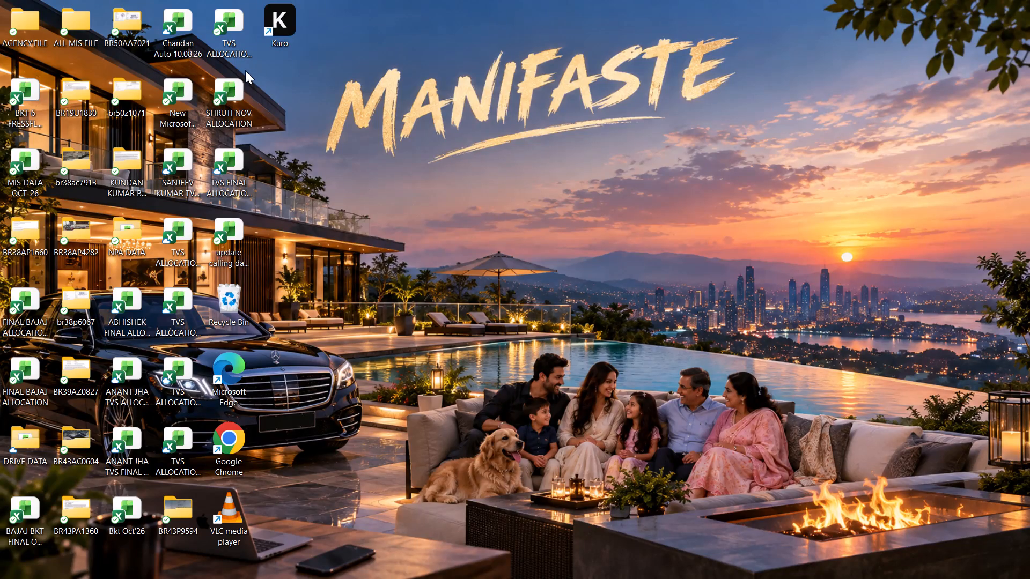
Open the SHRUTI NOV ALLOCATION workbook from the desktop.
double_click(226, 95)
double_click(226, 95)
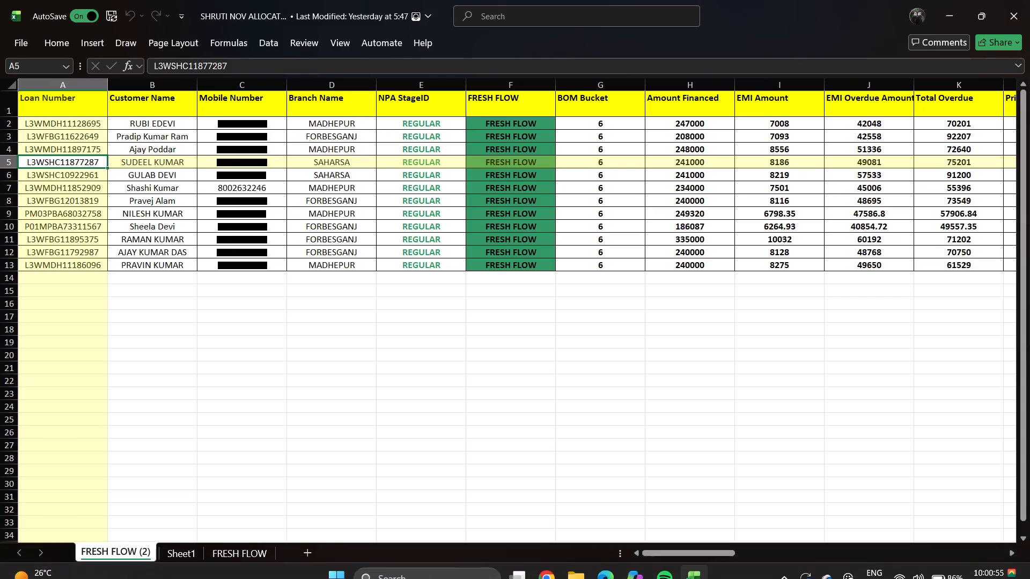
Look over the workbook's sheets and examine the FRESH FLOW (2) records in row 5 across to the FEED BACK column.
left_click(178, 551)
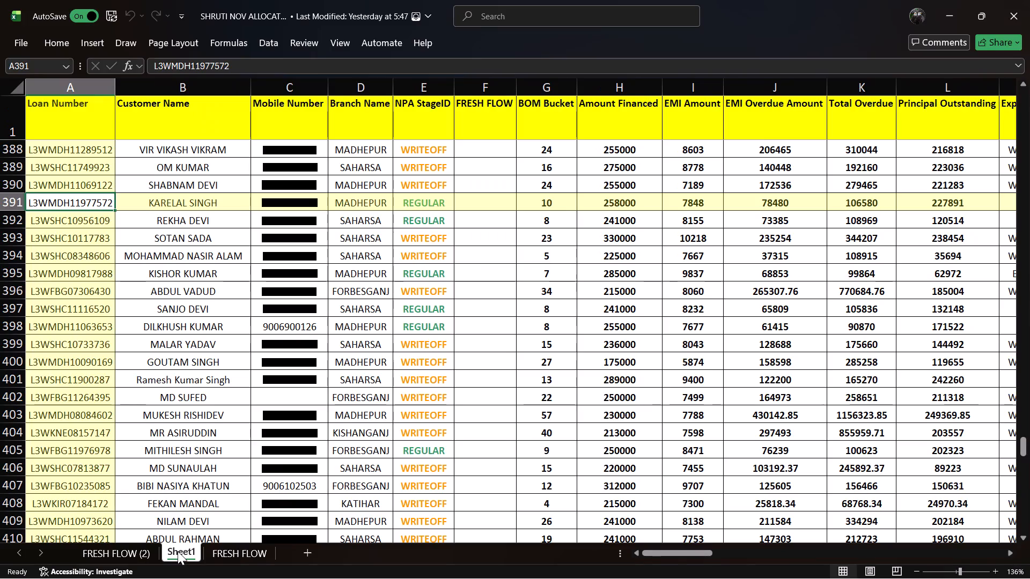
left_click(241, 551)
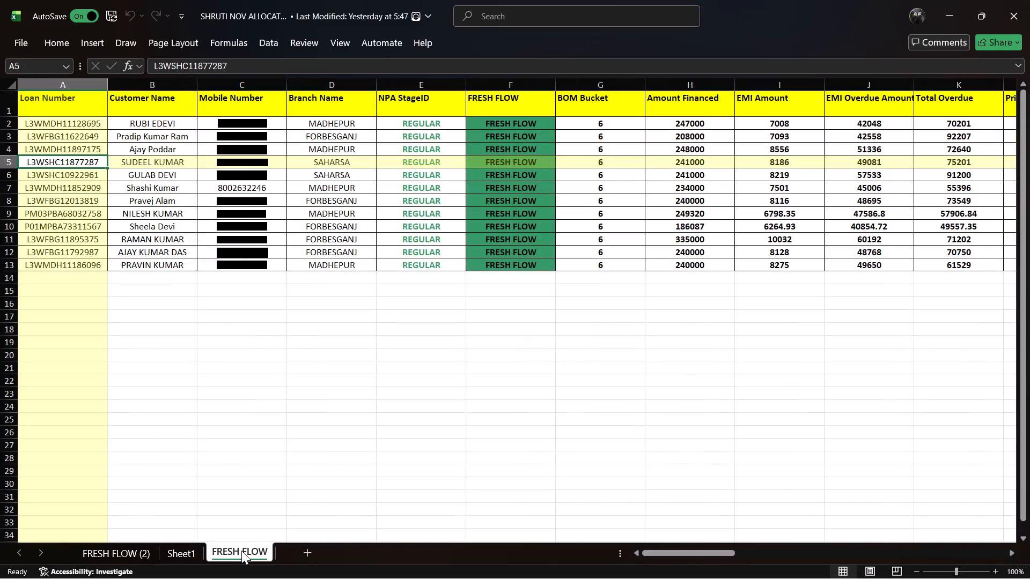
left_click(124, 552)
key("Right")
key("Right")
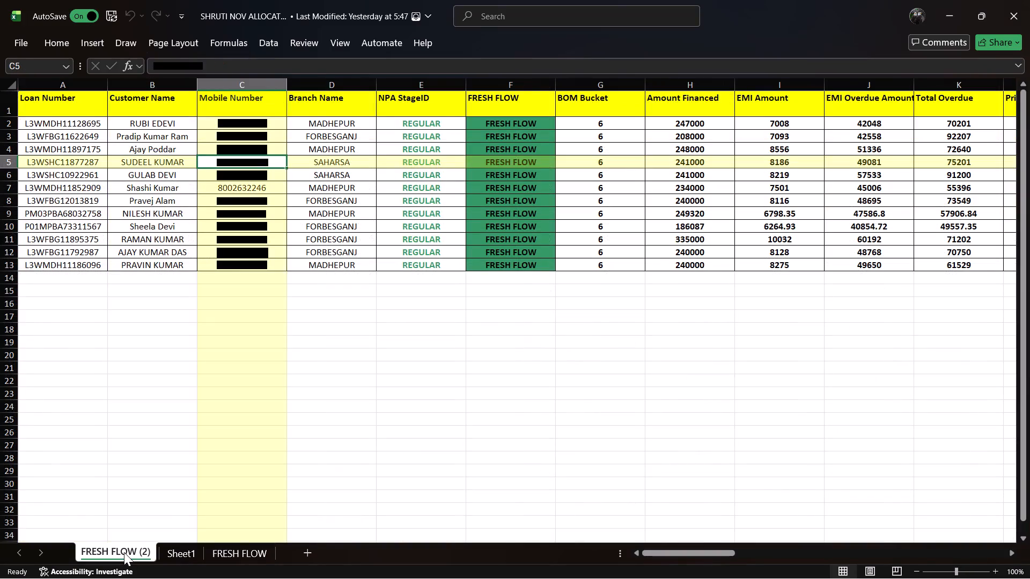
key("Right")
key("Right")
key("Right")
key("Right")
key("Right")
key("Right")
key("Right")
key("Right")
key("Right")
key("Right")
key("Right")
key("Right")
key("Right")
key("Right")
key("Right")
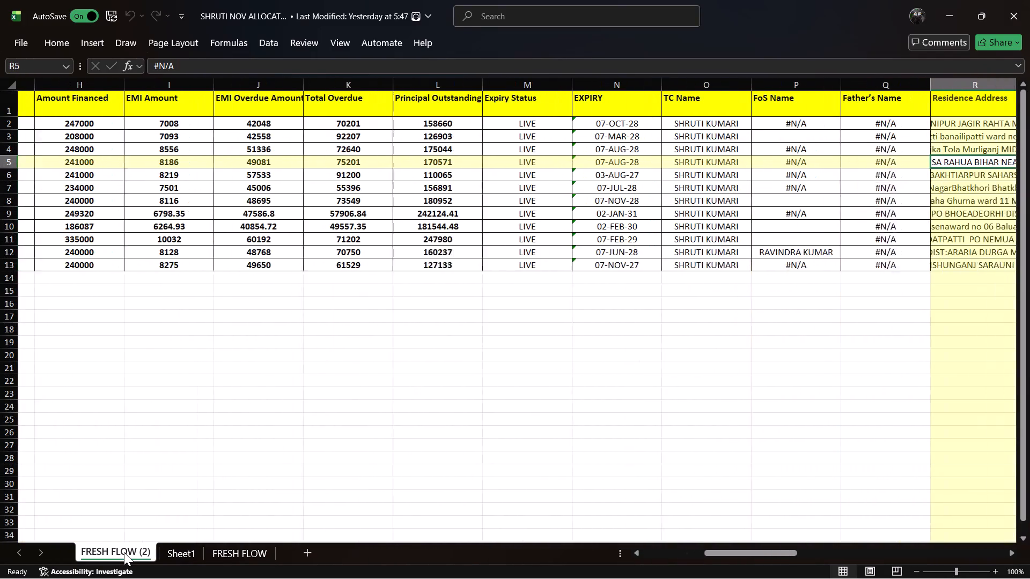
key("Right")
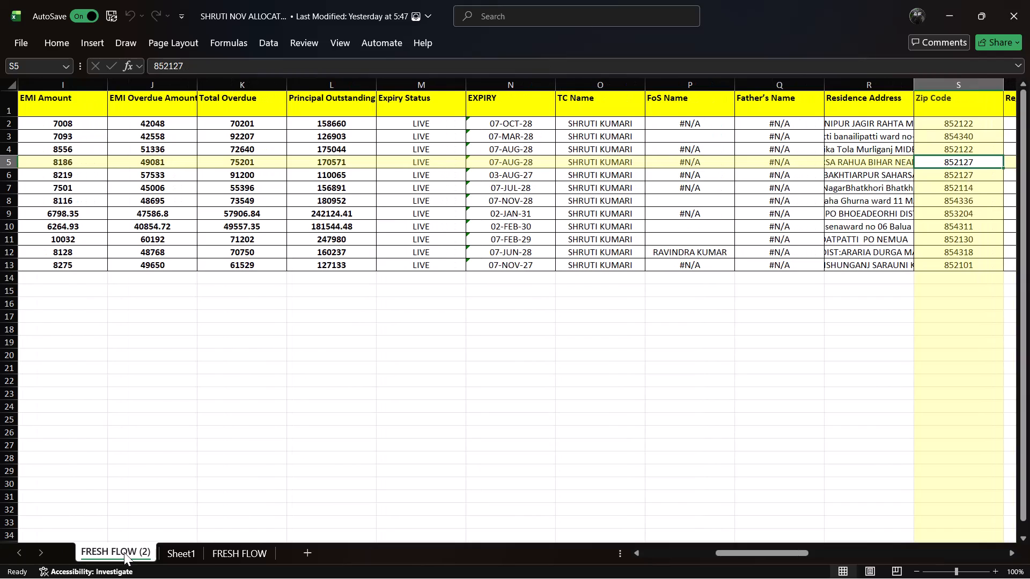
key("Right")
key("Right")
key("Right")
key("Right")
key("Right")
key("Right")
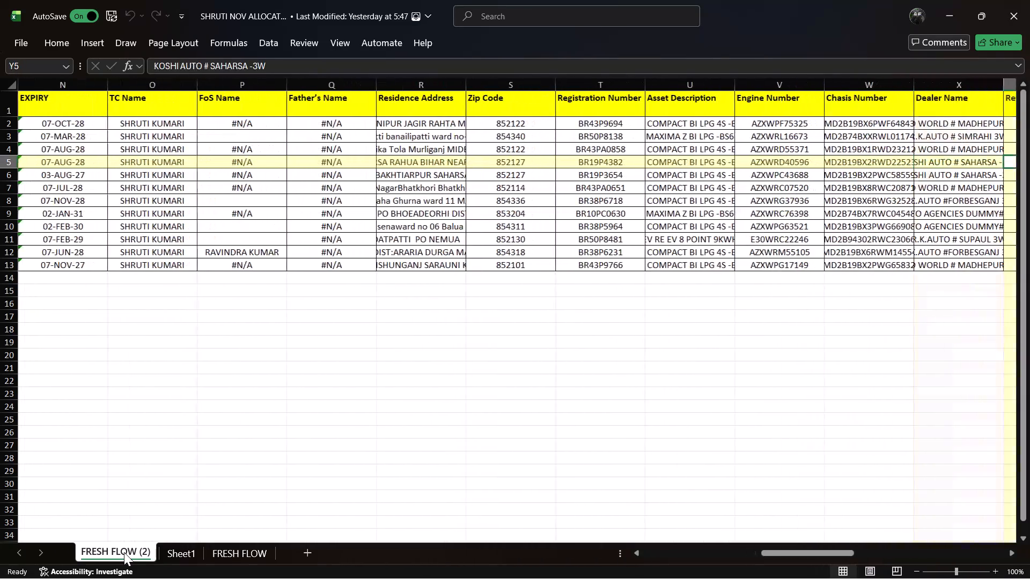
key("Right")
key("Right")
key("Right")
key("Right")
key("Right")
key("Right")
key("Right")
key("Right")
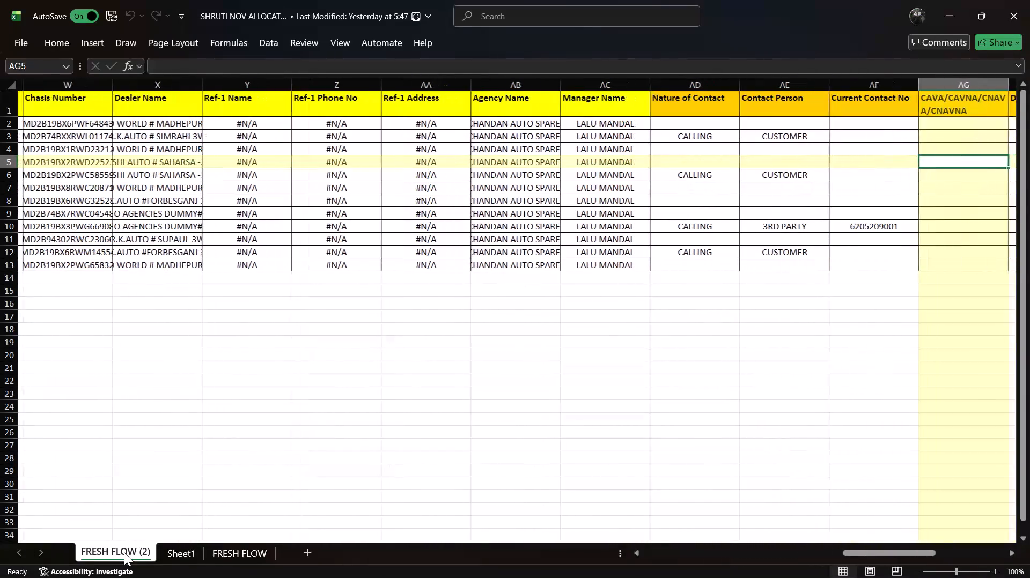
key("Right")
key("Right")
key("Right")
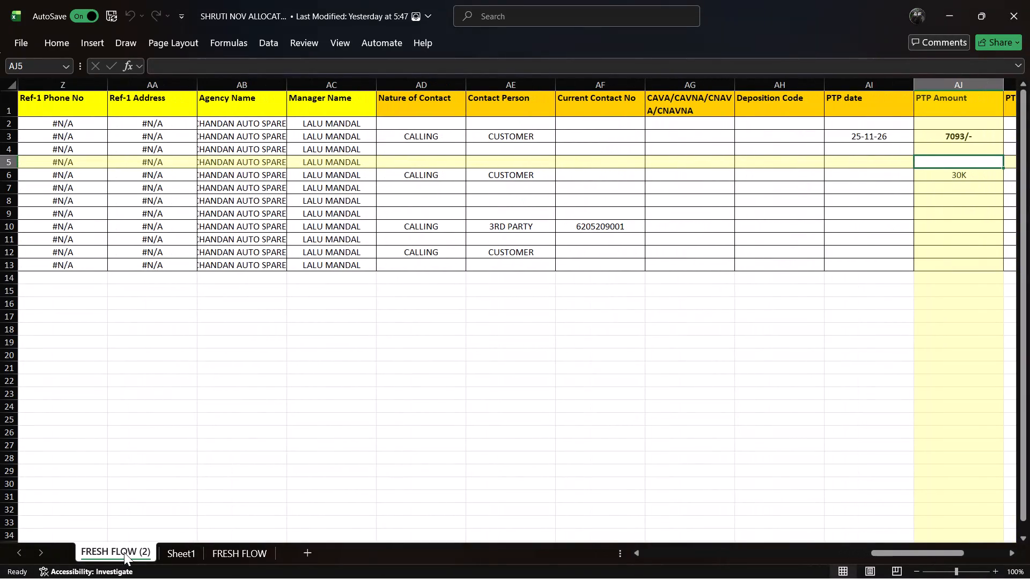
key("Right")
key("Right")
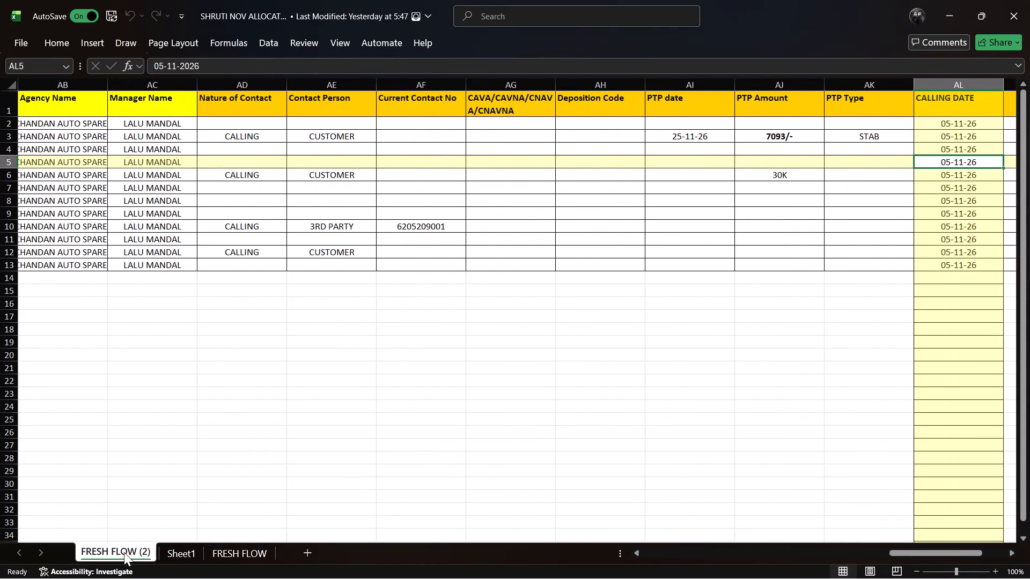
key("Right")
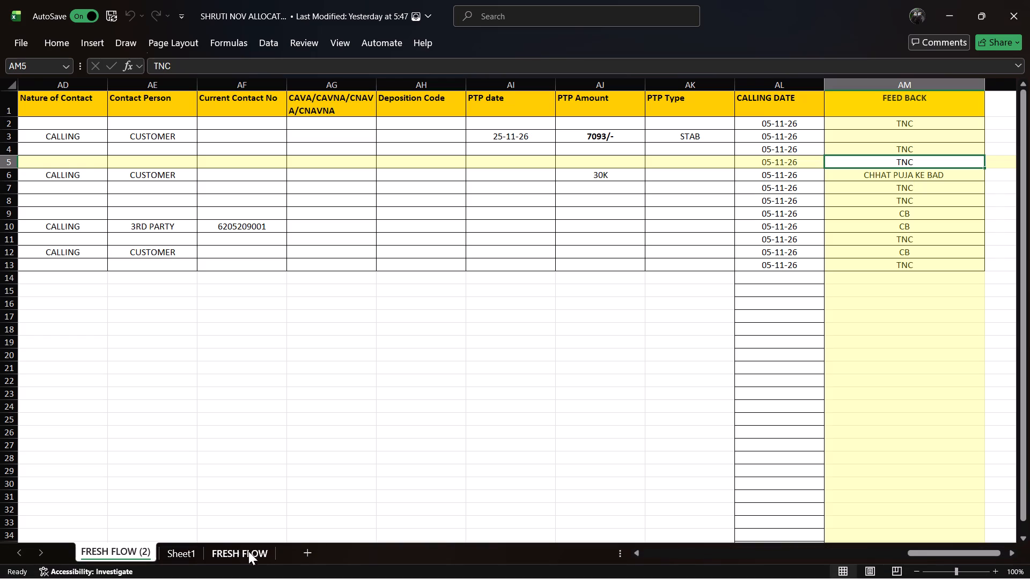
Switch to Sheet1 to view the full loan allocation list.
left_click(179, 543)
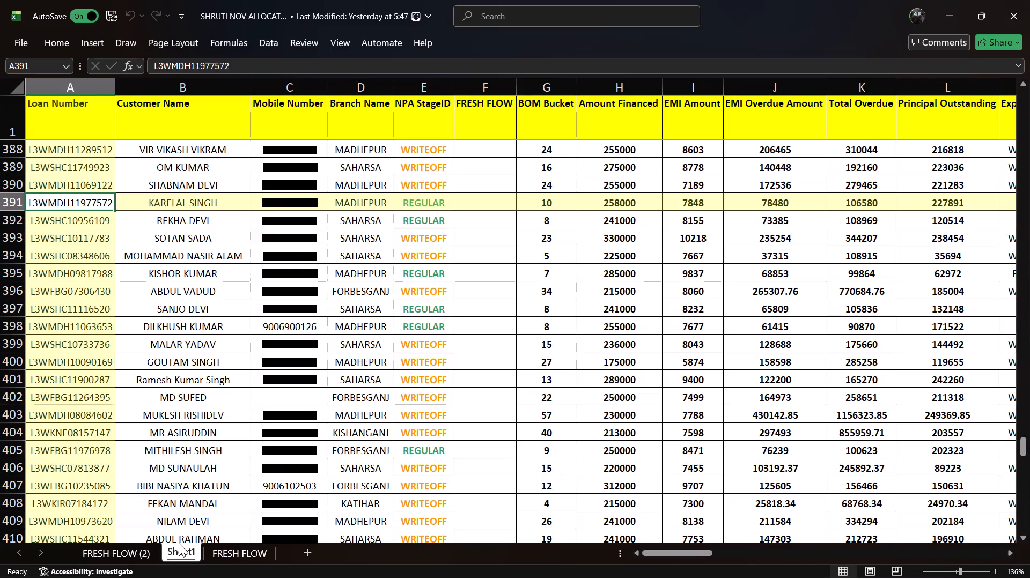
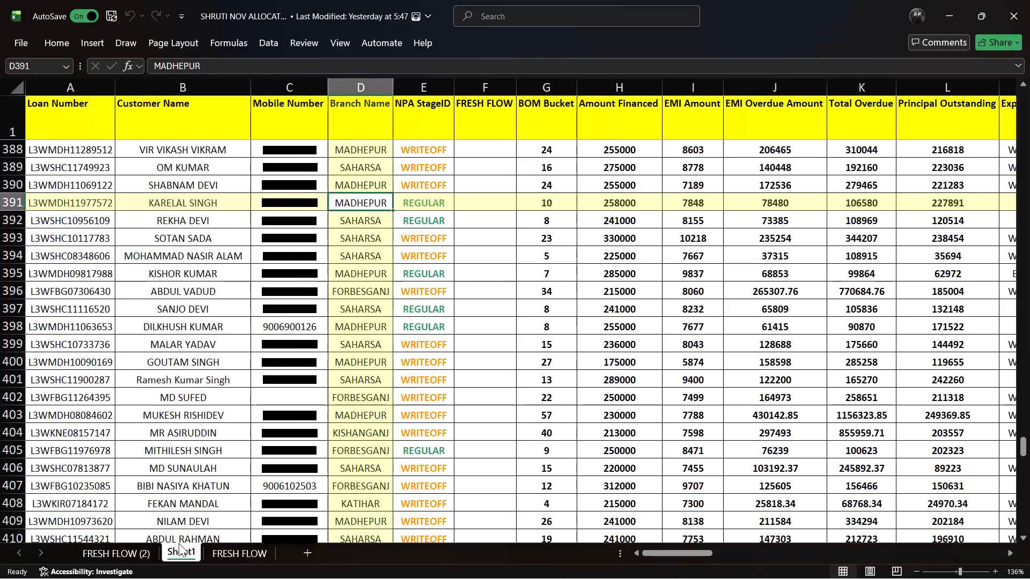
Examine the Sheet1 loan records upward along the Branch Name column from row 391 to row 376.
key("Up")
key("Up")
key("Up")
key("Up")
key("Up")
key("Up")
key("Up")
key("Up")
key("Up")
key("Up")
key("Up")
key("Up")
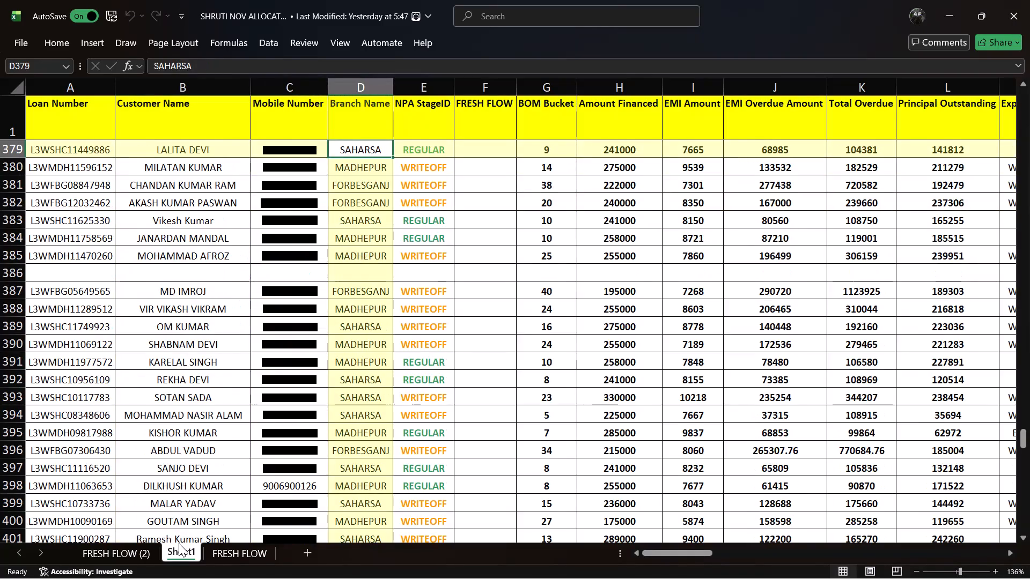
key("Up")
key("Up")
key("Up")
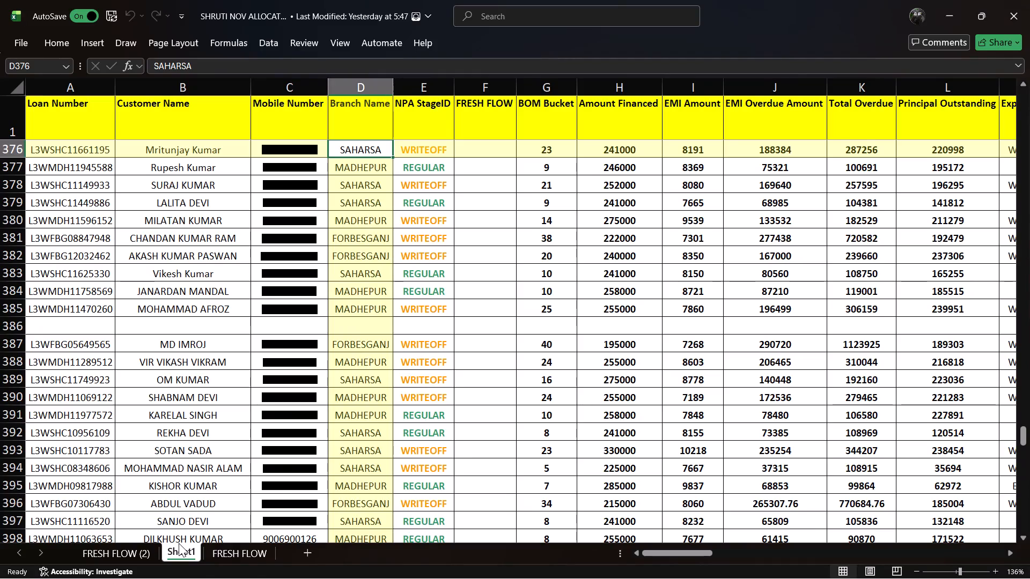
Switch to the FRESH FLOW sheet and examine row 5 across to the Registration Number column, returning to its Loan Number.
left_click(257, 550)
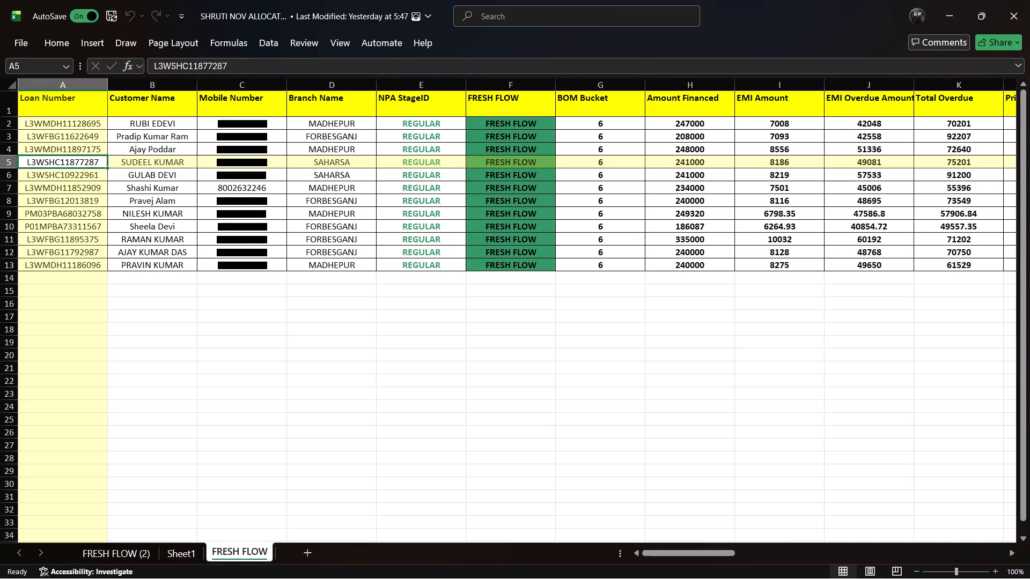
key("Right")
key("Right")
key("Right")
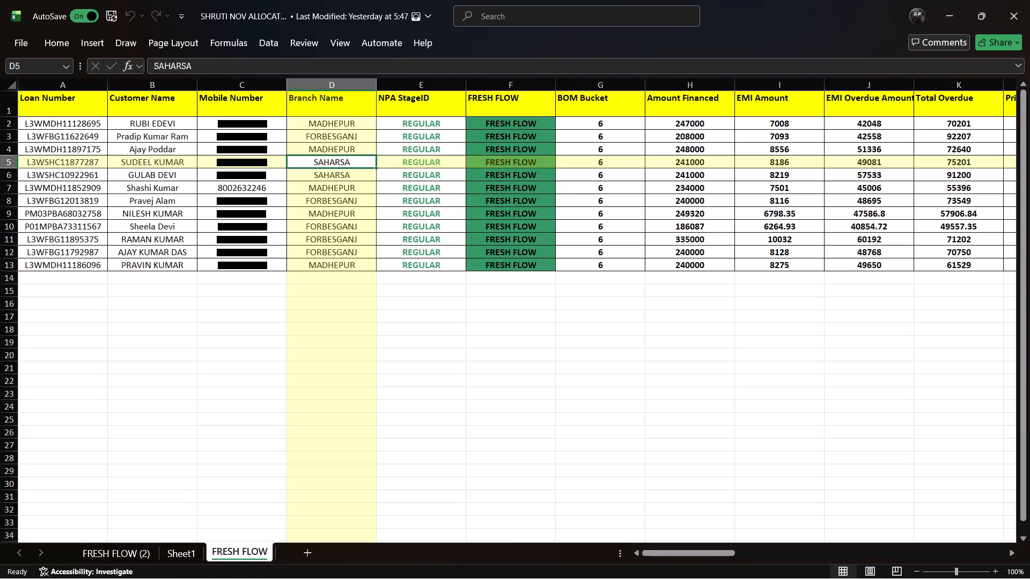
key("Right")
key("Right")
key("Right")
key("Right")
key("Right")
key("Right")
key("Right")
key("Right")
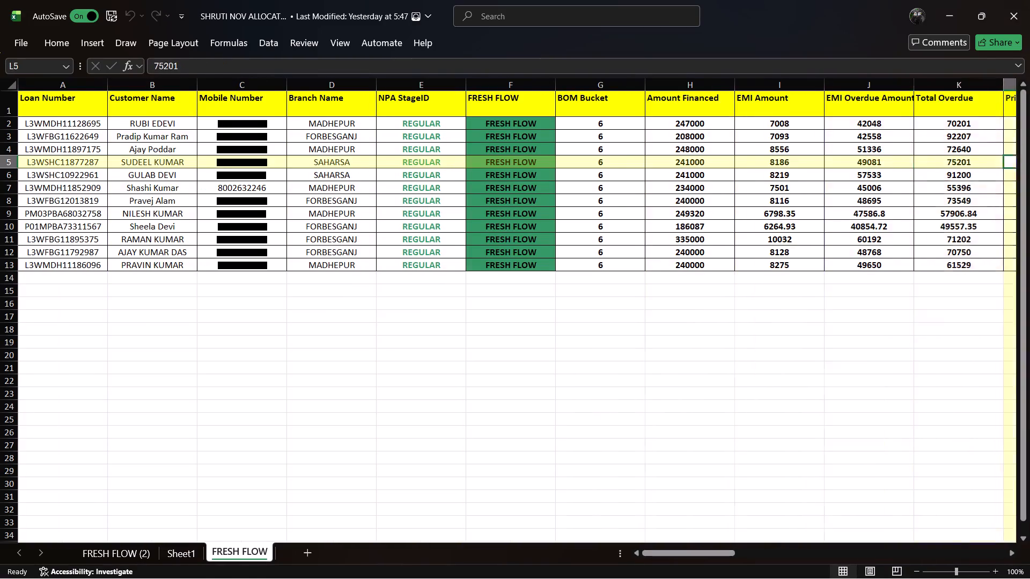
key("Right")
key("Right")
key("Right")
key("Right")
key("Right")
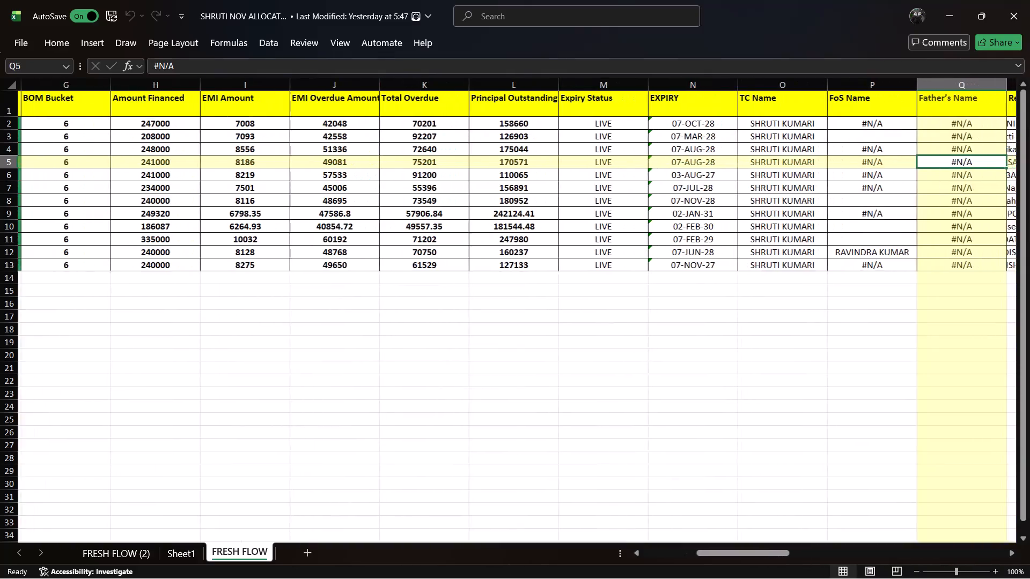
key("Right")
key("Right")
key("Right")
key("Left")
key("Left")
key("Left")
key("Left")
key("Left")
key("Left")
key("Left")
key("Left")
key("Left")
key("Left")
key("Left")
key("Left")
key("Left")
key("Left")
key("Left")
key("Left")
key("Left")
key("Left")
key("Left")
key("Left")
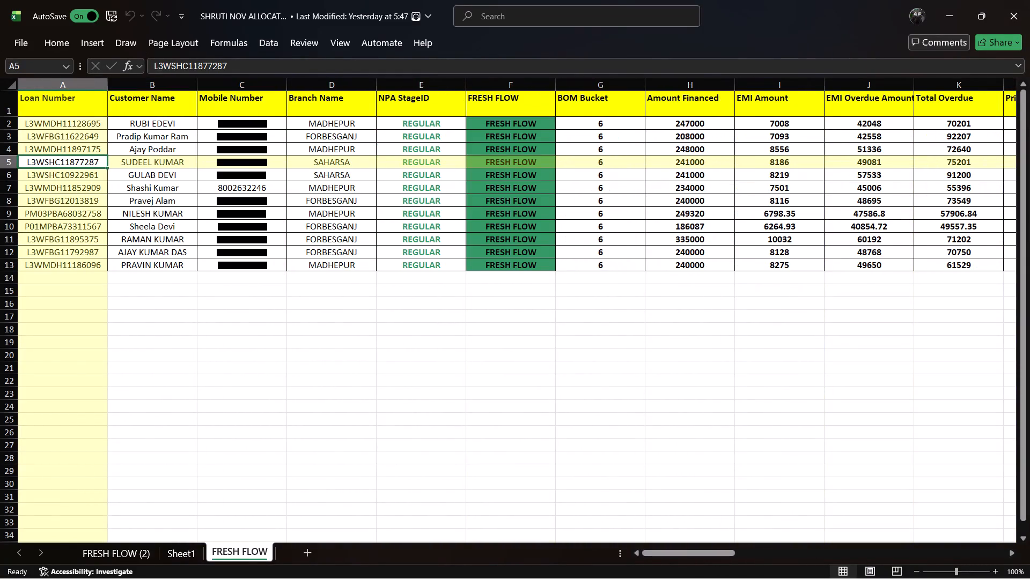
Examine the row 9 record on the FRESH FLOW sheet from Customer Name across to the FEED BACK column.
left_click(170, 213)
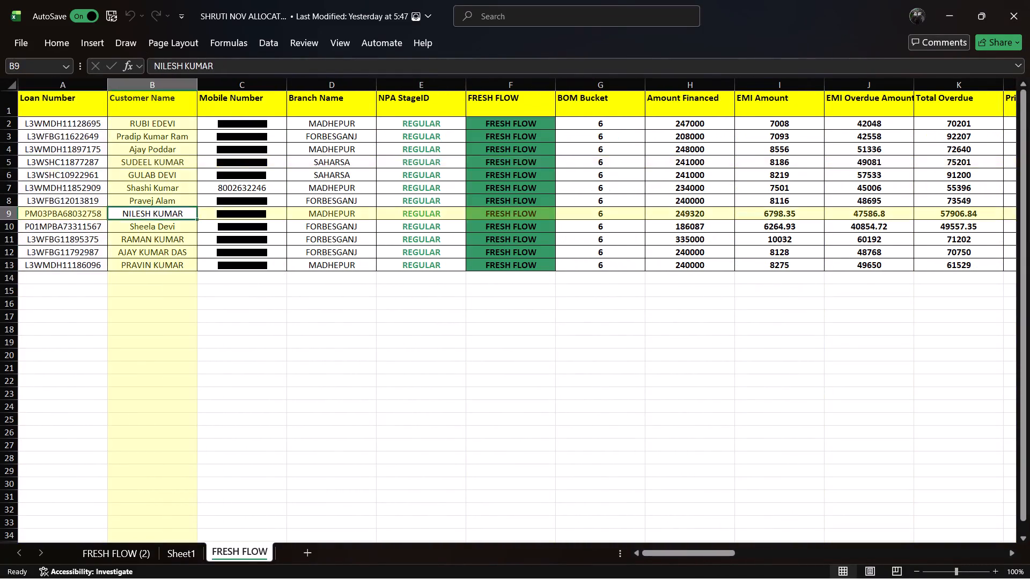
key("Right")
key("Right")
key("Right")
key("Right")
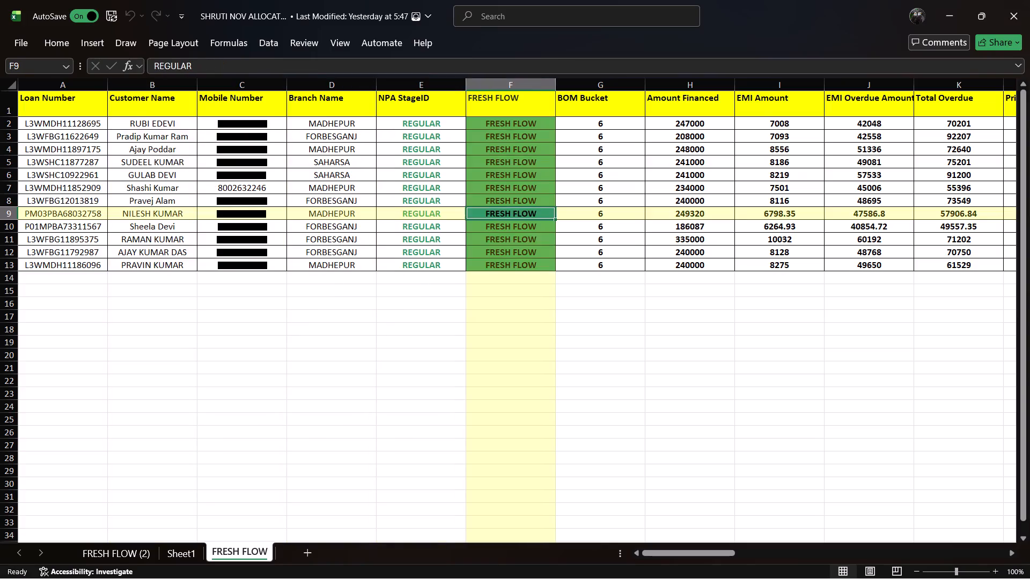
key("Right")
key("Right")
key("Right")
key("Right")
key("Right")
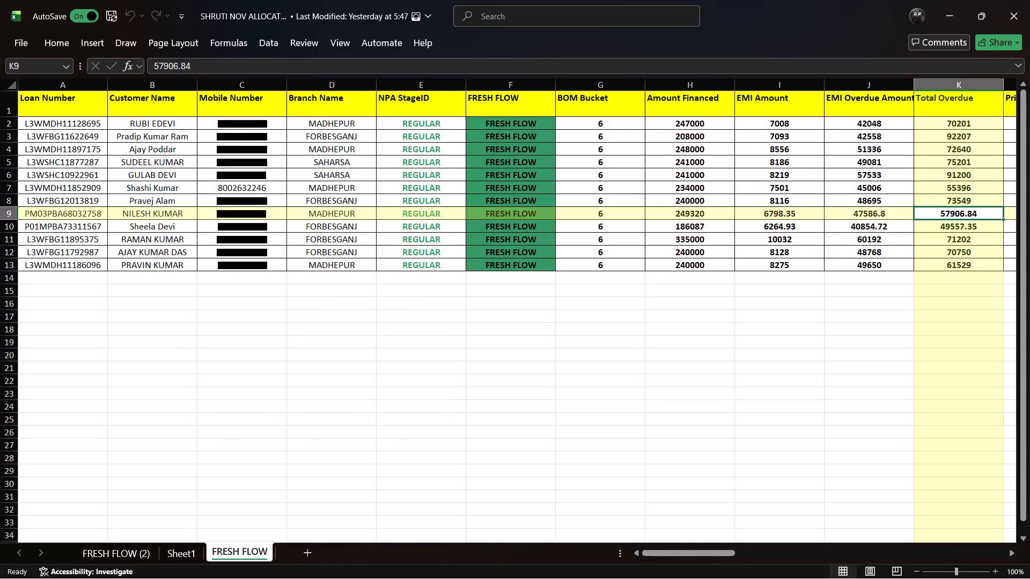
key("Right")
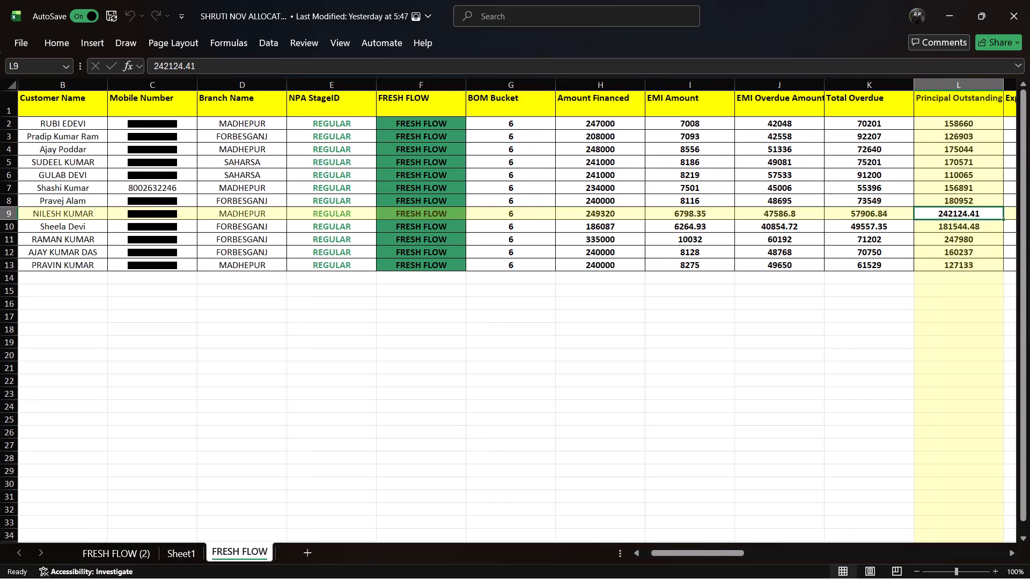
key("Right")
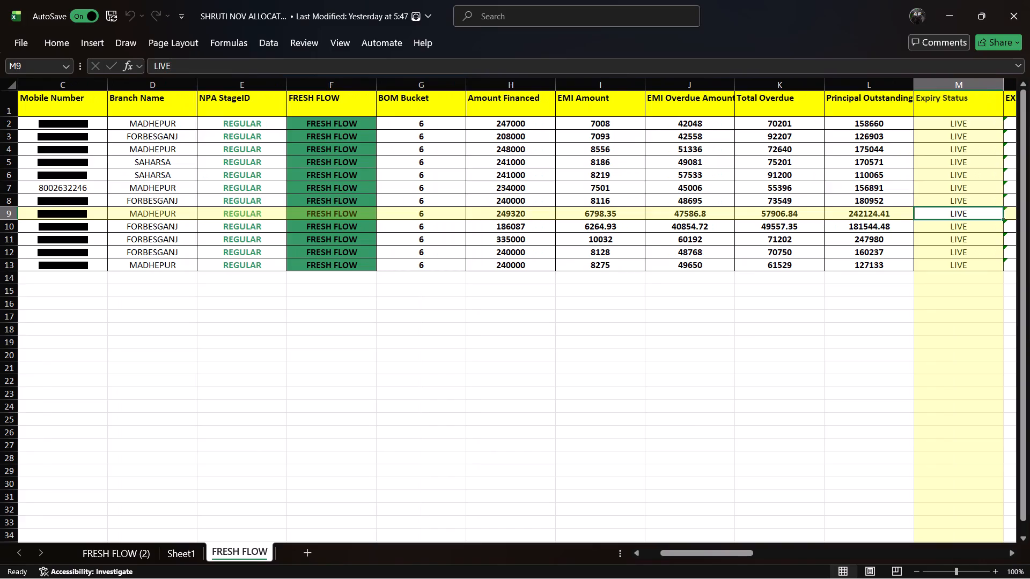
key("Right")
key("Right")
key("Right")
key("Right")
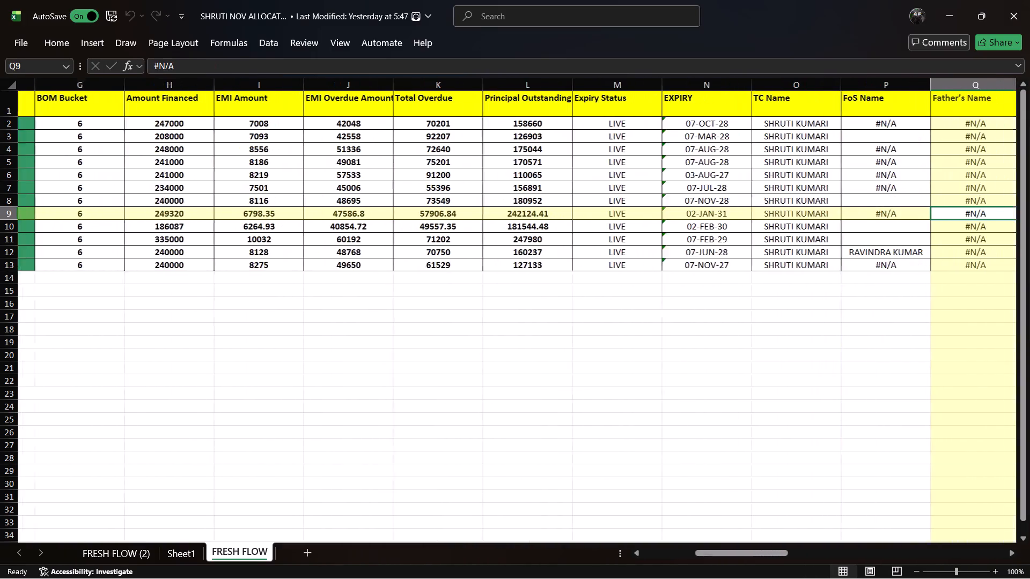
key("Right")
key("Right")
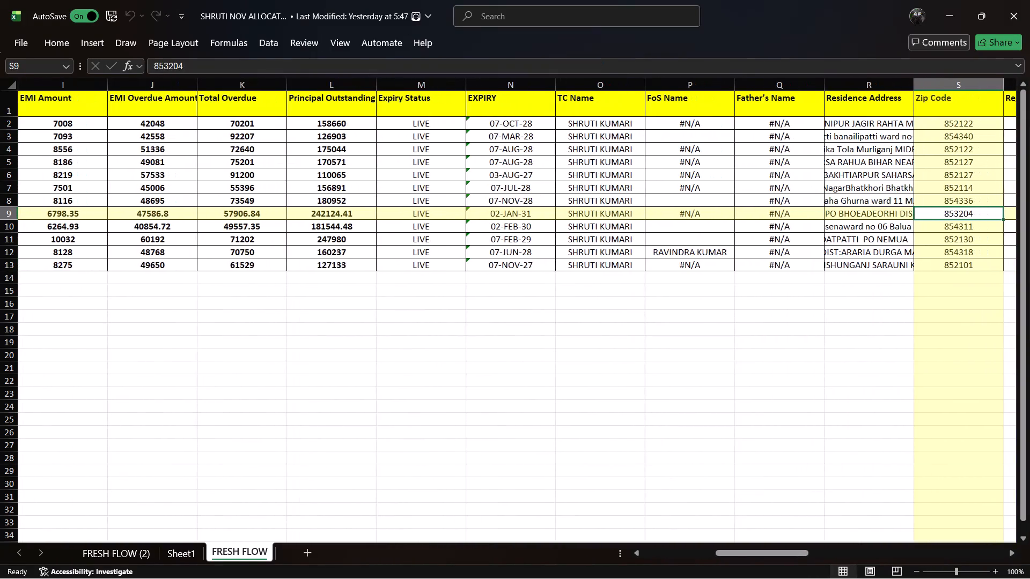
key("Right")
key("Right")
key("Right")
key("Right")
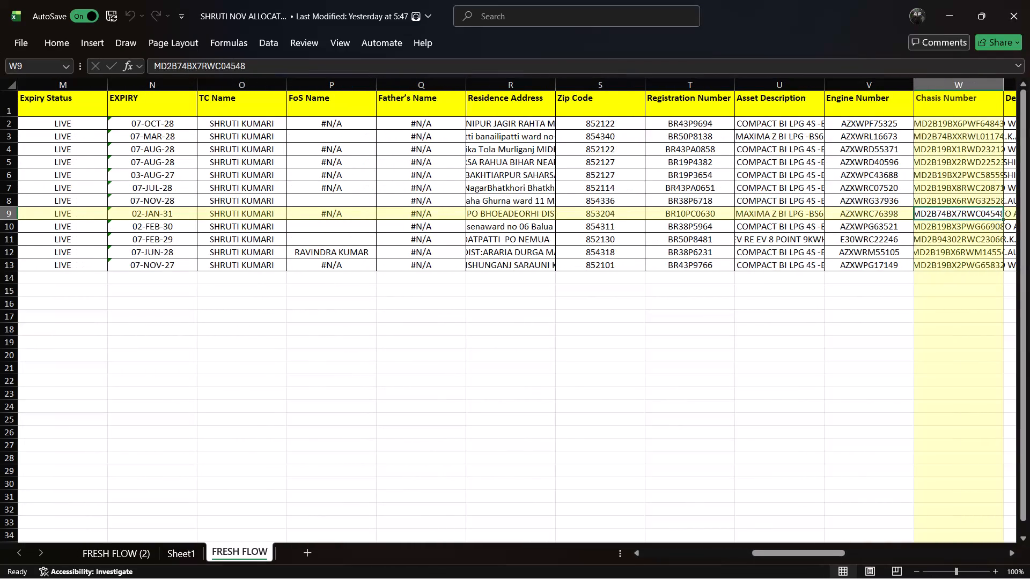
key("Right")
key("Right")
key("Right")
key("Right")
key("Right")
key("Right")
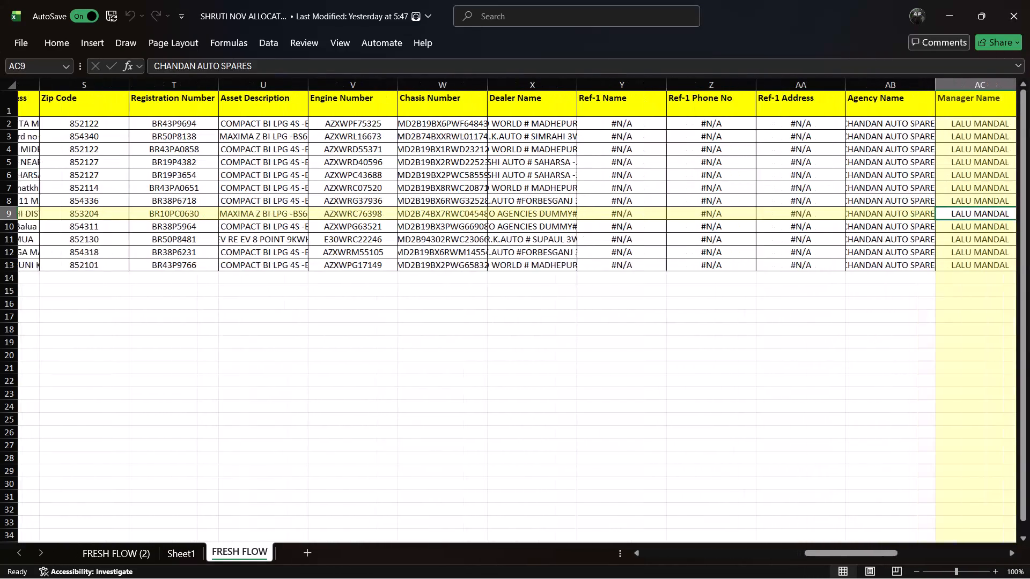
key("Right")
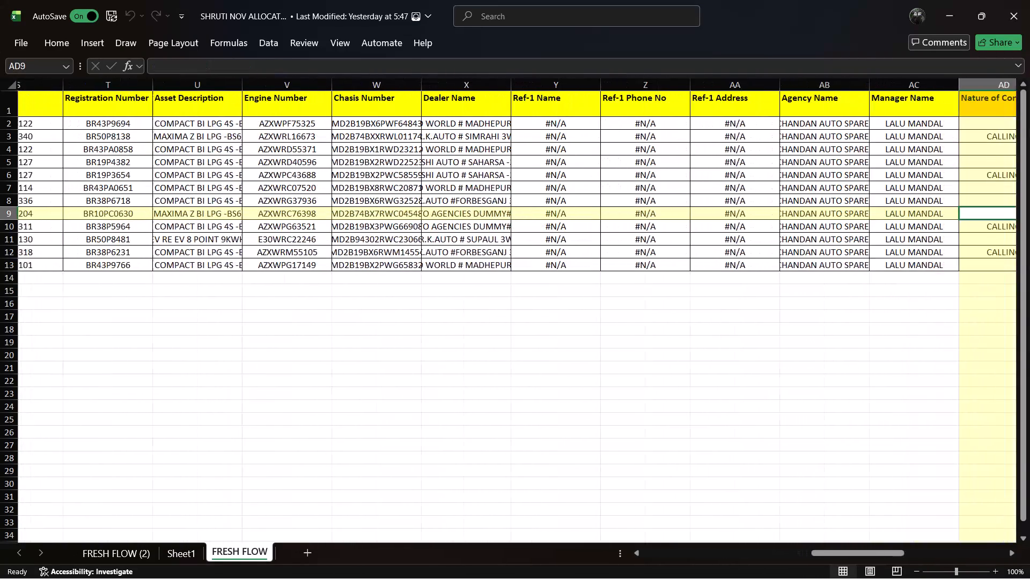
key("Right")
key("Right")
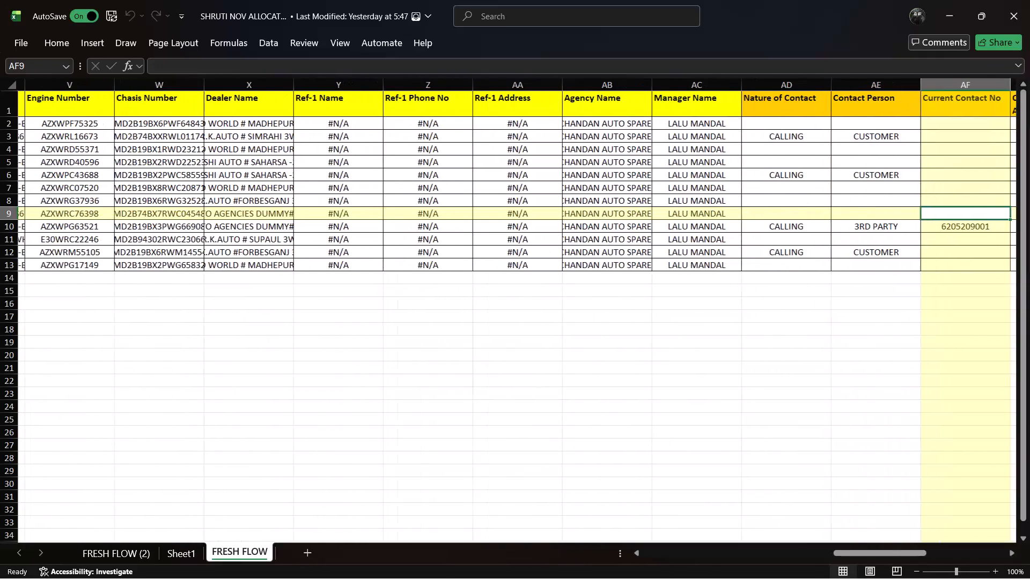
key("Right")
key("Right")
key("Right")
key("Right")
key("Right")
key("Right")
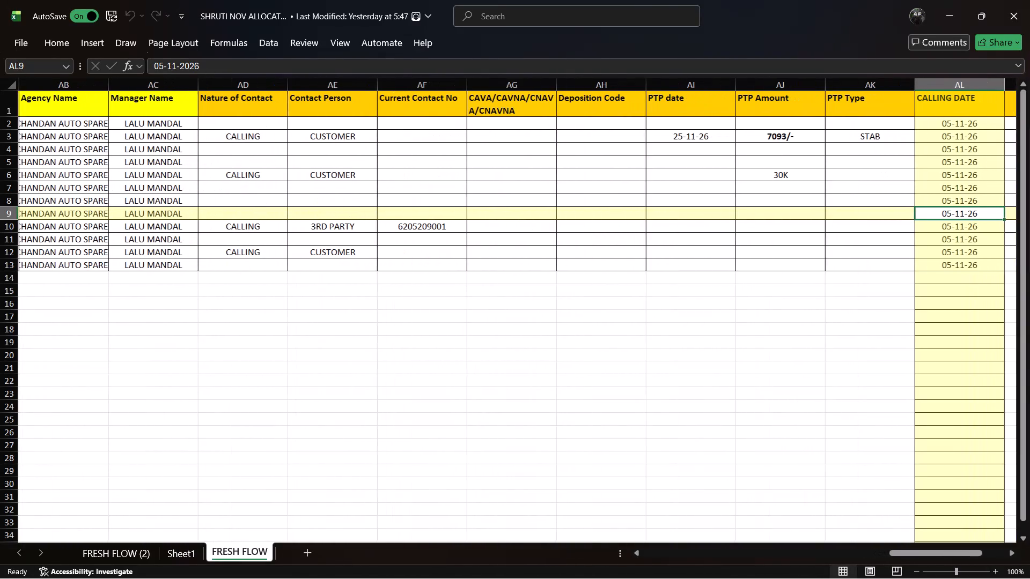
key("Right")
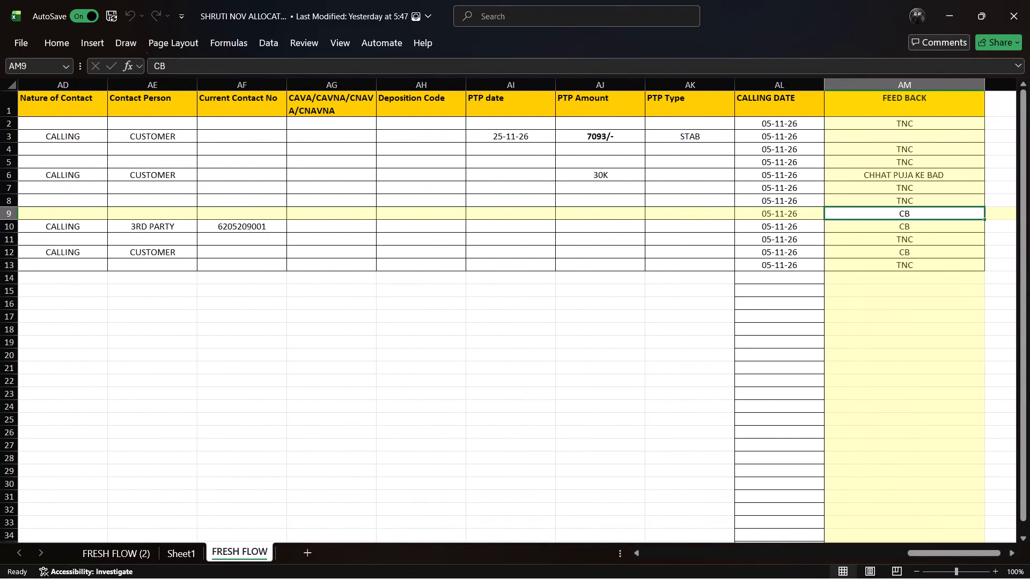
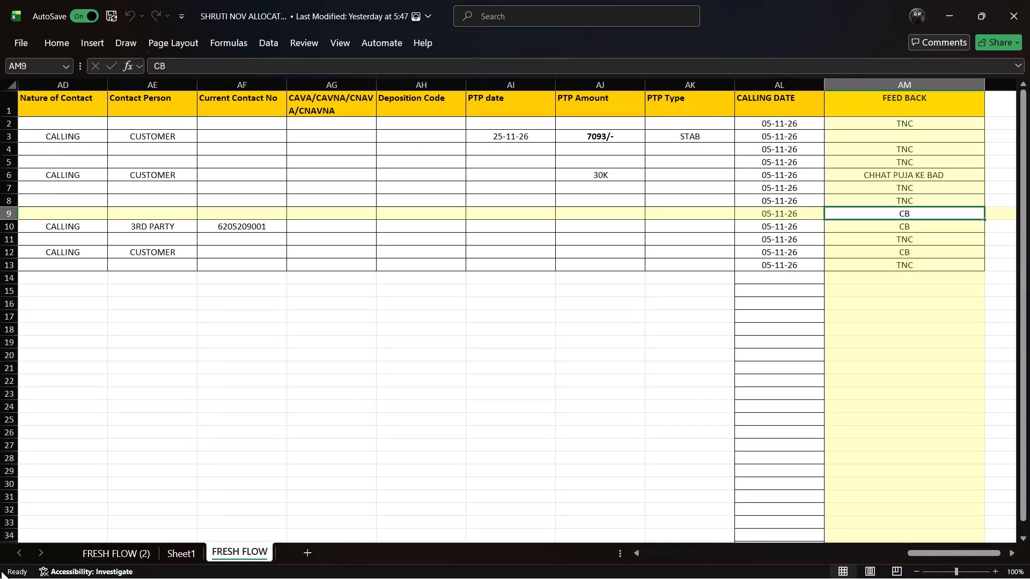
Switch to Sheet1 and examine the loan records upward along the Branch Name column from row 376 to row 109.
left_click(176, 554)
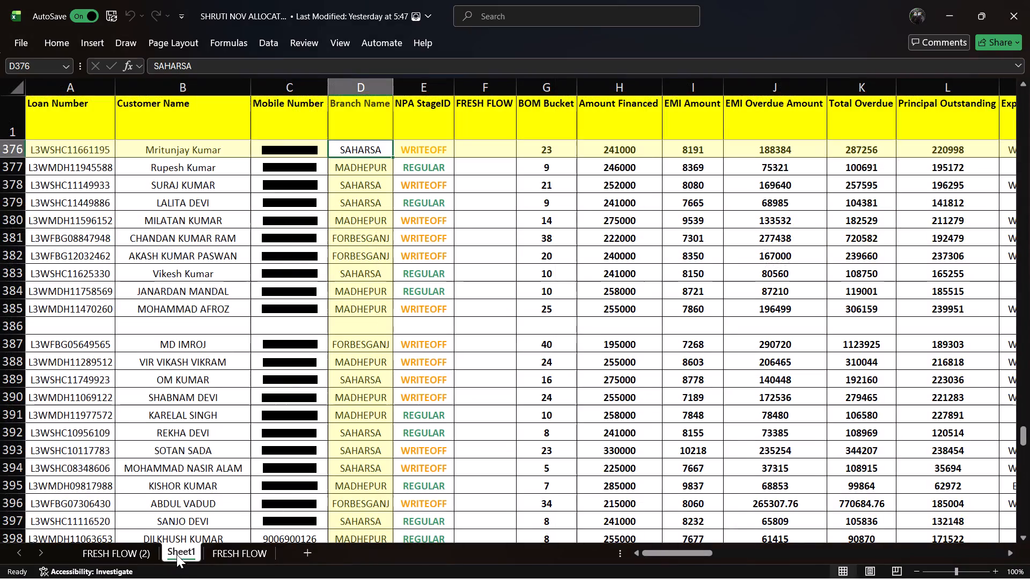
key("Up")
key("Up")
key("Up")
key("Up")
key("Up")
key("Up")
key("Up")
key("Up")
key("Up")
key("Up")
key("Up")
key("Up")
key("Up")
key("Up")
key("Up")
key("Up")
key("Up")
key("Up")
key("Up")
key("Up")
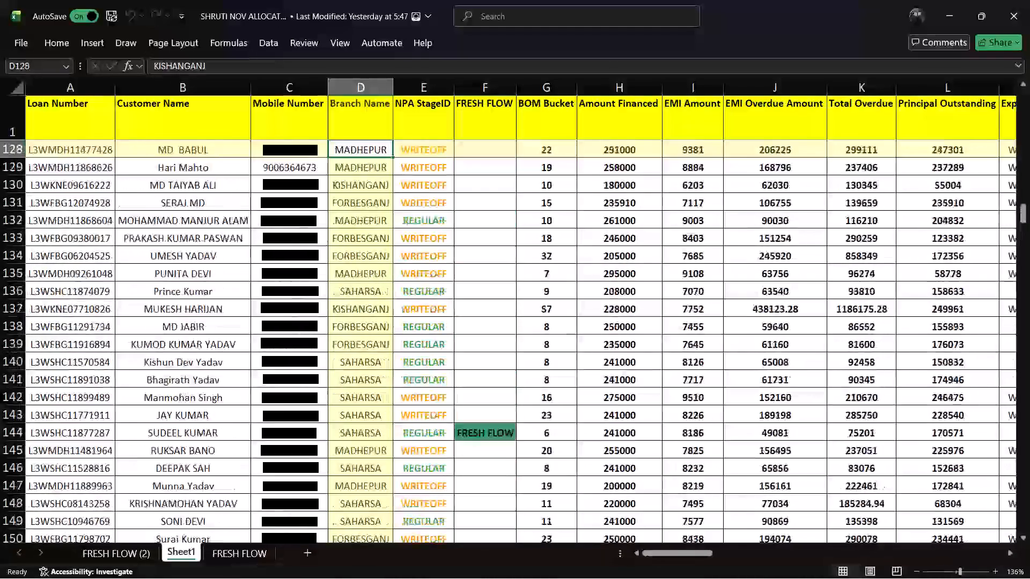
key("Up")
key("Up")
key("Up")
key("Up")
key("Up")
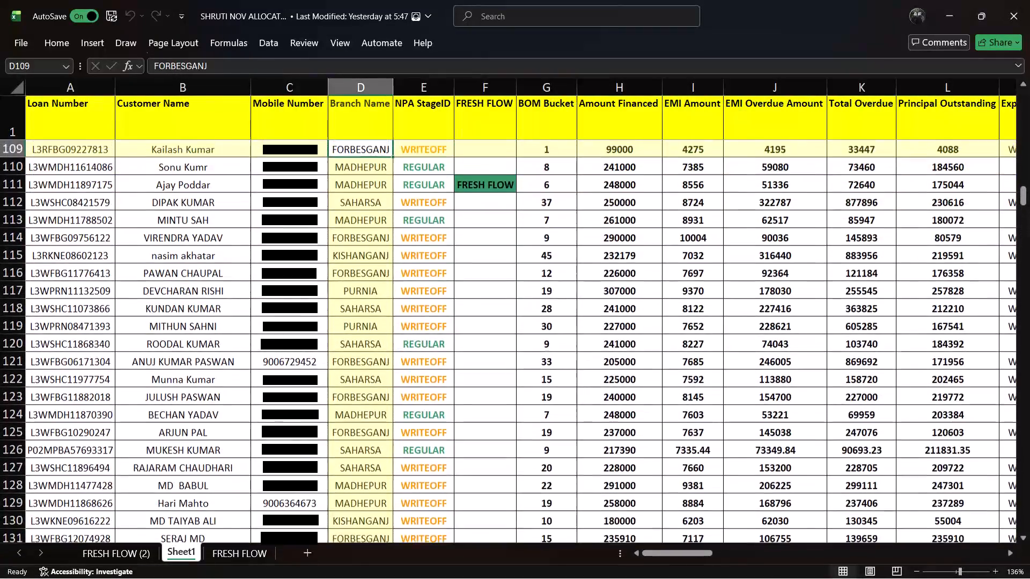
Examine the Sheet1 loan records upward along the Branch Name column from row 109 to row 100.
key("Up")
key("Up")
key("Up")
key("Up")
key("Up")
key("Up")
key("Up")
key("Up")
key("Up")
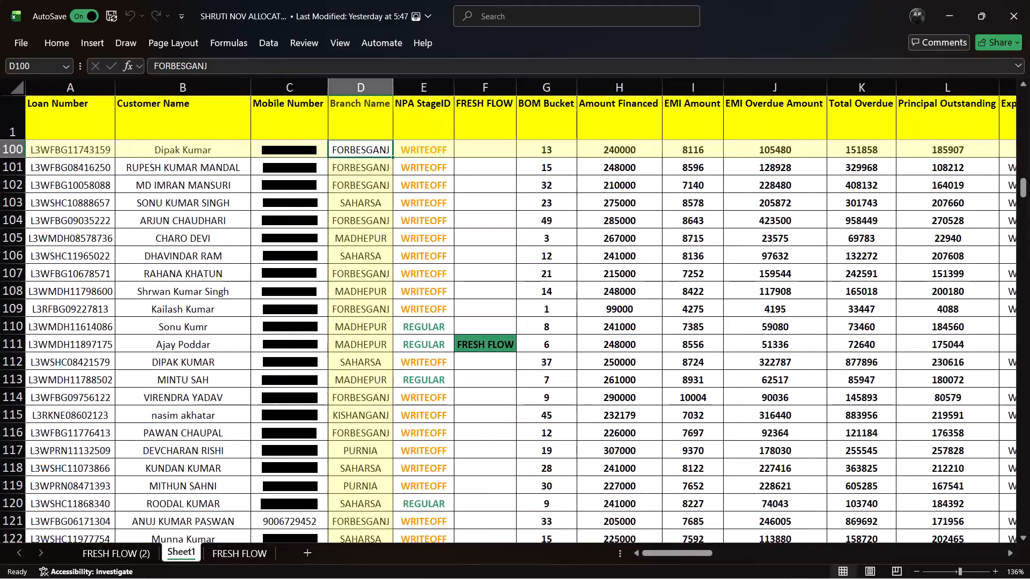
Examine the Sheet1 loan records upward along the Branch Name column from row 100 to row 72.
key("Up")
key("Up")
key("Up")
key("Up")
key("Up")
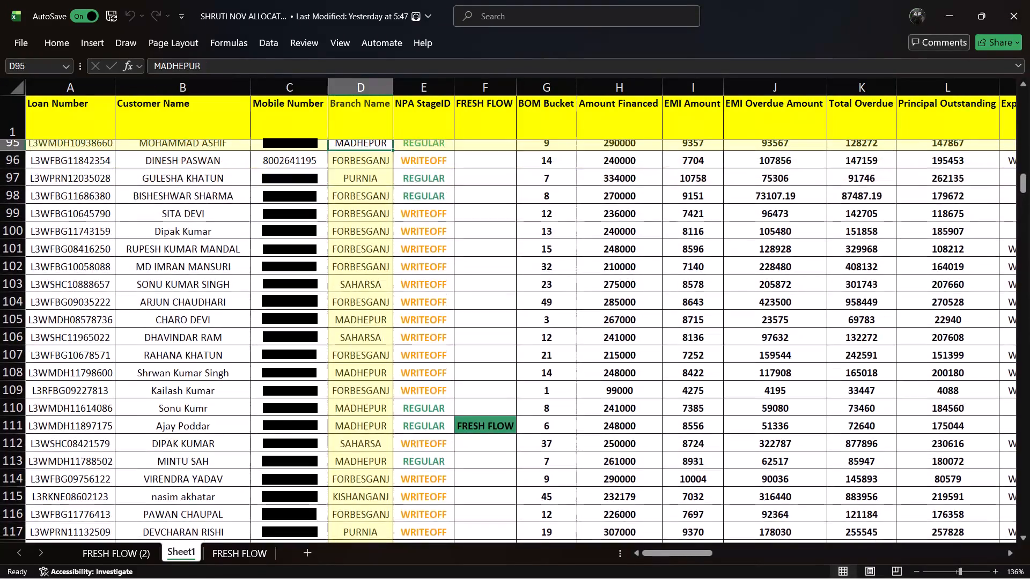
key("Up")
key("Up")
key("Up")
key("Up")
key("Up")
key("Up")
key("Up")
key("Up")
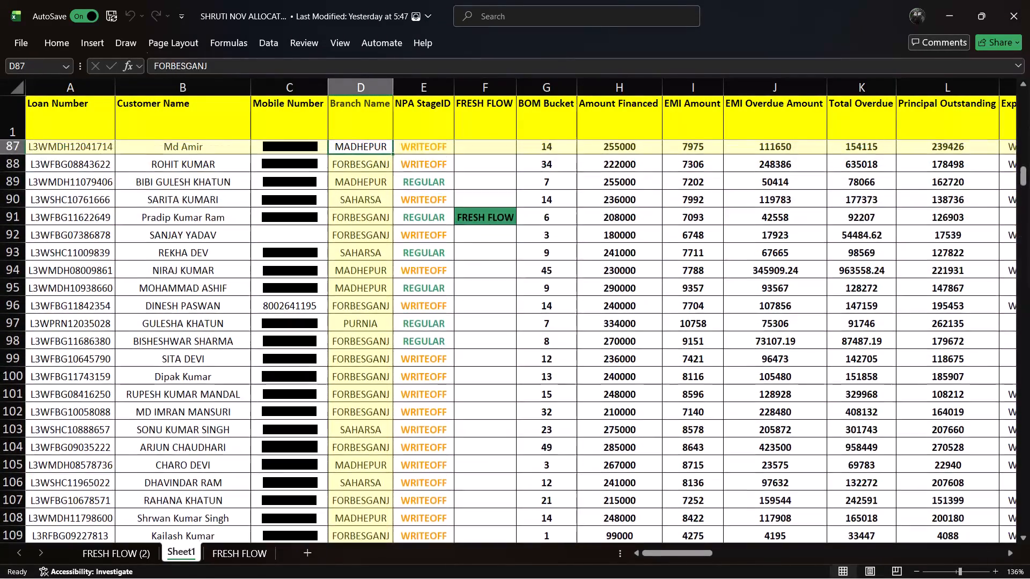
key("Up")
key("Up")
key("Up")
key("Up")
key("Up")
key("Up")
key("Up")
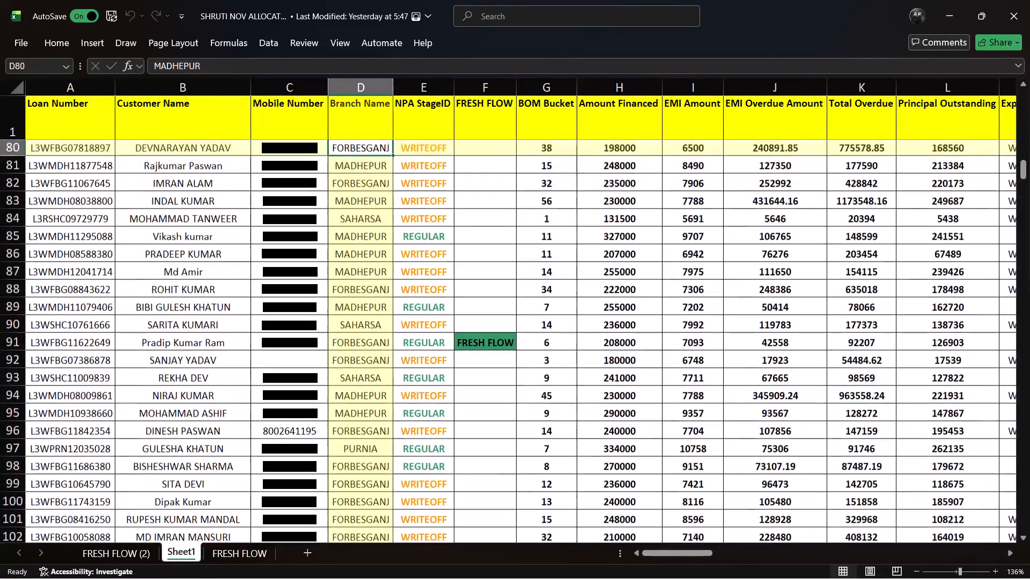
key("Up")
key("Up")
key("Up")
key("Up")
key("Up")
key("Up")
key("Up")
key("Up")
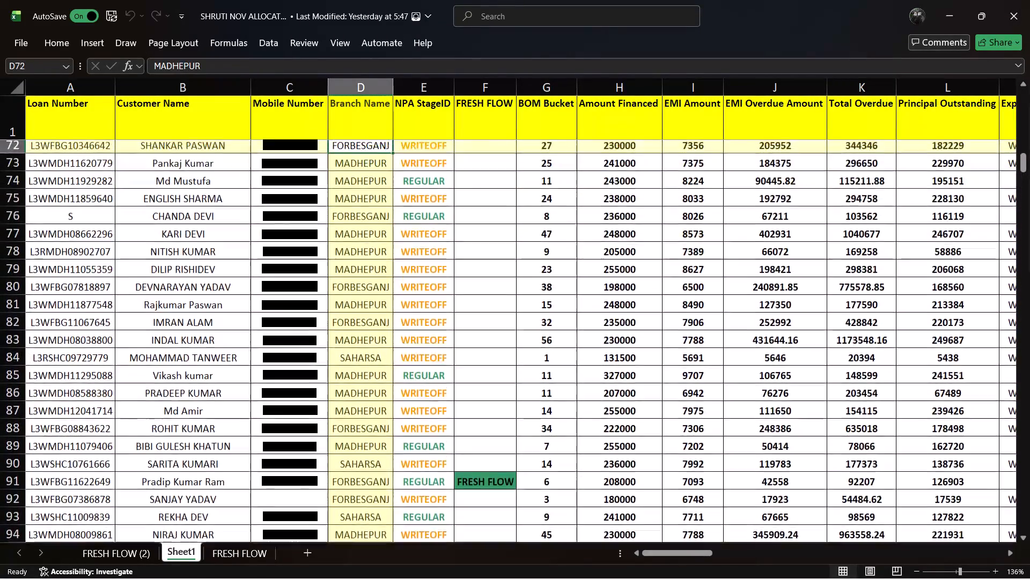
Examine the Sheet1 loan records upward along the Branch Name column from row 72 to row 27.
key("Up")
key("Up")
key("Up")
key("Up")
key("Up")
key("Up")
key("Up")
key("Up")
key("Up")
key("Up")
key("Up")
key("Up")
key("Up")
key("Up")
key("Up")
key("Up")
key("Up")
key("Up")
key("Up")
key("Up")
key("Up")
key("Up")
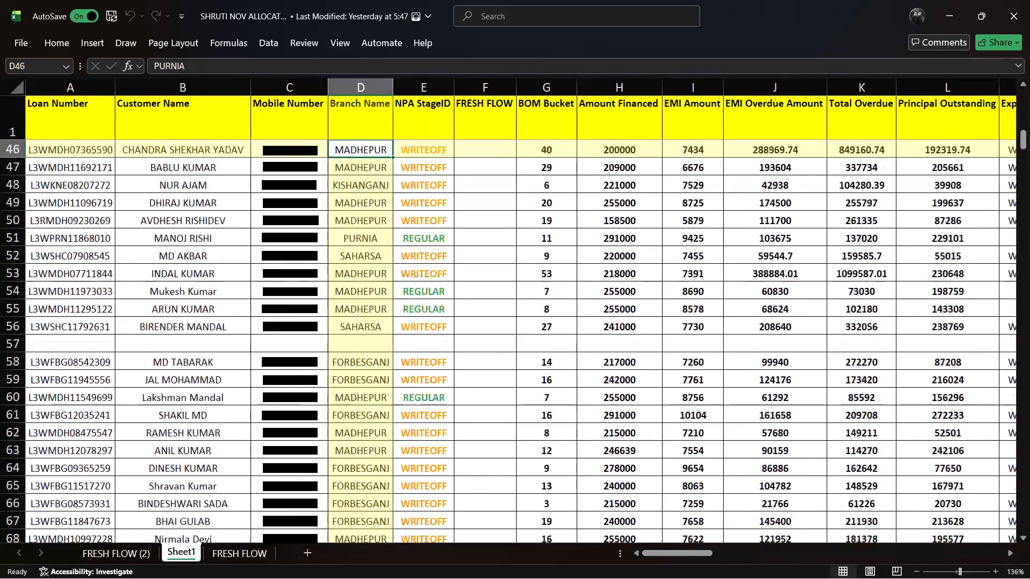
key("Up")
key("Up")
key("Up")
key("Up")
key("Up")
key("Up")
key("Up")
key("Up")
key("Up")
key("Up")
key("Up")
key("Up")
key("Up")
key("Up")
key("Up")
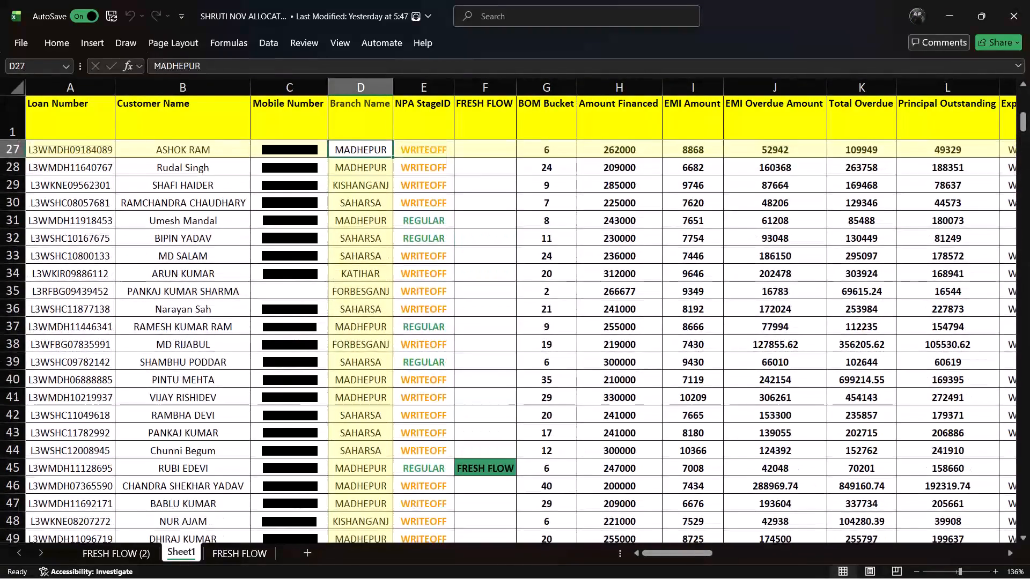
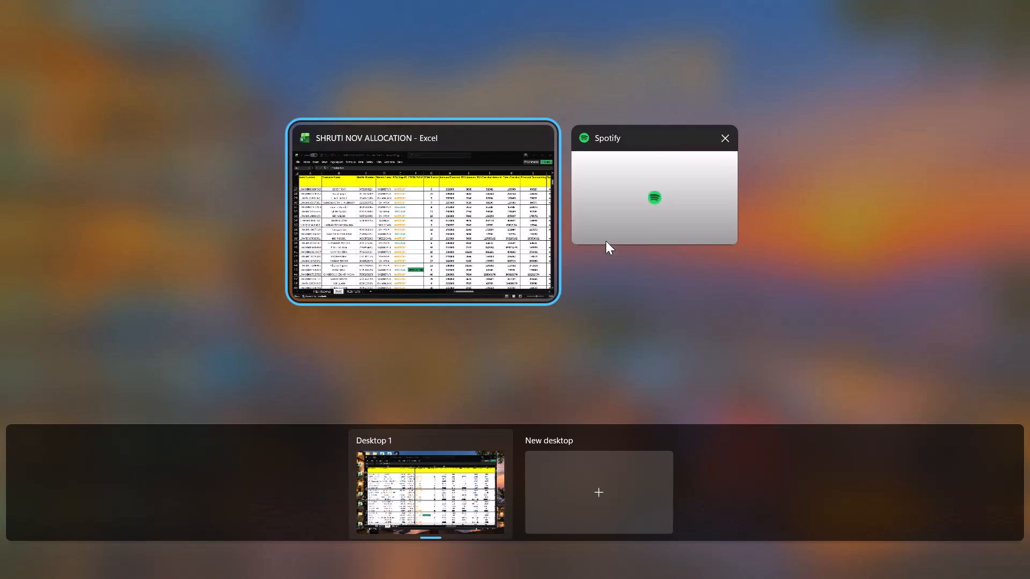
Switch back to the November allocation workbook in Excel from the open windows overview.
left_click(439, 274)
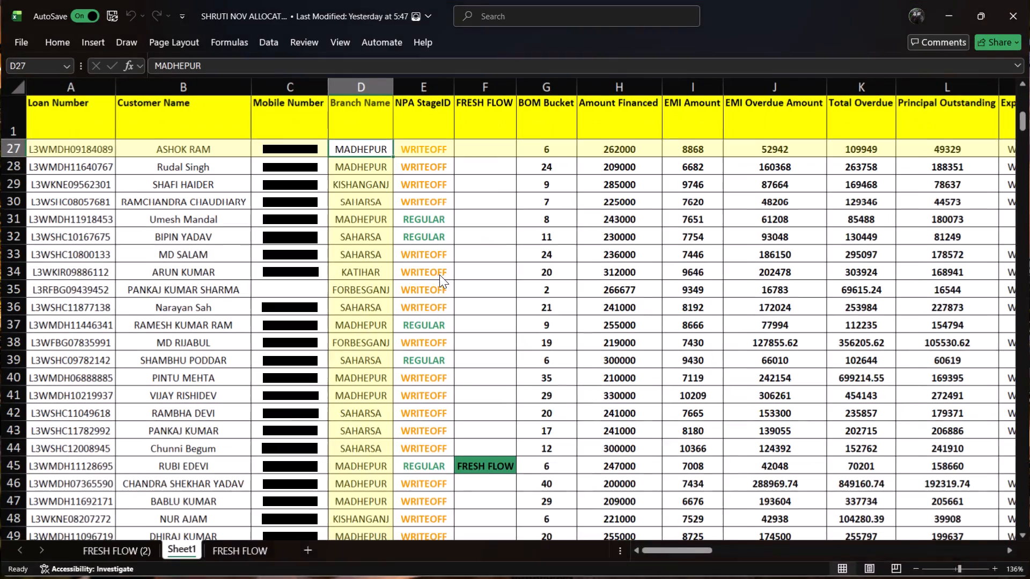
Switch to Google Chrome and open a new browser tab.
left_click(540, 559)
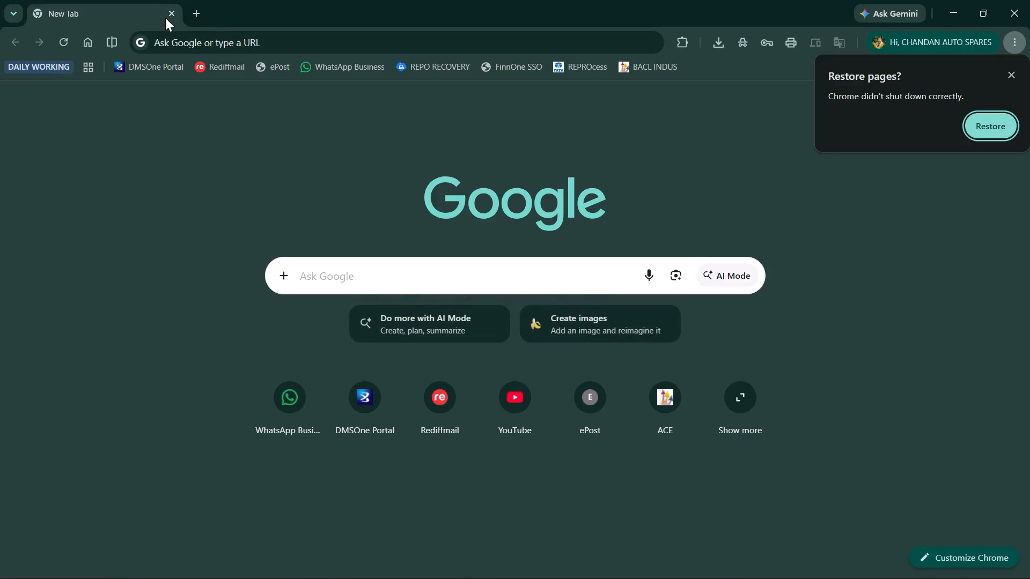
left_click(198, 13)
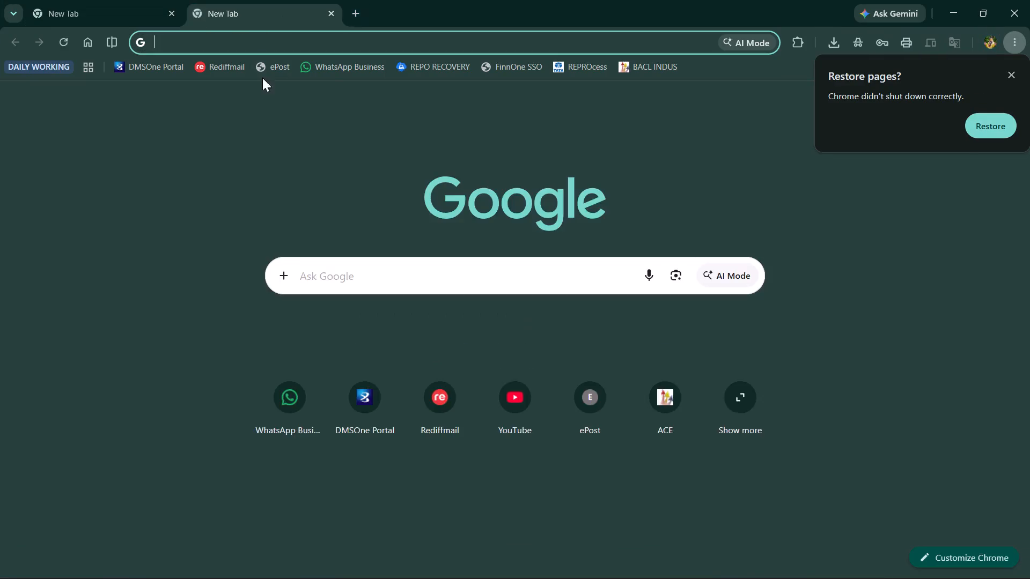
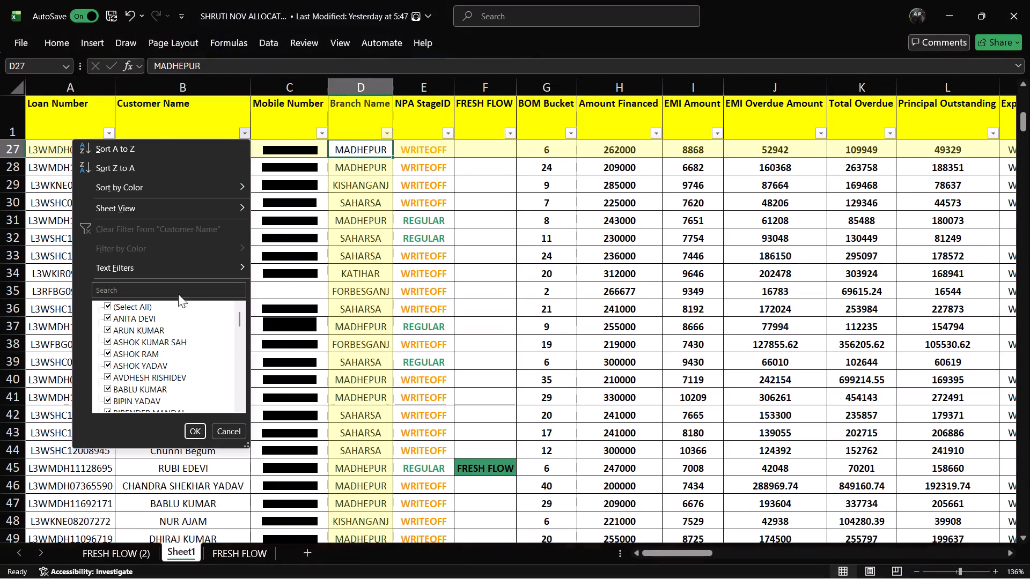
Search the Customer Name column's filter list for "sambhu", clear the search text and close the filter without applying it.
left_click(131, 305)
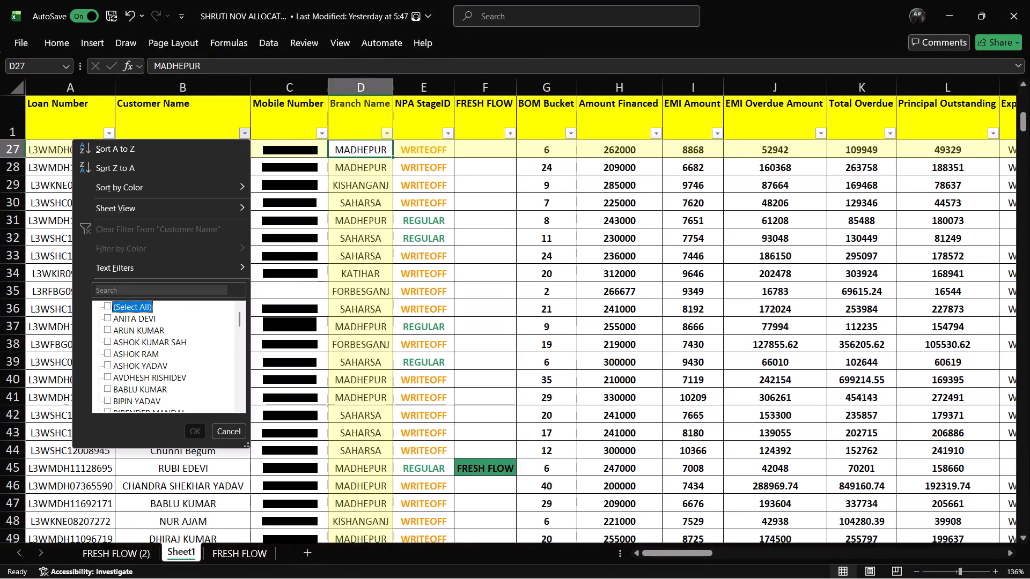
left_click(105, 292)
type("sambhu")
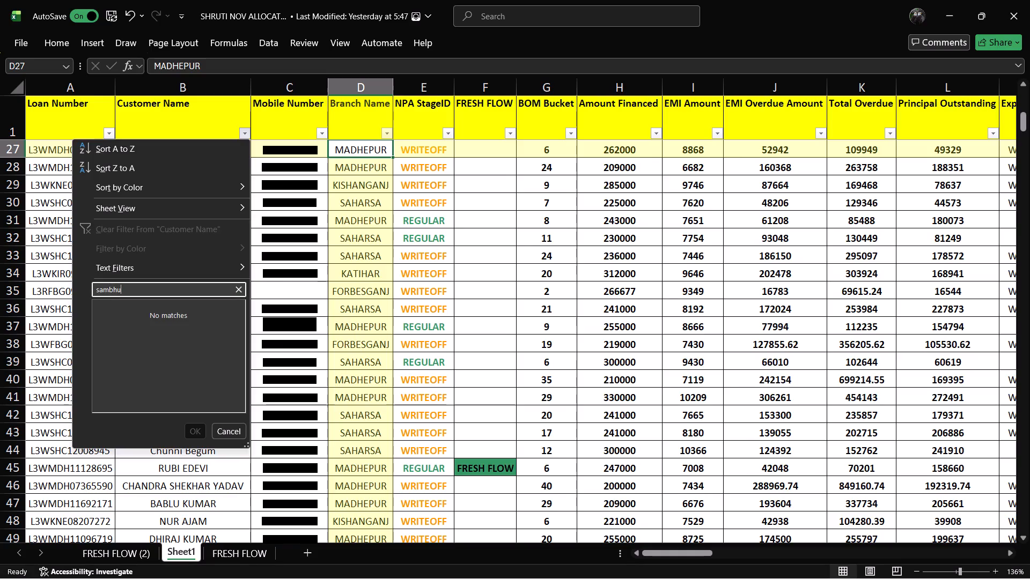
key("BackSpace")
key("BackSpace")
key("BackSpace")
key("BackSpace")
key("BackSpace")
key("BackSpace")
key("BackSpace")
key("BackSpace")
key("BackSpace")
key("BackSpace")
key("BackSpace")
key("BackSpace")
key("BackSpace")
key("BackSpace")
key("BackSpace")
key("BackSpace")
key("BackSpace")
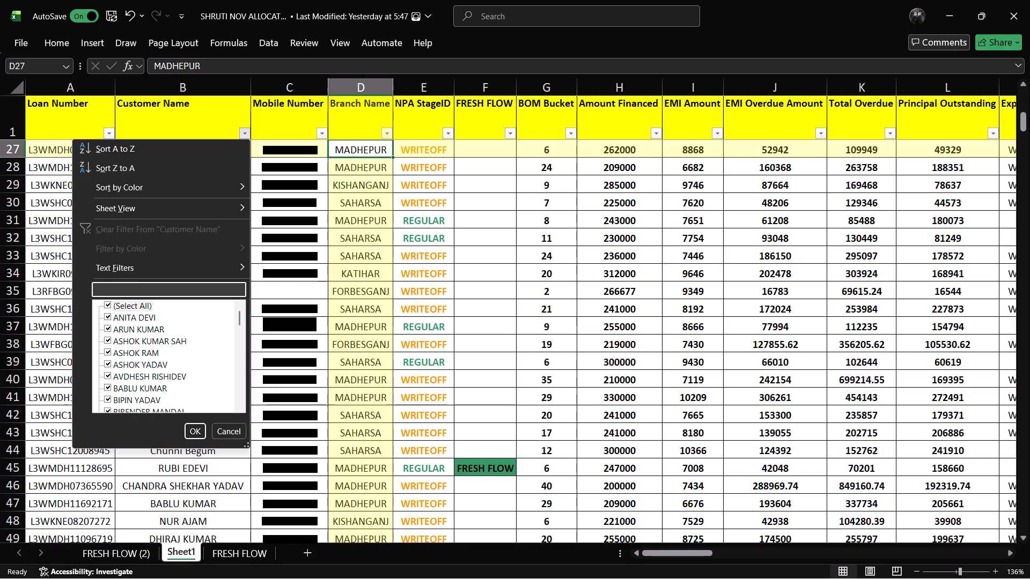
left_click(422, 288)
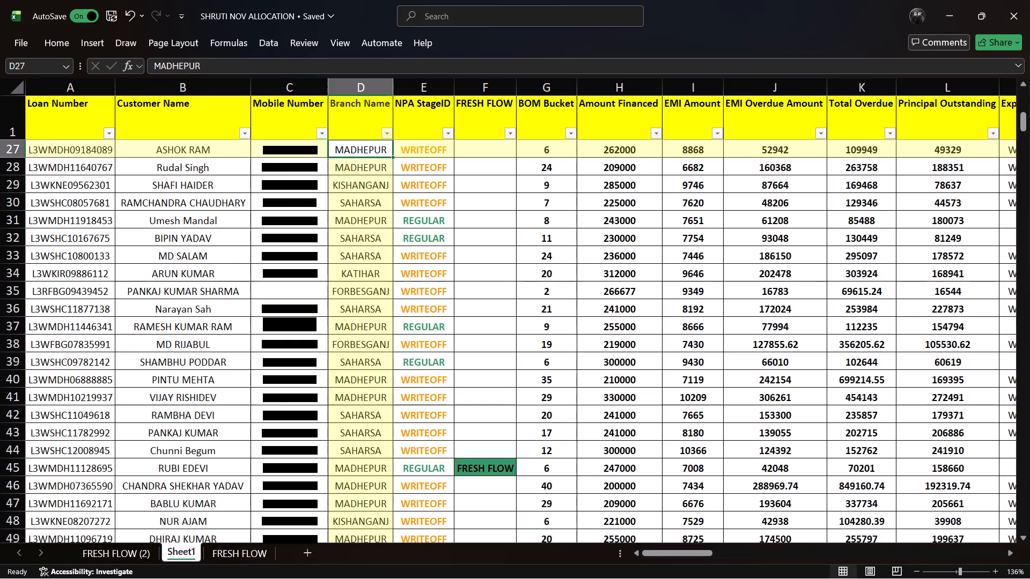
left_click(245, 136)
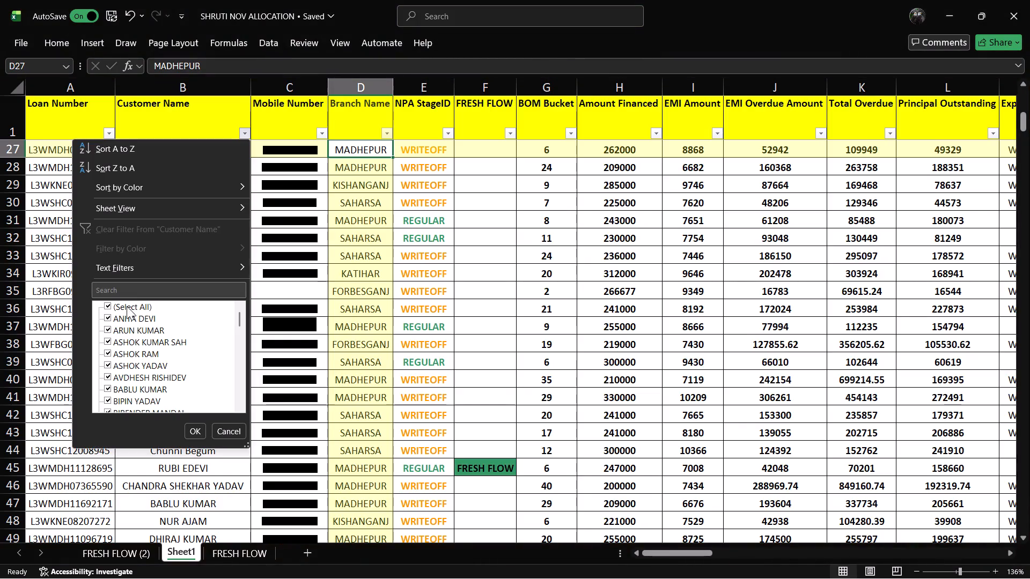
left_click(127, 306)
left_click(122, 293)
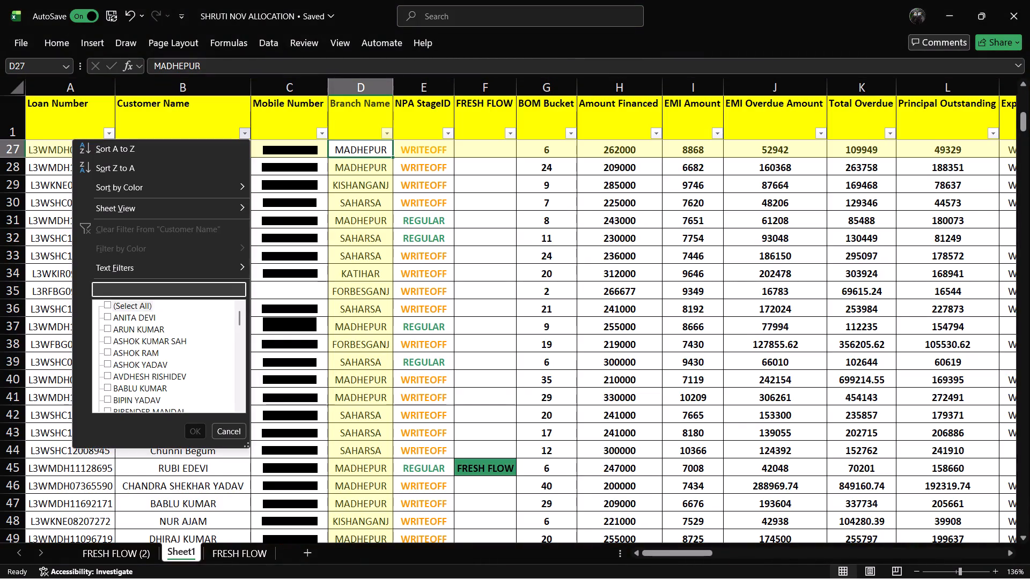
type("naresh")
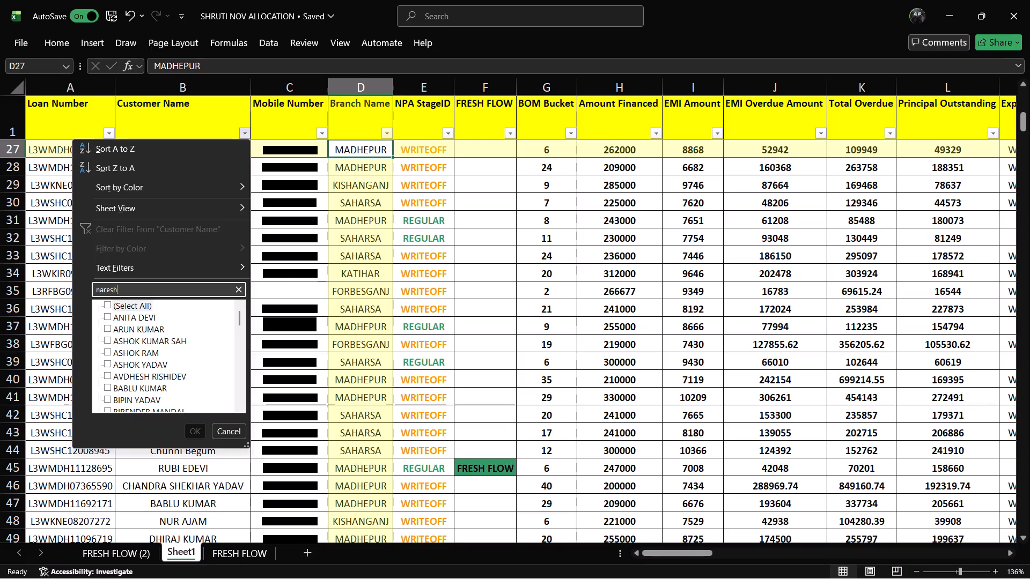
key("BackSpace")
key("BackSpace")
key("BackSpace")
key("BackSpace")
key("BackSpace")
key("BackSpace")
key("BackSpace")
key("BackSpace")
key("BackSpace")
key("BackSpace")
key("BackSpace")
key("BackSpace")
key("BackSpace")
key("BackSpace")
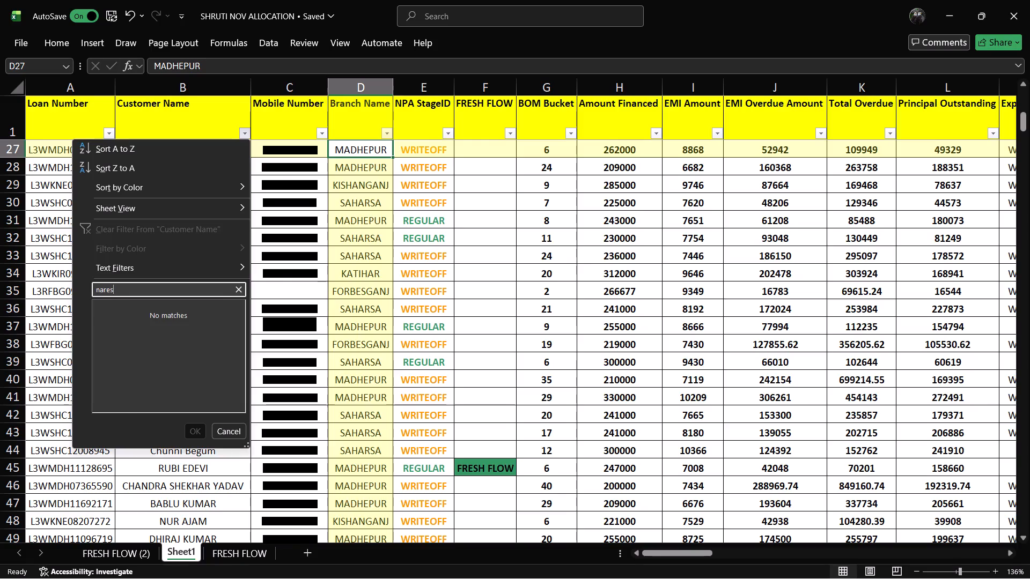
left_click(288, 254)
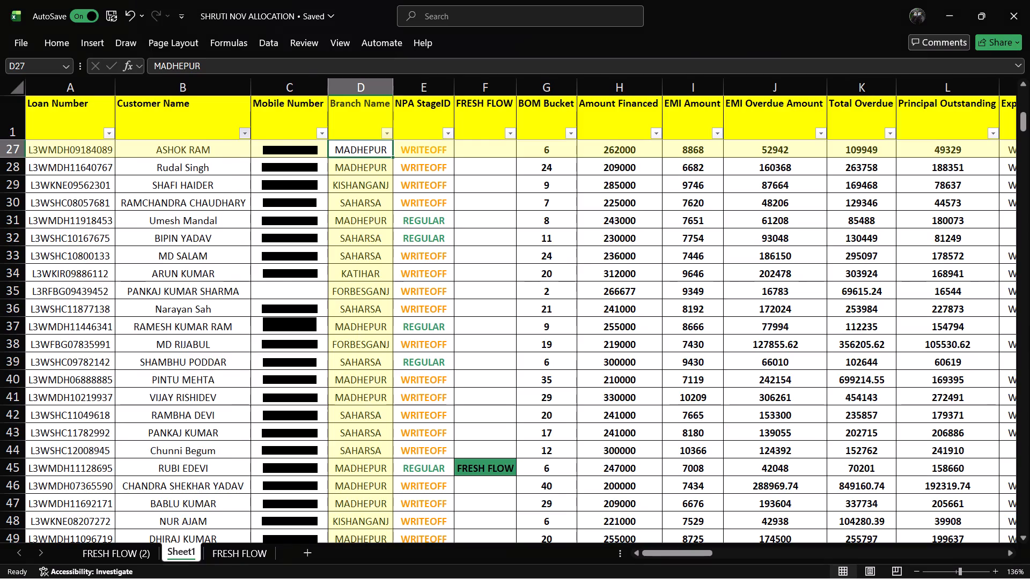
Turn off the column filters on Sheet1's header row.
key("ctrl+shift+l")
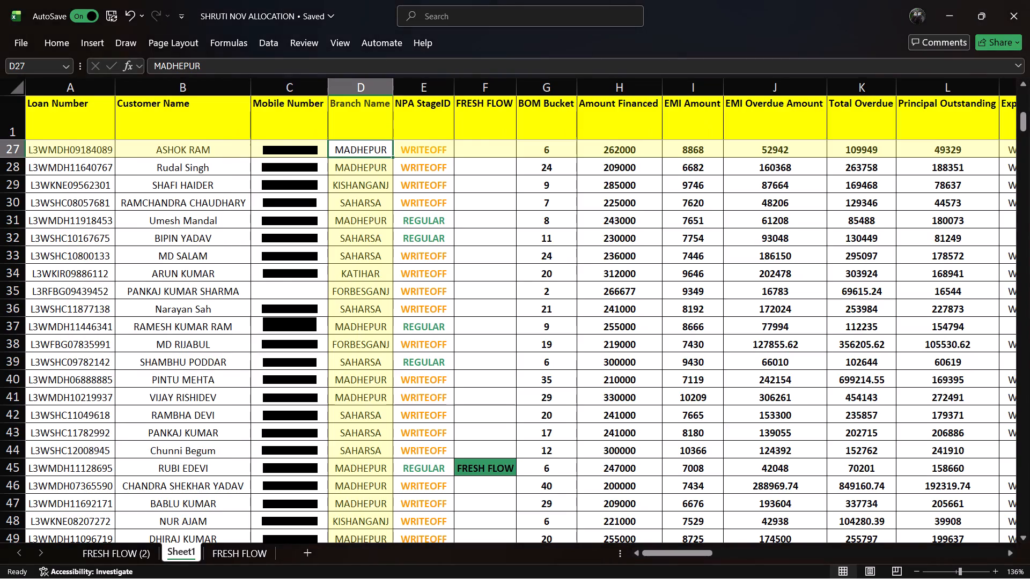
Find all Sheet1 cells containing the full name of the customer Naresh and go to the match in cell B492.
key("ctrl+f")
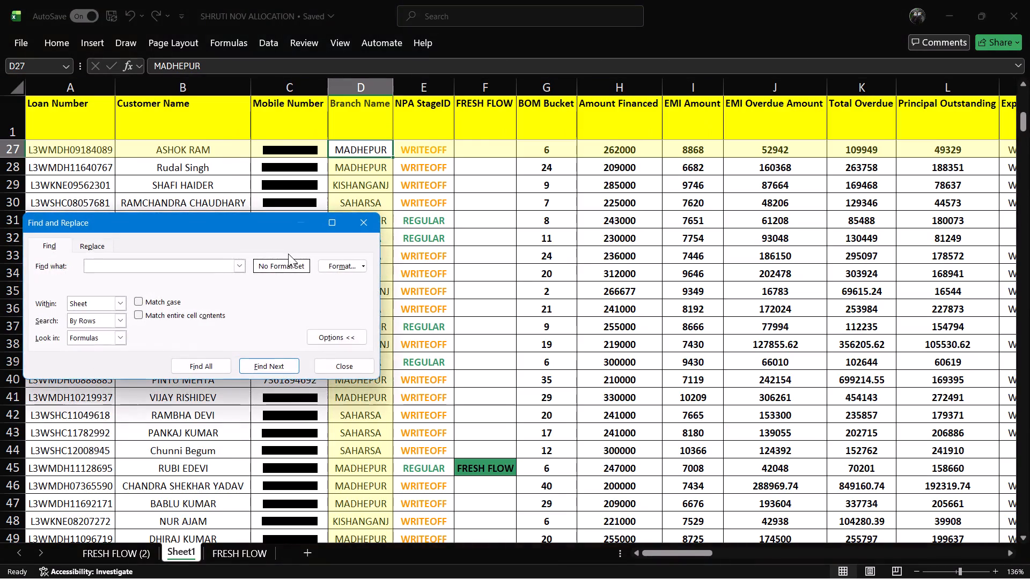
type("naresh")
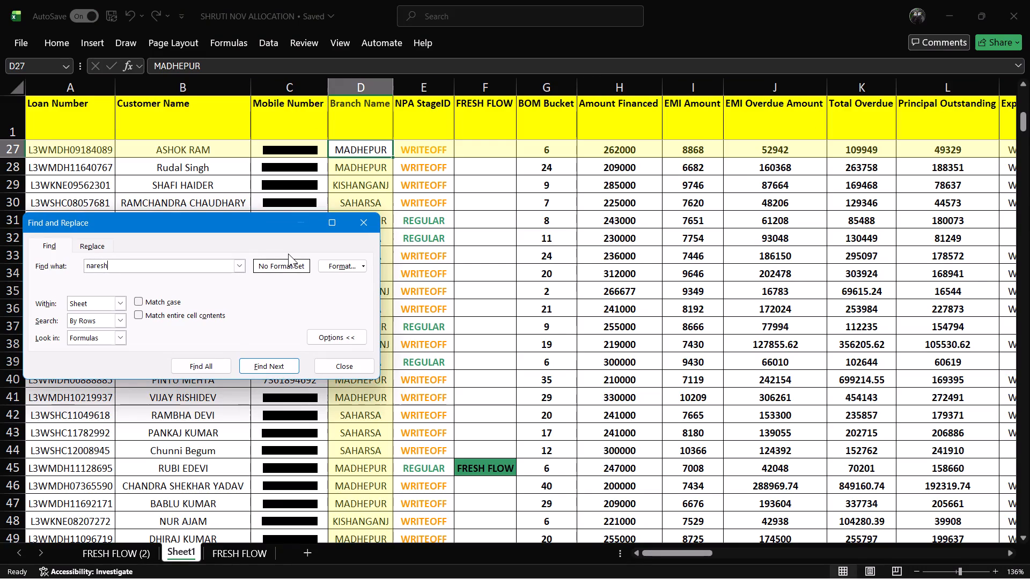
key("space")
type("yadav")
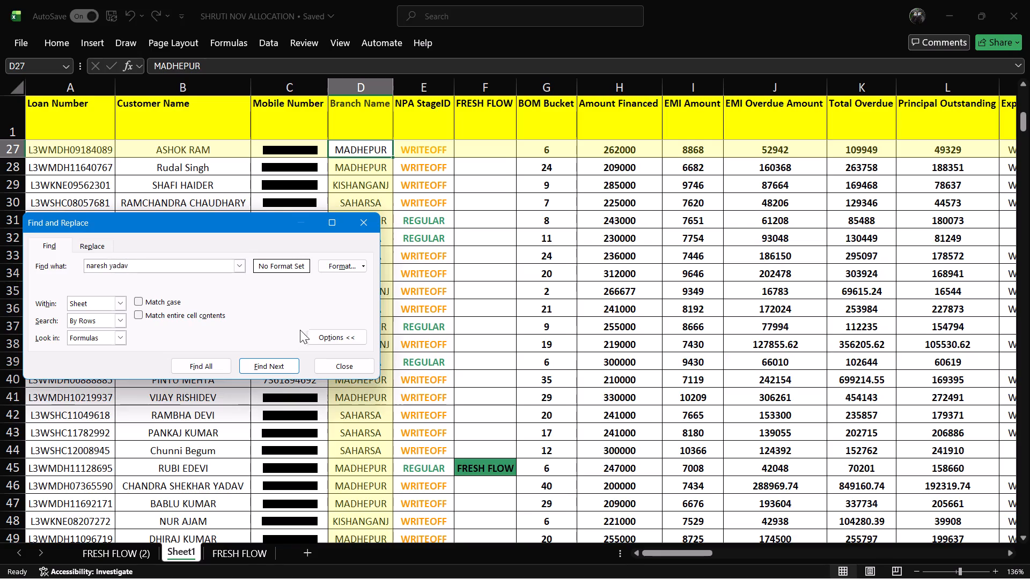
left_click(210, 362)
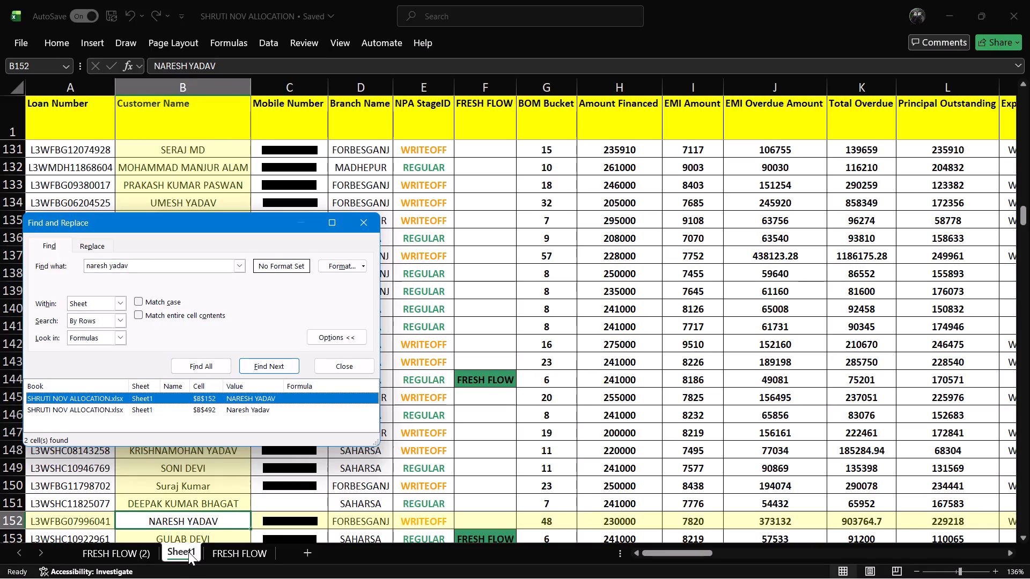
left_click(218, 410)
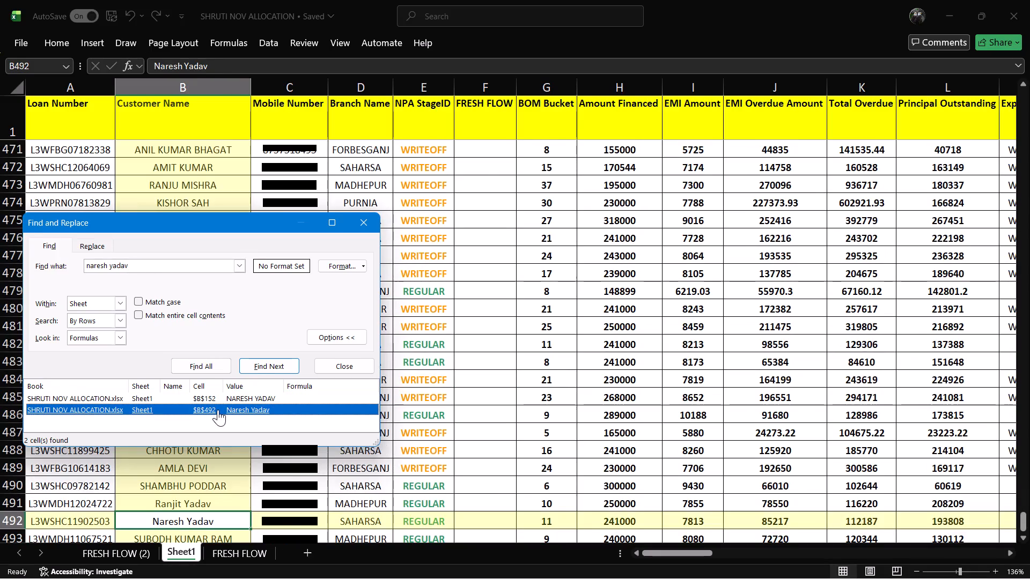
Examine the loan record in row 492 from Mobile Number across to FoS Name, and check the neighbouring rows' FoS names.
left_click(294, 520)
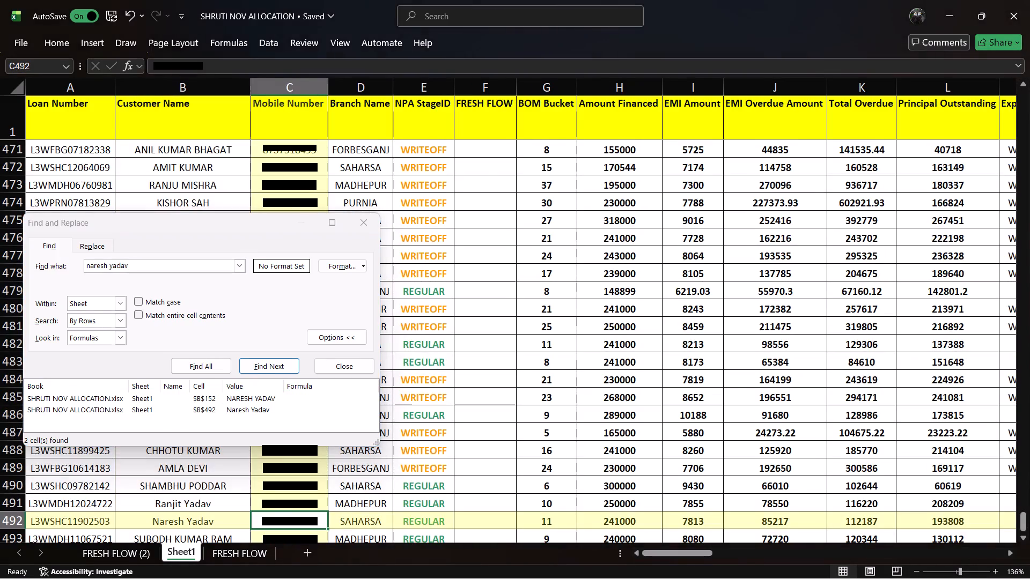
key("Right")
key("Right")
key("Right")
key("Right")
key("Right")
key("Right")
key("Right")
key("Right")
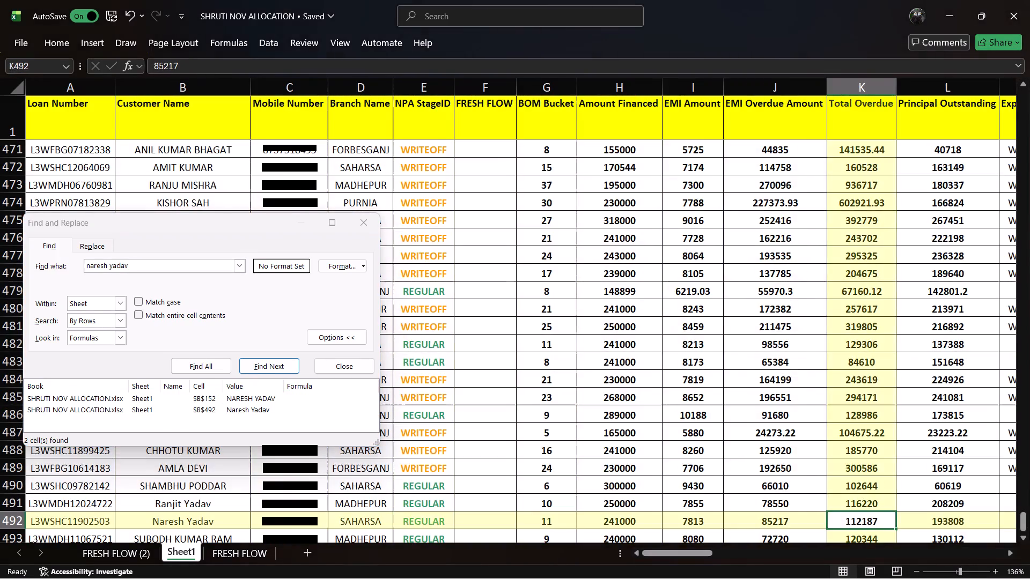
key("Right")
key("Right")
key("Right")
key("Right")
key("Right")
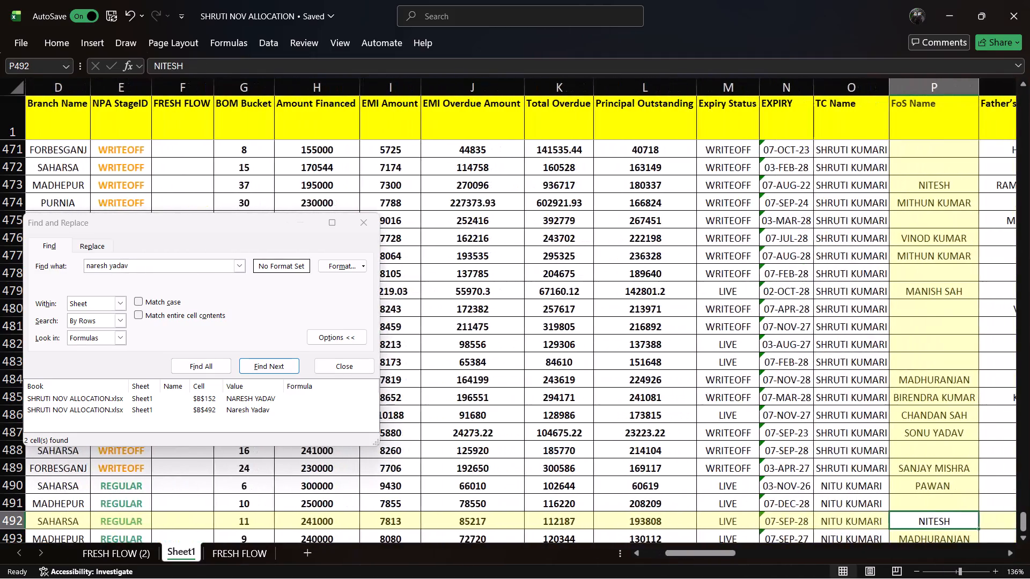
key("Down")
key("Down")
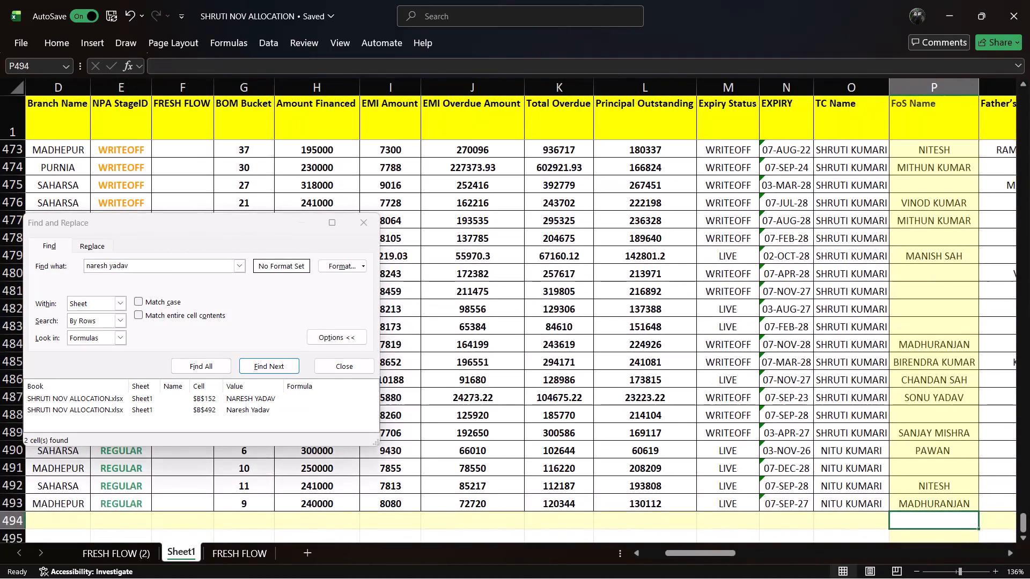
key("Up")
key("Up")
key("Up")
key("Up")
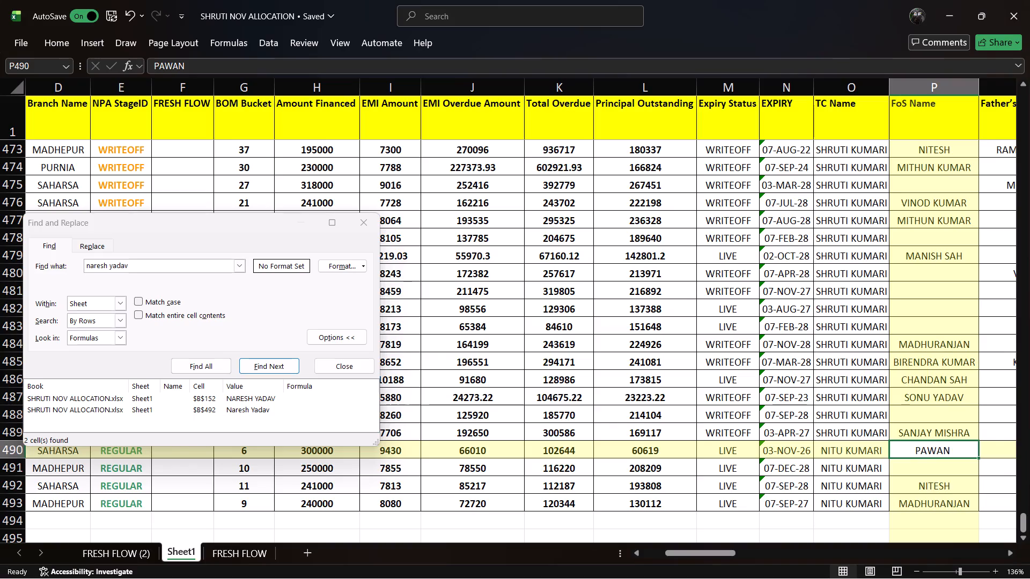
Look back along row 490 from FoS Name to Loan Number and close the customer name search.
key("Left")
key("Left")
key("Left")
key("Left")
key("Left")
key("Left")
key("Left")
key("Left")
key("Left")
key("Left")
key("Left")
key("Left")
key("Left")
key("Left")
key("Left")
key("Left")
key("Left")
key("Left")
key("Left")
key("Left")
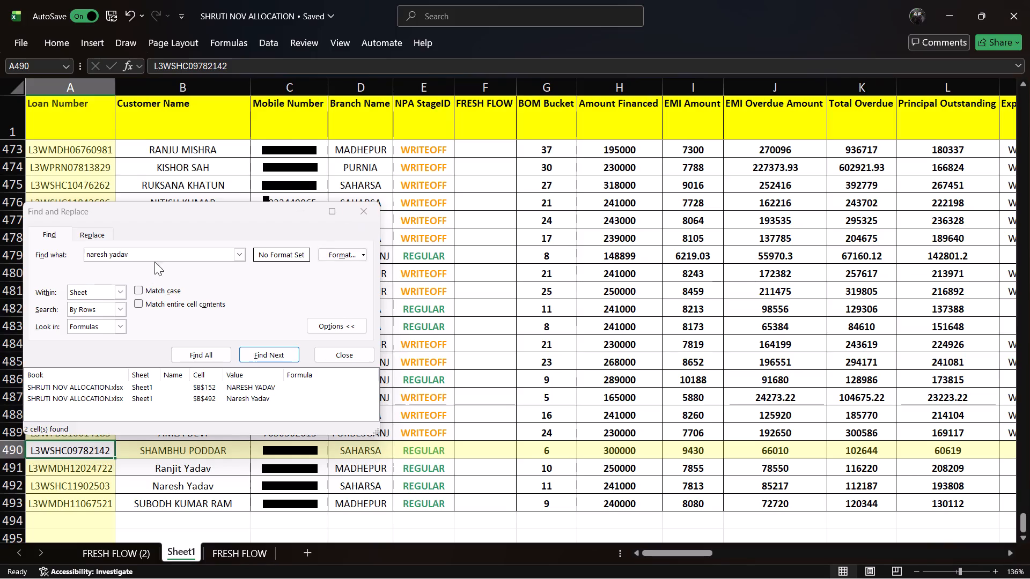
left_click(367, 211)
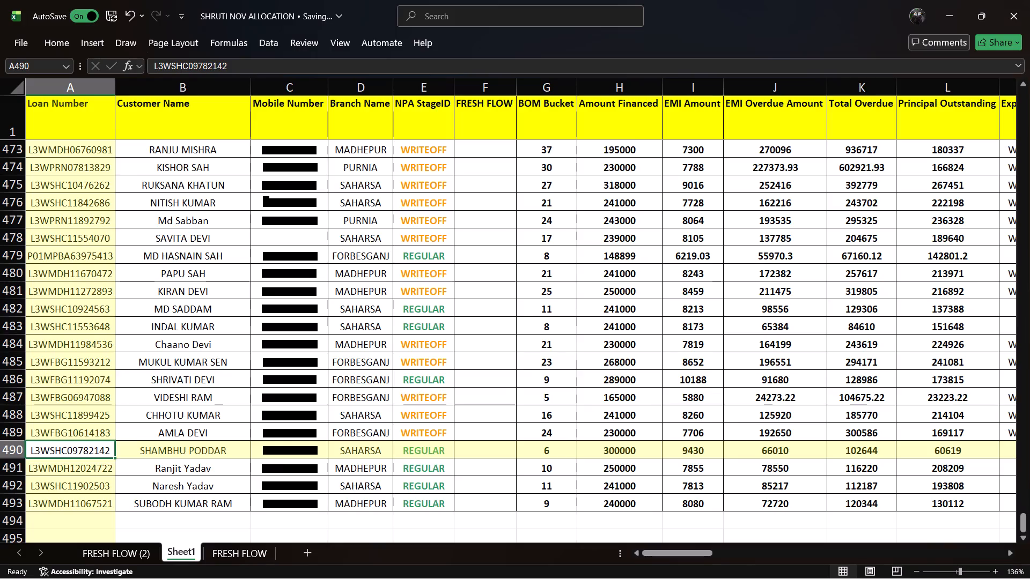
Search Sheet1 for a loan by its number's last eight digits and close the search on the matching record.
key("ctrl+f")
key("BackSpace")
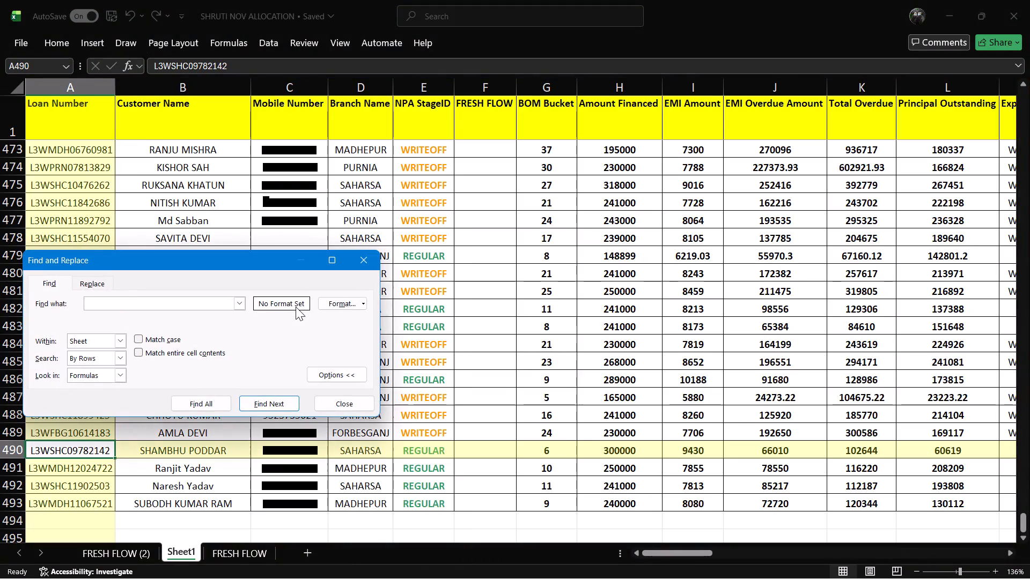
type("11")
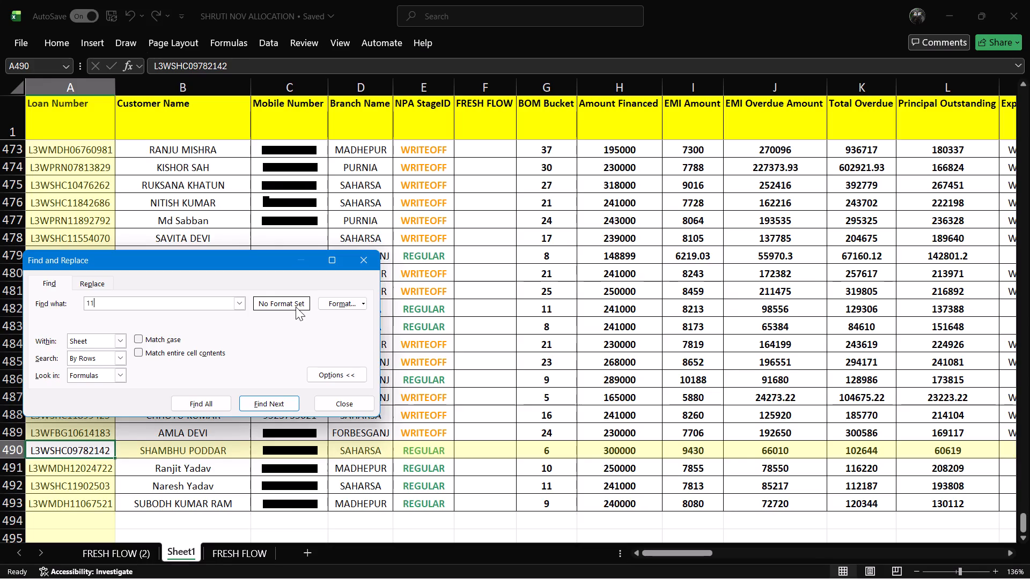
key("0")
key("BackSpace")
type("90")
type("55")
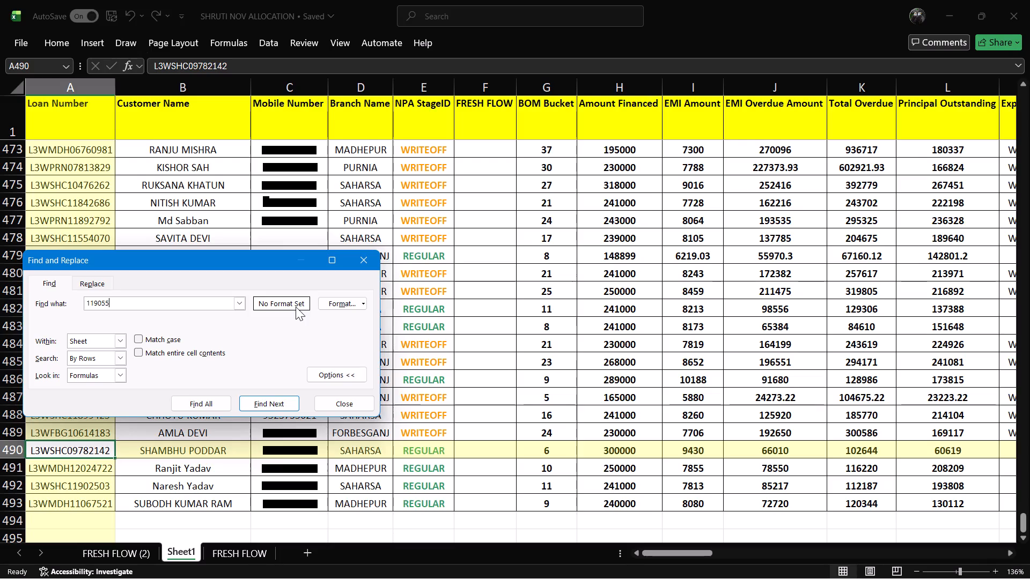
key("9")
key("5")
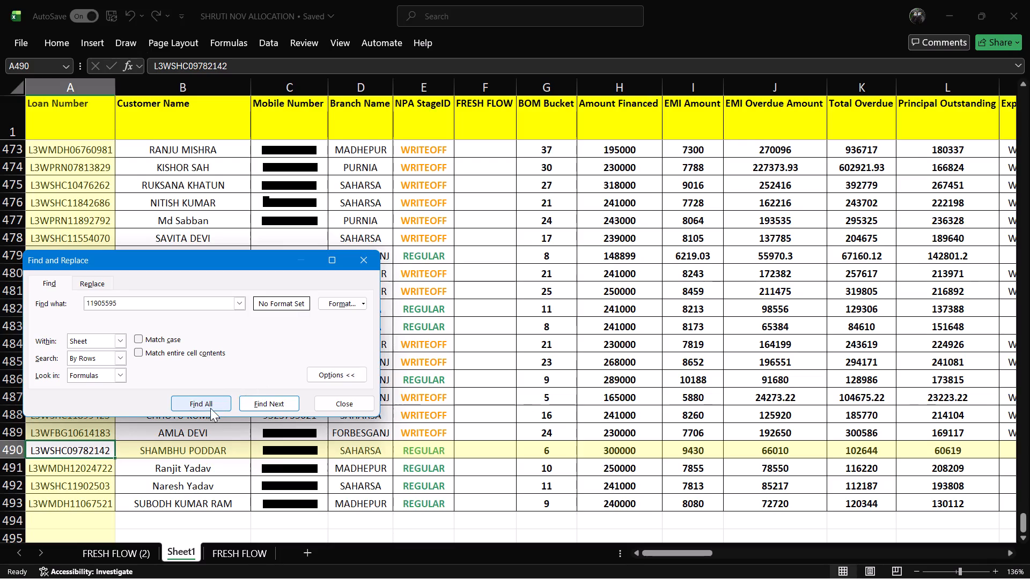
left_click(202, 404)
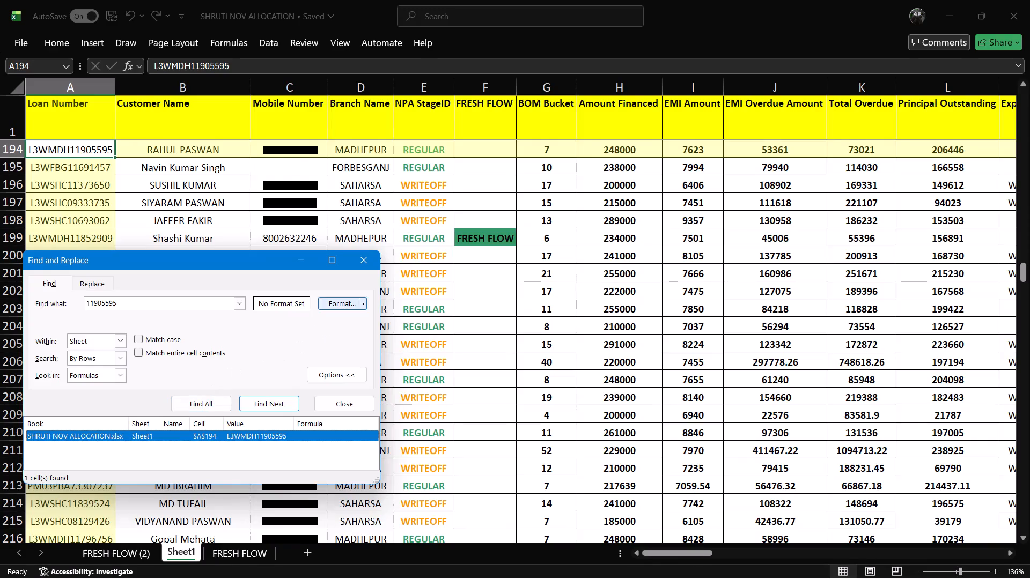
left_click(360, 255)
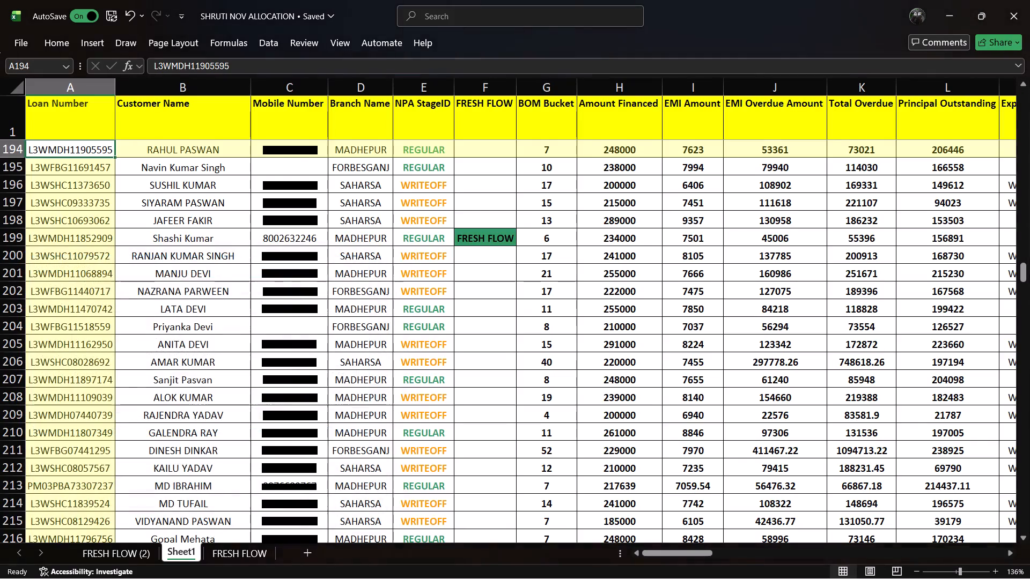
Examine the found loan record in row 194 from Customer Name across to Residence Address.
key("Right")
key("Right")
key("Right")
key("Right")
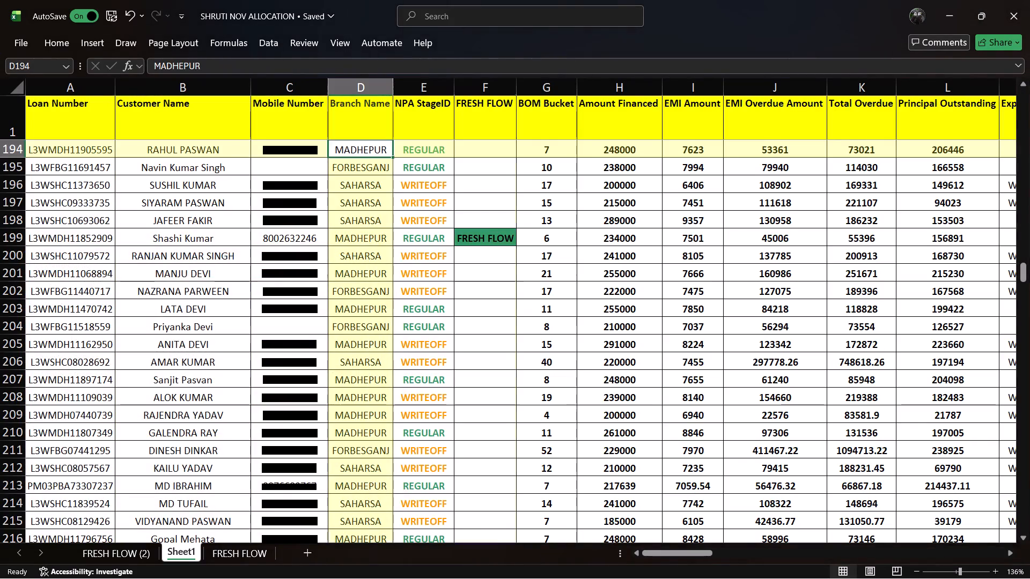
key("Right")
key("Right")
key("Right")
key("Right")
key("Right")
key("Right")
key("Right")
key("Right")
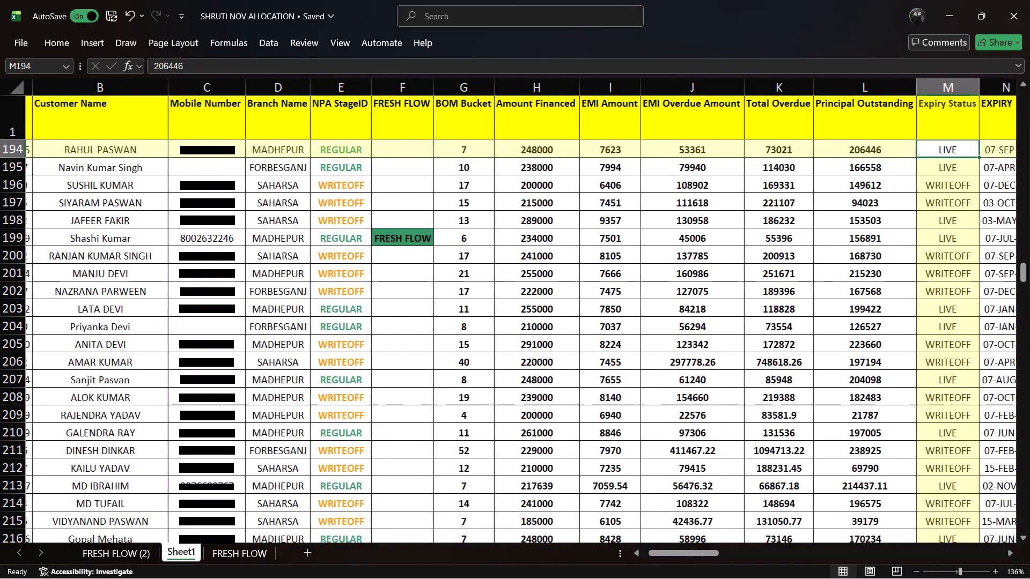
key("Right")
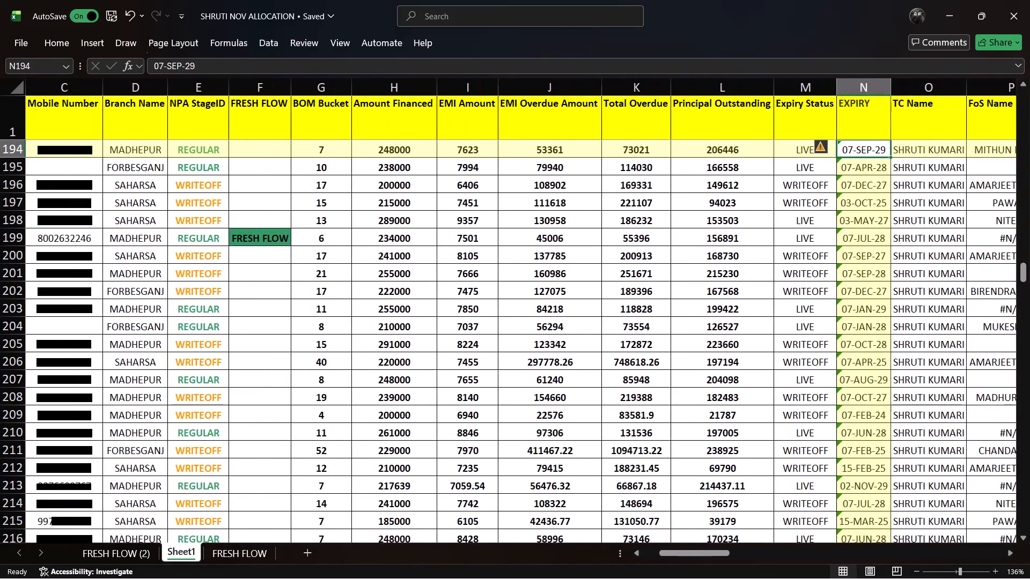
key("Right")
key("Right")
key("Right")
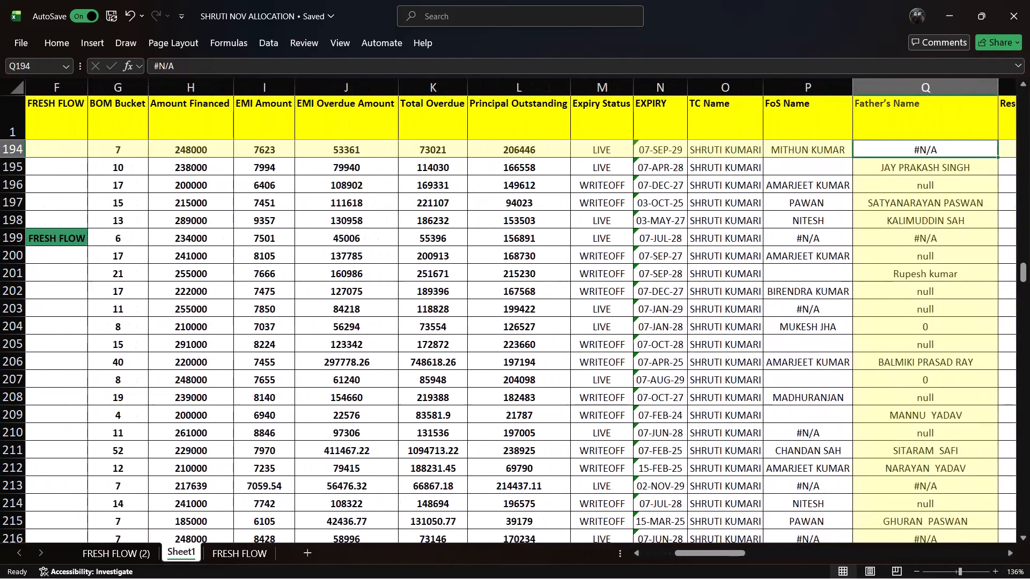
key("Right")
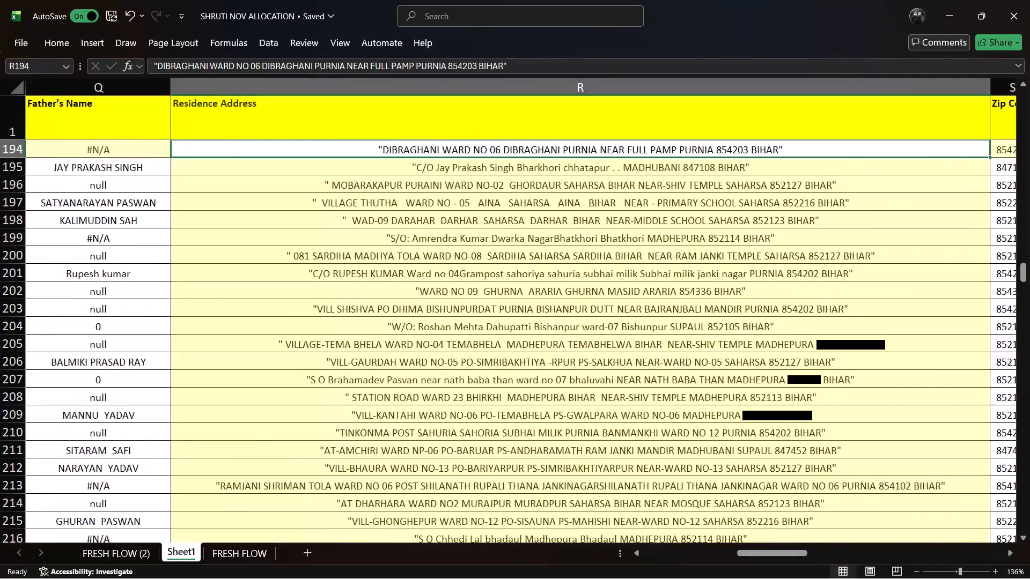
Review row 194 back from Residence Address through Principal Outstanding and return to its Loan Number.
key("Left")
key("Left")
key("Left")
key("Left")
key("Left")
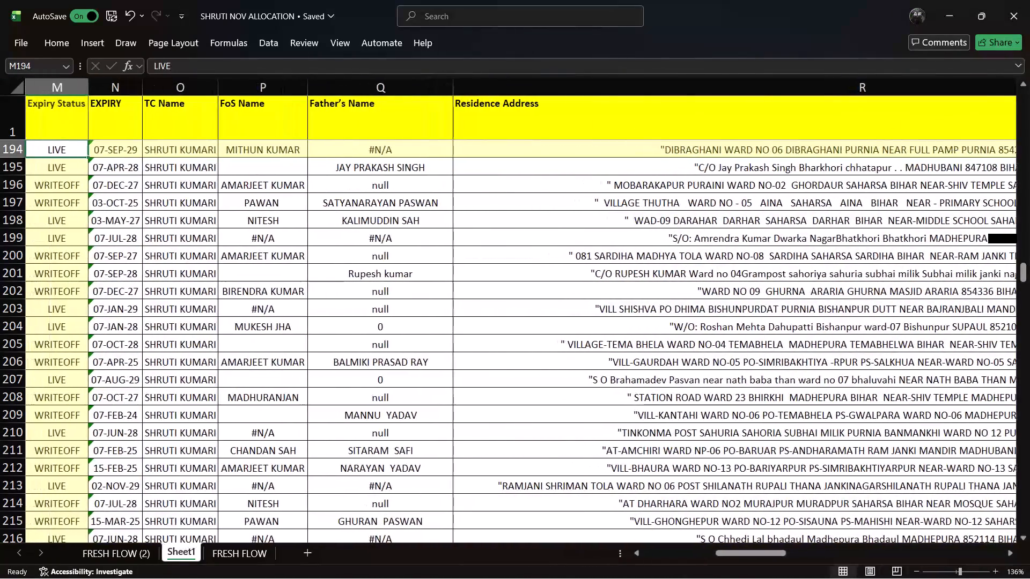
key("Left")
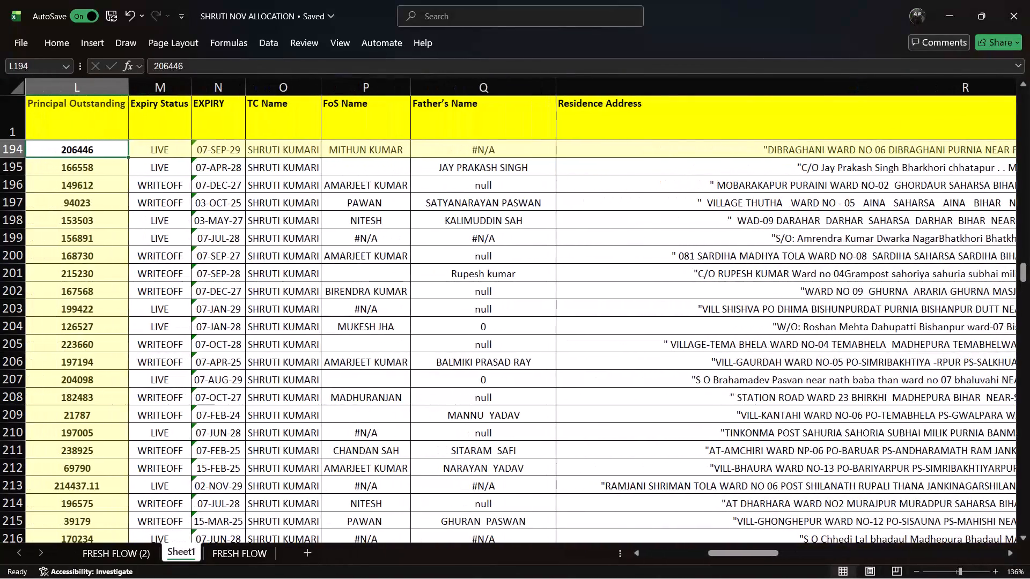
key("Left")
key("Right")
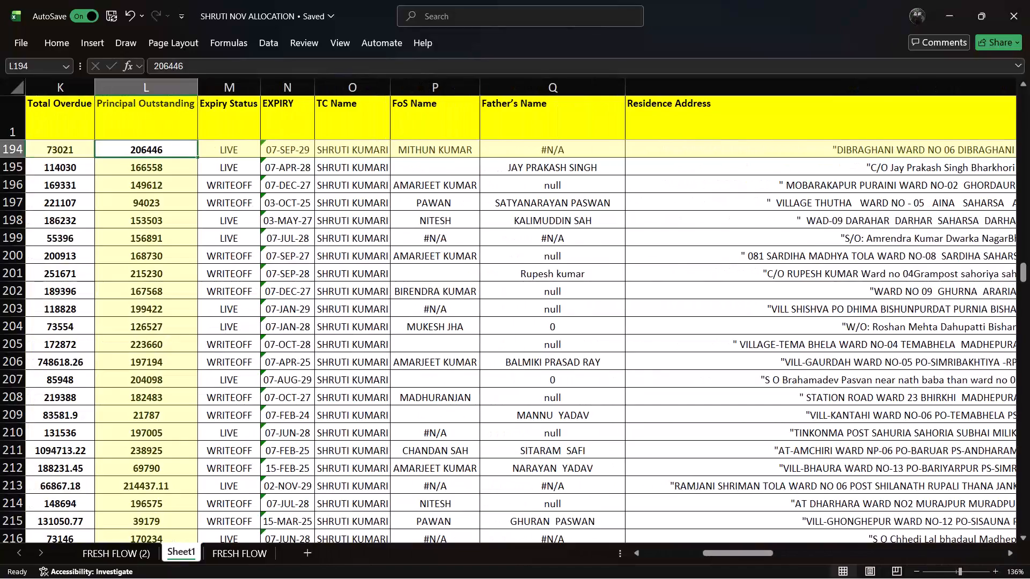
key("Left")
key("Left")
key("Left")
key("Left")
key("Left")
key("Left")
key("Left")
key("Left")
key("Left")
key("Left")
key("Left")
key("Left")
key("Left")
key("Left")
key("Left")
key("Left")
key("Left")
key("Left")
key("Left")
key("Left")
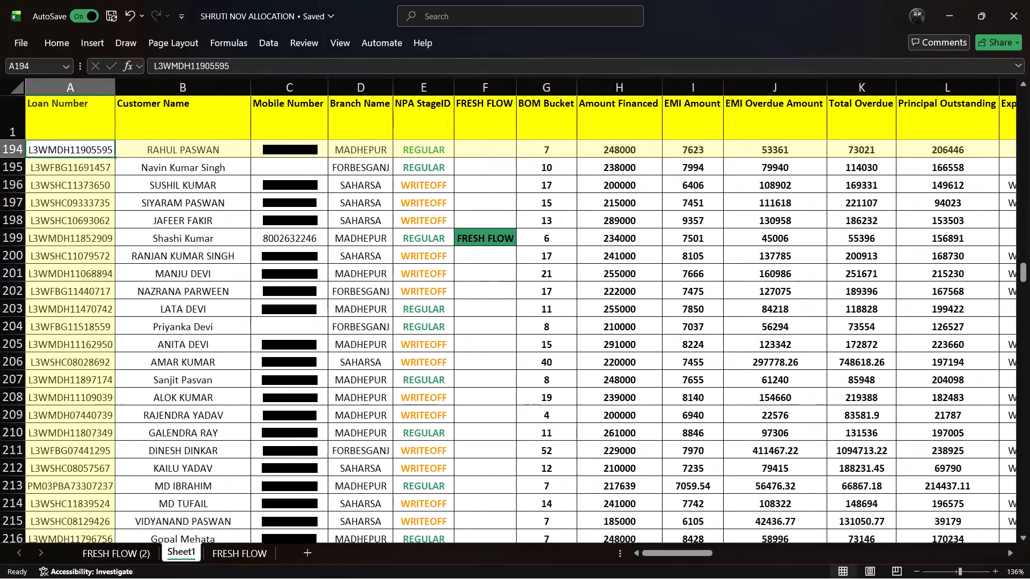
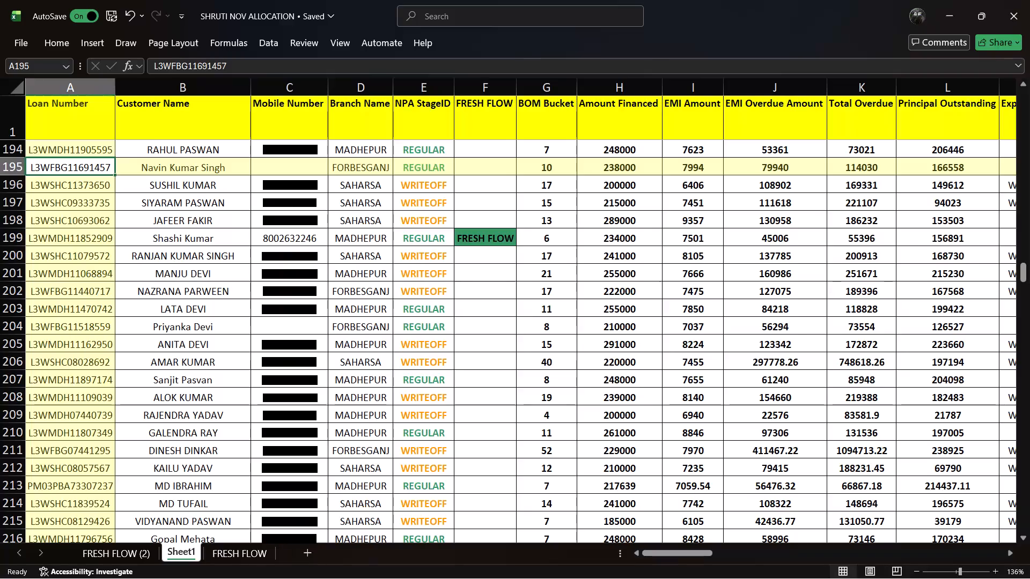
Look back up the Loan Number column of Sheet1 from row 195 to row 165.
key("Up")
key("Up")
key("Up")
key("Up")
key("Up")
key("Up")
key("Up")
key("Up")
key("Up")
key("Up")
key("Up")
key("Up")
key("Up")
key("Up")
key("Up")
key("Up")
key("Up")
key("Up")
key("Up")
key("Up")
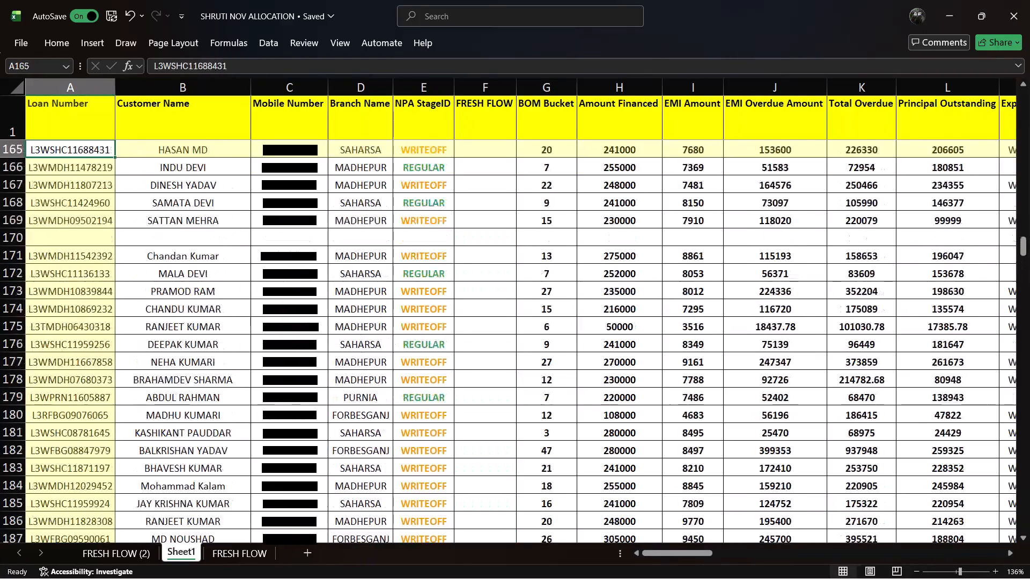
Switch to the FRESH FLOW sheet and look back along row 9 from the column after FEED BACK to Loan Number.
left_click(240, 550)
key("Right")
key("Right")
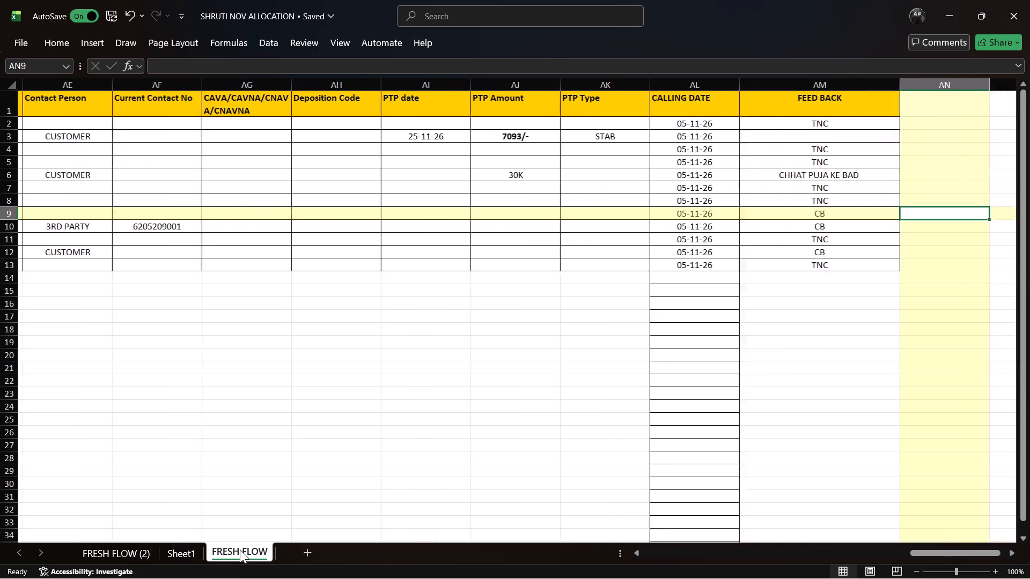
key("Right")
key("Left")
key("Left")
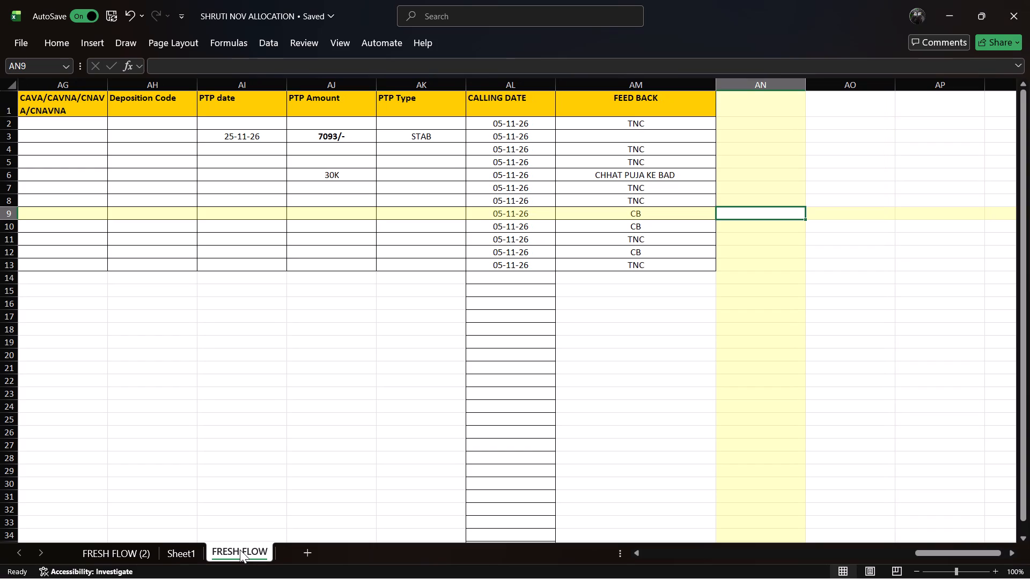
key("Left")
key("Left")
key("Left")
key("Left")
key("Left")
key("Left")
key("Left")
key("Left")
key("Left")
key("Left")
key("Left")
key("Left")
key("Left")
key("Left")
key("Left")
key("Left")
key("Left")
key("Left")
key("Left")
key("Left")
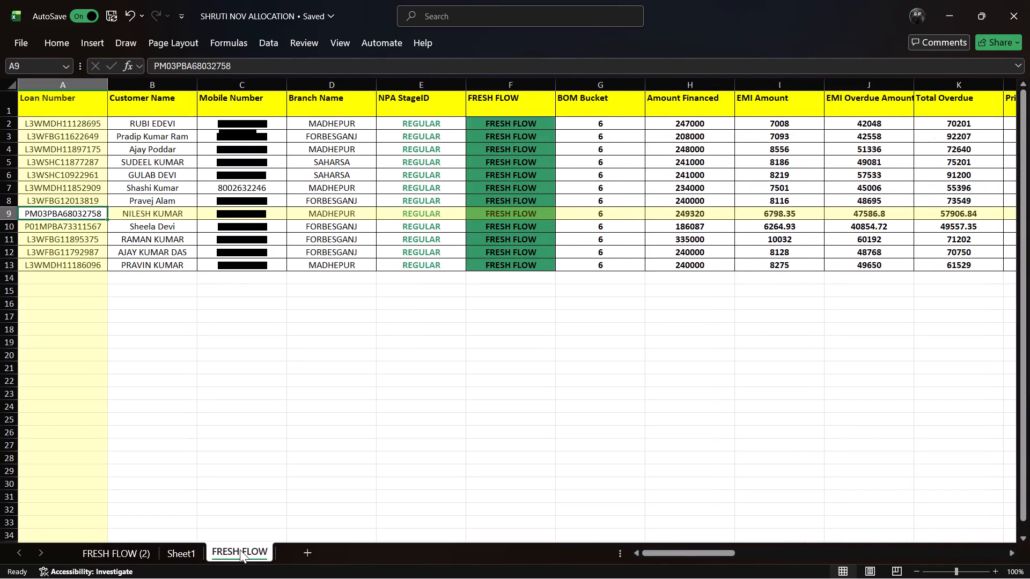
Examine the first customer's record in row 2 of FRESH FLOW from Customer Name across to FEED BACK.
left_click(166, 124)
key("Right")
key("Right")
key("Right")
key("Right")
key("Right")
key("Right")
key("Right")
key("Right")
key("Right")
key("Right")
key("Right")
key("Right")
key("Right")
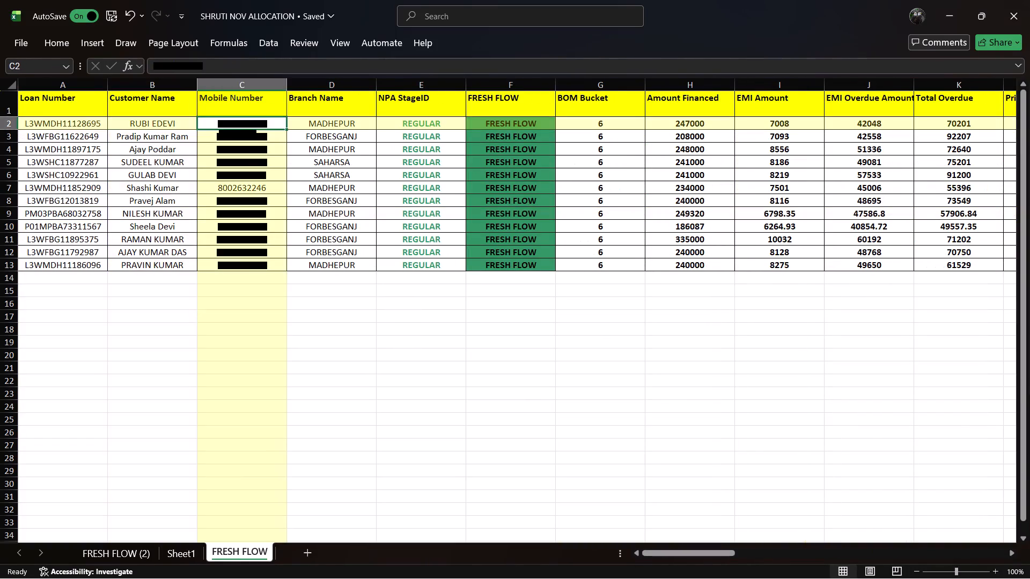
key("Right")
key("Right")
key("Right")
key("Right")
key("Right")
key("Right")
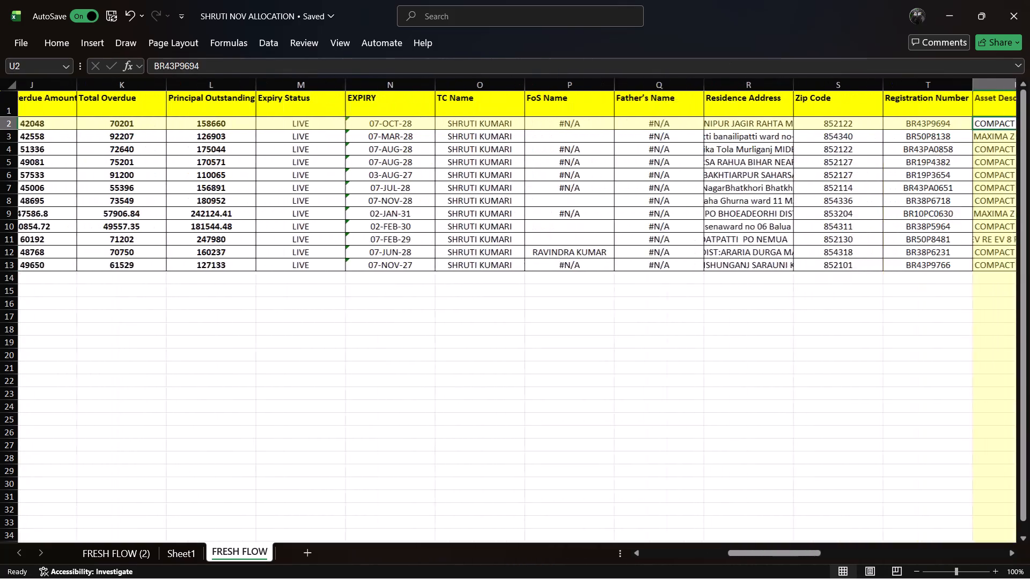
key("Right")
key("Right")
key("Right")
key("Right")
key("Right")
key("Right")
key("Right")
key("Right")
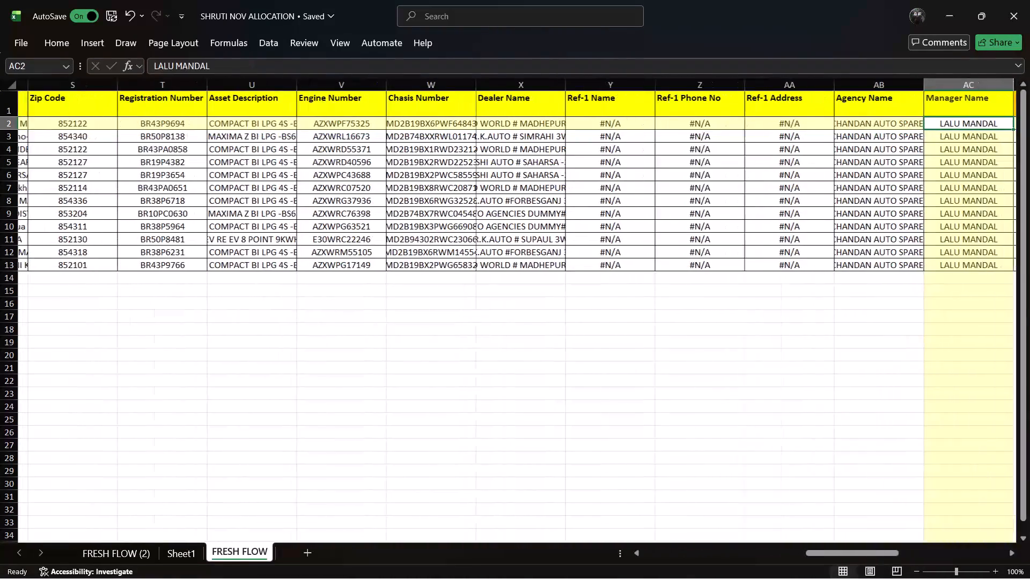
key("Right")
key("Right")
key("Right")
key("Right")
key("Right")
key("Right")
key("Right")
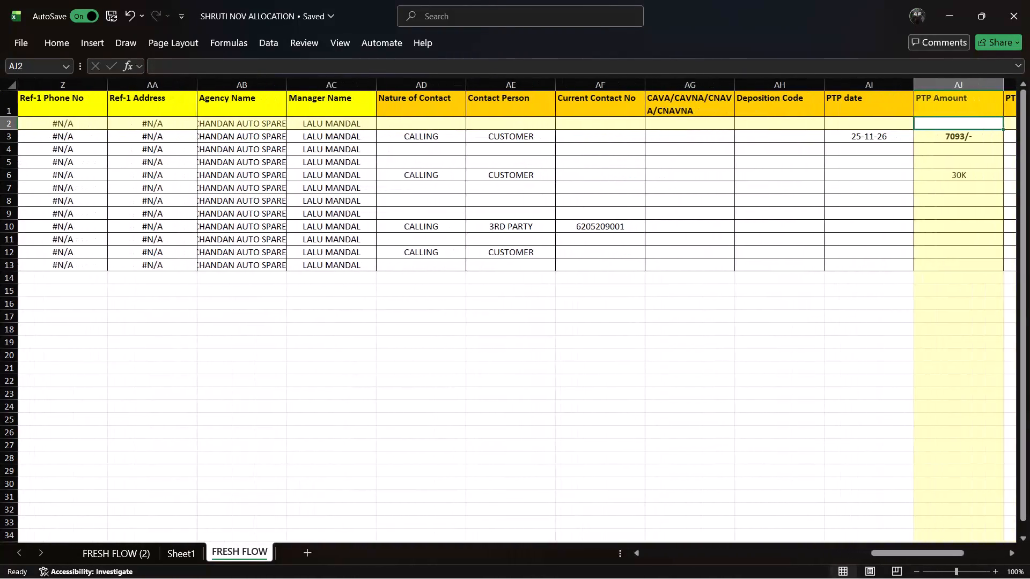
key("Right")
key("Right")
key("Right")
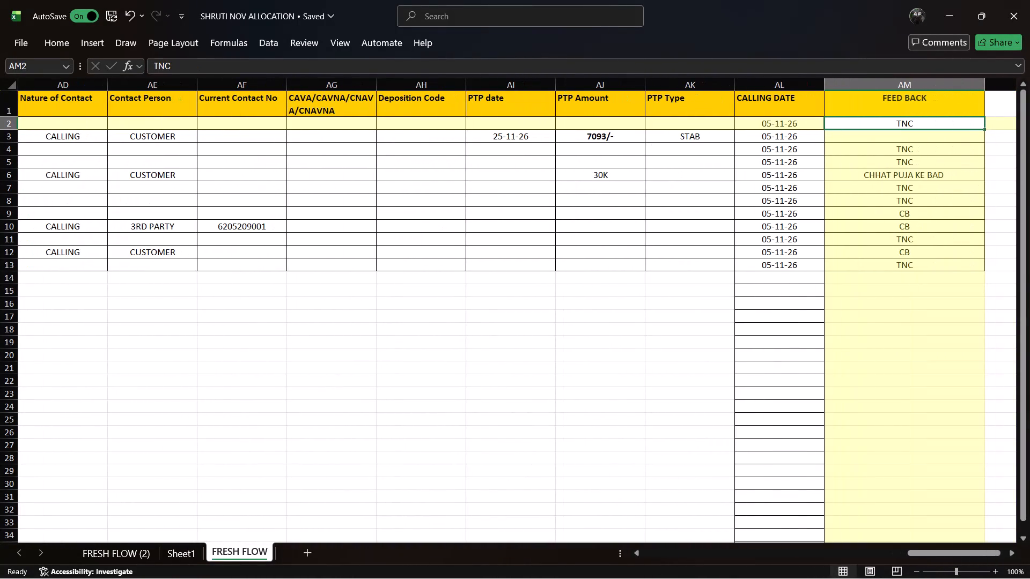
Review row 2 back from FEED BACK to the customer's details and stop on its Mobile Number.
key("Left")
key("Left")
key("Left")
key("Left")
key("Left")
key("Left")
key("Left")
key("Left")
key("Left")
key("Left")
key("Left")
key("Left")
key("Left")
key("Left")
key("Left")
key("Left")
key("Left")
key("Left")
key("Left")
key("Left")
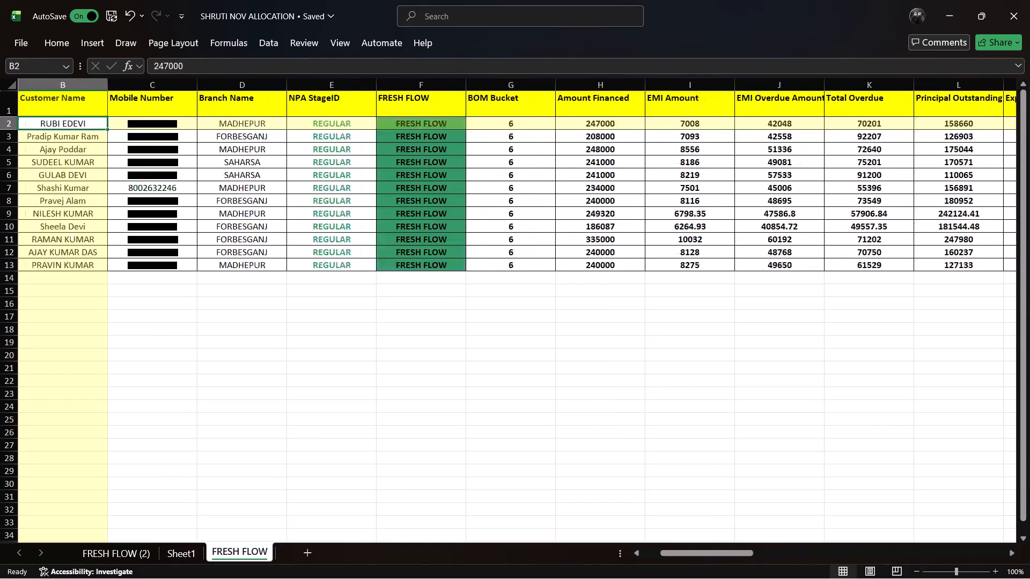
key("Right")
key("Right")
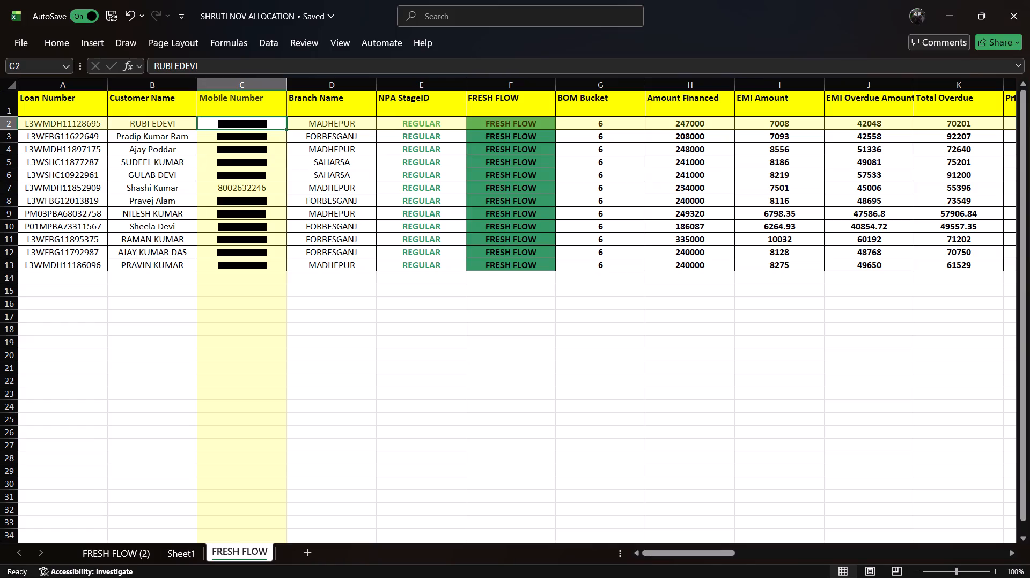
Check the Mobile Number entries of the customers in rows 3 to 6, one at a time, rechecking row 3.
key("Down")
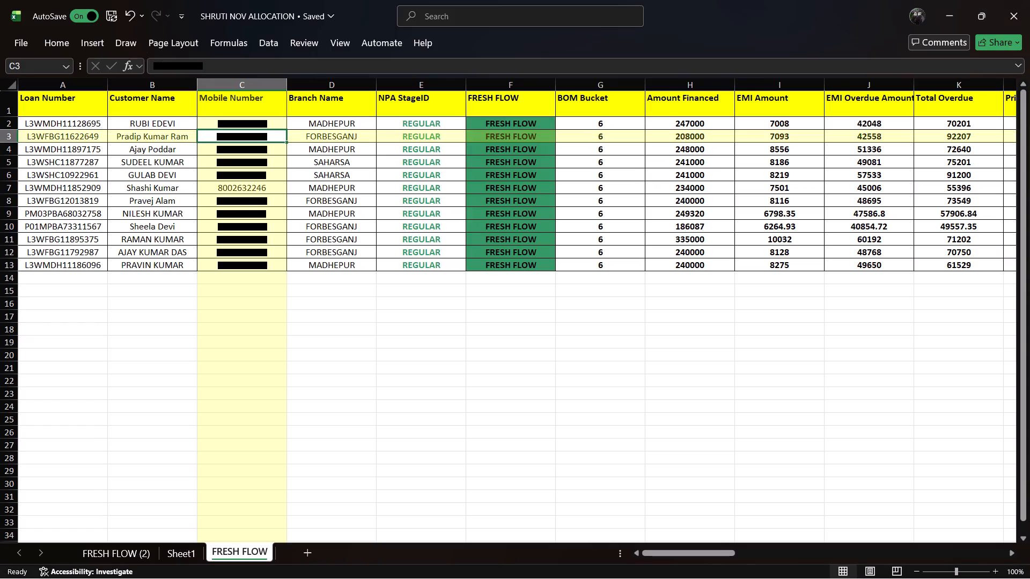
key("Down")
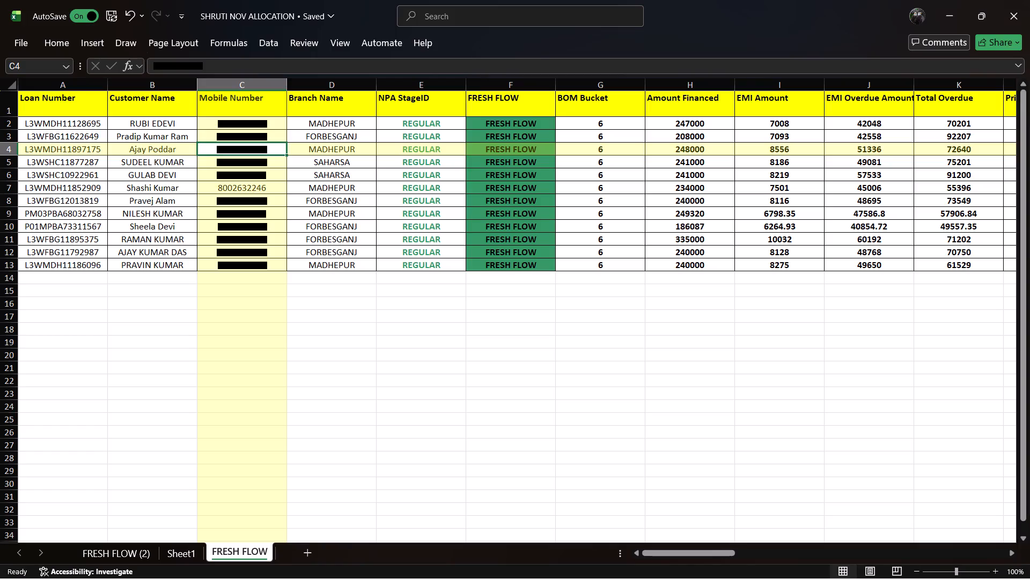
left_click(200, 137)
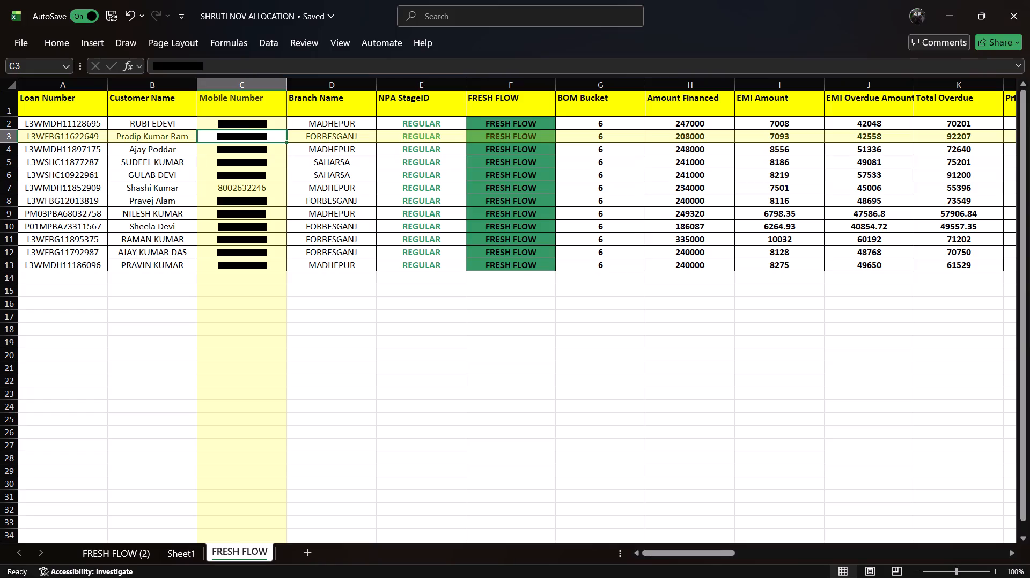
key("Down")
key("Down")
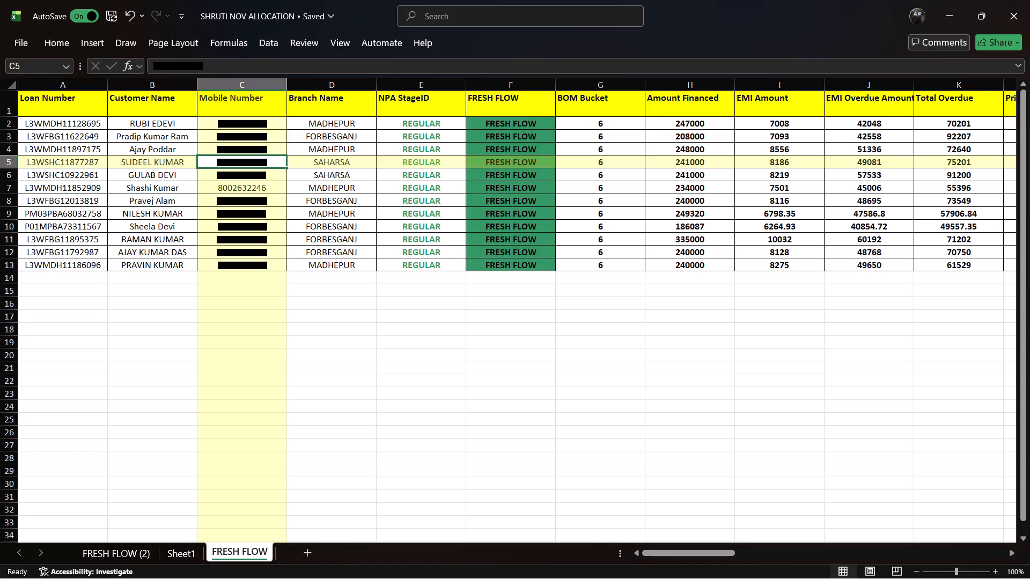
key("Down")
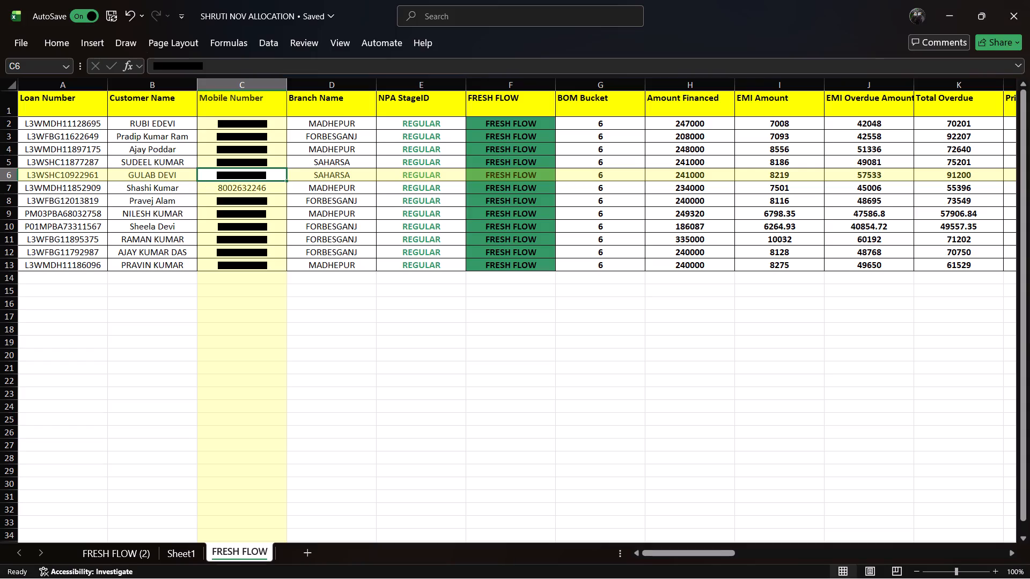
Examine the customer's record in row 6 from Mobile Number across to its FEED BACK entry.
key("Right")
key("Right")
key("Right")
key("Right")
key("Right")
key("Right")
key("Right")
key("Right")
key("Right")
key("Right")
key("Right")
key("Right")
key("Right")
key("Right")
key("Right")
key("Right")
key("Right")
key("Right")
key("Right")
key("Right")
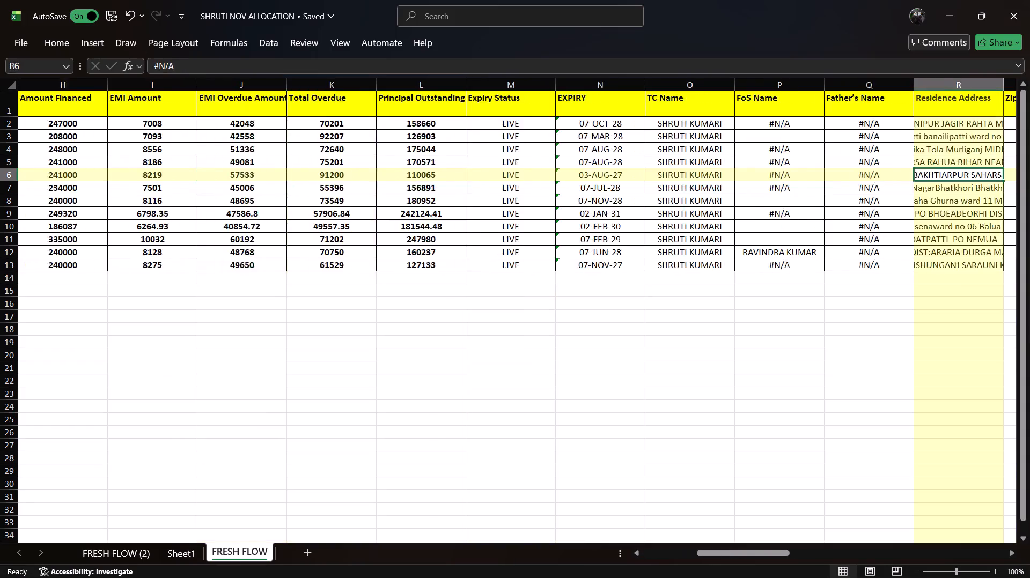
key("Right")
key("Right")
key("Right")
key("Right")
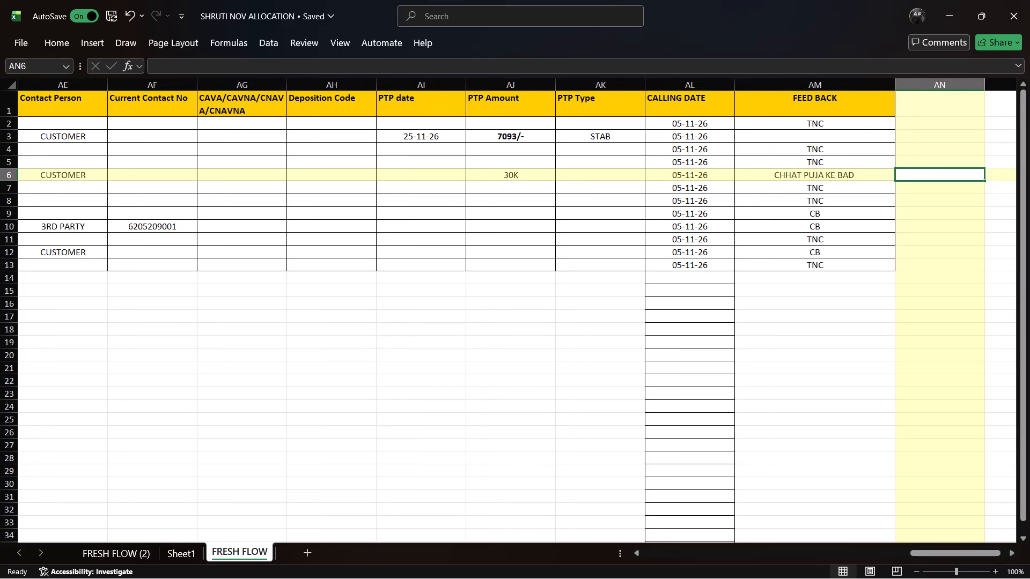
key("Left")
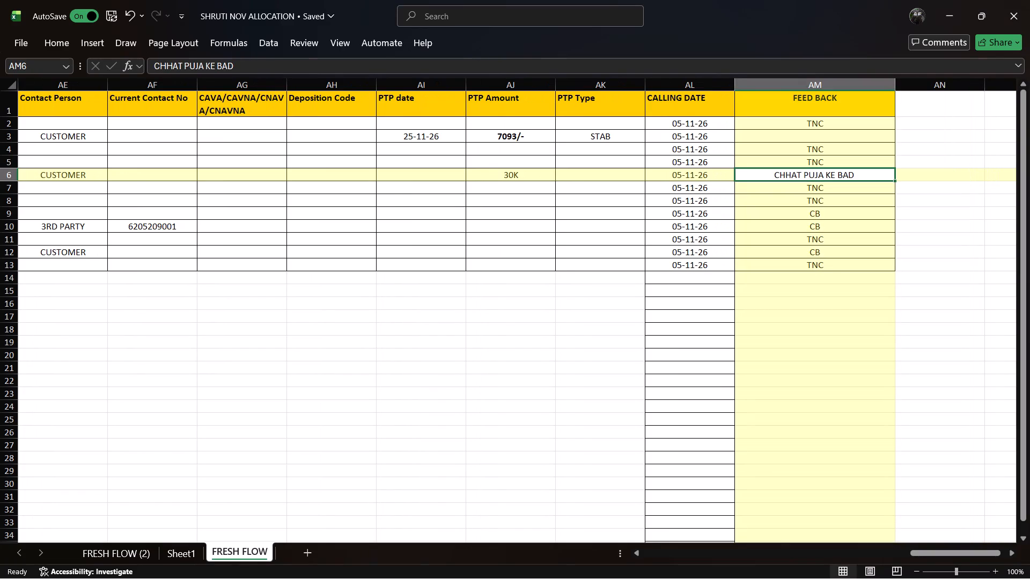
Review row 6's calling date, PTP and contact fields back to Contact Person, then return to its PTP Amount.
key("Left")
key("Left")
key("Left")
key("Left")
key("Left")
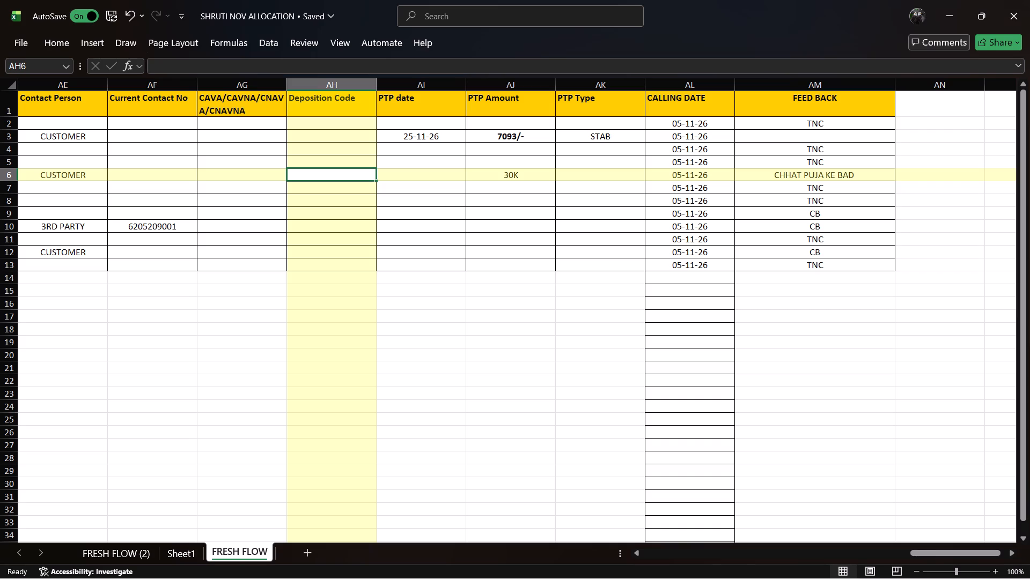
key("Left")
key("Left")
key("Left")
key("Right")
key("Right")
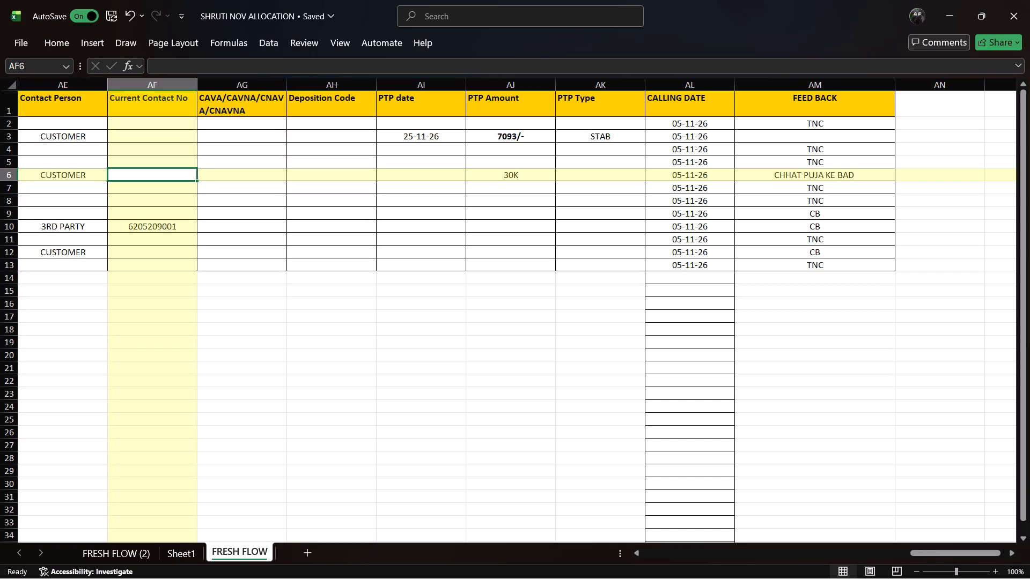
key("Right")
key("Right")
key("Right")
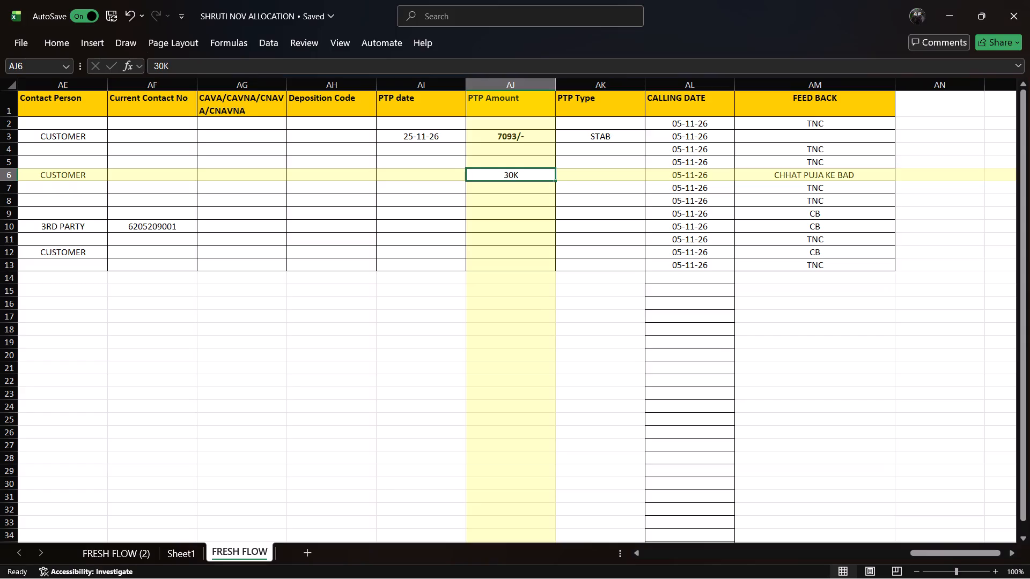
Review row 6 back from PTP Amount to its Loan Number, and return to the customer's Branch Name.
key("Left")
key("Left")
key("Left")
key("Left")
key("Left")
key("Left")
key("Left")
key("Left")
key("Left")
key("Left")
key("Left")
key("Left")
key("Left")
key("Left")
key("Left")
key("Left")
key("Left")
key("Left")
key("Left")
key("Left")
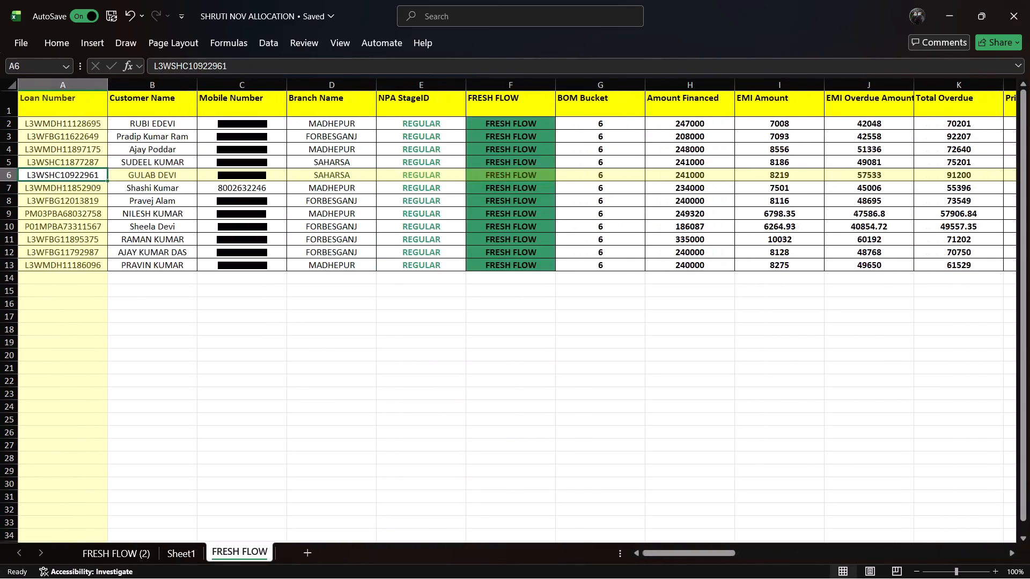
key("Right")
key("Right")
key("Right")
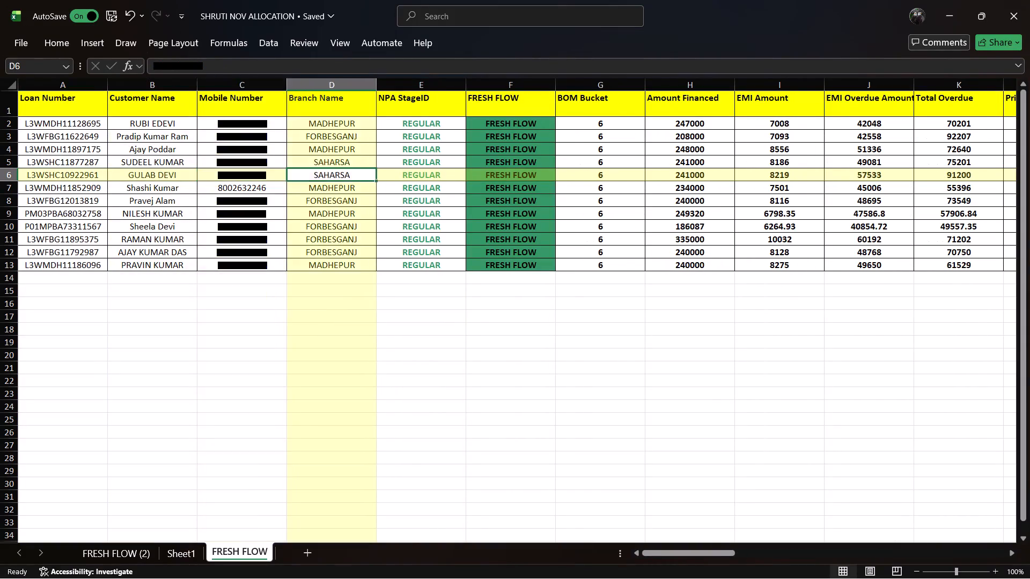
Examine row 6's loan details from NPA StageID through the EMI, overdue and expiry fields to FoS Name.
key("Right")
key("Right")
key("Right")
key("Right")
key("Right")
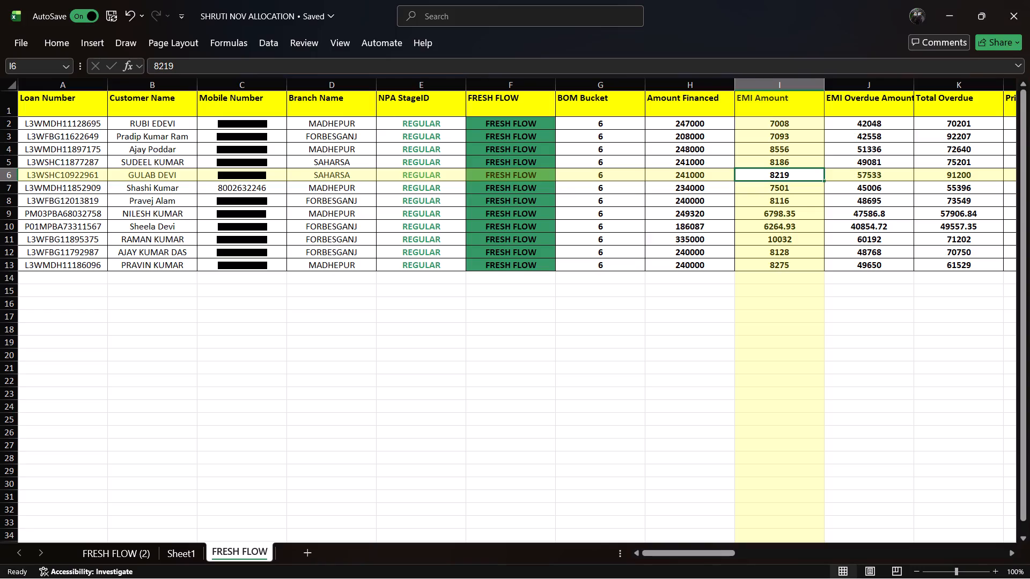
key("Right")
key("Right")
key("Right")
key("Right")
key("Right")
key("Right")
key("Right")
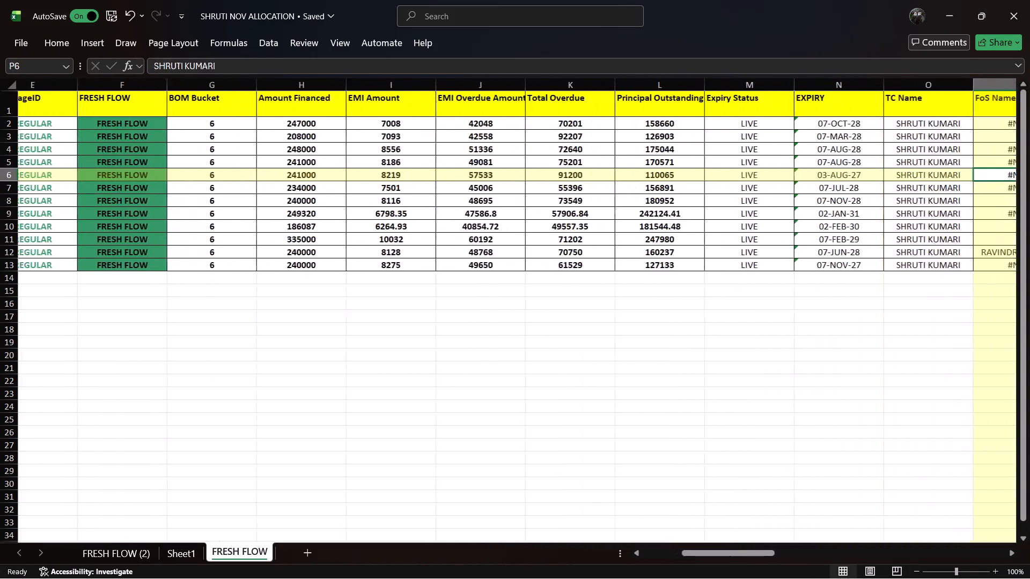
Examine row 6's address, asset, dealer, reference and contact fields from Father's Name across to Deposition Code.
key("Right")
key("Right")
key("Right")
key("Right")
key("Right")
key("Right")
key("Right")
key("Right")
key("Right")
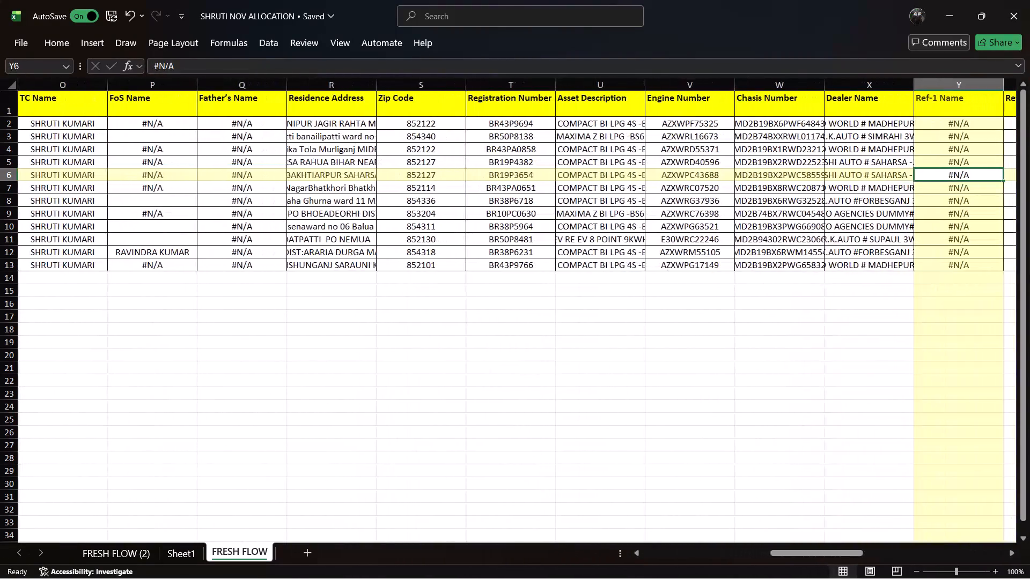
key("Right")
key("Right")
key("Right")
key("Right")
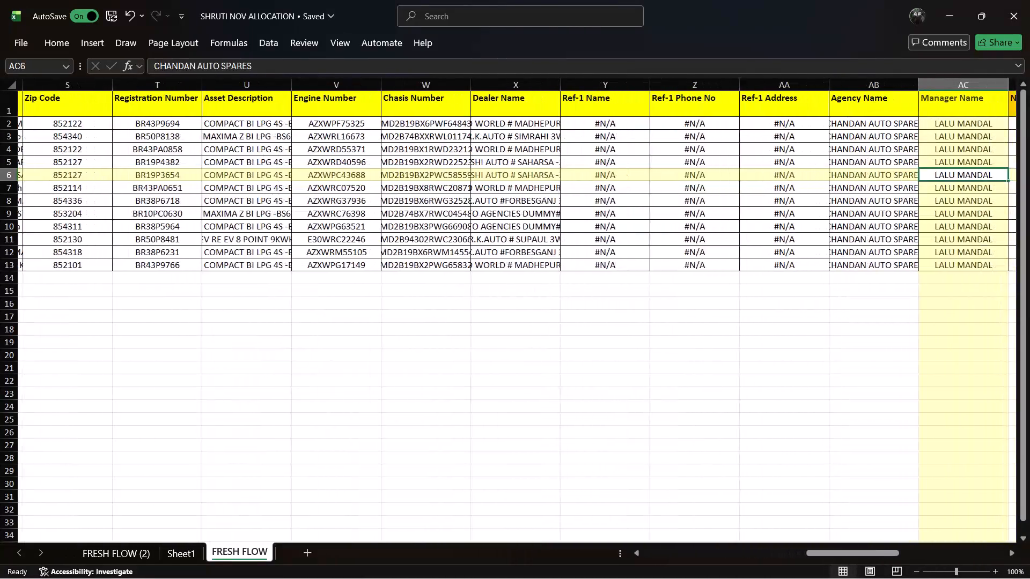
key("Right")
key("Right")
key("Right")
key("Right")
key("Right")
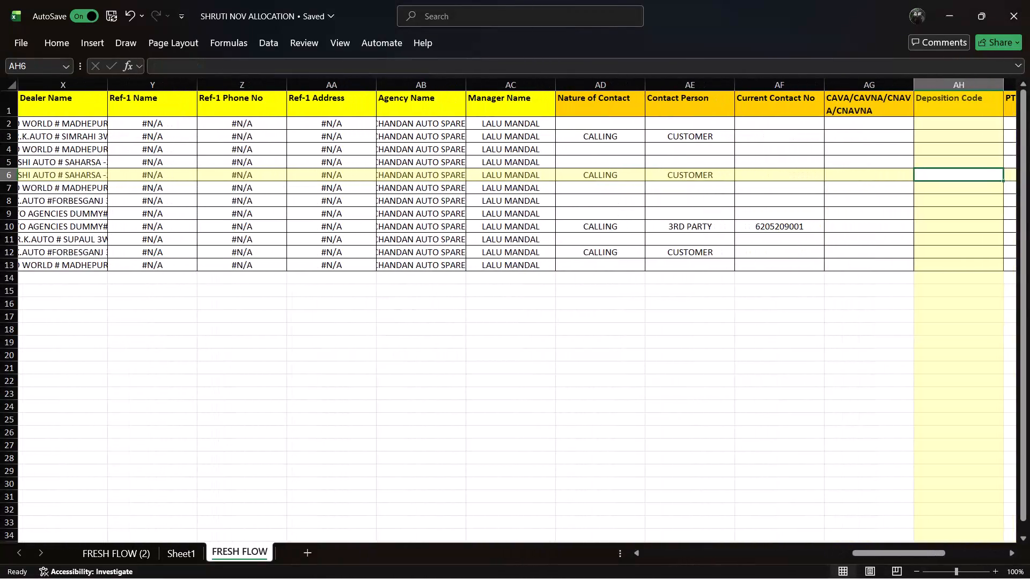
Enter 22-11-26 as the PTP date for the customer in row 6.
key("Right")
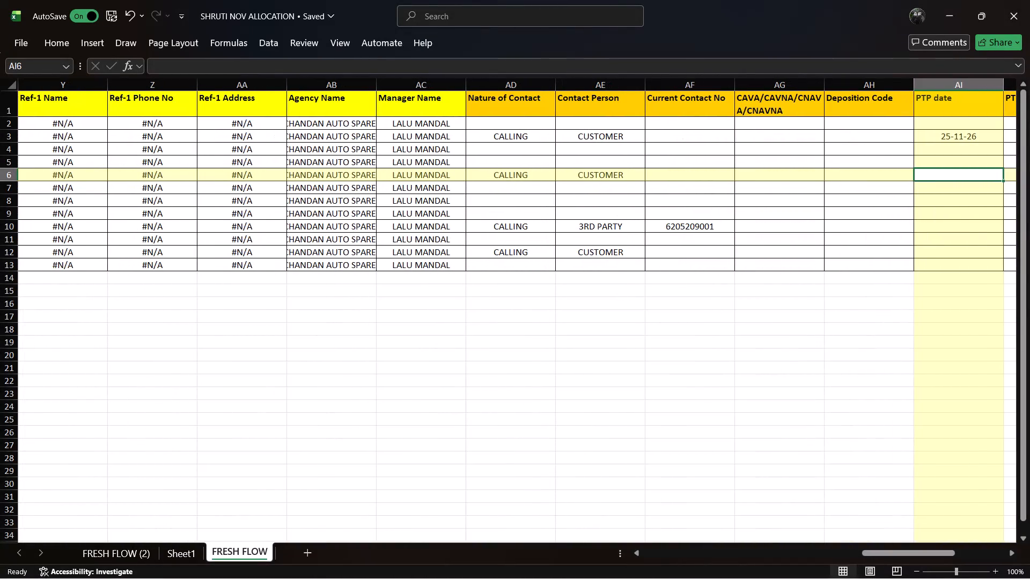
key("Right")
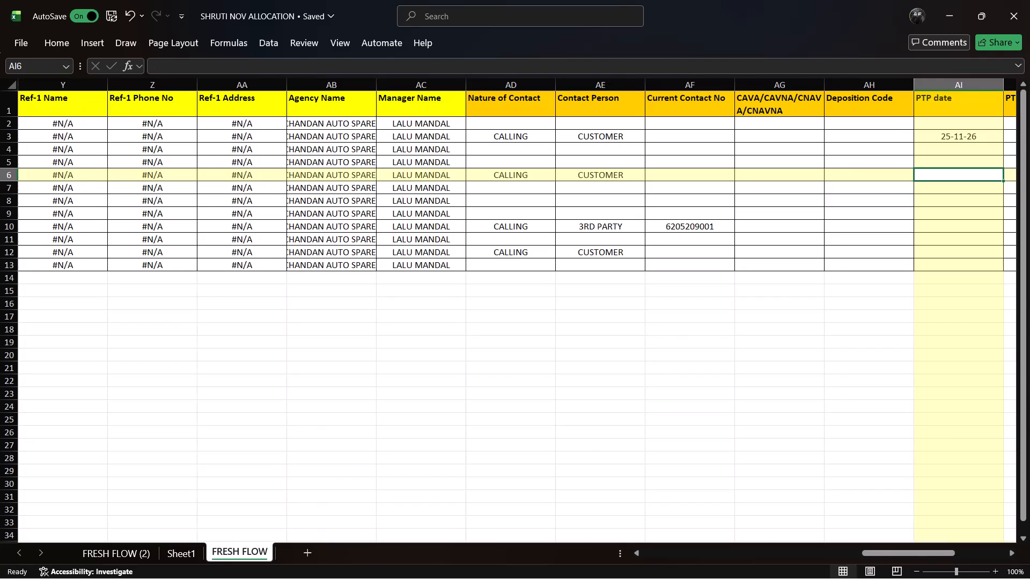
key("Left")
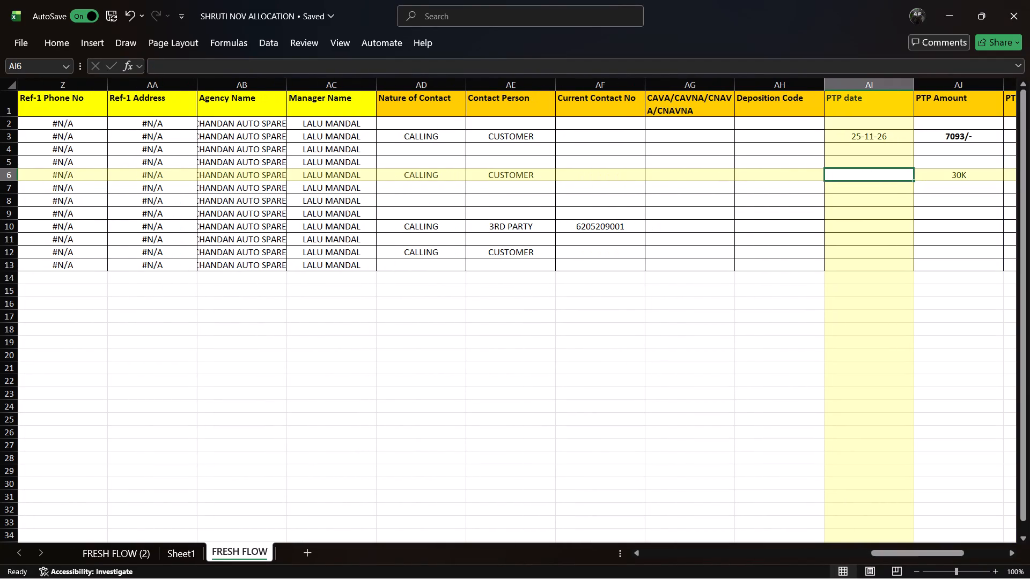
type("22")
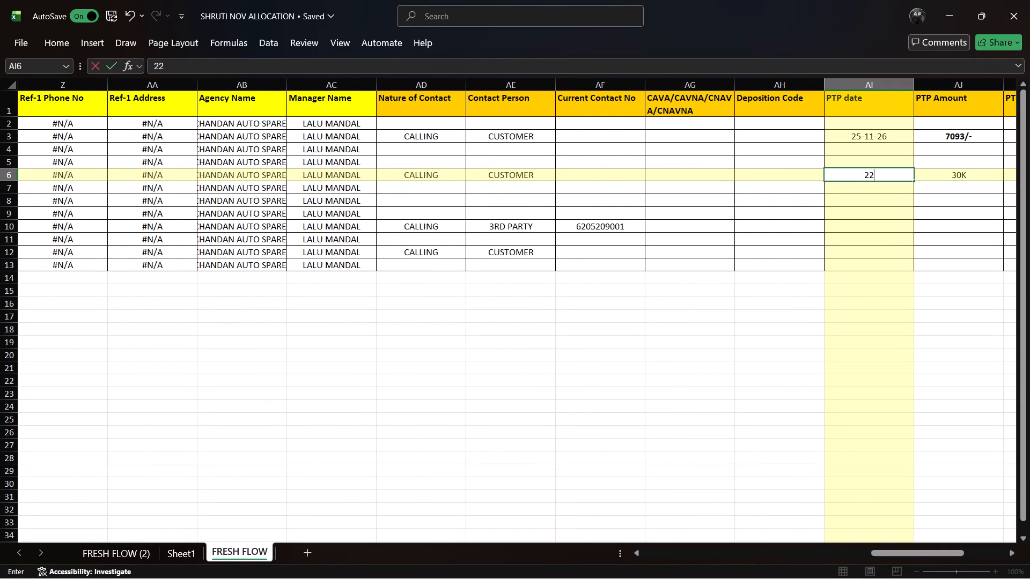
key("minus")
type("11-")
type("26")
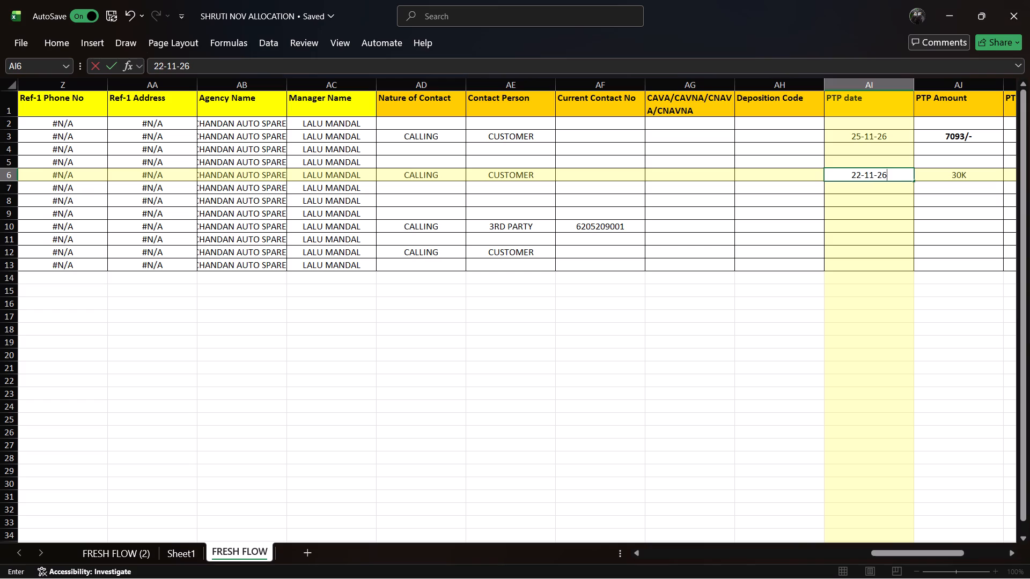
key("Right")
Replace row 6's CALLING DATE with the current date, 06-11-2026, and save the workbook.
key("Right")
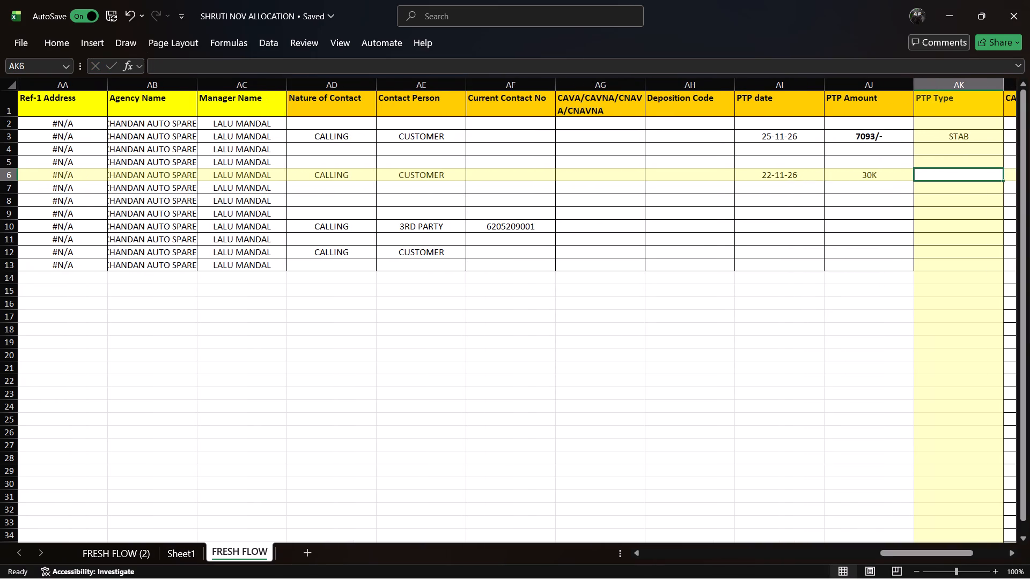
key("Right")
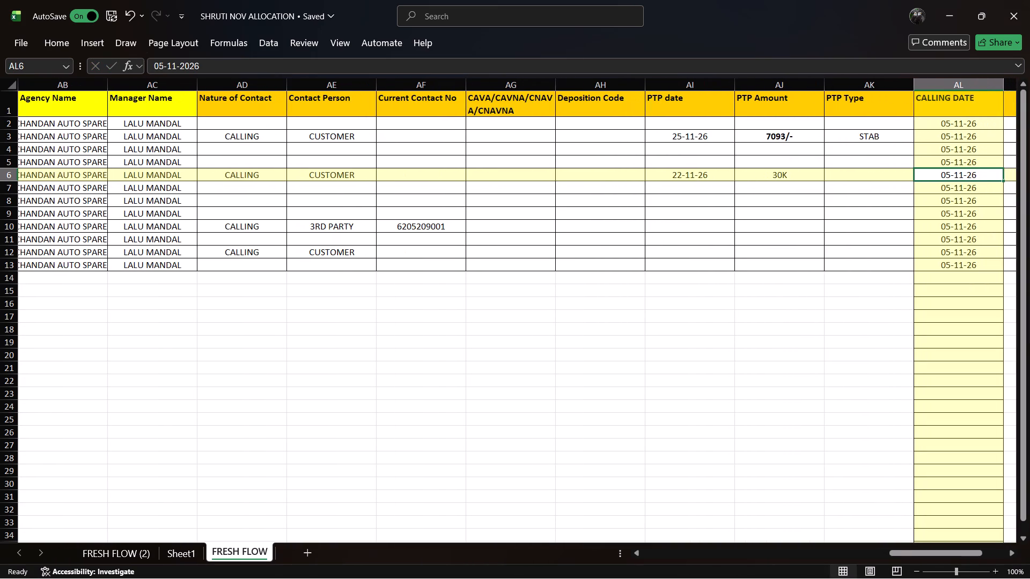
key("BackSpace")
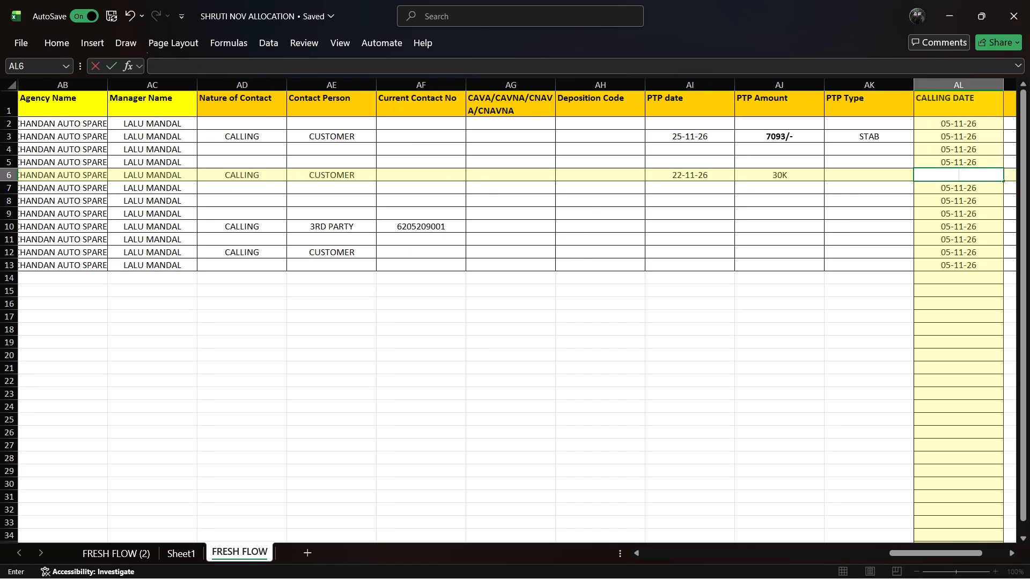
key("ctrl+semicolon")
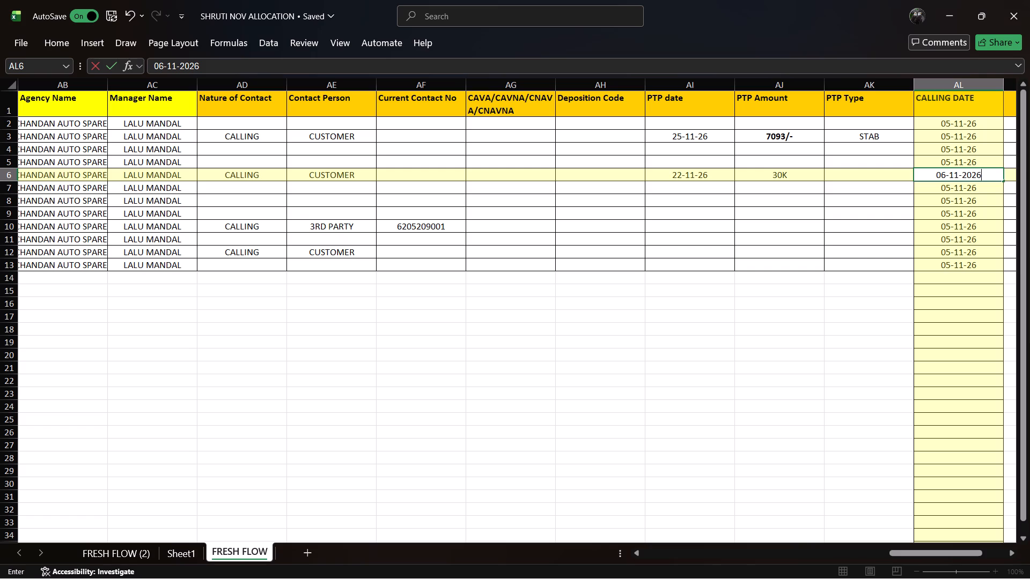
key("ctrl+s")
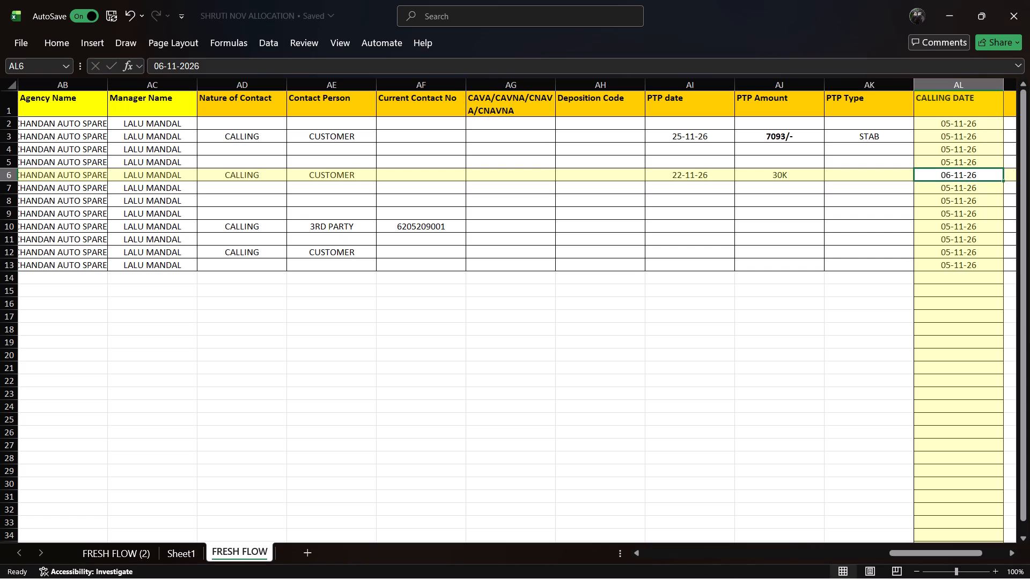
Check row 7's PTP fields and calling date, ending on its FEED BACK entry.
key("Down")
key("Left")
key("Left")
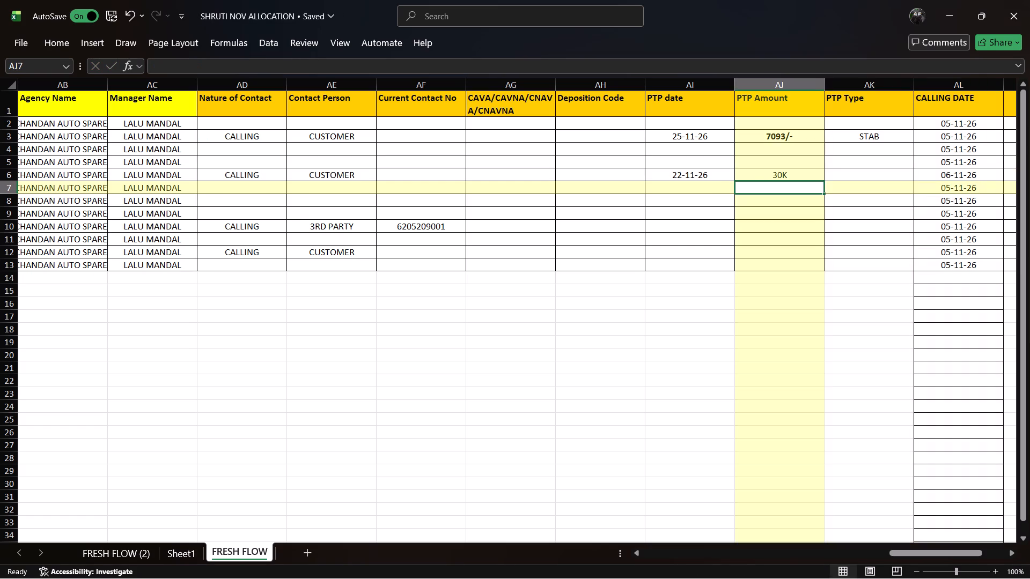
key("Left")
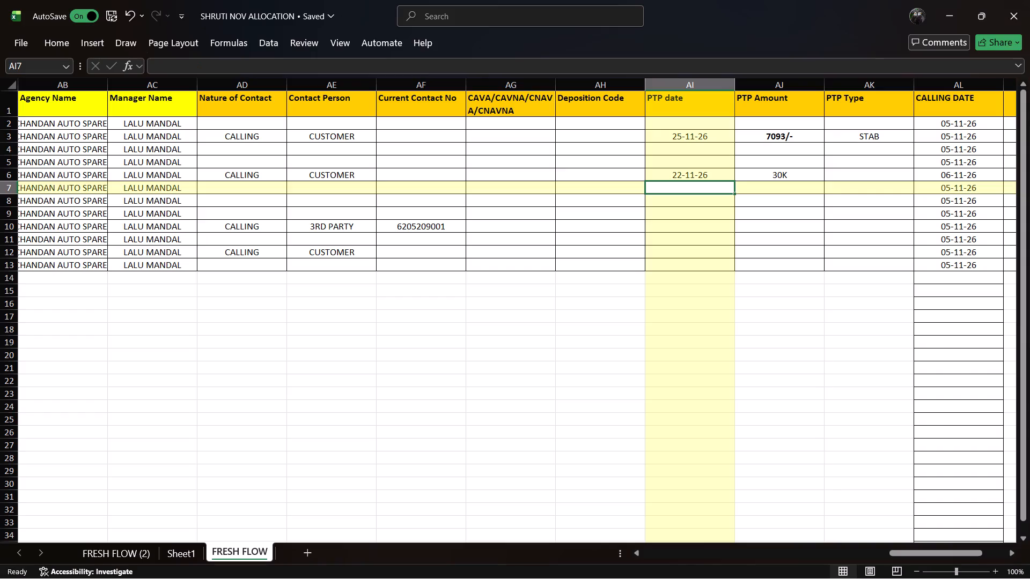
key("Right")
key("Right")
key("Right")
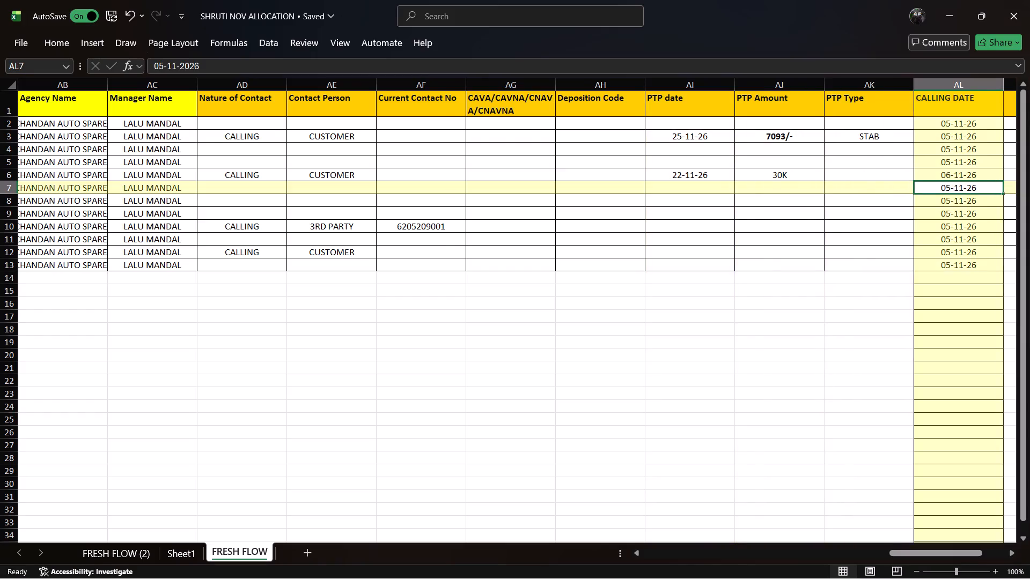
key("Right")
Review row 7 back from FEED BACK to the customer's details and stop on the Mobile Number.
key("Left")
key("Left")
key("Left")
key("Left")
key("Left")
key("Left")
key("Left")
key("Left")
key("Left")
key("Left")
key("Left")
key("Left")
key("Left")
key("Left")
key("Left")
key("Left")
key("Left")
key("Left")
key("Left")
key("Left")
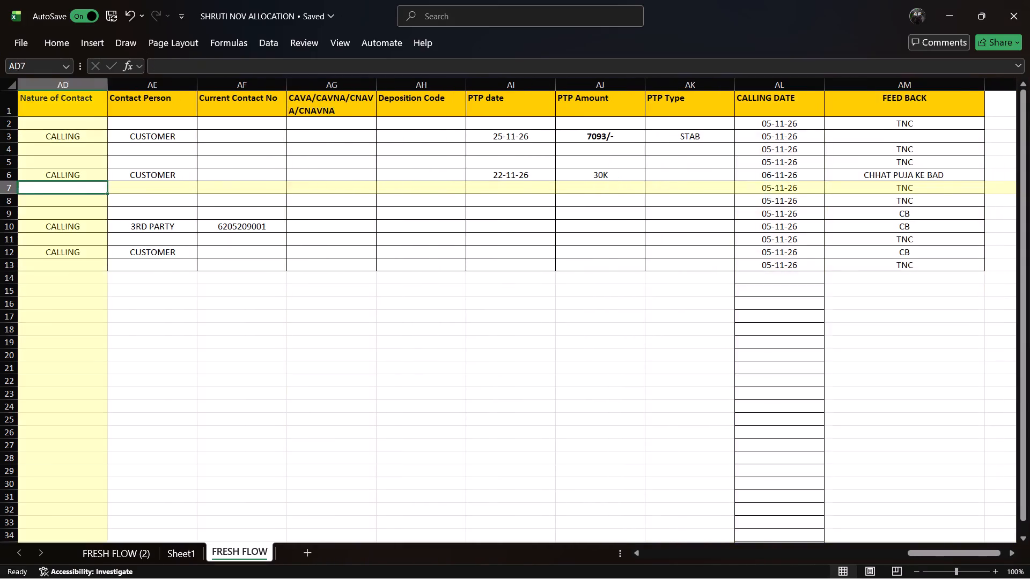
key("Right")
key("Right")
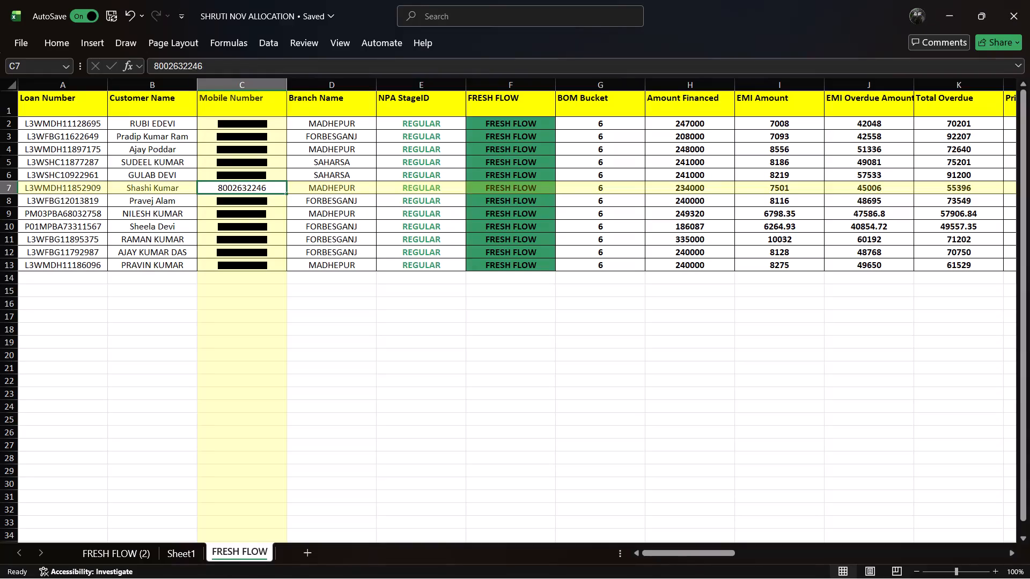
Examine row 7's loan details from Branch Name through the EMI, overdue and expiry fields to Father's Name.
key("Right")
key("Right")
key("Right")
key("Right")
key("Right")
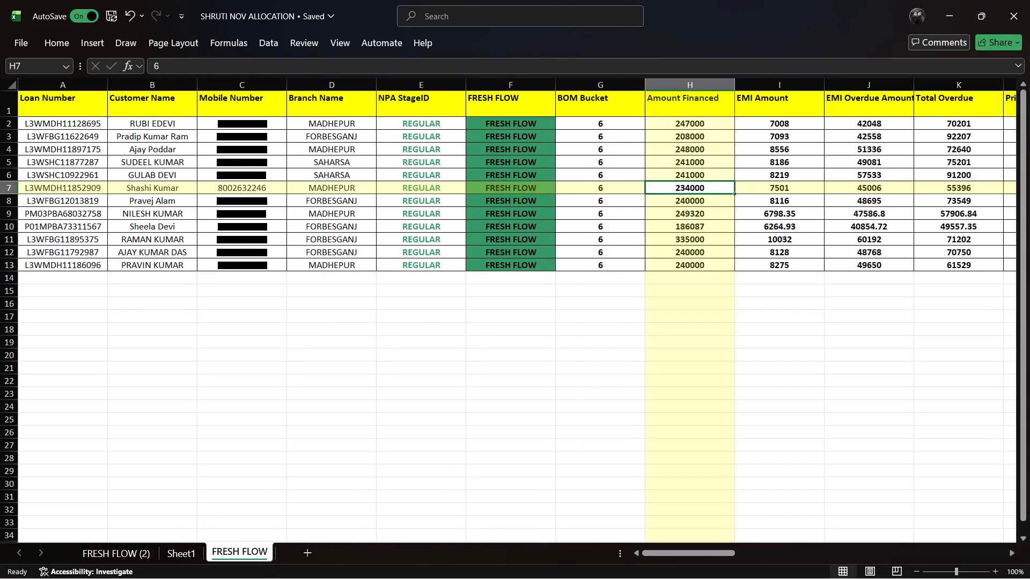
key("Right")
key("Right")
key("Right")
key("Right")
key("Right")
key("Right")
key("Right")
key("Right")
key("Right")
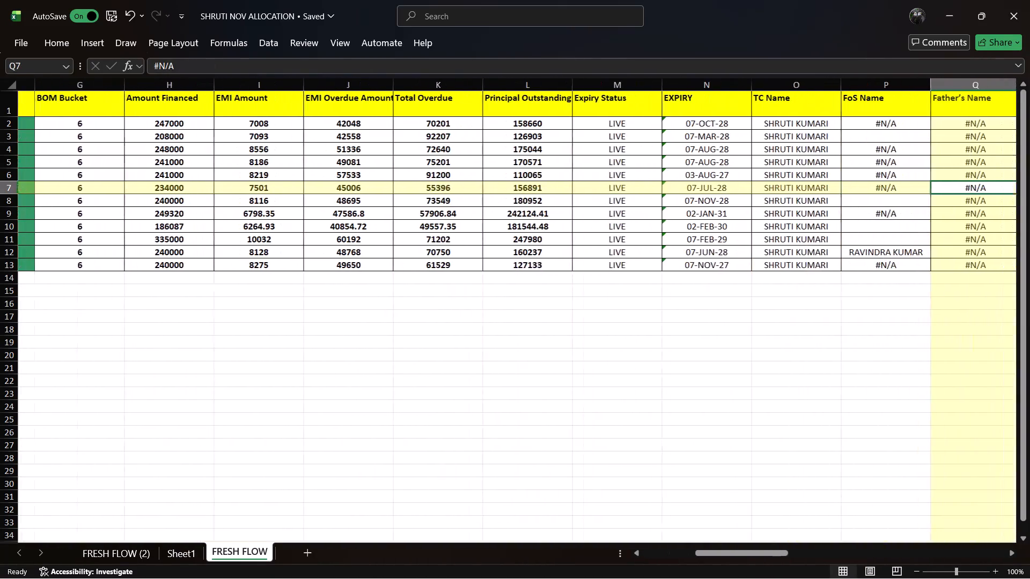
Examine row 7's address, asset, reference, contact and PTP fields across to its FEED BACK entry.
key("Right")
key("Right")
key("Right")
key("Right")
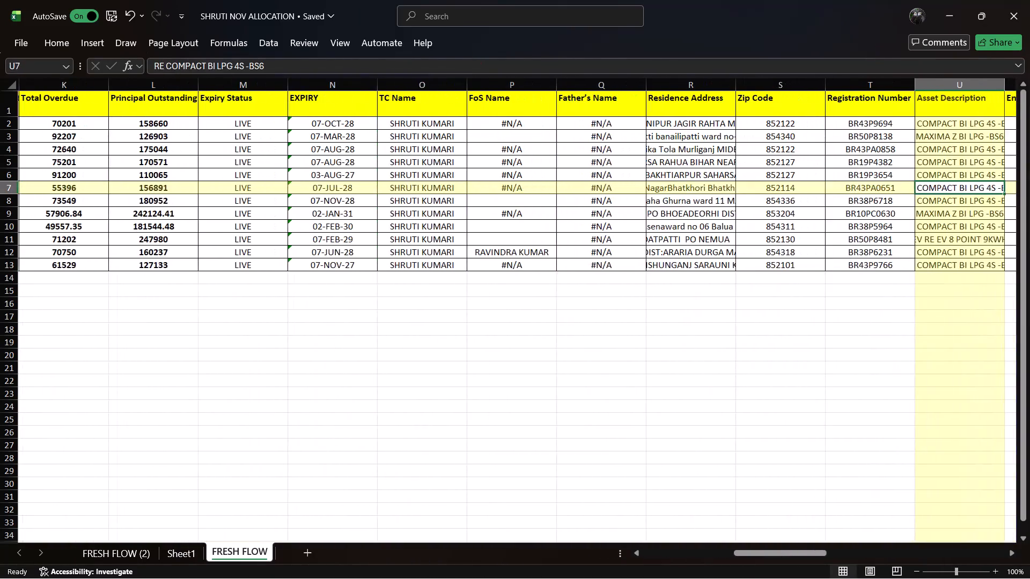
key("Right")
key("Right")
key("Right")
key("Right")
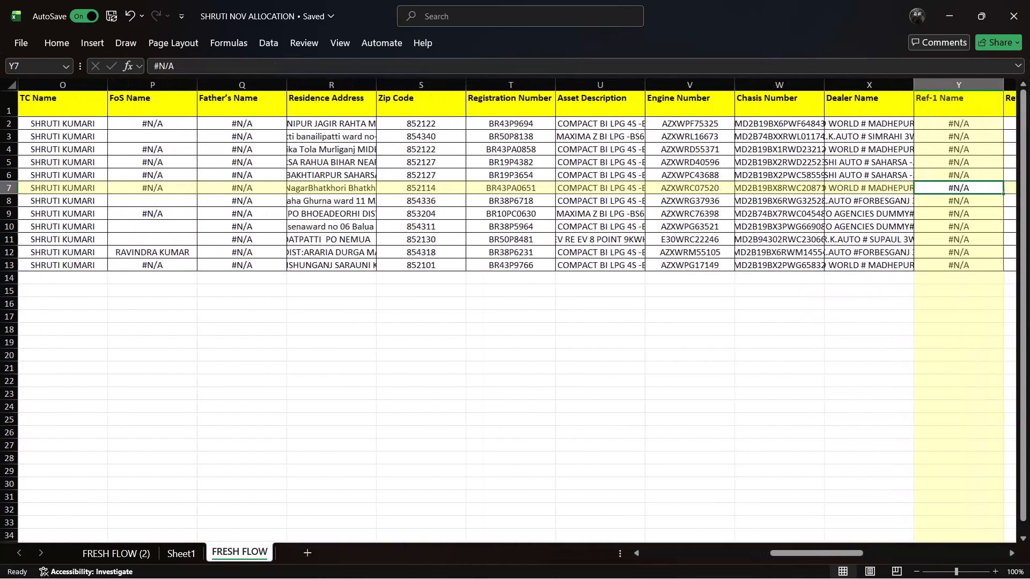
key("Right")
key("Right")
key("Right")
key("Right")
key("Right")
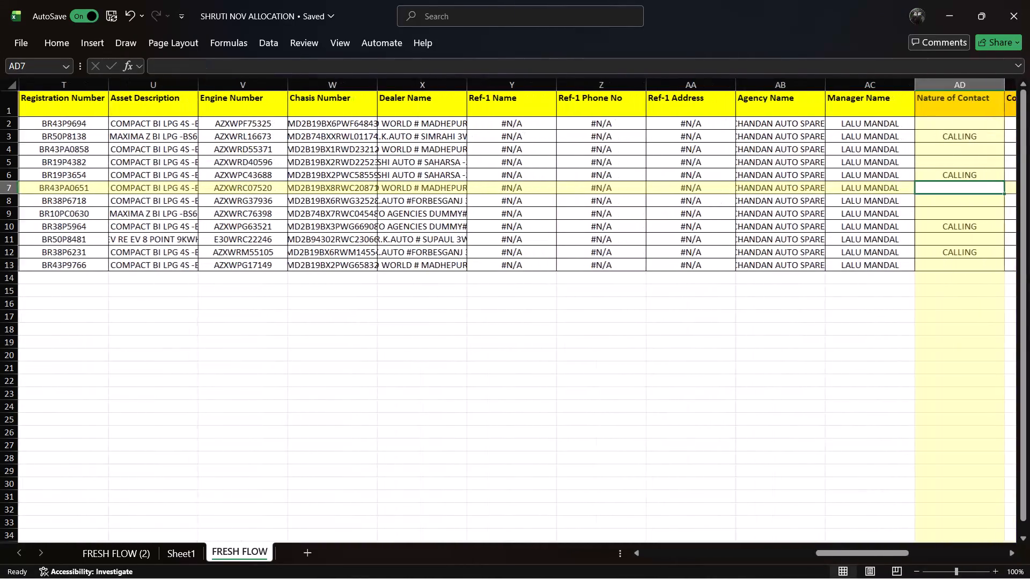
key("Right")
key("Right")
key("Right")
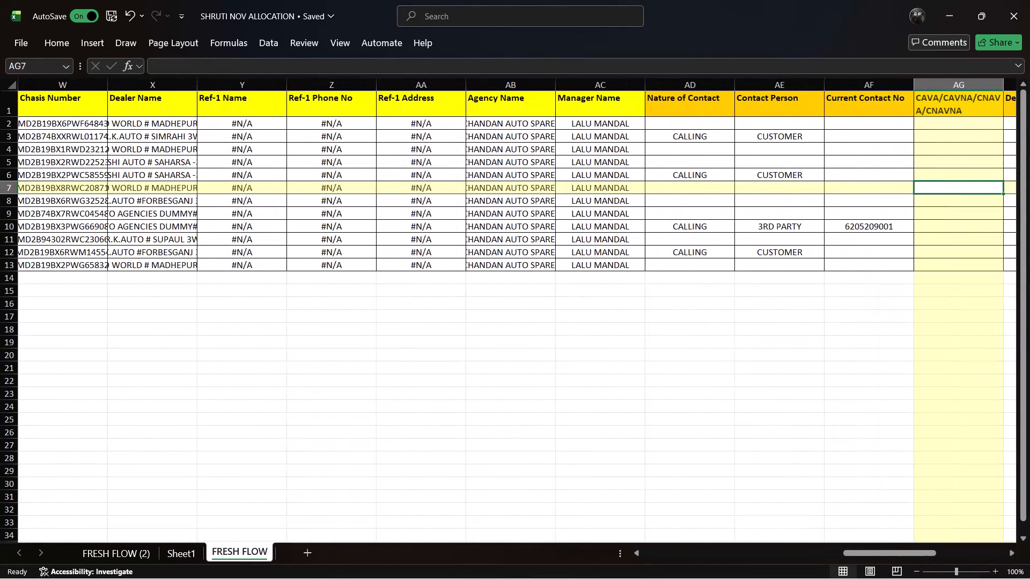
key("Right")
key("Right")
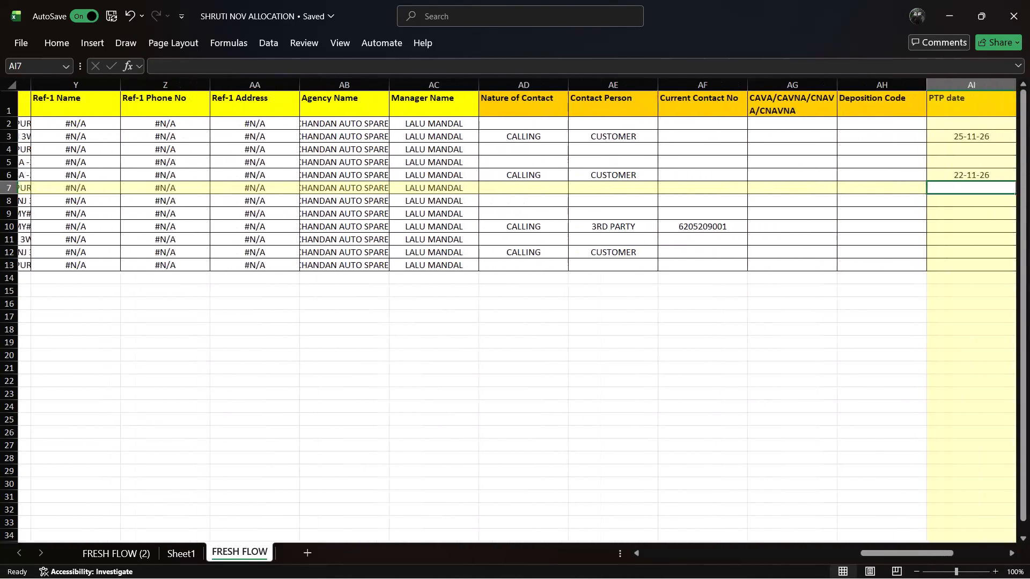
key("Right")
key("Right")
key("Right")
key("Right")
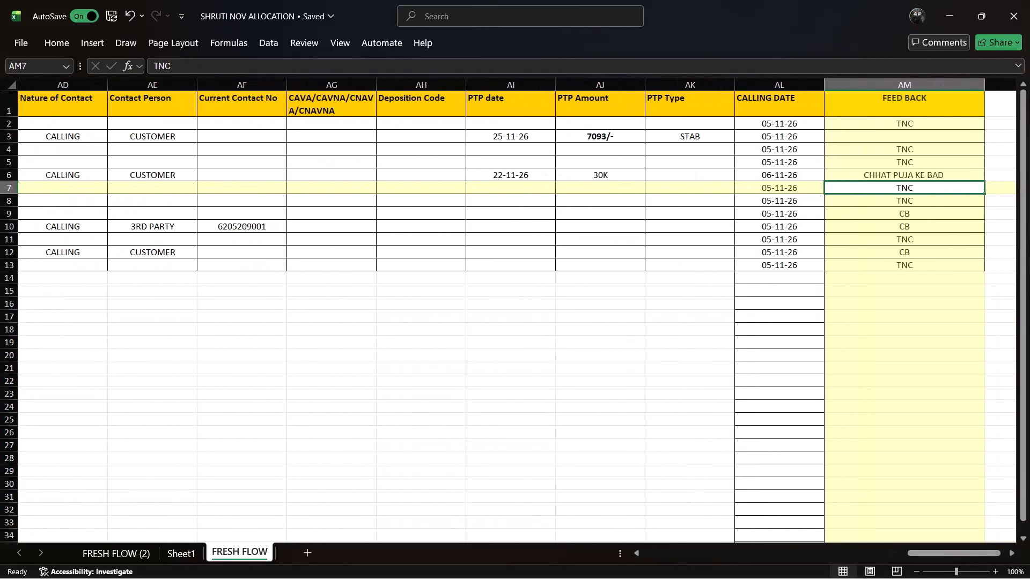
Check the FEED BACK entries in rows 8 and 9, and review row 8 back to the customer's Mobile Number.
key("Down")
key("Down")
key("Up")
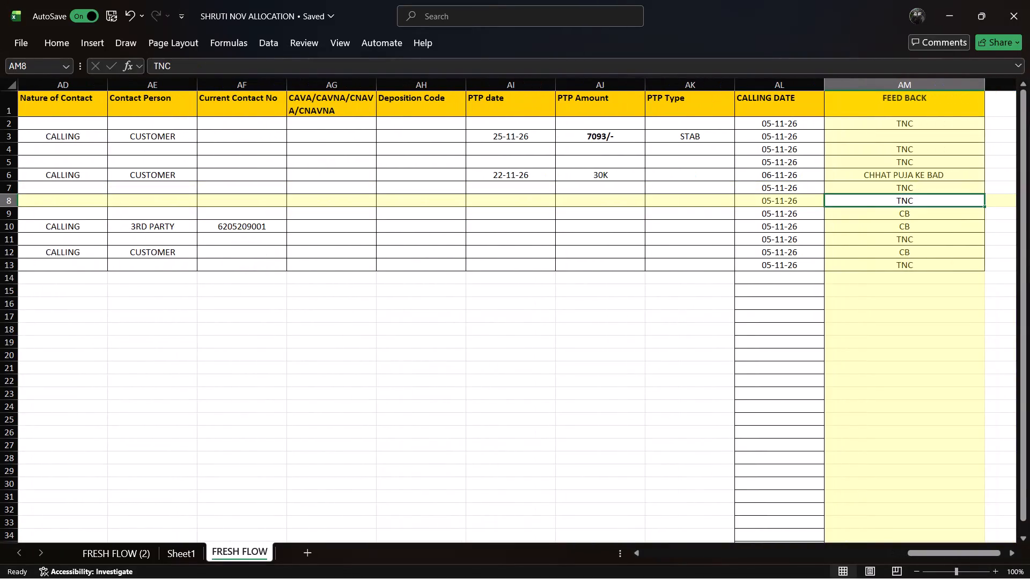
key("Left")
key("Left")
key("Left")
key("Left")
key("Left")
key("Left")
key("Left")
key("Left")
key("Left")
key("Left")
key("Left")
key("Left")
key("Left")
key("Left")
key("Left")
key("Left")
key("Left")
key("Left")
key("Left")
key("Left")
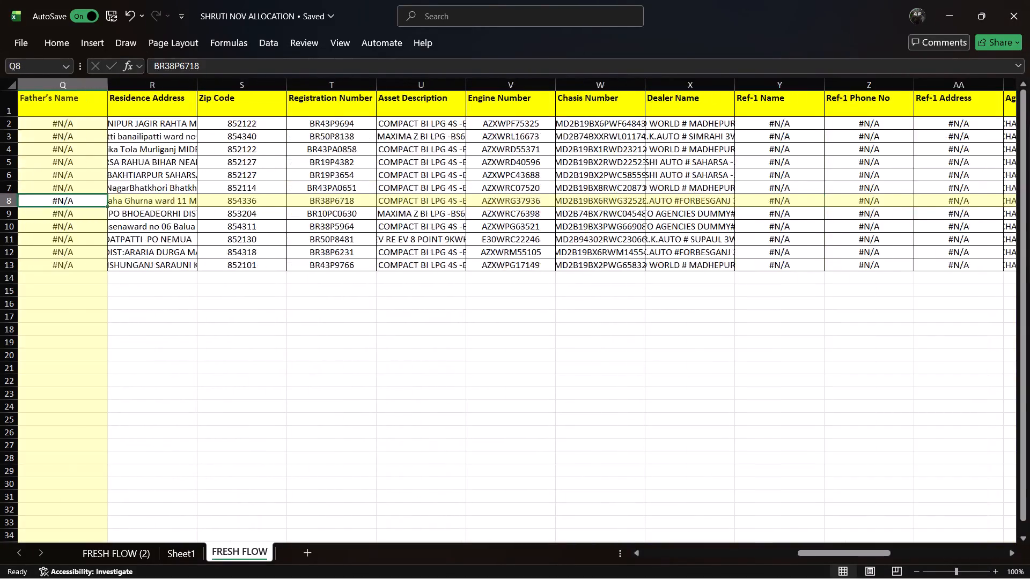
key("Right")
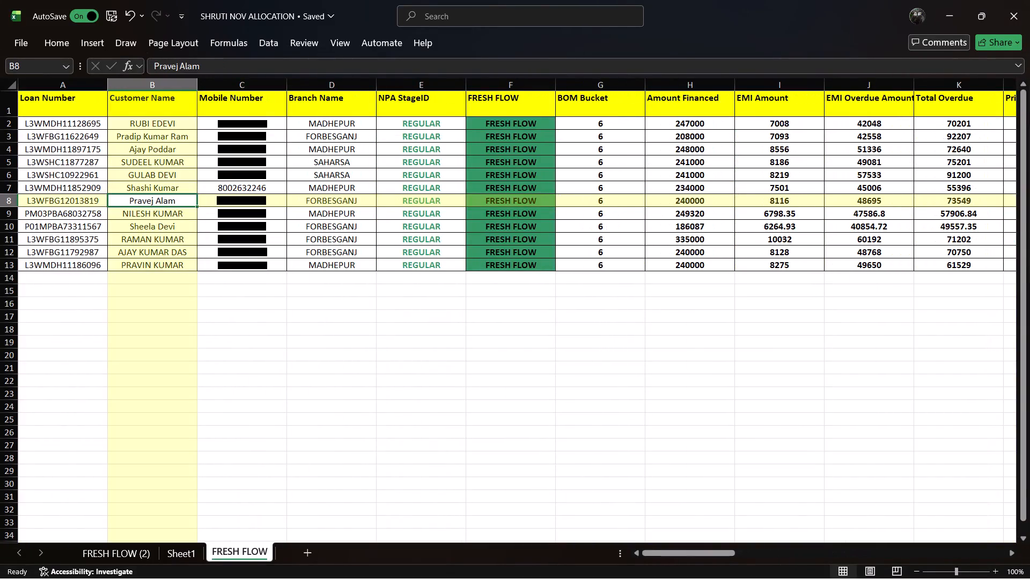
key("Right")
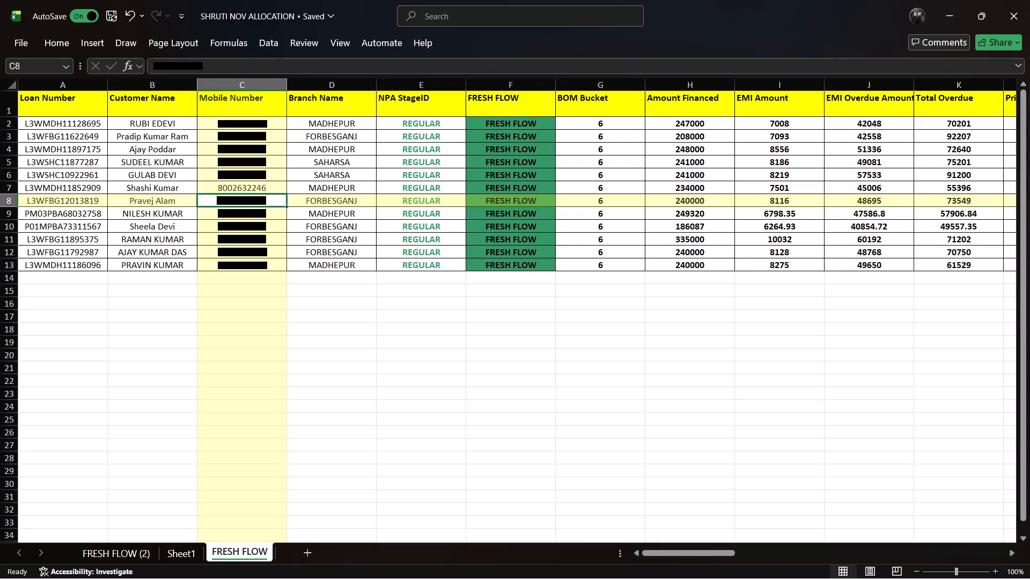
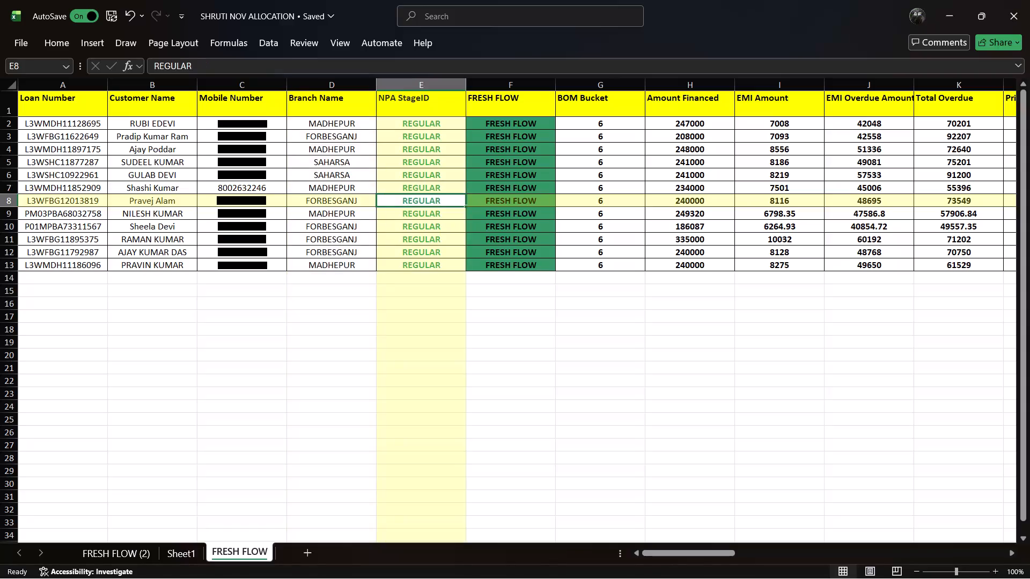
Review row 9 from its FRESH FLOW field across the loan, contact and PTP details, stopping on its FEED BACK entry.
key("Down")
key("Right")
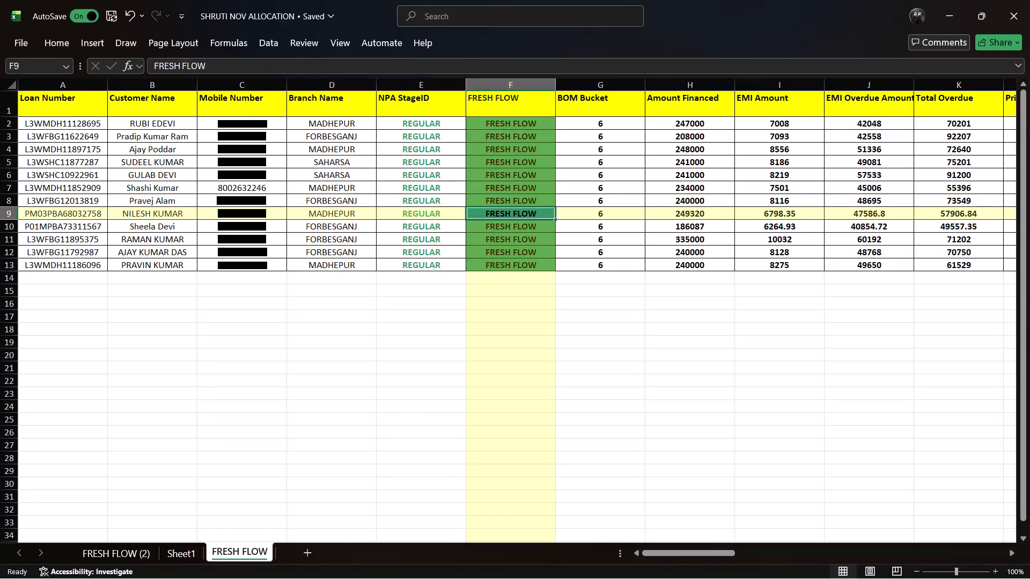
key("Right")
key("Right")
key("Right")
key("Right")
key("Right")
key("Right")
key("Right")
key("Right")
key("Right")
key("Right")
key("Right")
key("Right")
key("Right")
key("Right")
key("Right")
key("Right")
key("Right")
key("Right")
key("Right")
key("Right")
key("Right")
key("Right")
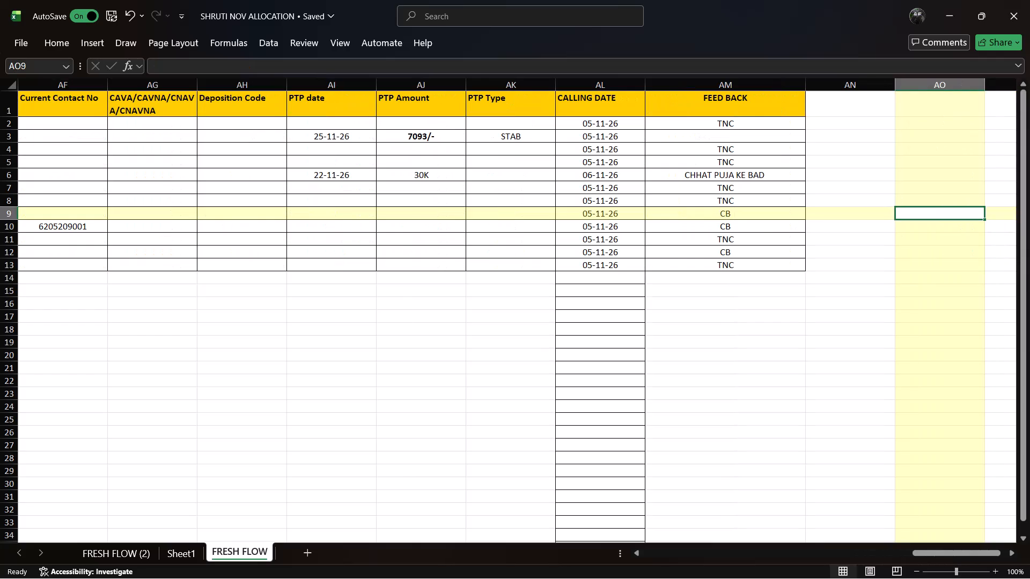
key("Down")
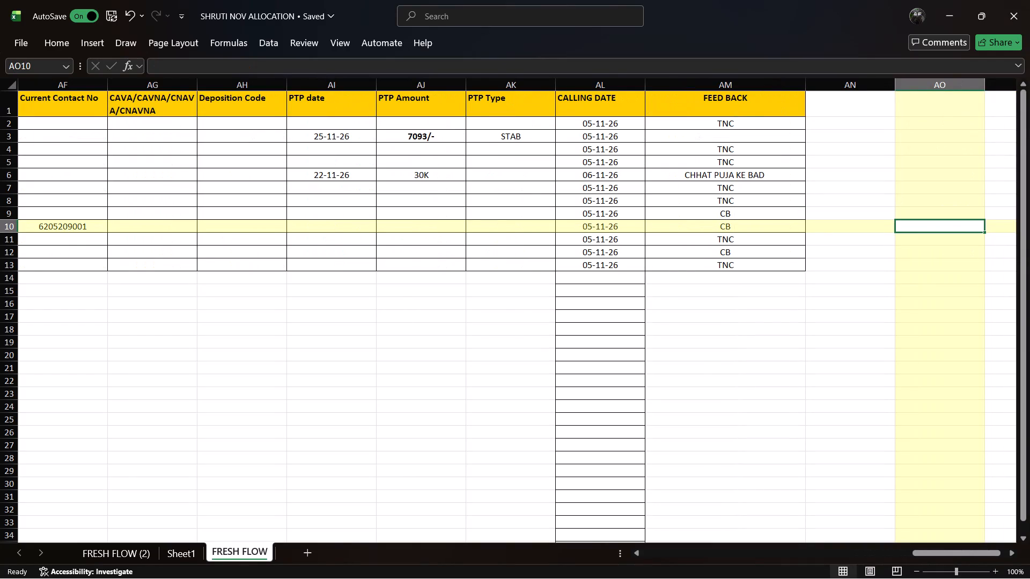
key("Up")
key("Left")
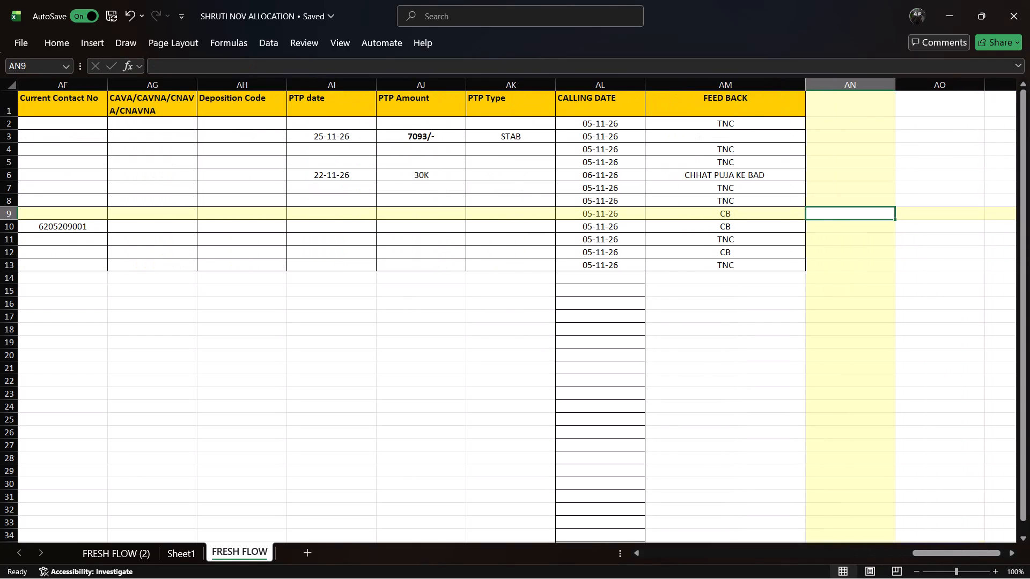
key("Left")
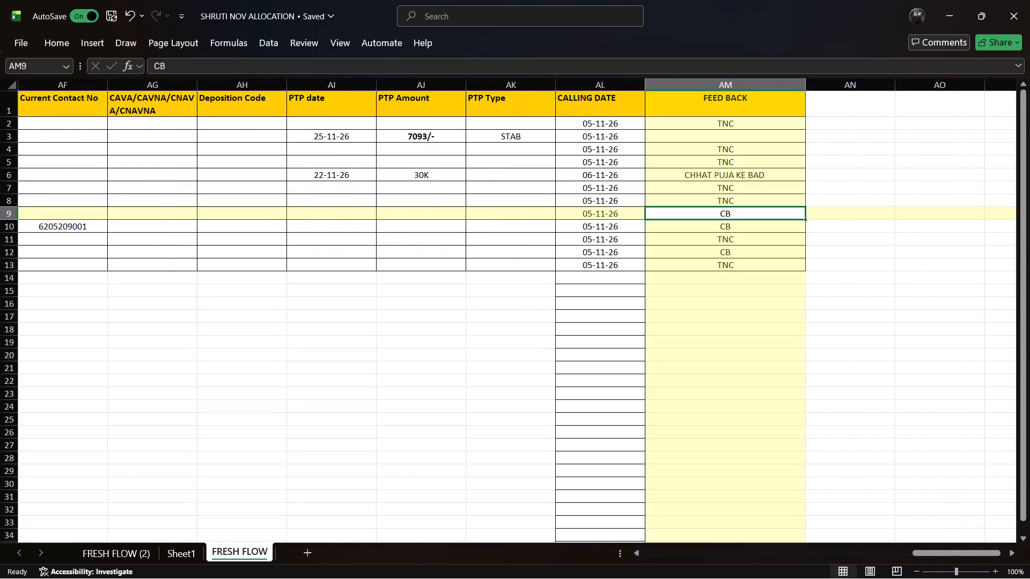
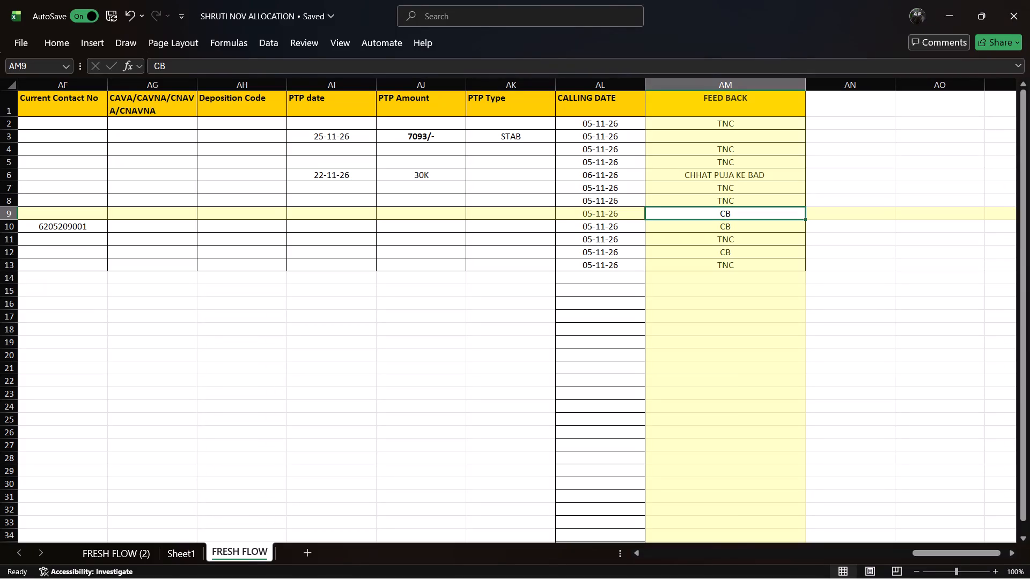
Change the FEED BACK entry in row 9 to CB(repo).
double_click(753, 212)
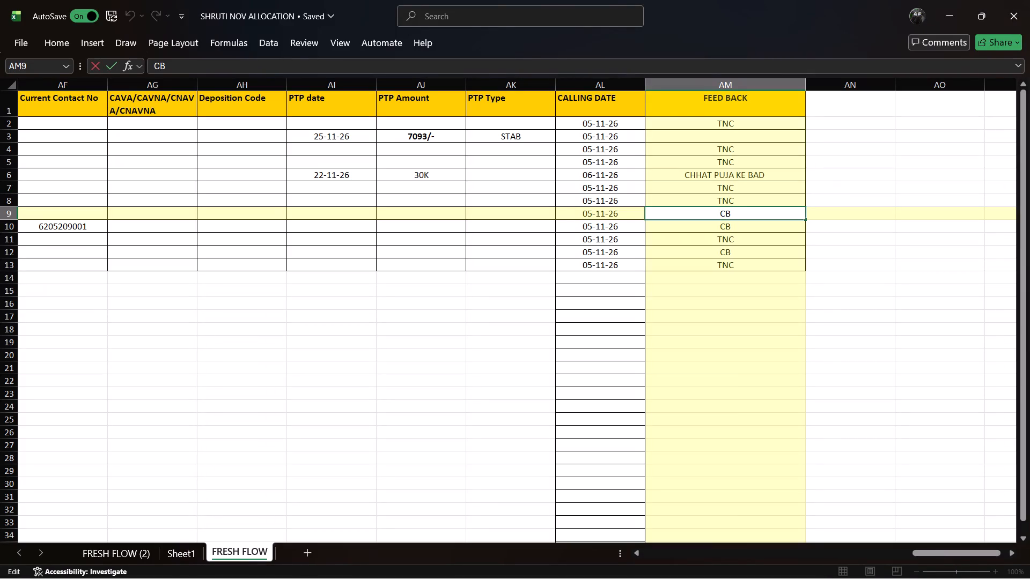
key("9")
key("BackSpace")
key("shift+parenleft")
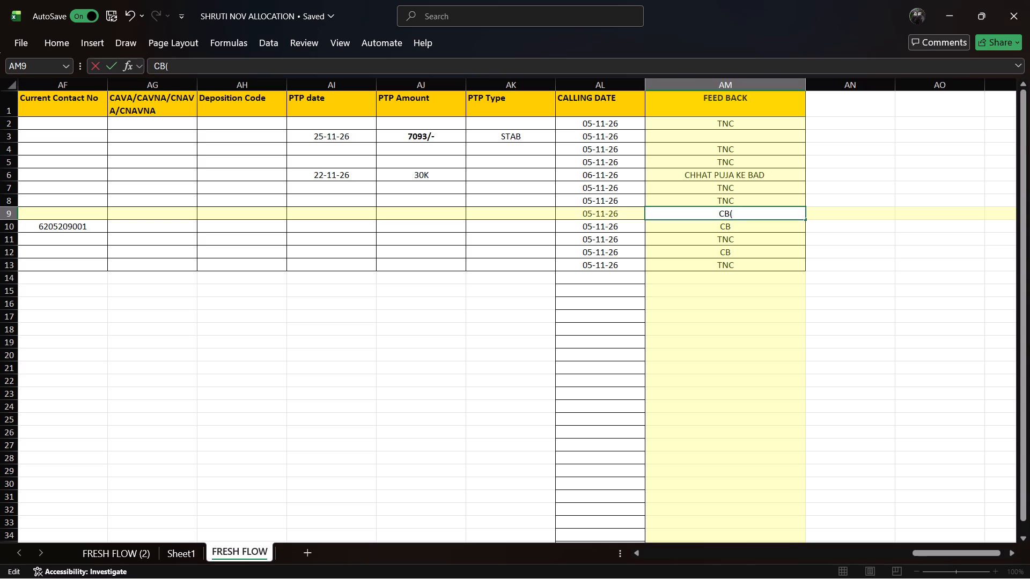
type("re")
type("po")
key("shift+parenright")
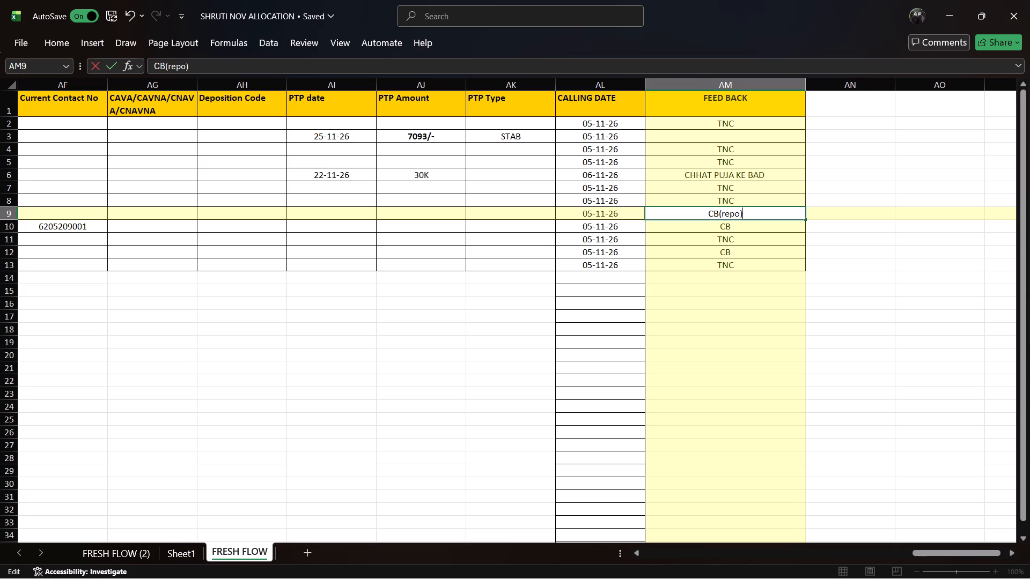
left_click(742, 225)
Look back across row 10 from its CALLING DATE through the contact, agency and vehicle details to the Loan Number.
key("Left")
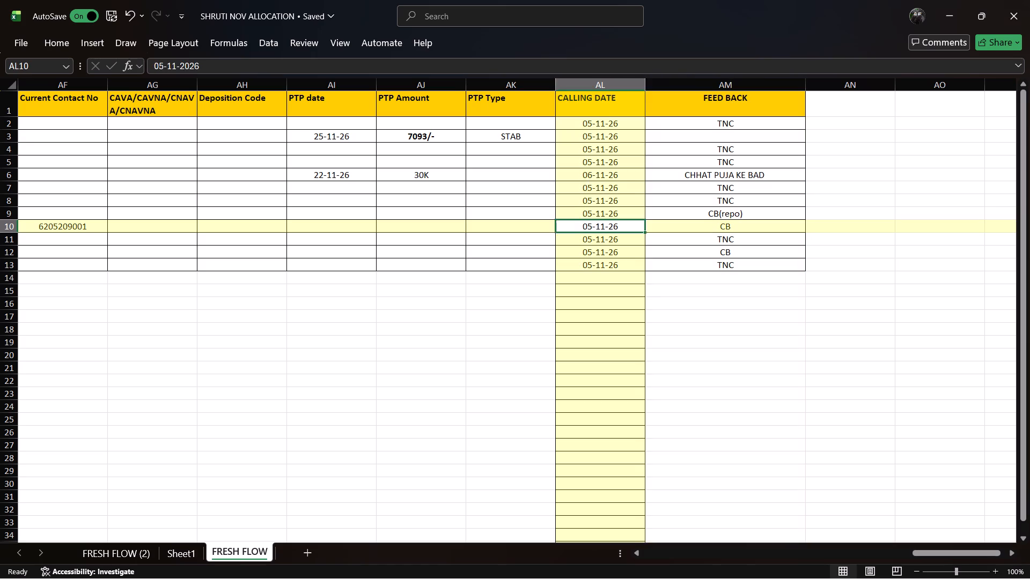
key("Left")
key("Left")
key("Left")
key("Left")
key("Left")
key("Left")
key("Left")
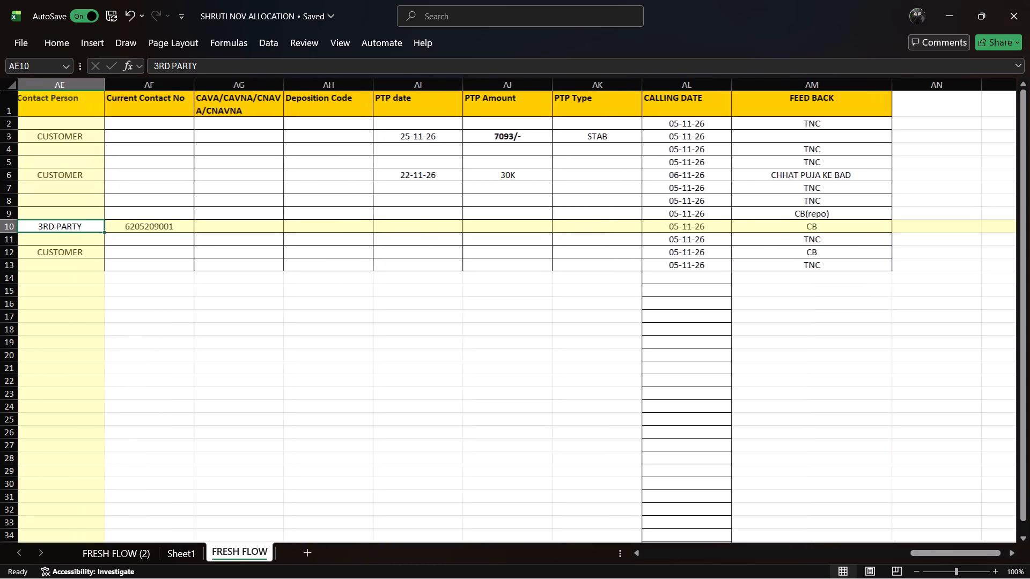
key("Left")
key("Left")
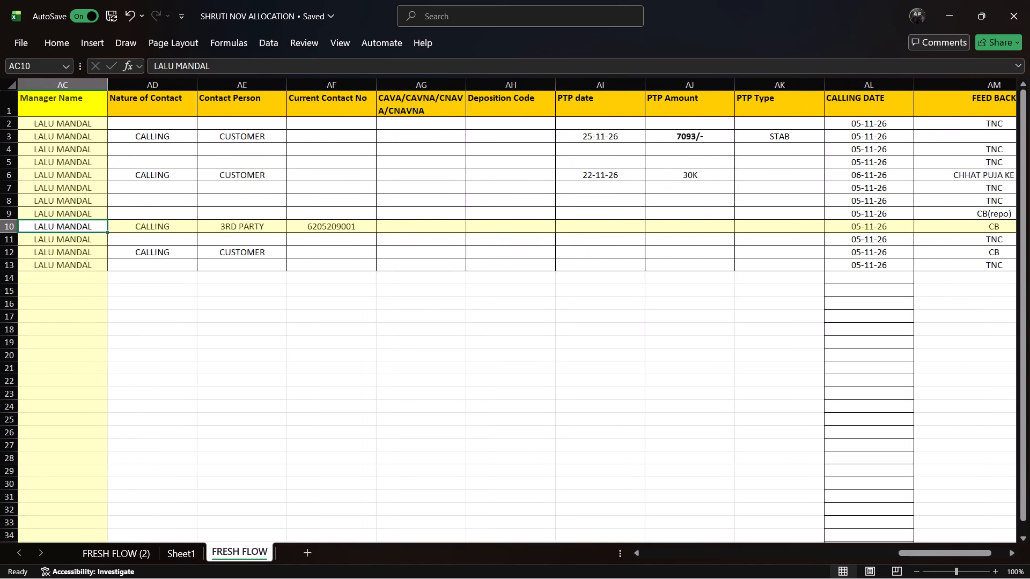
key("Left")
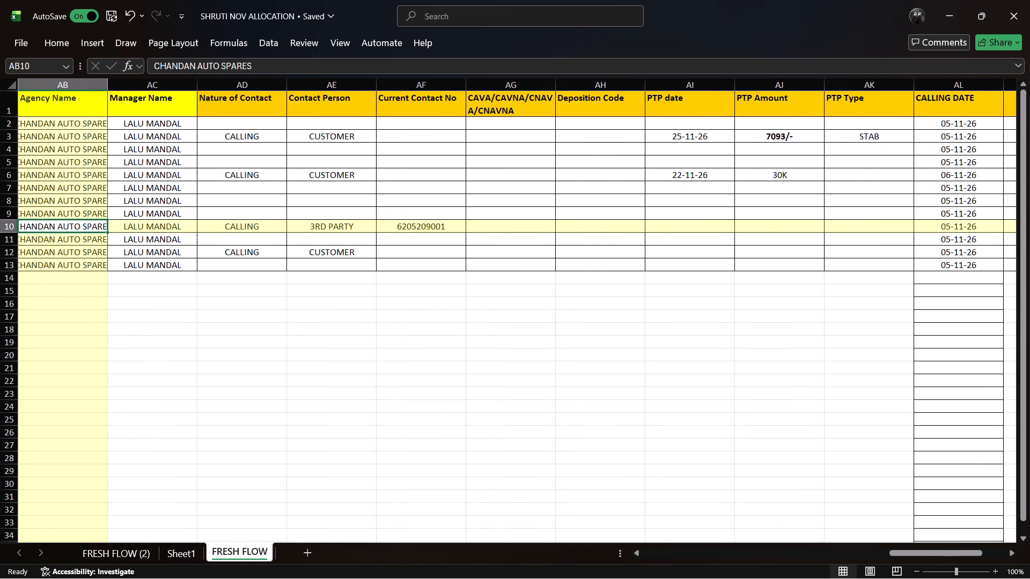
key("Left")
key("Left")
key("Left")
key("Left")
key("Left")
key("Left")
key("Left")
key("Left")
key("Left")
key("Left")
key("Left")
key("Left")
key("Left")
key("Left")
key("Left")
key("Left")
key("Left")
key("Left")
key("Left")
key("Left")
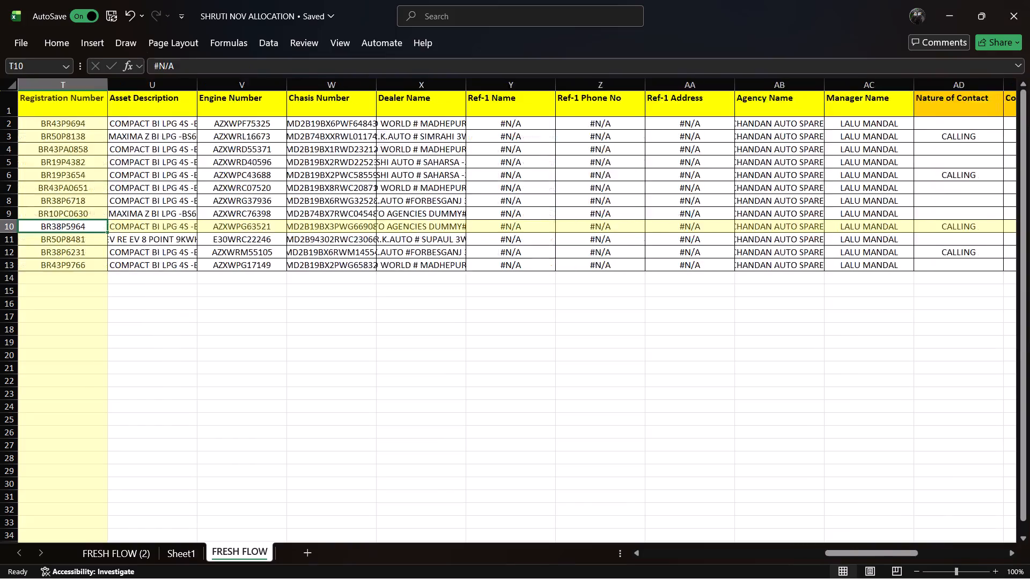
Review row 10 from Customer Name across the branch, loan amounts, address, vehicle and contact details, stopping on its Current Contact No.
key("Right")
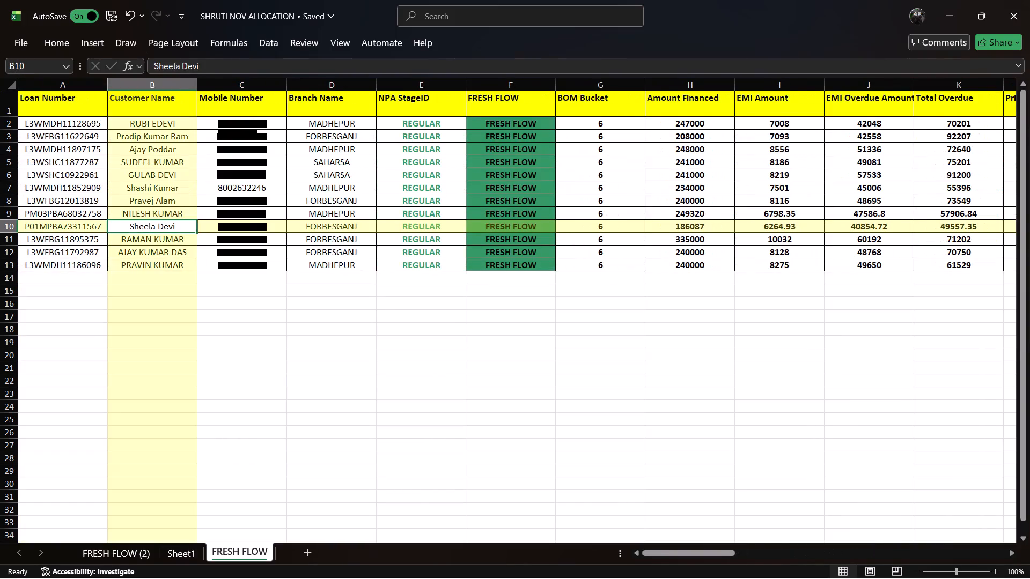
key("Right")
key("Right")
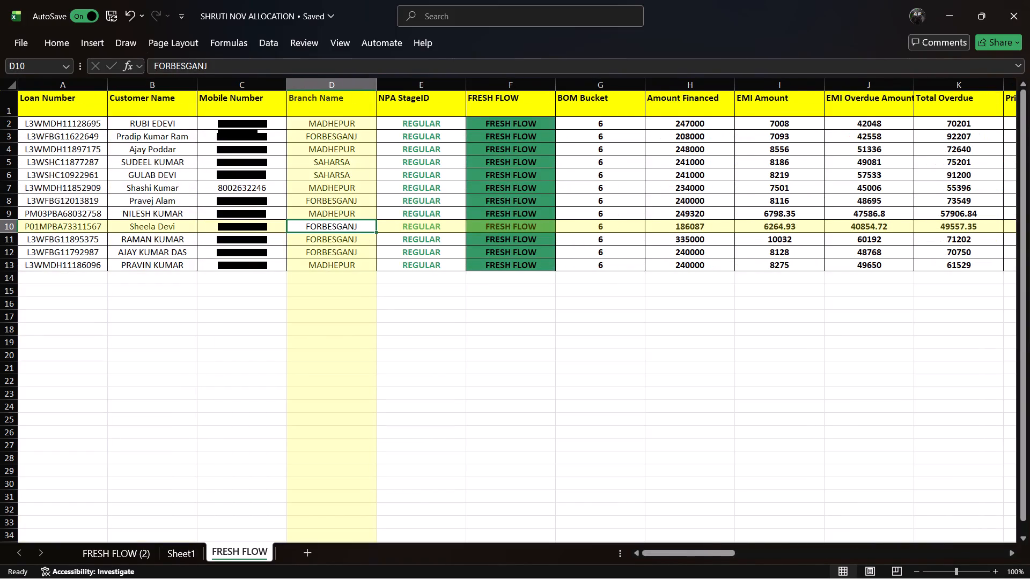
key("Right")
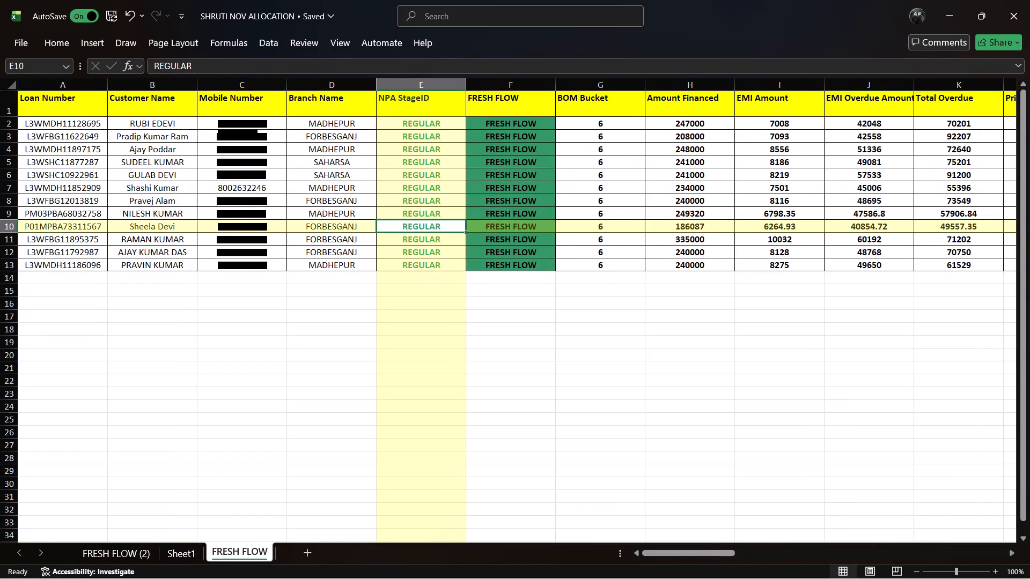
key("Right")
key("Right")
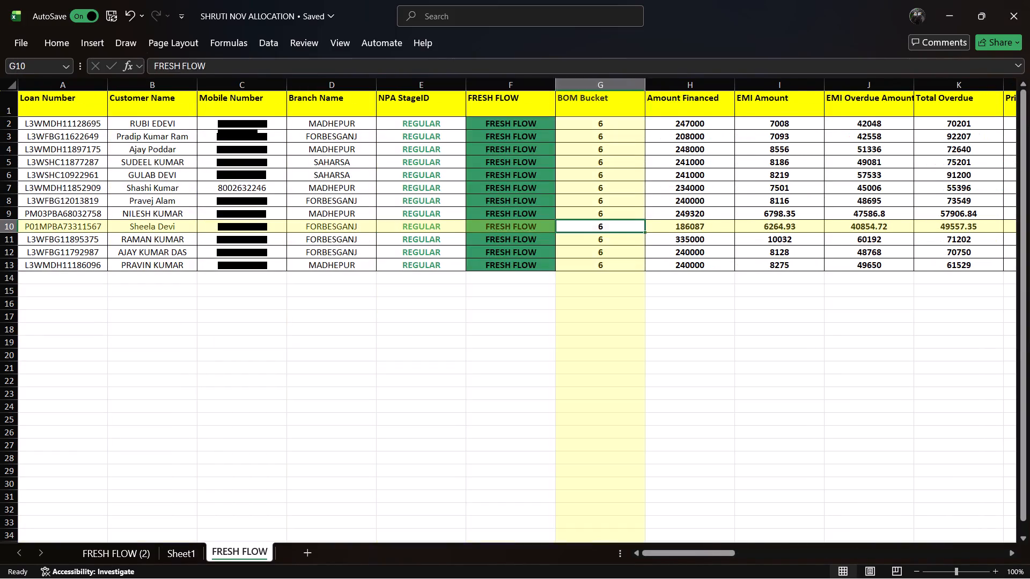
key("Right")
key("Right")
key("Right")
key("Right")
key("Right")
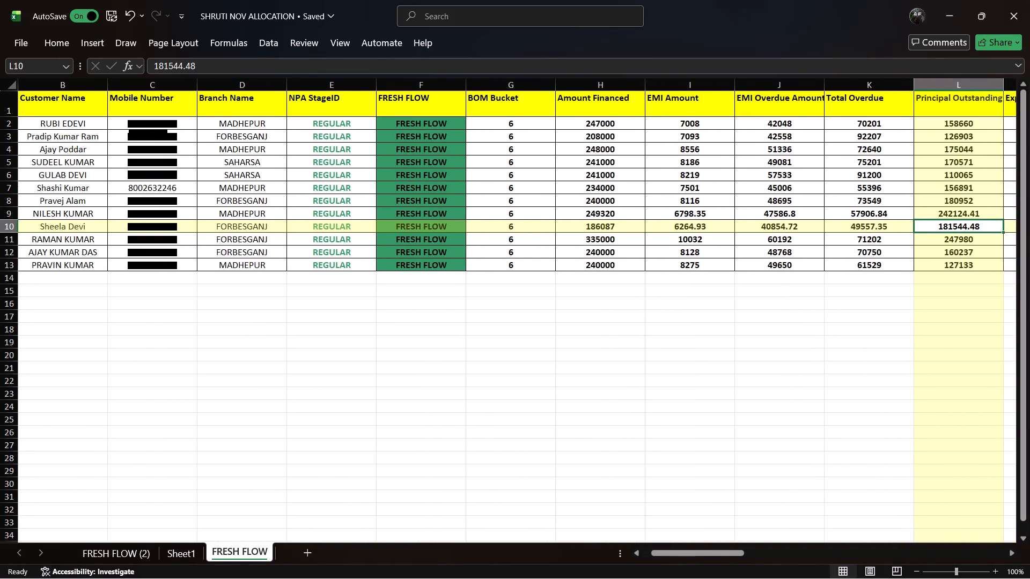
key("Right")
key("Right")
key("Right")
key("Right")
key("Right")
key("Right")
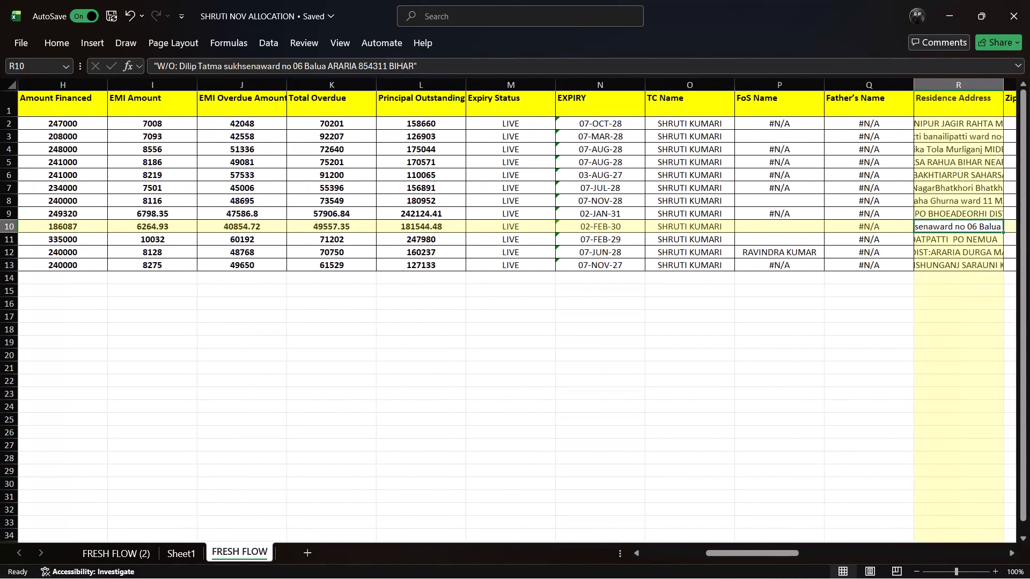
key("Right")
key("Right")
key("Right")
key("Right")
key("Right")
key("Right")
key("Right")
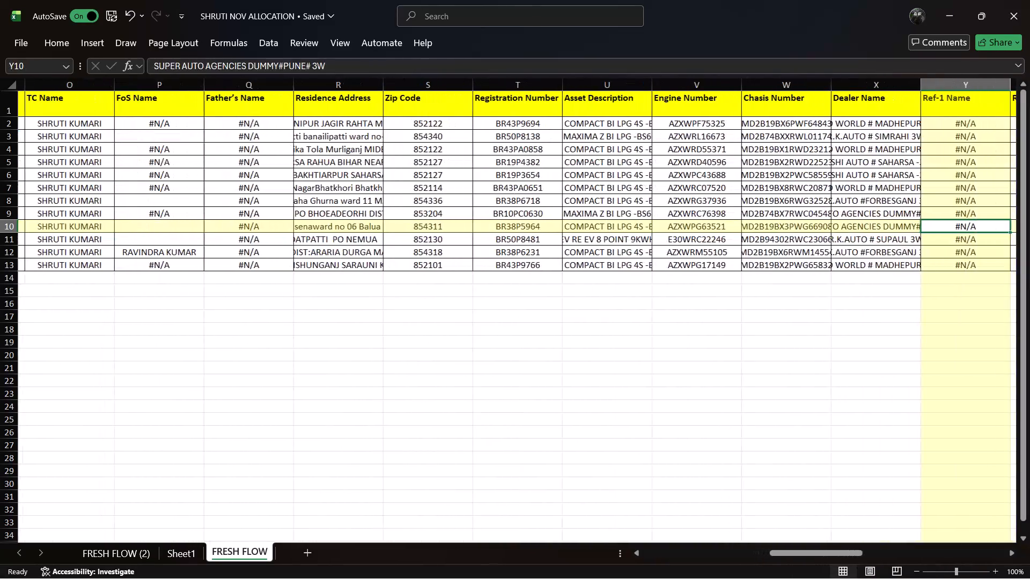
key("Right")
key("Right")
key("Right")
key("Right")
key("Right")
key("Right")
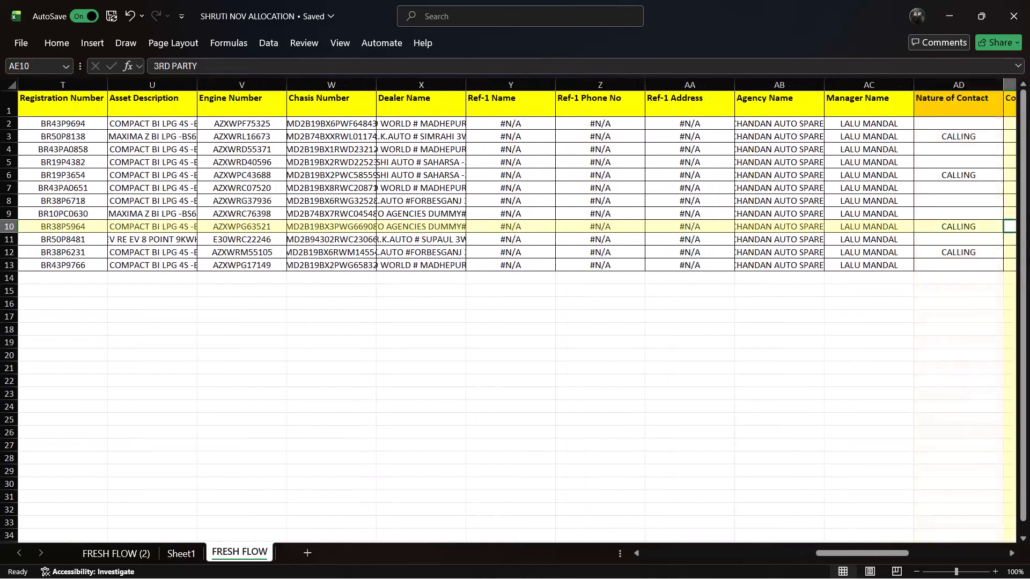
key("Right")
key("Right")
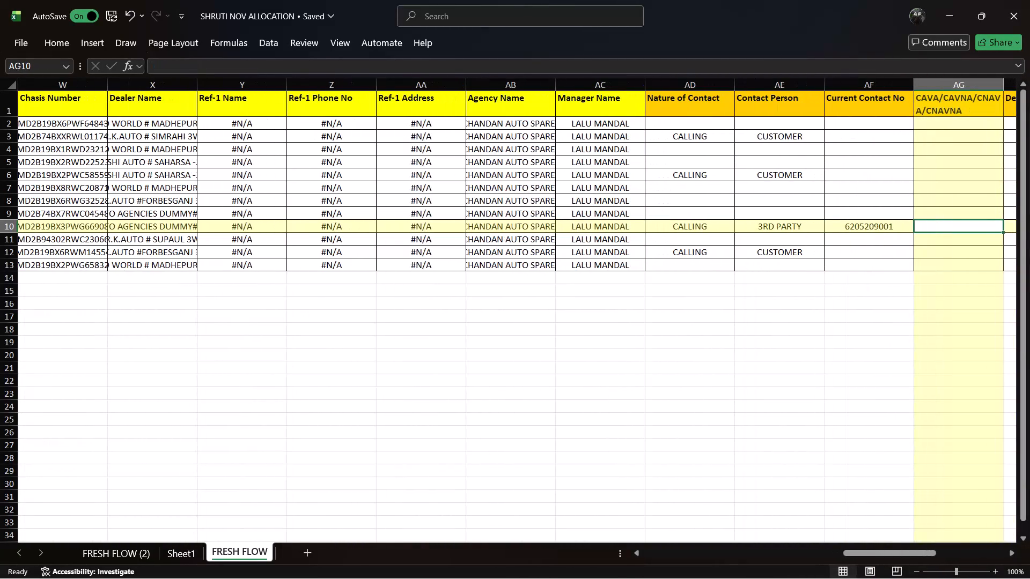
key("Left")
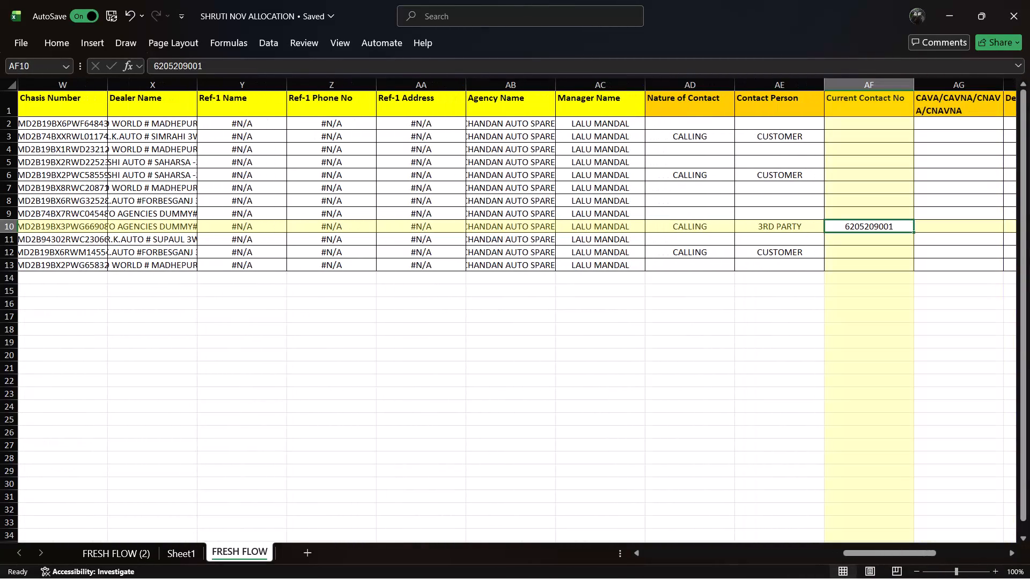
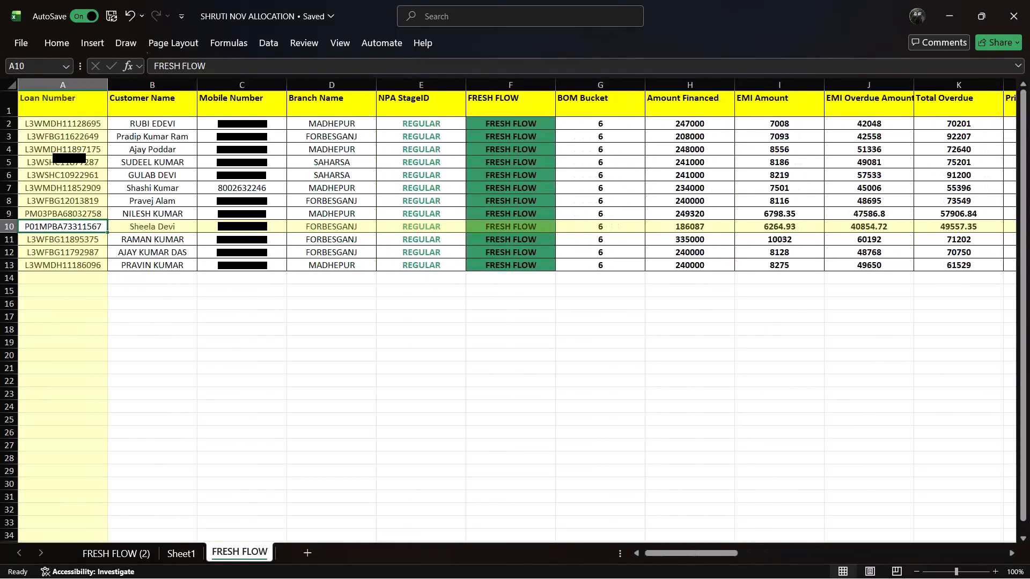
Review row 10 from its Loan Number through the Customer Name to the Mobile Number.
key("Right")
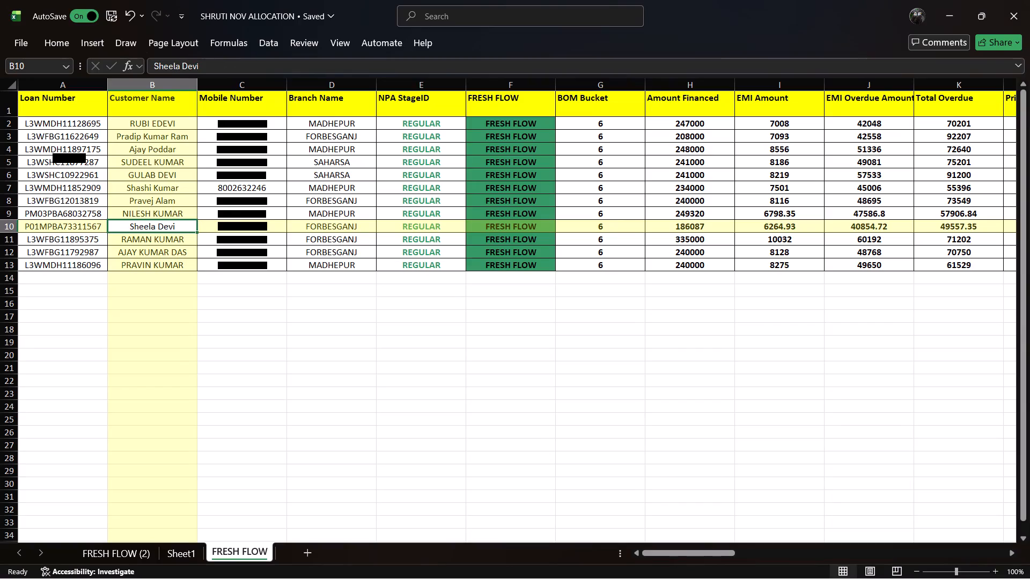
key("Right")
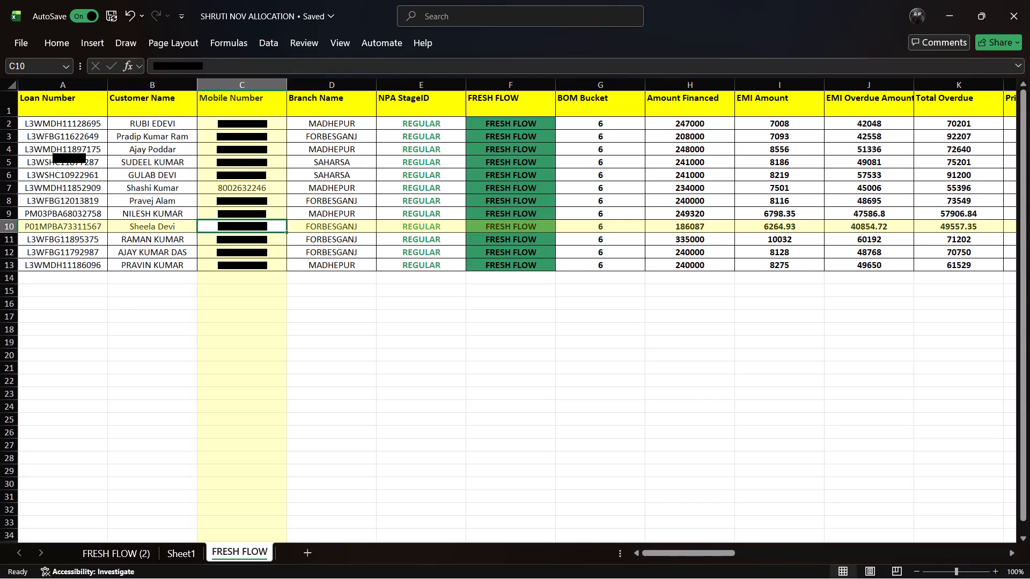
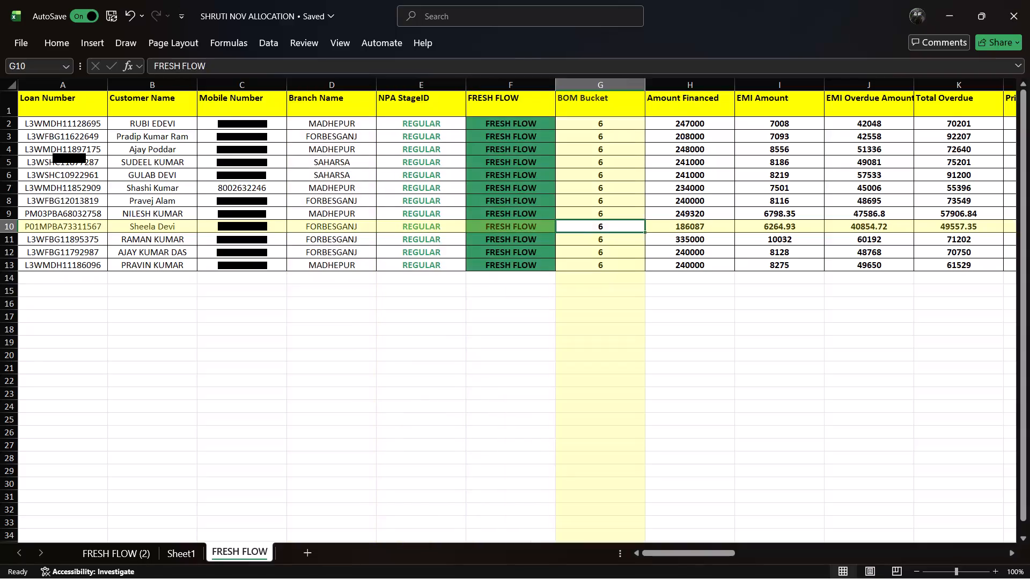
Review row 10's loan figures from Amount Financed through the overdue amounts and expiry to the TC Name.
key("Right")
key("Right")
key("Right")
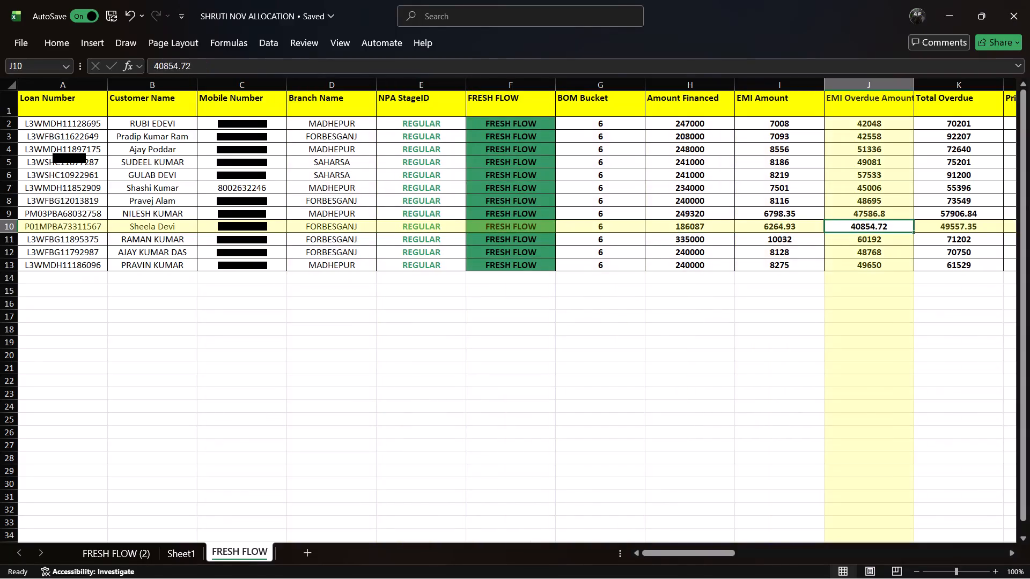
key("Right")
key("Right")
key("Right")
key("Right")
key("Right")
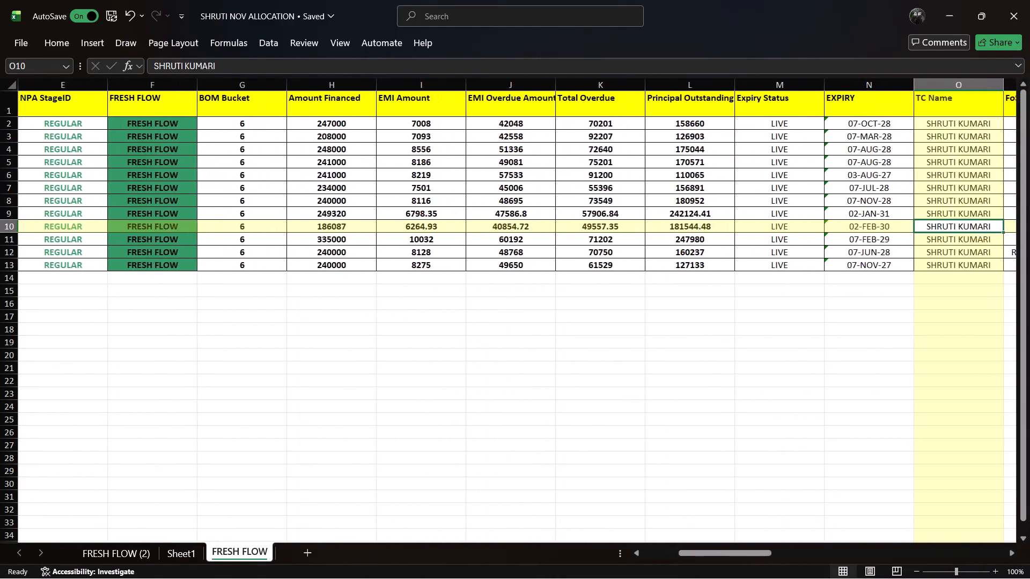
Review row 10's field officer, address, vehicle and dealer details from FoS Name through to Ref-1 Phone No.
key("Right")
key("Right")
key("Right")
key("Right")
key("Right")
key("Right")
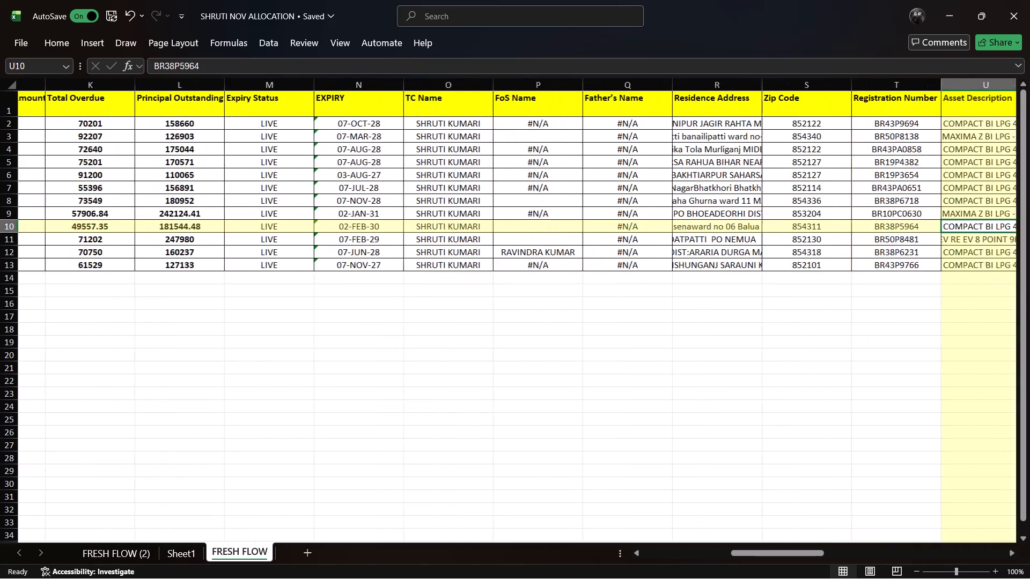
key("Right")
key("Right")
key("Right")
key("Right")
key("Right")
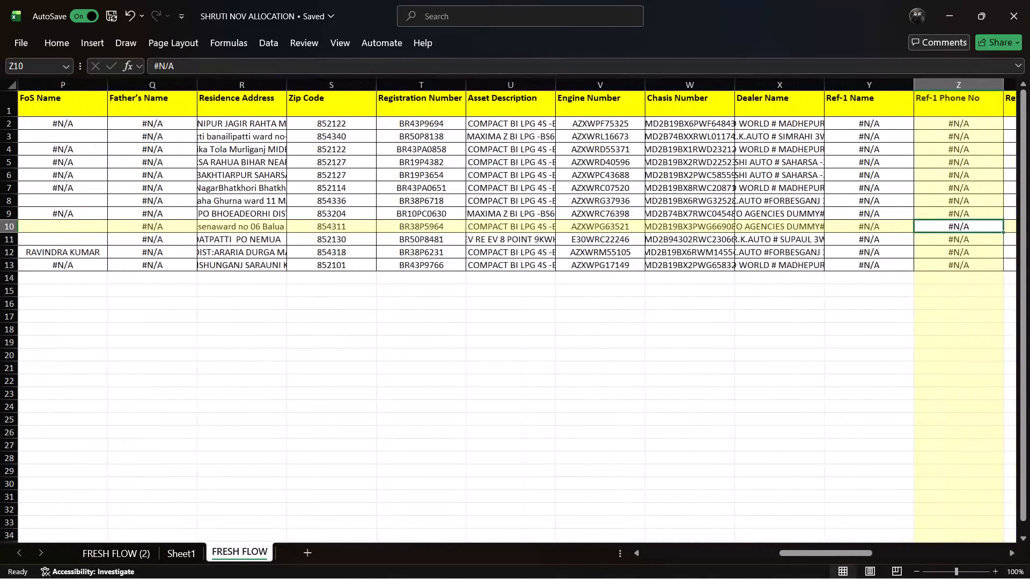
Review row 10's reference address, agency, manager, contact and PTP details, from Ref-1 Address through to the Calling Date.
key("Right")
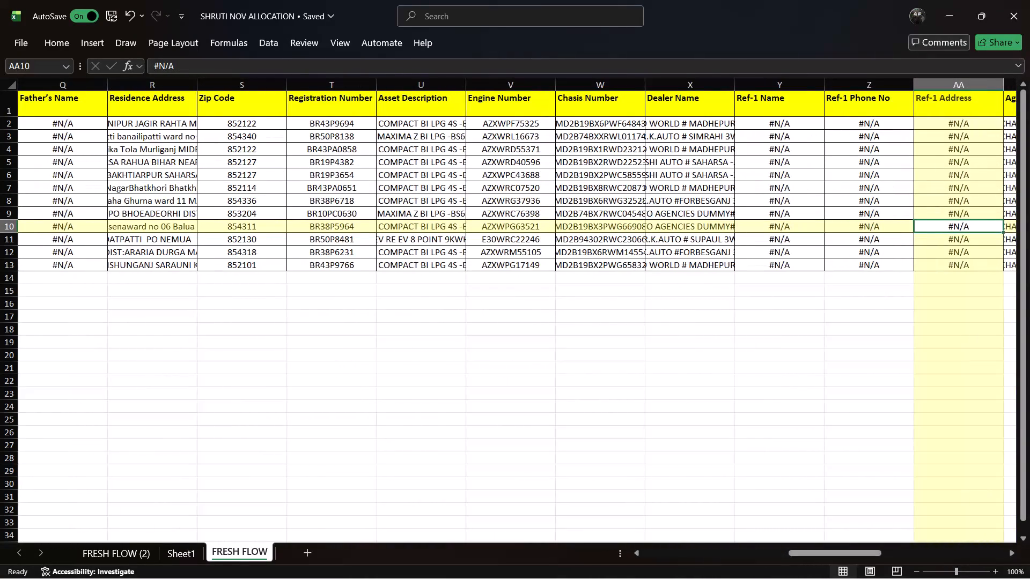
key("Right")
key("Right")
key("Right")
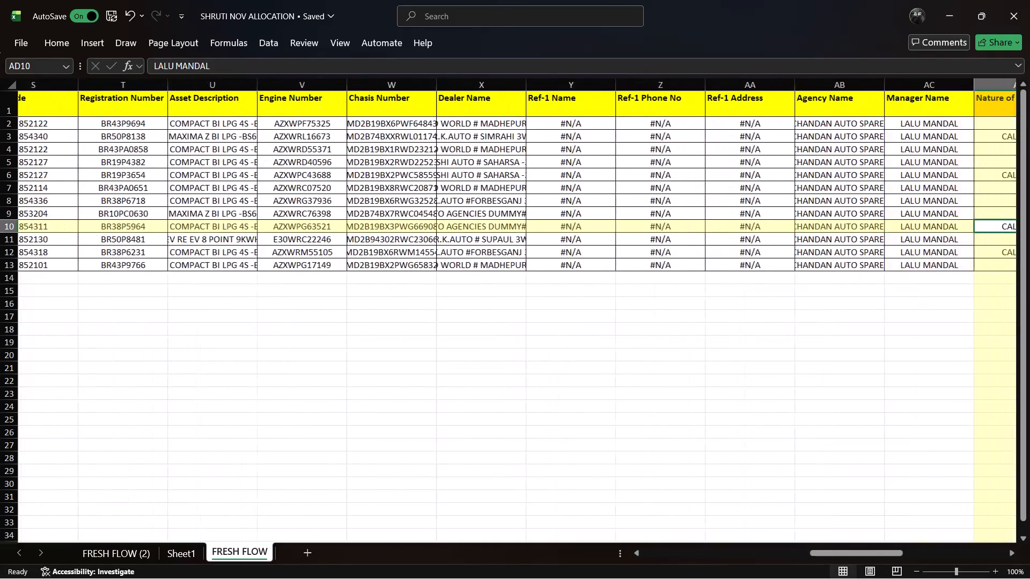
key("Right")
key("Right")
key("Right")
key("Right")
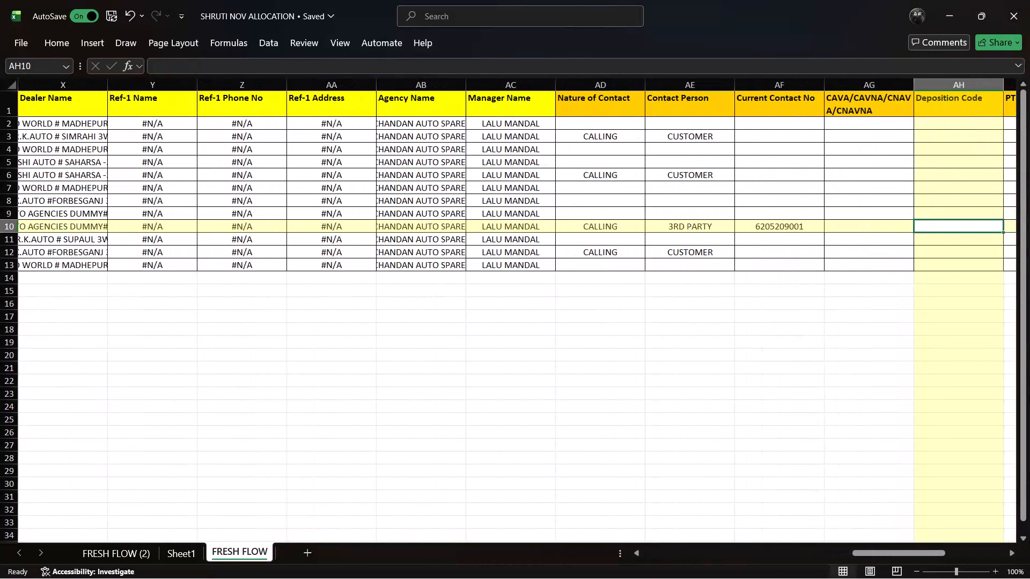
key("Right")
key("Right")
key("Right")
key("Right")
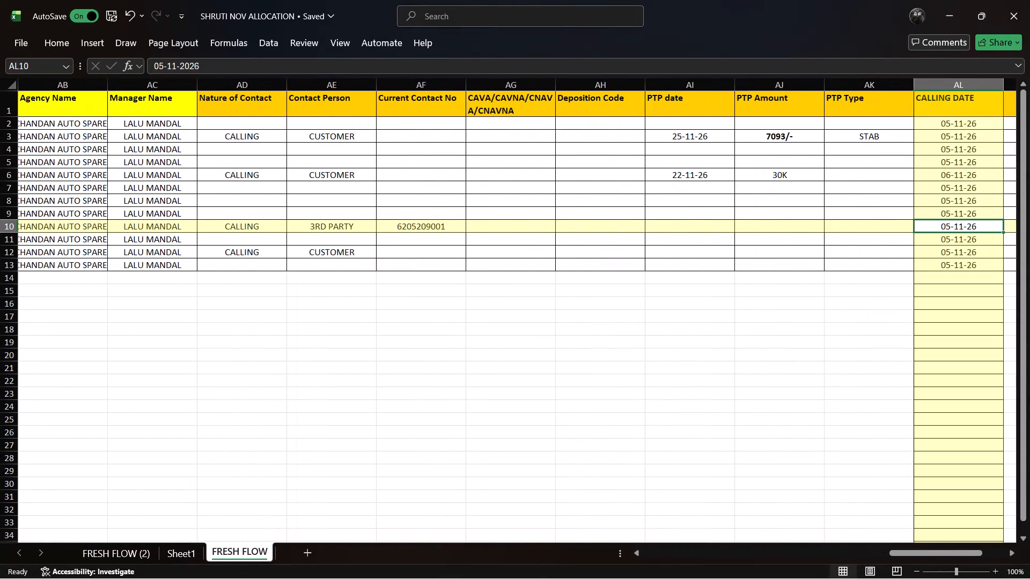
Go back across row 10 from the Calling Date to its Branch Name, passing the contact, vehicle and loan details.
key("Left")
key("Left")
key("Left")
key("Left")
key("Left")
key("Left")
key("Left")
key("Left")
key("Left")
key("Left")
key("Left")
key("Left")
key("Left")
key("Left")
key("Left")
key("Left")
key("Left")
key("Left")
key("Left")
key("Left")
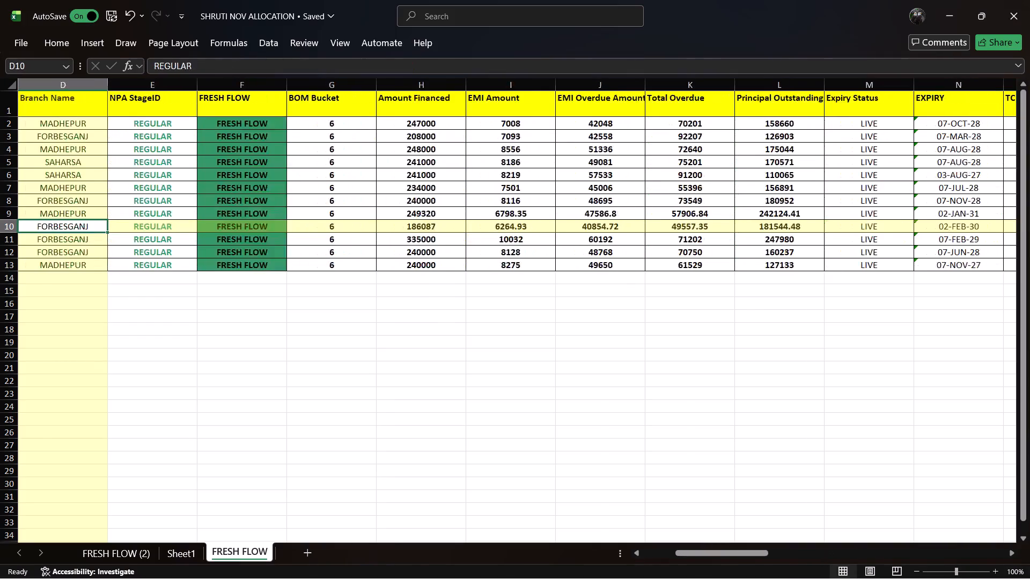
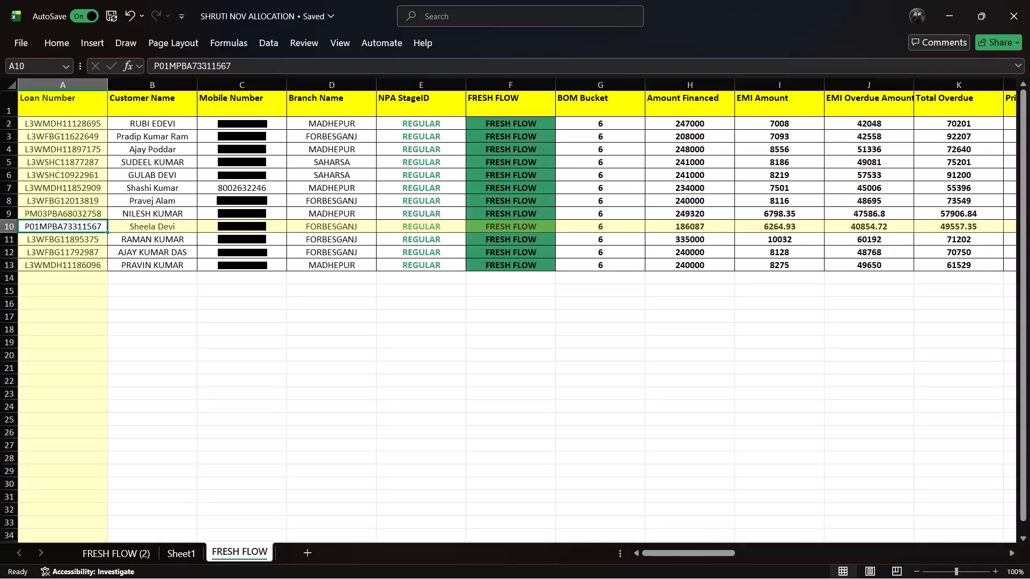
Review row 10 from the Loan Number through the loan figures, address, vehicle and agency details to the contact columns.
key("Right")
key("Right")
key("Right")
key("Right")
key("Right")
key("Right")
key("Right")
key("Right")
key("Right")
key("Right")
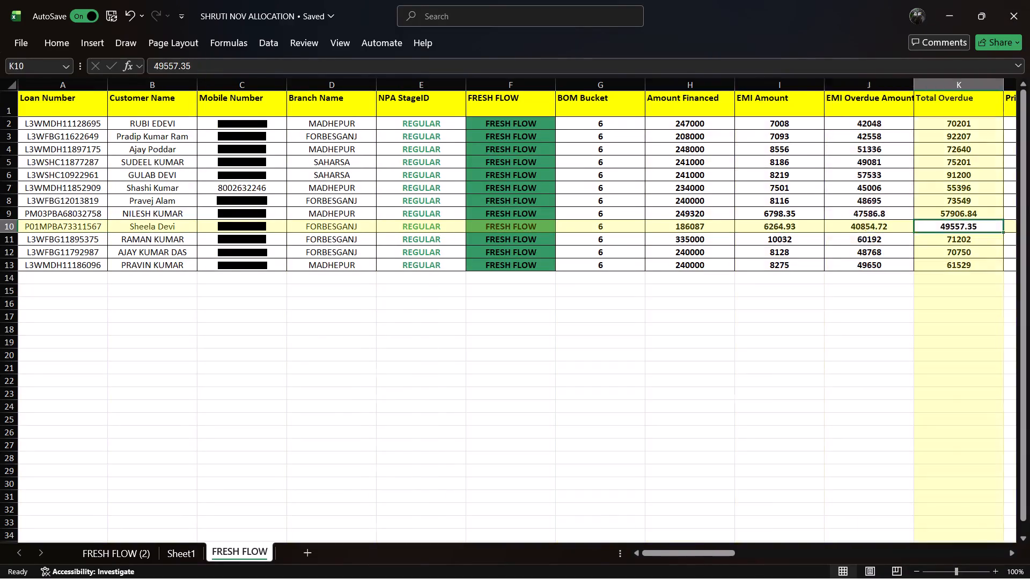
key("Right")
key("Right")
key("Right")
key("Right")
key("Right")
key("Right")
key("Right")
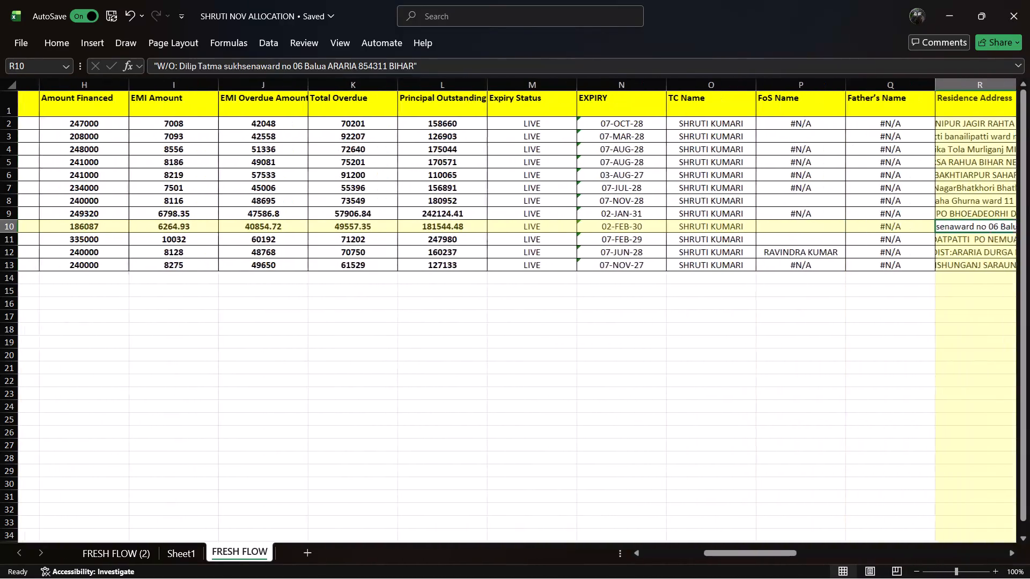
key("Right")
key("Right")
key("Right")
key("Right")
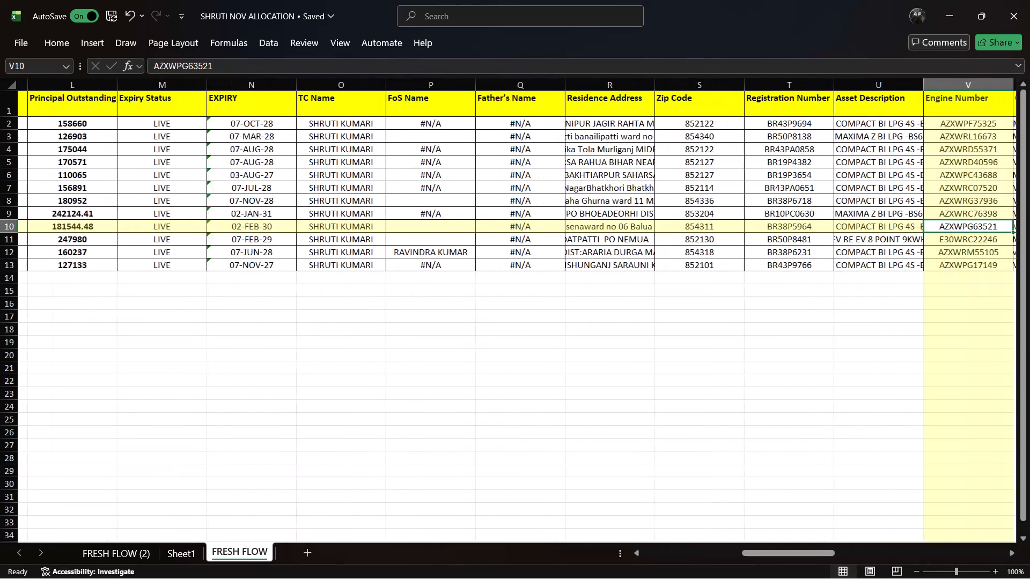
key("Right")
key("Right")
key("Right")
key("Right")
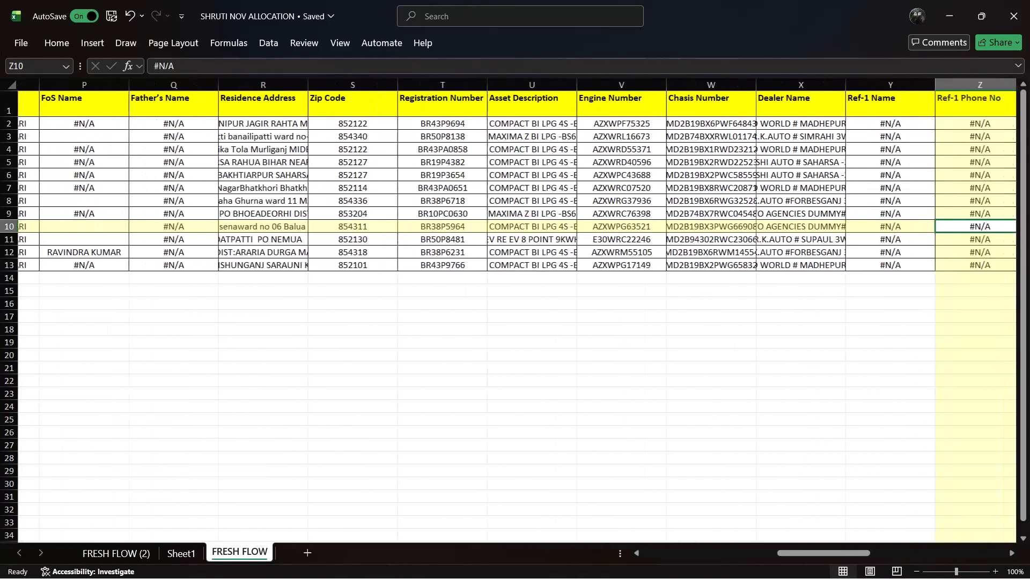
key("Right")
key("Right")
key("Right")
key("Right")
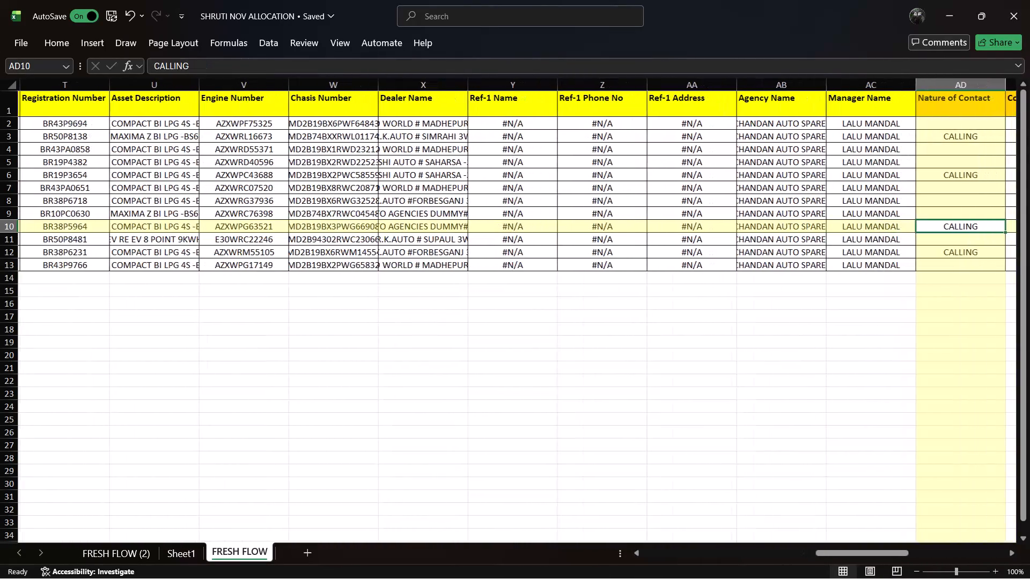
key("Right")
key("Right")
key("Right")
Return to the start of row 10 and check the loan number, customer name, mobile number, branch and NPA stage.
key("Left")
key("Left")
key("Left")
key("Left")
key("Left")
key("Left")
key("Left")
key("Left")
key("Left")
key("Left")
key("Left")
key("Left")
key("Left")
key("Left")
key("Left")
key("Left")
key("Left")
key("Left")
key("Left")
key("Left")
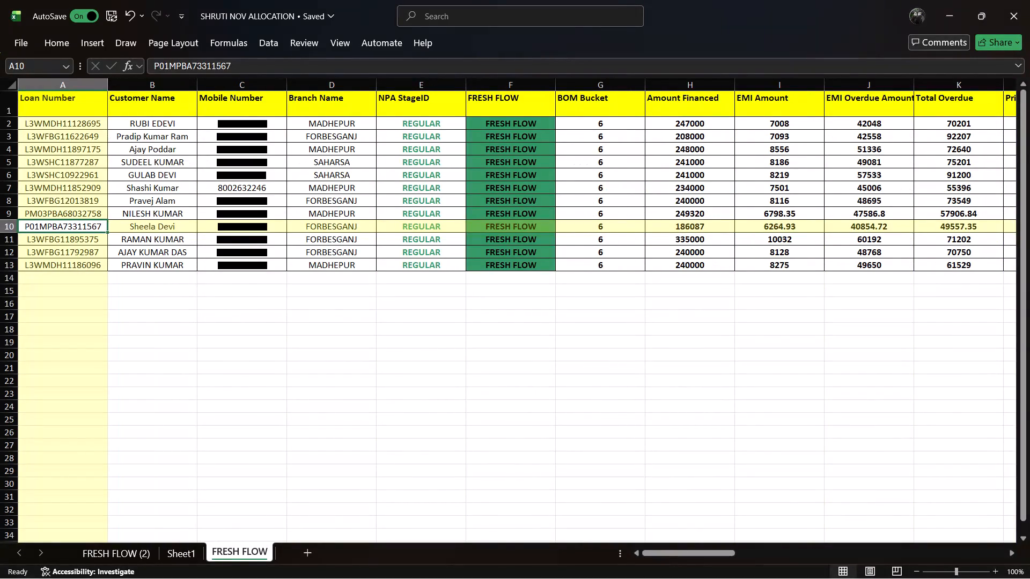
key("Right")
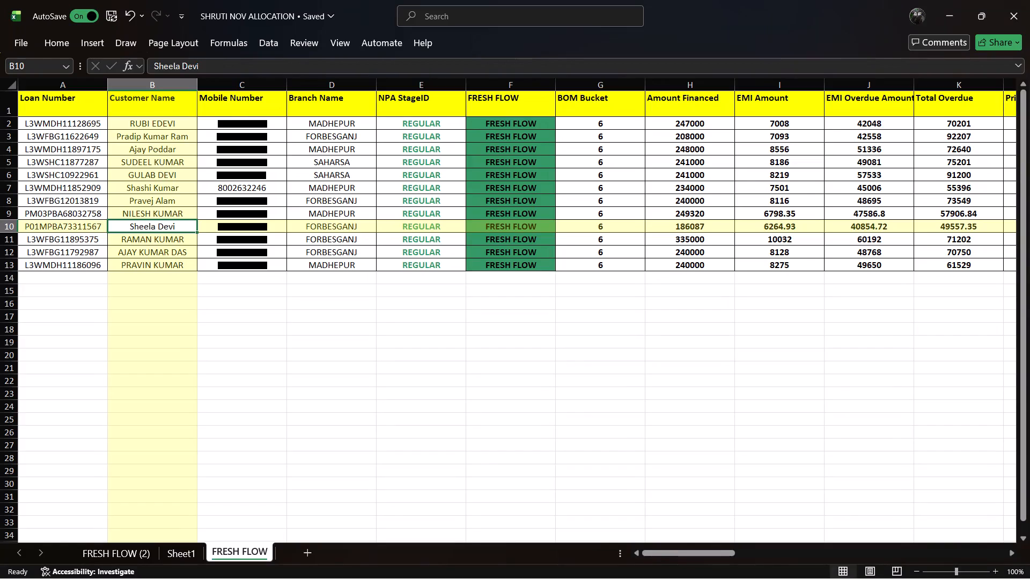
key("Right")
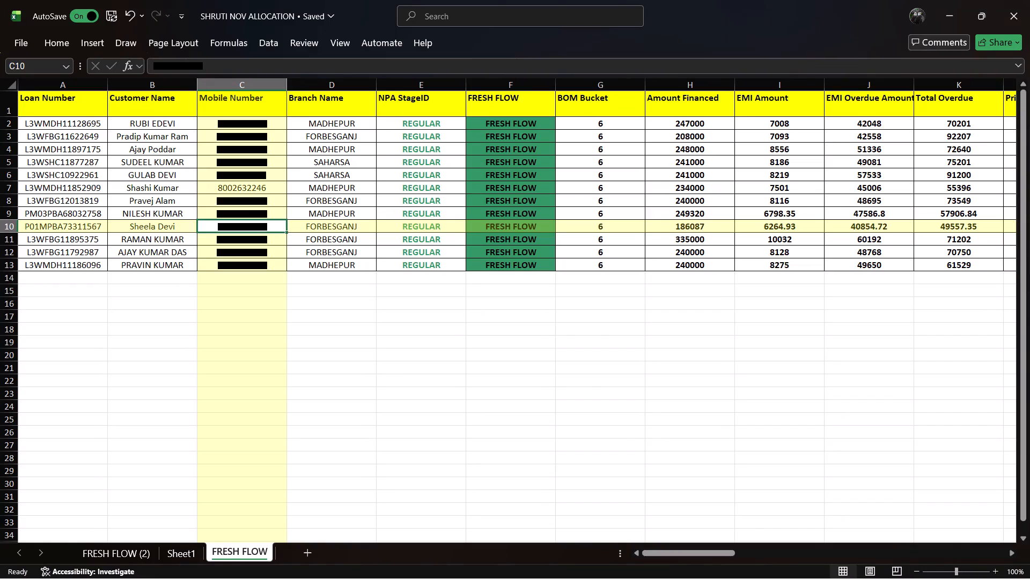
key("Right")
key("Right")
key("Right")
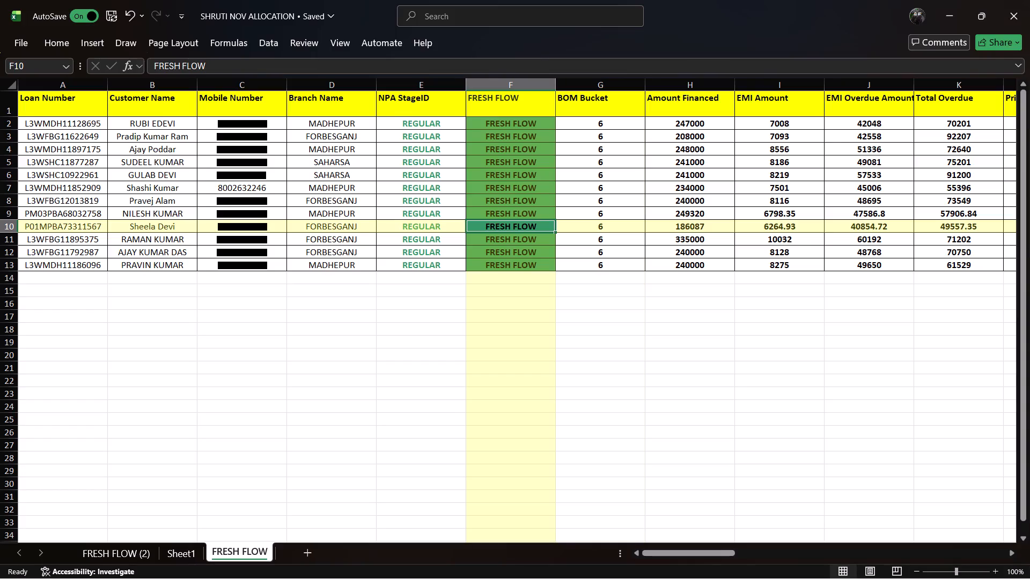
Review row 10 from BOM Bucket through the loan, vehicle and dealer details to Contact Person and Current Contact No.
key("Right")
key("Right")
key("Right")
key("Right")
key("Right")
key("Right")
key("Right")
key("Right")
key("Right")
key("Right")
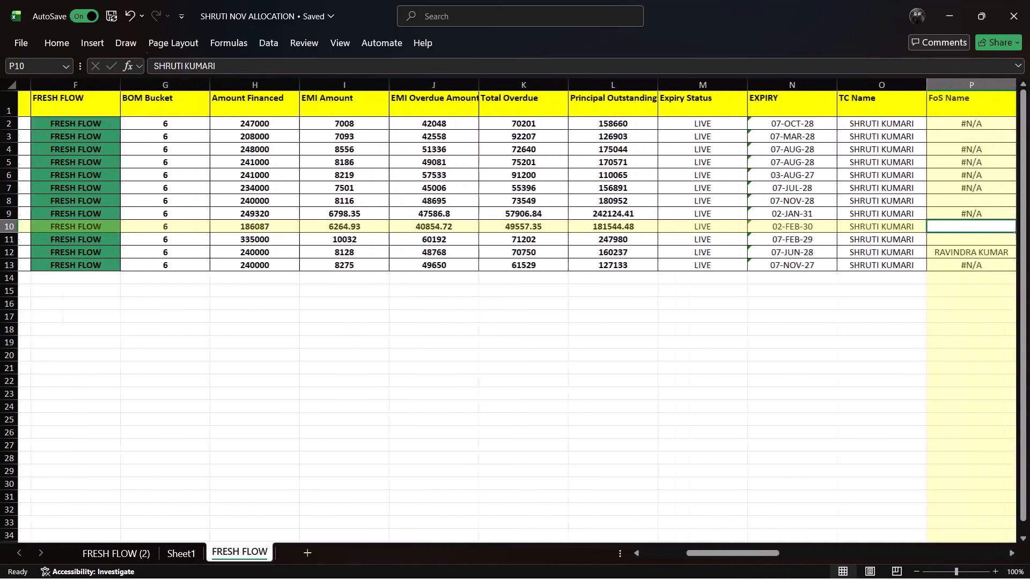
key("Right")
key("Right")
key("Right")
key("Right")
key("Right")
key("Right")
key("Right")
key("Right")
key("Right")
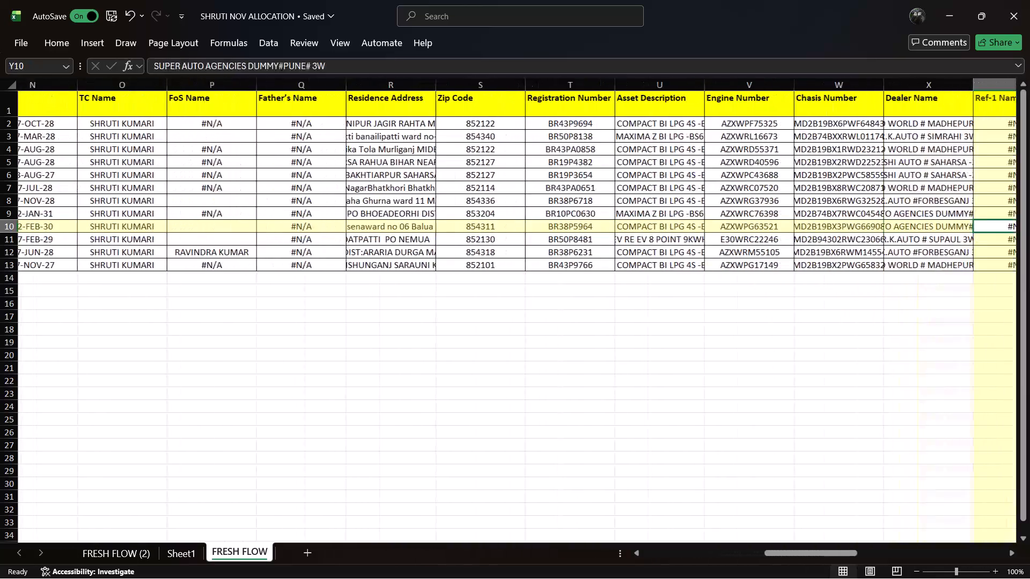
key("Right")
key("Right")
key("Right")
key("Right")
key("Right")
key("Right")
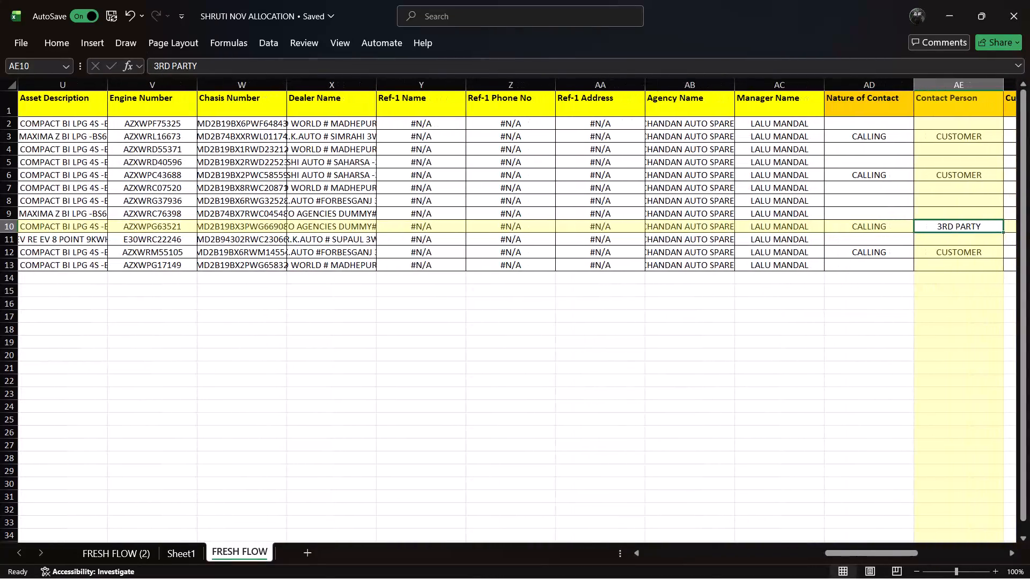
key("Right")
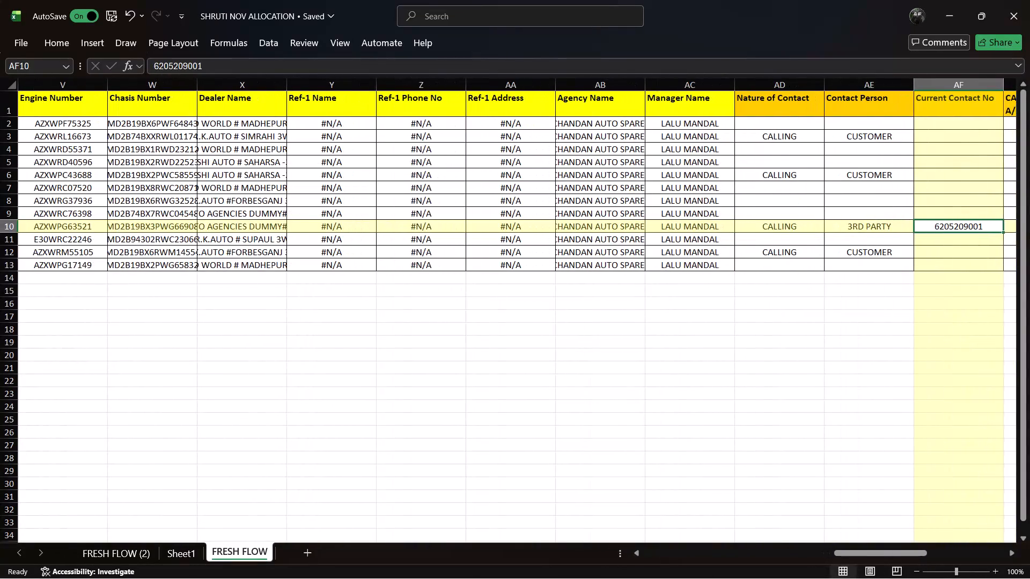
key("Right")
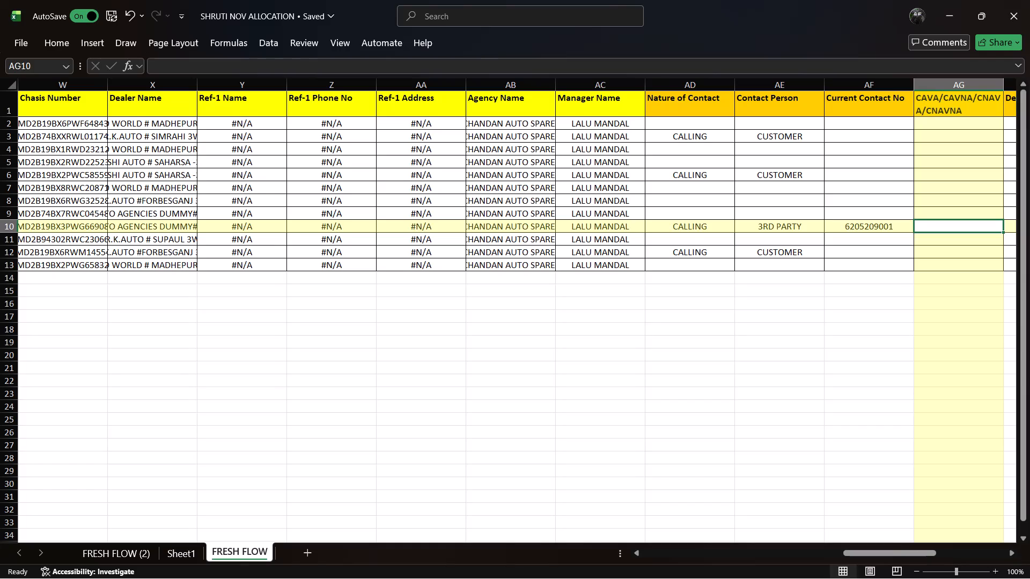
Replace row 10's Contact Person entry with HUSBAND.
left_click(742, 225)
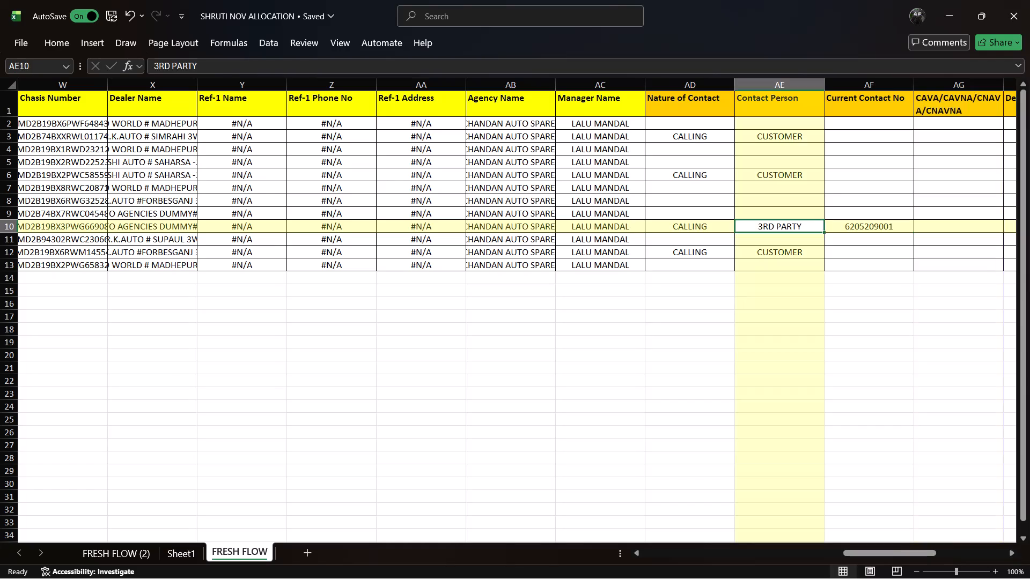
key("BackSpace")
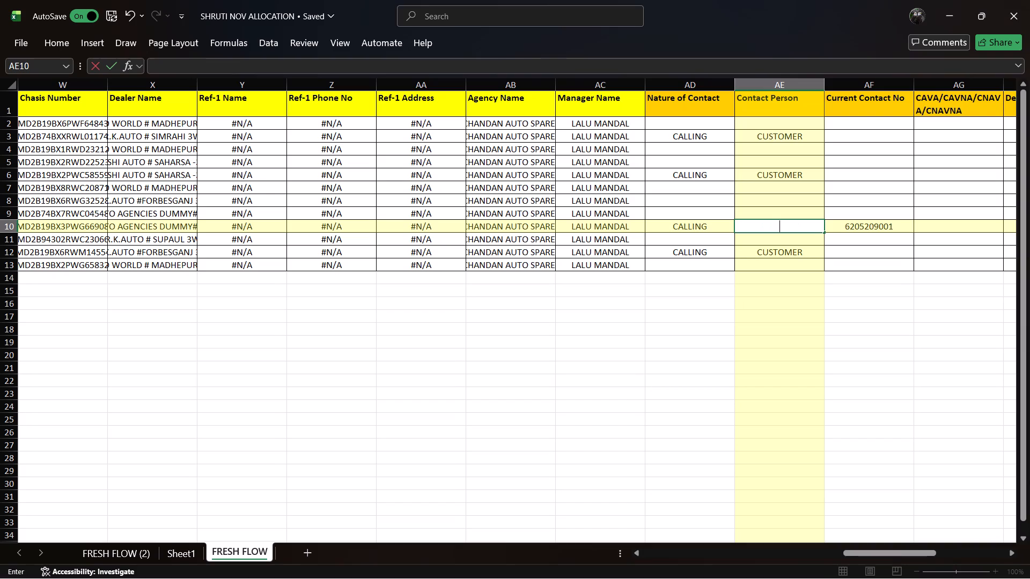
type("hus")
key("BackSpace")
key("BackSpace")
key("BackSpace")
type("HU")
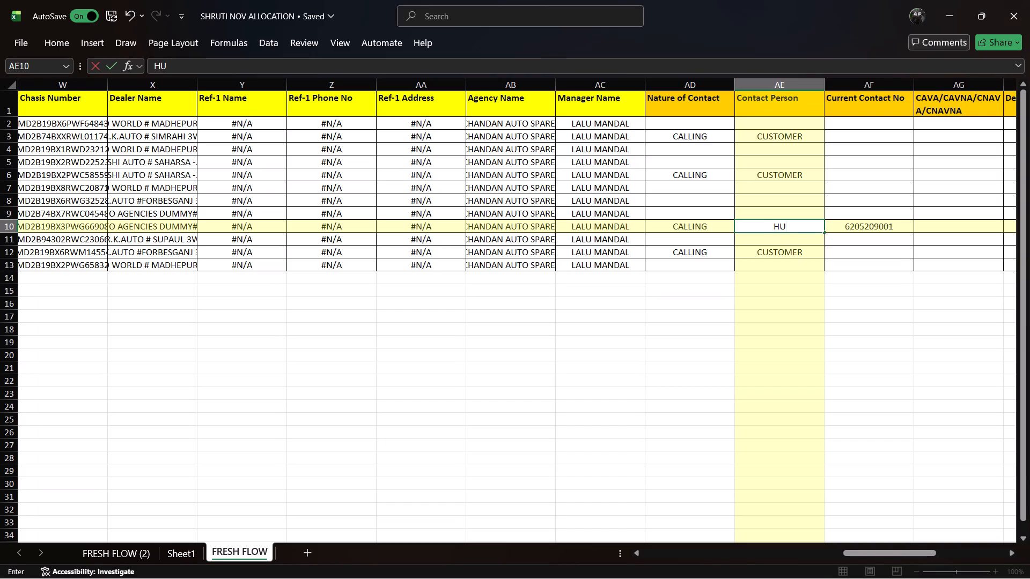
key("a")
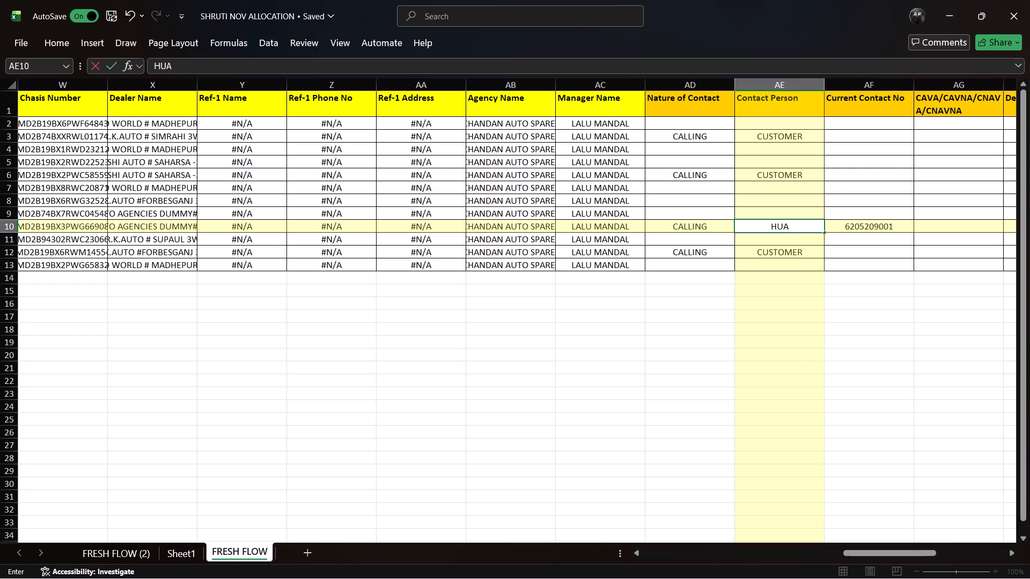
key("BackSpace")
type("SBAND")
key("space")
key("Right")
Set row 10's CALLING DATE to 06-11-2026 and save the workbook.
key("Right")
key("Right")
key("Right")
key("Right")
key("Right")
key("Right")
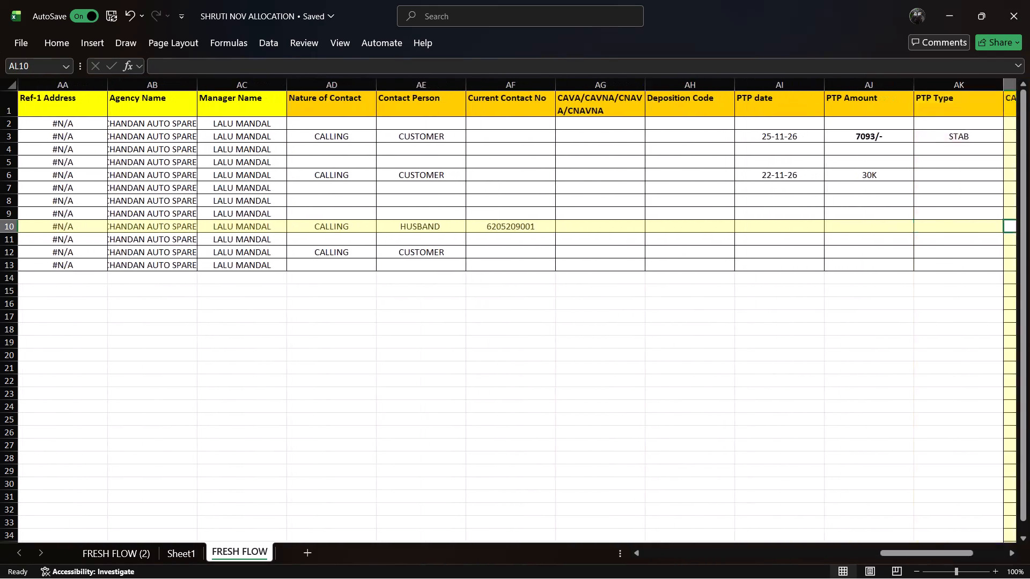
key("Right")
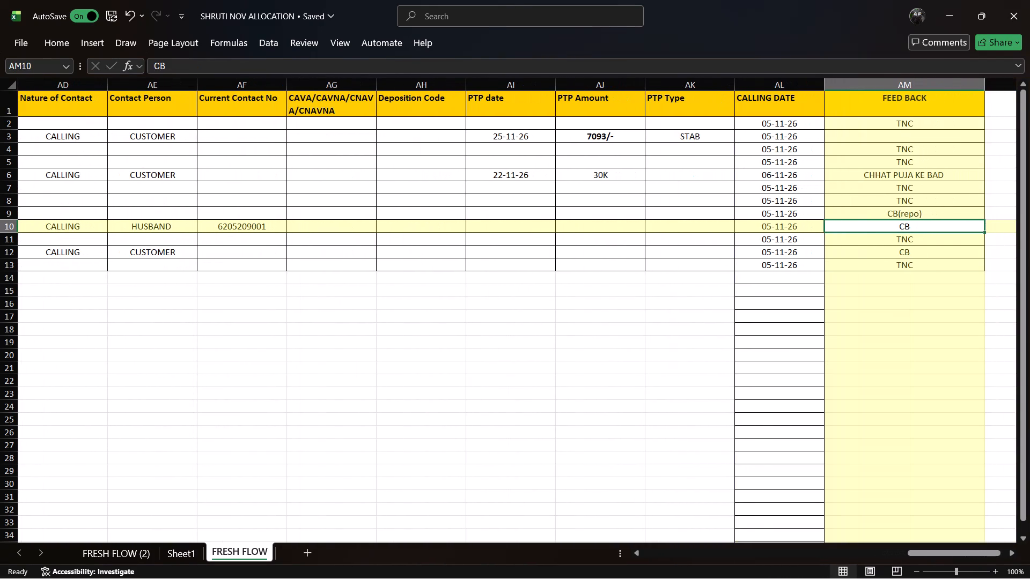
key("Left")
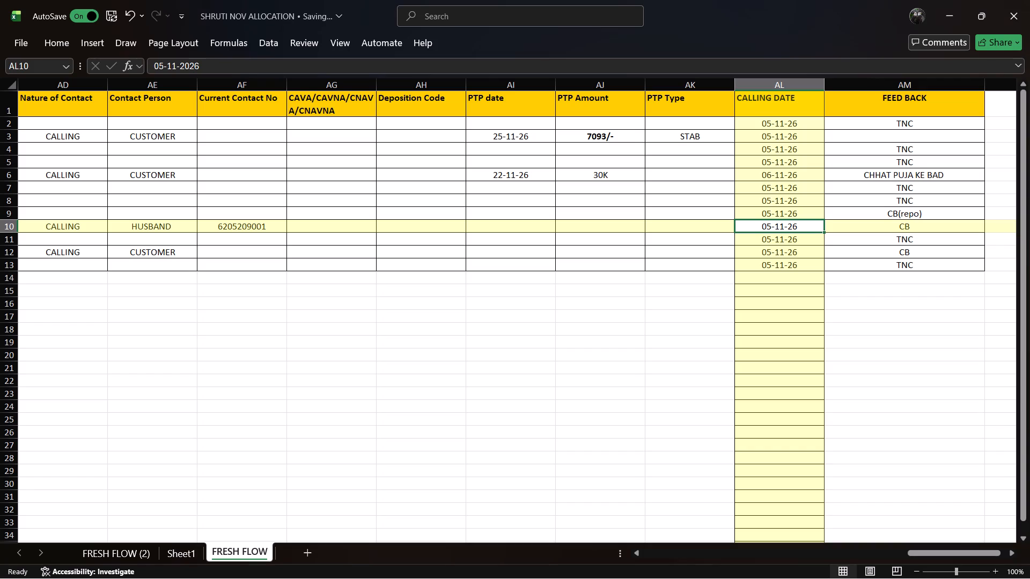
key("BackSpace")
key("ctrl+semicolon")
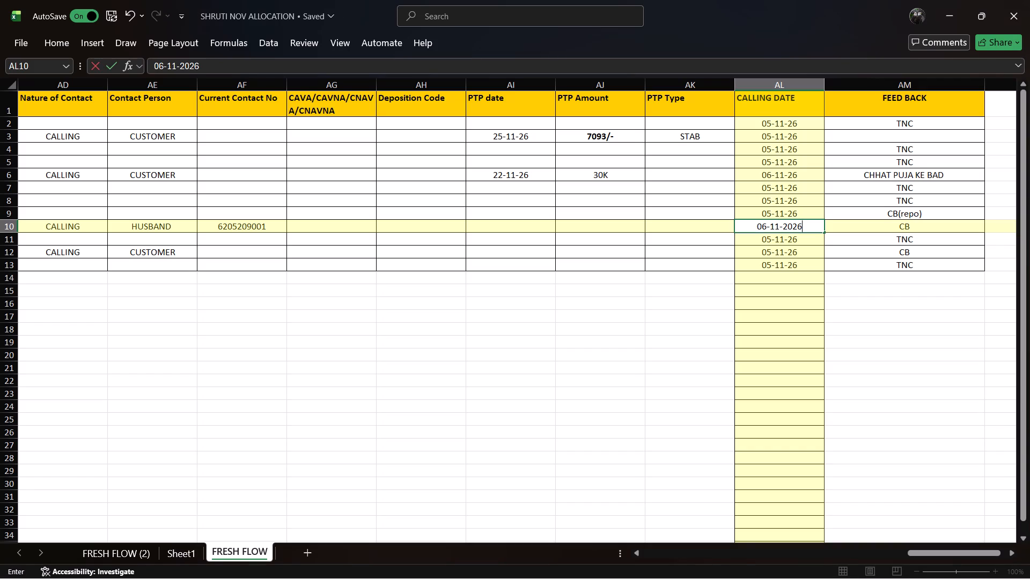
key("Right")
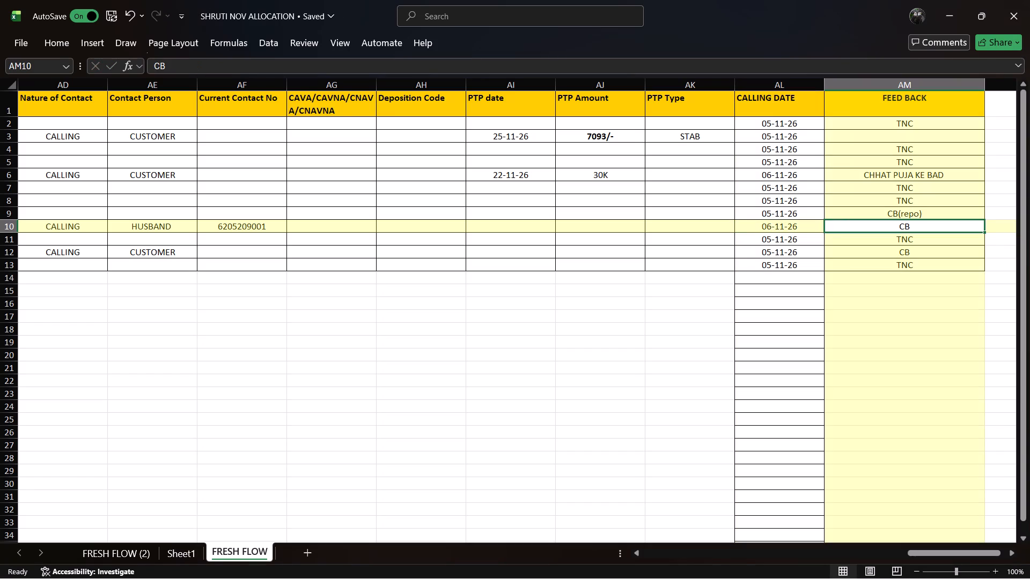
key("ctrl+s")
Go to the customer in row 11 and check their name and mobile number.
key("Down")
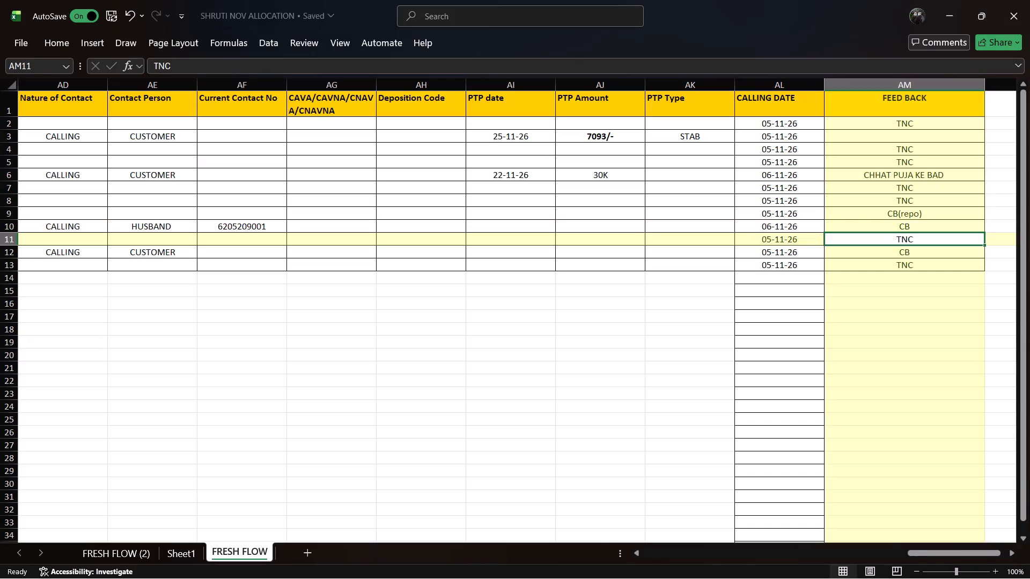
key("Left")
key("Left")
key("Left")
key("Left")
key("Left")
key("Left")
key("Left")
key("Left")
key("Left")
key("Left")
key("Left")
key("Left")
key("Left")
key("Left")
key("Left")
key("Left")
key("Left")
key("Left")
key("Left")
key("Left")
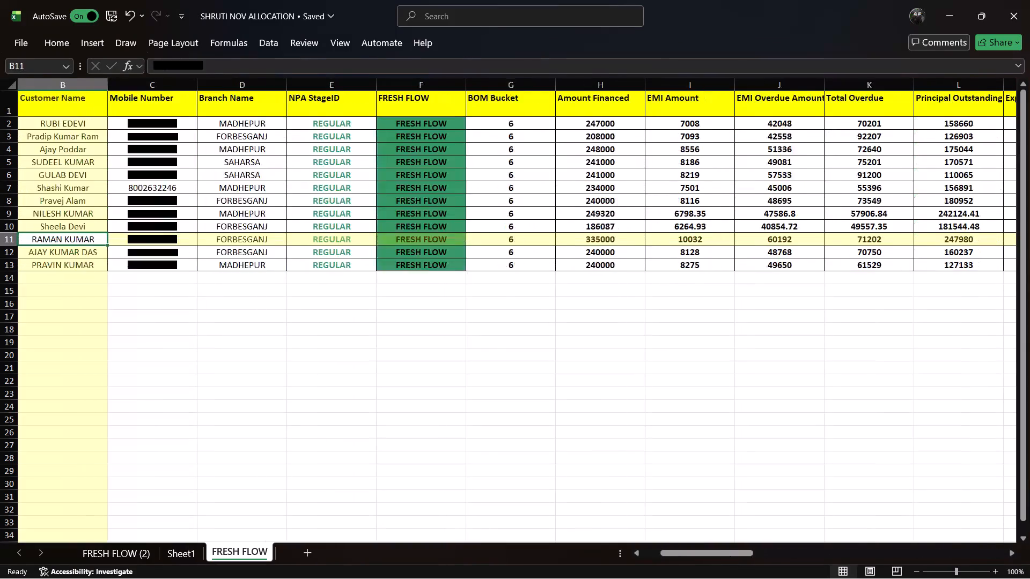
key("Right")
key("Right")
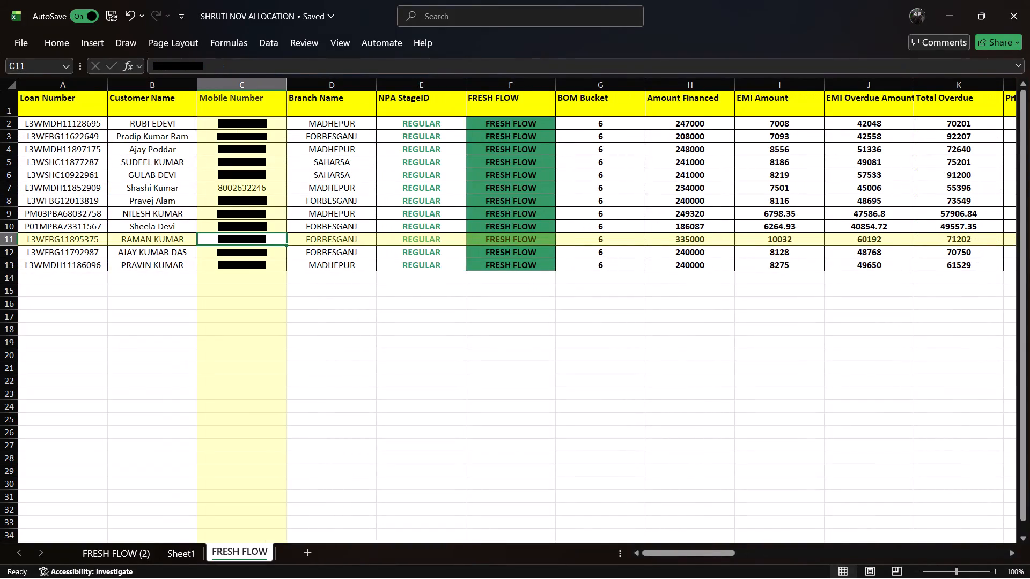
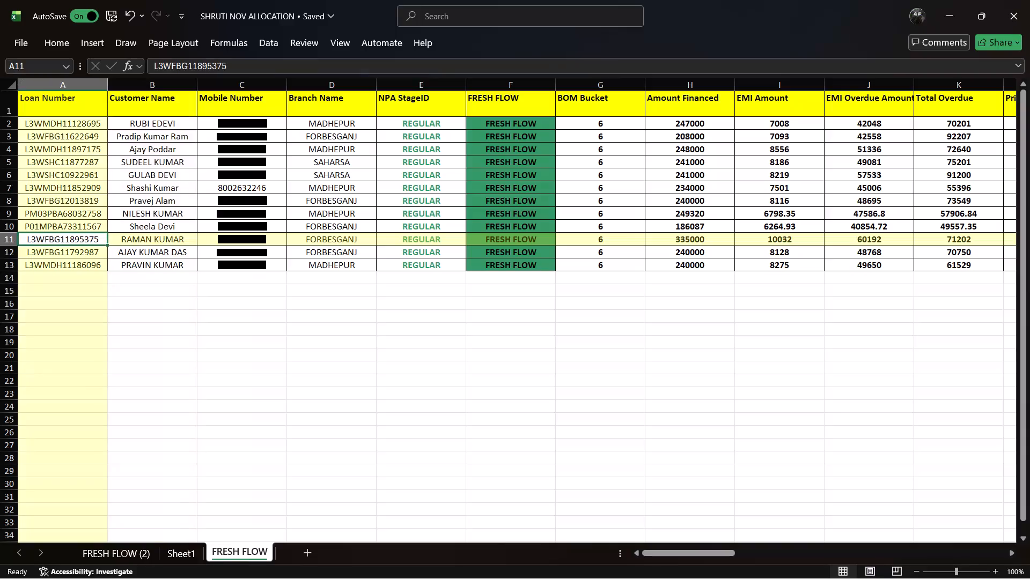
Review row 11's loan details from Loan Number through the financed, EMI, overdue and principal amounts to Expiry Status, EXPIRY and TC Name.
key("Left")
key("Right")
key("Right")
key("Right")
key("Right")
key("Right")
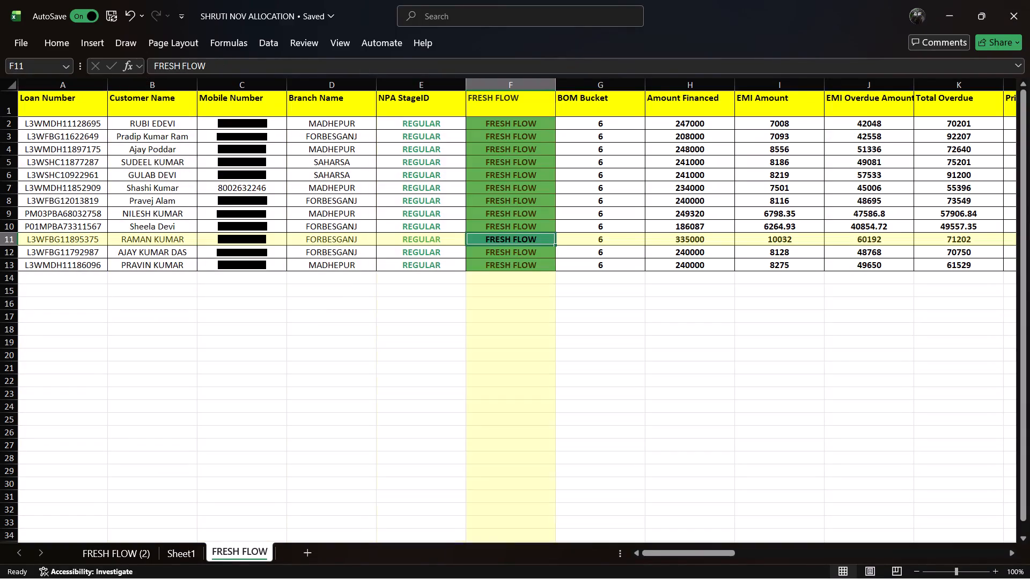
key("Right")
key("Right")
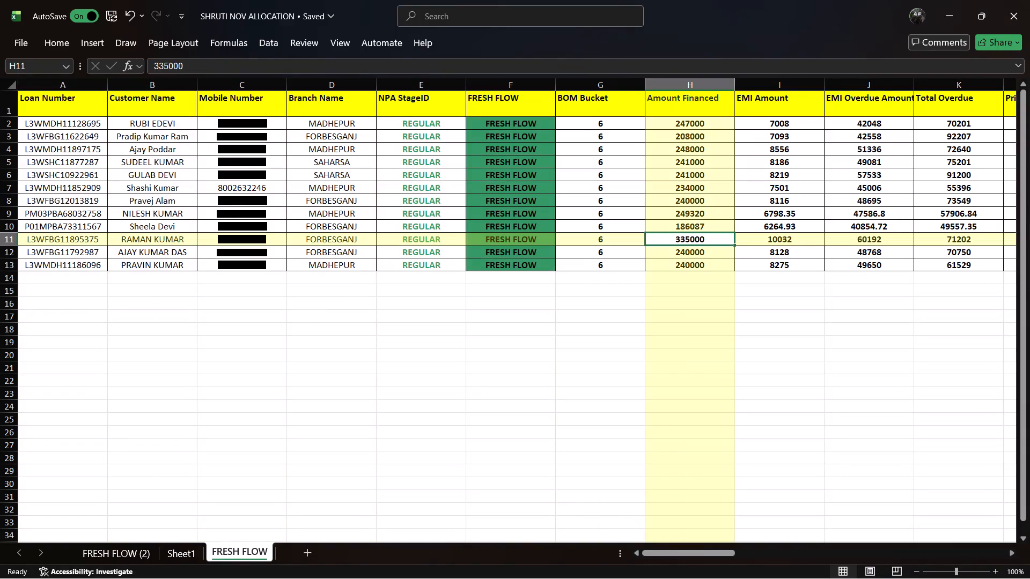
key("Right")
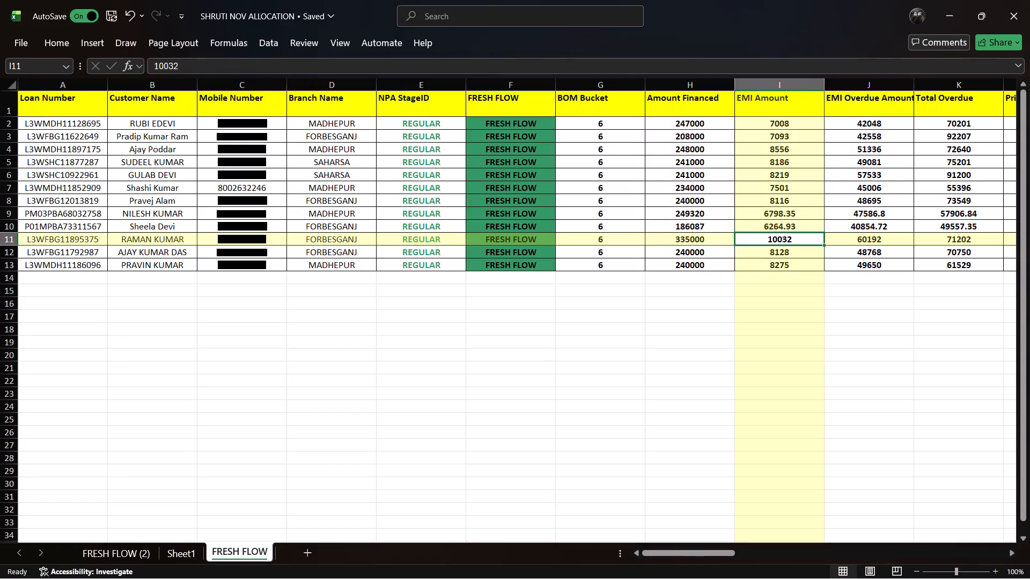
key("Right")
key("Right")
key("Right")
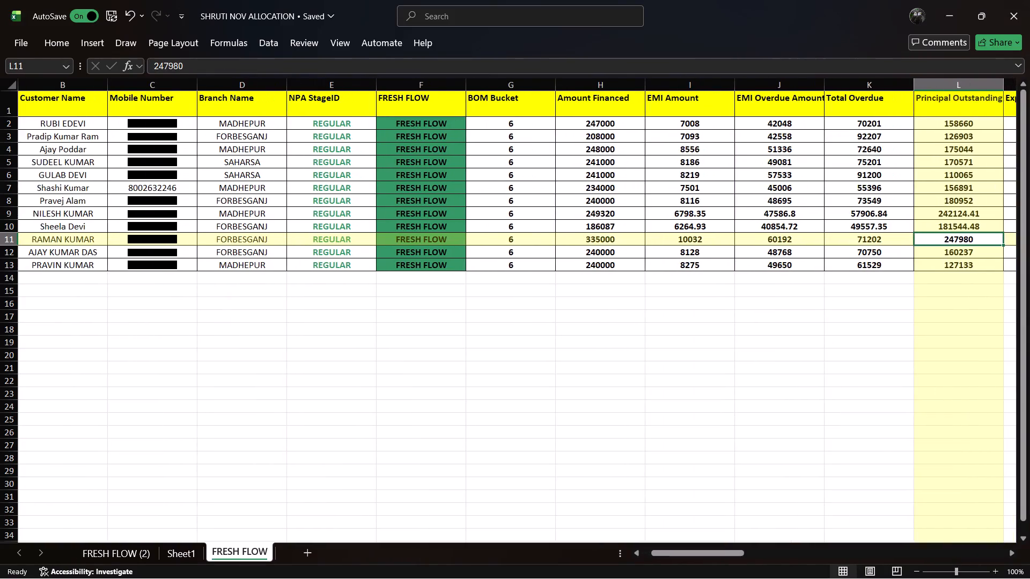
key("Right")
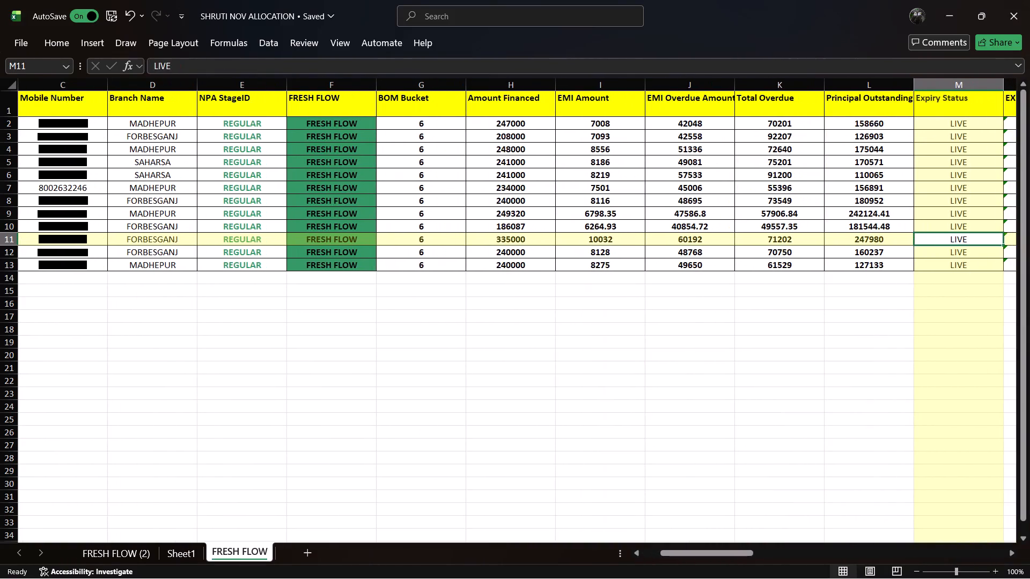
key("Right")
key("Right")
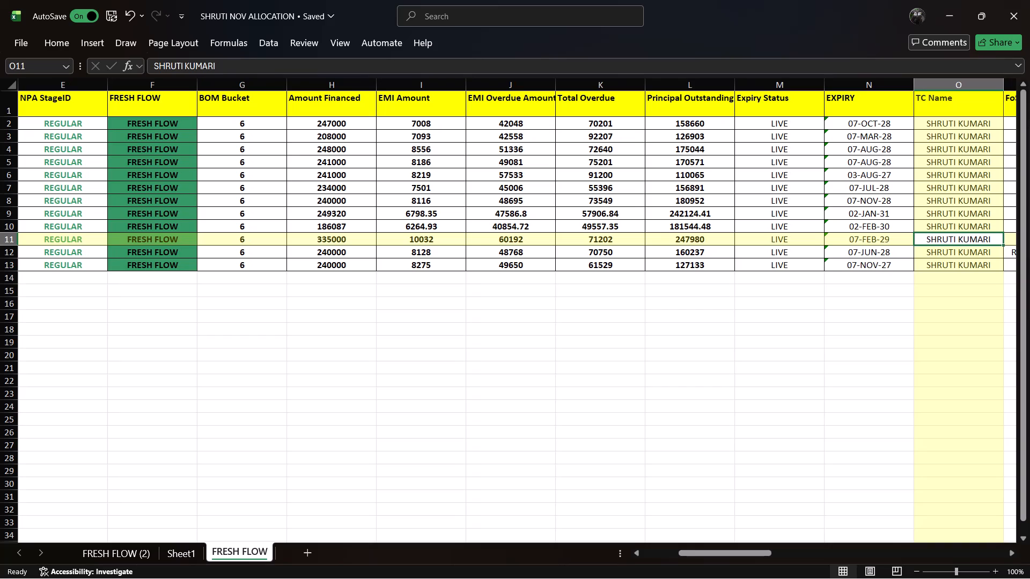
Go back along row 11 to recheck the Principal Outstanding, Total Overdue and EMI Overdue Amount.
key("Left")
key("Left")
key("Left")
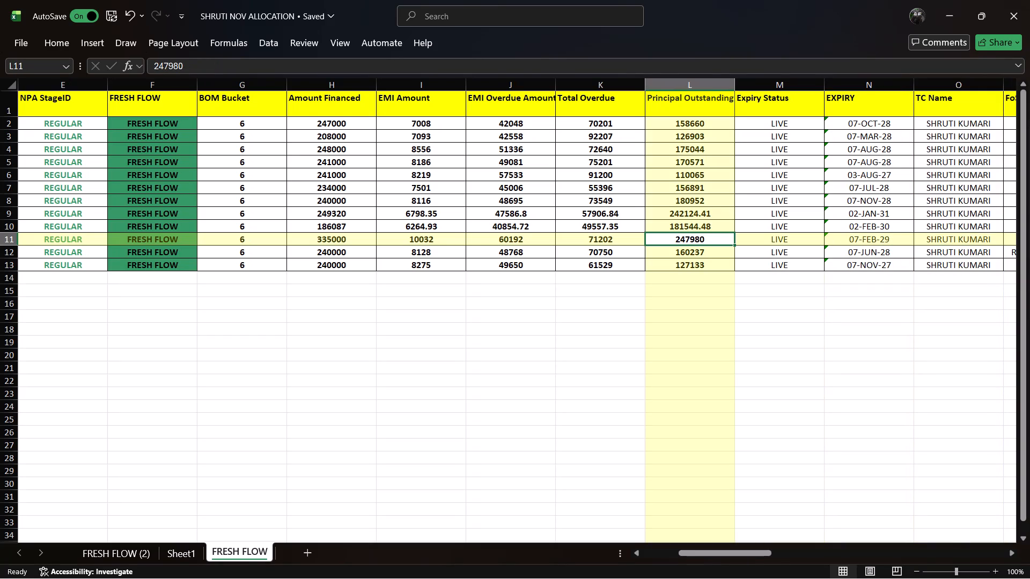
key("Left")
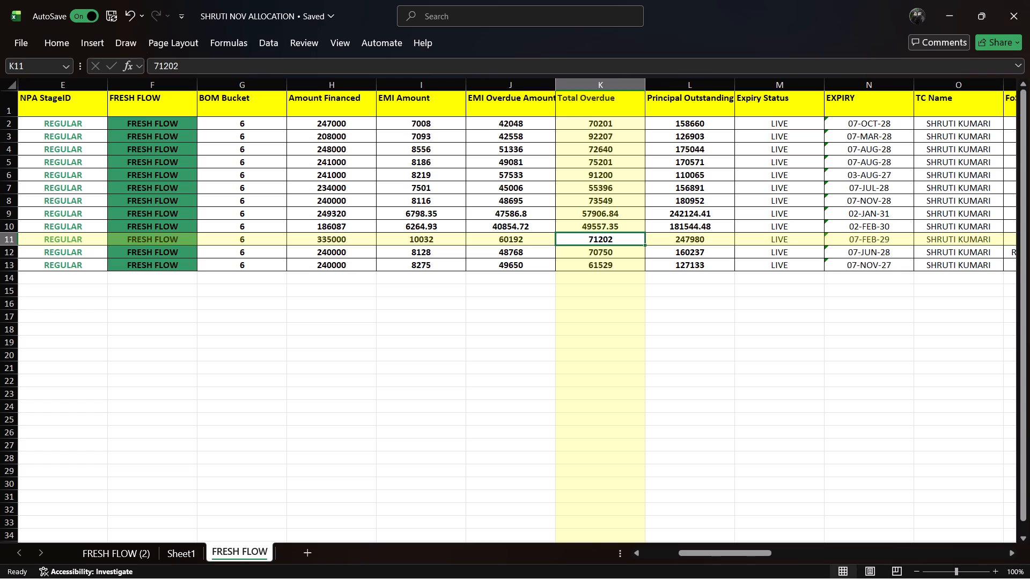
key("Left")
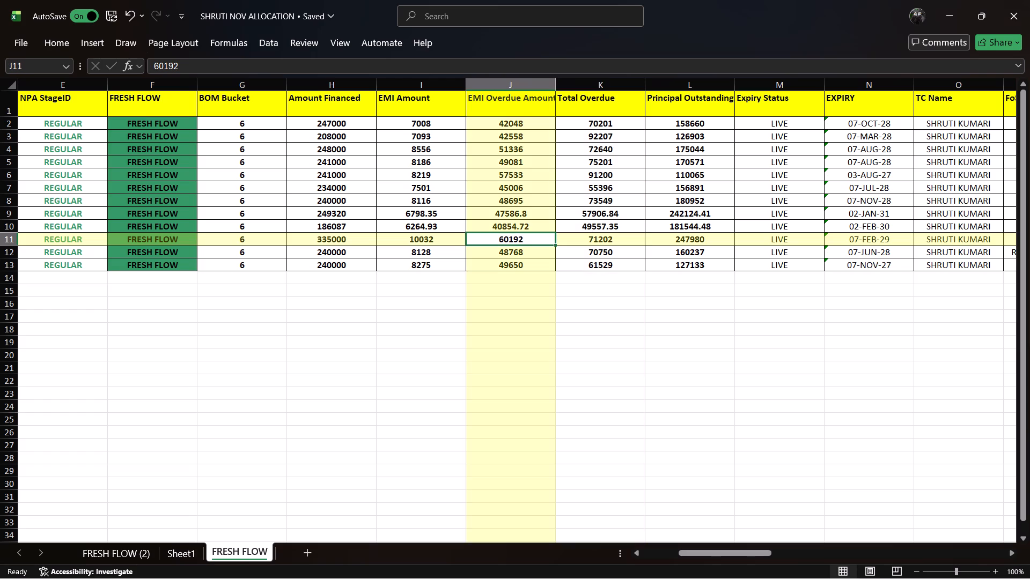
key("Right")
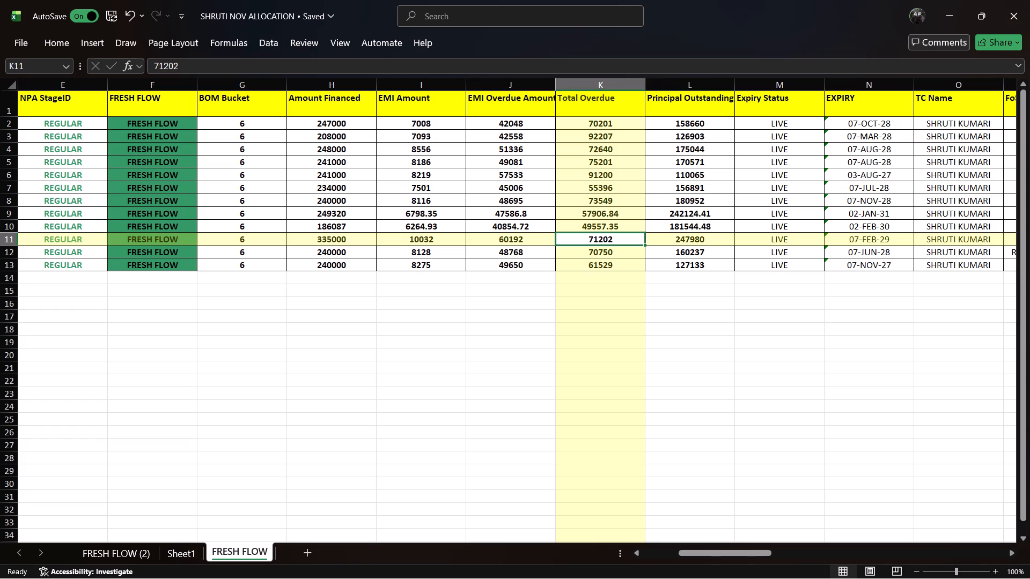
key("Left")
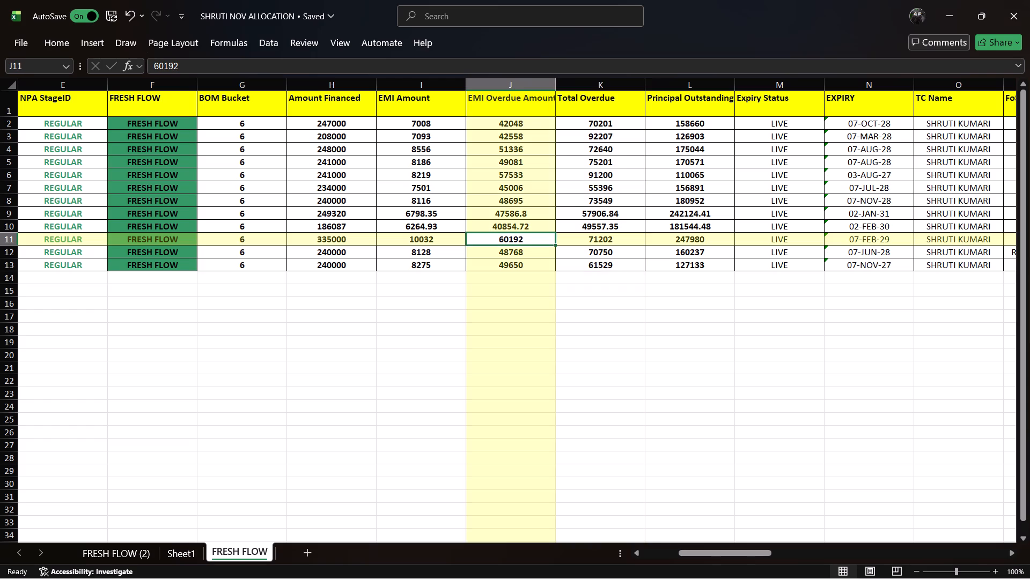
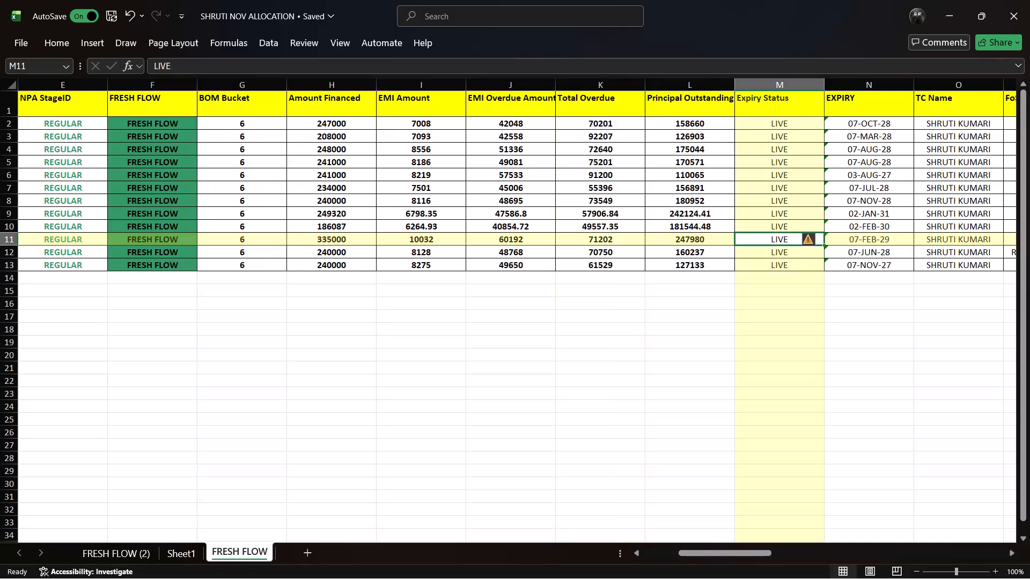
Review row 11's details from EXPIRY through the registration, asset, engine and chassis columns to Dealer Name.
key("Right")
key("Right")
key("Right")
key("Right")
key("Right")
key("Right")
key("Right")
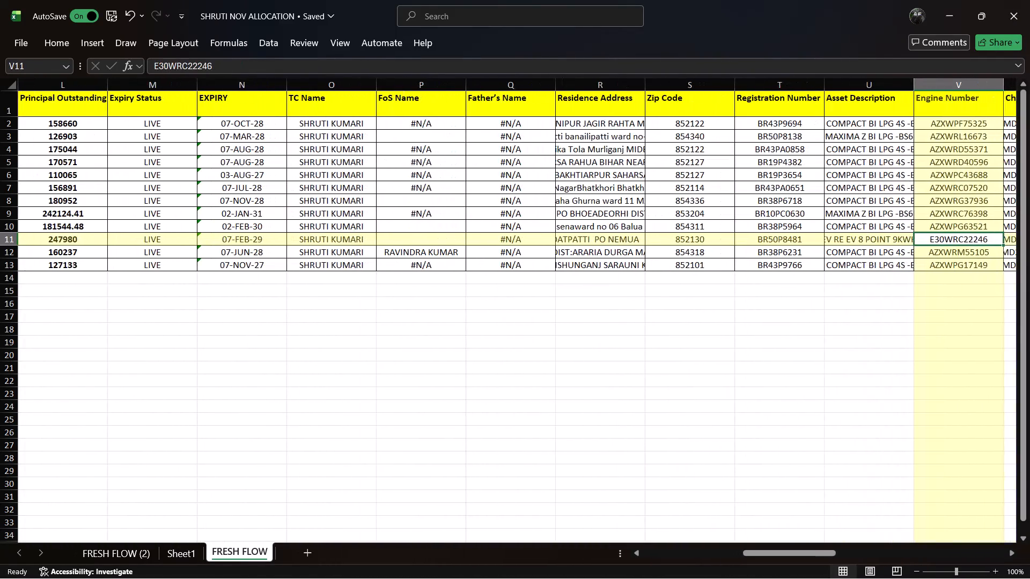
key("Right")
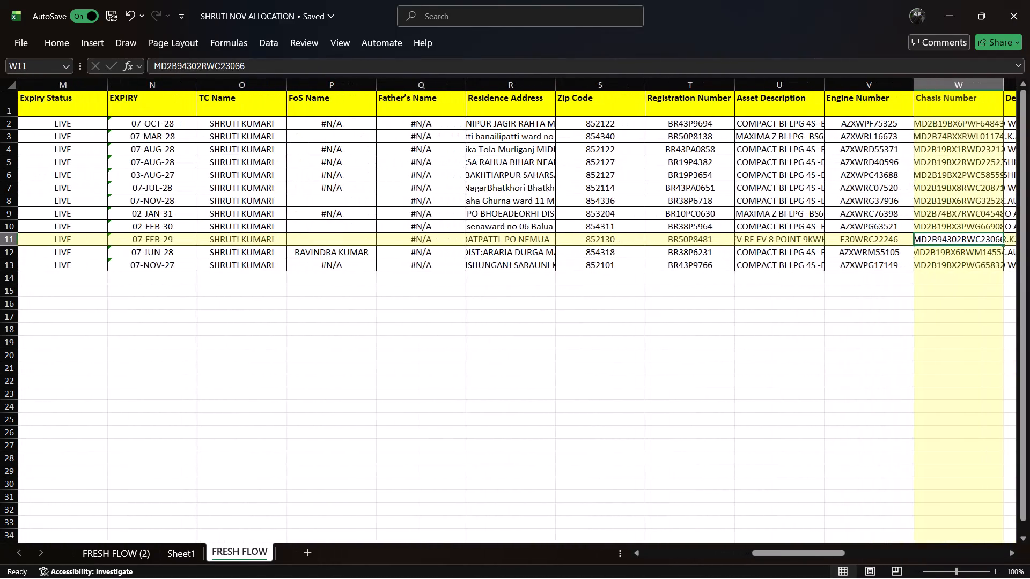
key("Left")
key("Left")
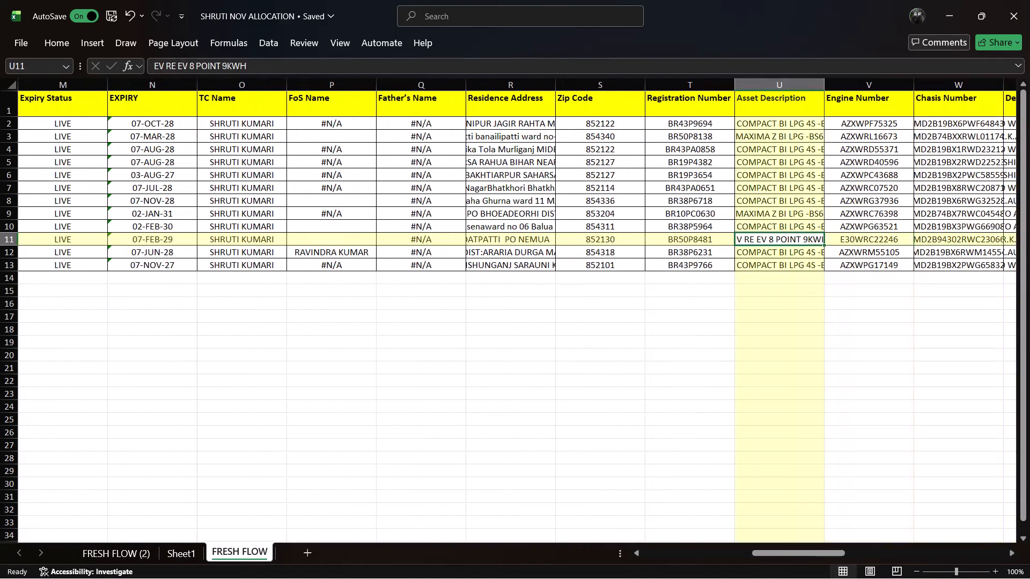
key("Right")
key("Right")
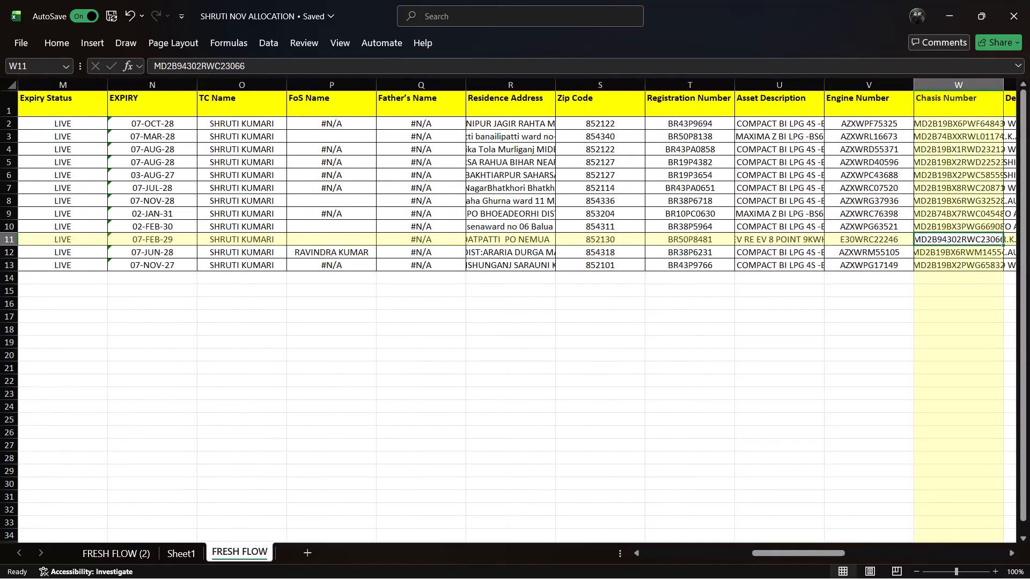
key("Right")
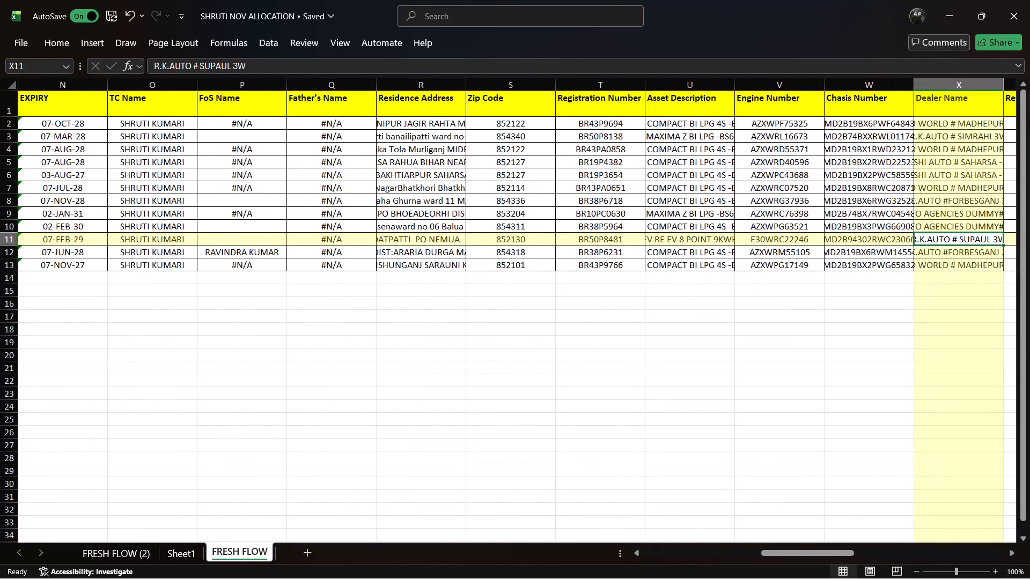
Return to row 11's Loan Number and recheck the customer, branch, BOM Bucket, financed and EMI details up to EMI Overdue Amount.
key("Left")
key("Left")
key("Left")
key("Left")
key("Left")
key("Left")
key("Left")
key("Left")
key("Left")
key("Left")
key("Left")
key("Left")
key("Left")
key("Left")
key("Left")
key("Left")
key("Left")
key("Left")
key("Left")
key("Left")
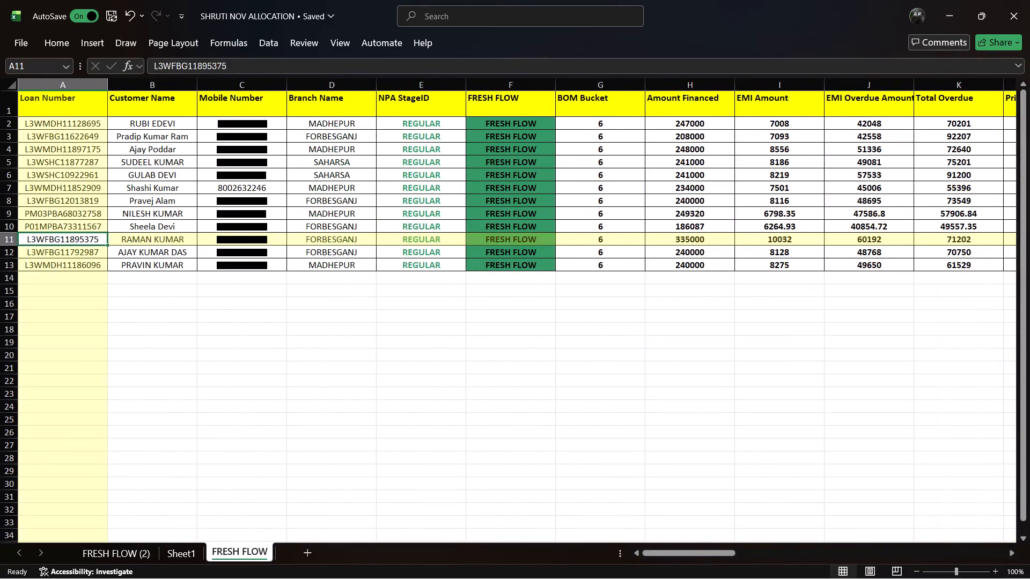
key("Right")
key("Right")
key("Right")
key("Right")
key("Right")
key("Right")
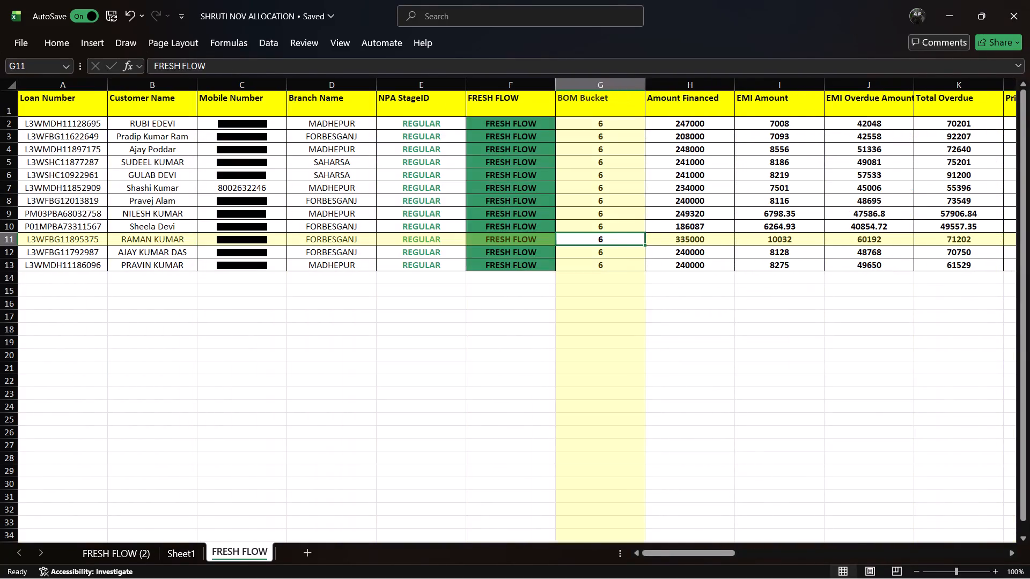
key("Right")
key("Right")
key("Right")
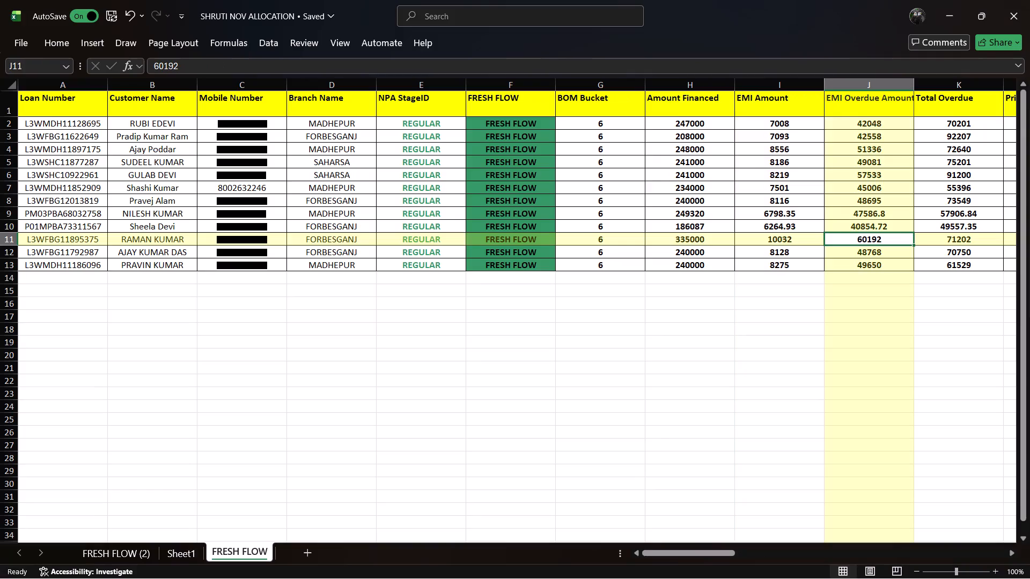
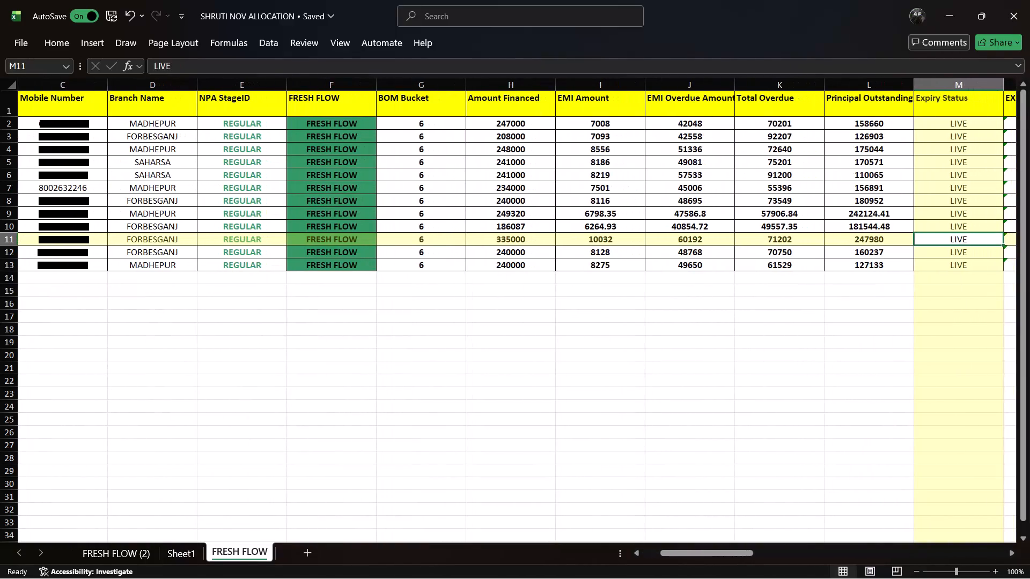
Review row 11's EXPIRY, TC and FoS names, address, zip code, registration and asset details up to Engine Number.
key("Right")
key("Right")
key("Right")
key("Right")
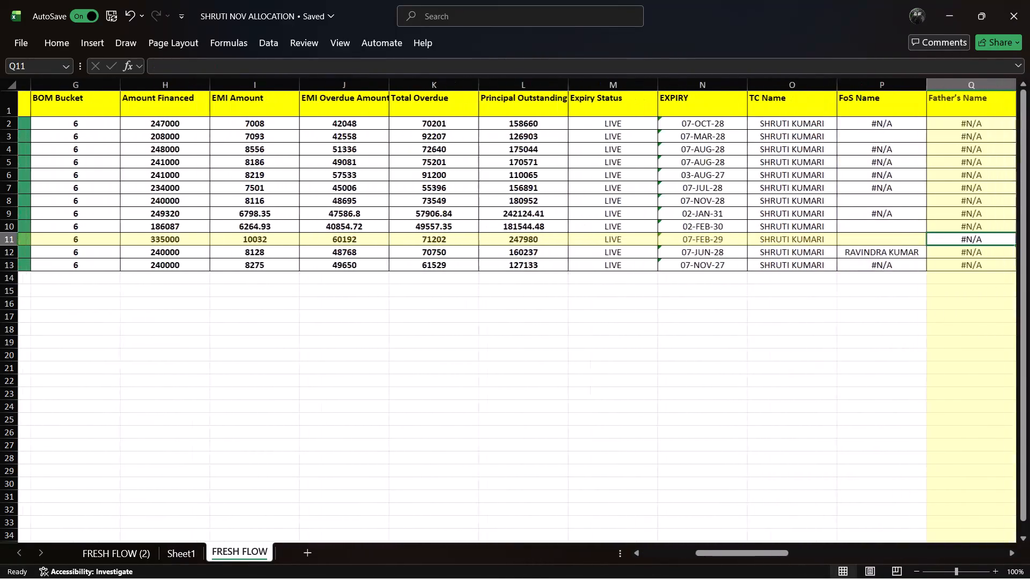
key("Right")
key("Right")
key("Right")
key("Right")
key("Right")
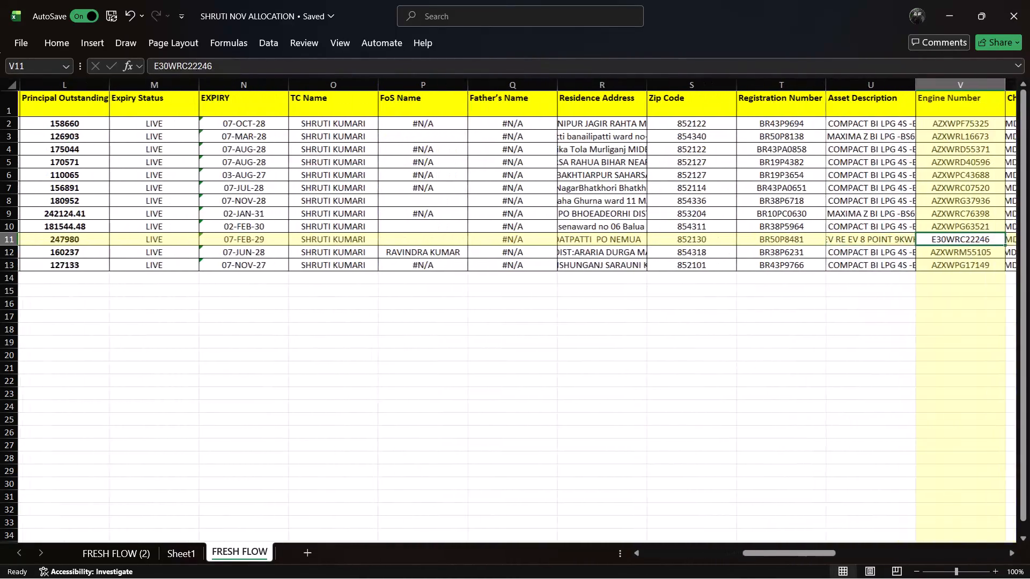
Examine row 11's chassis, dealer, reference, agency and manager details, continuing through the contact columns to Current Contact No.
key("Right")
key("Right")
key("Right")
key("Right")
key("Right")
key("Right")
key("Right")
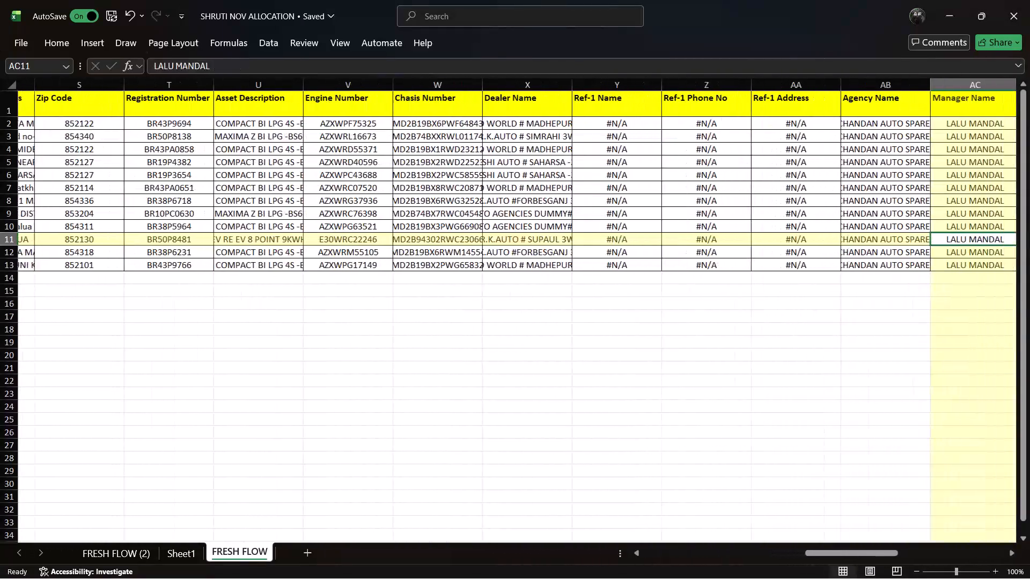
key("Right")
key("Right")
key("Right")
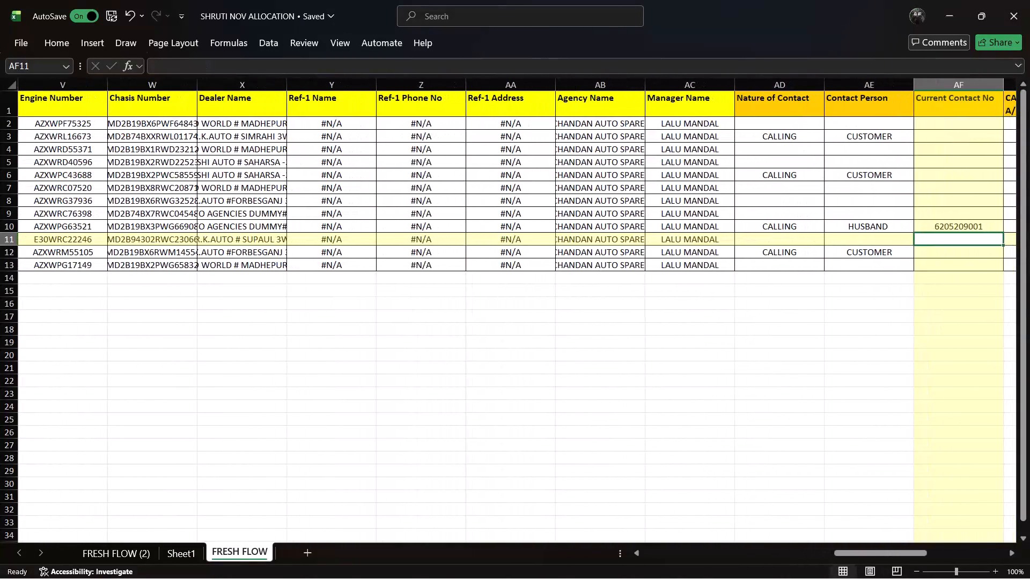
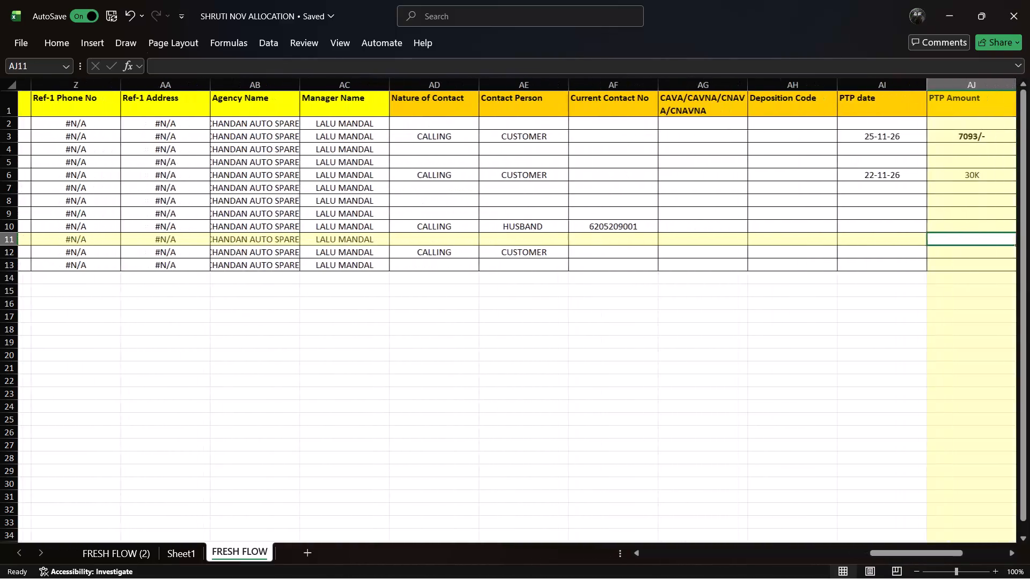
Check row 11's PTP, CALLING DATE and FEED BACK columns, returning through the contact columns to Manager Name.
key("Right")
key("Right")
key("Right")
key("Right")
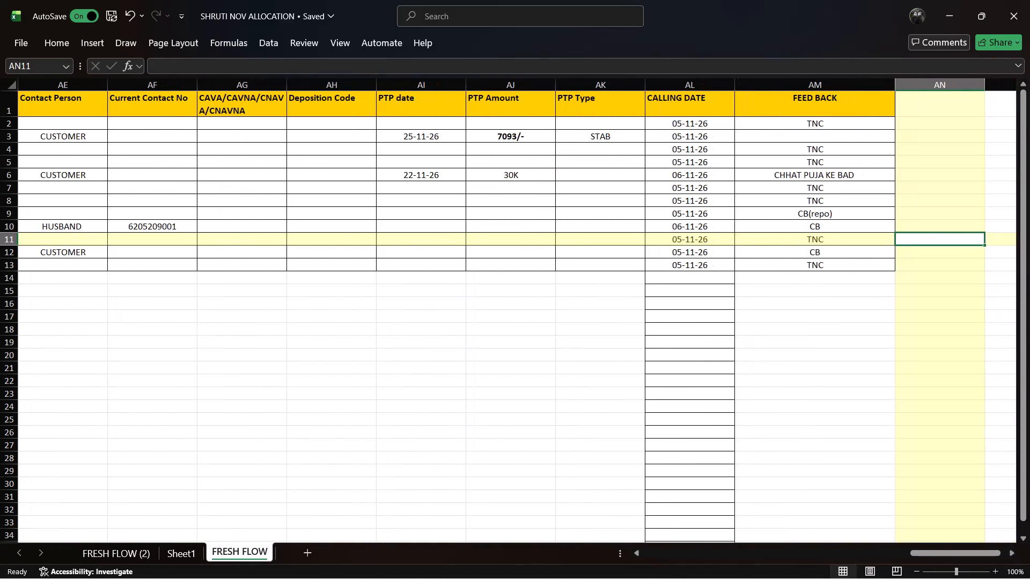
key("Left")
key("Left")
key("Left")
key("Left")
key("Left")
key("Left")
key("Left")
key("Left")
key("Left")
key("Left")
key("Left")
key("Left")
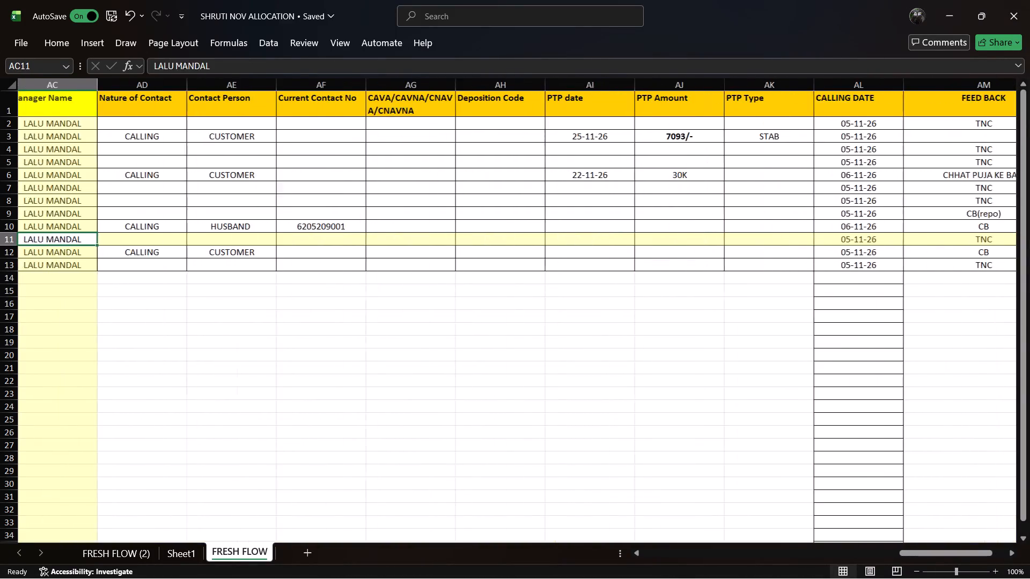
Review row 11's engine number, asset description, registration number, zip code, residence address and father's name.
key("Left")
key("Left")
key("Left")
key("Left")
key("Left")
key("Left")
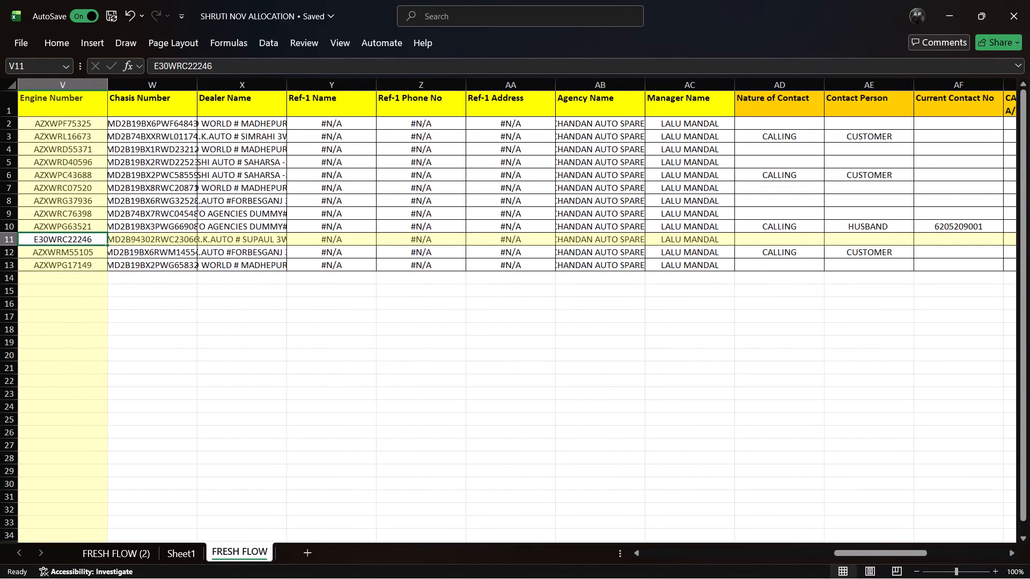
key("Right")
key("Left")
key("Left")
key("Left")
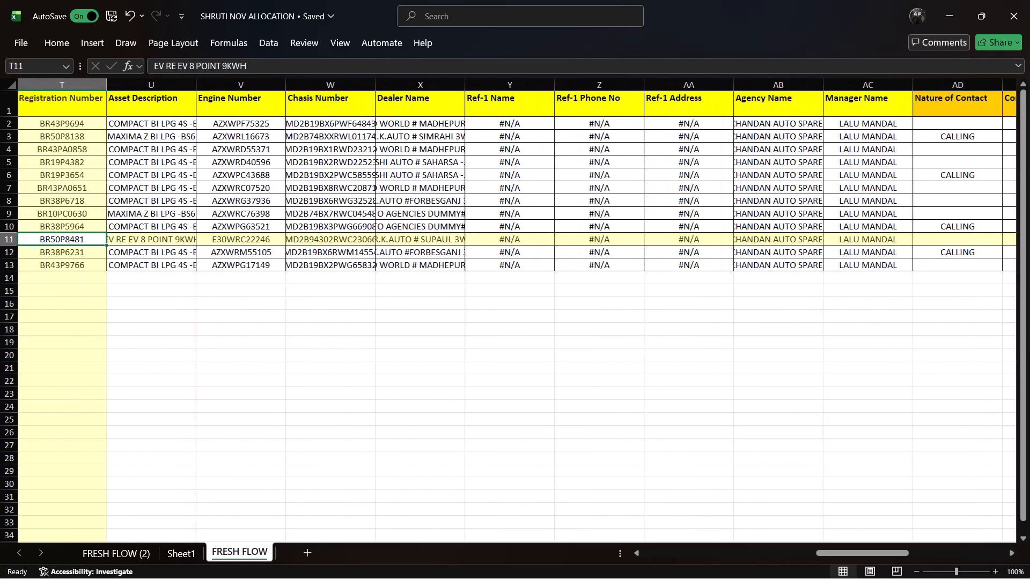
key("Left")
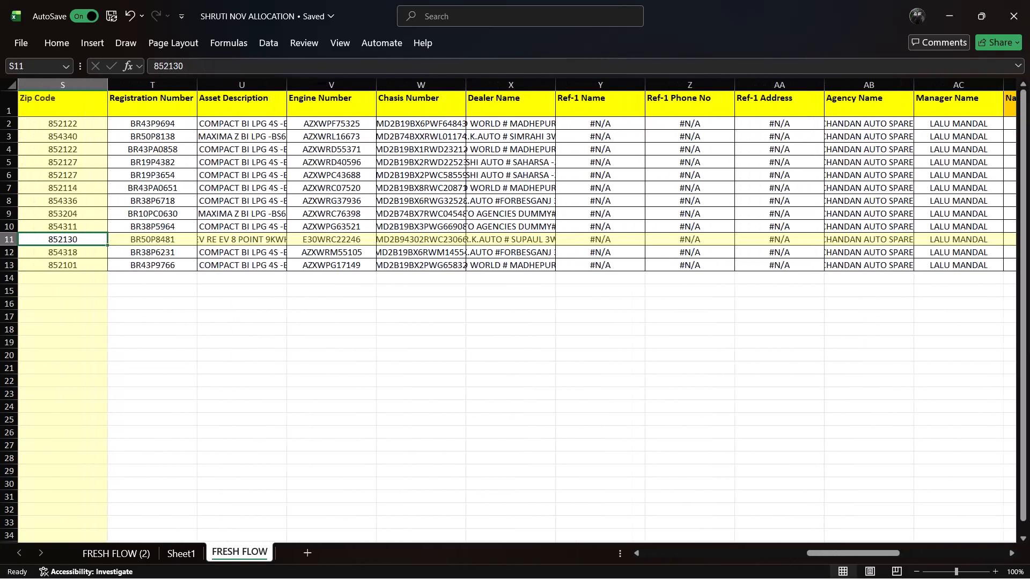
key("Left")
key("Left")
key("Left")
key("Right")
key("Right")
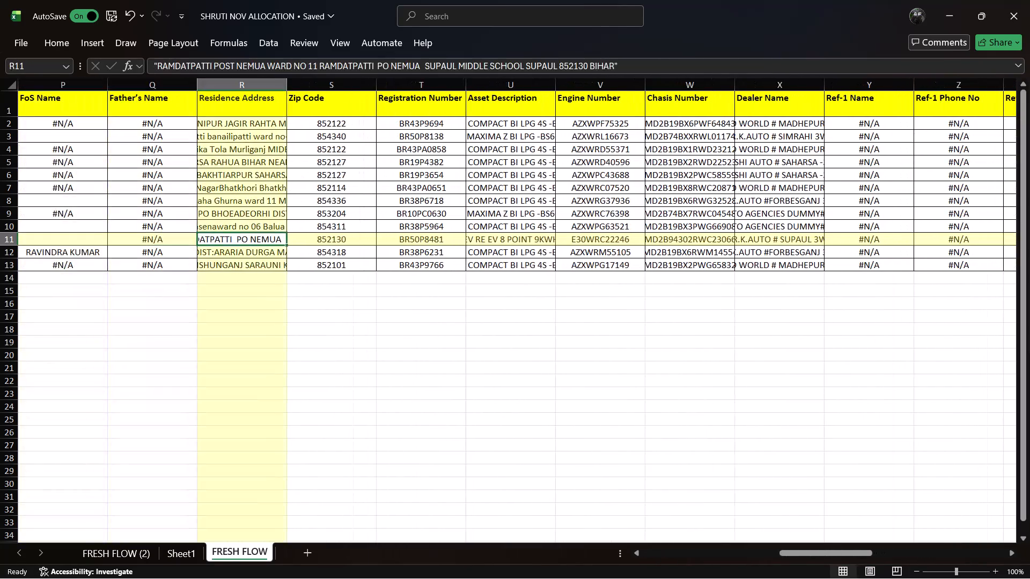
key("Left")
key("Left")
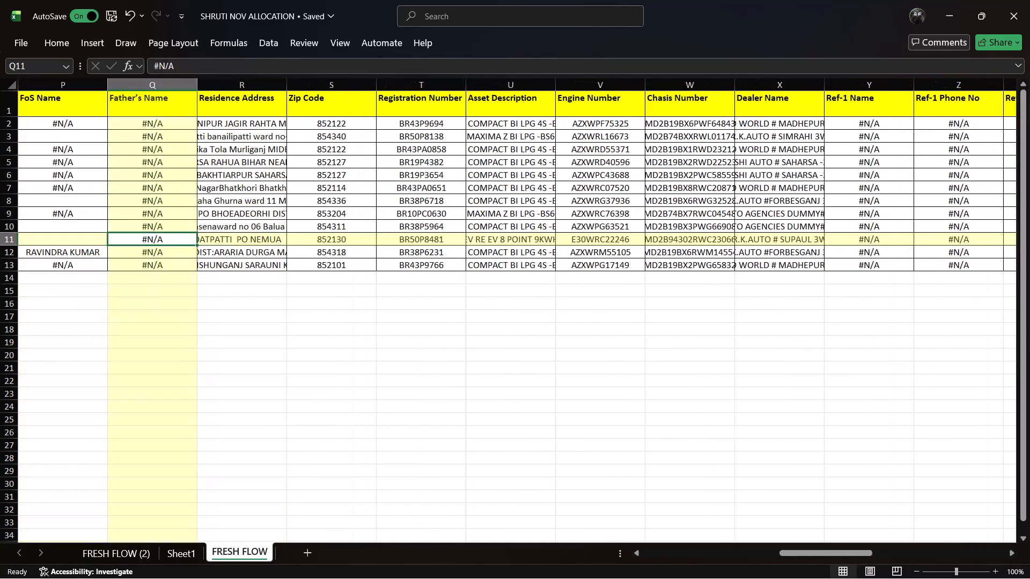
Review row 11's customer and loan details, from Customer Name through Amount Financed to EMI Amount.
key("Left")
key("Left")
key("Left")
key("Left")
key("Left")
key("Left")
key("Left")
key("Left")
key("Left")
key("Left")
key("Left")
key("Left")
key("Left")
key("Left")
key("Left")
key("Left")
key("Left")
key("Left")
key("Left")
key("Left")
key("Left")
key("Right")
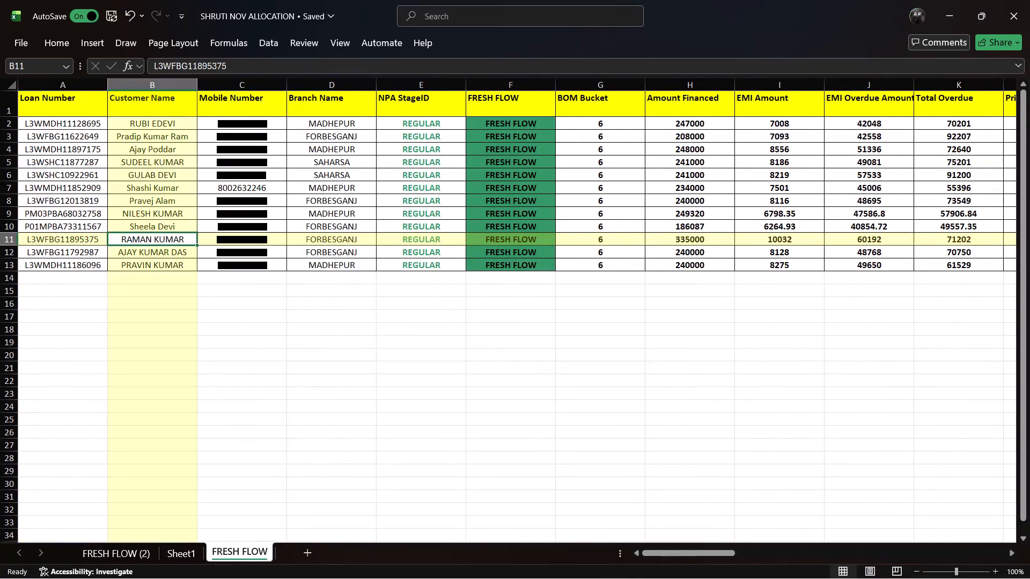
key("Right")
key("Right")
key("Right")
key("Right")
key("Right")
key("Right")
key("Right")
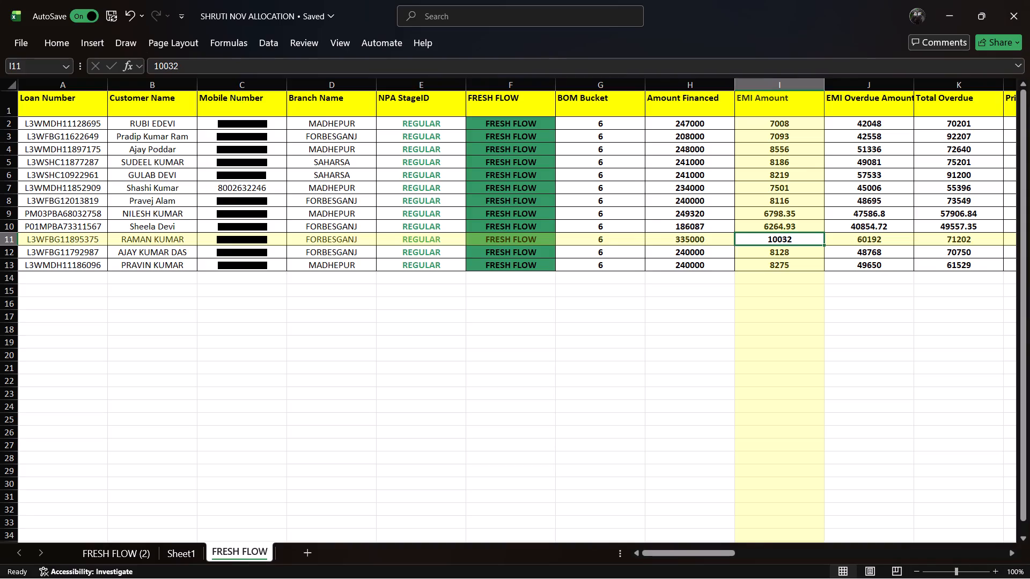
In row 11, enter CALLING as Nature of Contact and CUSTOMER as Contact Person.
key("Right")
key("Right")
key("Right")
key("Right")
key("Right")
key("Right")
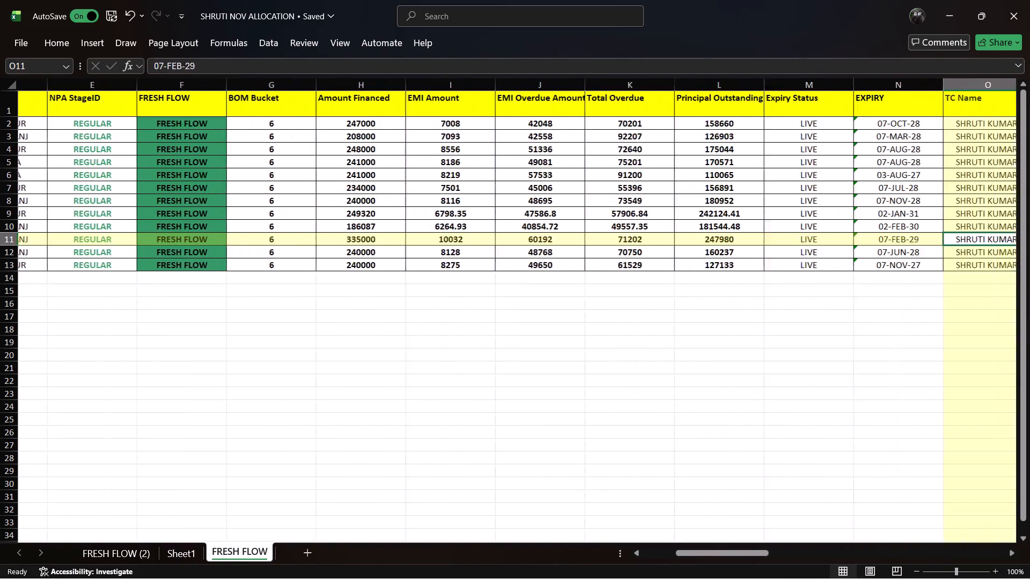
key("Right")
key("Right")
key("Right")
key("Right")
key("Right")
key("Right")
key("Right")
key("Right")
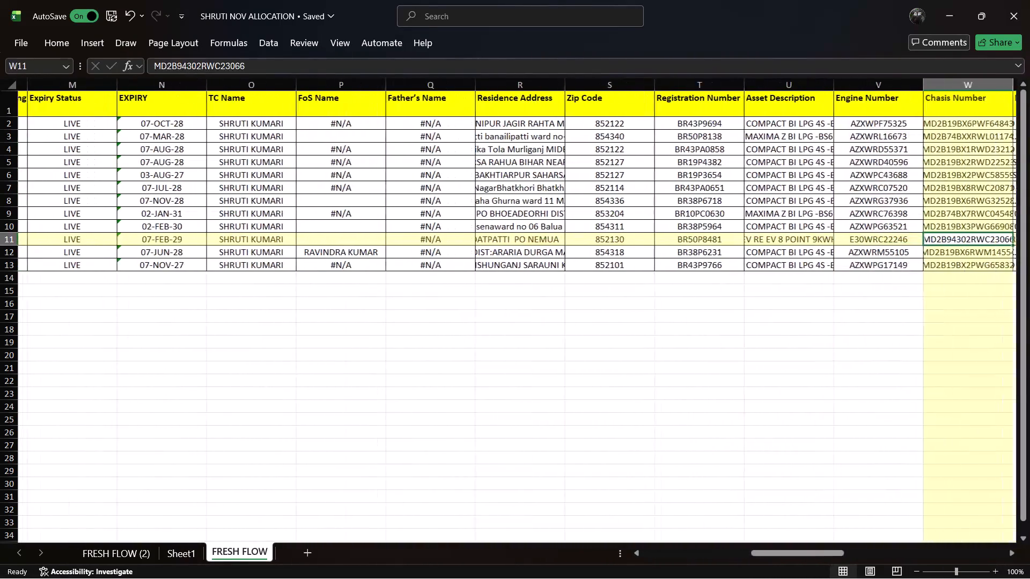
key("Right")
key("Right")
key("Right")
key("Right")
key("Right")
key("Right")
key("Right")
key("Right")
key("Right")
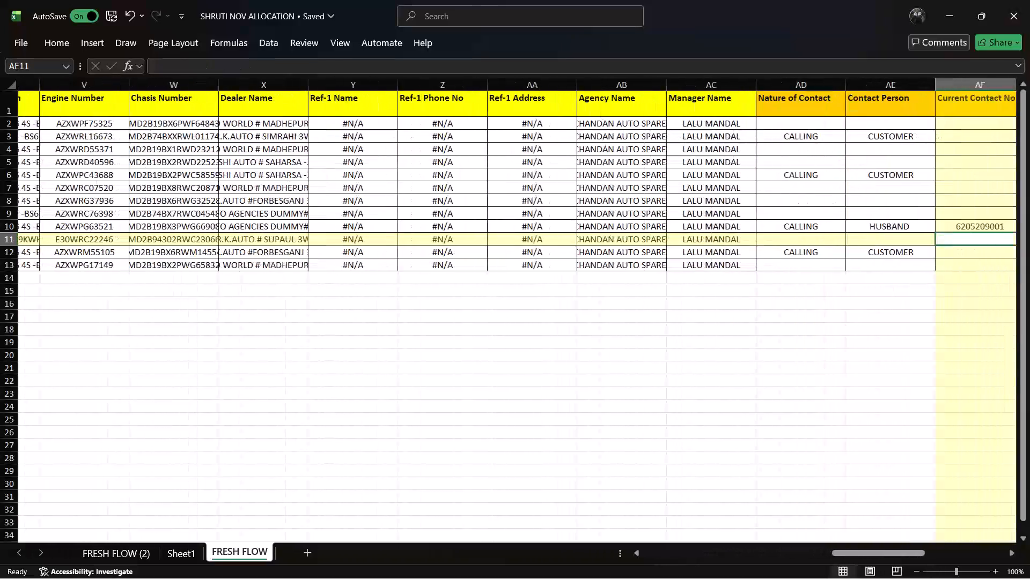
key("Left")
key("Left")
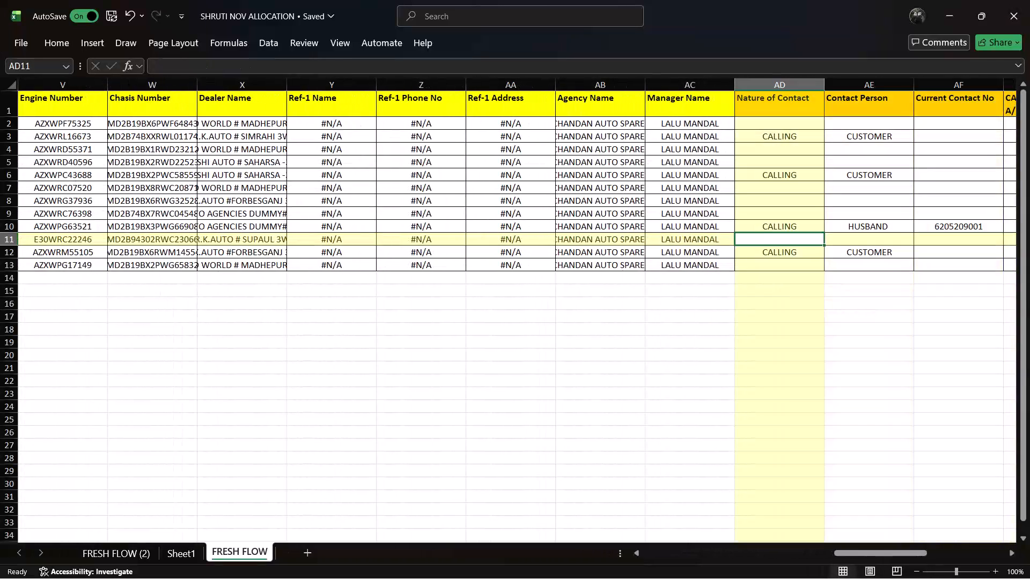
type("CALLI")
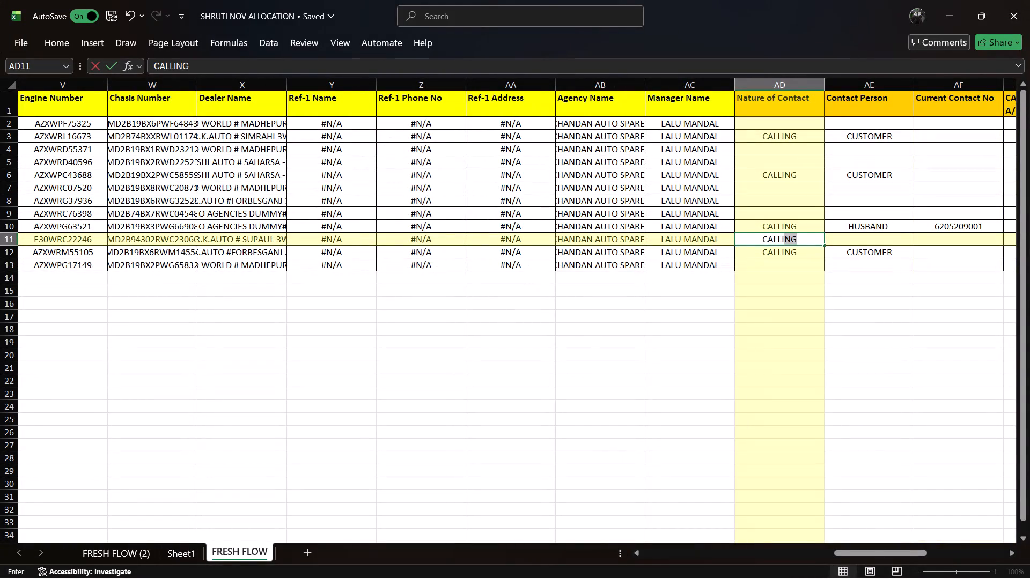
type("NG")
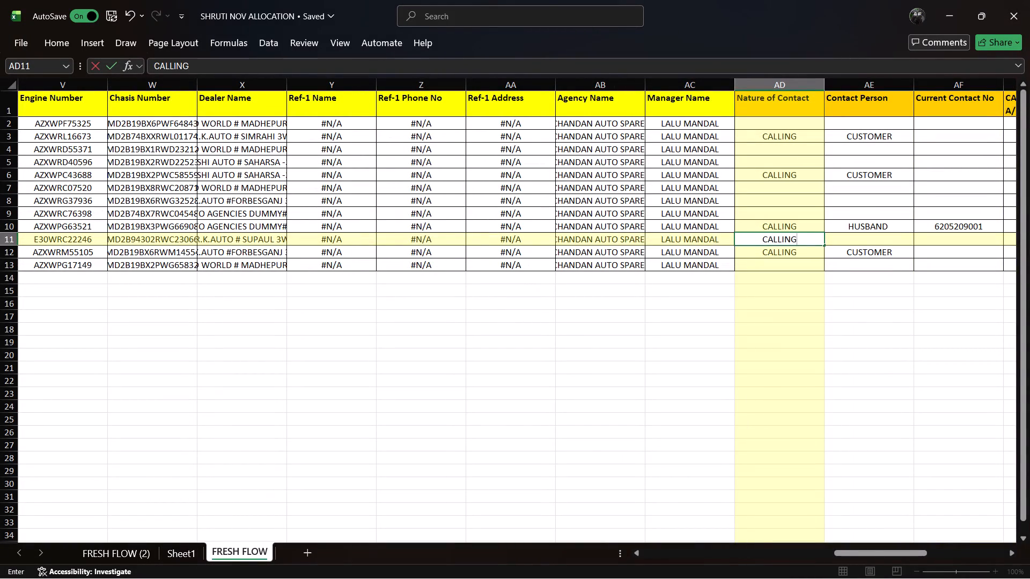
key("Right")
type("CUS")
key("Right")
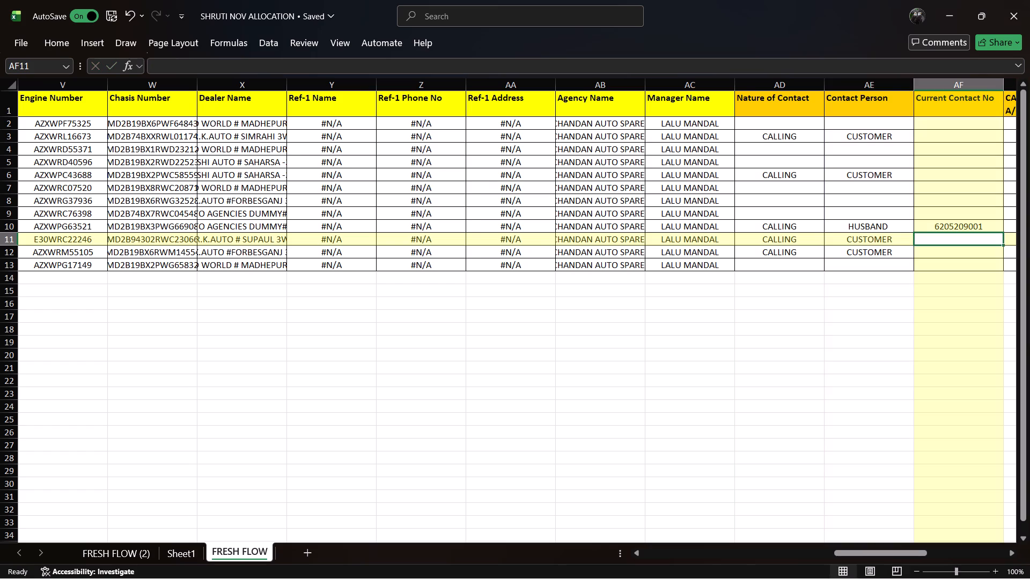
Set row 11's CALLING DATE to 06-11-2026.
key("Right")
key("Right")
key("Right")
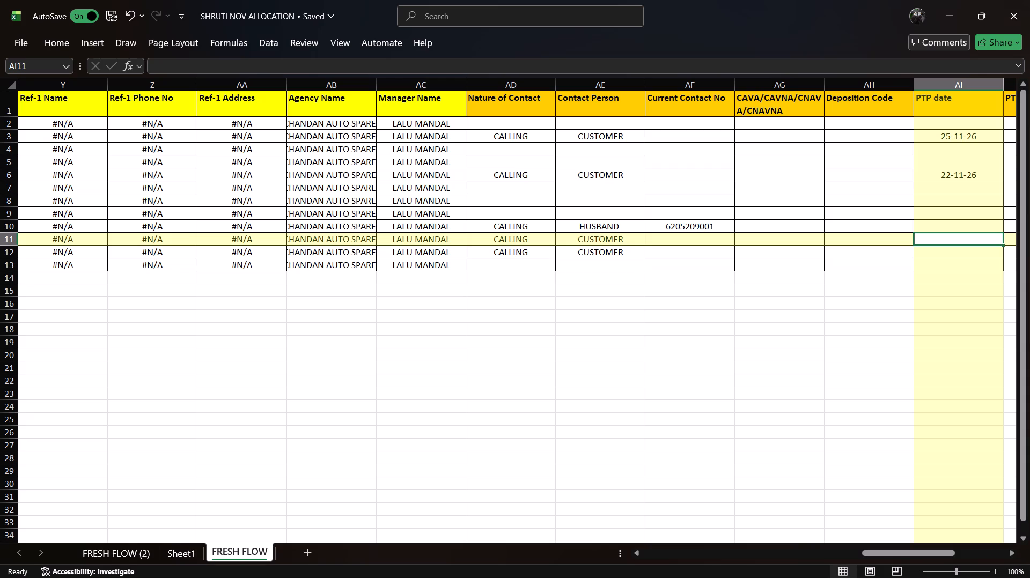
key("Right")
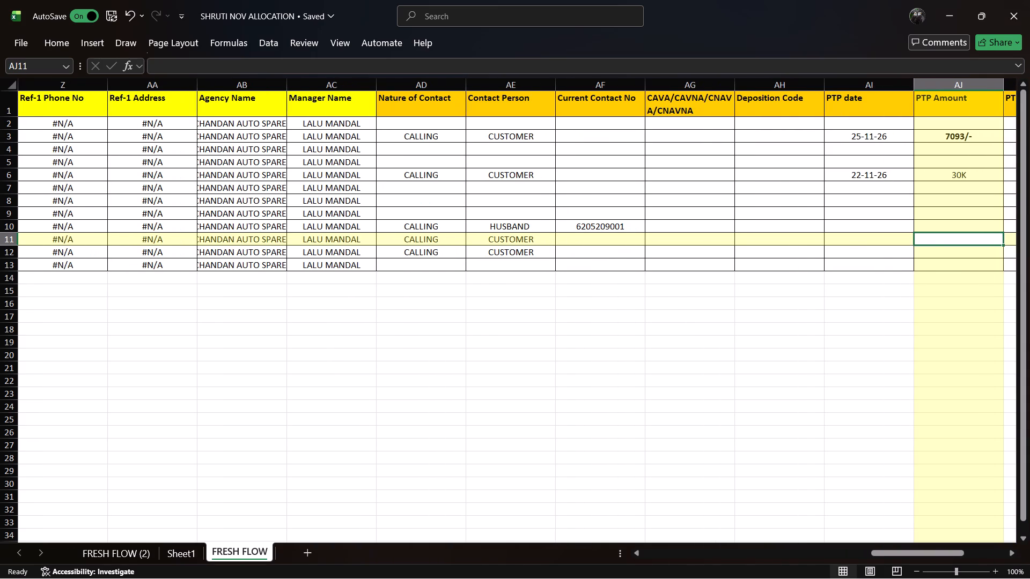
key("Right")
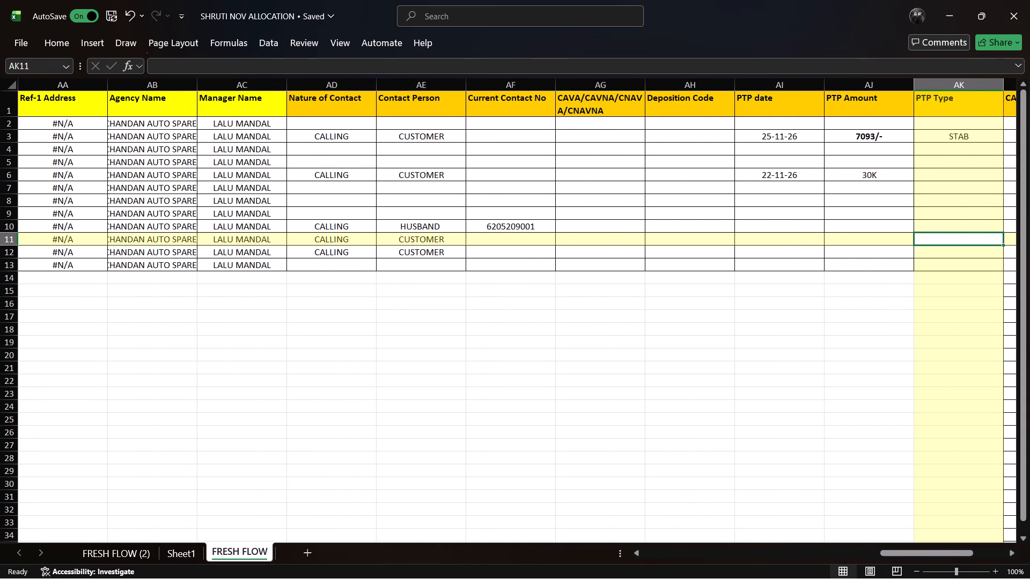
key("Right")
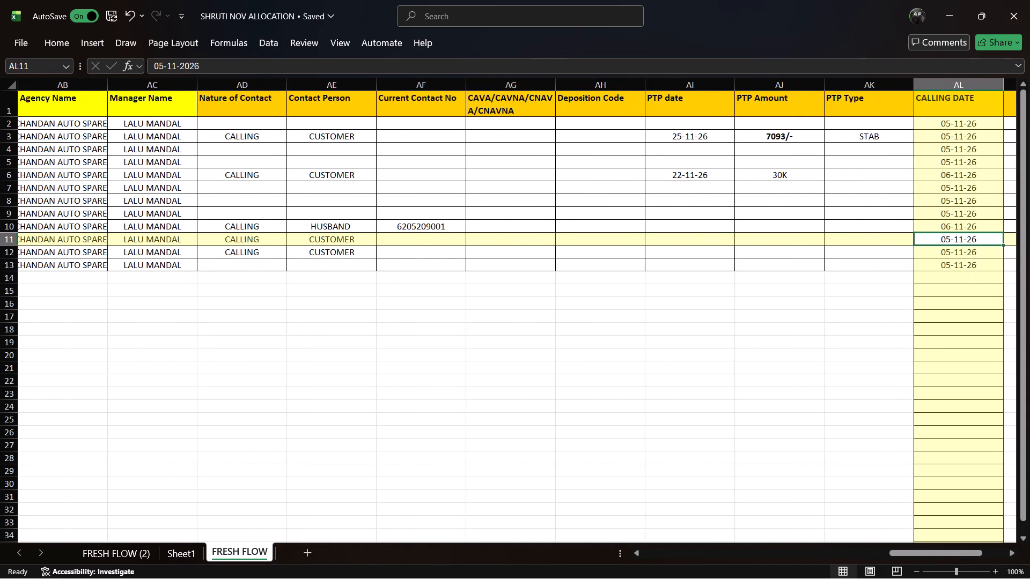
key("BackSpace")
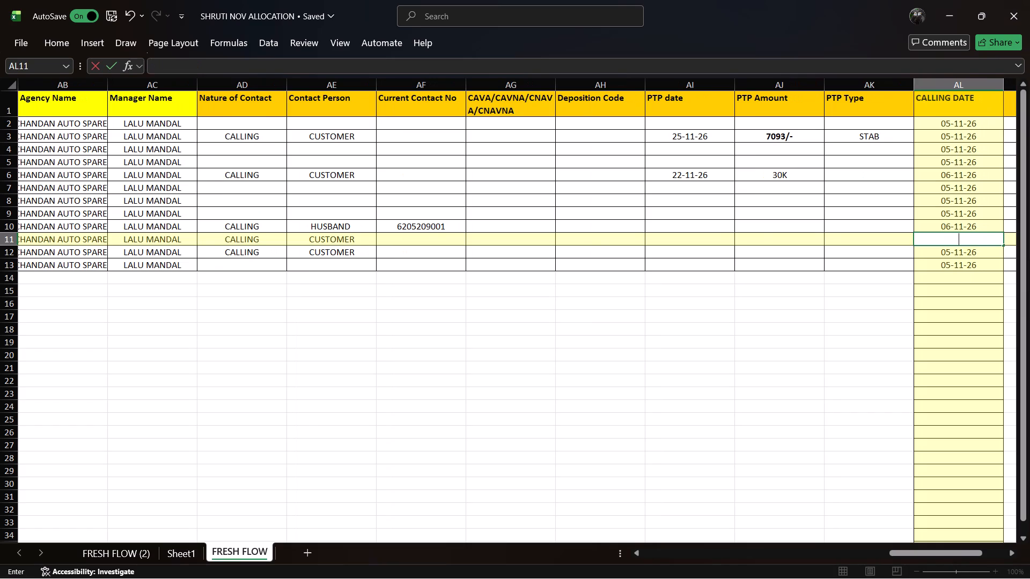
key("ctrl+semicolon")
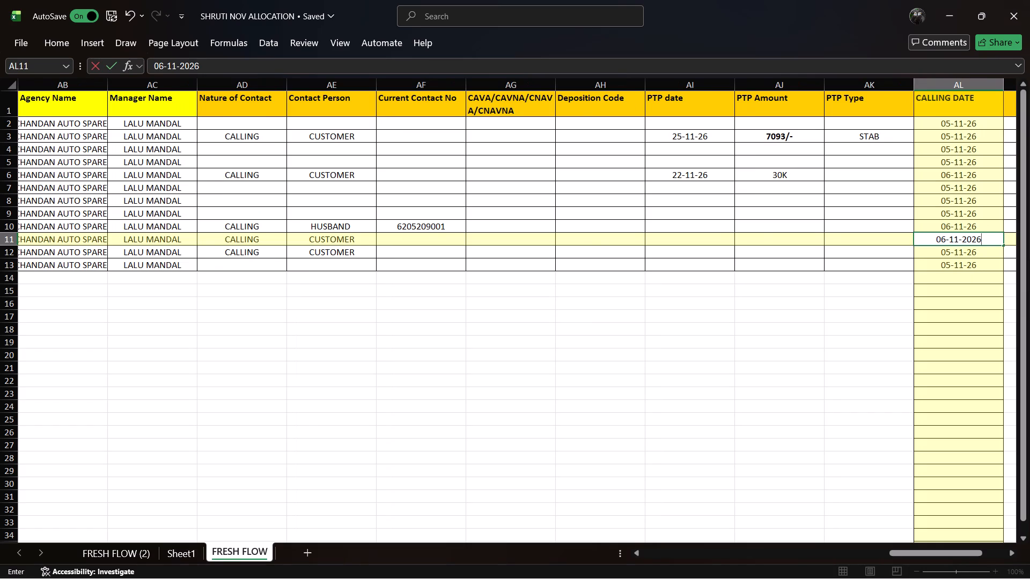
Enter STAB as the PTP Type in row 11.
left_click(855, 236)
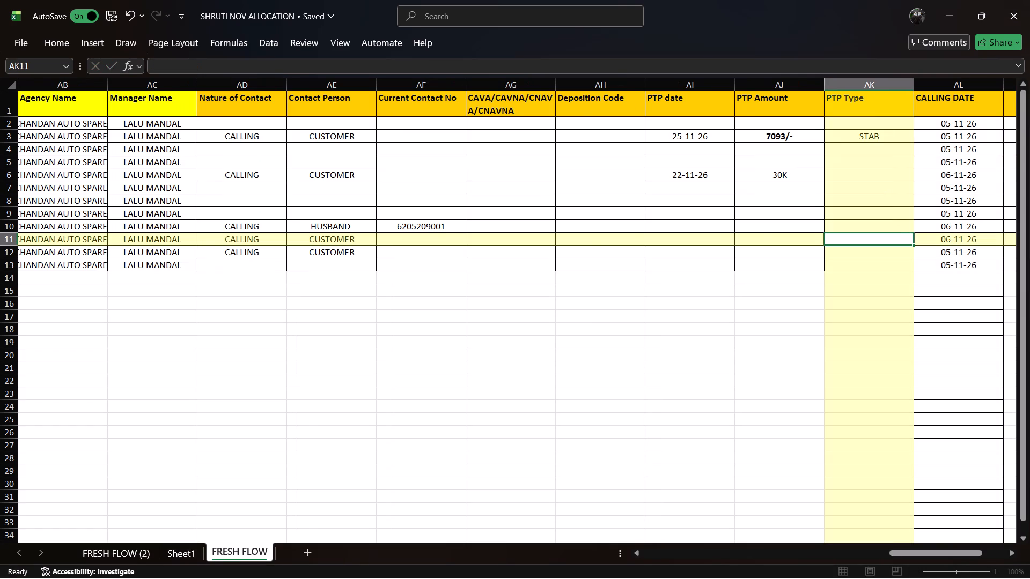
key("s")
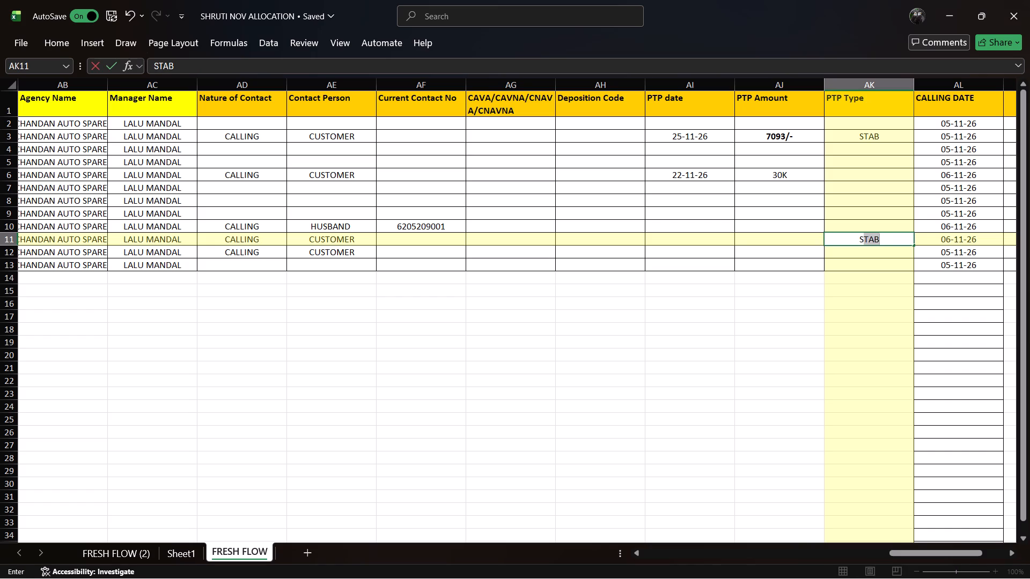
key("Left")
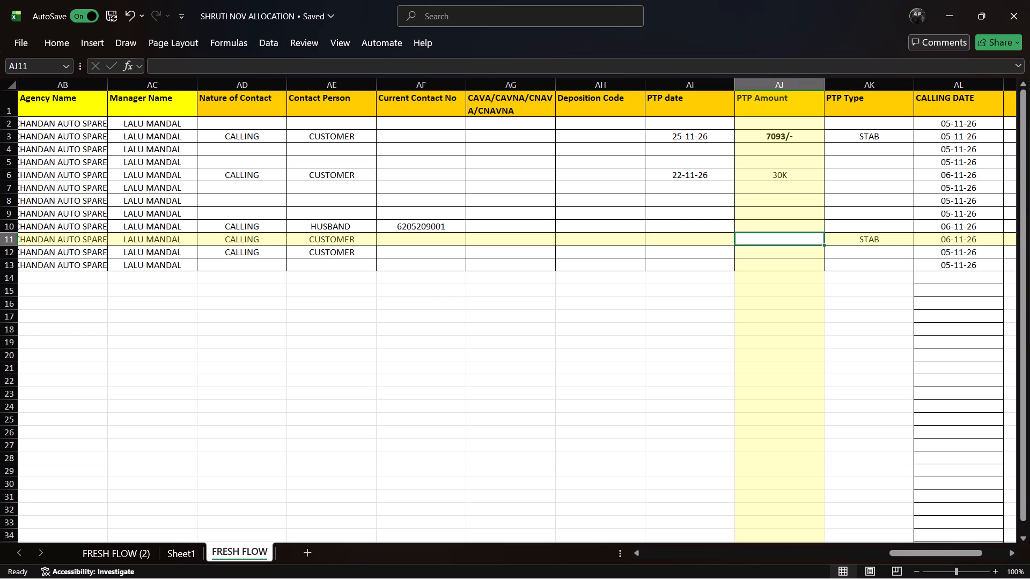
Examine row 11's loan figures again, including EMI Overdue Amount, Total Overdue and Principal Outstanding.
key("Left")
key("Left")
key("Left")
key("Left")
key("Left")
key("Left")
key("Left")
key("Left")
key("Left")
key("Left")
key("Left")
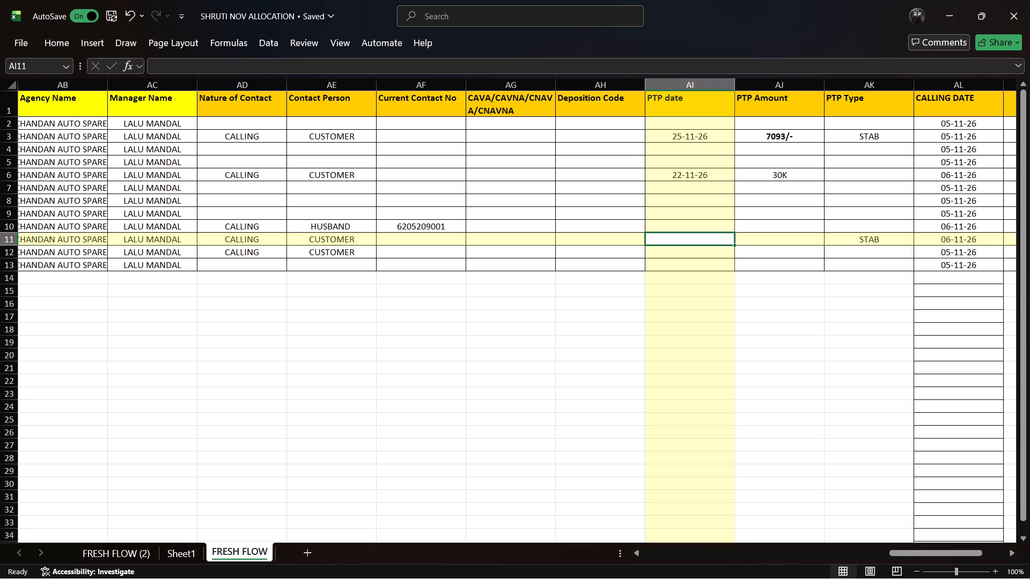
key("Left")
key("Left")
key("Left")
key("Left")
key("Left")
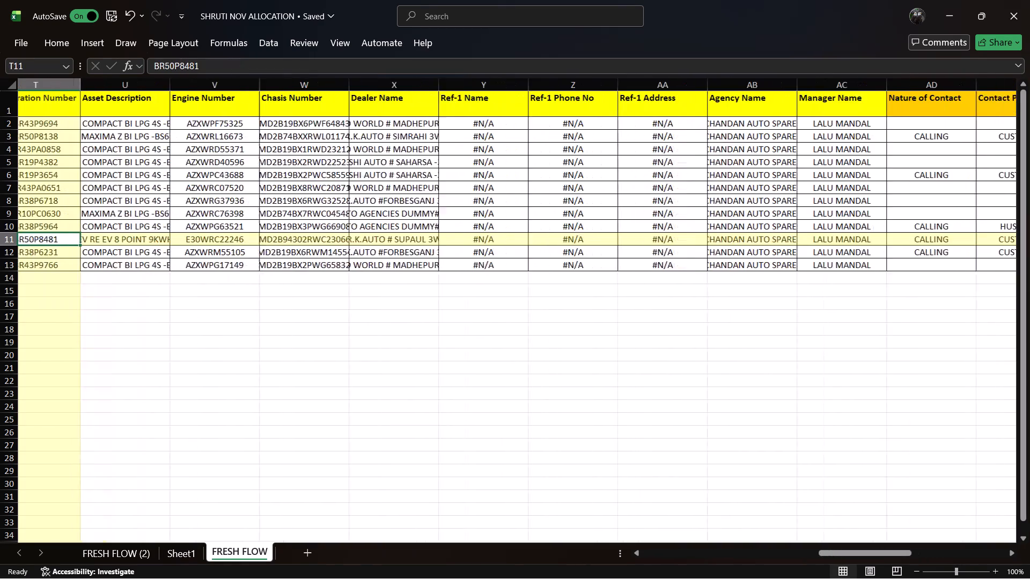
key("Left")
key("Left")
key("Left")
key("Left")
key("Left")
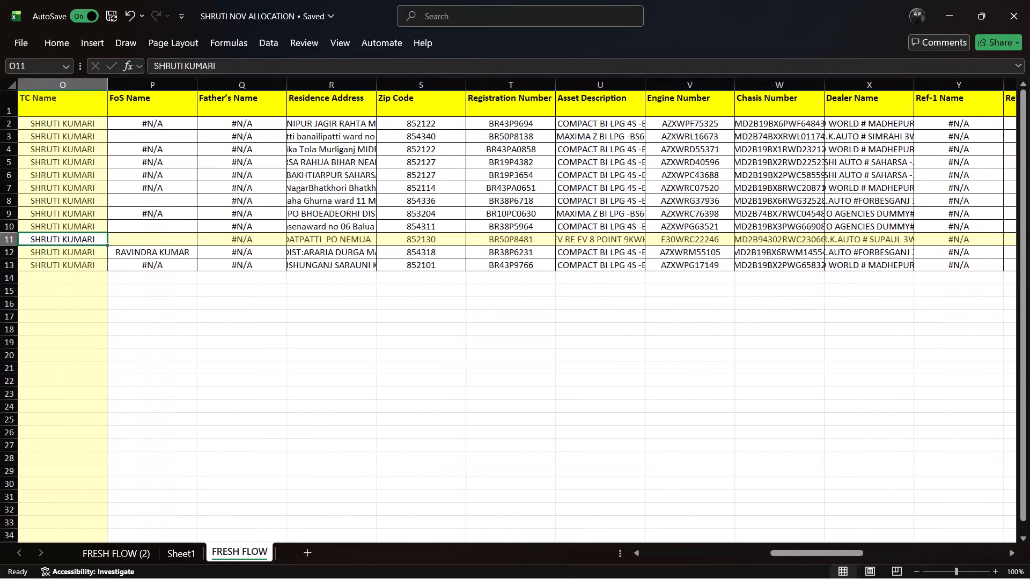
key("Left")
key("Left")
key("Left")
key("Left")
key("Left")
key("Left")
key("Left")
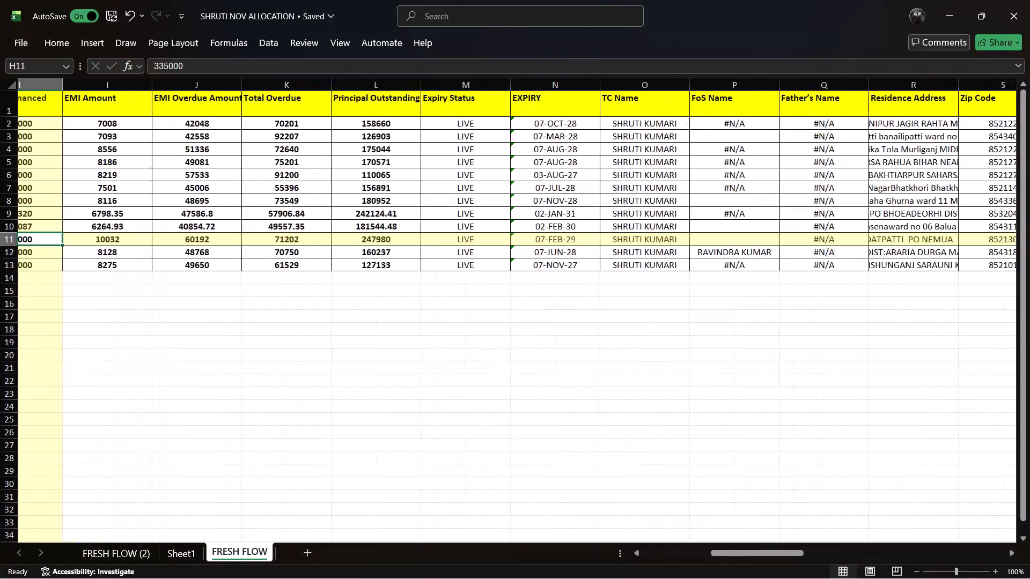
key("Left")
key("Left")
key("Left")
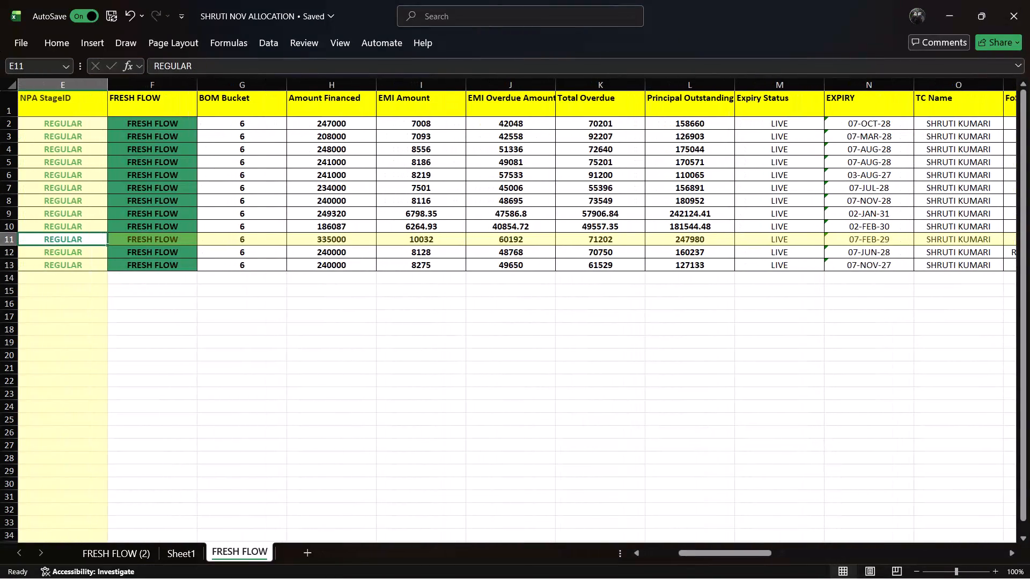
key("Right")
key("Right")
key("Right")
key("Right")
key("Right")
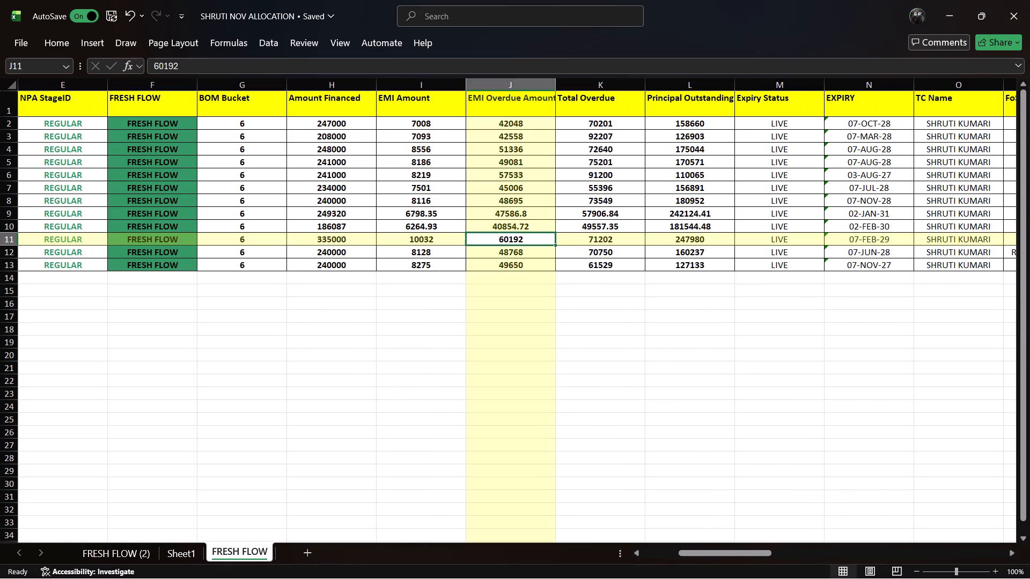
key("Right")
key("Right")
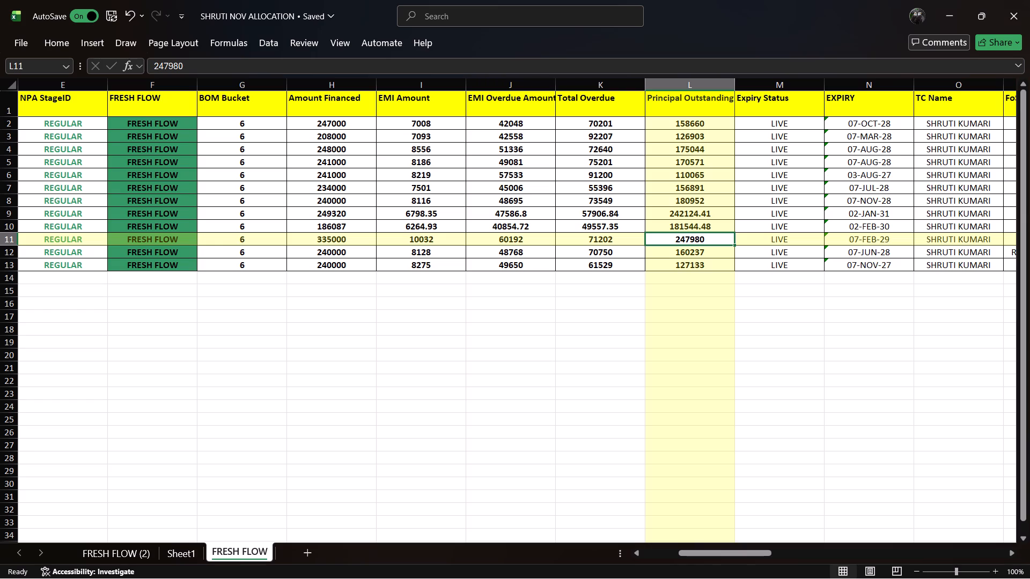
Set row 11's PTP date to 08-11-26.
key("Right")
key("Right")
key("Right")
key("Right")
key("Right")
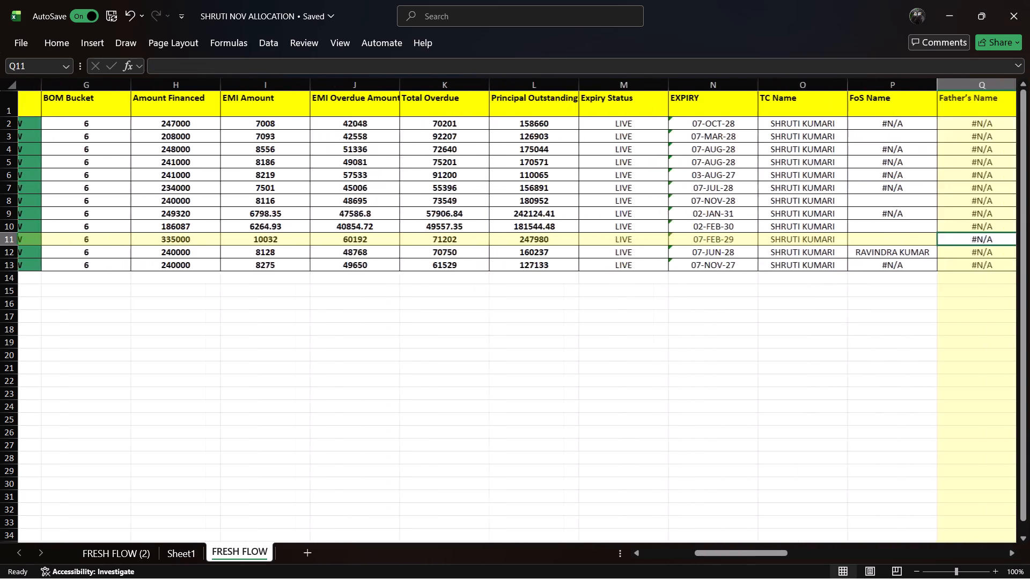
key("Right")
key("Right")
key("Right")
key("Right")
key("Right")
key("Right")
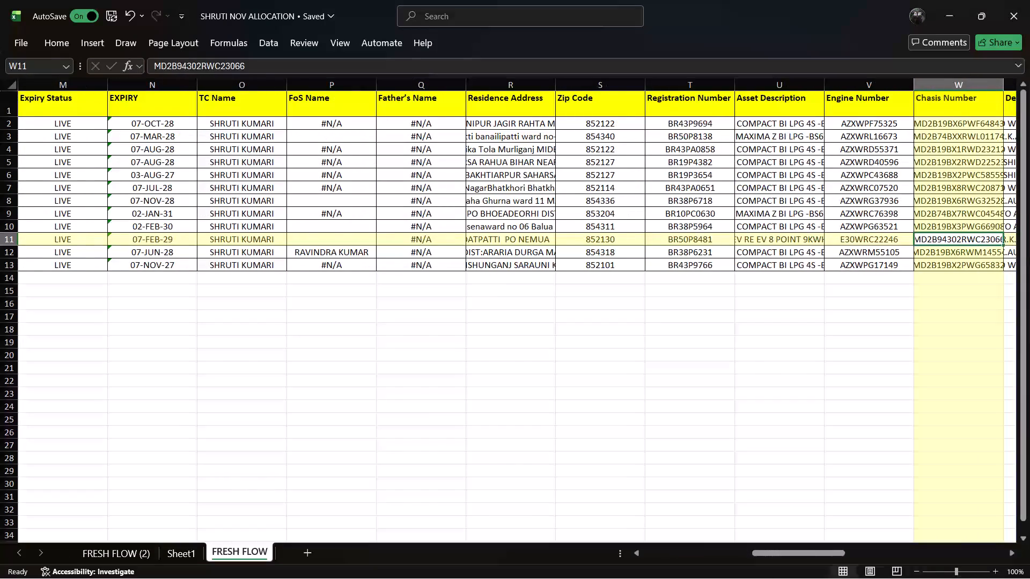
key("Right")
key("Right")
key("Right")
key("Right")
key("Right")
key("Right")
key("Right")
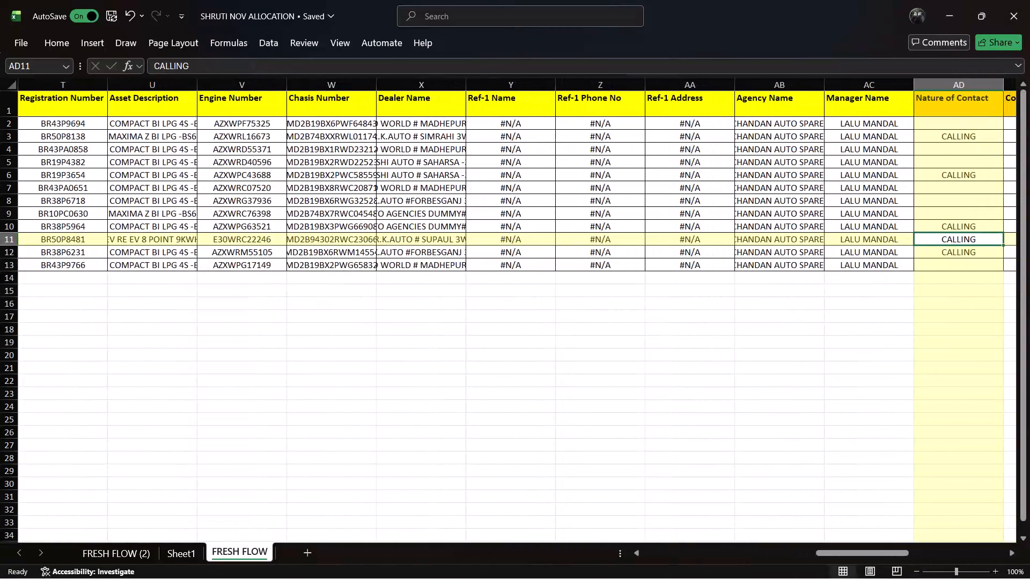
key("Right")
key("Right")
key("Right")
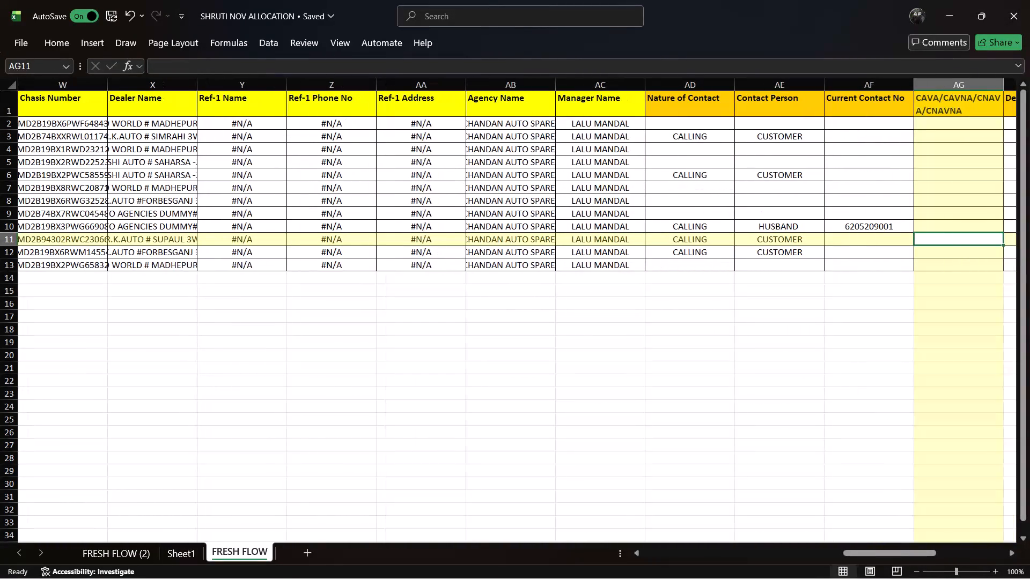
key("Left")
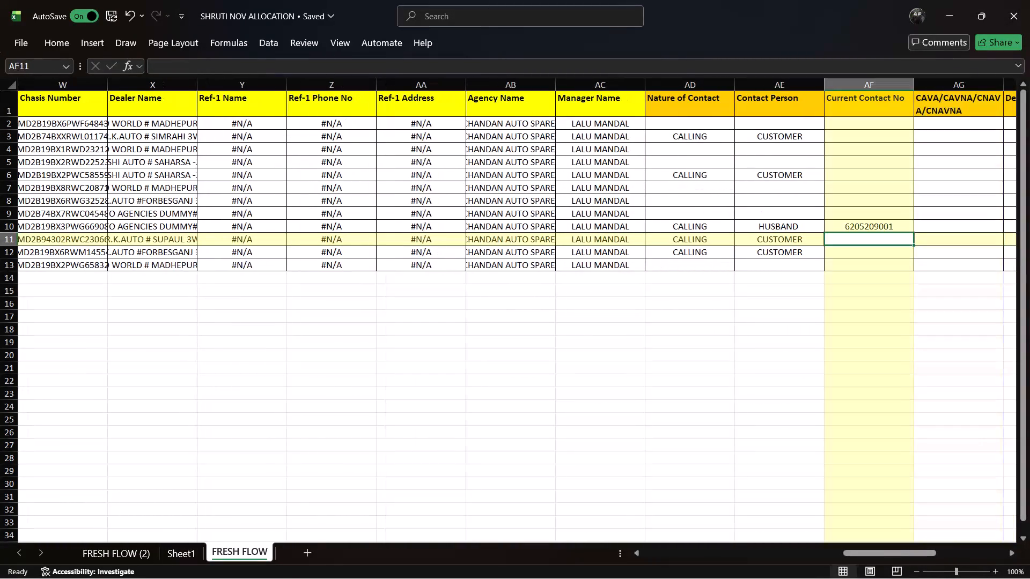
key("Right")
key("Right")
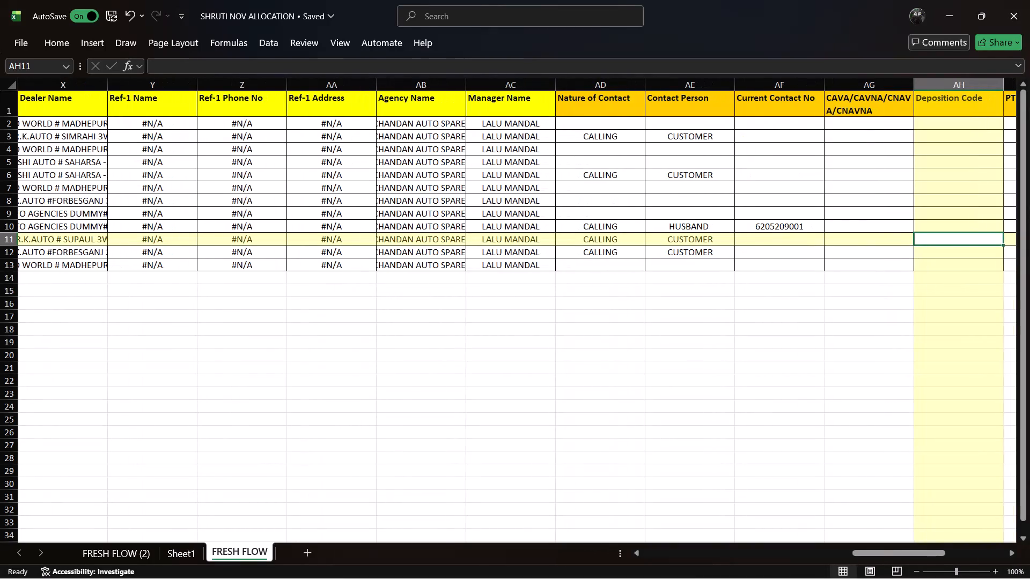
key("Right")
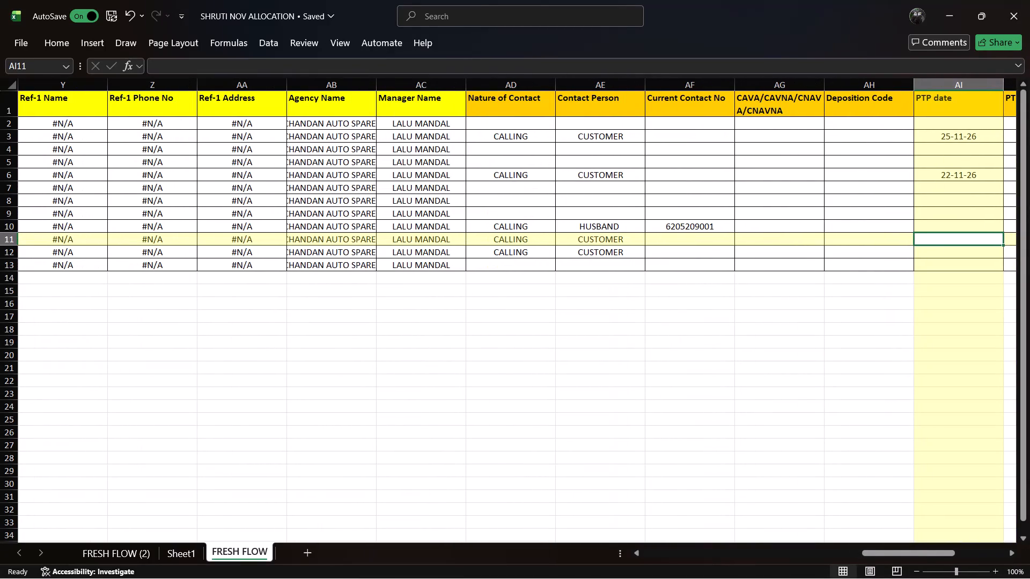
type("08-")
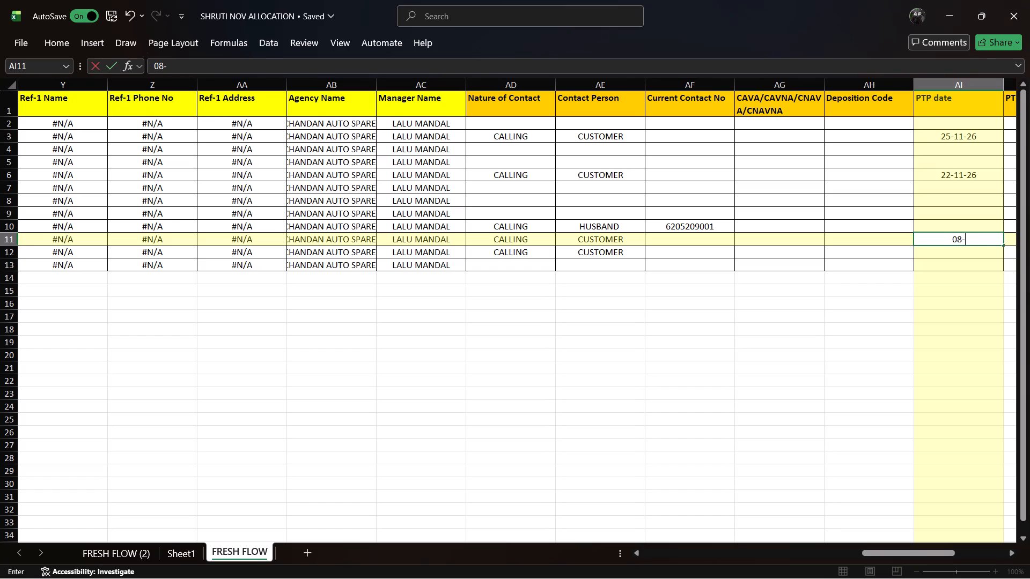
type("11")
key("minus")
key("2")
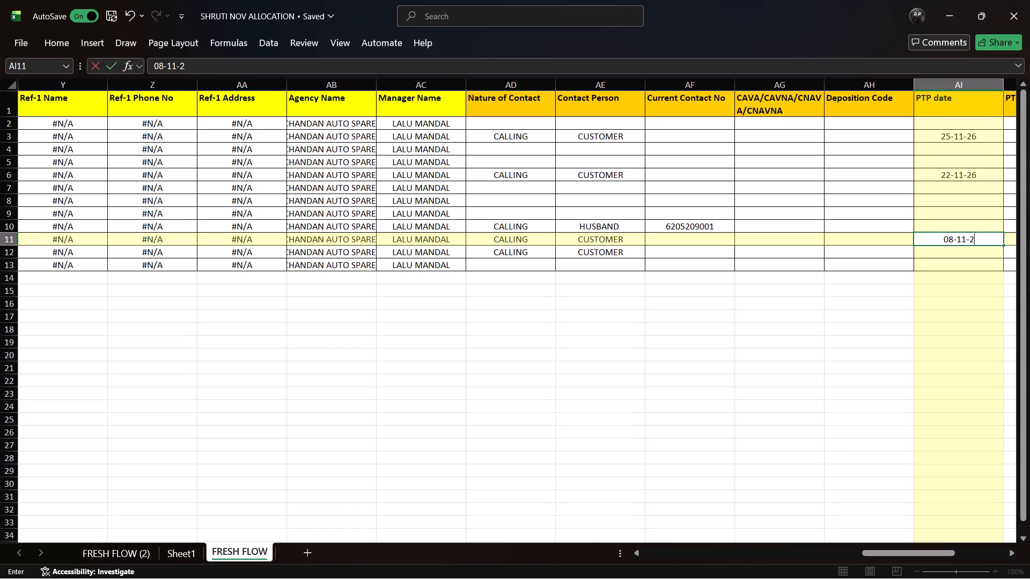
key("6")
key("Right")
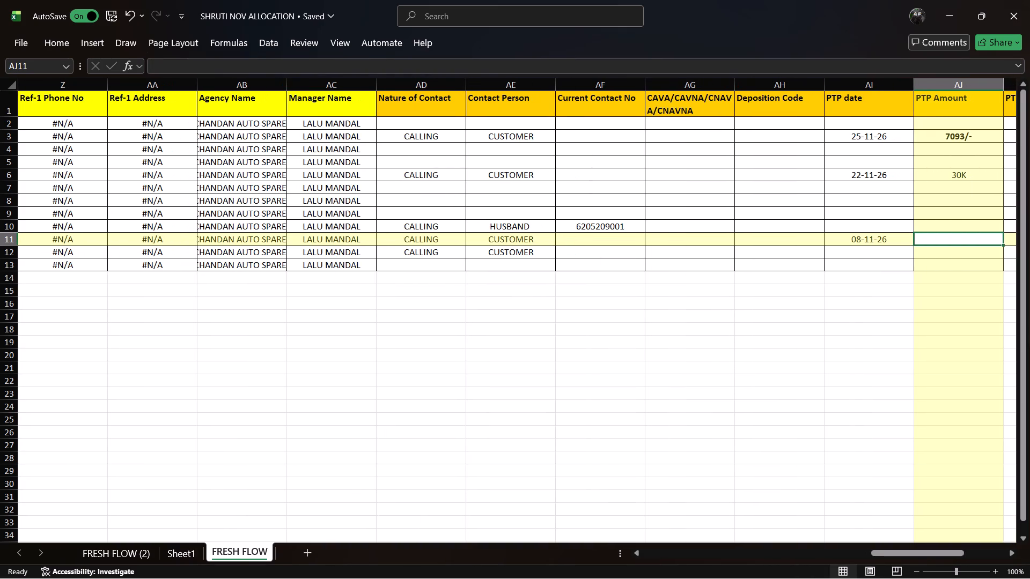
Copy row 11's EMI Amount of 10032 into its PTP Amount cell.
key("Left")
key("Left")
key("Left")
key("Left")
key("Left")
key("Left")
key("Left")
key("Left")
key("Left")
key("Left")
key("Left")
key("Left")
key("Left")
key("Left")
key("Left")
key("Left")
key("Left")
key("Left")
key("Left")
key("Left")
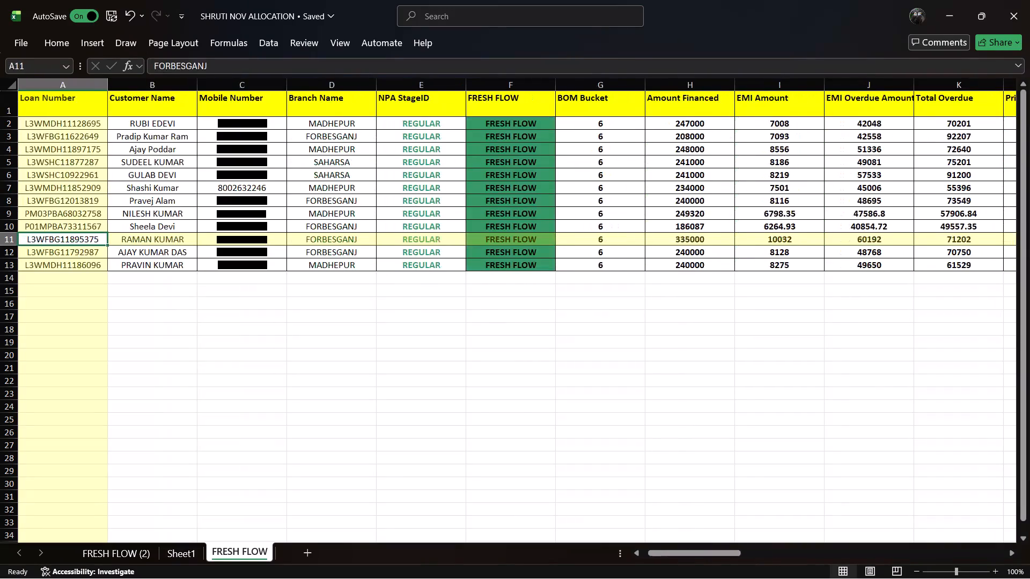
key("Right")
key("Right")
key("Right")
key("Right")
key("Right")
key("Right")
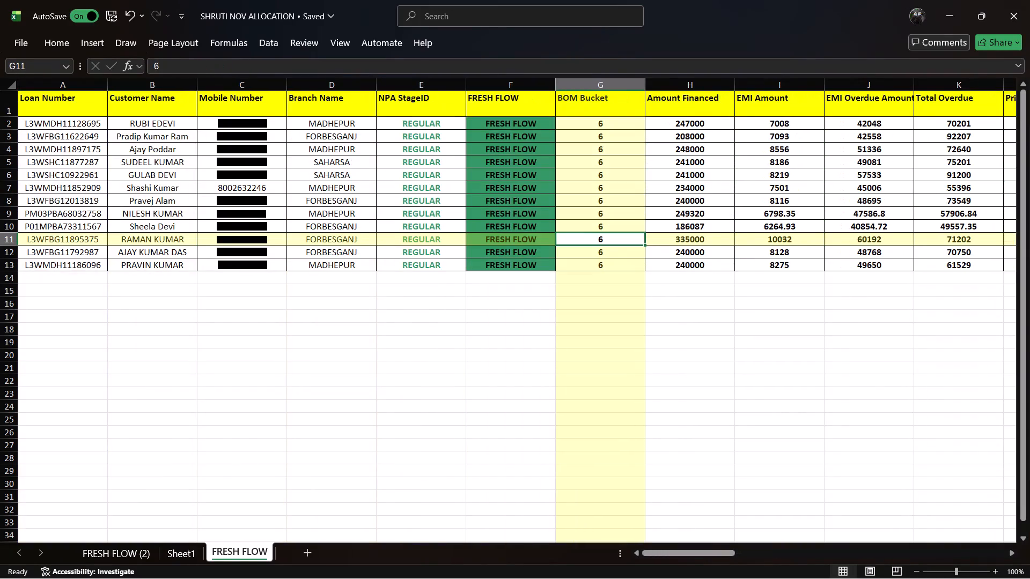
key("Right")
key("Right")
key("ctrl+c")
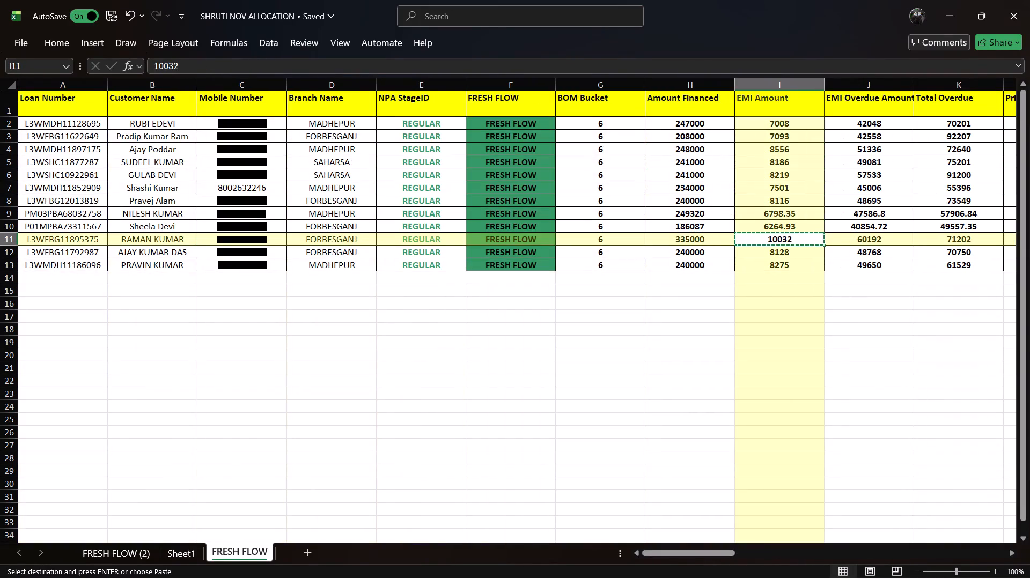
key("Right")
key("Right")
key("Right")
key("Right")
key("Right")
key("Right")
key("Right")
key("Right")
key("Right")
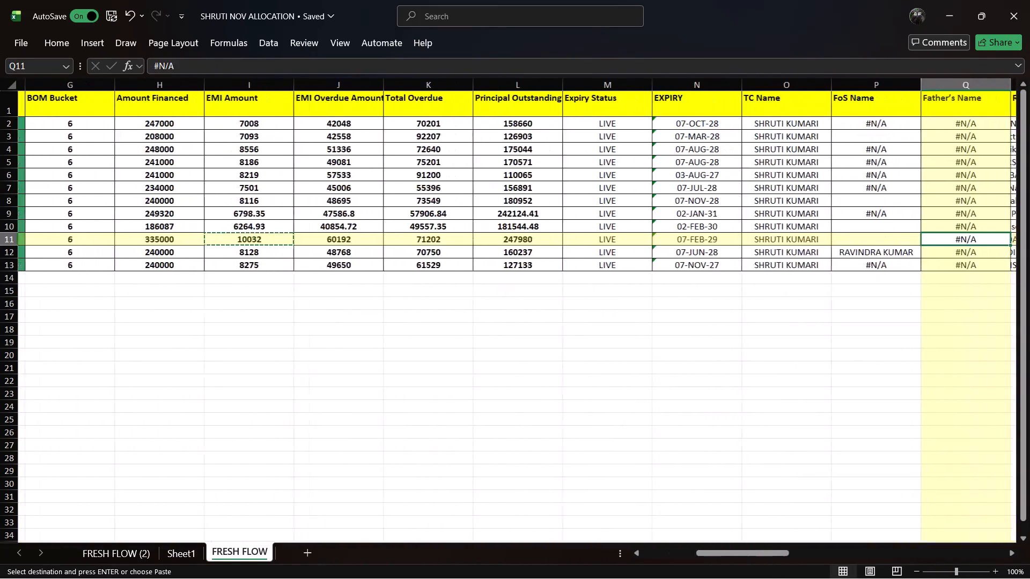
key("Right")
key("Right")
key("Right")
key("Right")
key("Right")
key("Right")
key("Right")
key("Right")
key("Right")
key("Right")
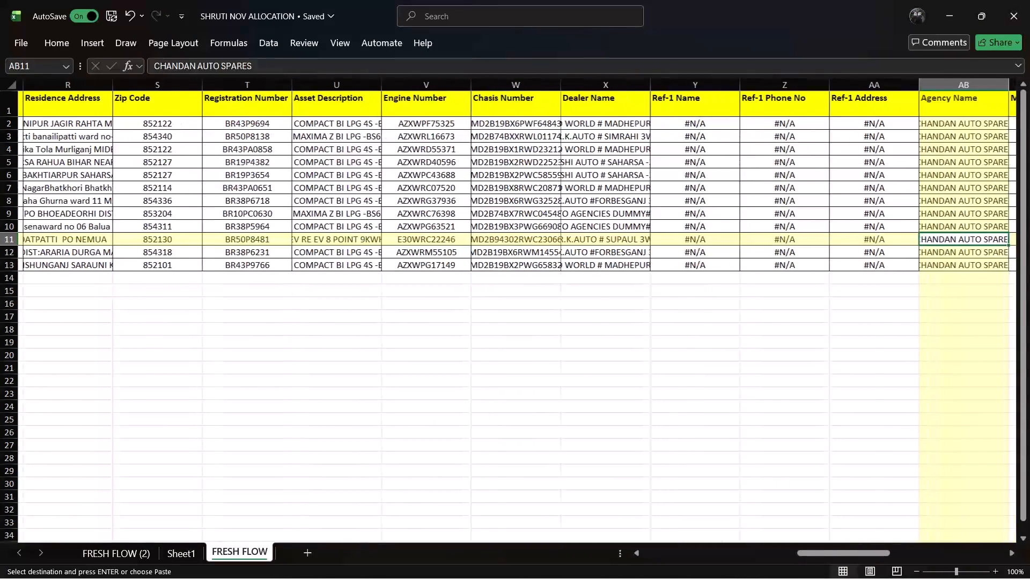
key("Right")
key("Right")
key("Right")
key("Right")
key("Right")
key("Right")
key("Right")
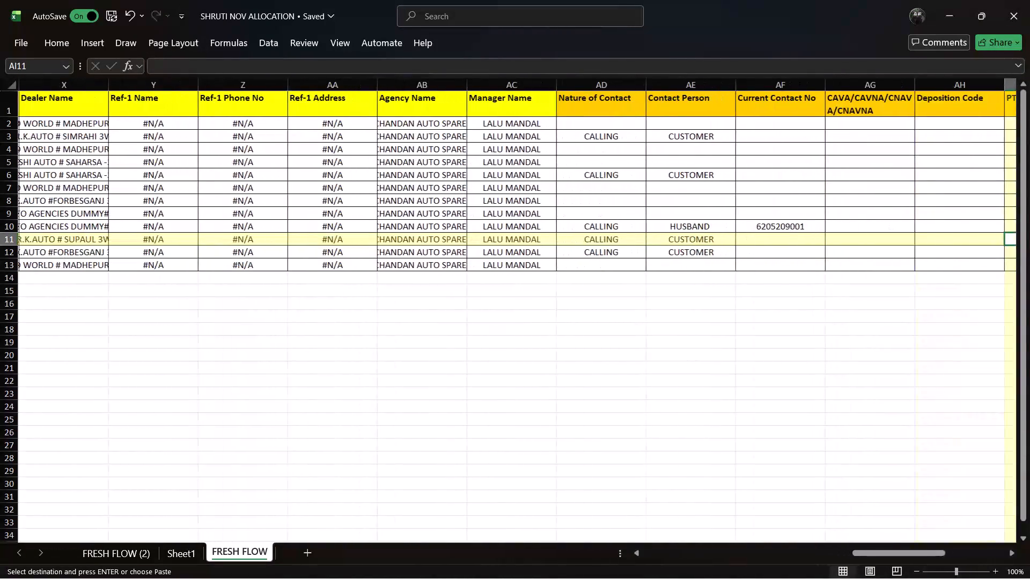
key("Right")
key("ctrl+v")
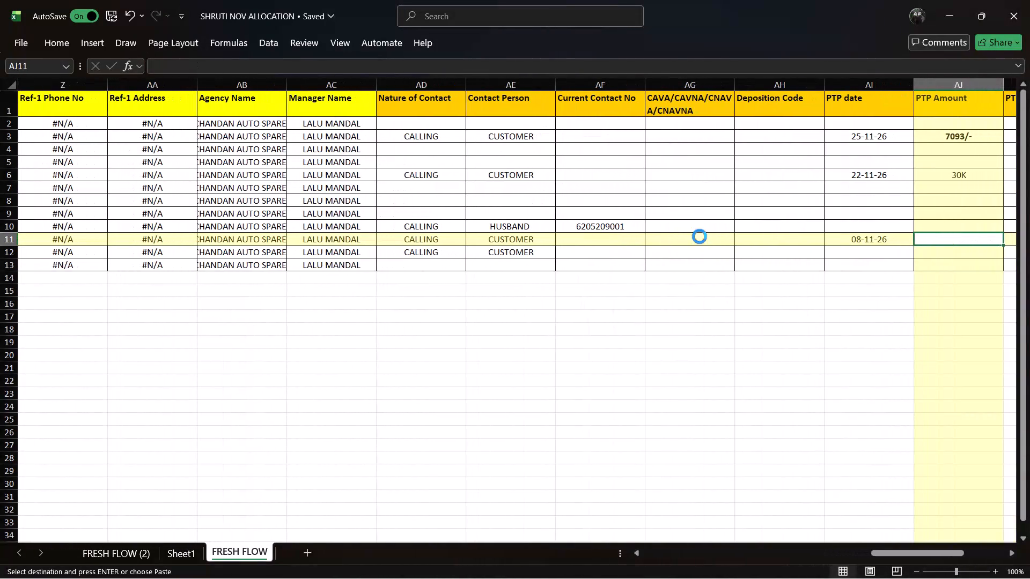
Replace row 11's FEED BACK entry with PTP and save the workbook.
key("Right")
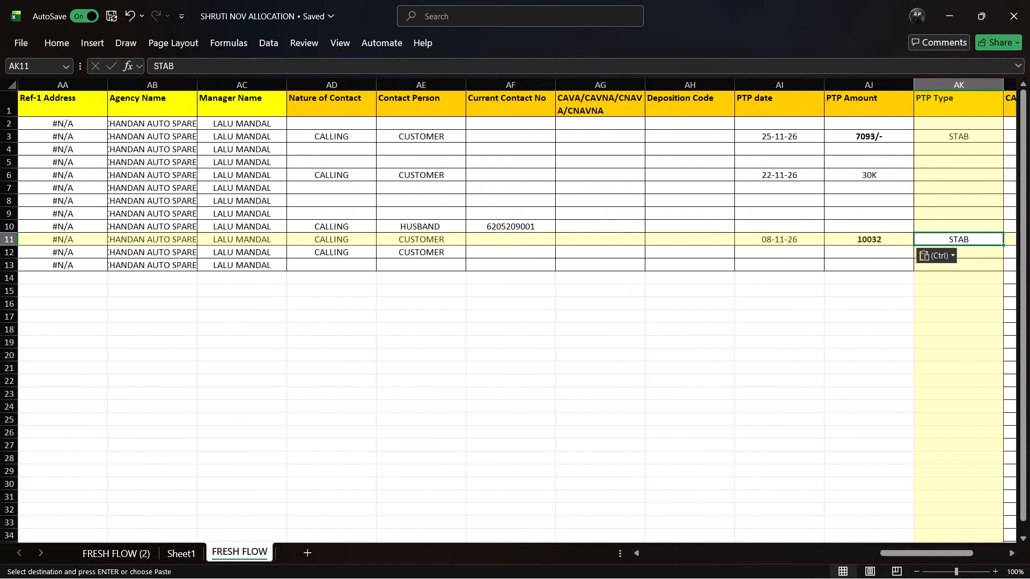
key("Right")
key("Right")
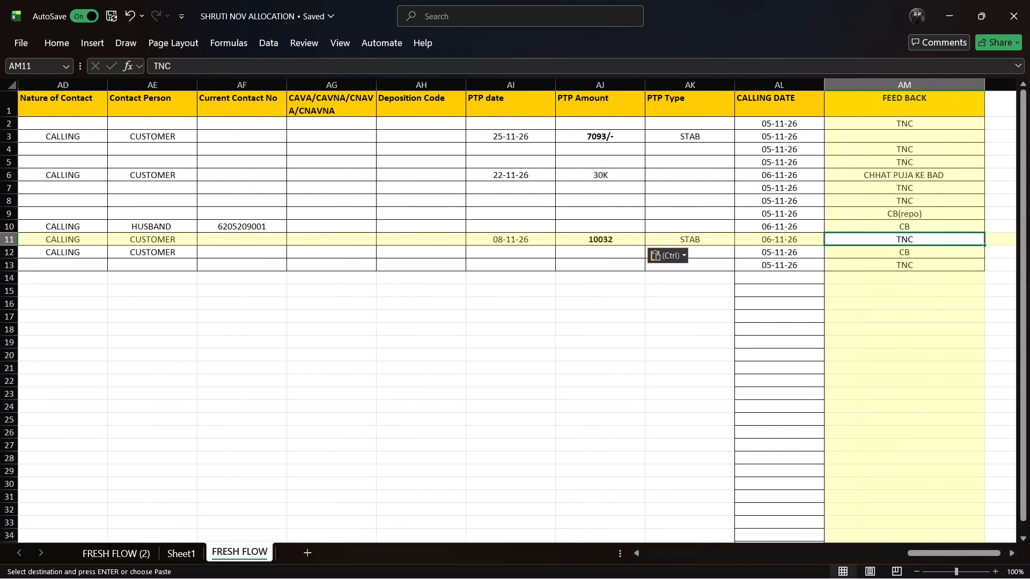
key("BackSpace")
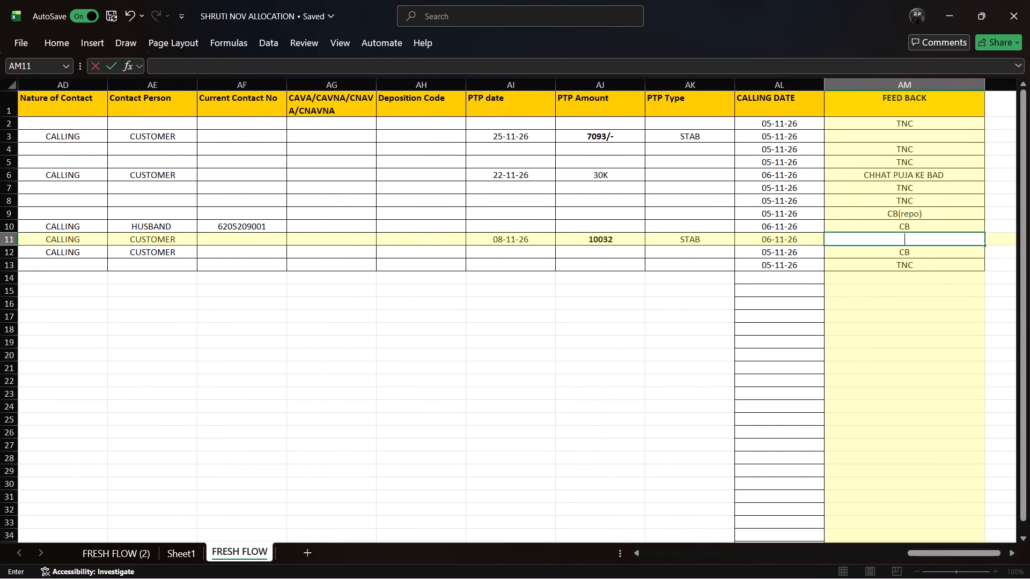
type("PP")
key("BackSpace")
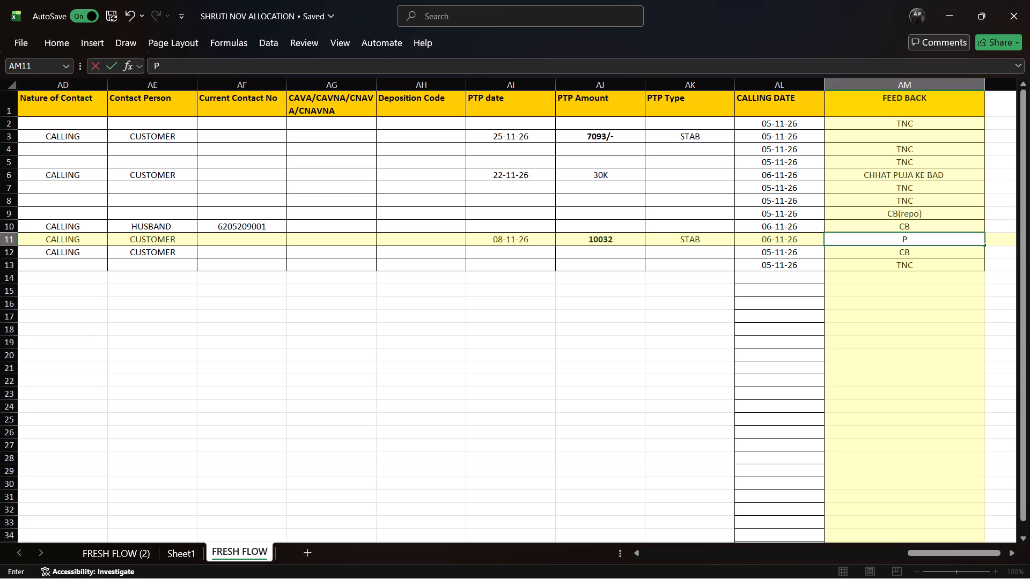
key("t")
key("p")
key("ctrl+s")
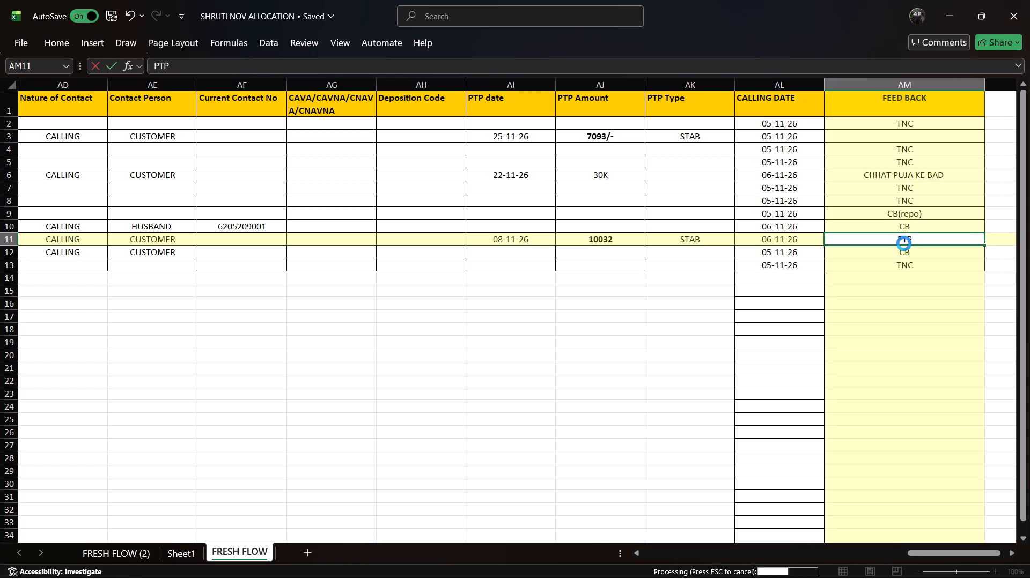
Examine row 12's record from Loan Number and customer details across to its contact, PTP, calling date and feedback columns.
left_click(914, 254)
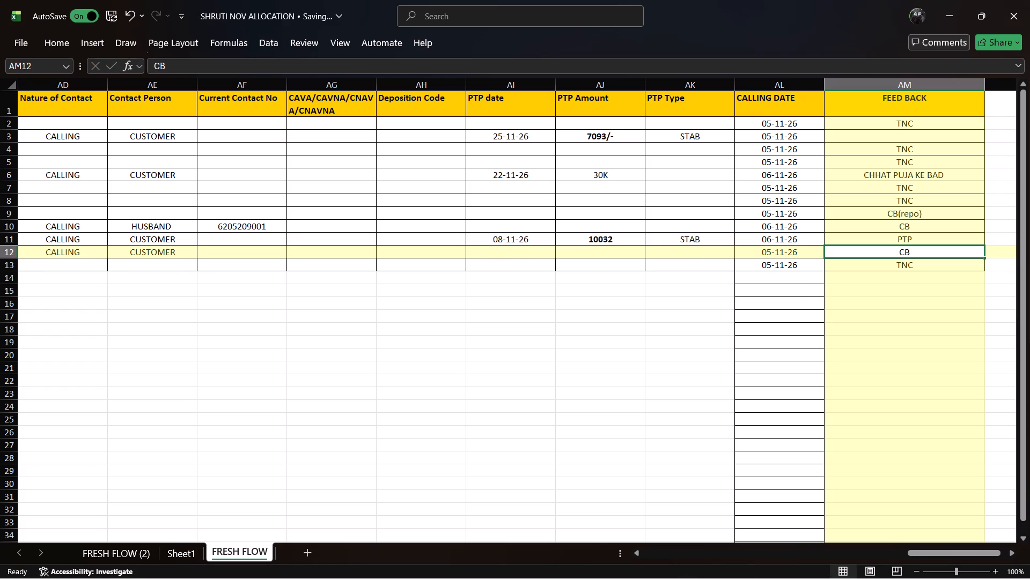
key("Left")
key("Left")
key("Left")
key("Left")
key("Left")
key("Left")
key("Left")
key("Left")
key("Left")
key("Left")
key("Left")
key("Left")
key("Left")
key("Left")
key("Left")
key("Left")
key("Left")
key("Left")
key("Left")
key("Left")
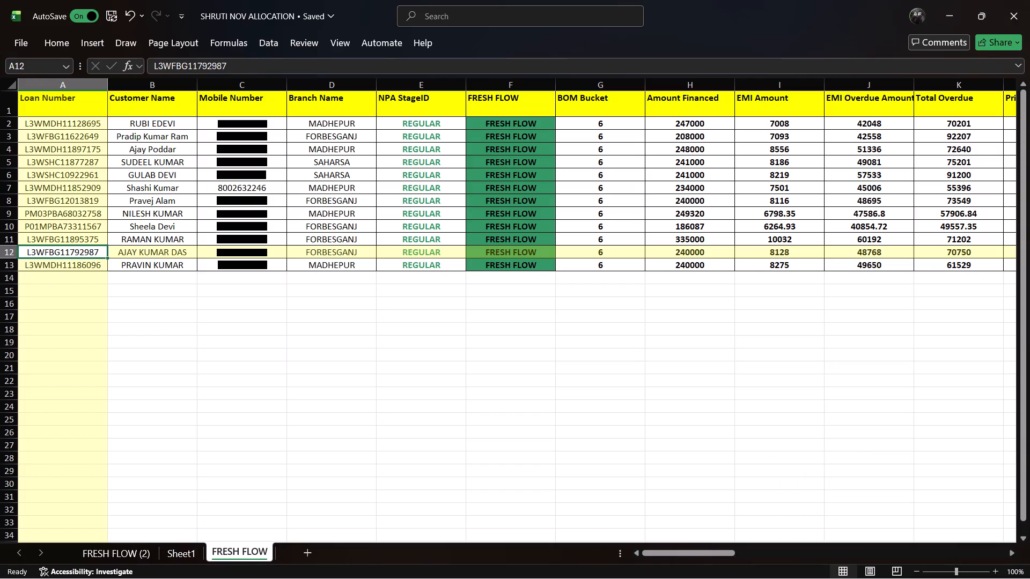
key("Down")
key("Down")
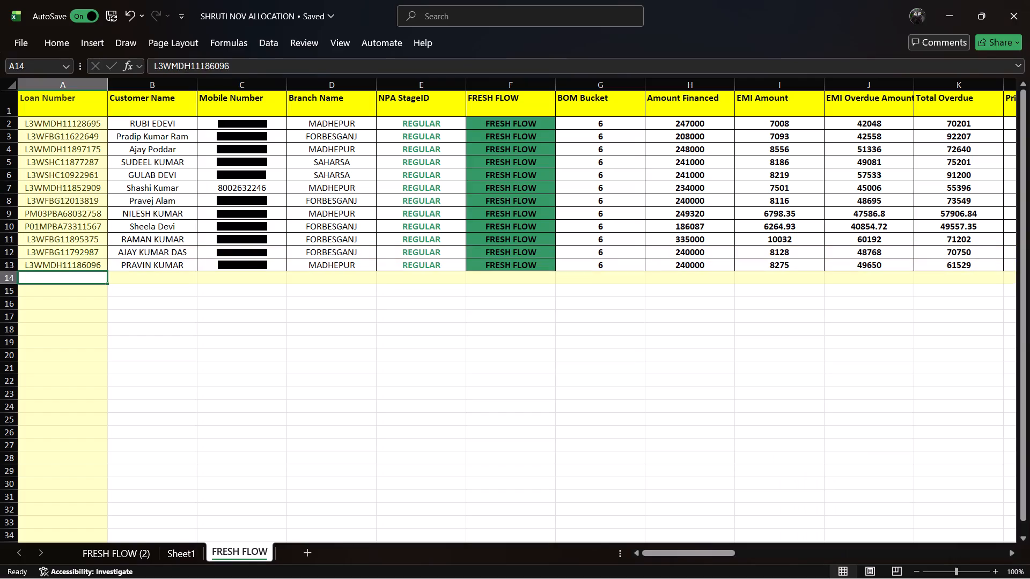
key("Up")
key("Up")
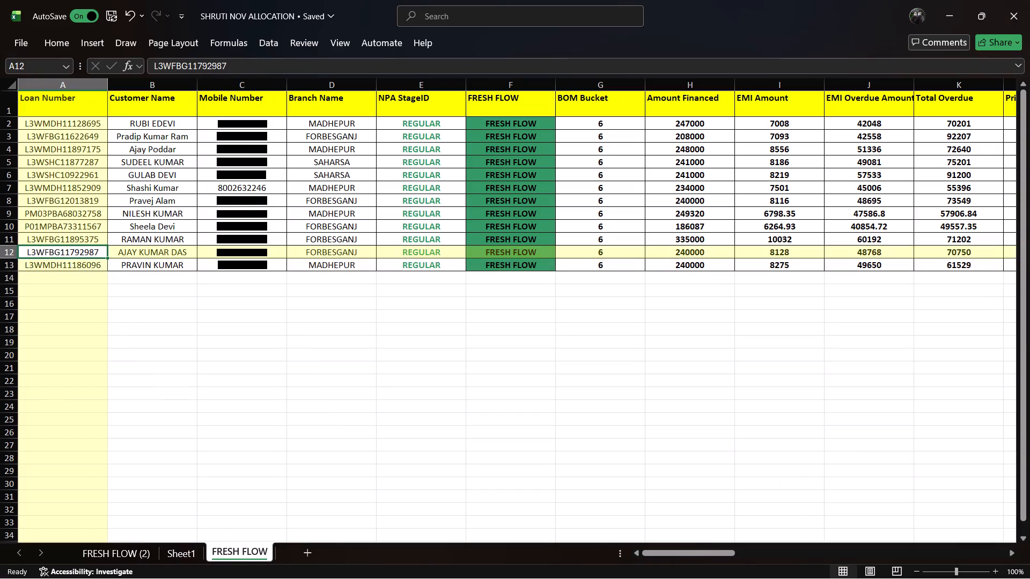
key("Right")
key("Right")
key("Right")
key("Right")
key("Right")
key("Right")
key("Right")
key("Right")
key("Right")
key("Right")
key("Right")
key("Right")
key("Right")
key("Right")
key("Right")
key("Right")
key("Right")
key("Right")
key("Right")
key("Right")
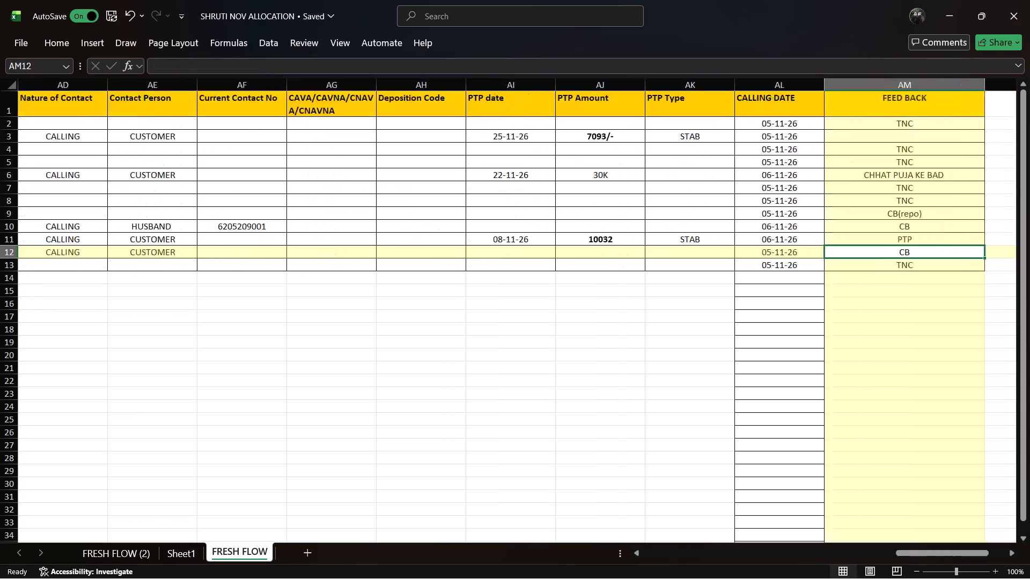
Review row 12's entries from FEED BACK back through the contact columns, ending on its FEED BACK entry.
key("Left")
key("Left")
key("Left")
key("Left")
key("Left")
key("Left")
key("Left")
key("Left")
key("Left")
key("Left")
key("Left")
key("Left")
key("Left")
key("Left")
key("Left")
key("Left")
key("Left")
key("Left")
key("Left")
key("Left")
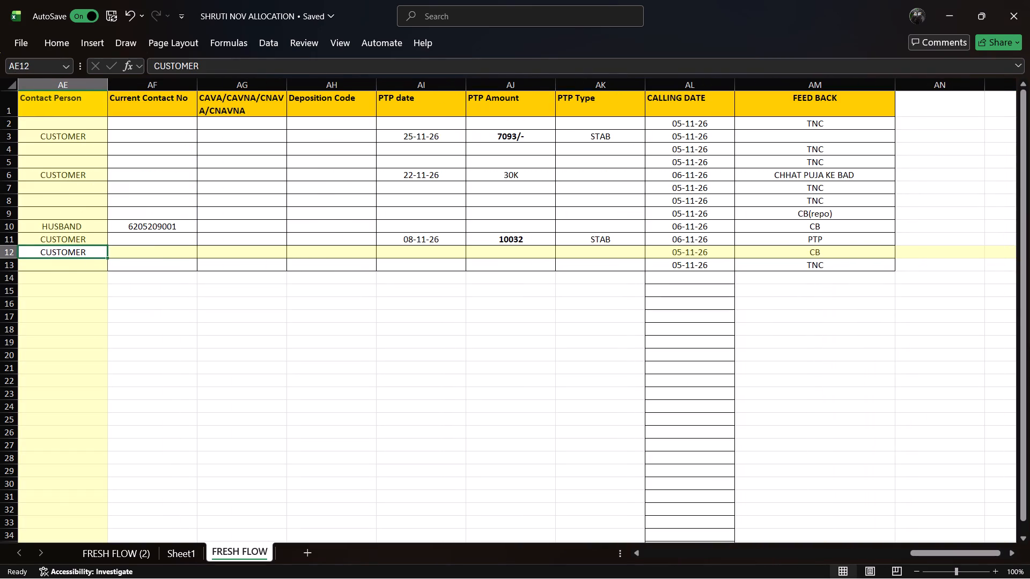
left_click(867, 250)
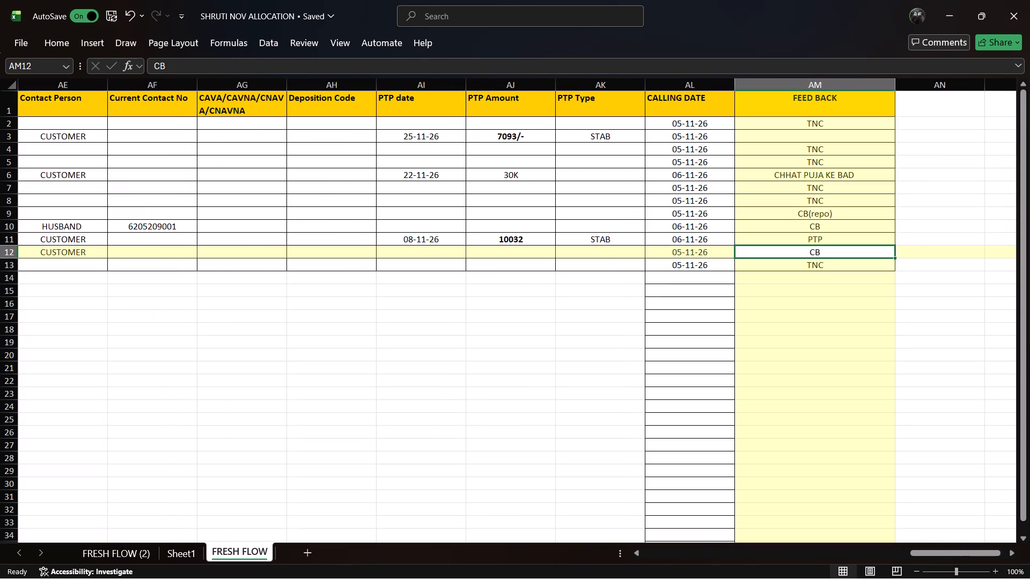
Examine row 12's record from the PTP and contact columns back through the dealer and loan details to its Mobile Number.
key("Left")
key("Left")
key("Left")
key("Left")
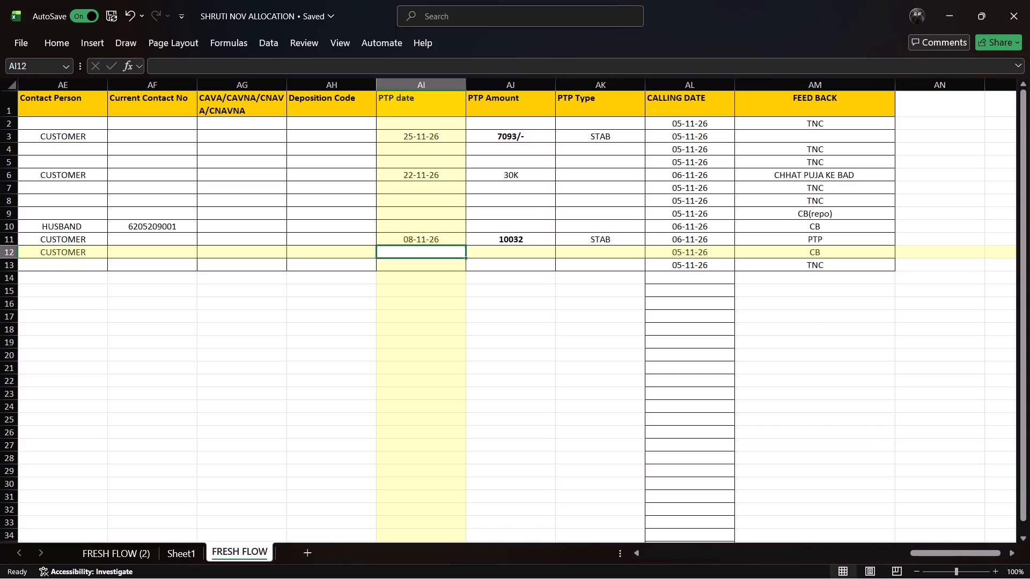
key("Left")
key("Left")
key("Left")
key("Left")
key("Left")
key("Left")
key("Left")
key("Left")
key("Left")
key("Left")
key("Left")
key("Left")
key("Left")
key("Left")
key("Left")
key("Left")
key("Left")
key("Left")
key("Left")
key("Left")
key("Left")
key("Left")
key("Left")
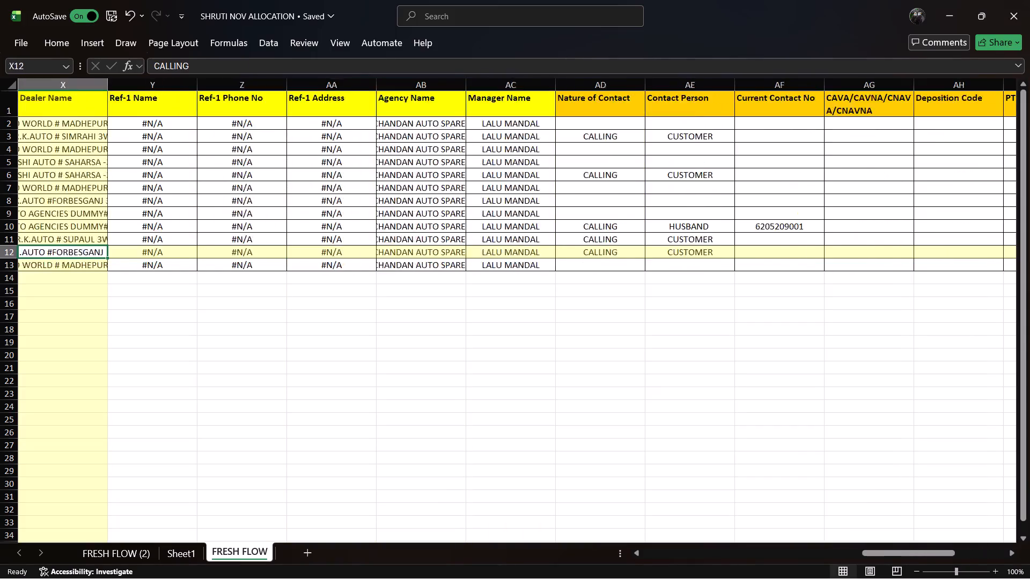
key("Right")
key("Right")
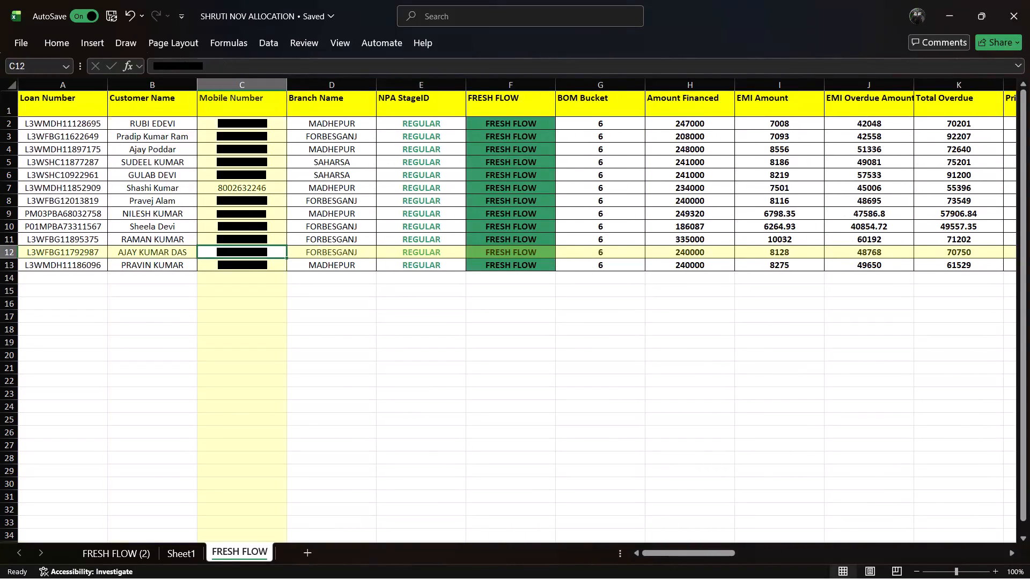
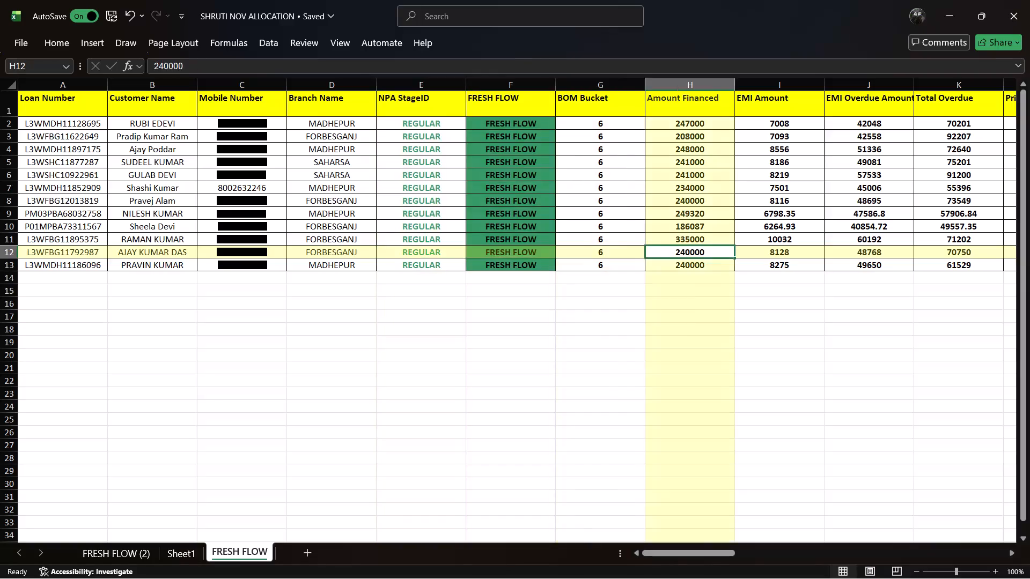
Replace row 12's CALLING DATE with 06-11-2026.
key("Right")
key("Right")
key("Right")
key("Right")
key("Right")
key("Right")
key("Right")
key("Right")
key("Right")
key("Right")
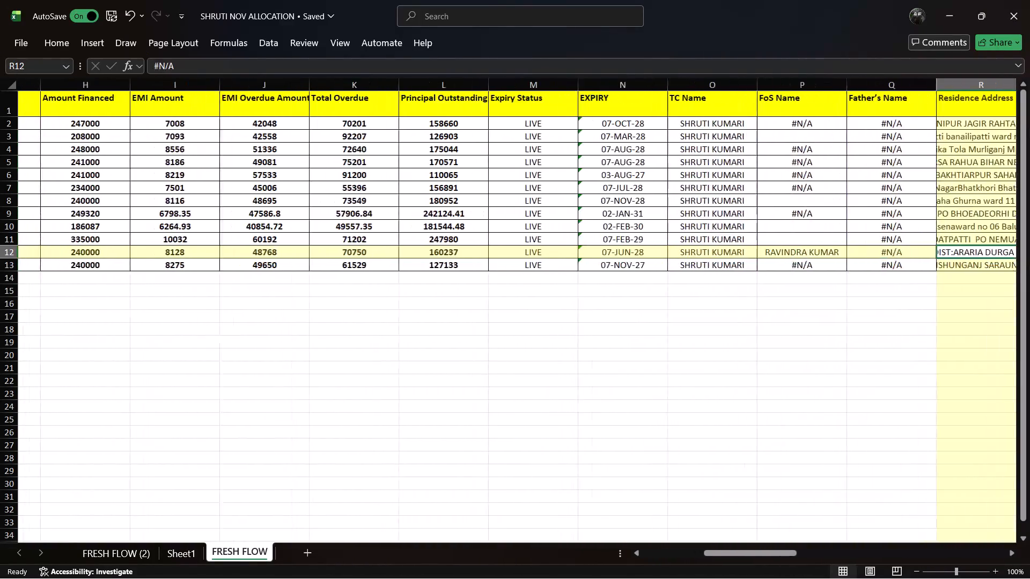
key("Right")
key("Right")
key("Right")
key("Right")
key("Right")
key("Right")
key("Right")
key("Right")
key("Right")
key("Right")
key("Right")
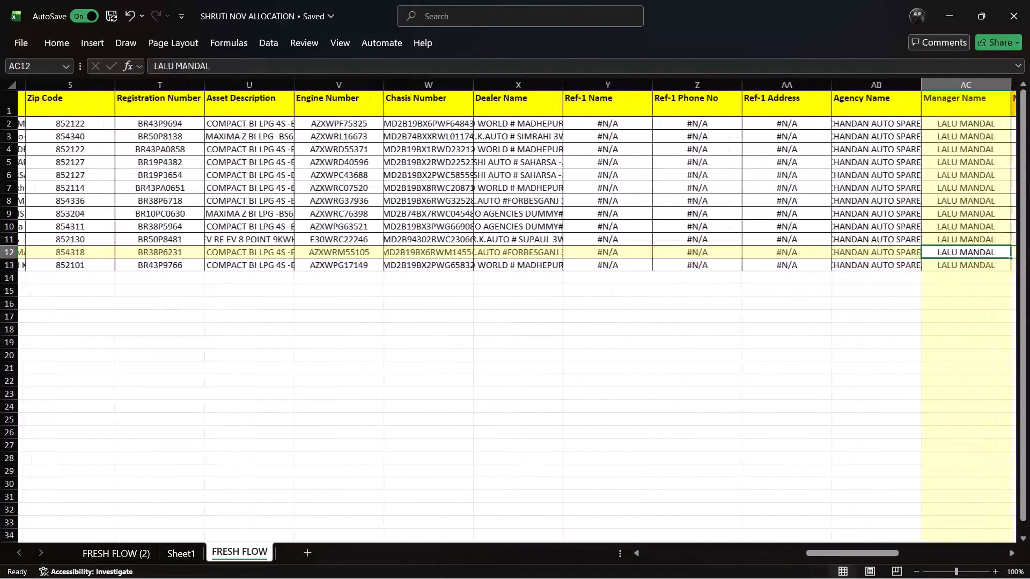
key("Right")
key("Right")
key("Right")
key("Right")
key("Right")
key("Right")
key("Right")
key("Right")
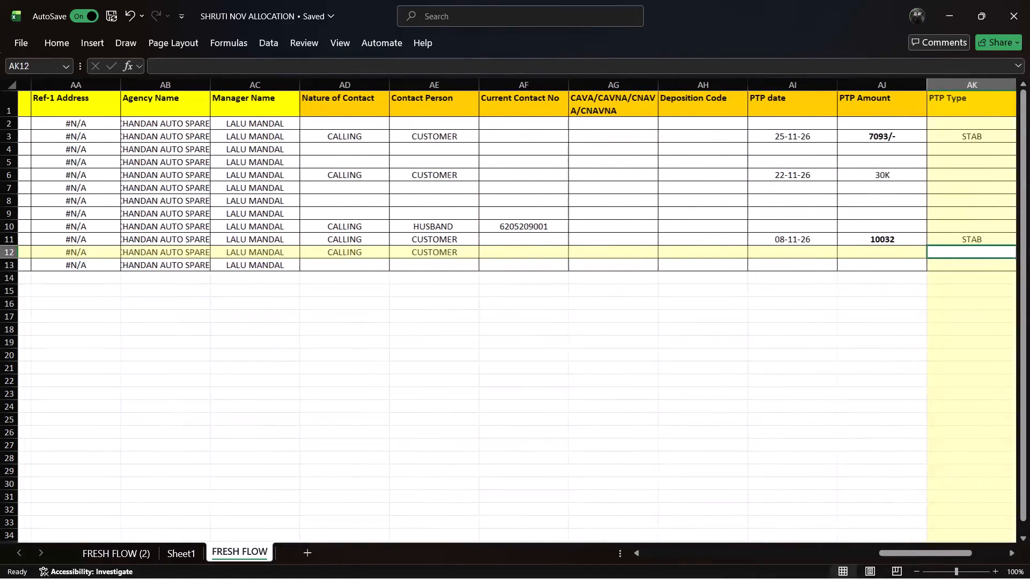
key("Right")
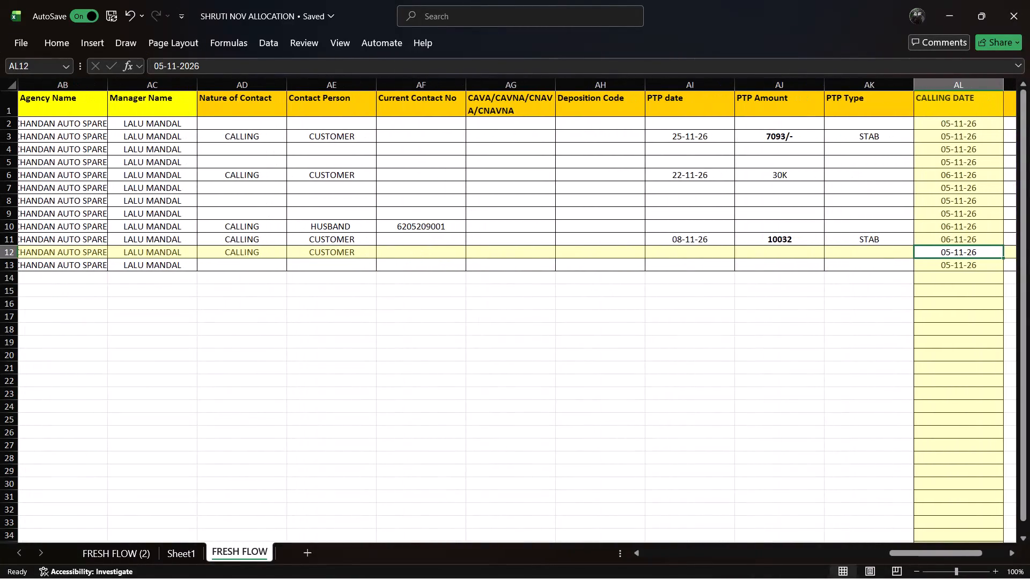
key("BackSpace")
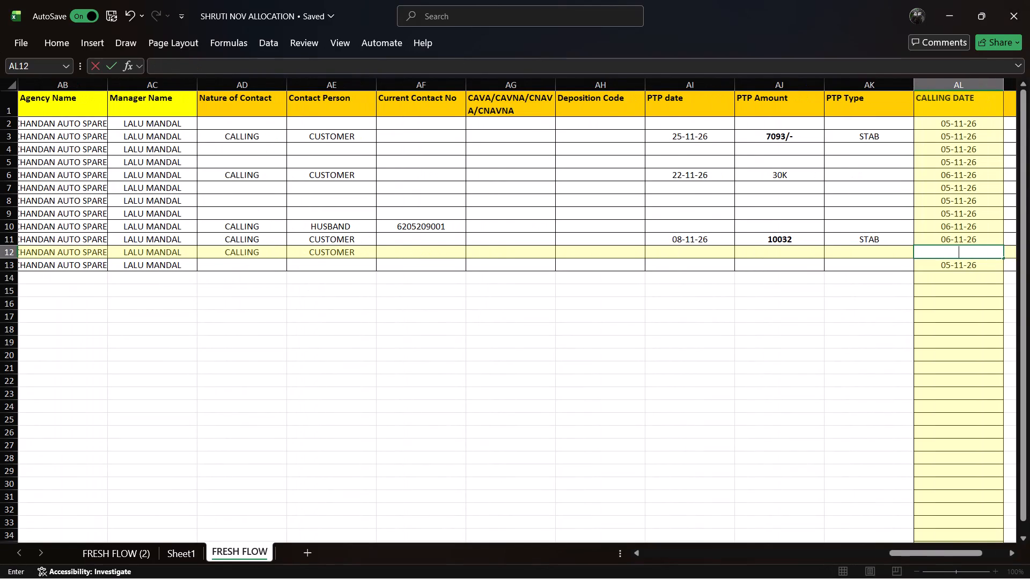
key("ctrl+semicolon")
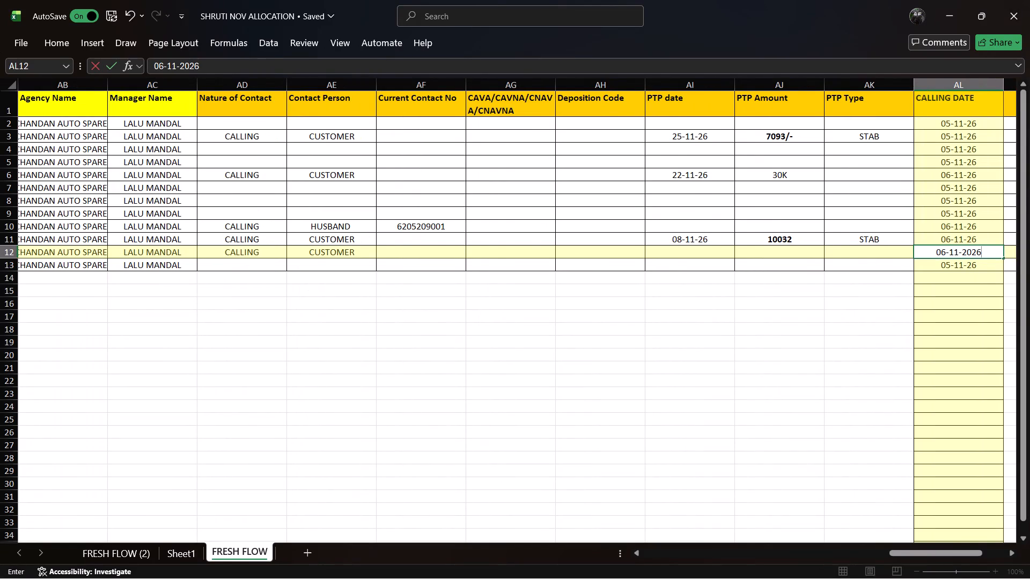
key("Right")
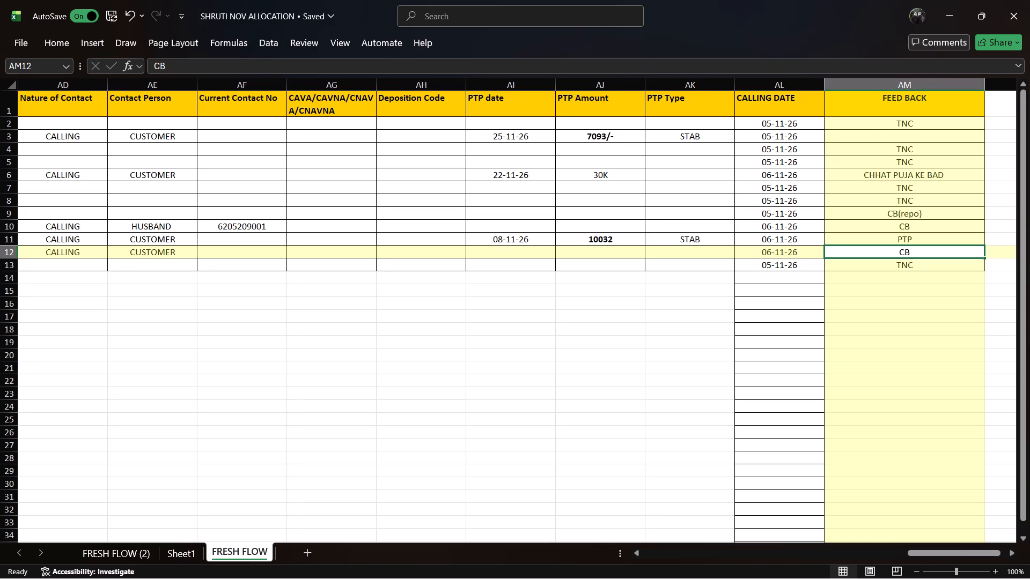
Examine row 13's record from FEED BACK back through the contact, dealer and loan details to its Mobile Number.
key("Down")
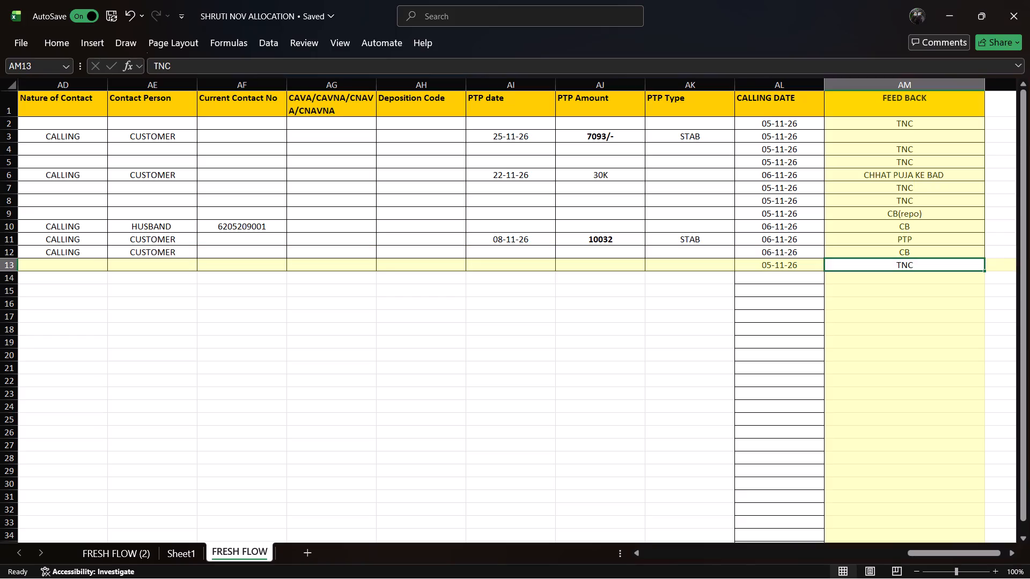
key("Left")
key("Left")
key("Left")
key("Left")
key("Left")
key("Left")
key("Left")
key("Left")
key("Left")
key("Left")
key("Left")
key("Left")
key("Left")
key("Left")
key("Left")
key("Left")
key("Left")
key("Left")
key("Left")
key("Left")
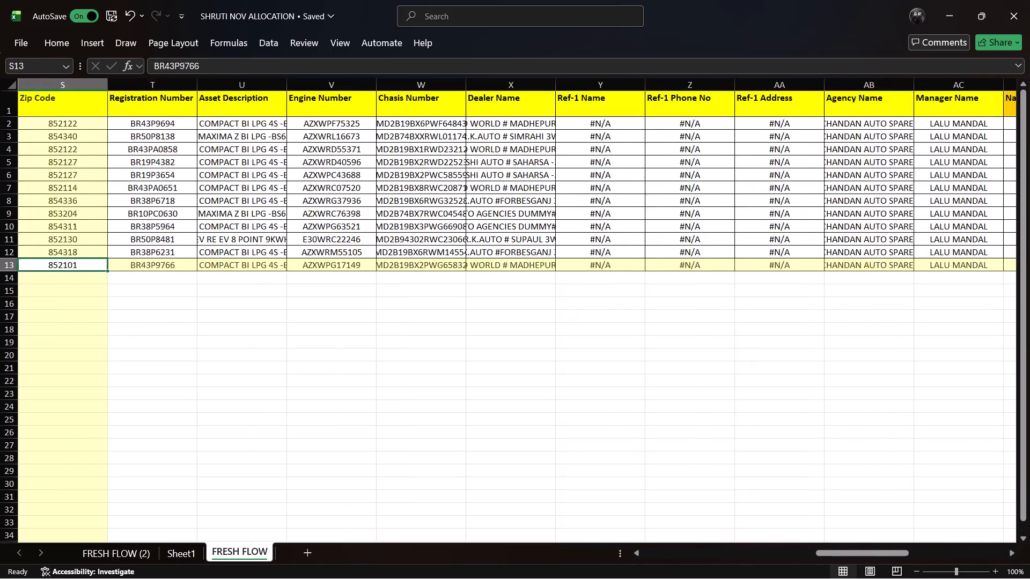
key("Right")
key("Right")
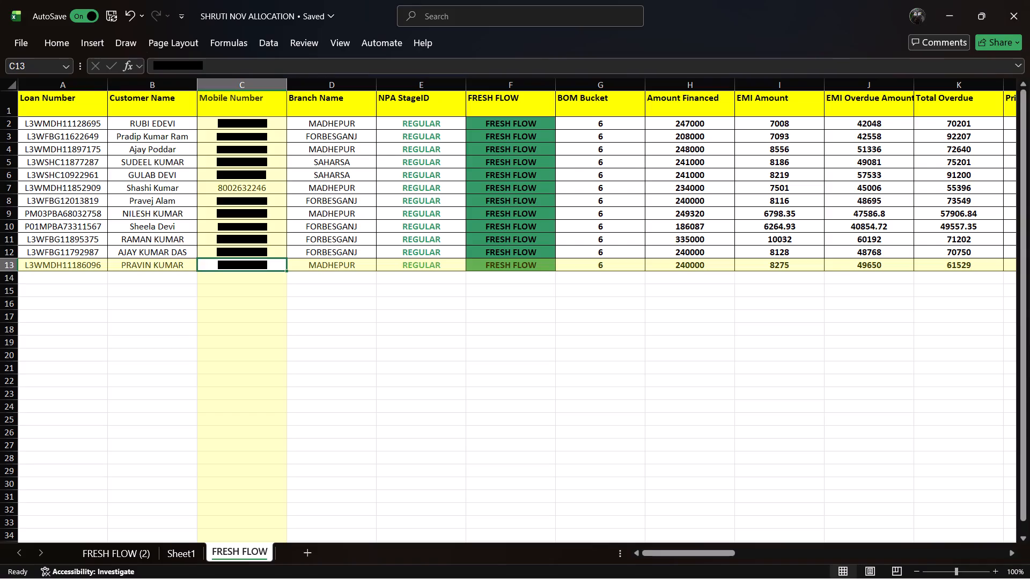
Enter RINGING as row 13's Nature of Contact.
key("Right")
key("Right")
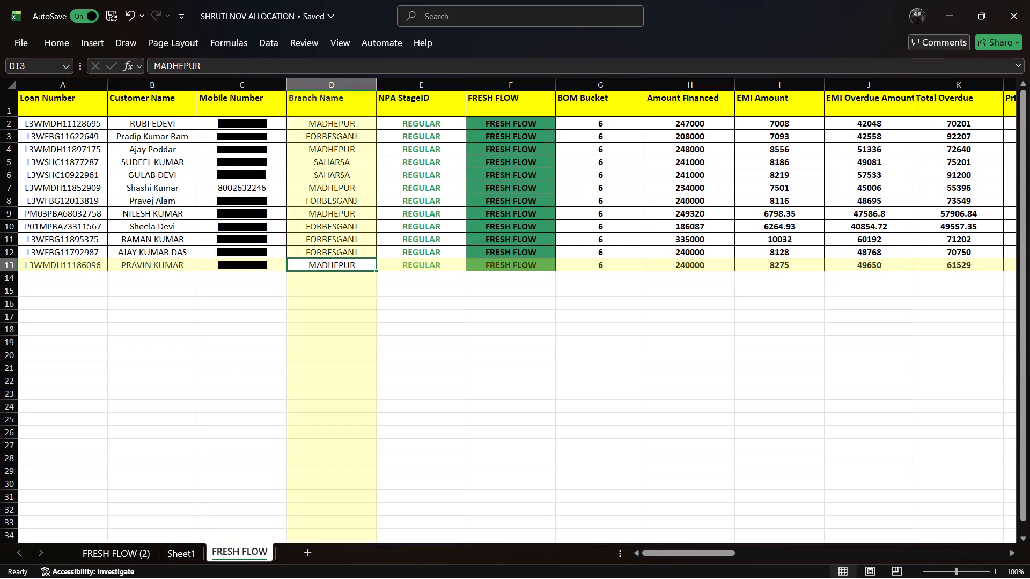
key("Right")
key("Right")
key("Right")
key("Right")
key("Right")
key("Right")
key("Right")
key("Right")
key("Right")
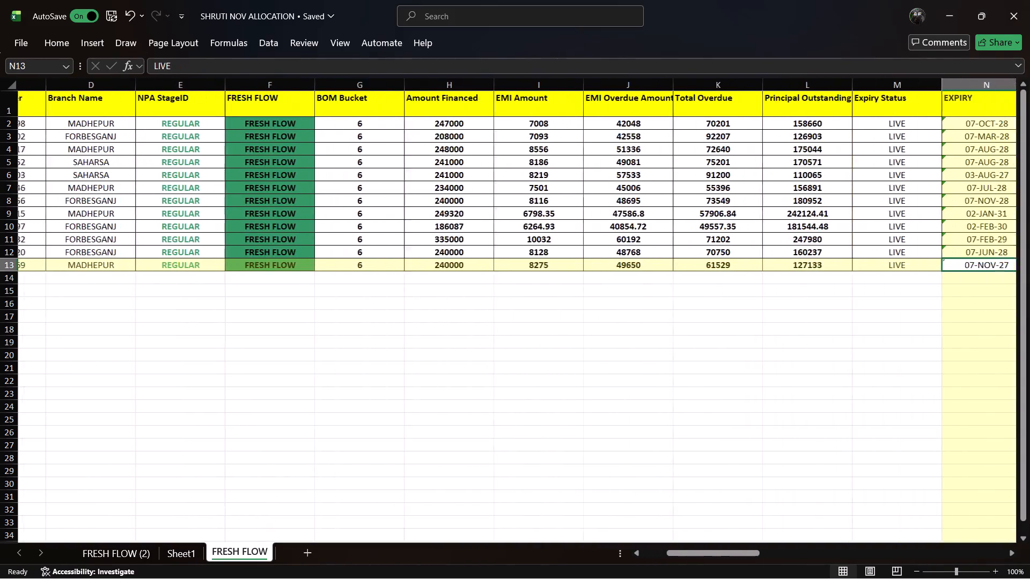
key("Right")
key("Right")
key("Right")
key("Right")
key("Right")
key("Right")
key("Right")
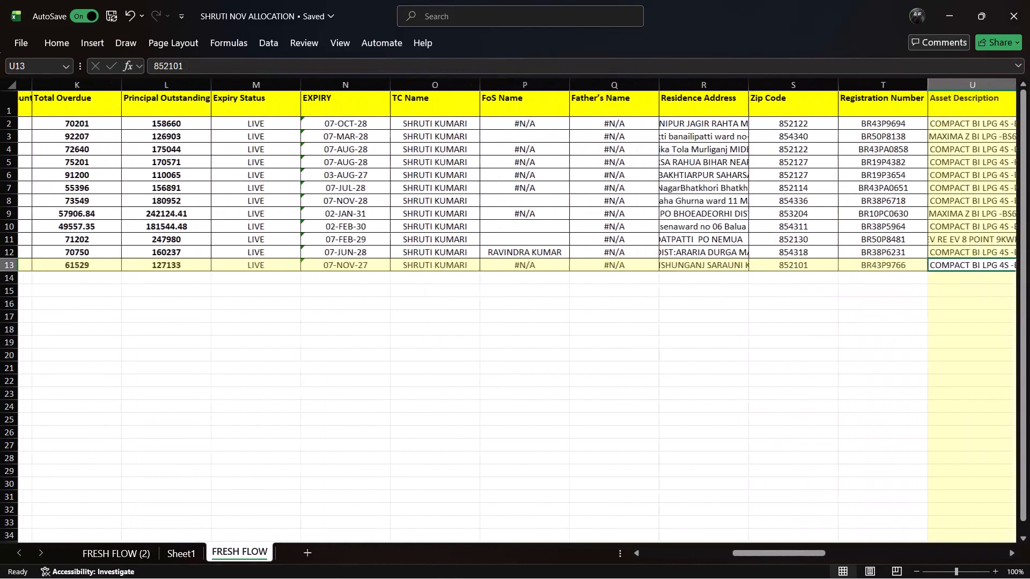
key("Right")
key("Right")
key("Right")
key("Right")
key("Right")
key("Right")
key("Right")
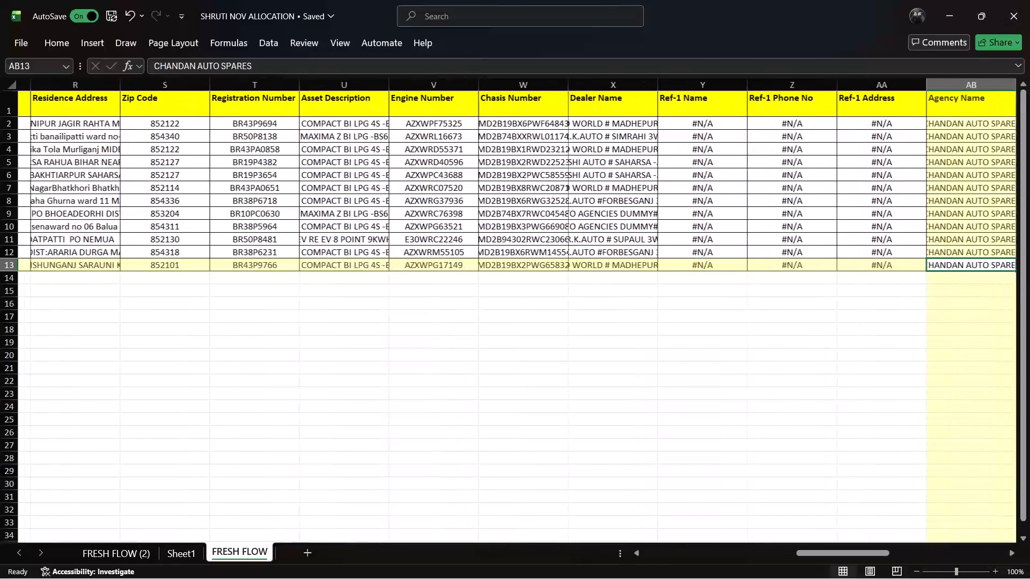
key("Right")
key("Right")
key("Right")
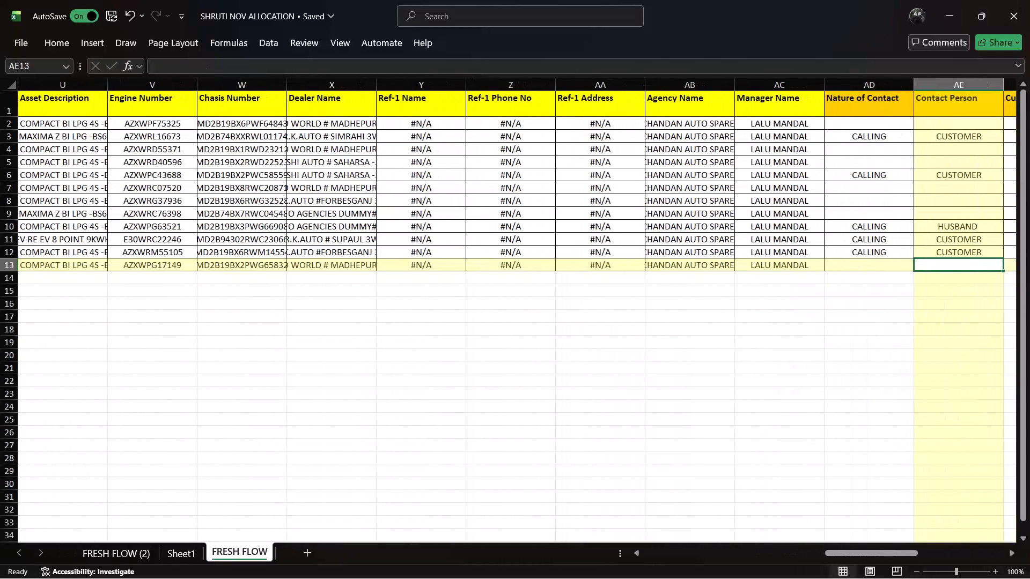
key("Left")
type("RI")
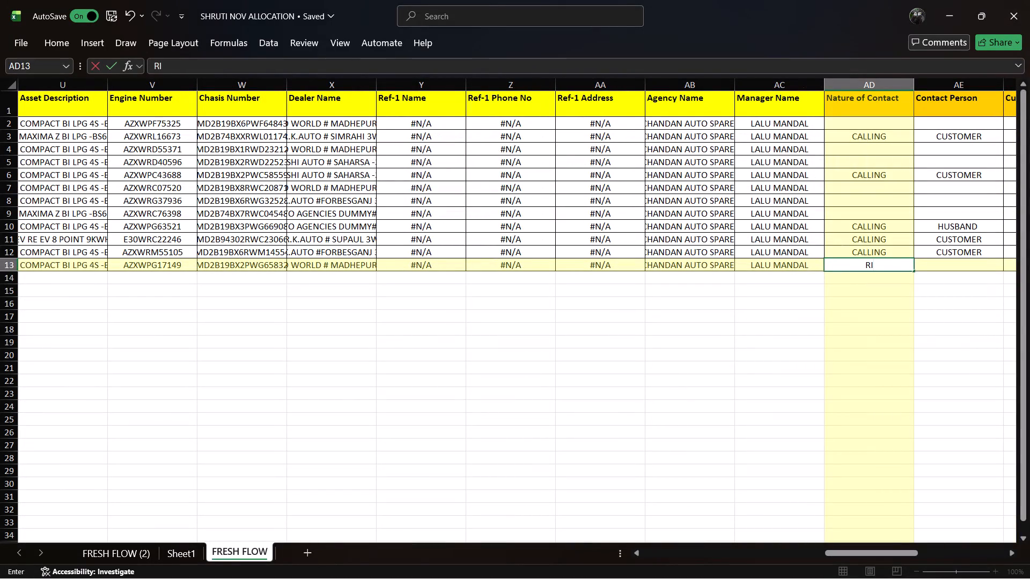
type("NG")
type("ING")
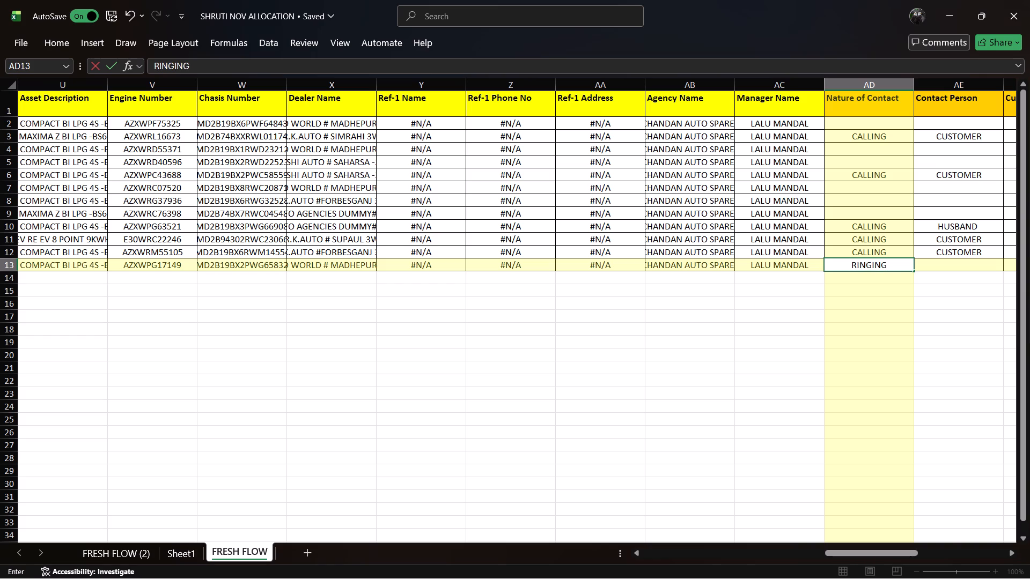
key("Up")
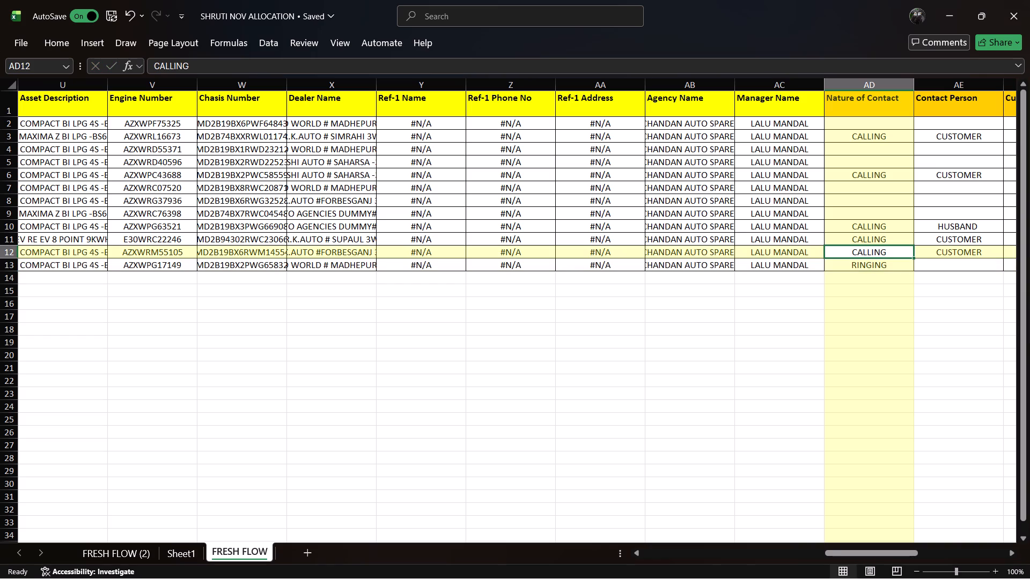
Replace row 13's CALLING DATE with 06-11-2026.
key("Down")
key("Right")
key("Right")
key("Right")
key("Right")
key("Right")
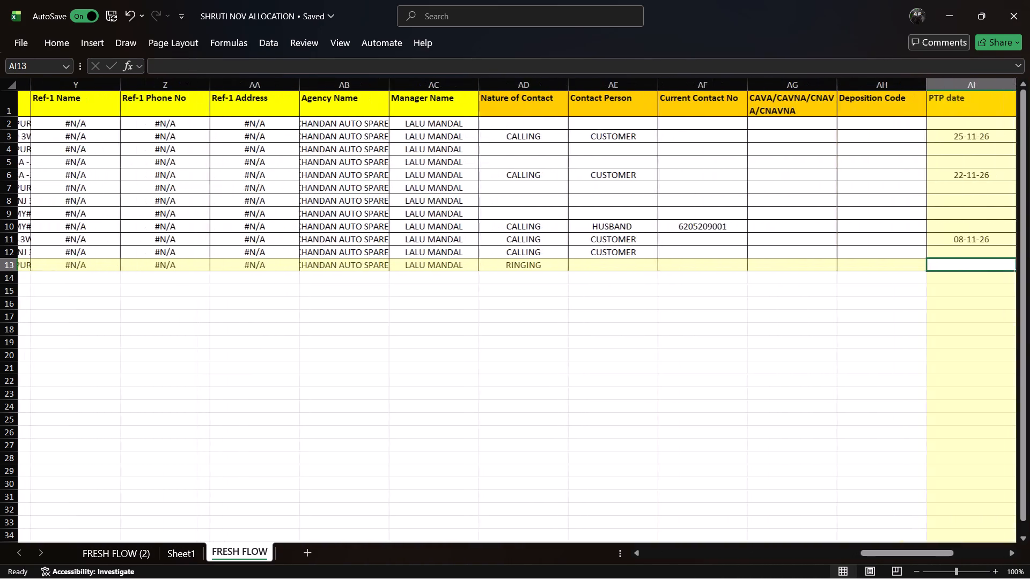
key("Right")
key("Right")
key("Right")
key("Right")
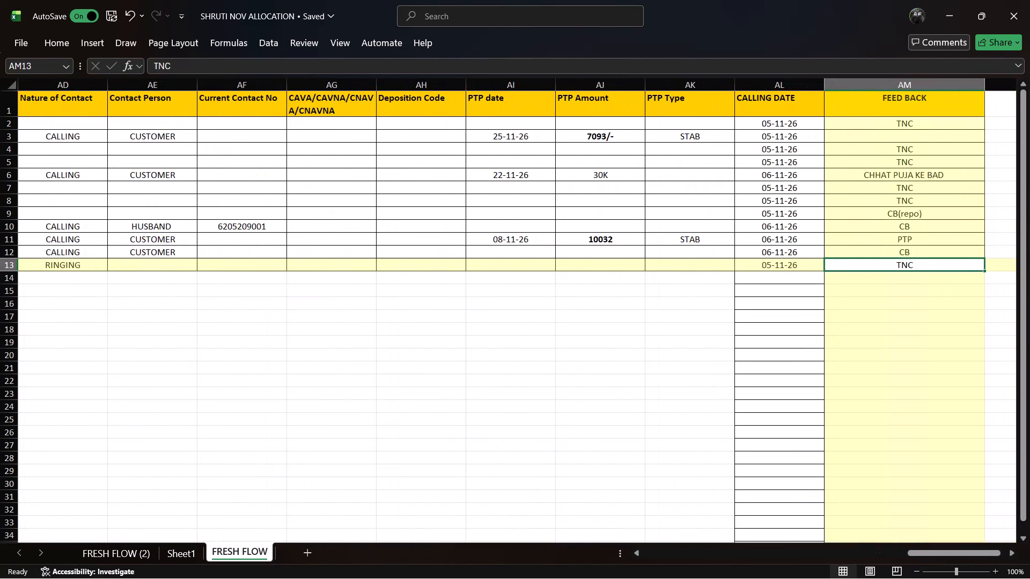
key("Left")
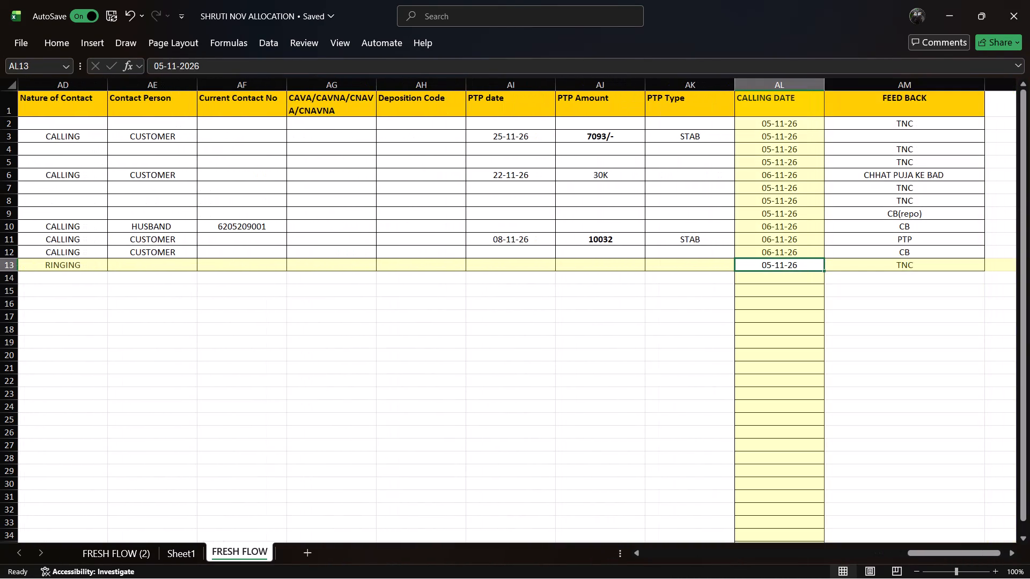
key("BackSpace")
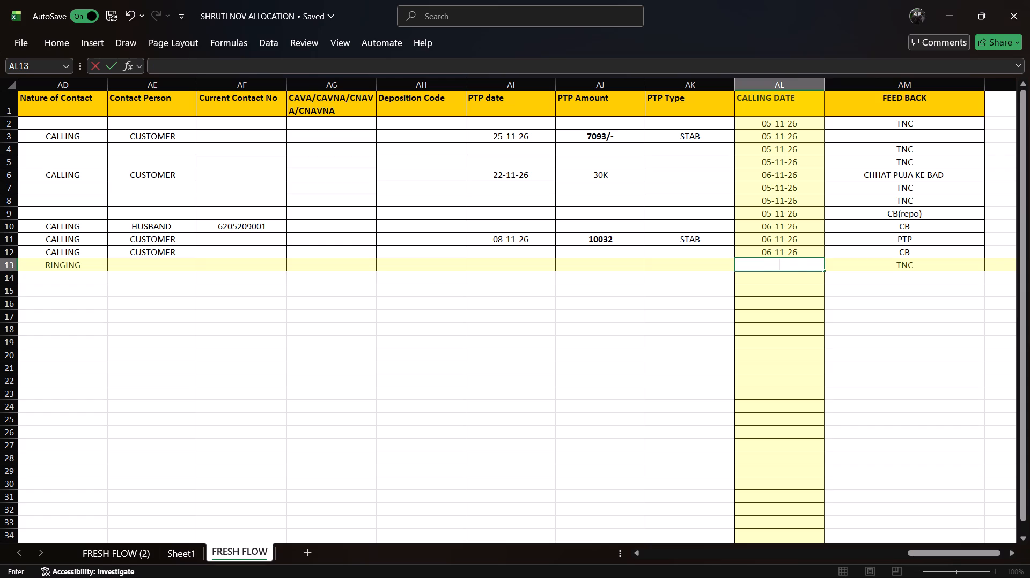
key("ctrl+semicolon")
key("Right")
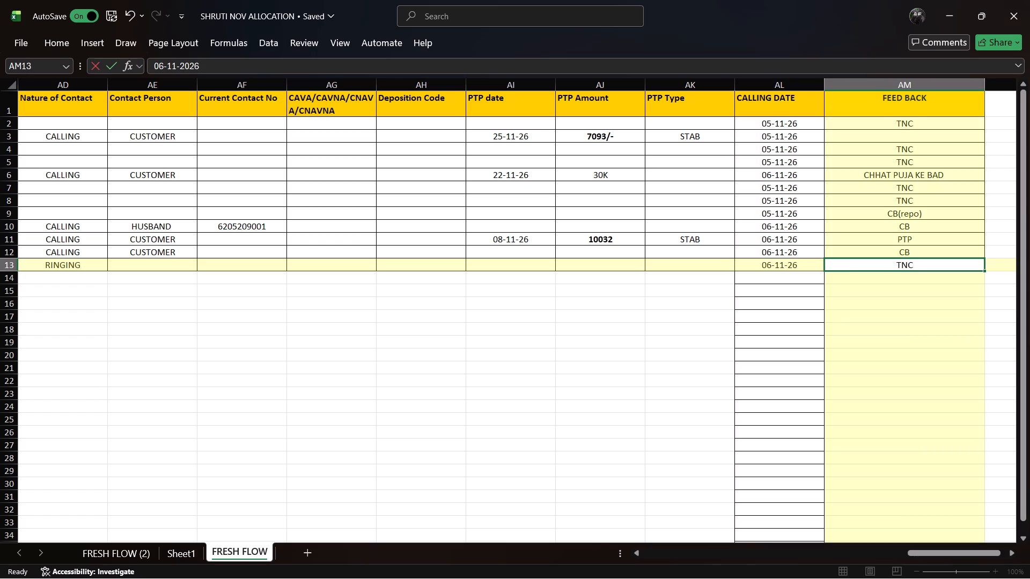
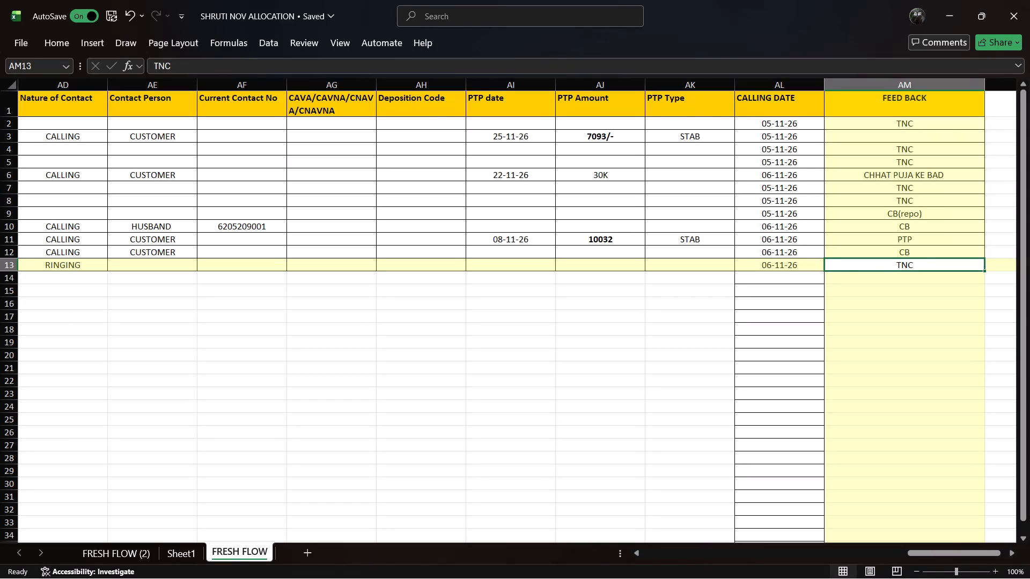
Replace row 13's FEED BACK with CALL NO RESPONSE and save the workbook.
key("BackSpace")
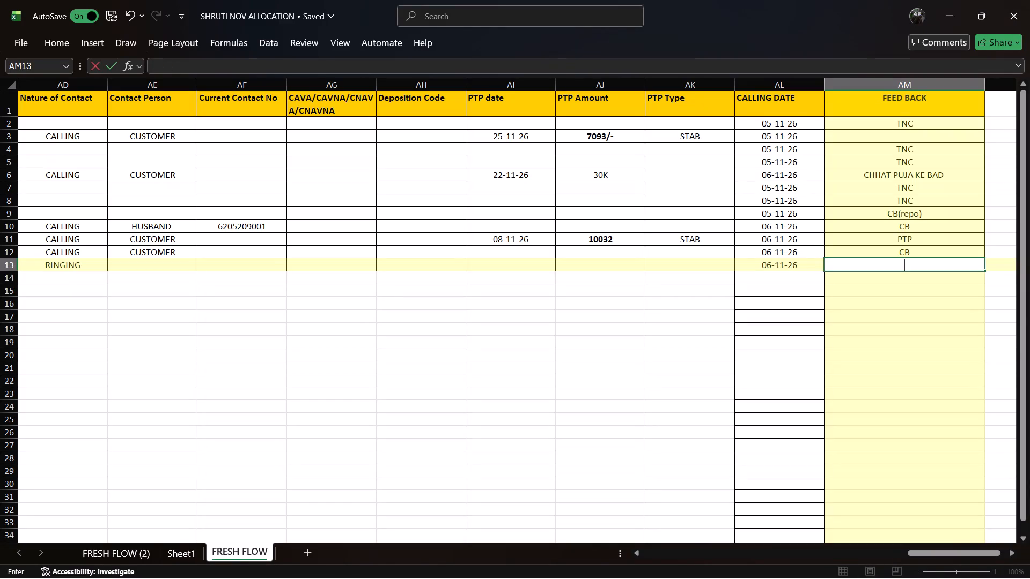
type("CALL NO RES")
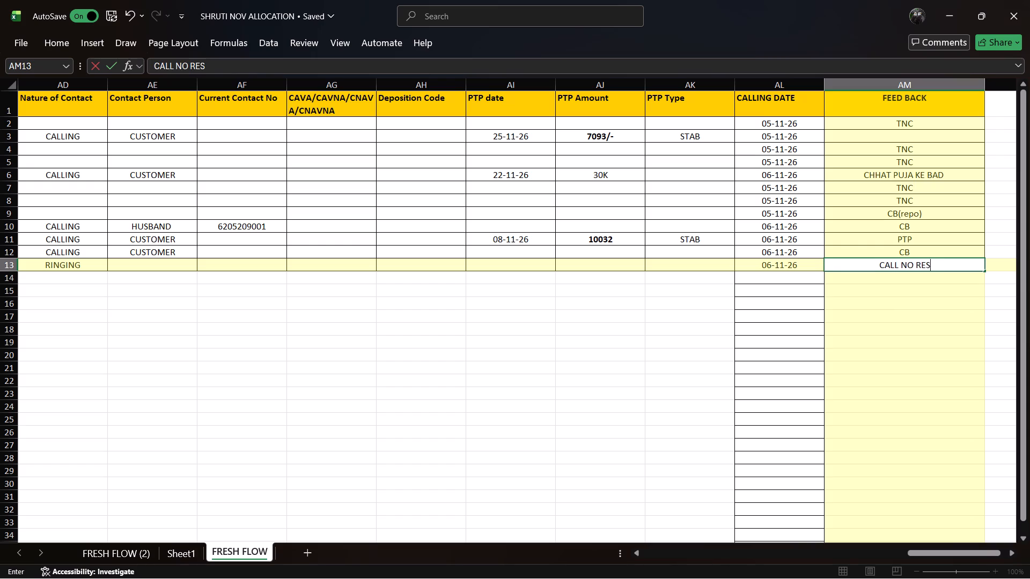
type("PONCE")
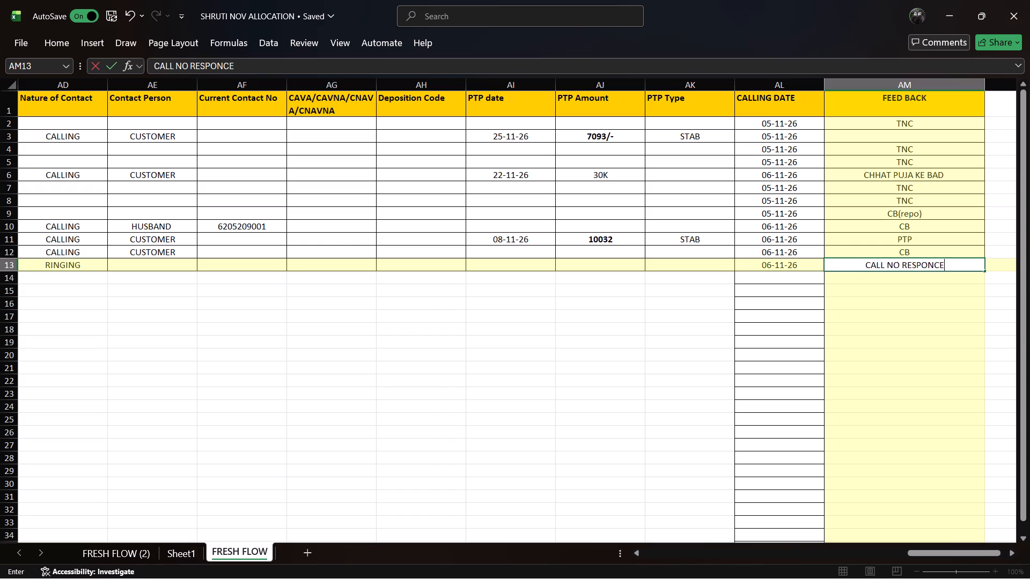
key("ctrl+s")
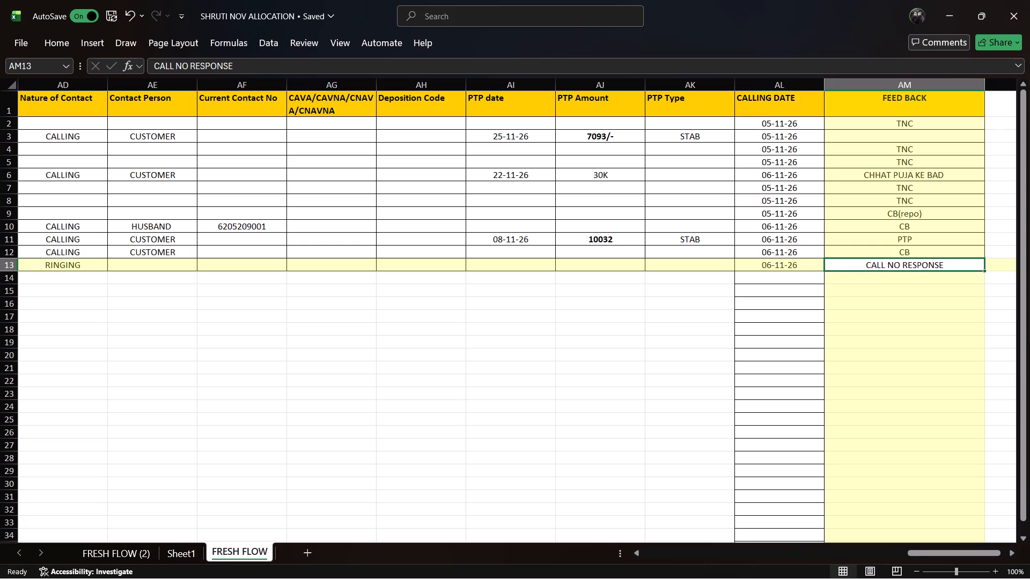
key("ctrl+s")
Examine Sheet1's records and column headings from Loan Number across to Chasis Number.
key("ctrl+Page_Down")
key("ctrl+Page_Up")
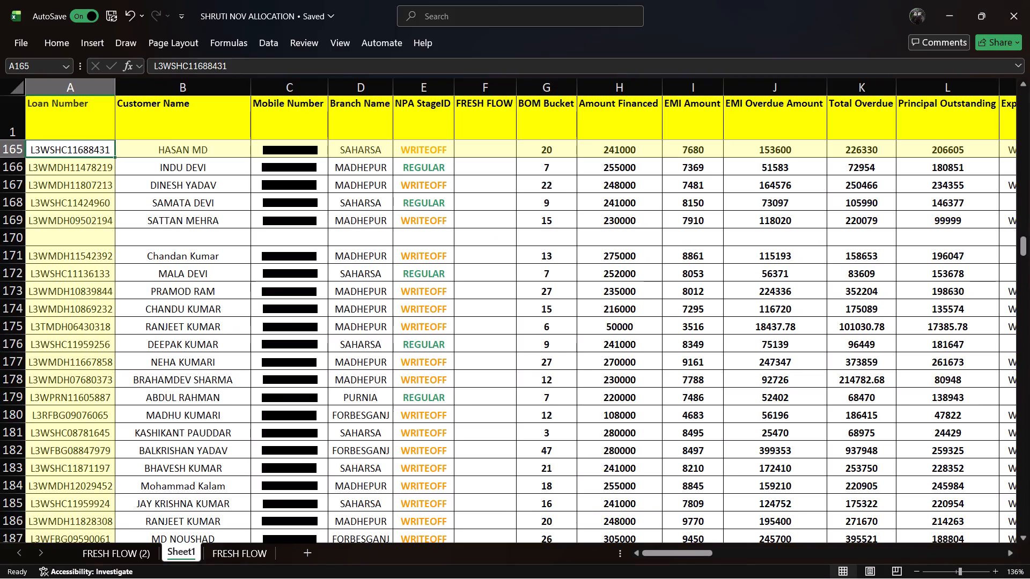
key("Up")
key("Up")
key("Up")
key("Up")
key("Up")
key("Up")
key("Up")
key("Up")
key("Up")
key("Up")
key("Up")
key("Up")
key("Up")
key("Up")
key("Up")
key("Up")
key("Up")
key("Up")
key("Up")
key("Up")
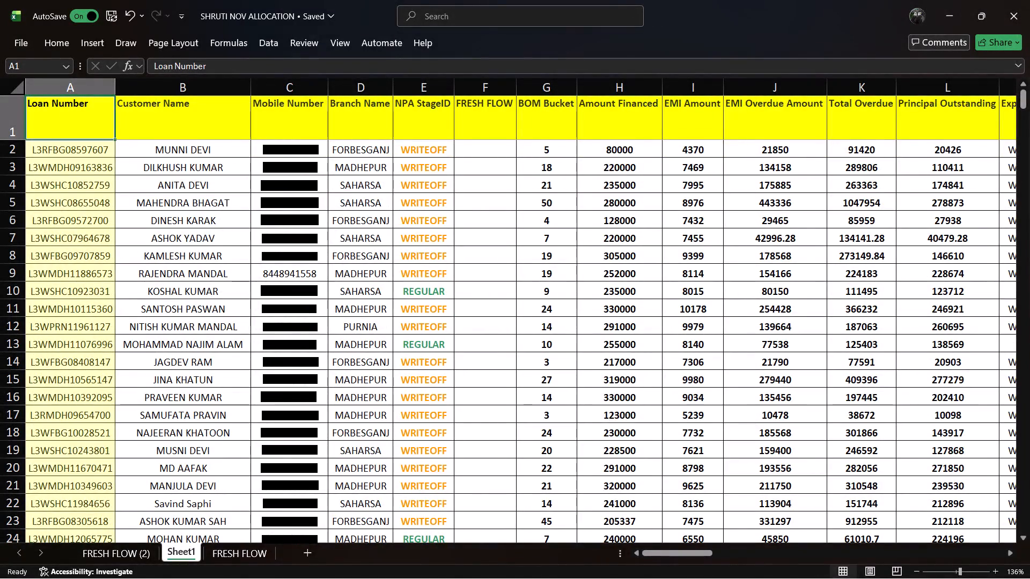
key("Right")
key("Right")
key("Right")
key("Right")
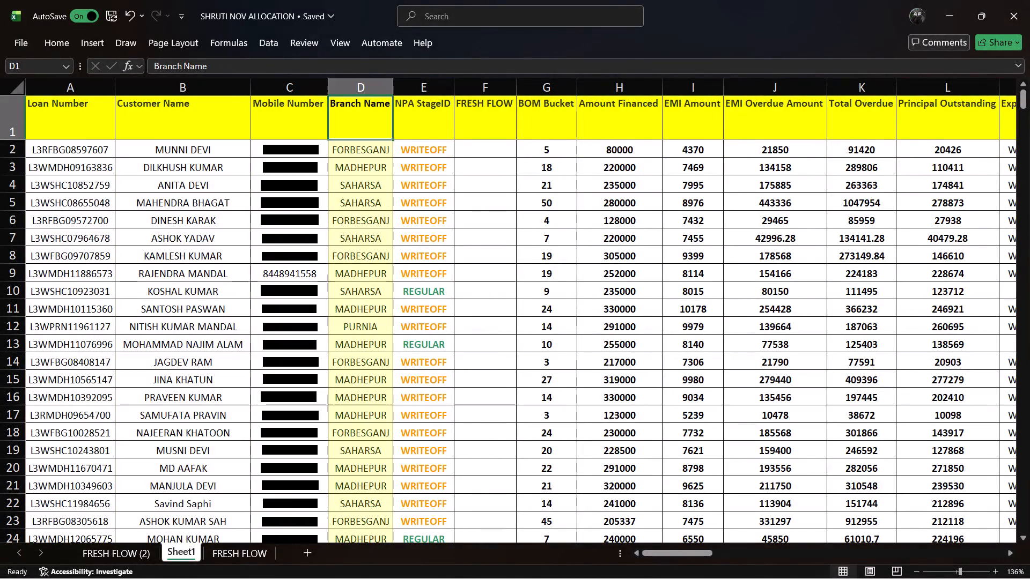
key("Right")
key("Right")
key("Right")
key("Right")
key("Right")
key("Right")
key("Right")
key("Right")
key("Right")
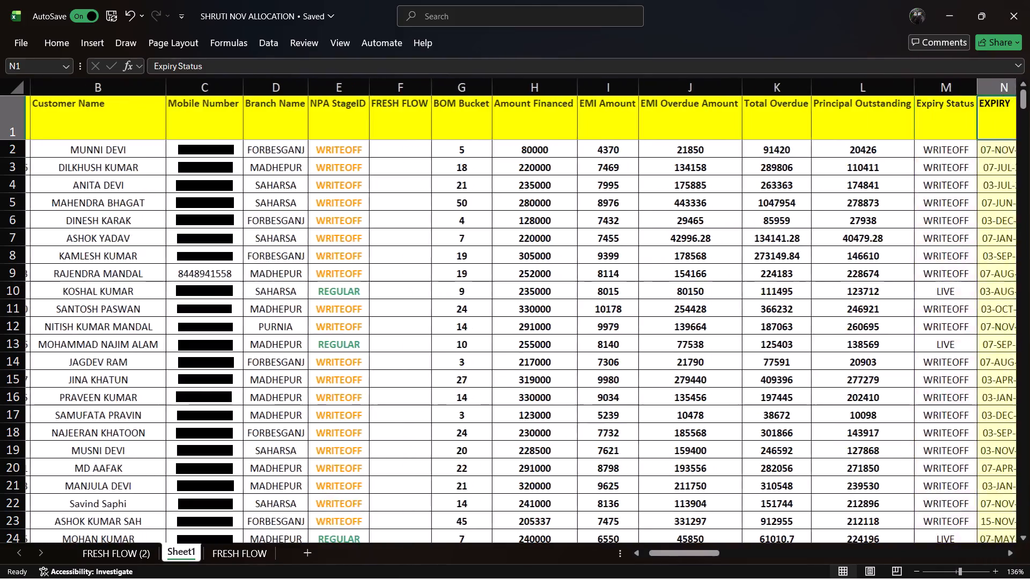
key("Right")
key("Right")
key("Right")
key("Right")
key("Right")
key("Right")
key("Right")
key("Right")
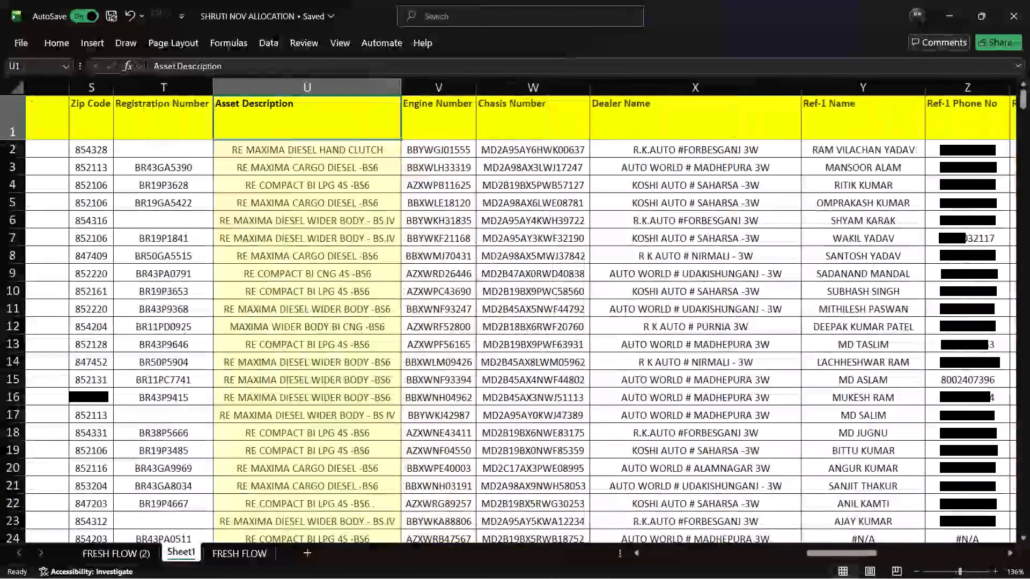
key("Right")
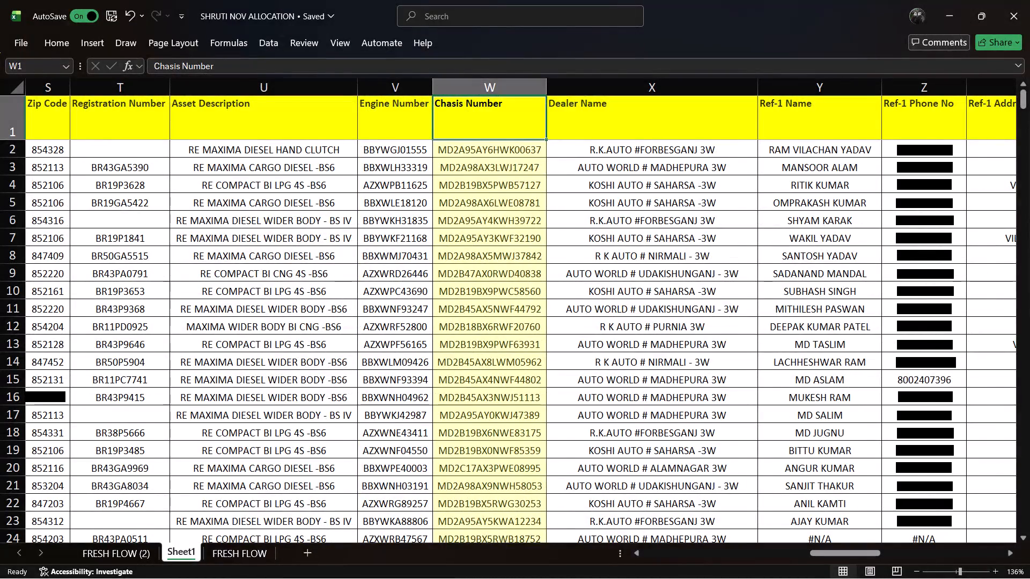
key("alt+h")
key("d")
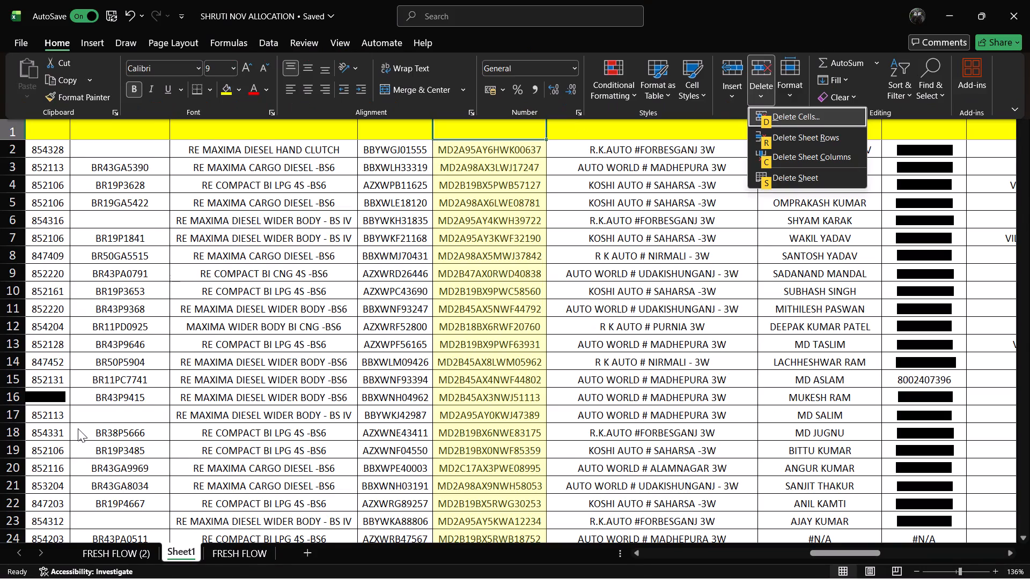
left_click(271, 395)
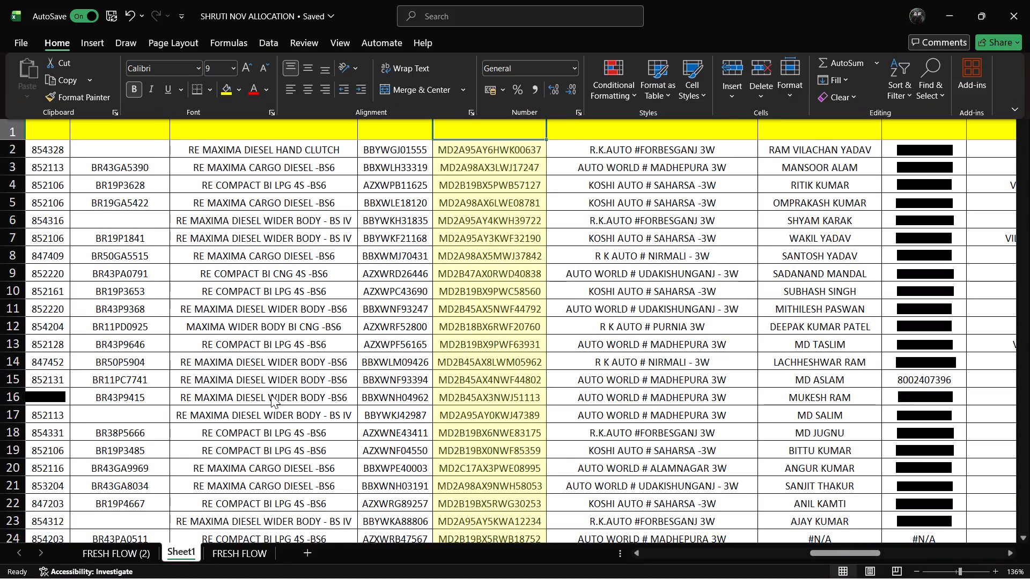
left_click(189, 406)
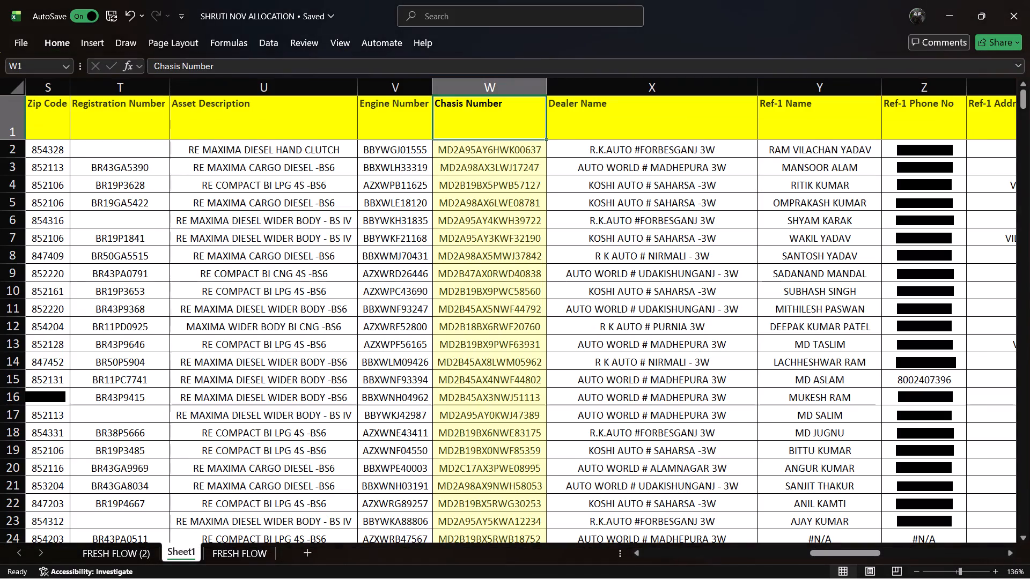
Delete the FRESH FLOW (2) sheet from the workbook.
left_click(128, 552)
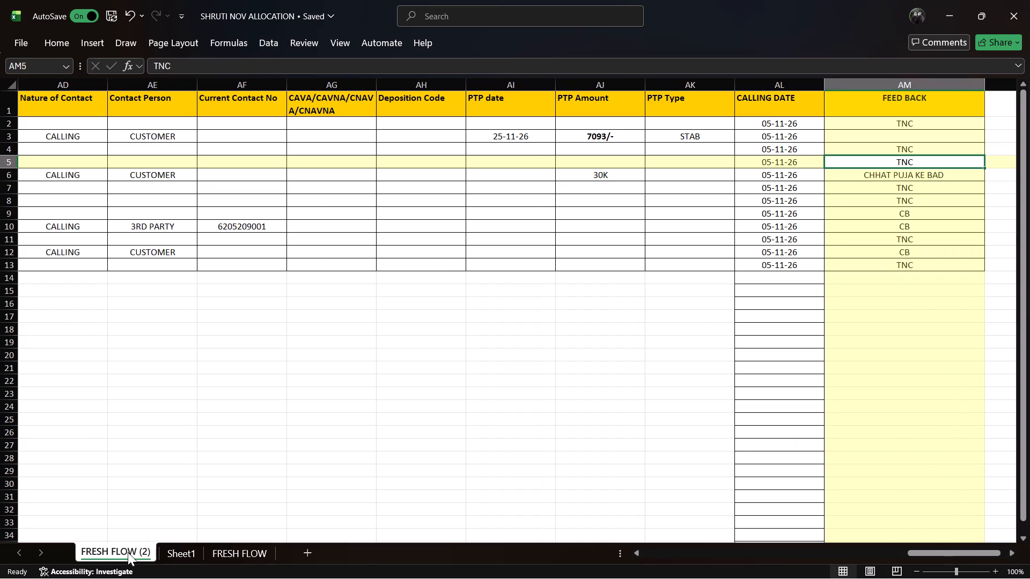
key("alt+h")
type("DS")
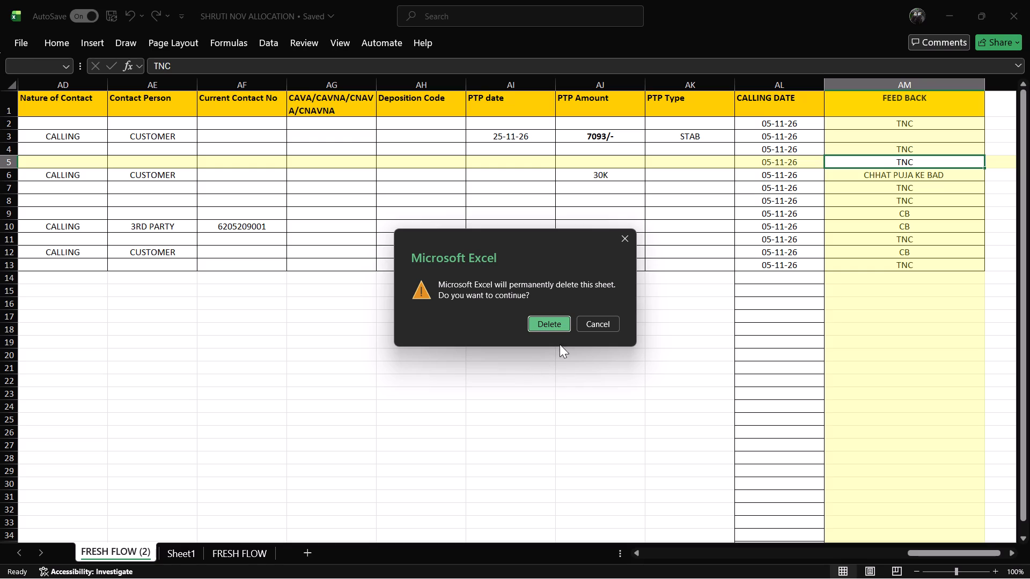
left_click(558, 318)
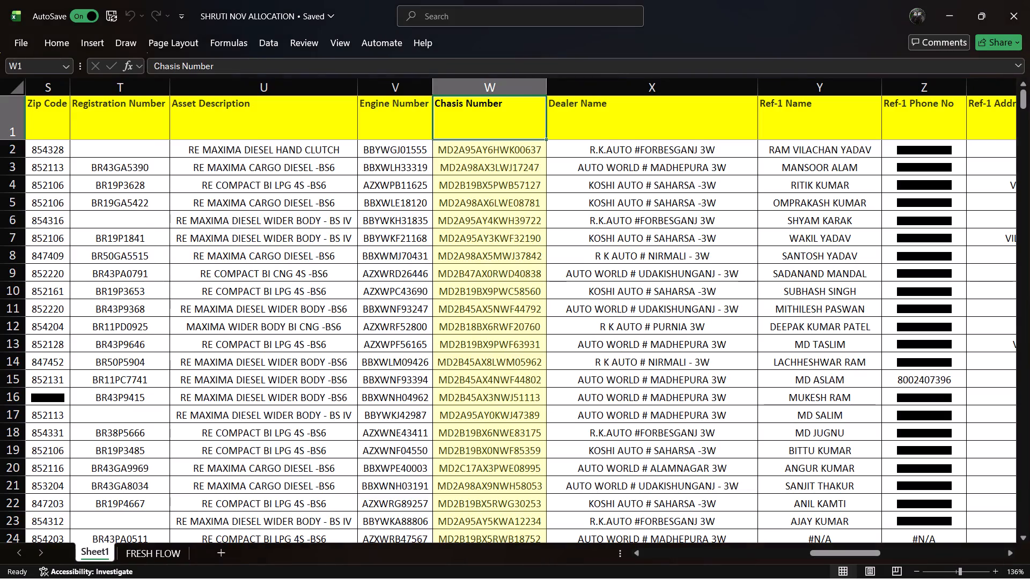
Turn on filtering for Sheet1's header row, starting from the Loan Number heading.
left_click(294, 448)
key("Up")
key("Up")
key("Up")
key("Up")
key("Up")
key("Up")
key("Up")
key("Up")
key("Up")
key("Up")
key("Up")
key("Up")
key("Up")
key("Up")
key("Up")
key("Up")
key("Up")
key("Up")
key("Up")
key("Up")
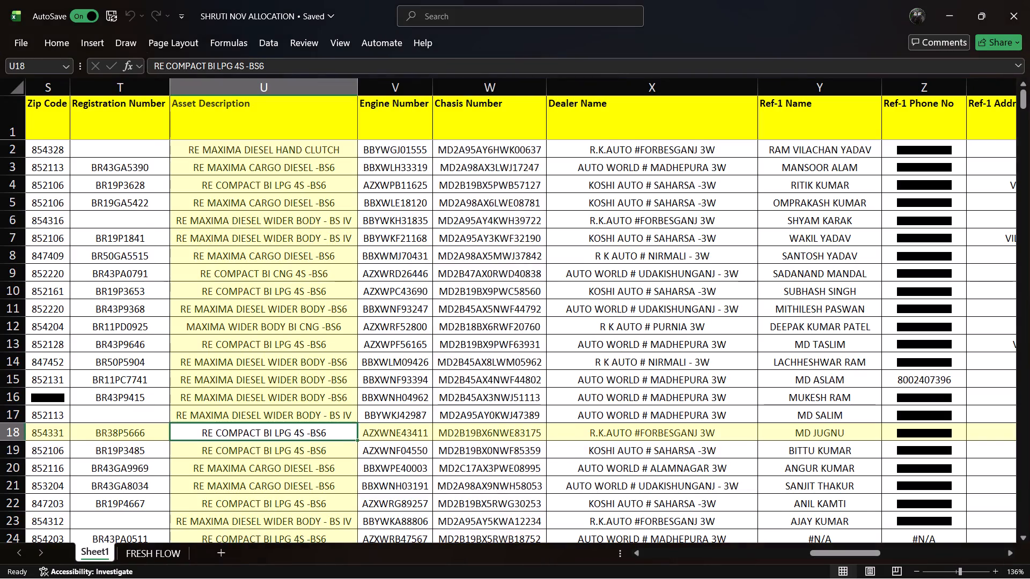
key("Left")
key("Left")
key("Left")
key("Left")
key("Left")
key("Left")
key("Left")
key("Left")
key("Left")
key("Left")
key("Left")
key("Left")
key("Left")
key("Left")
key("Left")
key("Left")
key("Left")
key("Left")
key("Left")
key("Left")
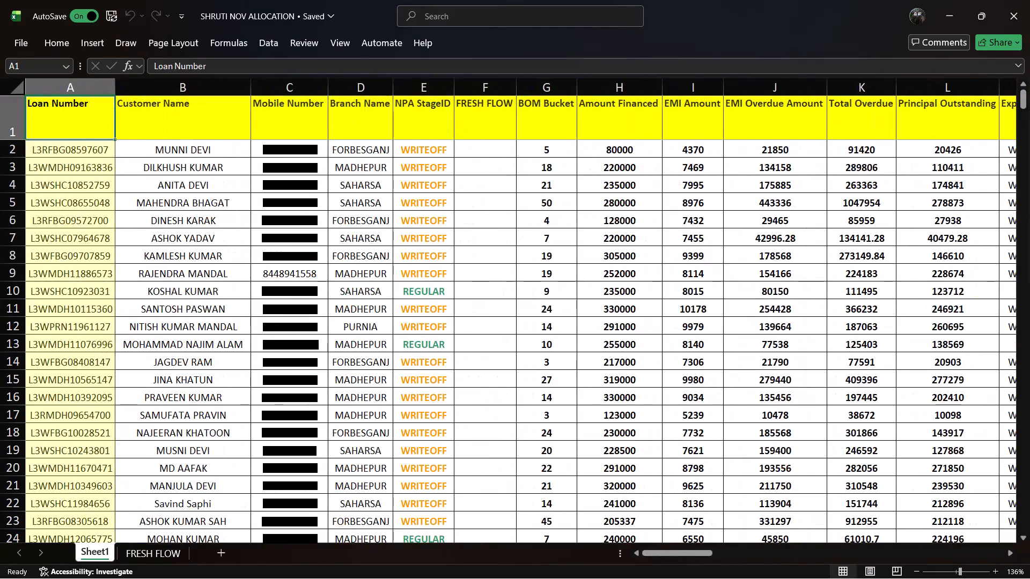
key("ctrl+shift+l")
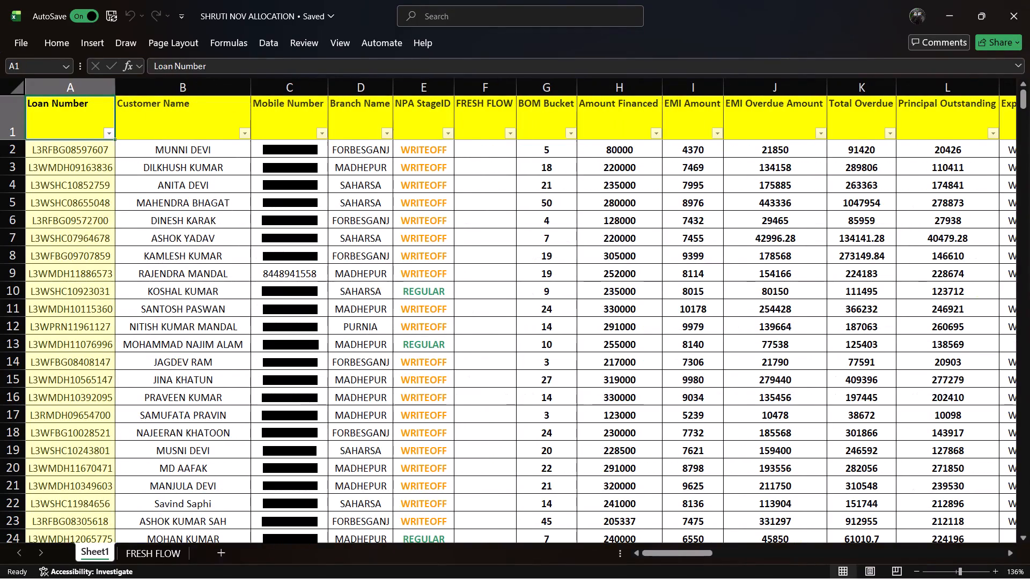
Look down Sheet1's FRESH FLOW column for tagged records and return to its heading.
left_click(493, 263)
left_click_drag(493, 263, 509, 247)
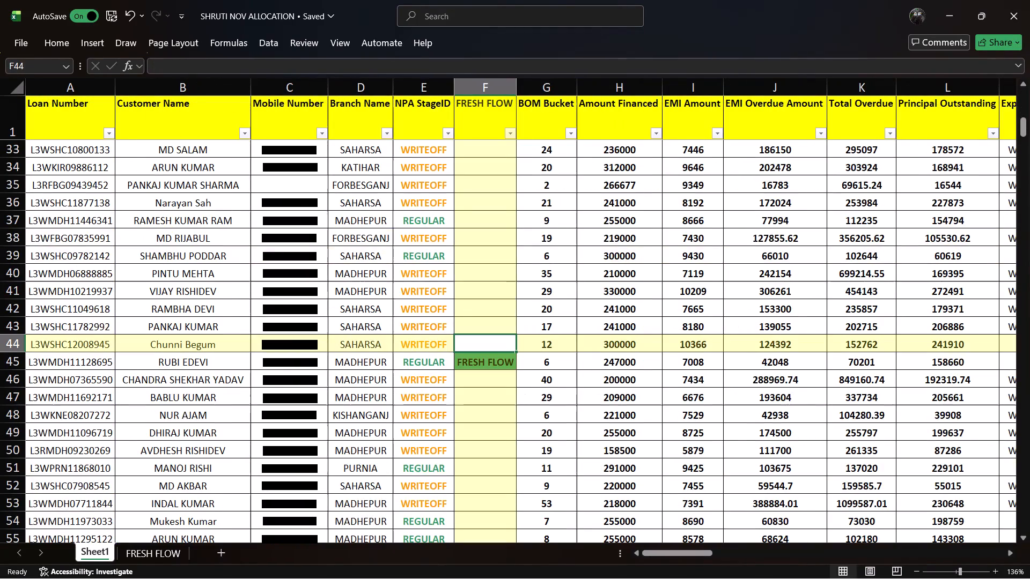
key("Up")
key("Up")
key("Up")
key("Up")
key("Up")
key("Up")
key("Up")
key("Up")
key("Up")
key("Up")
key("Up")
key("Up")
key("Up")
key("Up")
key("Up")
key("Up")
key("Up")
key("Up")
key("Up")
key("Up")
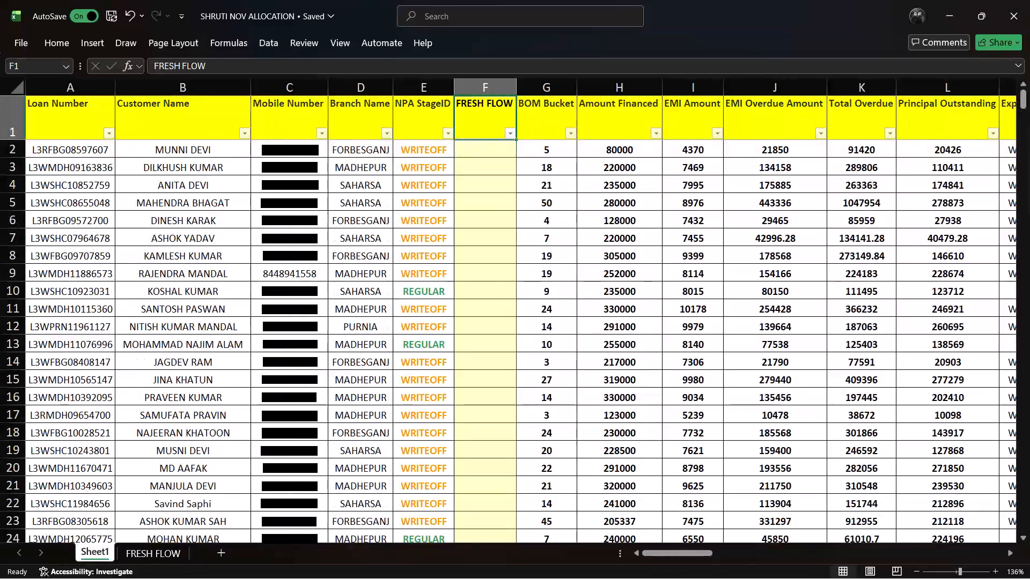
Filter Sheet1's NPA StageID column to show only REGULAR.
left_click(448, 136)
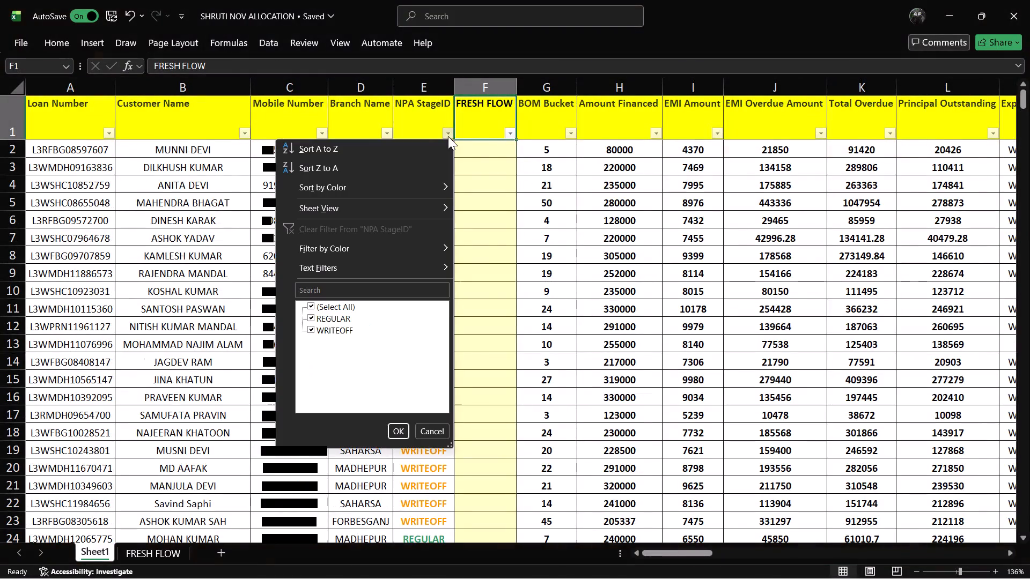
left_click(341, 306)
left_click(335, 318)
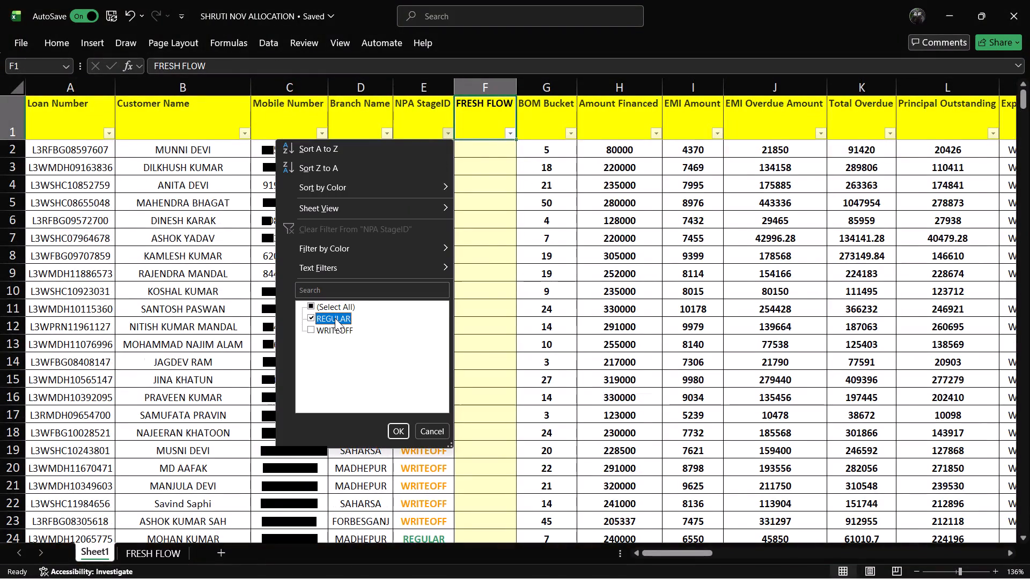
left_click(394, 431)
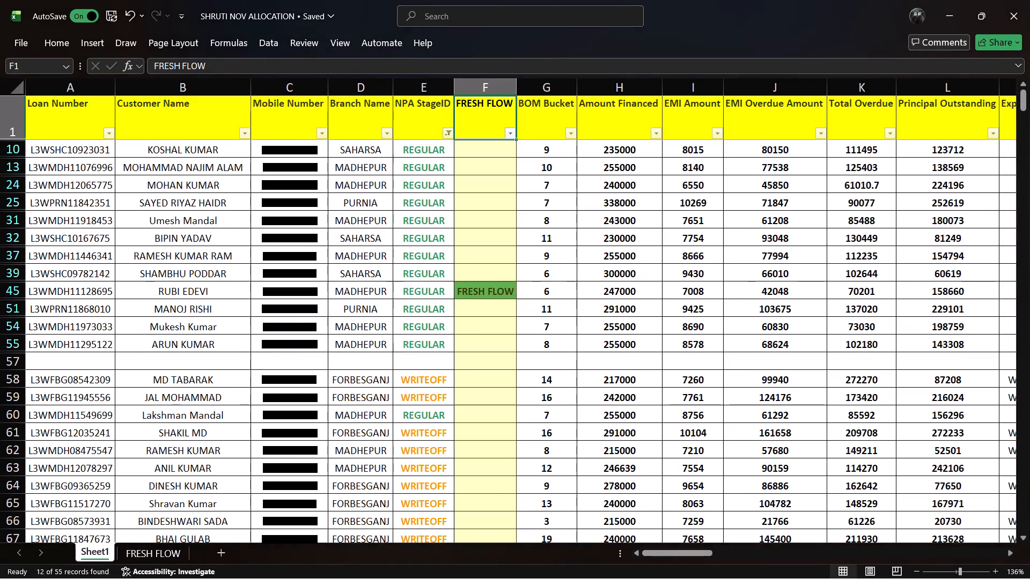
Examine the REGULAR-filtered records around Sheet1's FRESH FLOW column.
left_click(463, 221)
key("Up")
key("Up")
key("Up")
key("Up")
key("Up")
key("Up")
key("Up")
key("Up")
key("Up")
key("Up")
key("Up")
key("Up")
key("Up")
key("Up")
key("Up")
key("Up")
key("Up")
key("Up")
key("Up")
key("Up")
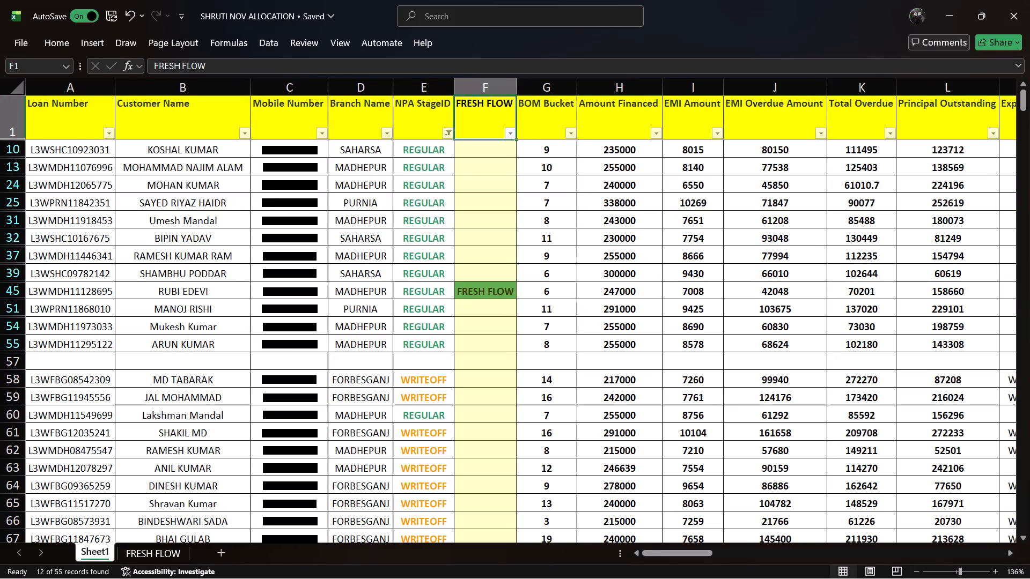
Change the NPA StageID filter to show only WRITEOFF.
left_click(445, 132)
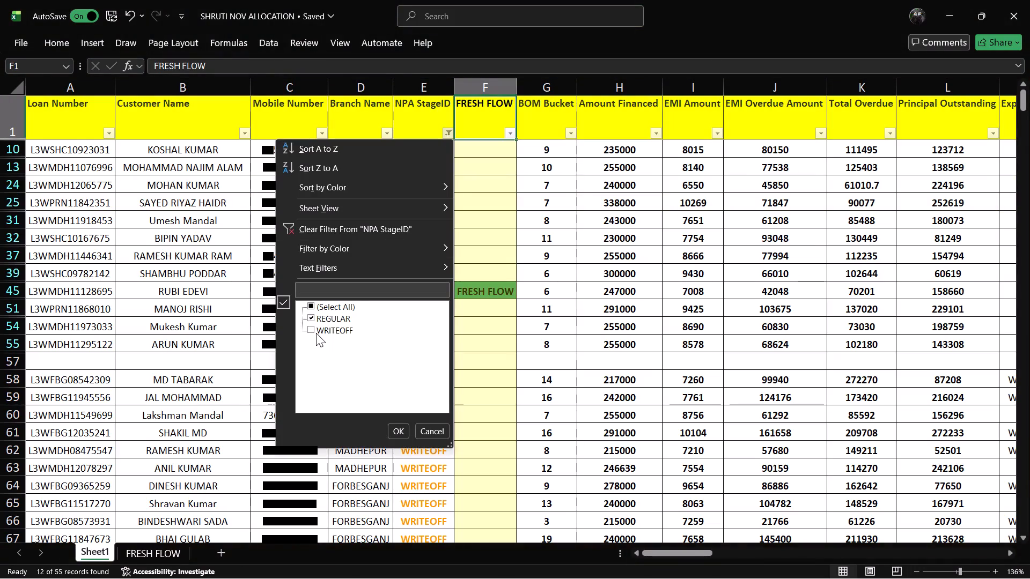
left_click(312, 330)
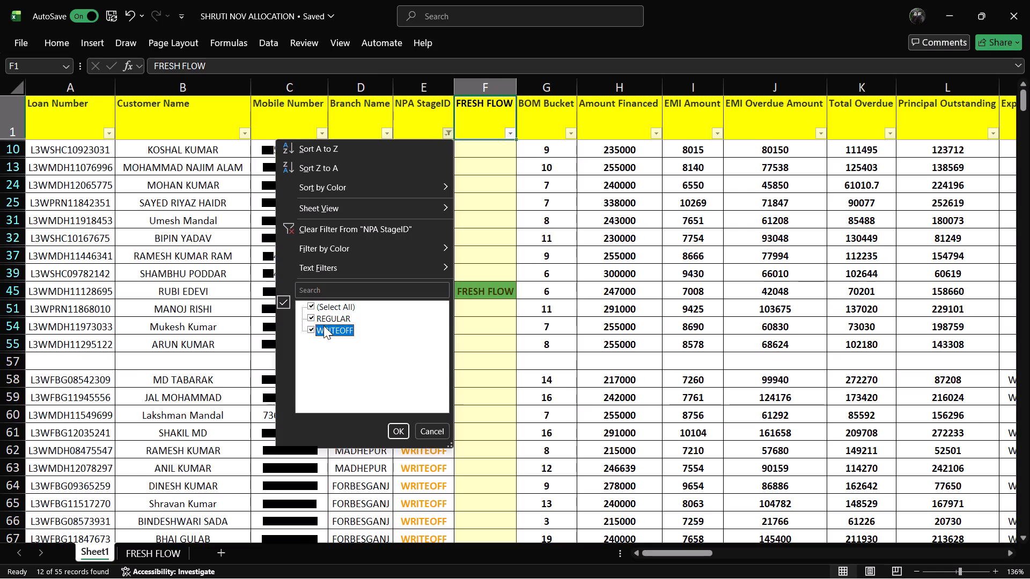
left_click(323, 319)
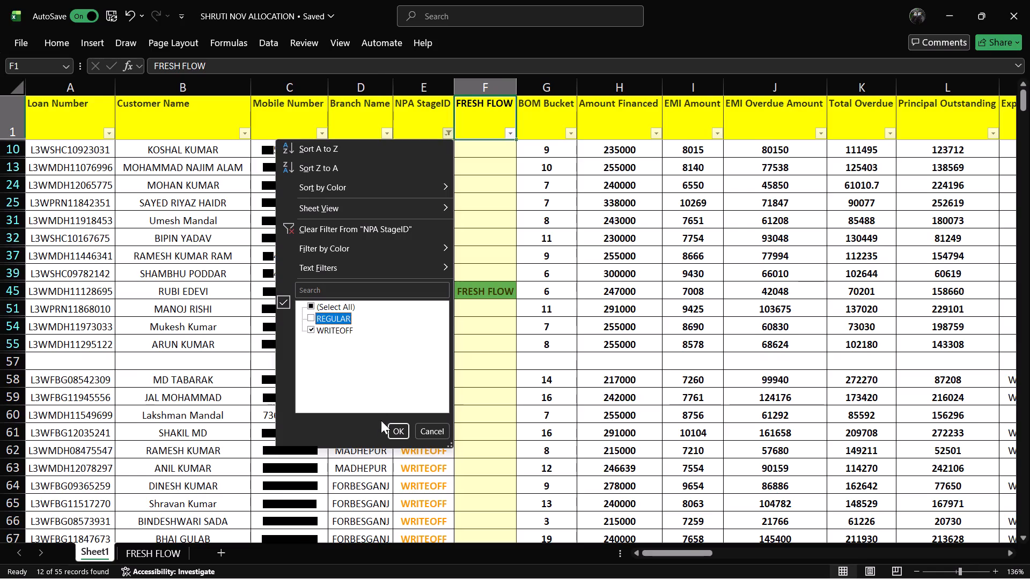
left_click(400, 426)
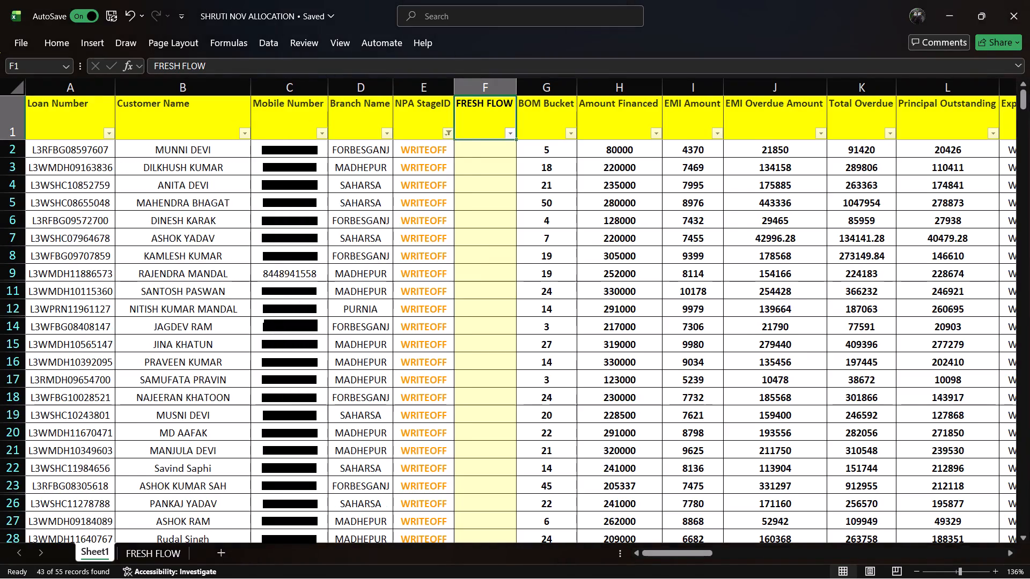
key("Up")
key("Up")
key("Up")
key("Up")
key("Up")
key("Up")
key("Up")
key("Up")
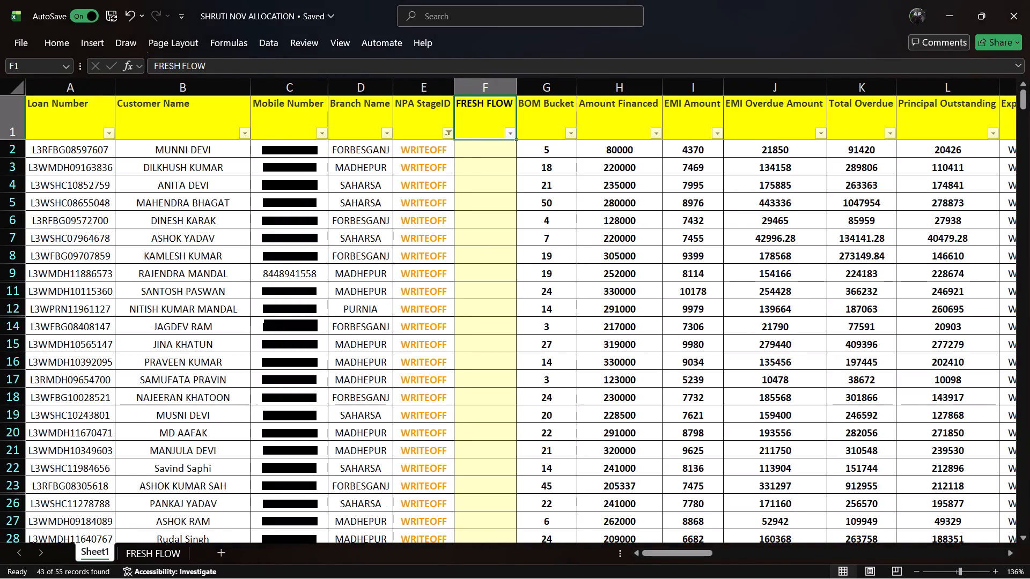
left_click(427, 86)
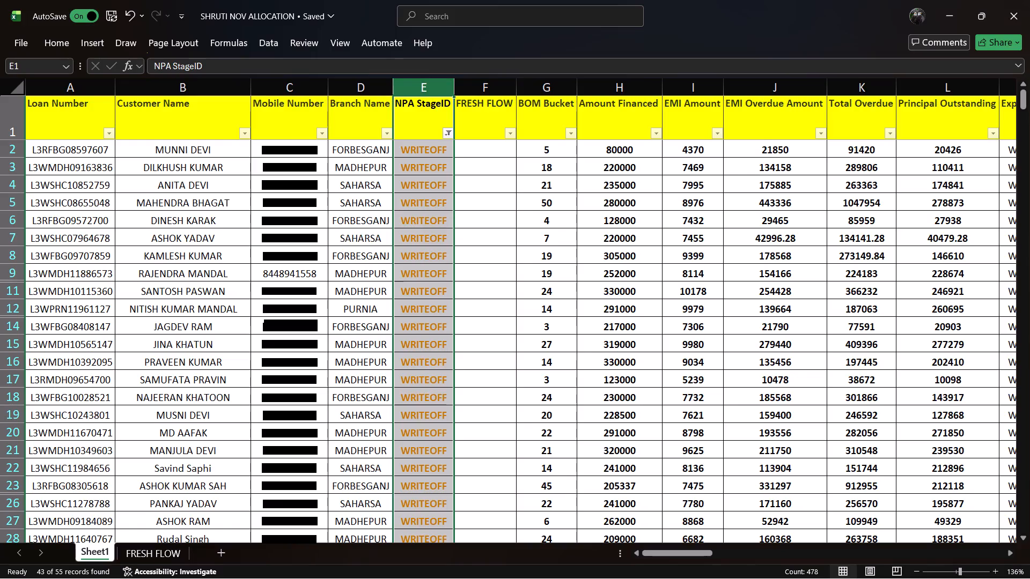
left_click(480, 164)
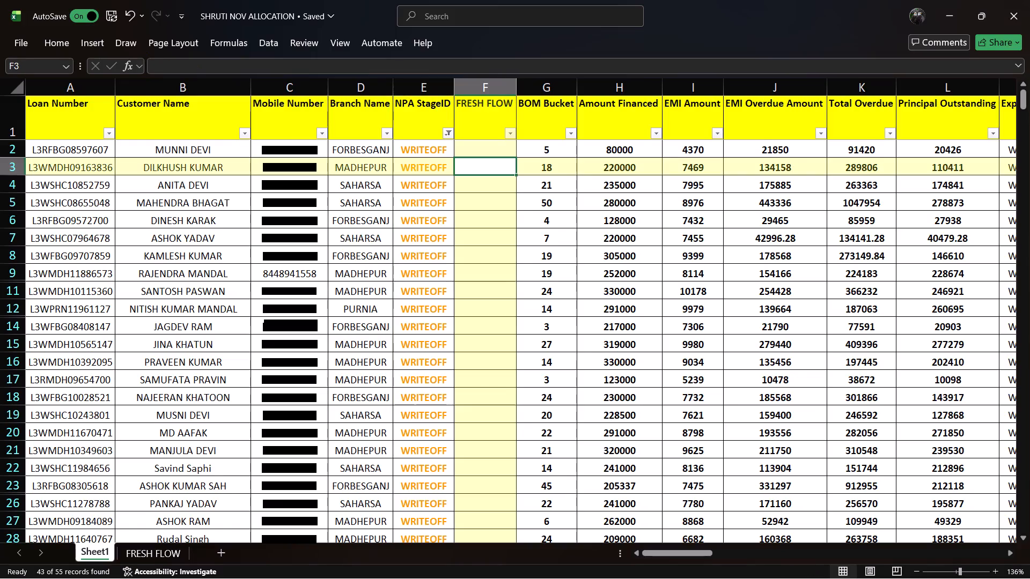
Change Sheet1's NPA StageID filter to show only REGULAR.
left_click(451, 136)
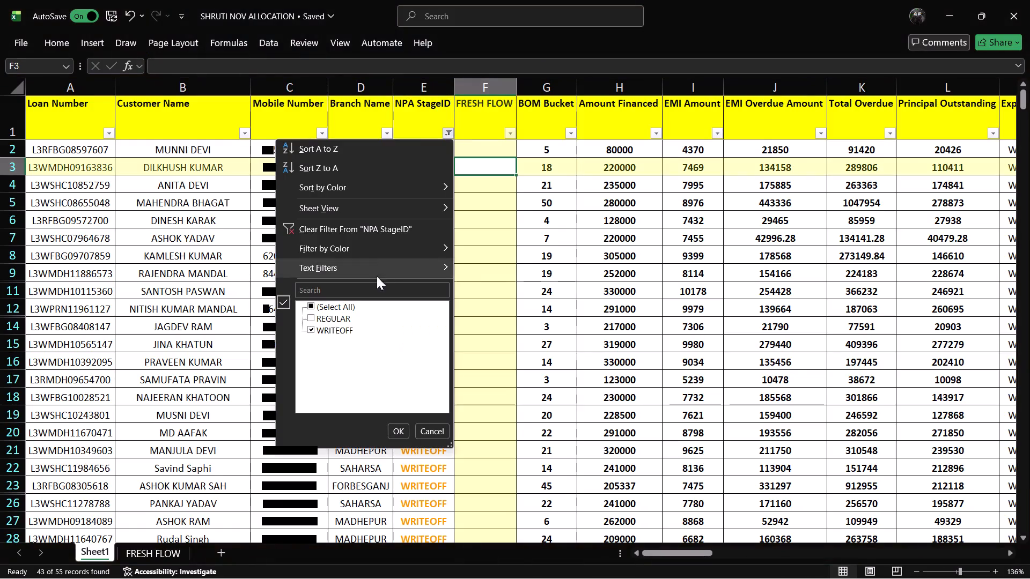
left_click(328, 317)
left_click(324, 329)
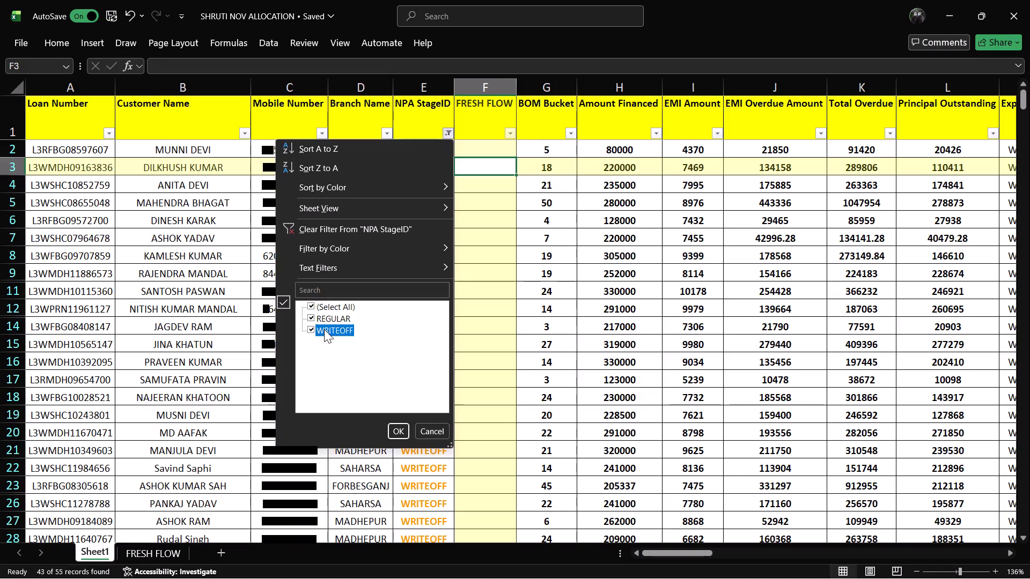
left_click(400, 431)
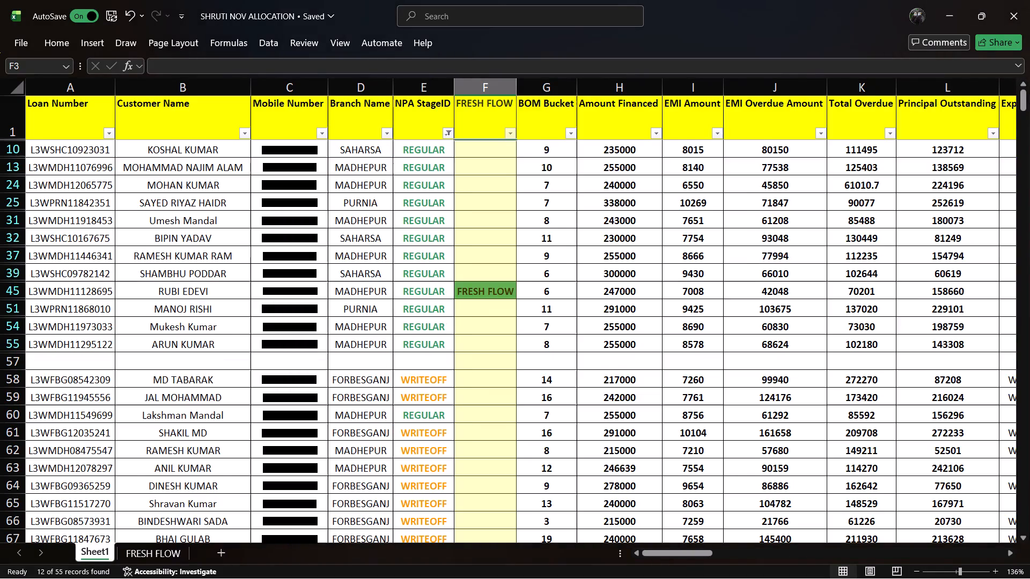
Look down Sheet1's FRESH FLOW column to check which records the REGULAR filter covers, and return toward the upper rows.
key("Down")
key("Down")
key("Down")
key("Down")
key("Down")
key("Down")
key("Down")
key("Down")
key("Down")
key("Down")
key("Down")
key("Down")
key("Down")
key("Down")
key("Down")
key("Down")
key("Down")
key("Down")
key("Down")
key("Down")
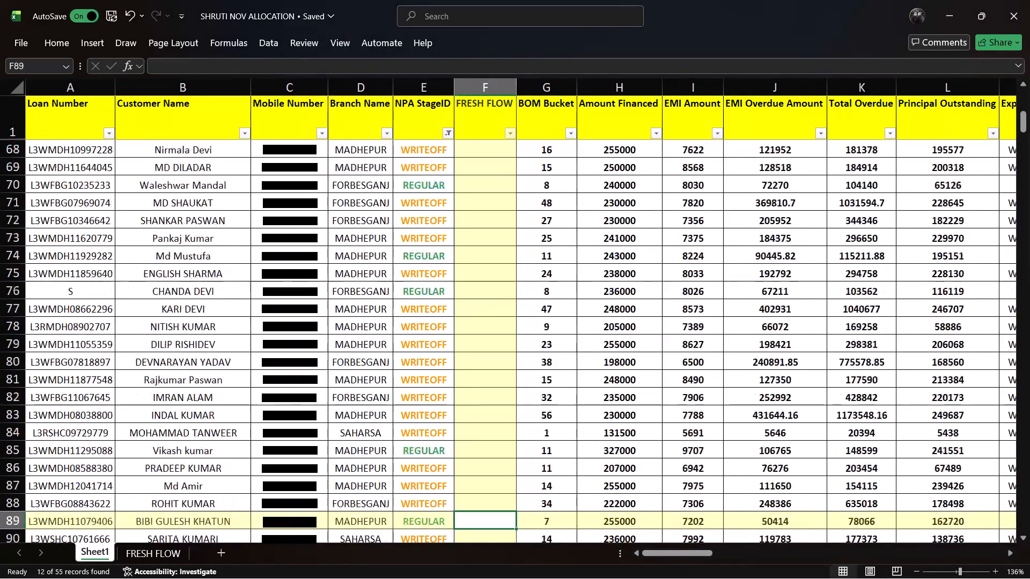
key("Down")
key("Down")
key("Down")
key("Down")
key("Down")
key("Down")
key("Down")
key("Down")
key("Down")
key("Down")
key("Down")
key("Down")
key("Down")
key("Down")
key("Down")
key("Down")
key("Down")
key("Down")
key("Down")
key("Down")
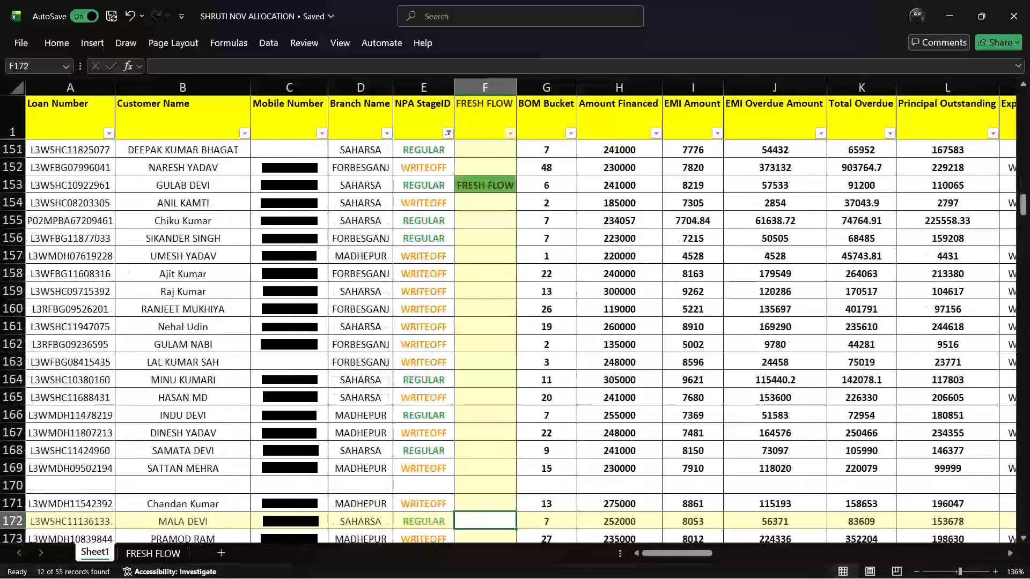
key("Up")
key("Up")
key("Up")
key("Up")
key("Up")
key("Up")
key("Up")
key("Up")
key("Up")
key("Up")
key("Up")
key("Up")
key("Up")
key("Up")
key("Up")
key("Up")
key("Up")
key("Up")
key("Up")
key("Up")
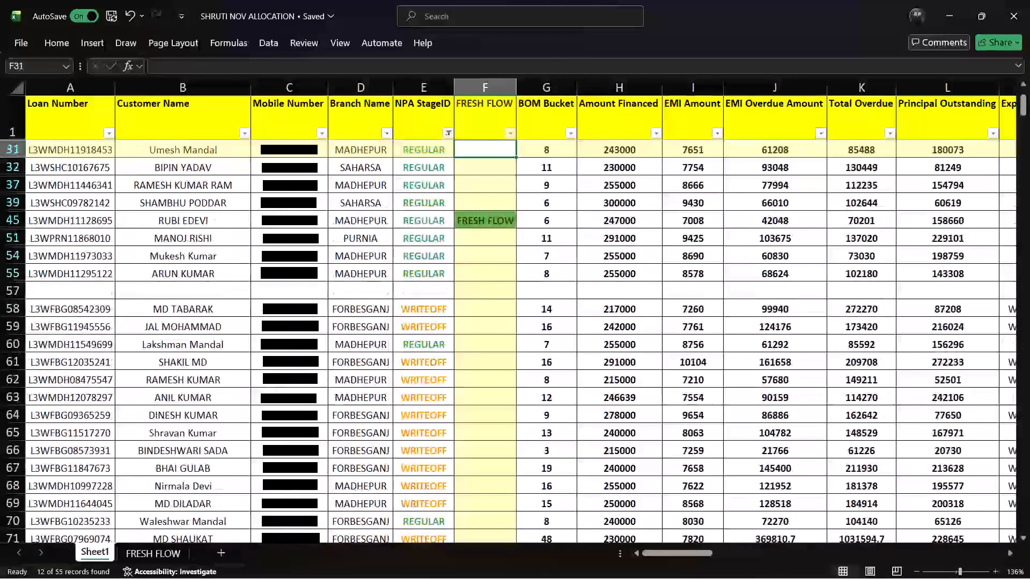
Remove Sheet1's existing filter and apply a new filter to the whole NPA StageID column only.
key("ctrl+shift+l")
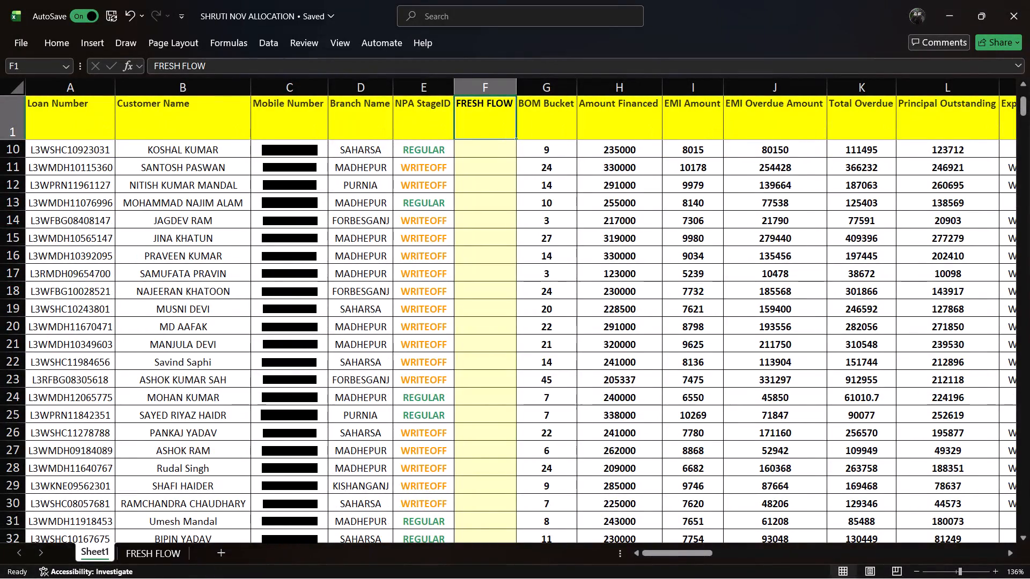
left_click(435, 92)
key("ctrl+shift+l")
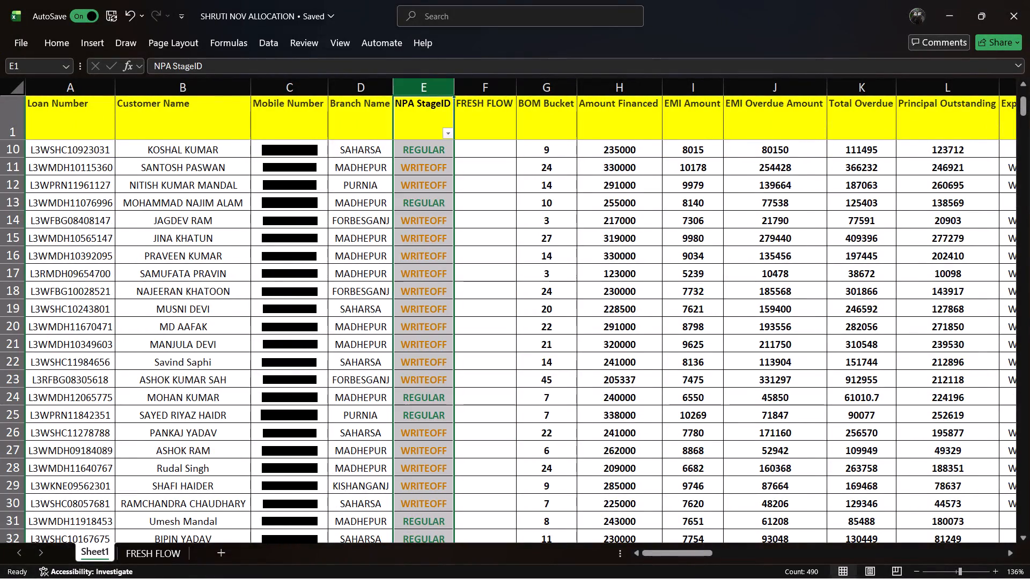
left_click(510, 148)
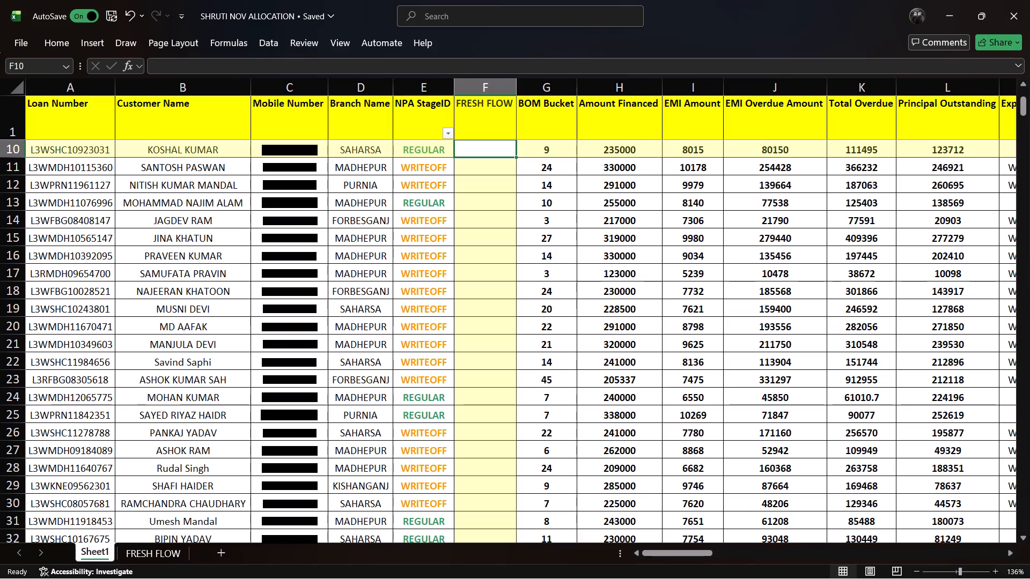
Filter the NPA StageID column to show only REGULAR and check the number of entries in it.
left_click(448, 137)
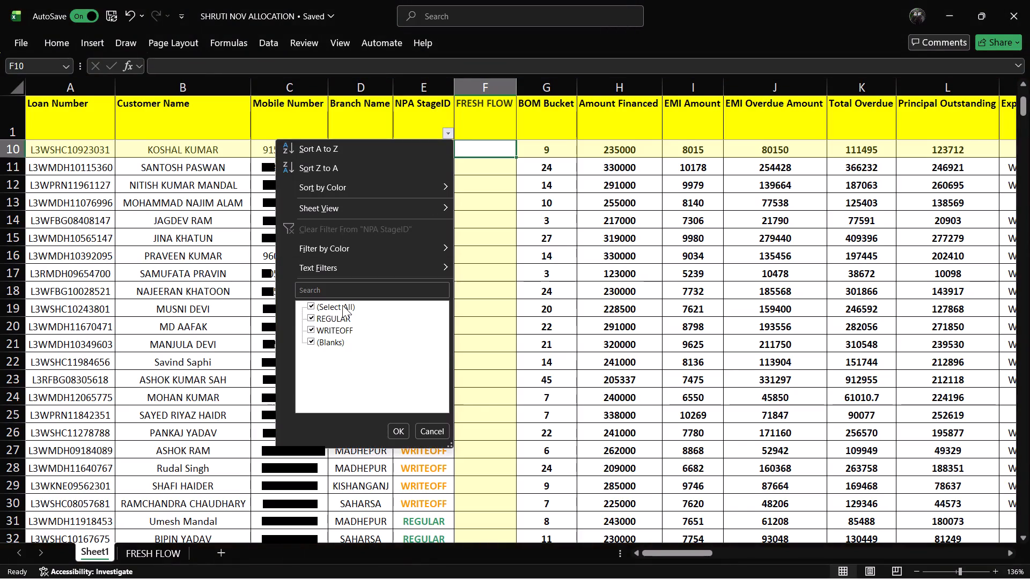
left_click(342, 305)
left_click(325, 316)
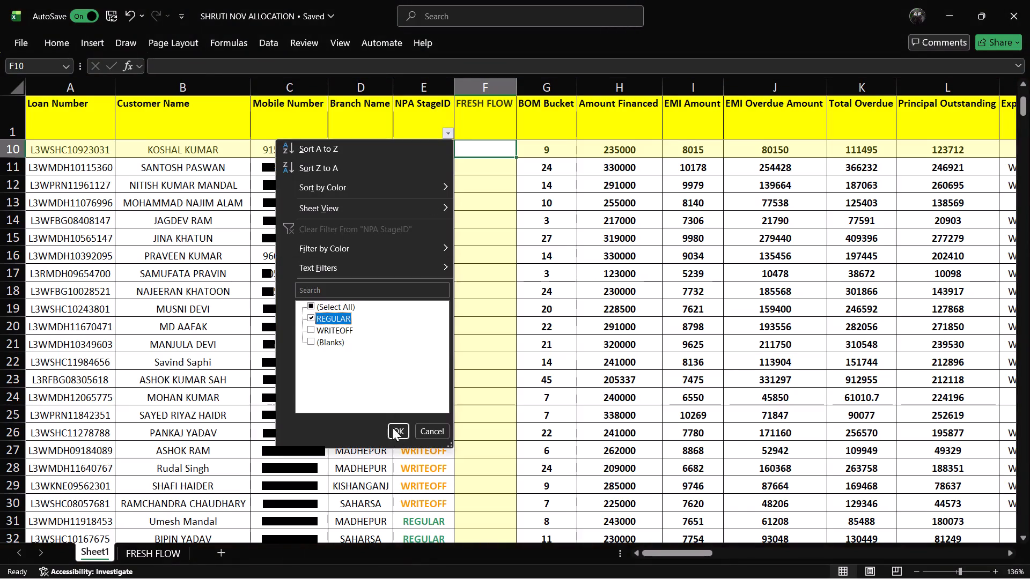
left_click(395, 439)
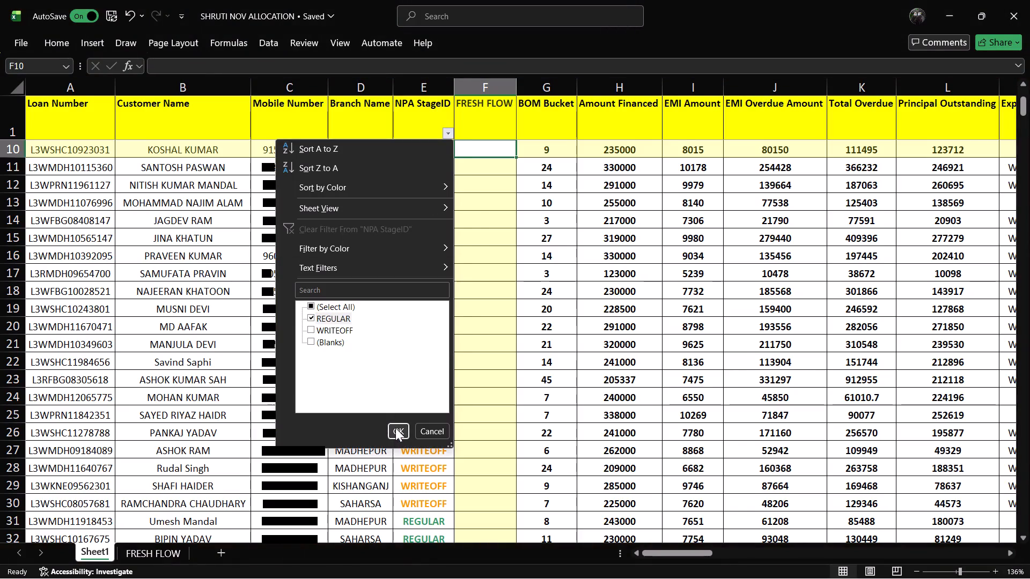
left_click(395, 428)
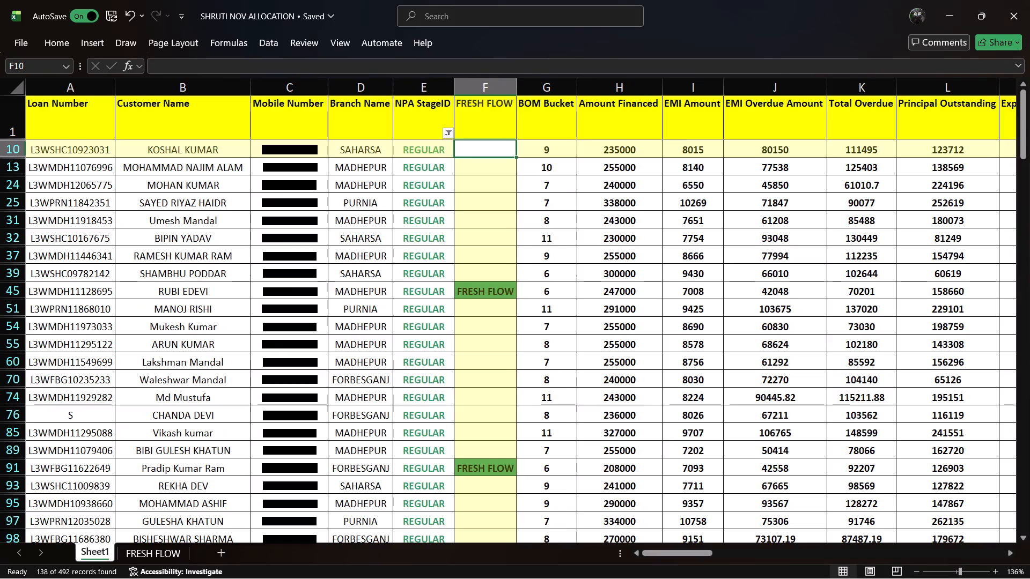
left_click(426, 85)
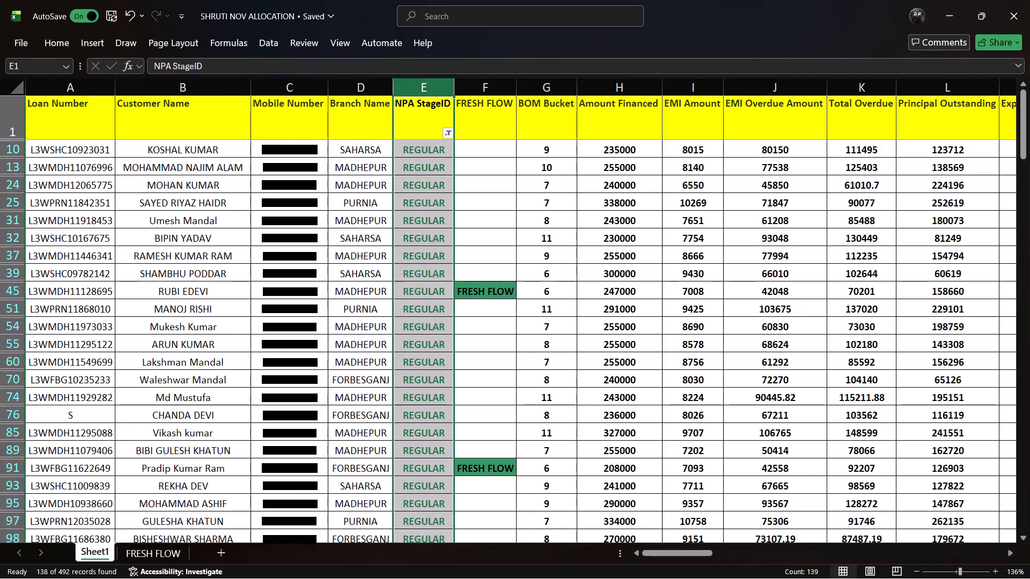
left_click(547, 213)
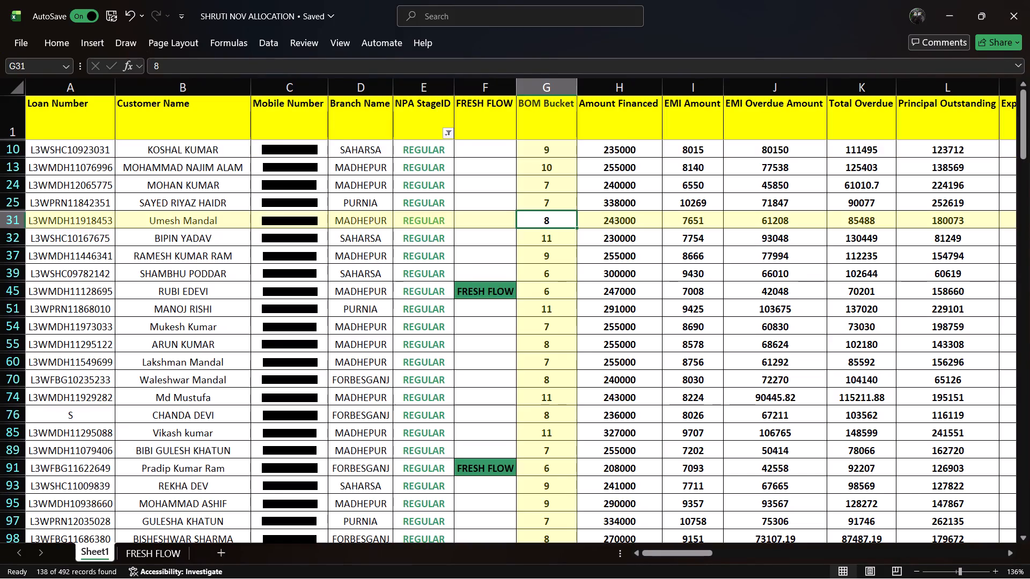
Copy all of Sheet1's filtered REGULAR records with their headings into a new sheet, starting at cell A1.
left_click(11, 79)
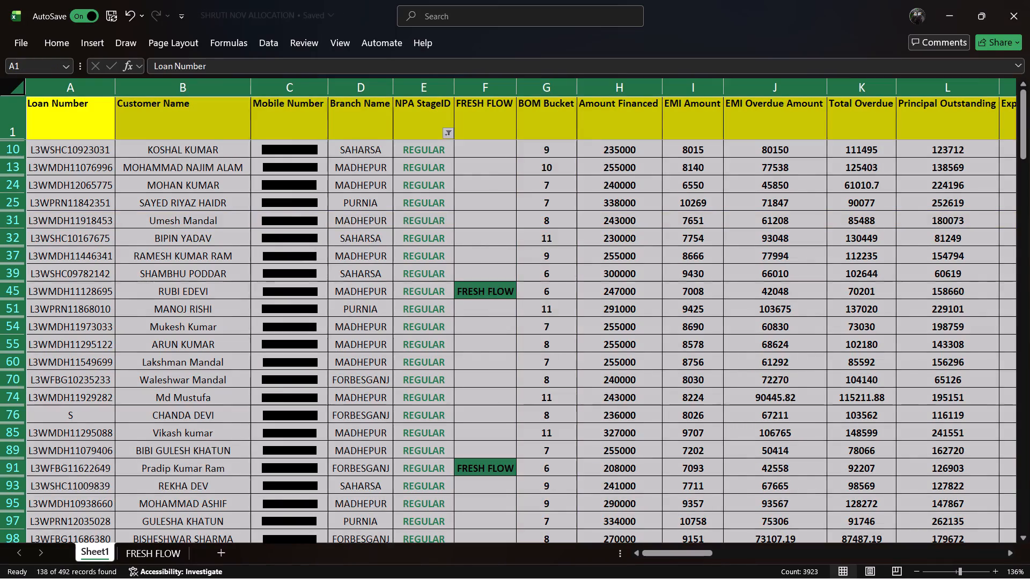
key("ctrl+c")
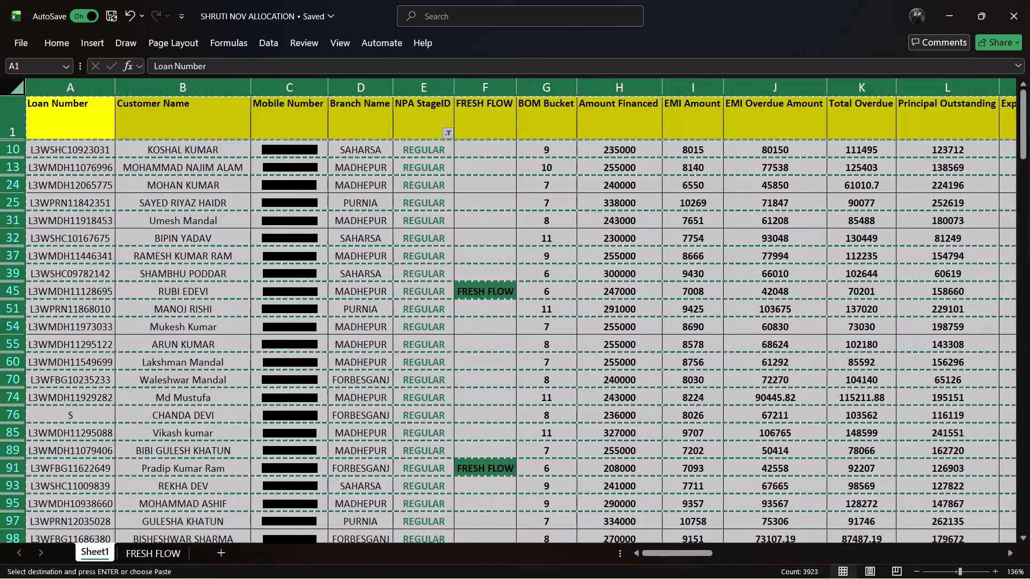
left_click(216, 550)
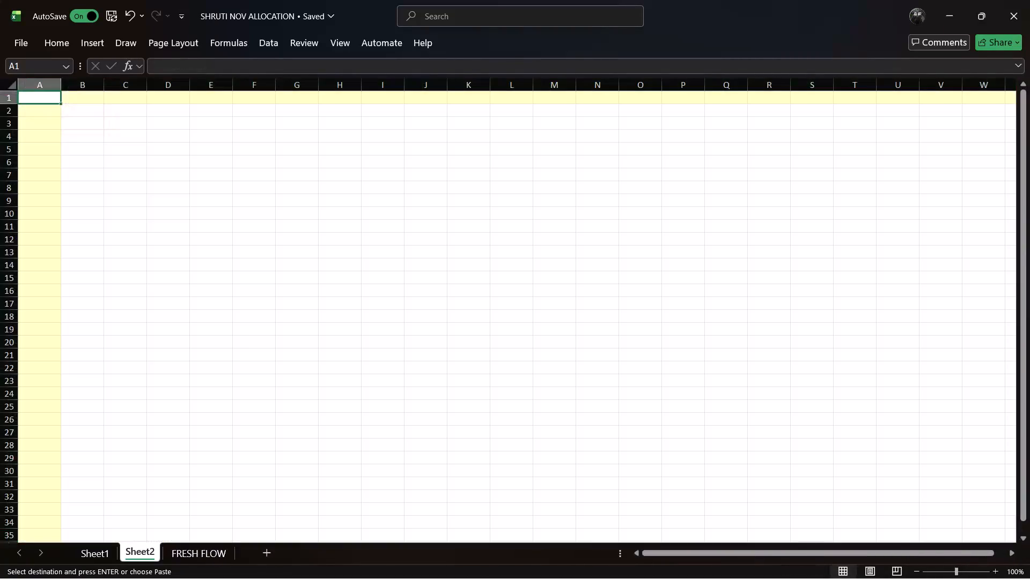
key("ctrl+v")
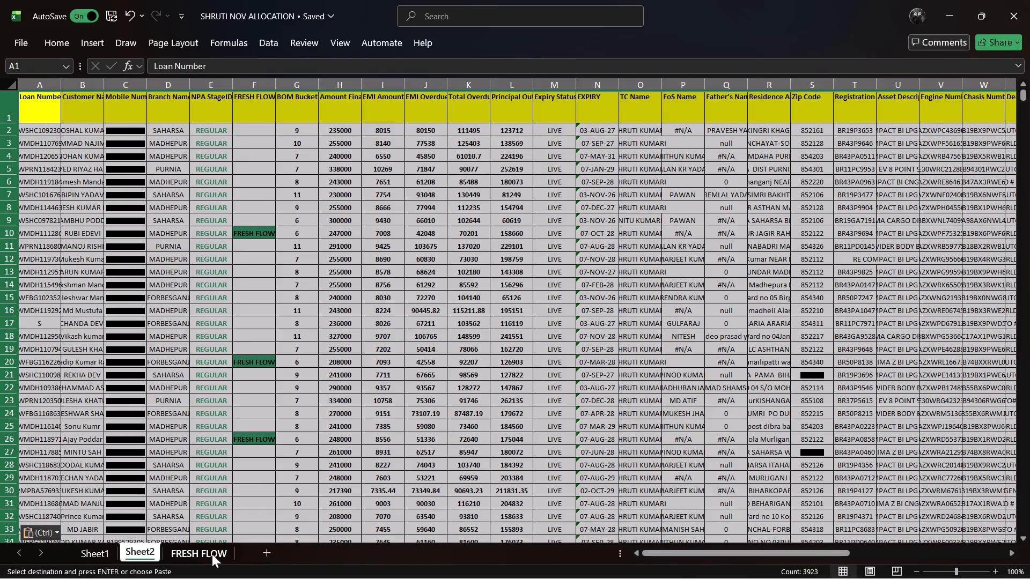
Return to Sheet1 and remove its NPA StageID filter.
left_click(95, 551)
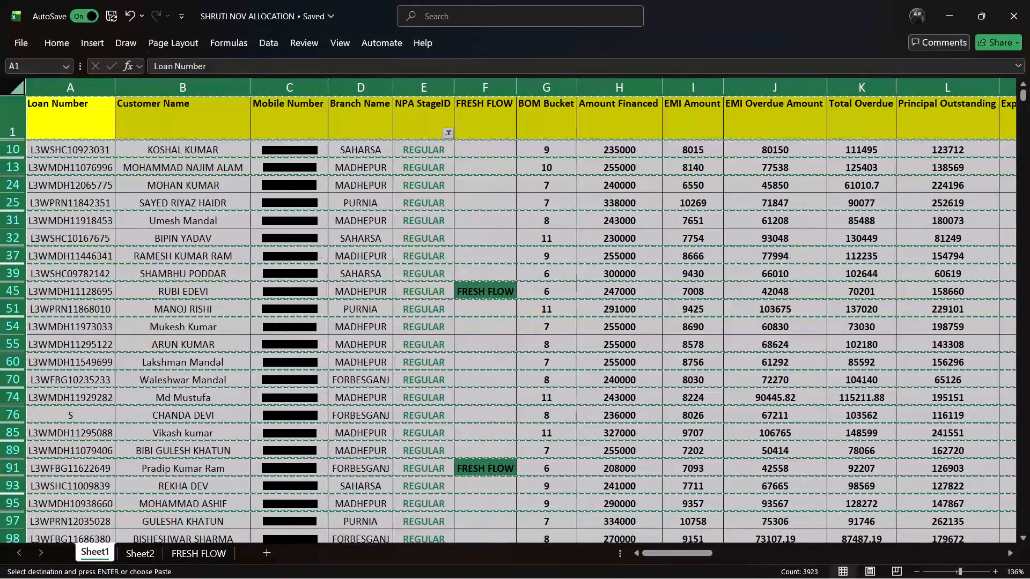
left_click(268, 359)
key("ctrl+shift+l")
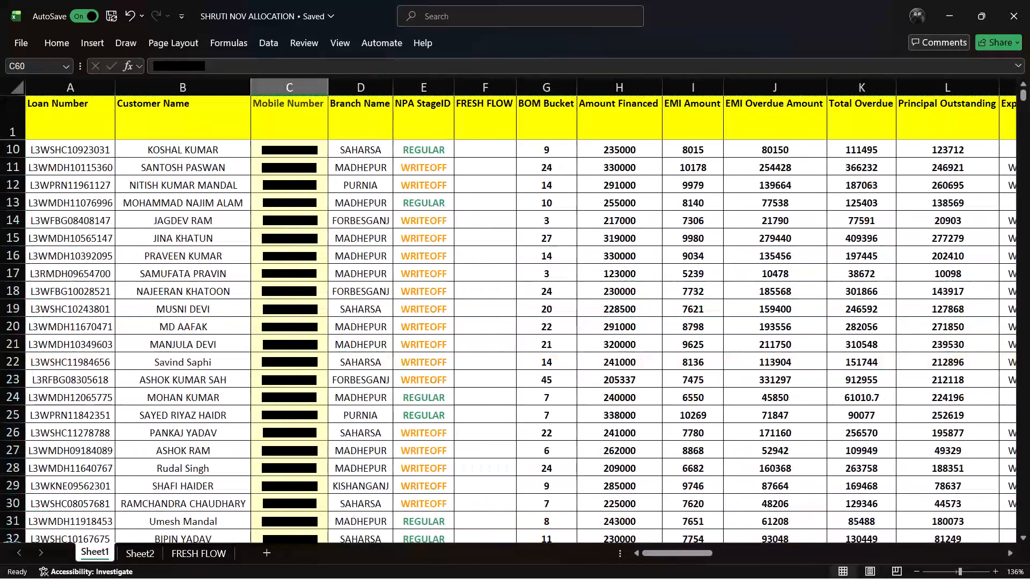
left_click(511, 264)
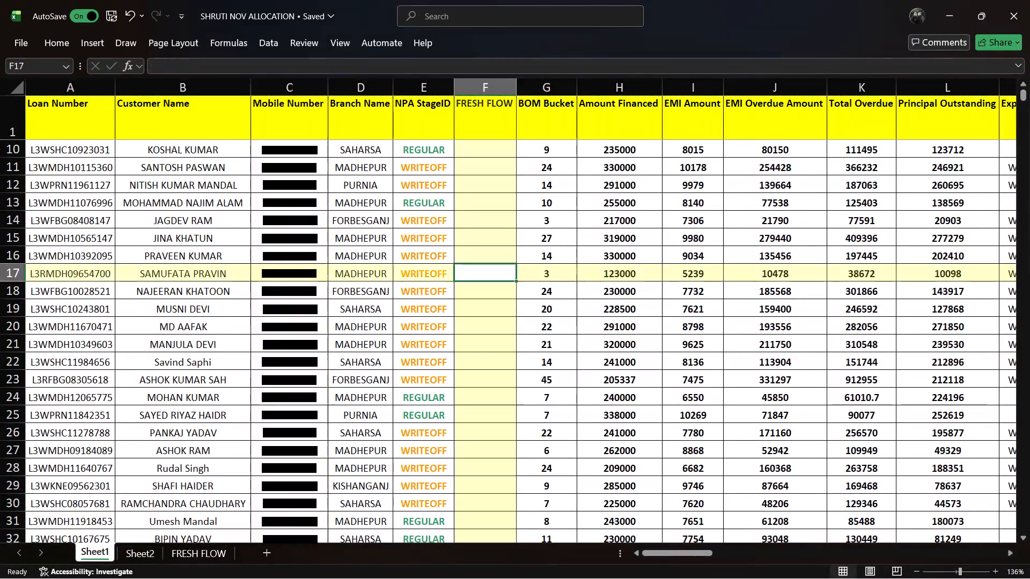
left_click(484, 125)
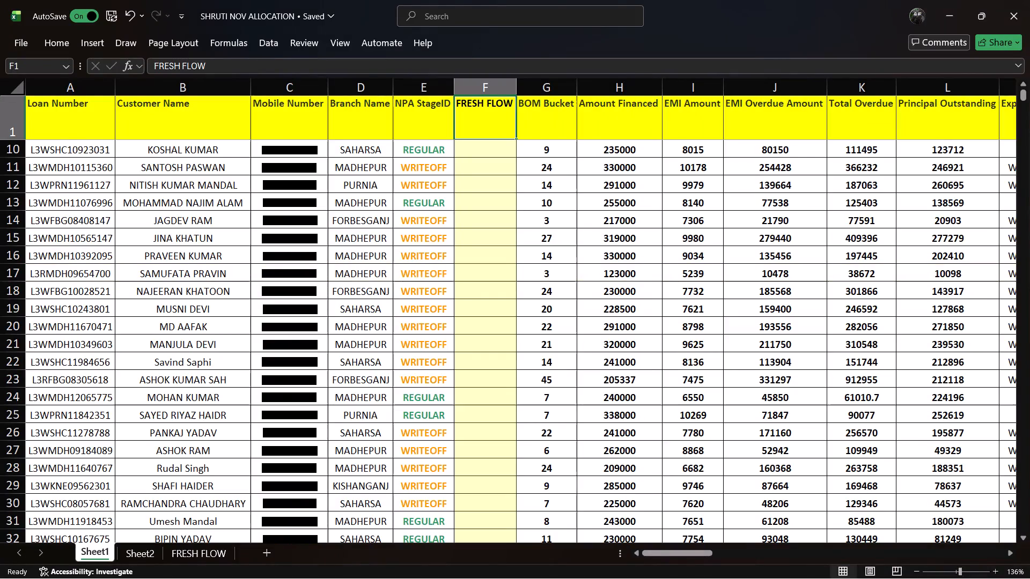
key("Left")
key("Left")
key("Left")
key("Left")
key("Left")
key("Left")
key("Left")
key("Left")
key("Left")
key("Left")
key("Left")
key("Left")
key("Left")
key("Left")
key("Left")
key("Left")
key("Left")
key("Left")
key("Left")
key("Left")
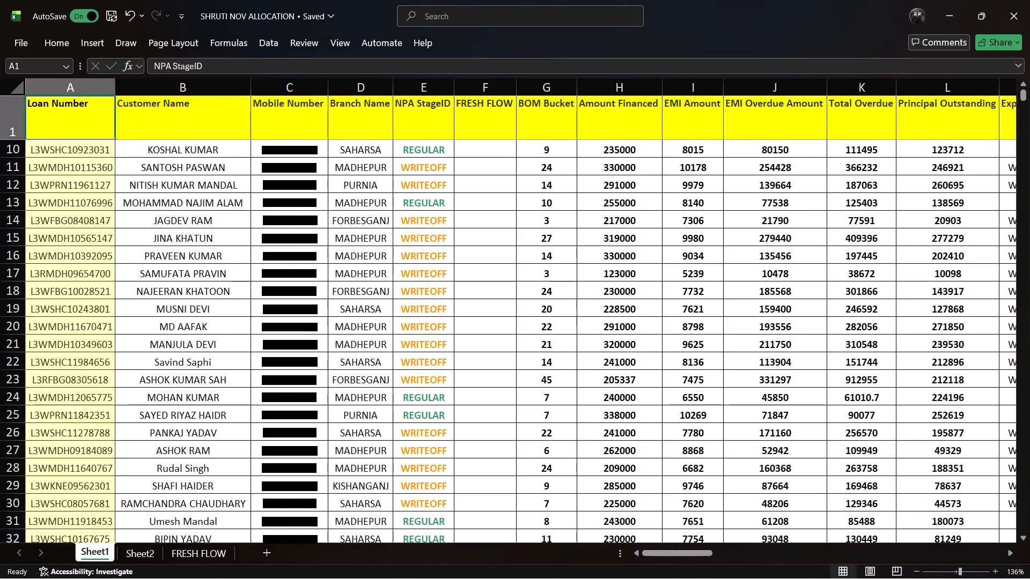
Rename Sheet1 as DATA.
double_click(106, 554)
key("BackSpace")
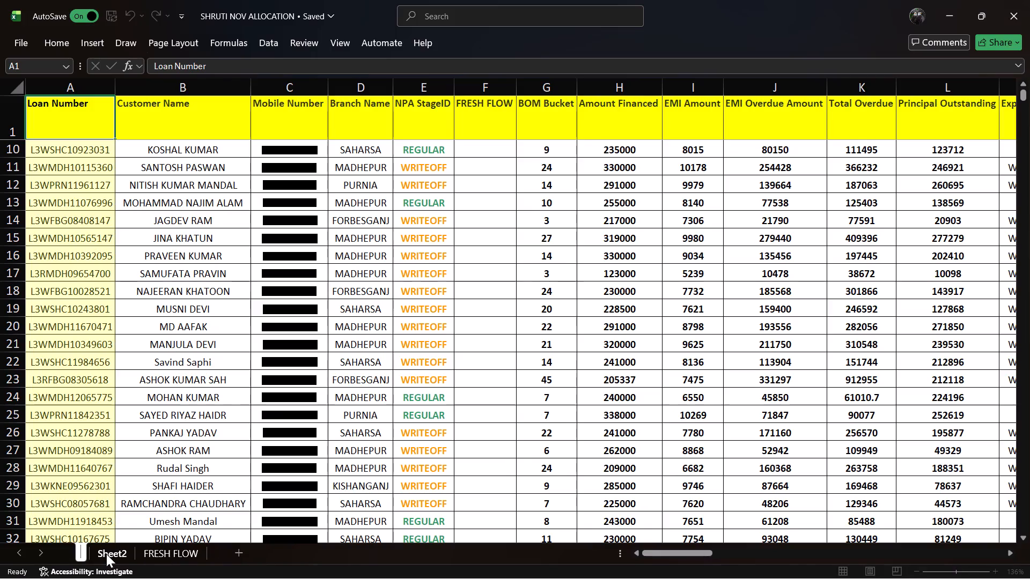
type("DA")
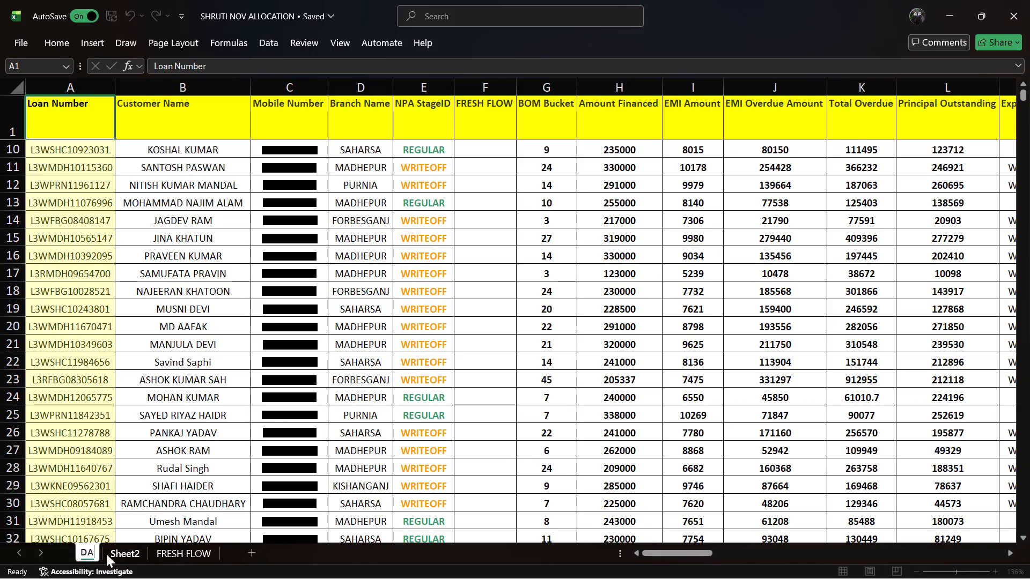
type("TA")
key("space")
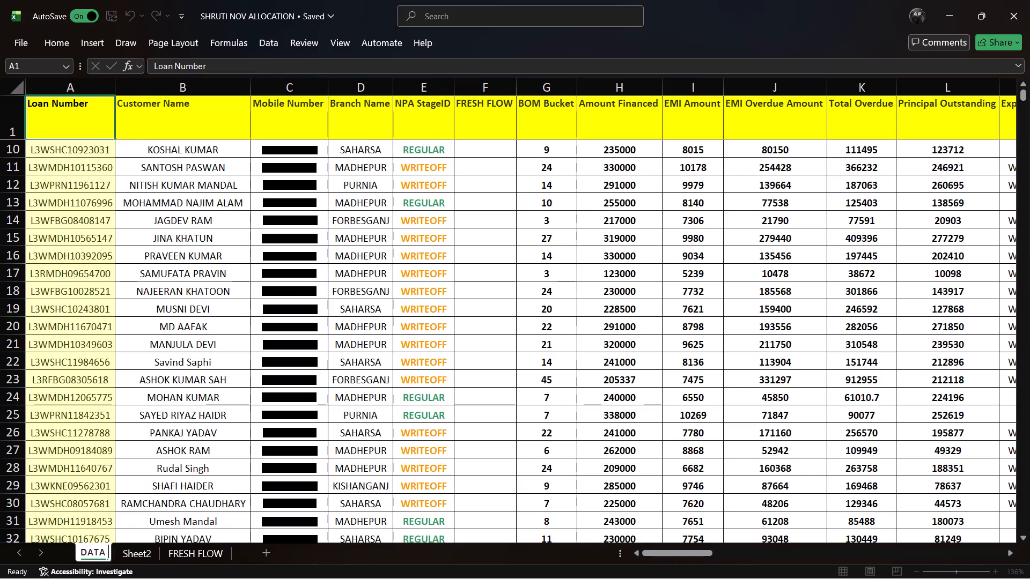
Rename the sheet holding the copied REGULAR records as REGULAR.
left_click(147, 551)
double_click(147, 551)
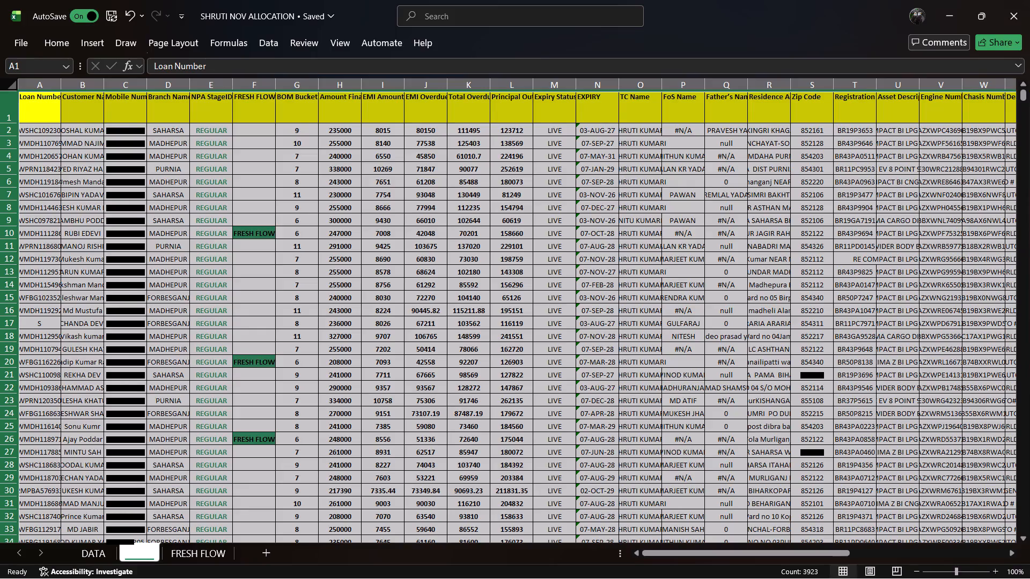
key("BackSpace")
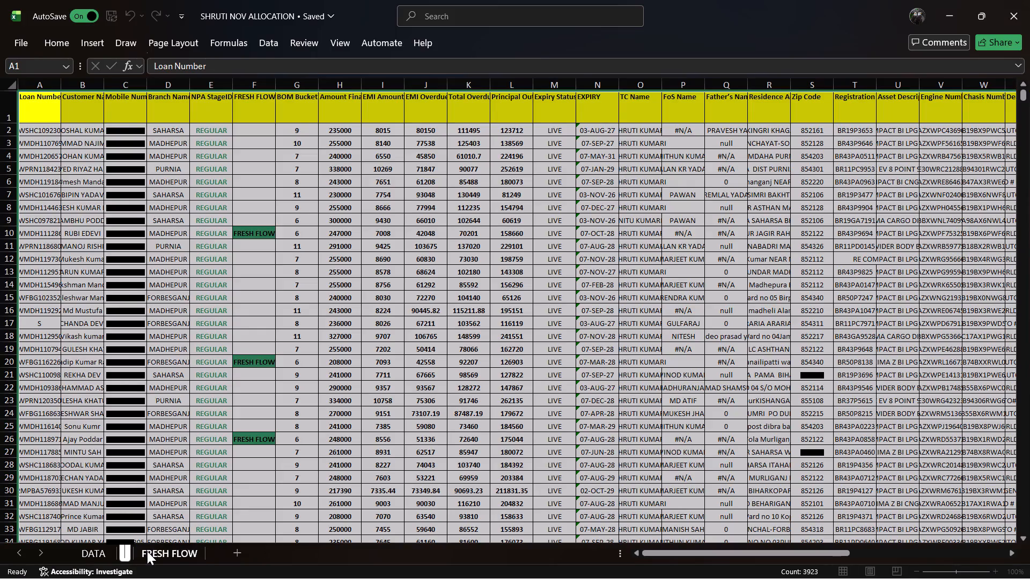
type("RE")
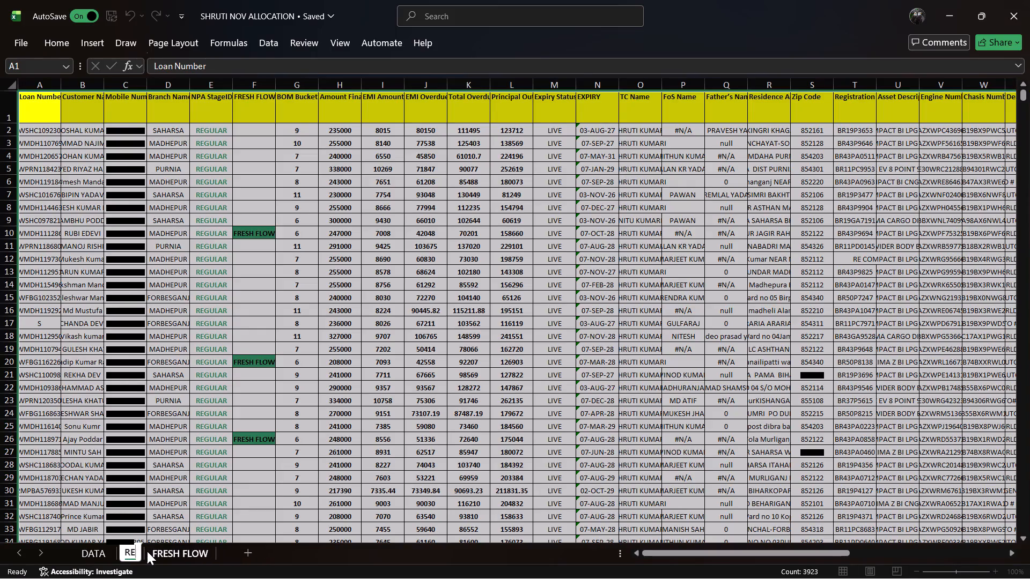
type("GU")
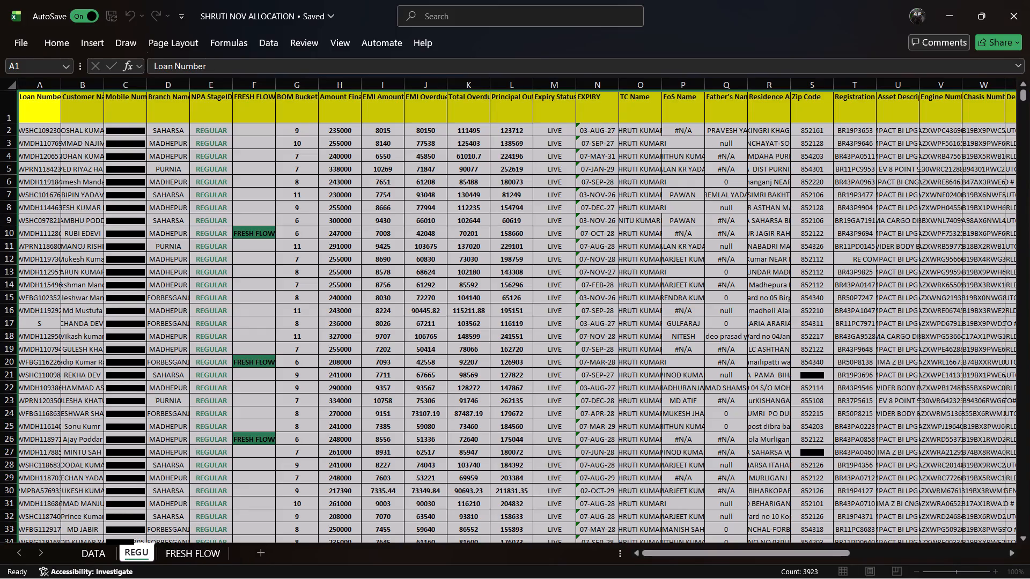
type("LAR")
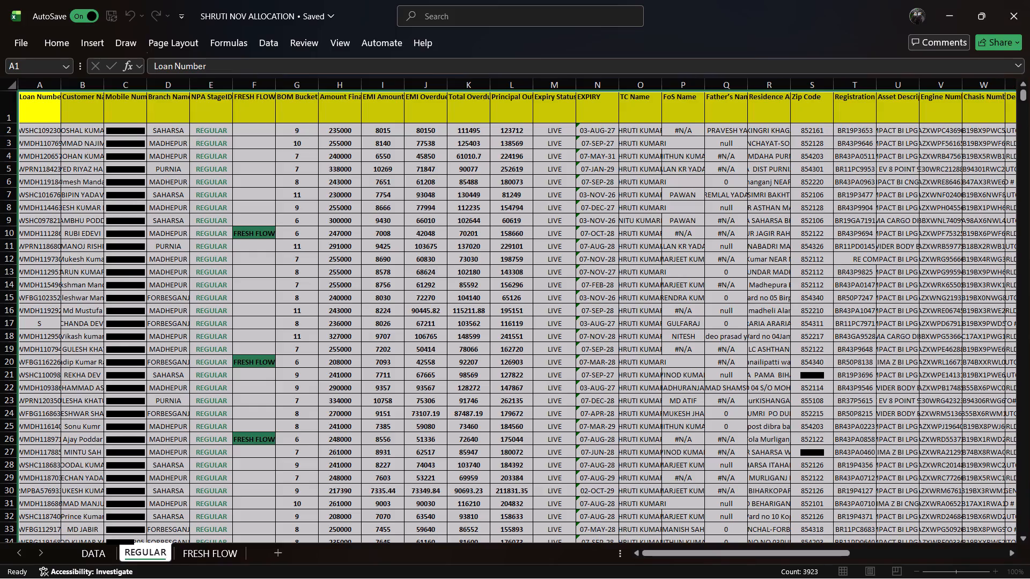
left_click(218, 551)
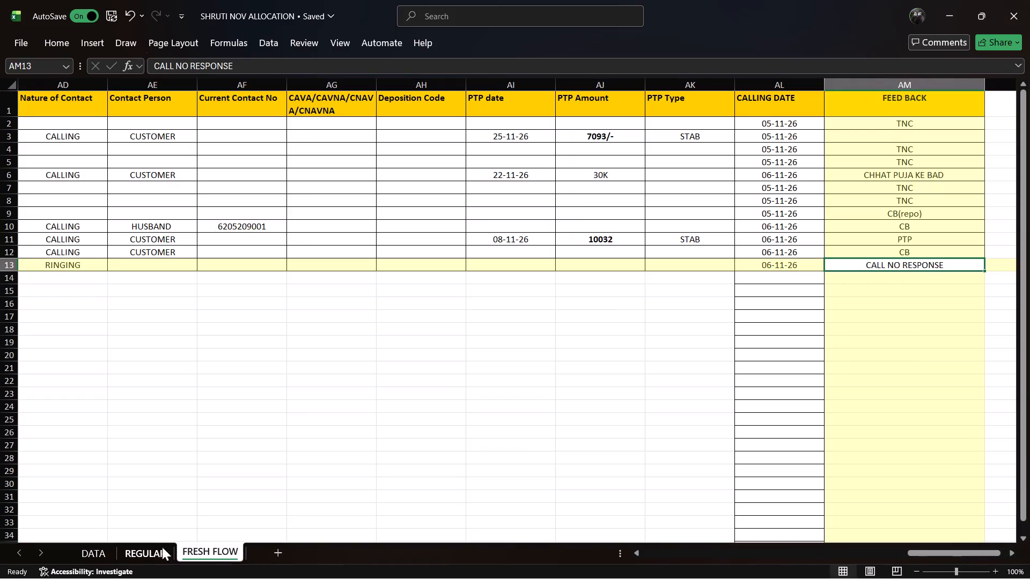
Filter the DATA sheet's NPA StageID column to show only WRITEOFF records.
left_click(147, 547)
left_click(97, 547)
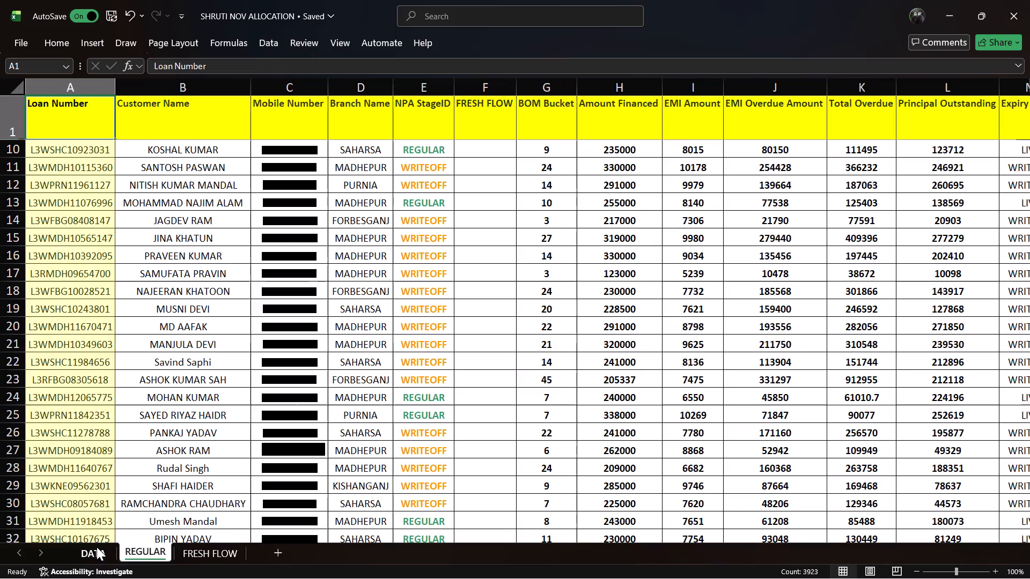
left_click(423, 84)
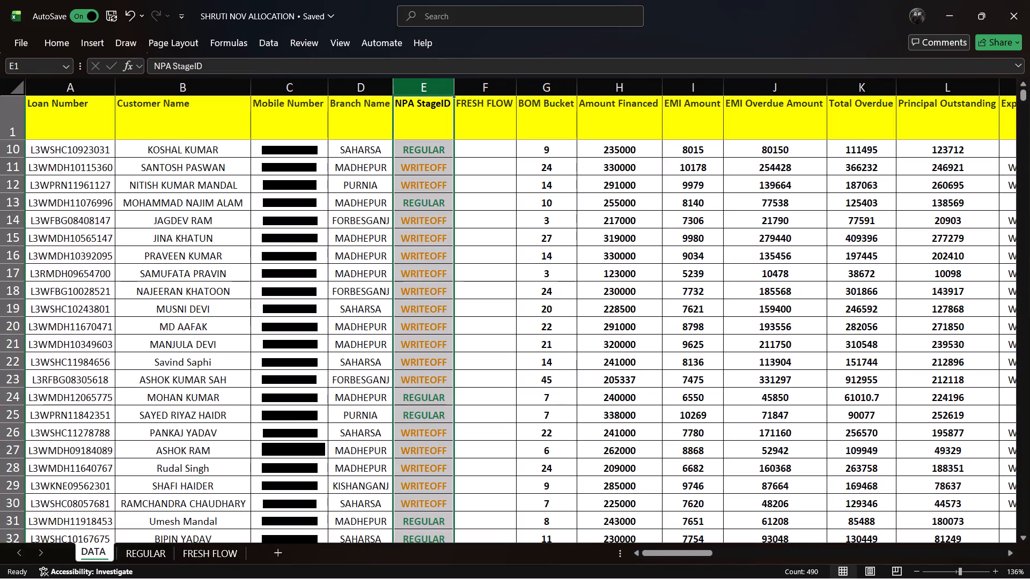
key("ctrl+shift+l")
left_click(447, 134)
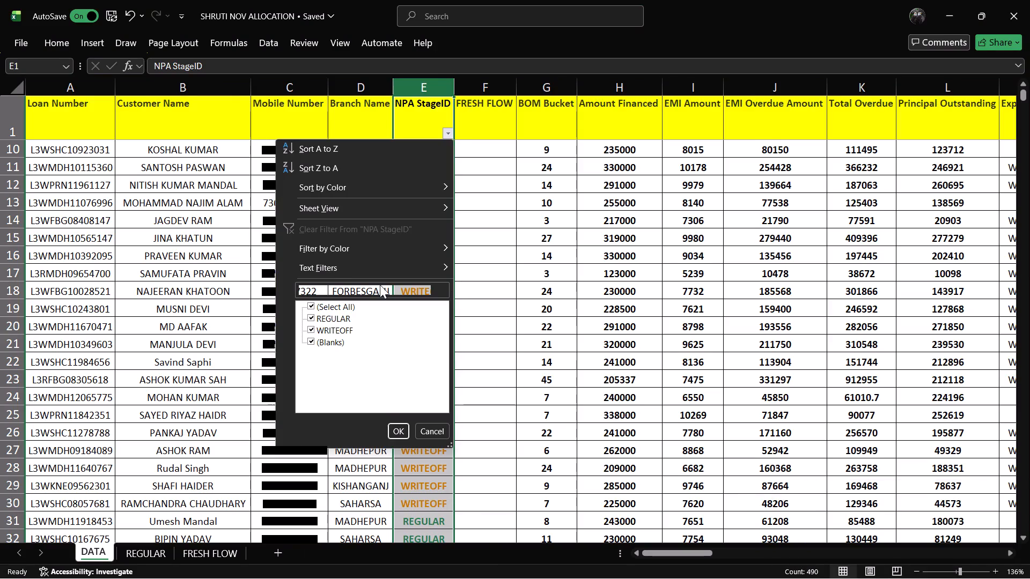
left_click(349, 306)
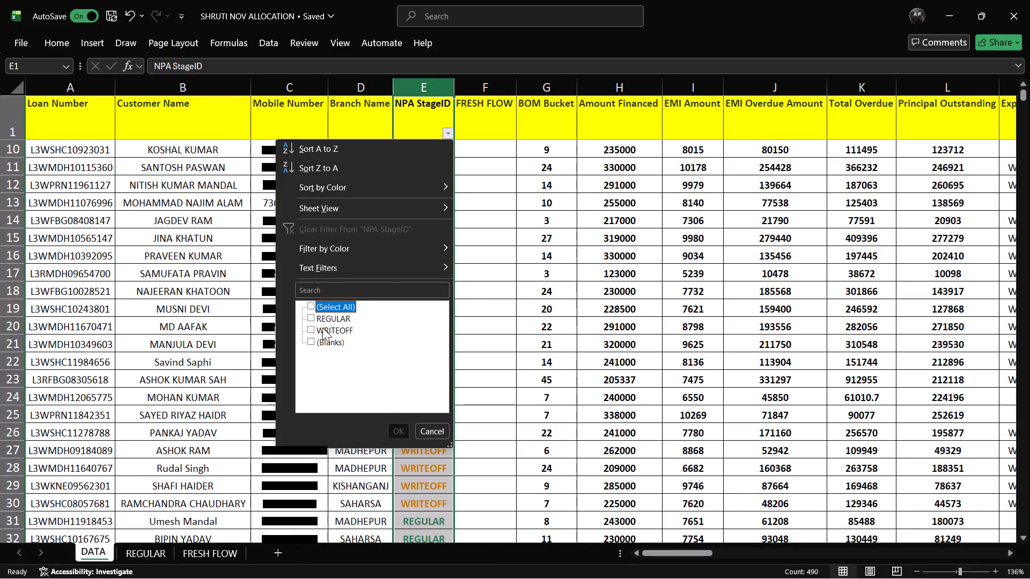
left_click(314, 330)
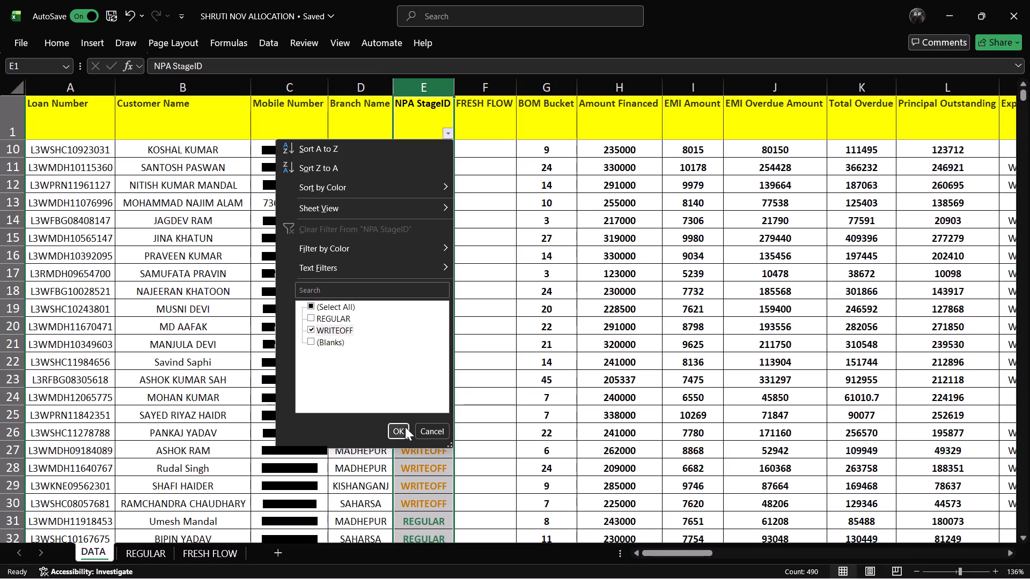
left_click(402, 427)
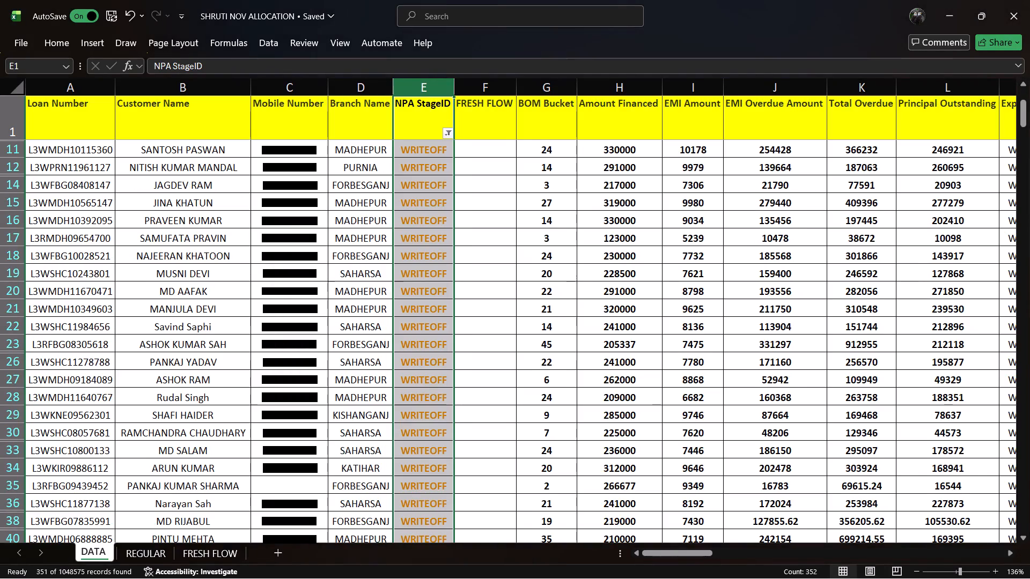
Copy all of the DATA sheet's filtered WRITEOFF records with their headings and add a new sheet for them.
left_click(546, 233)
left_click(423, 87)
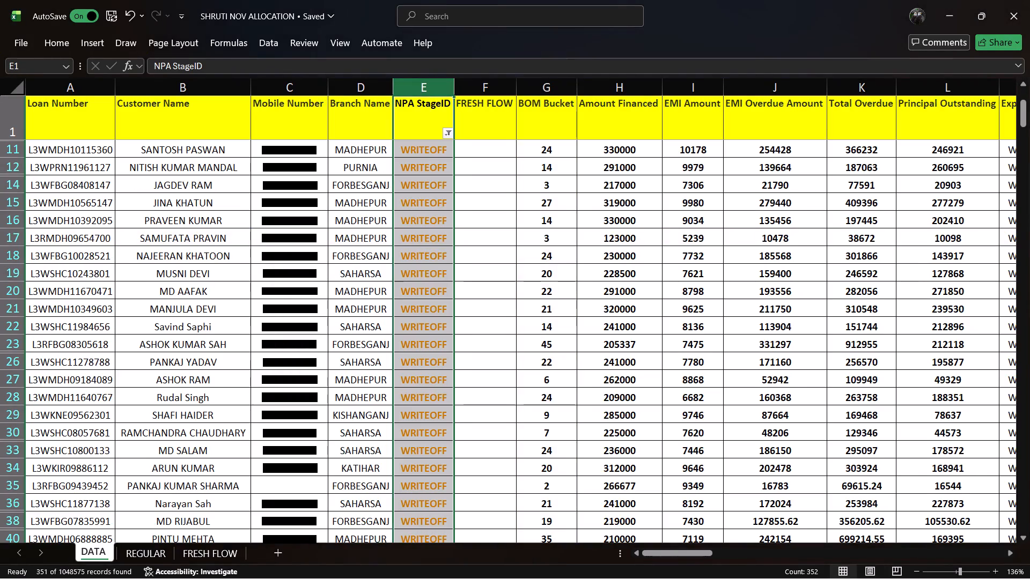
left_click(16, 84)
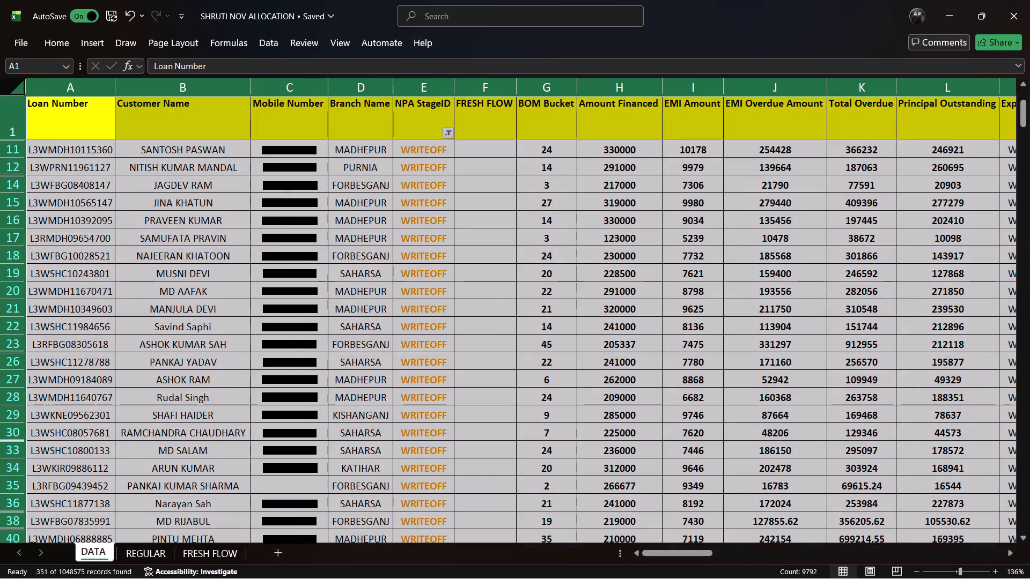
key("ctrl+c")
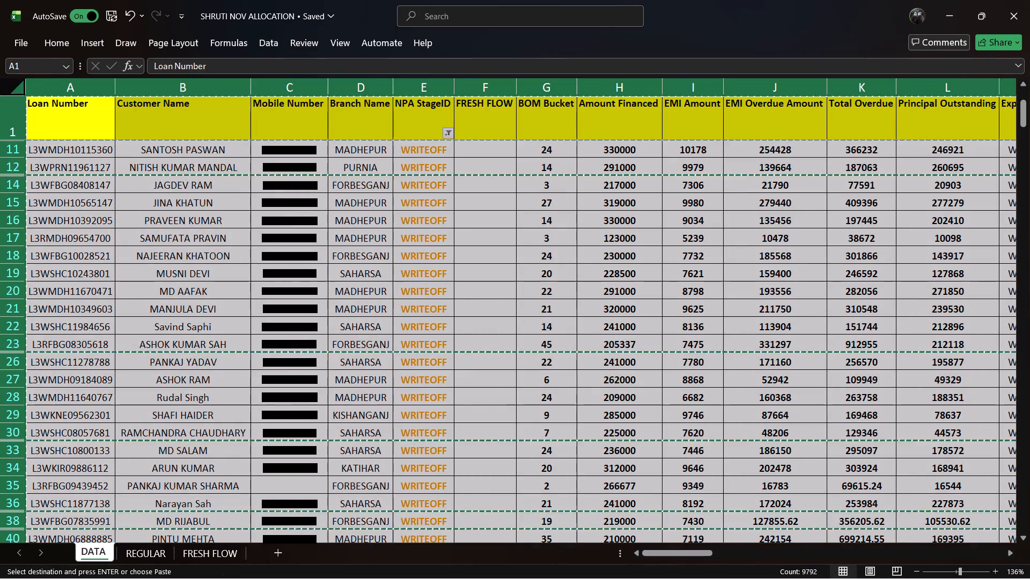
left_click(279, 553)
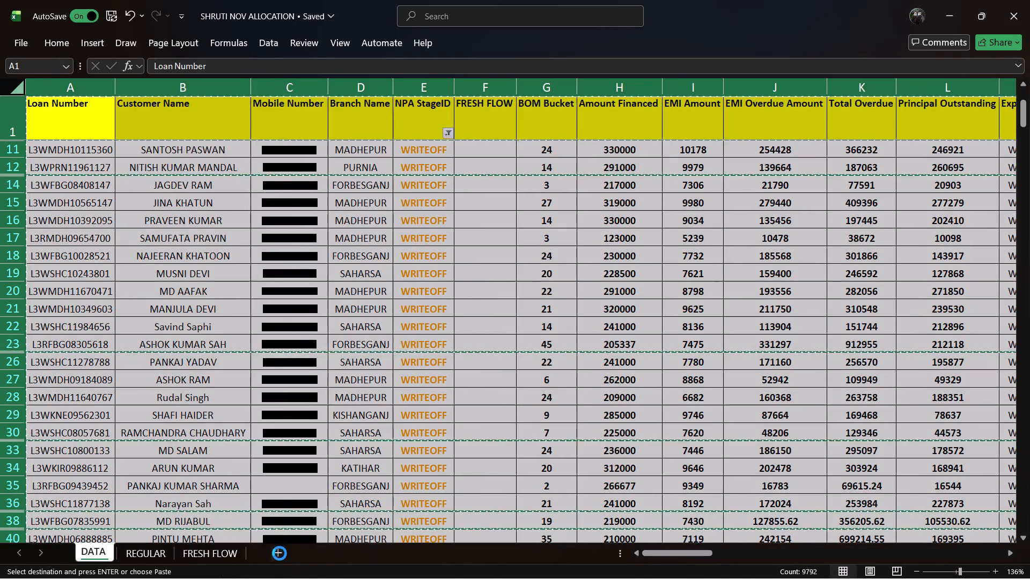
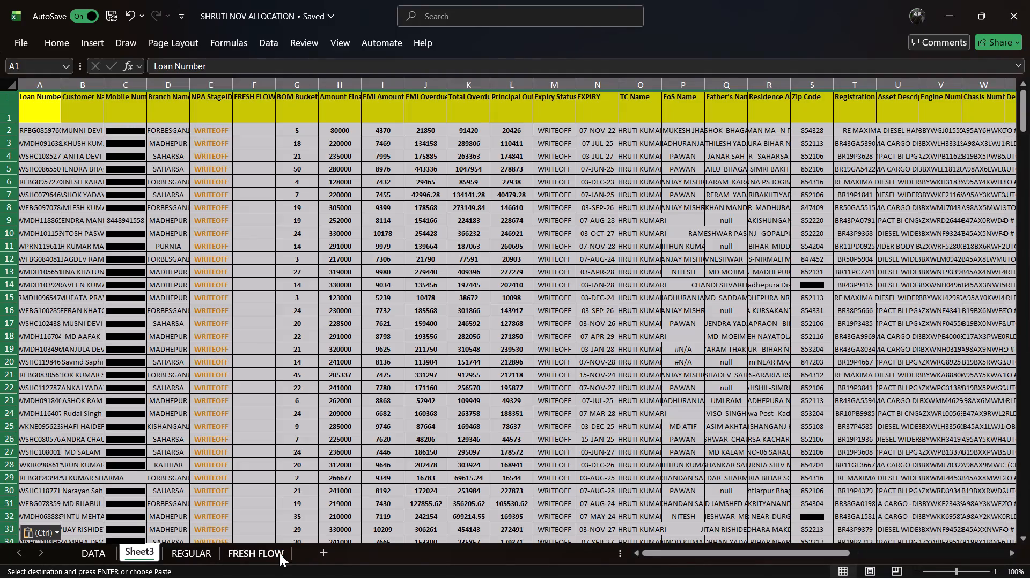
Remove the WRITEOFF filter from the DATA sheet and return to its heading row.
left_click(249, 335)
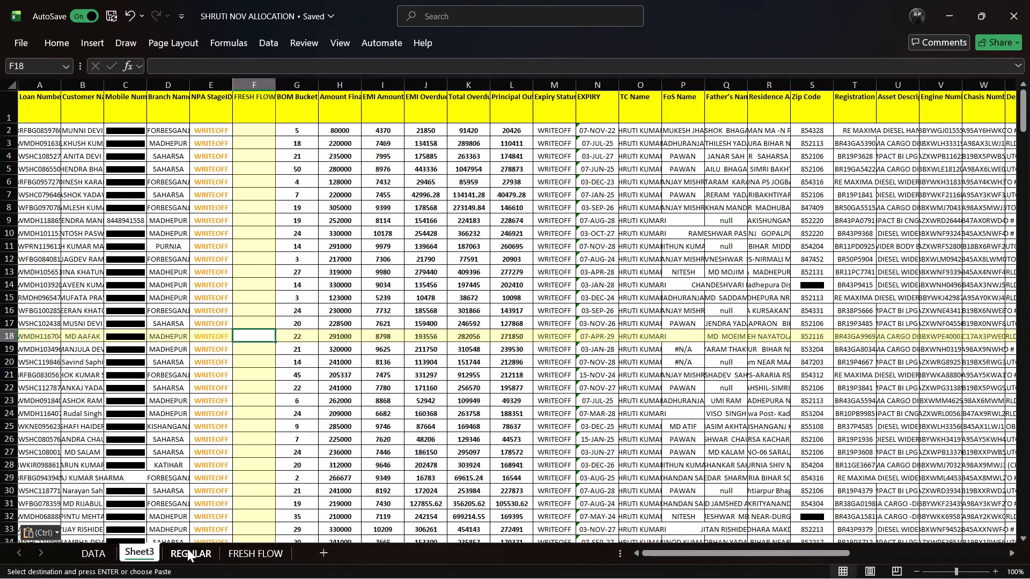
left_click(99, 551)
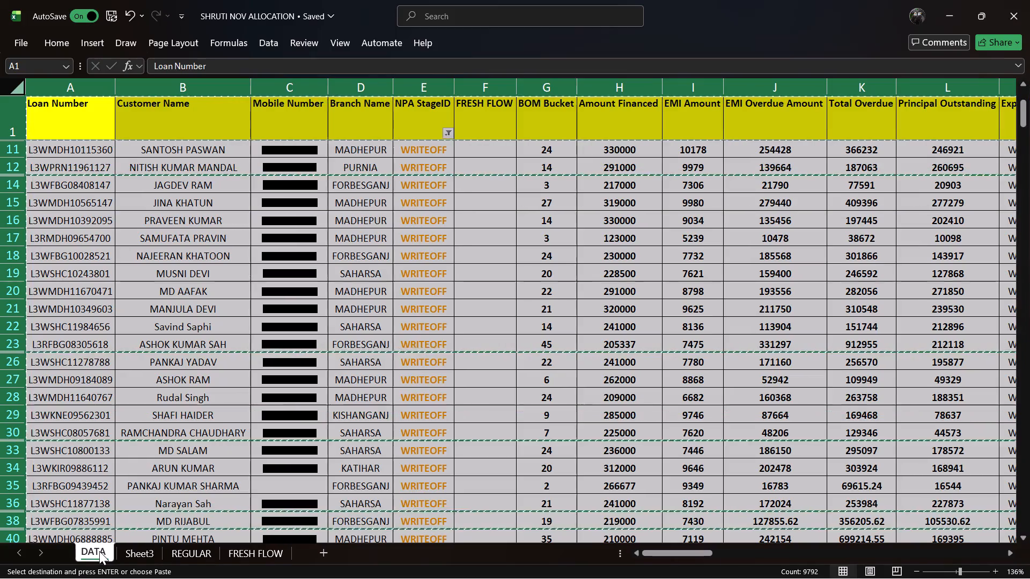
left_click(171, 406)
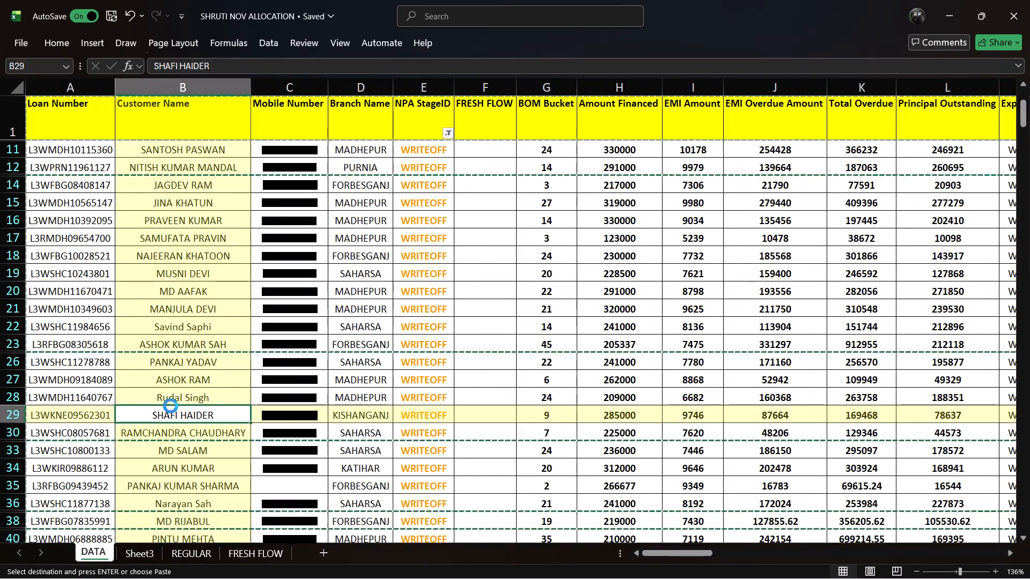
key("ctrl+shift+l")
left_click(393, 298)
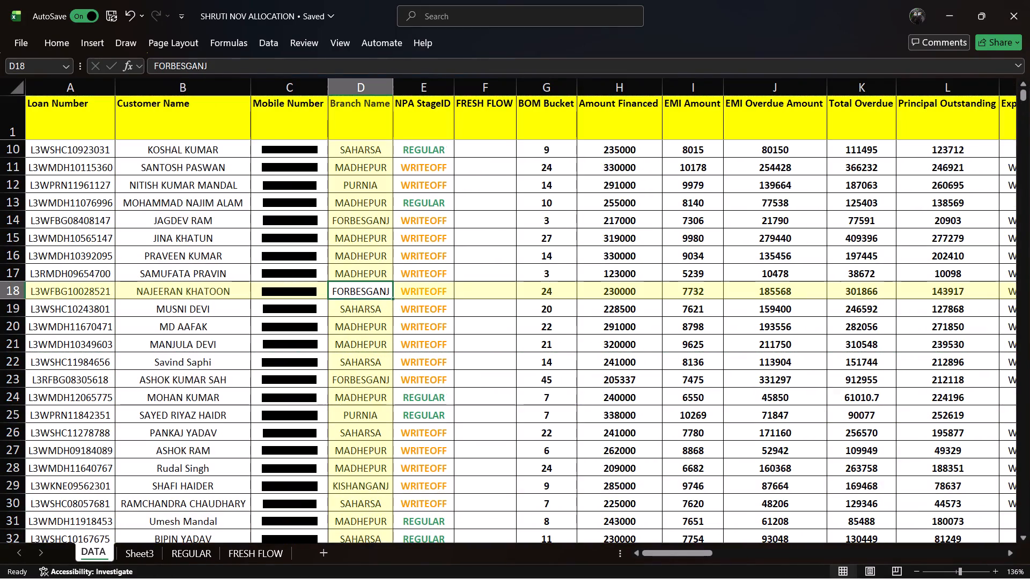
key("Up")
key("Up")
key("Up")
key("Up")
key("Up")
key("Up")
key("Up")
key("Up")
key("Up")
key("Up")
key("Up")
key("Up")
key("Up")
key("Up")
key("Up")
key("Up")
key("Up")
key("Up")
key("Up")
key("Up")
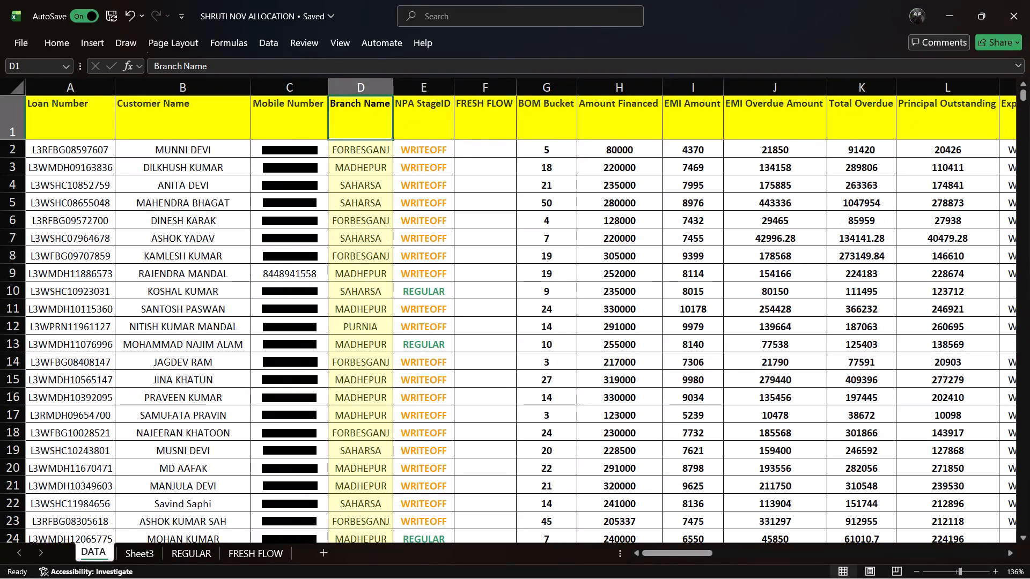
Rename Sheet3, which holds the copied WRITEOFF records, as WRITEOFF.
left_click(138, 550)
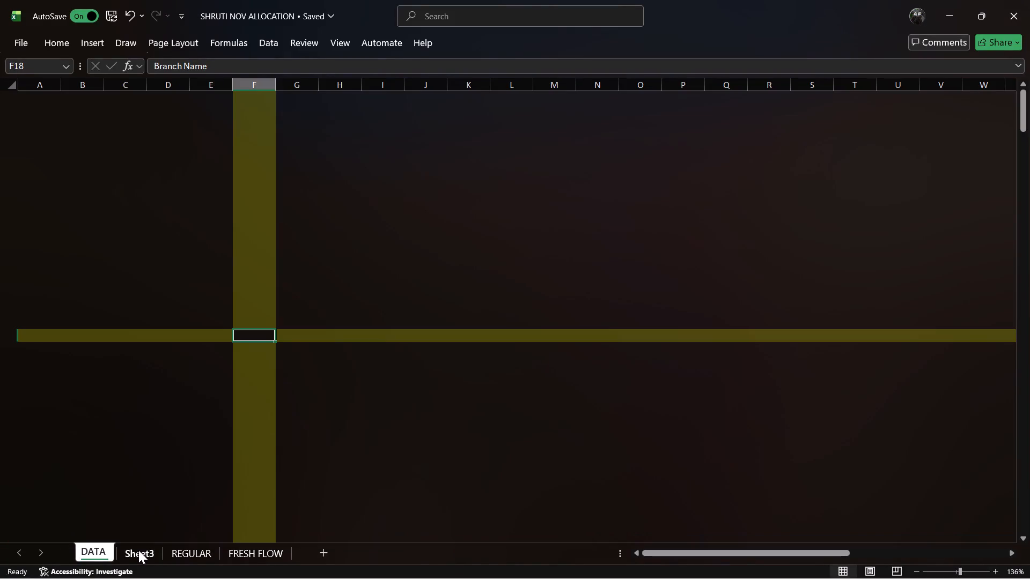
double_click(138, 550)
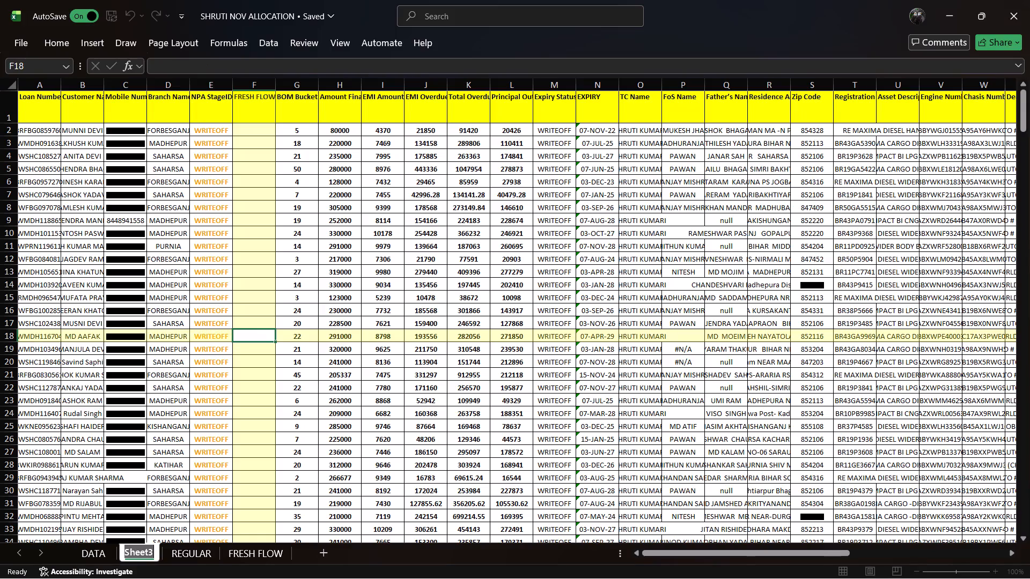
key("BackSpace")
key("w")
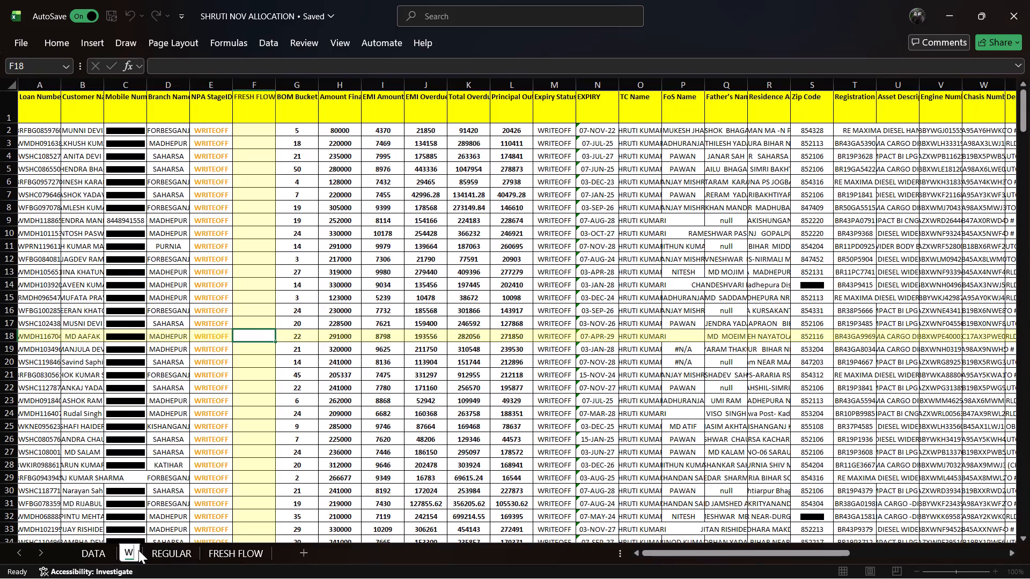
type("RI")
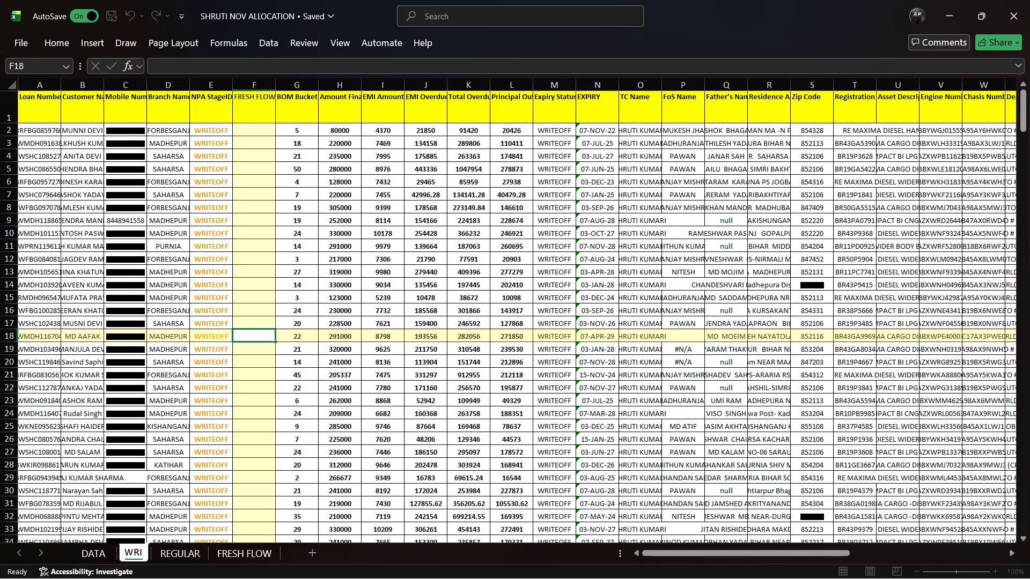
type("TE")
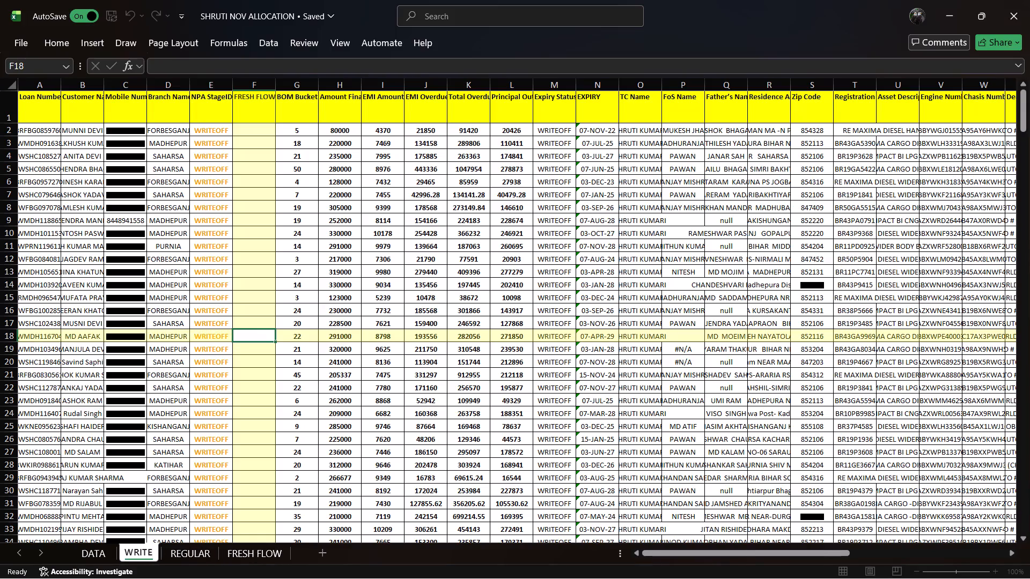
type("OFF")
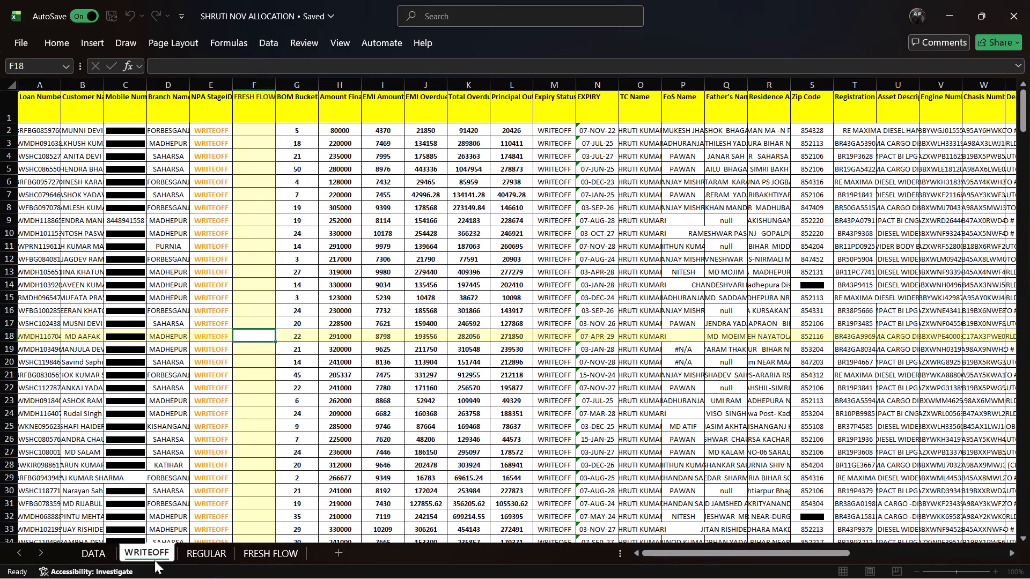
left_click(289, 434)
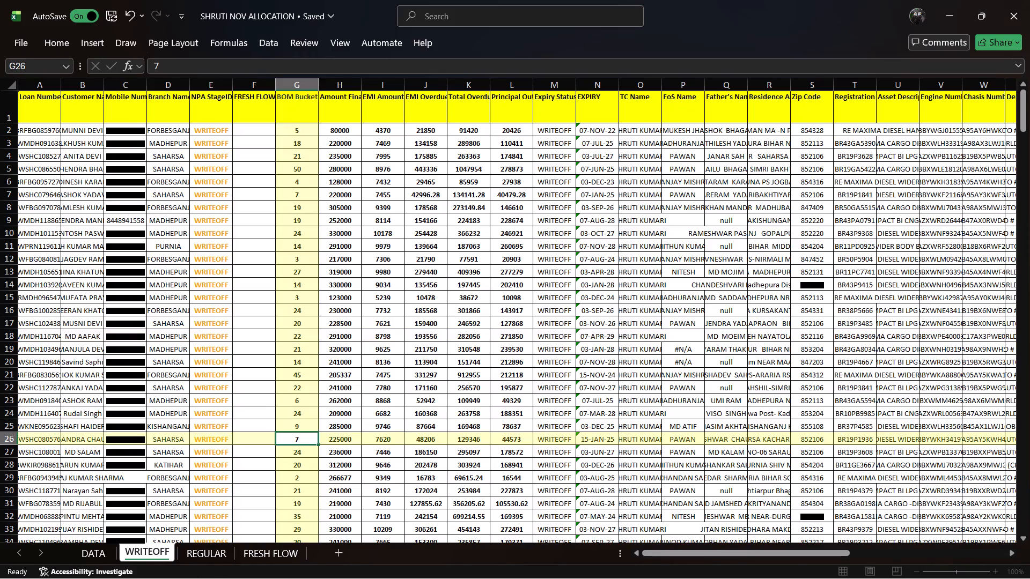
Widen the REGULAR sheet's Loan Number, Customer Name, Mobile Number and Branch Name columns to fit their contents.
left_click(285, 342)
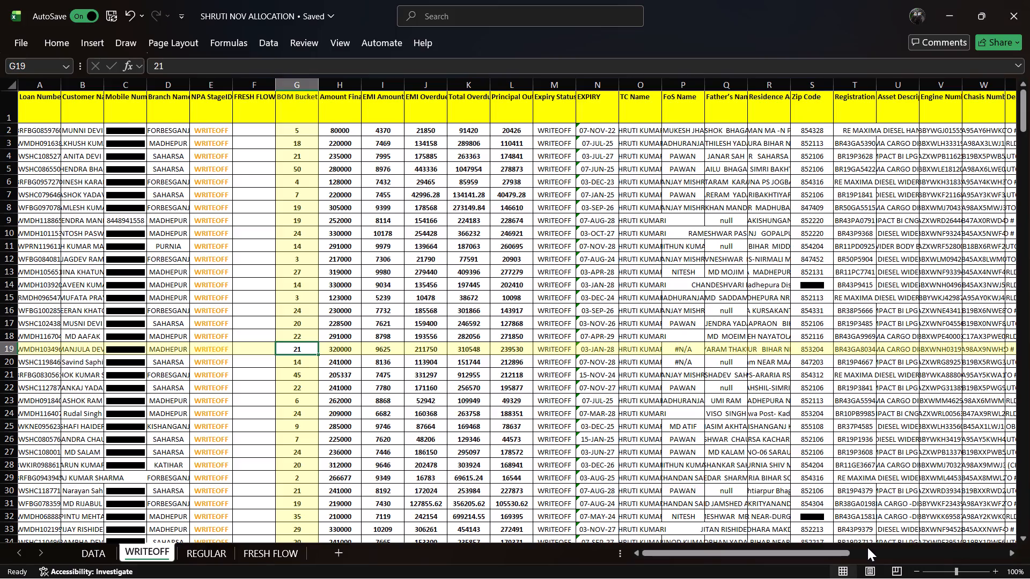
left_click(961, 571)
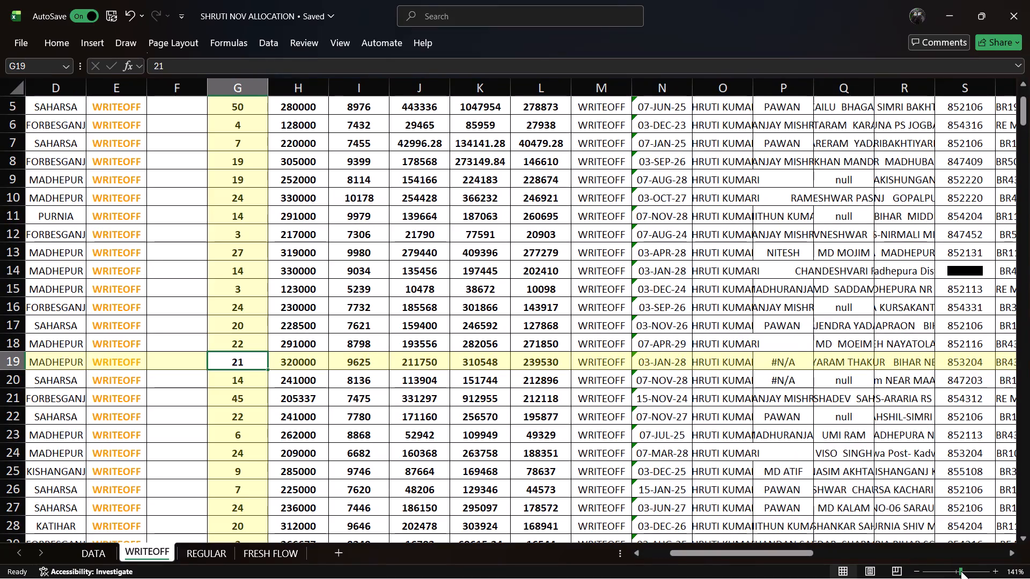
left_click(214, 551)
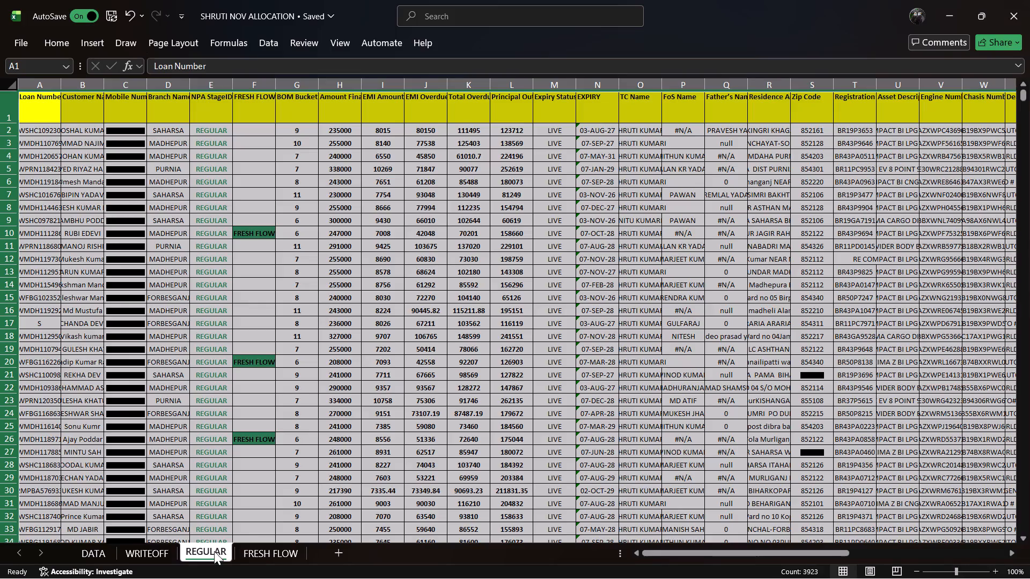
left_click(961, 570)
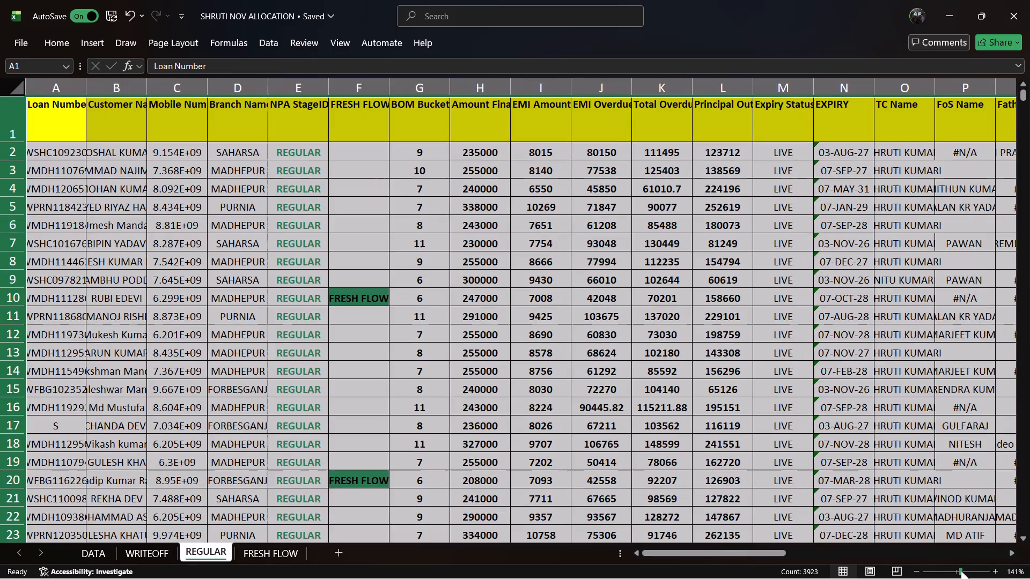
left_click(424, 284)
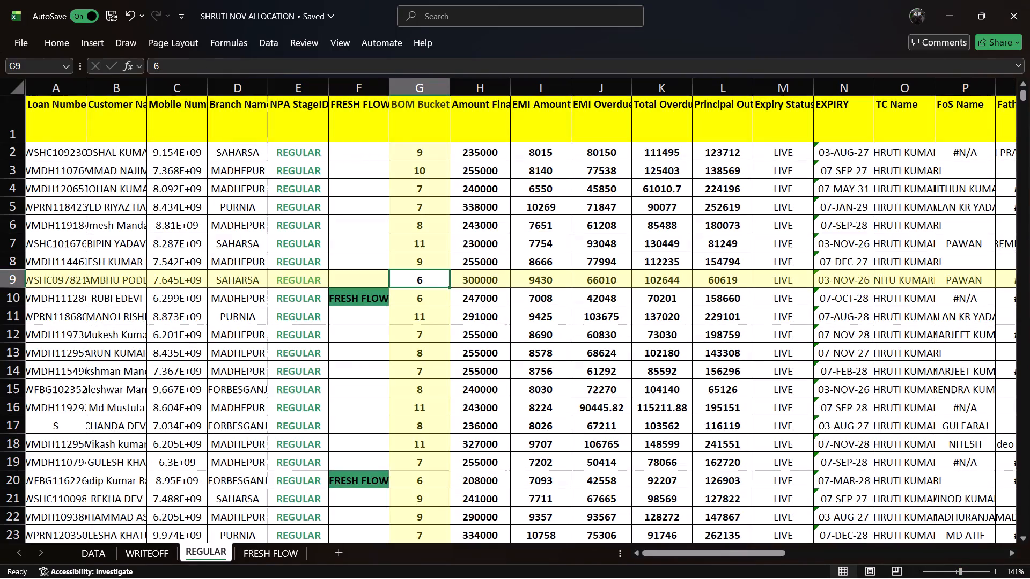
key("Left")
key("Left")
key("Left")
key("Left")
key("Left")
key("Left")
key("Left")
key("Left")
key("Left")
key("Left")
key("Left")
key("Left")
key("Left")
key("Left")
key("Left")
key("Left")
key("Left")
key("Left")
key("Left")
key("Left")
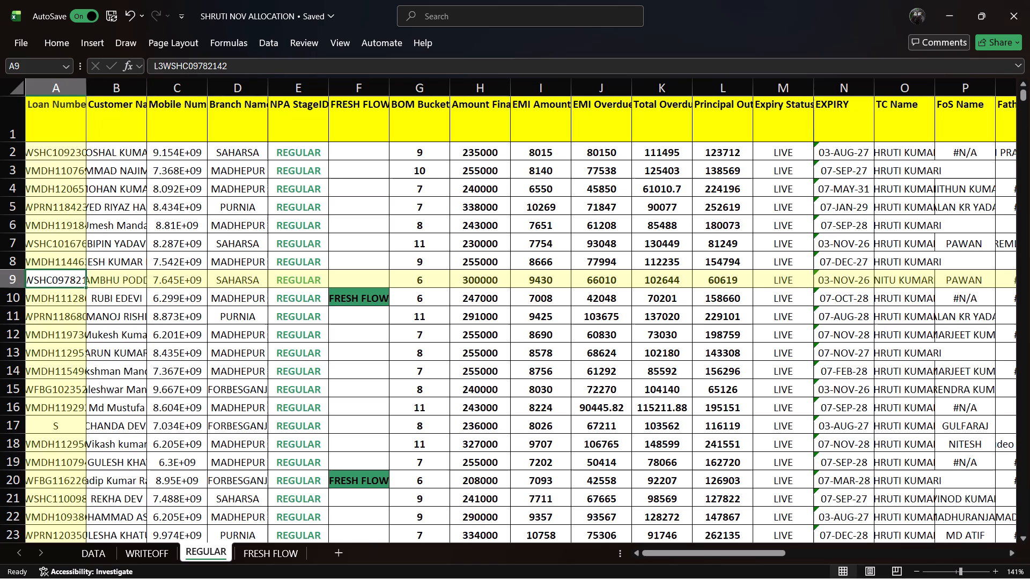
left_click_drag(84, 87, 129, 85)
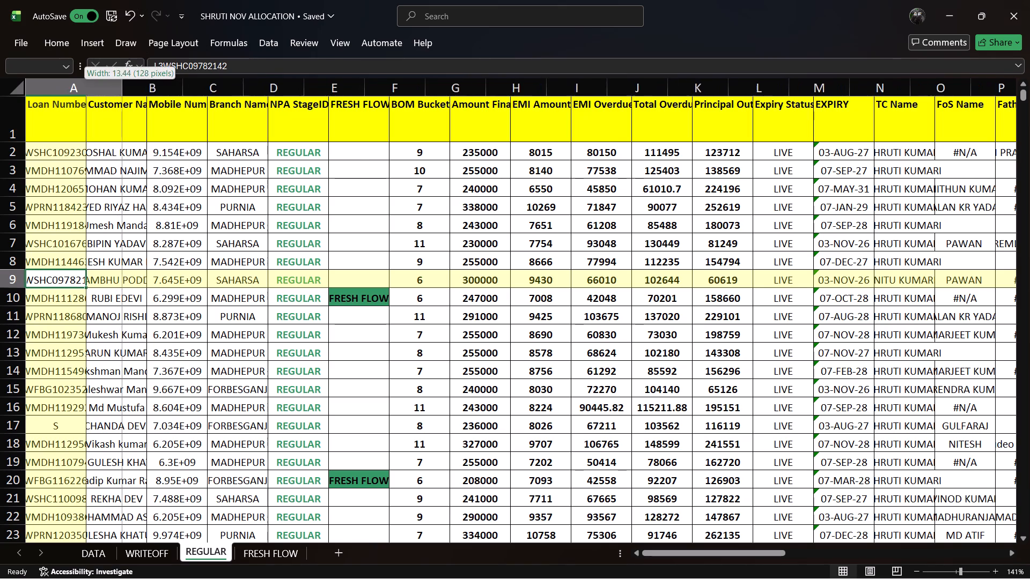
left_click_drag(129, 85, 131, 85)
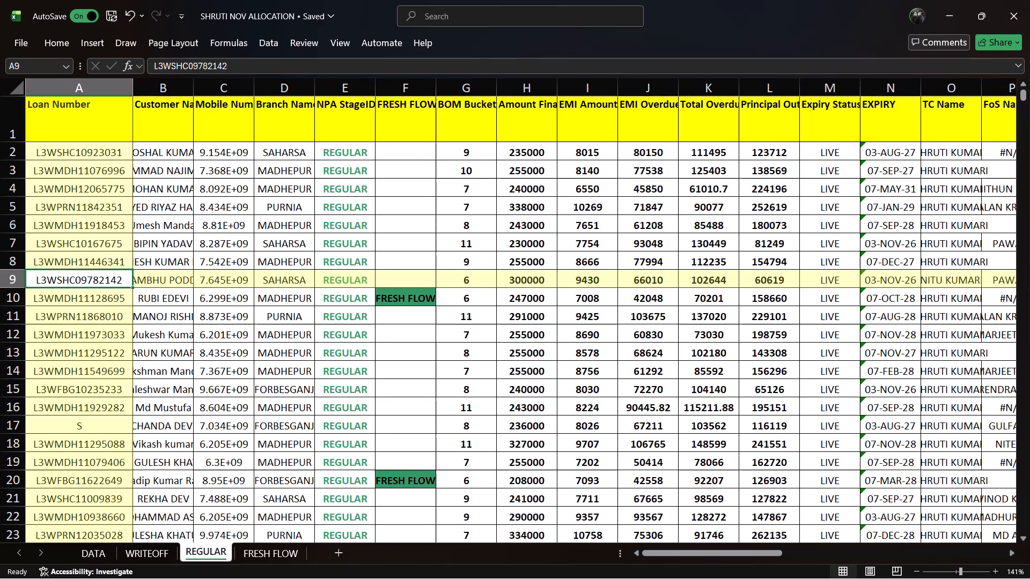
left_click_drag(131, 86, 153, 85)
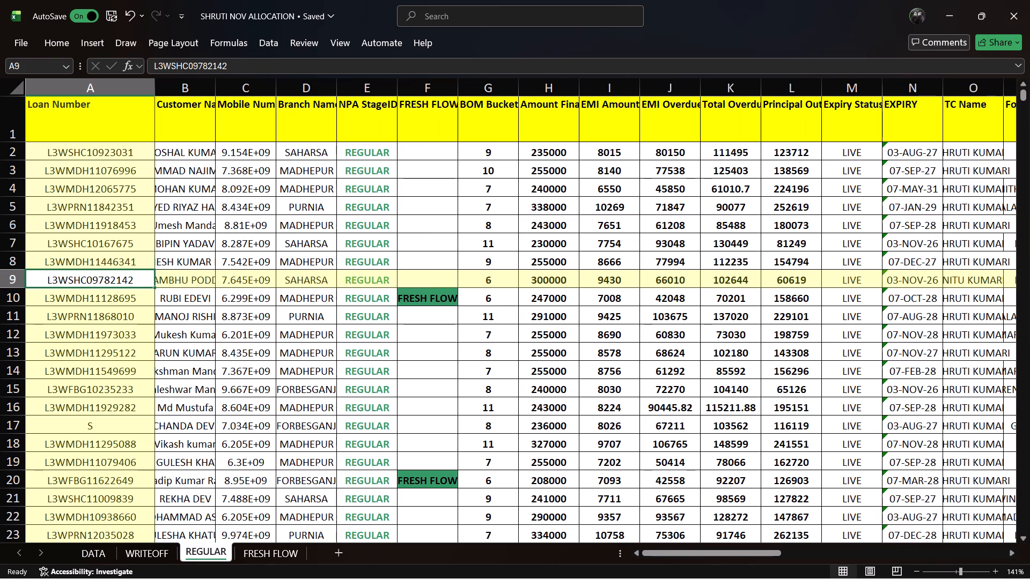
left_click_drag(214, 88, 247, 84)
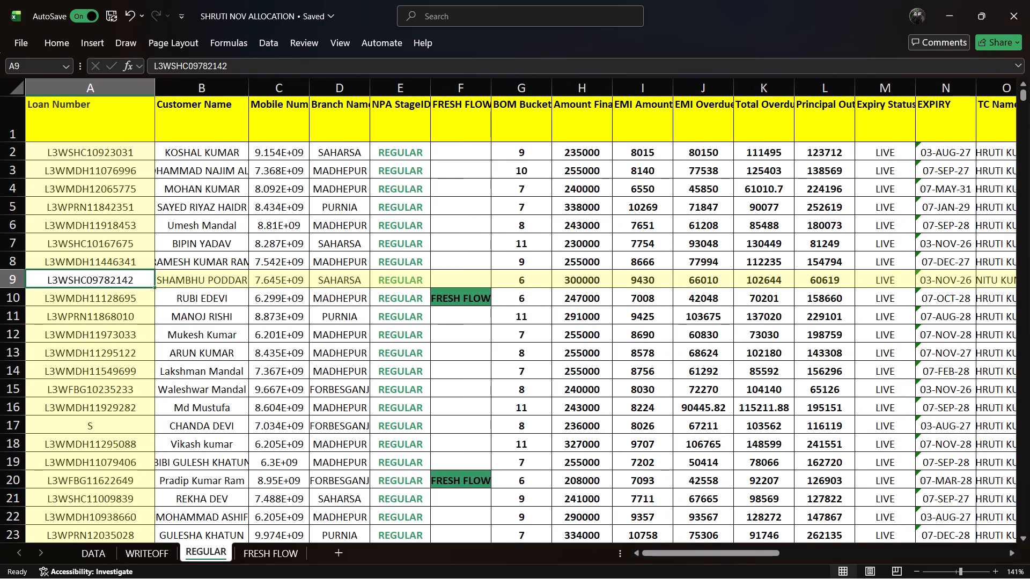
left_click_drag(247, 84, 266, 84)
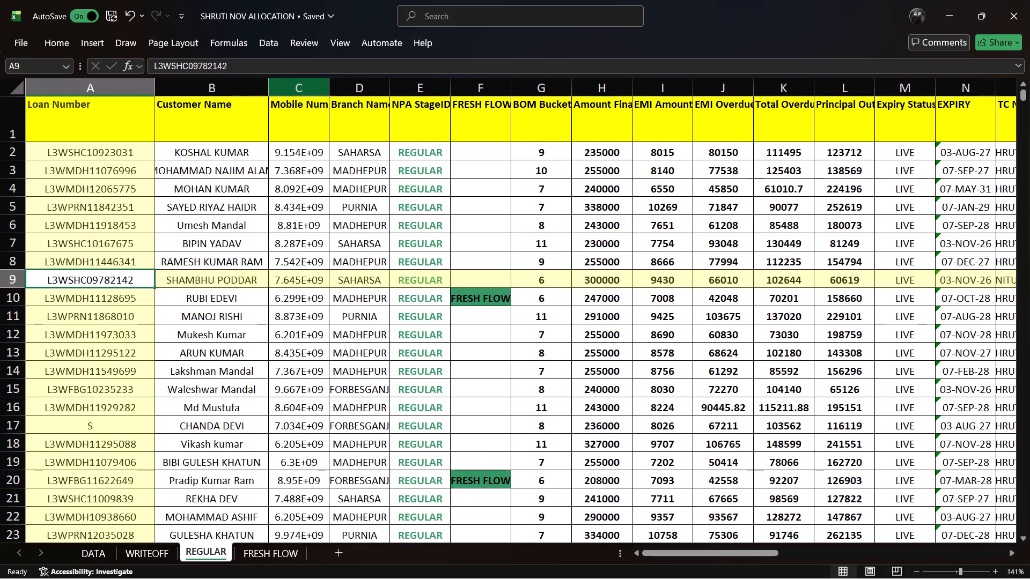
left_click_drag(327, 85, 376, 79)
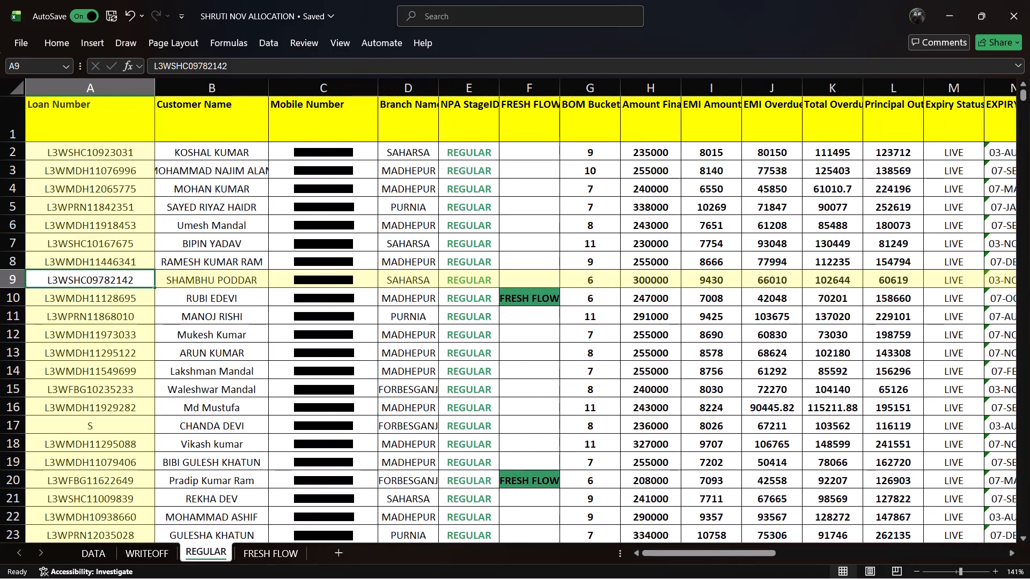
left_click_drag(442, 91, 467, 86)
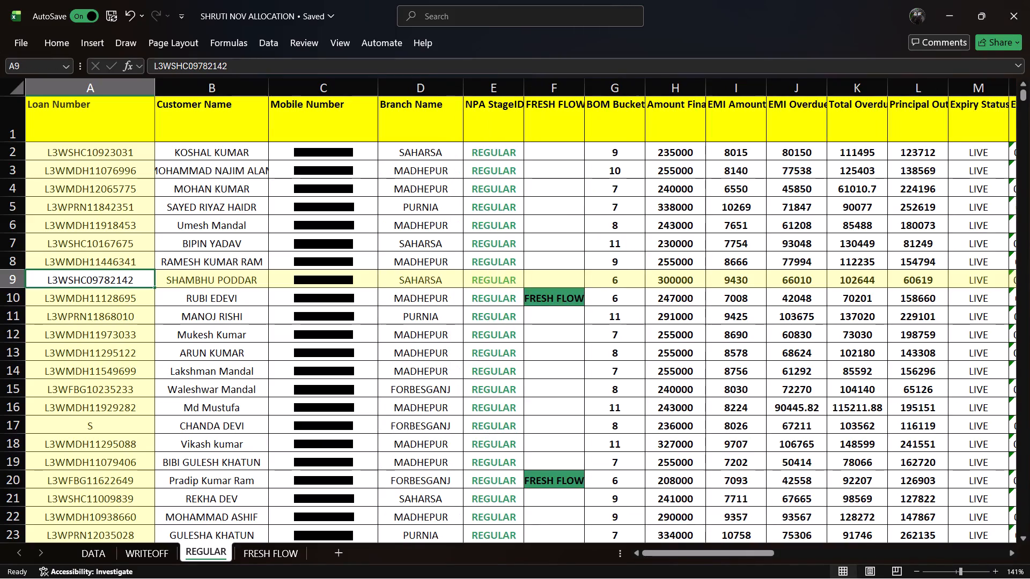
Look across the REGULAR sheet's columns, from Loan Number through to the follow-up columns as far as PTP Amount.
left_click(399, 114)
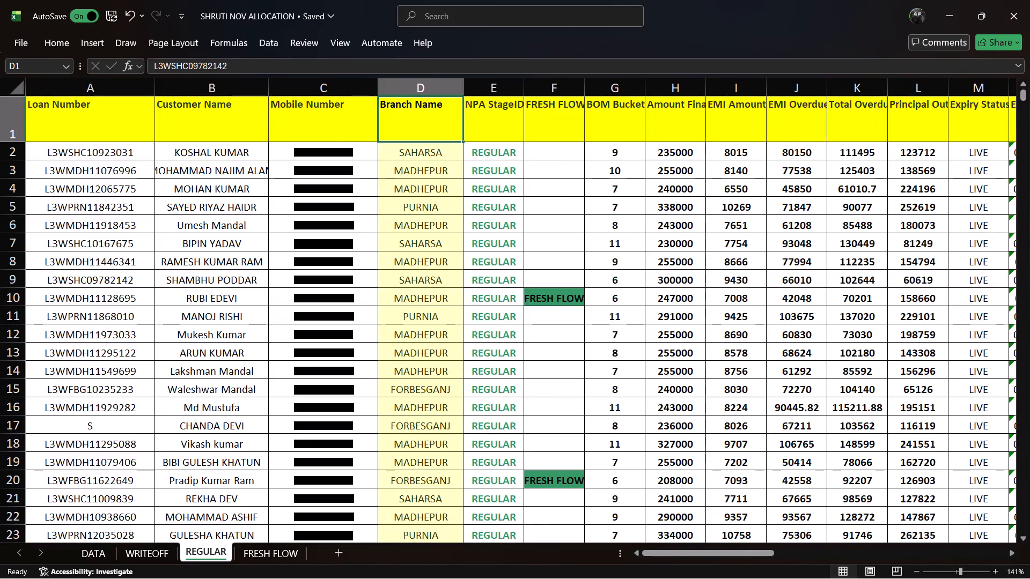
key("Left")
key("Left")
key("Left")
key("Left")
key("Left")
key("Left")
key("Left")
key("Left")
key("Left")
key("Left")
key("Left")
key("Left")
key("Left")
key("Left")
key("Left")
key("Left")
key("Left")
key("Left")
key("Left")
key("Right")
key("Right")
key("Right")
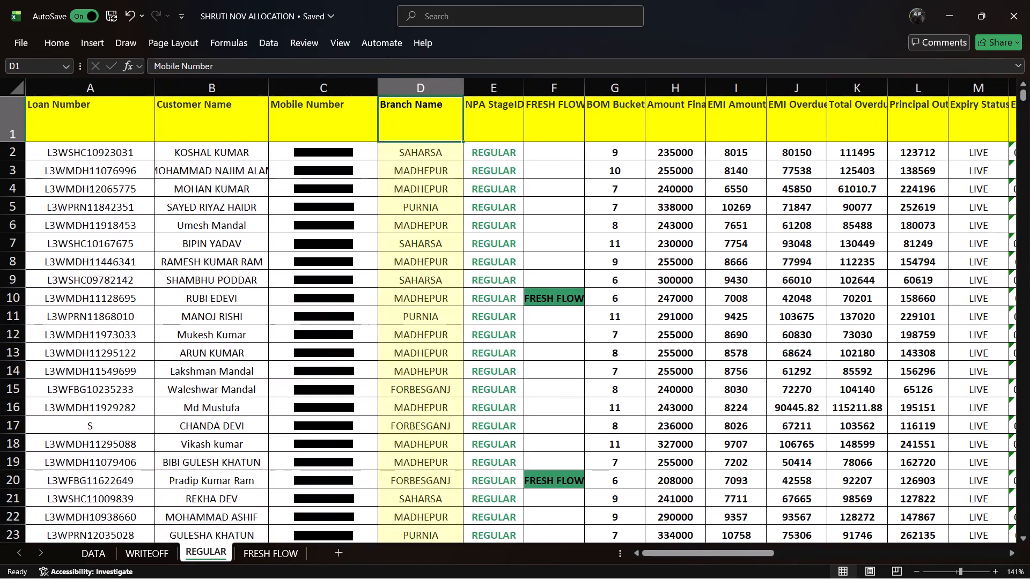
key("Right")
key("Right")
key("Right")
key("Right")
key("Right")
key("Right")
key("Right")
key("Right")
key("Right")
key("Right")
key("Right")
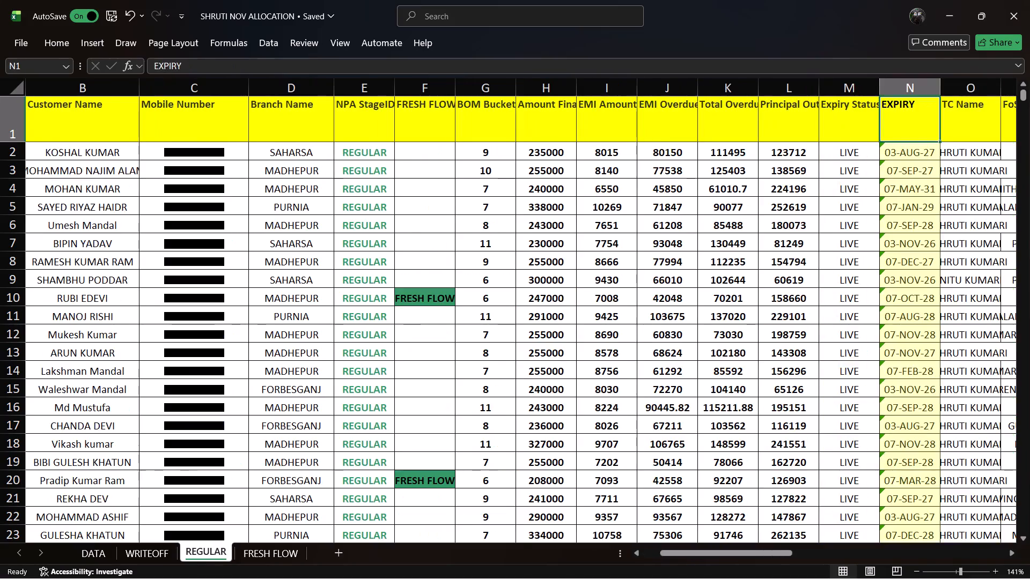
key("Right")
key("Right")
key("Right")
key("Right")
key("Right")
key("Right")
key("Right")
key("Right")
key("Right")
key("Right")
key("Right")
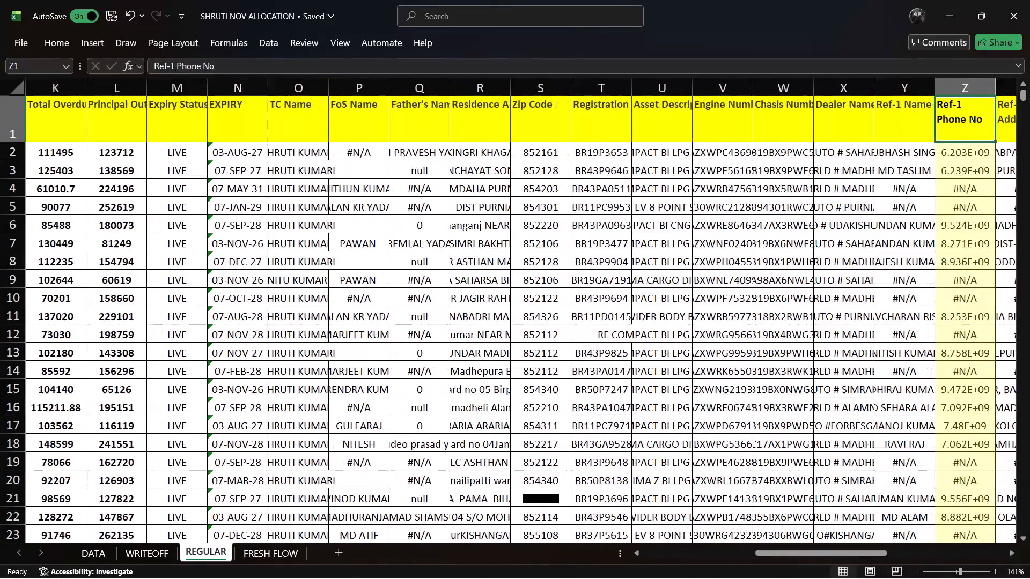
key("Right")
key("Right")
key("Right")
key("Right")
key("Right")
key("Right")
key("Right")
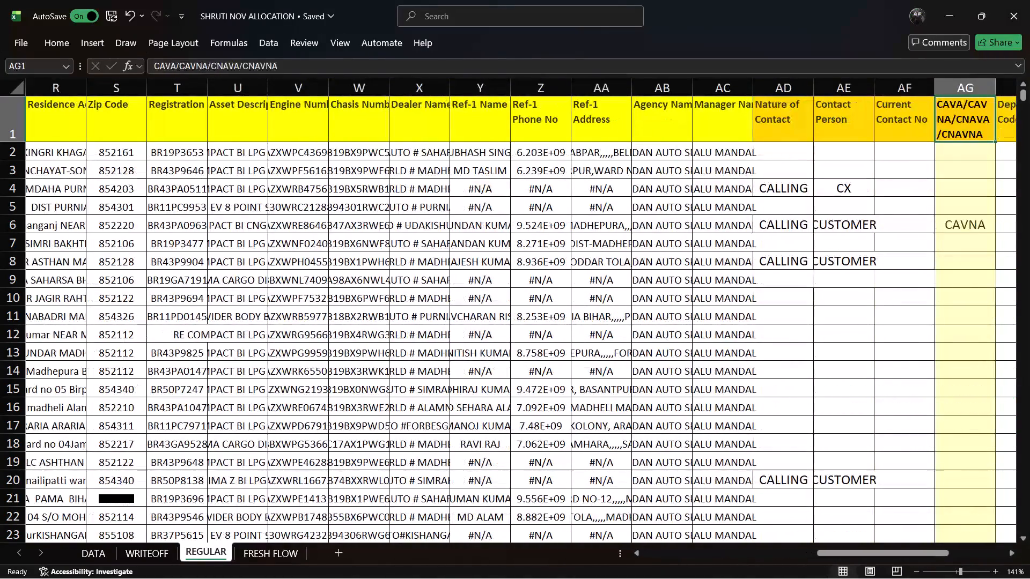
key("Right")
key("Right")
key("Right")
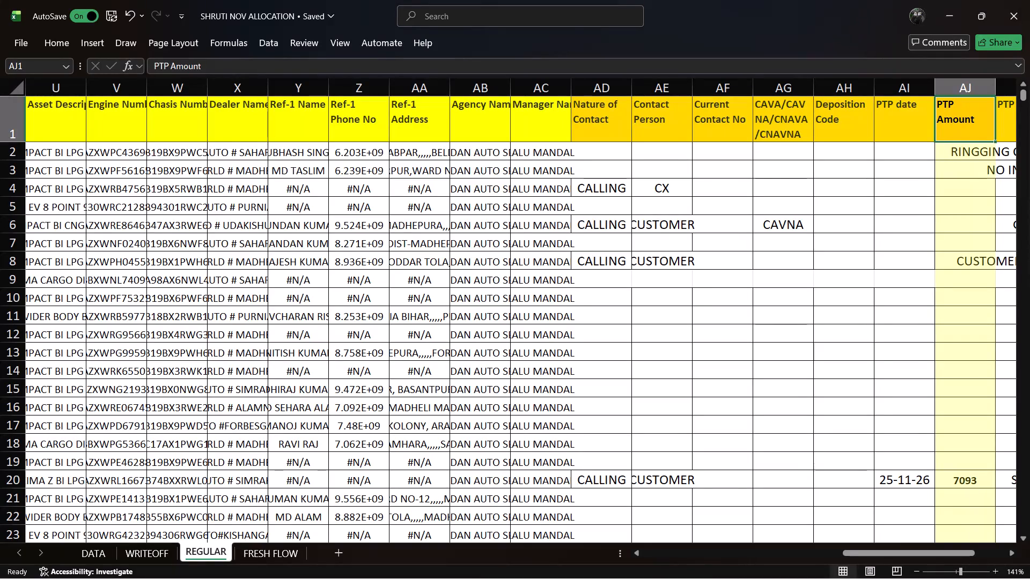
Widen the CALLING DATE column at the end of the REGULAR sheet's follow-up columns.
left_click(958, 570)
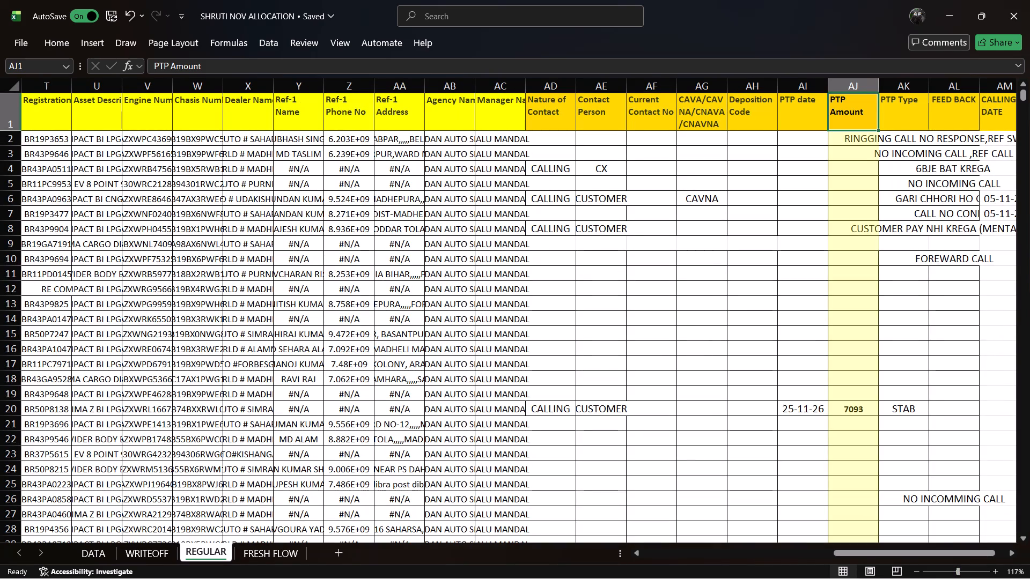
left_click(769, 302)
key("Right")
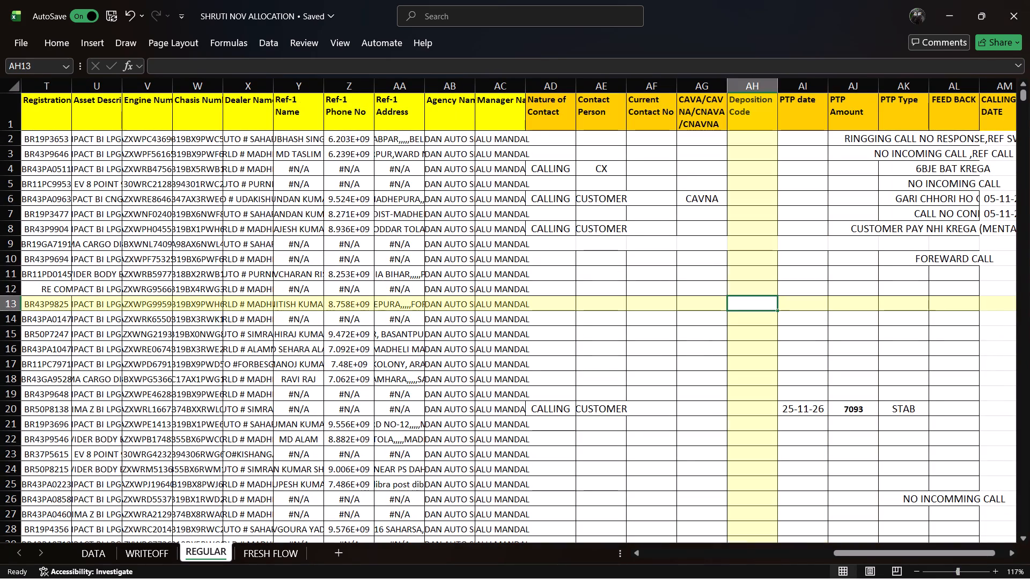
key("Right")
key("Right")
key("Right")
key("Right")
key("Right")
key("Right")
key("Right")
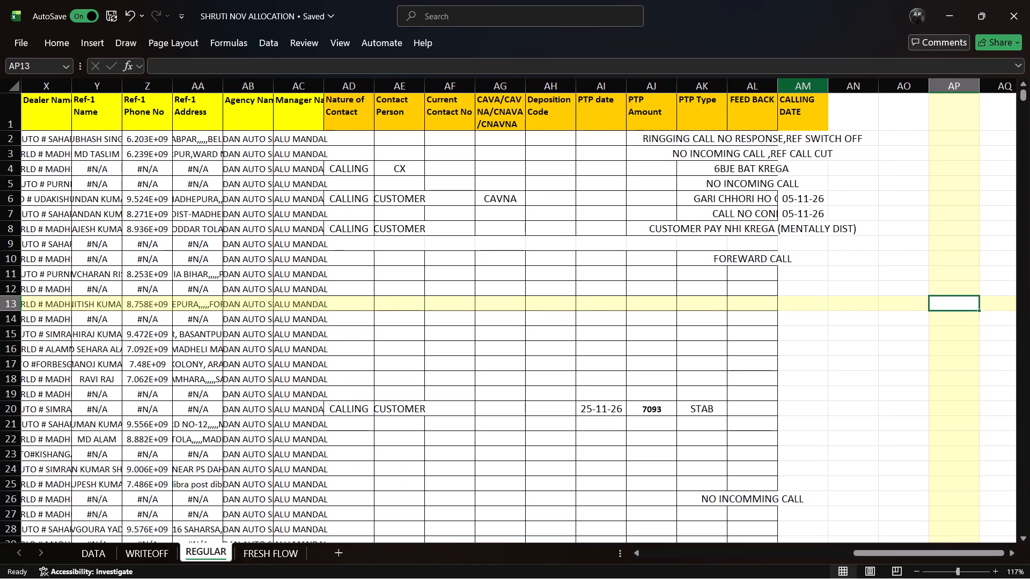
left_click_drag(830, 86, 852, 78)
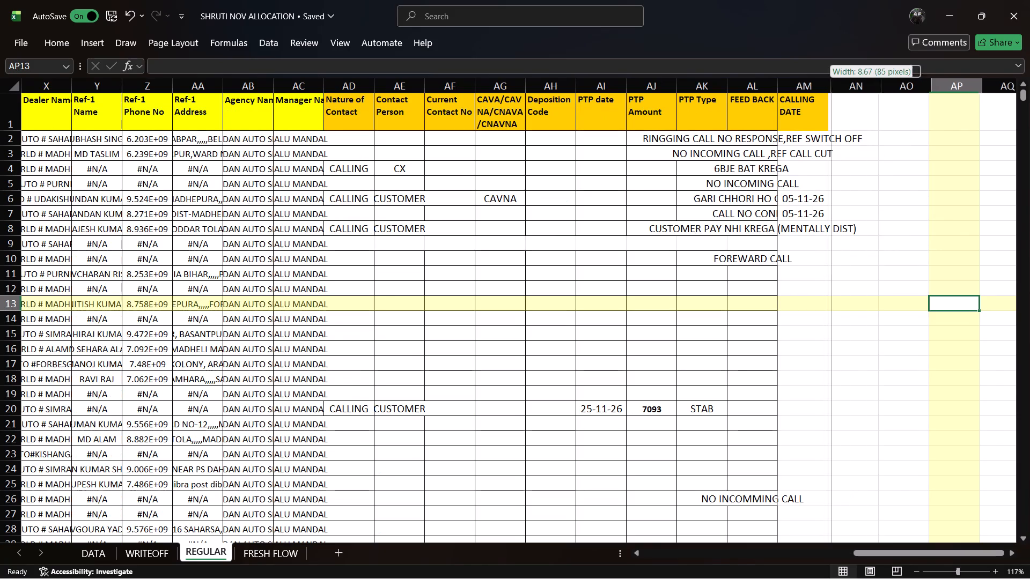
Widen the REGULAR sheet's CALLING DATE column further and its FEED BACK column to fit the longest remark.
left_click_drag(852, 78, 909, 73)
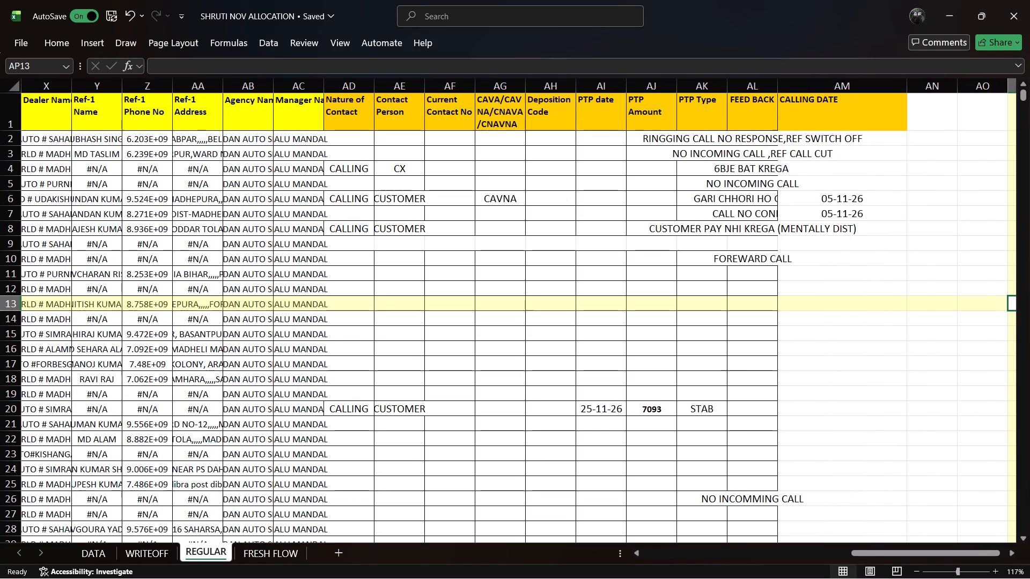
left_click_drag(776, 80, 835, 72)
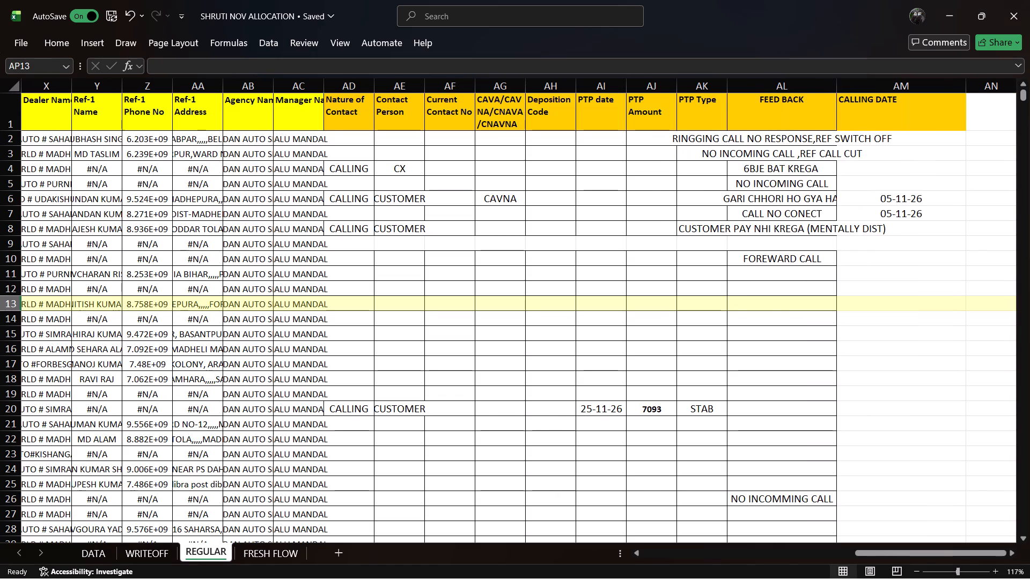
left_click(835, 72)
left_click(807, 243)
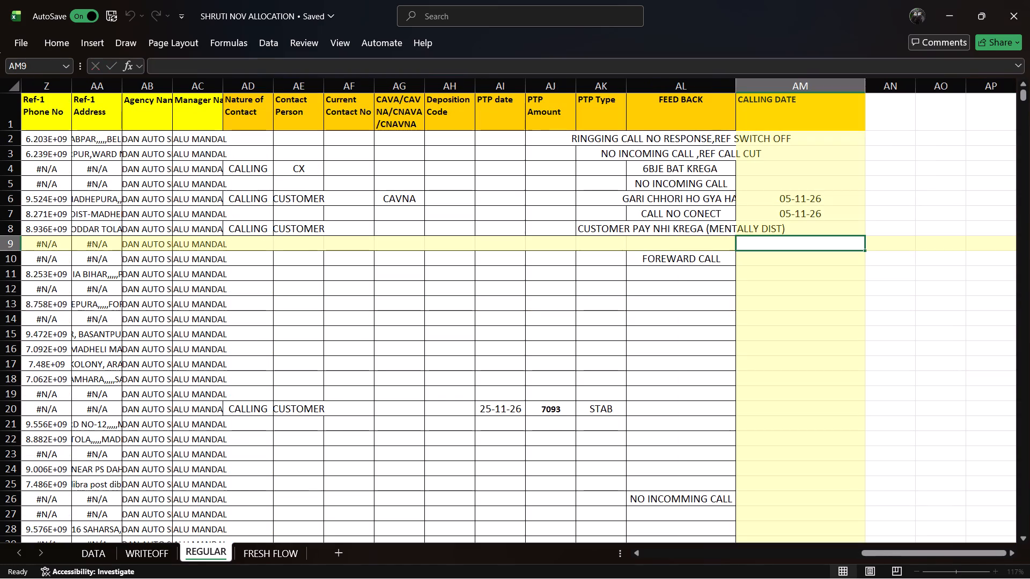
left_click(703, 83)
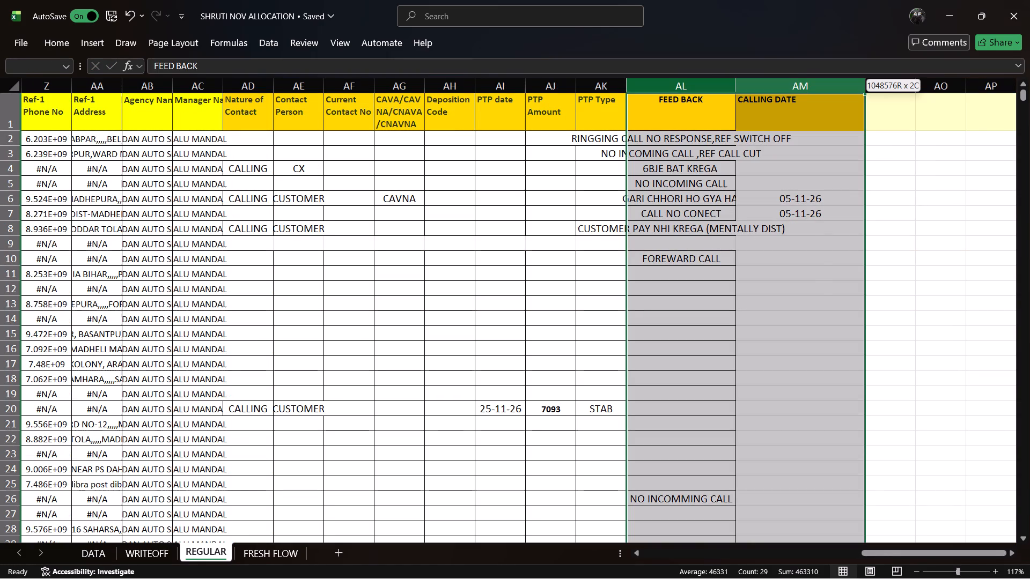
left_click(704, 86)
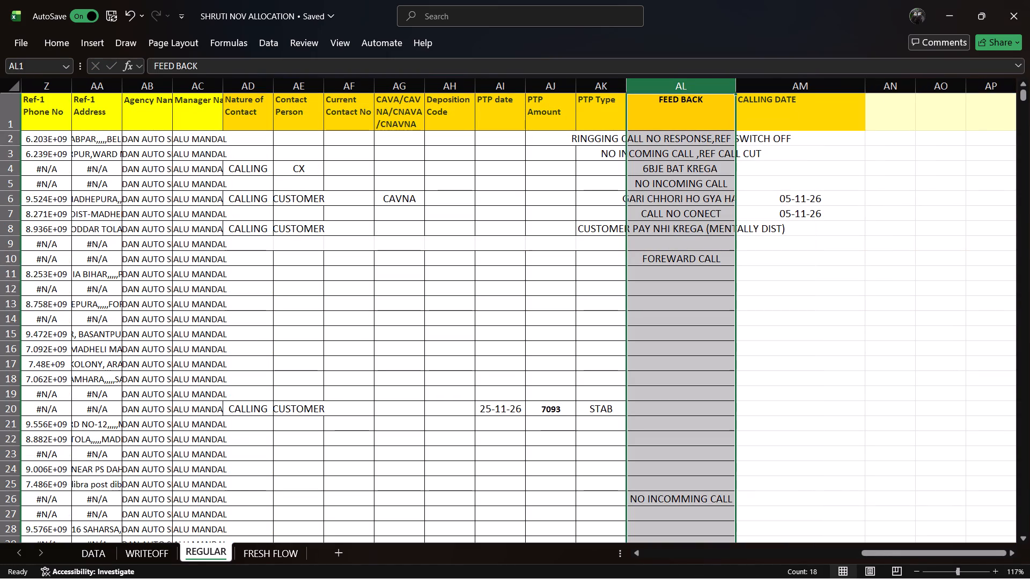
left_click_drag(735, 89, 790, 81)
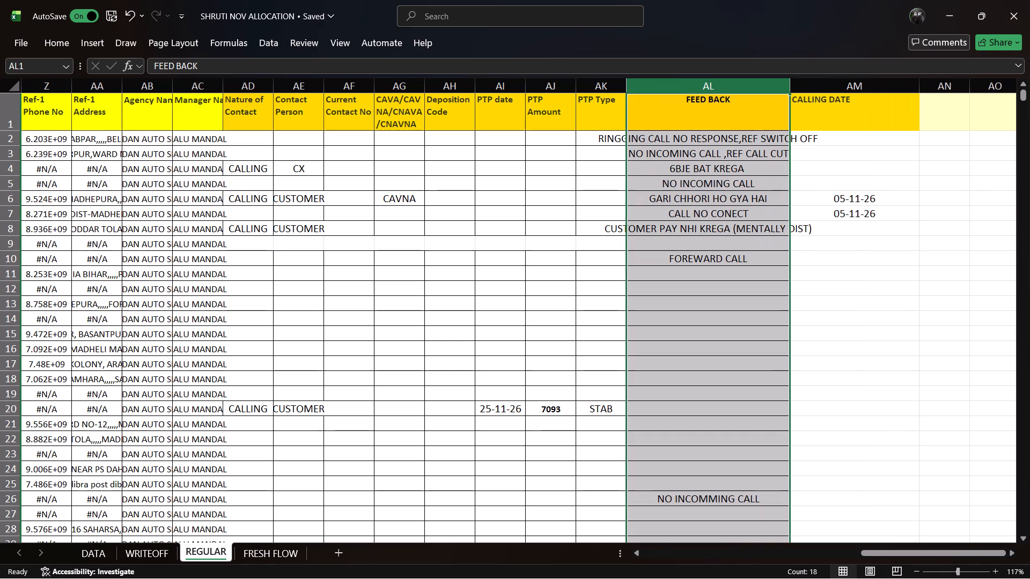
left_click_drag(788, 81, 817, 77)
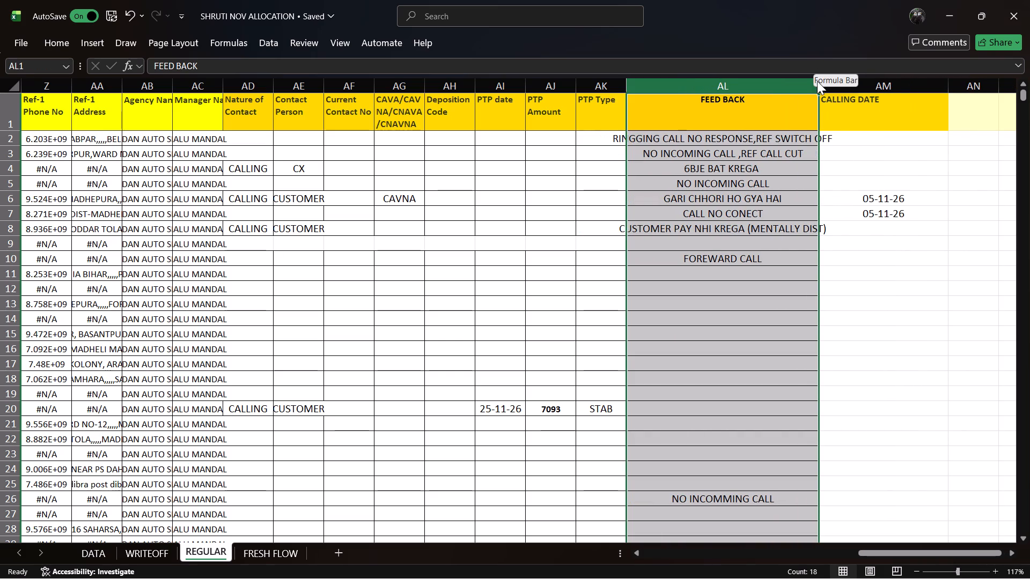
left_click(863, 172)
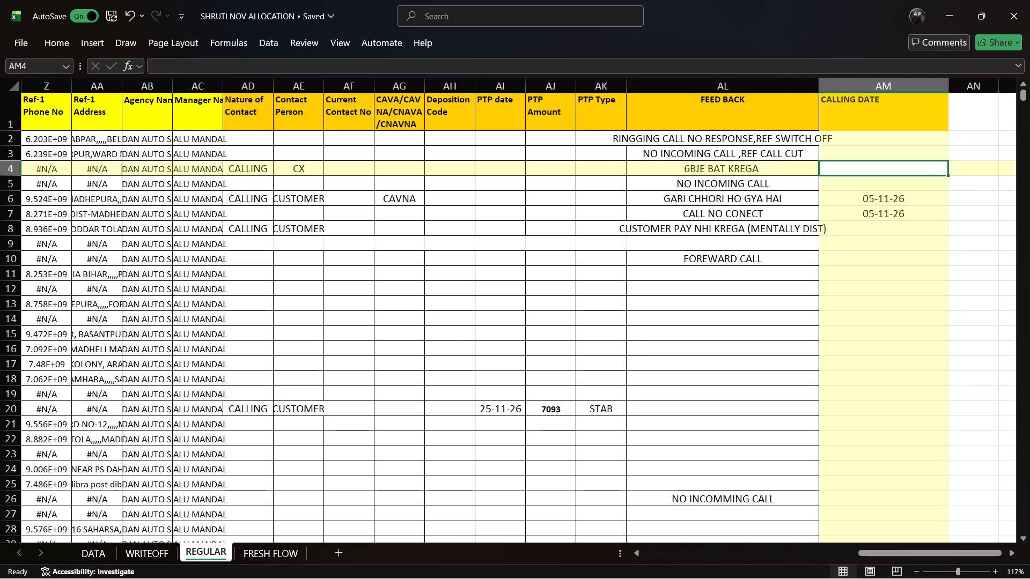
left_click_drag(821, 89, 866, 88)
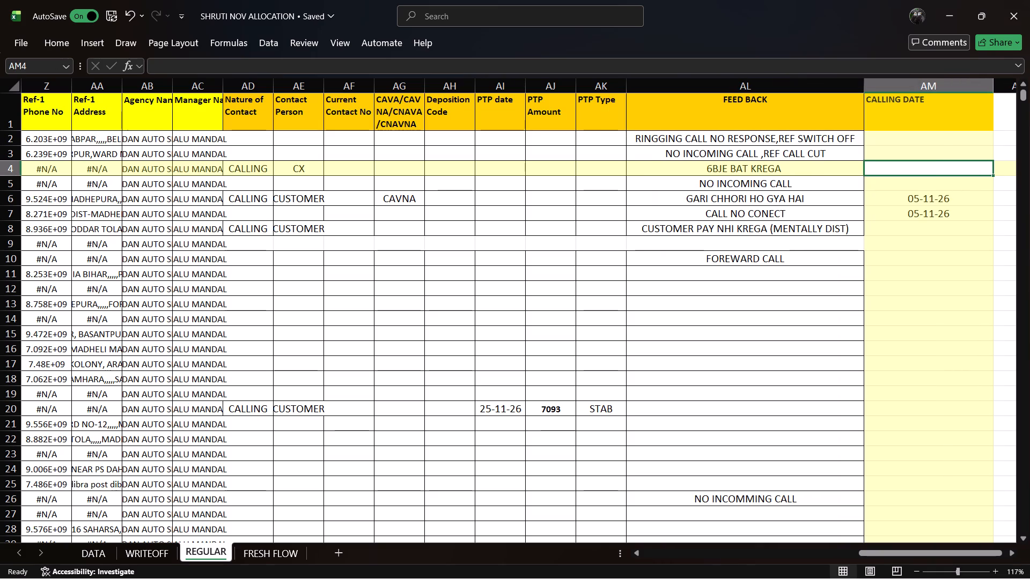
Widen the Contact Person and Nature of Contact columns on the REGULAR sheet so headers and entries fit.
left_click(654, 138)
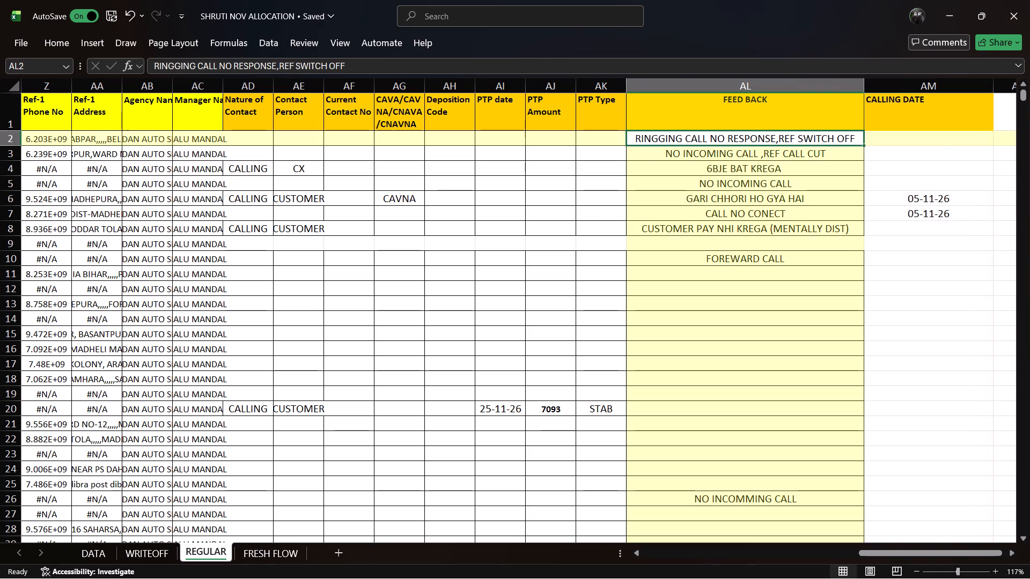
key("Left")
key("Left")
key("Left")
key("Left")
key("Left")
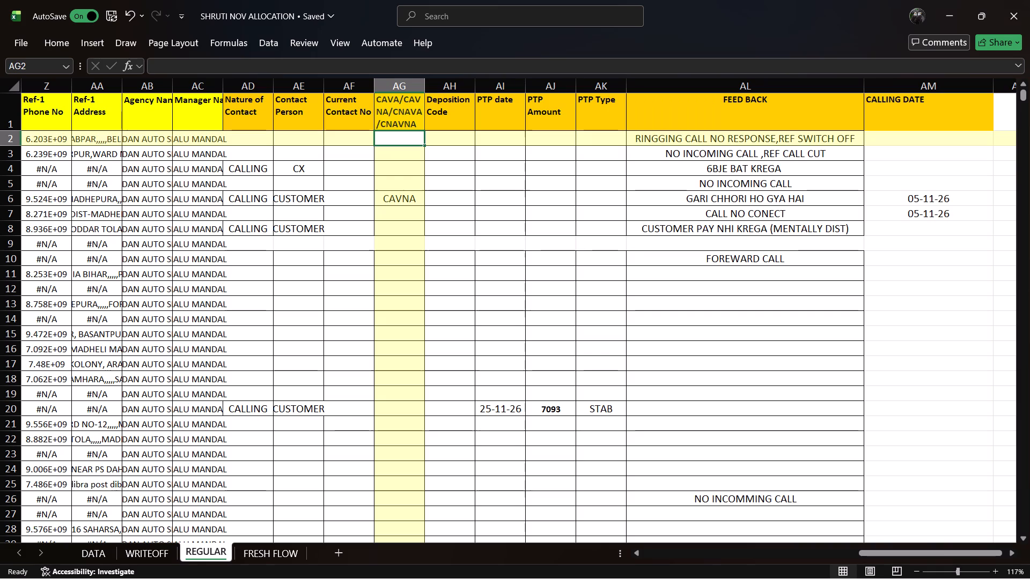
key("Left")
key("Left")
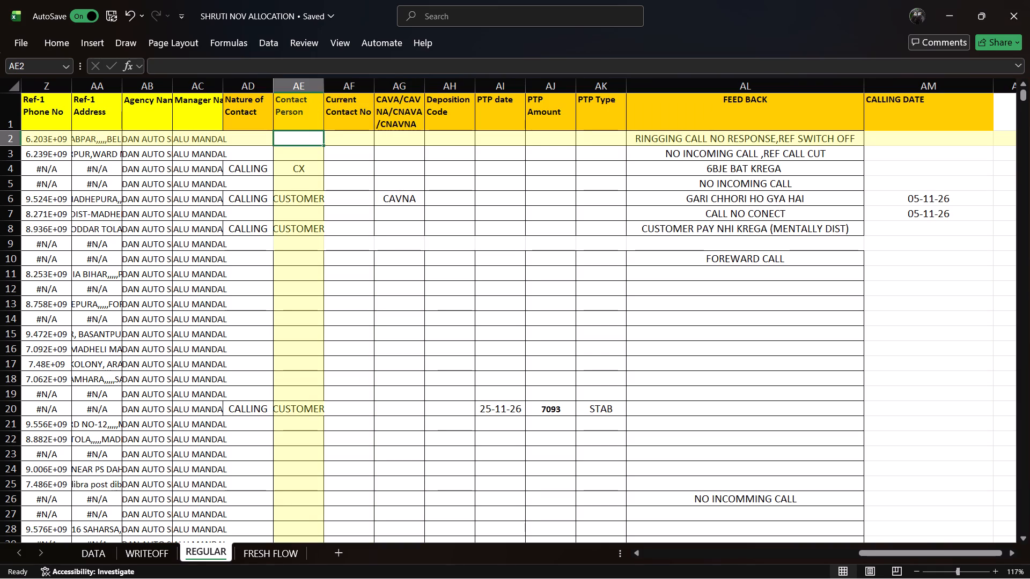
left_click_drag(324, 87, 363, 88)
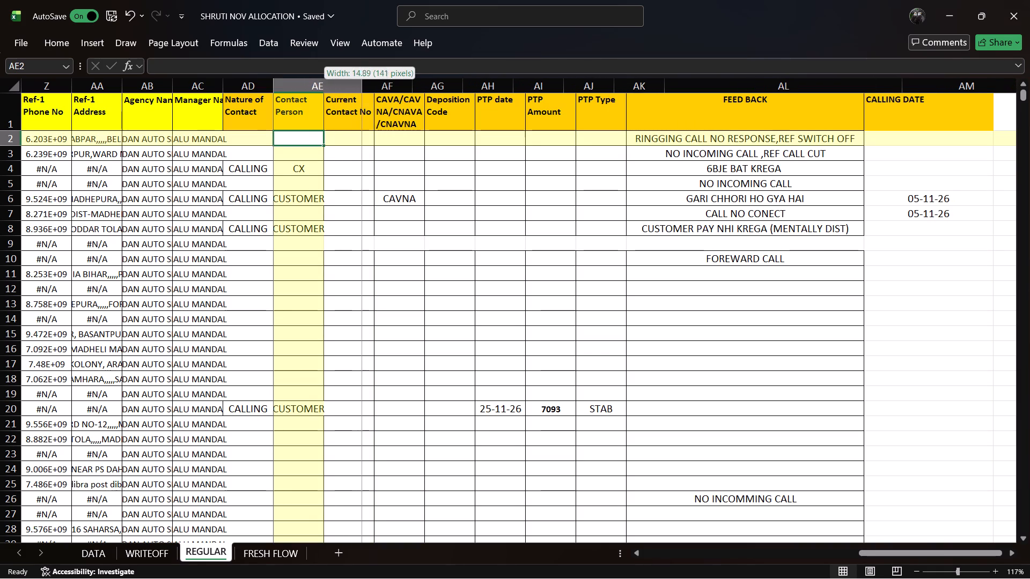
left_click_drag(363, 88, 366, 88)
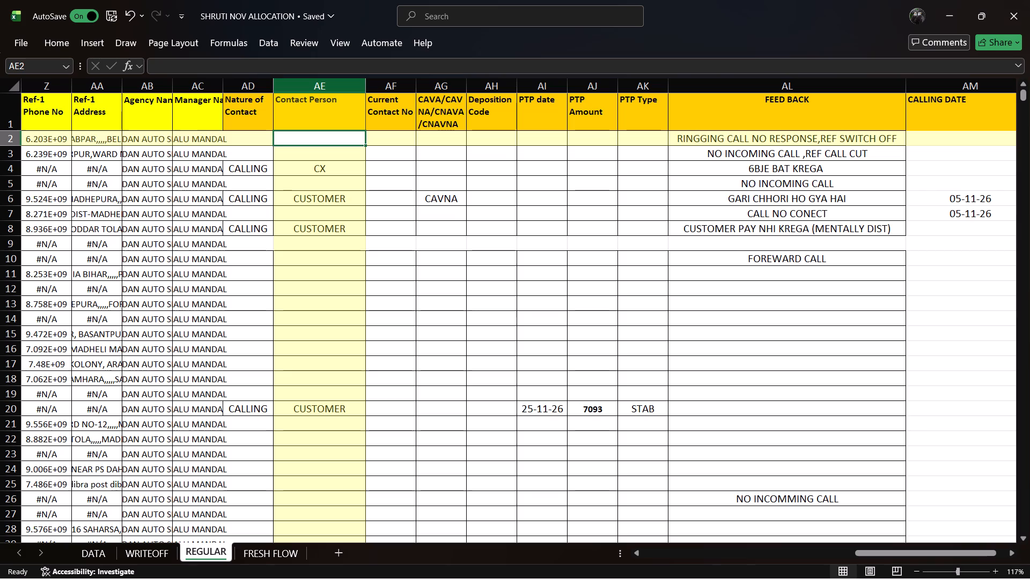
left_click_drag(271, 88, 298, 79)
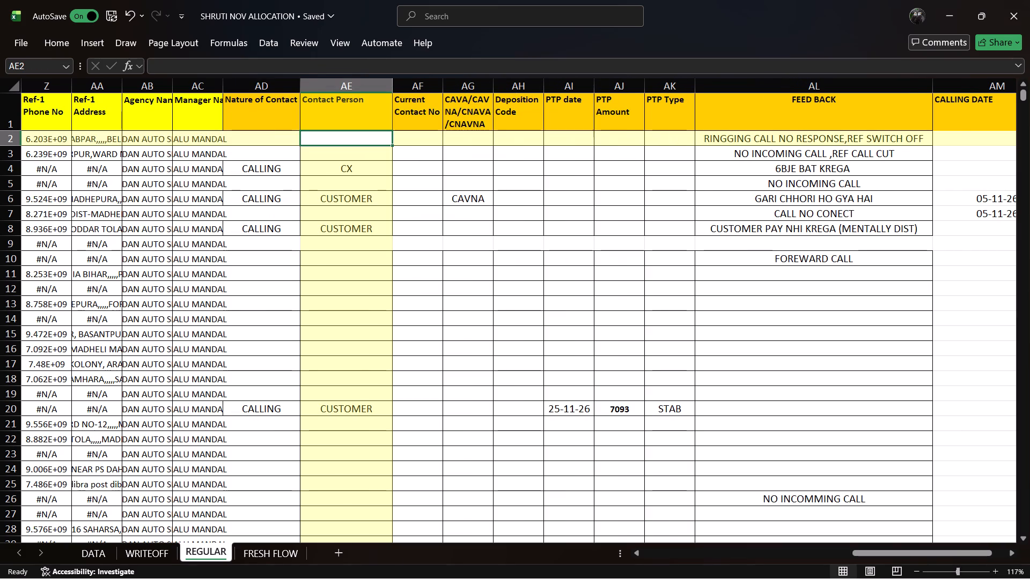
Widen the REGULAR sheet's Manager Name, Agency Name and Ref-1 Address columns to fit their contents.
left_click_drag(227, 83, 256, 80)
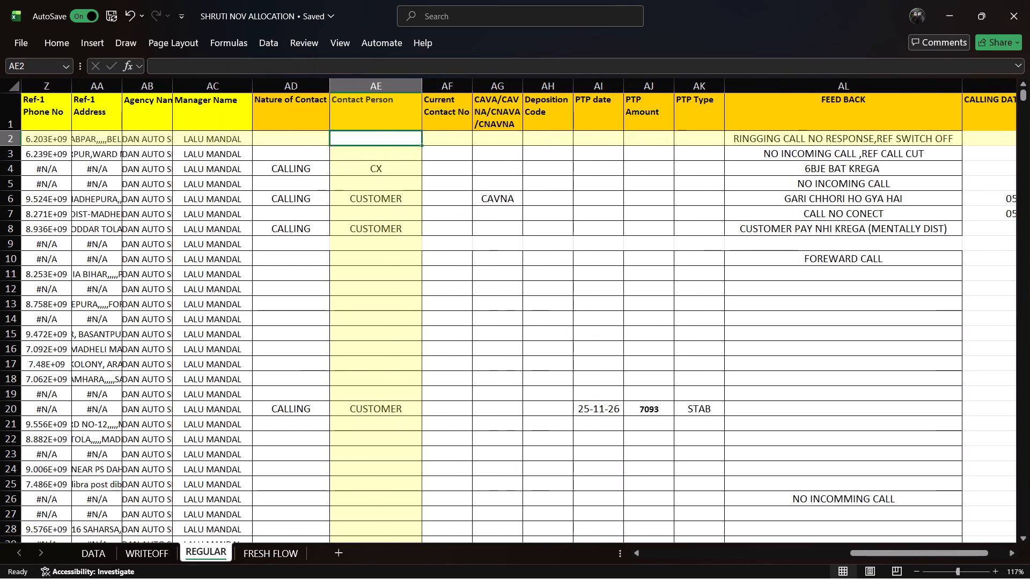
left_click_drag(172, 84, 173, 84)
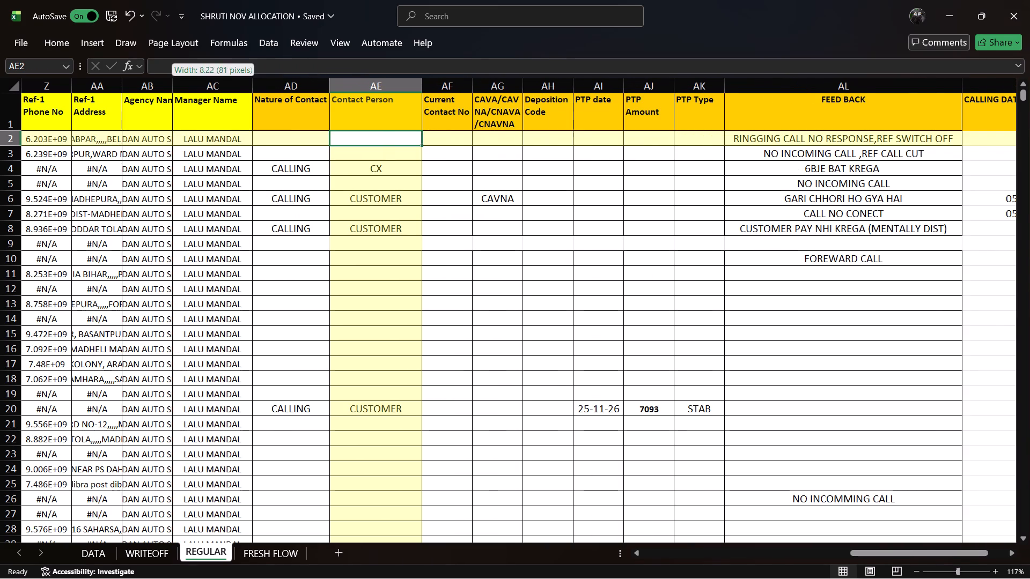
left_click_drag(173, 84, 225, 73)
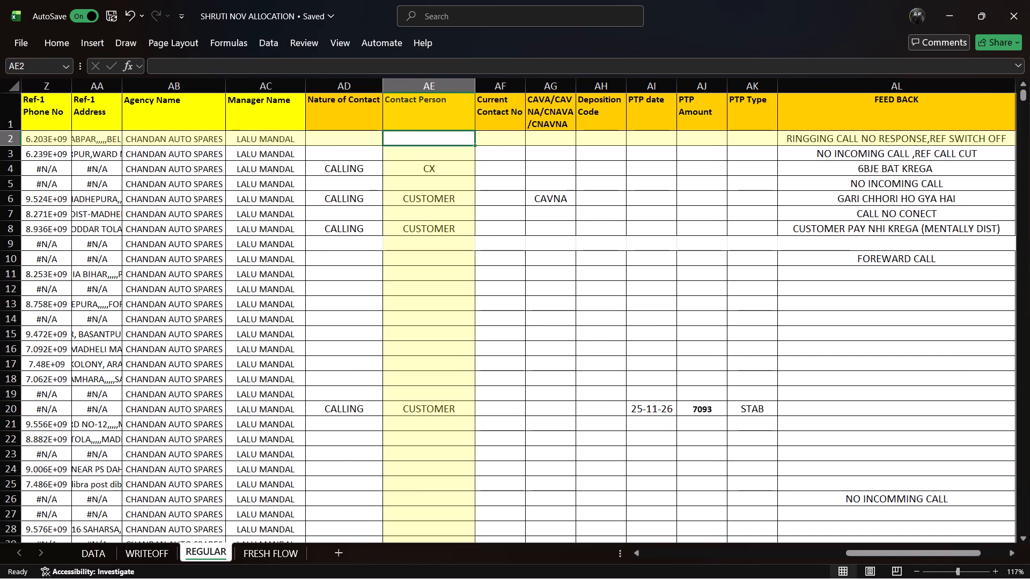
left_click_drag(119, 86, 207, 73)
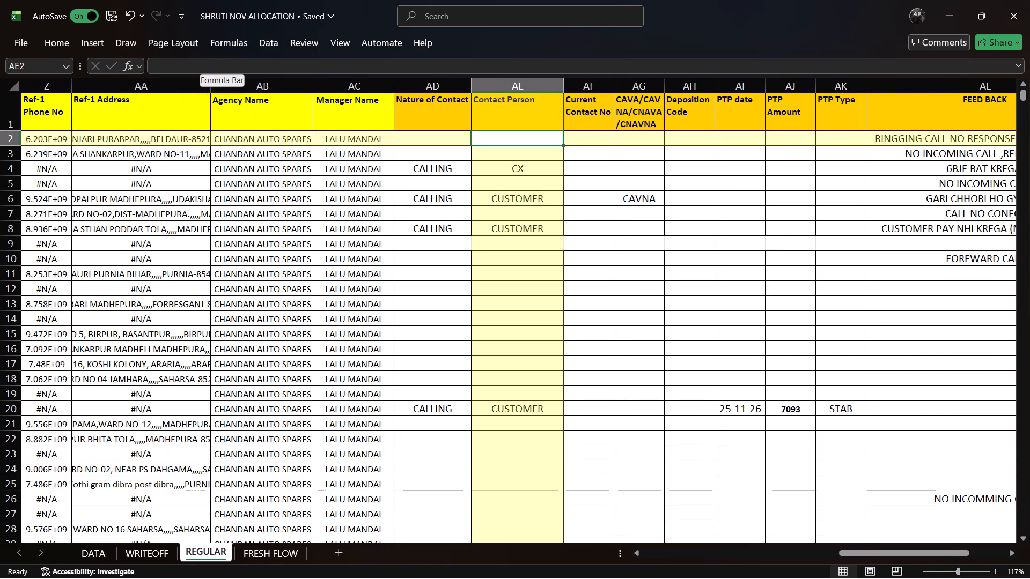
left_click_drag(211, 86, 314, 66)
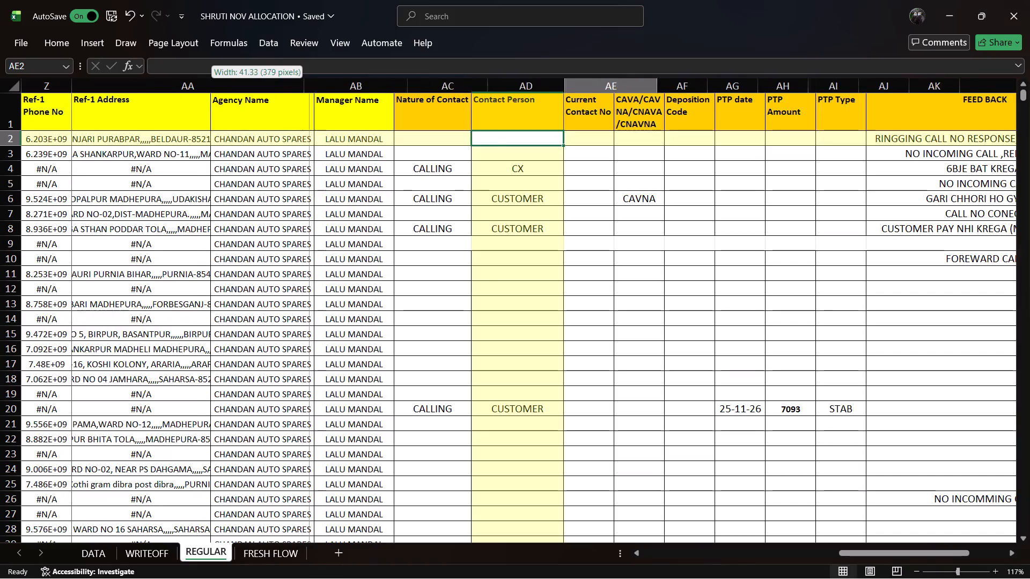
left_click_drag(314, 66, 320, 66)
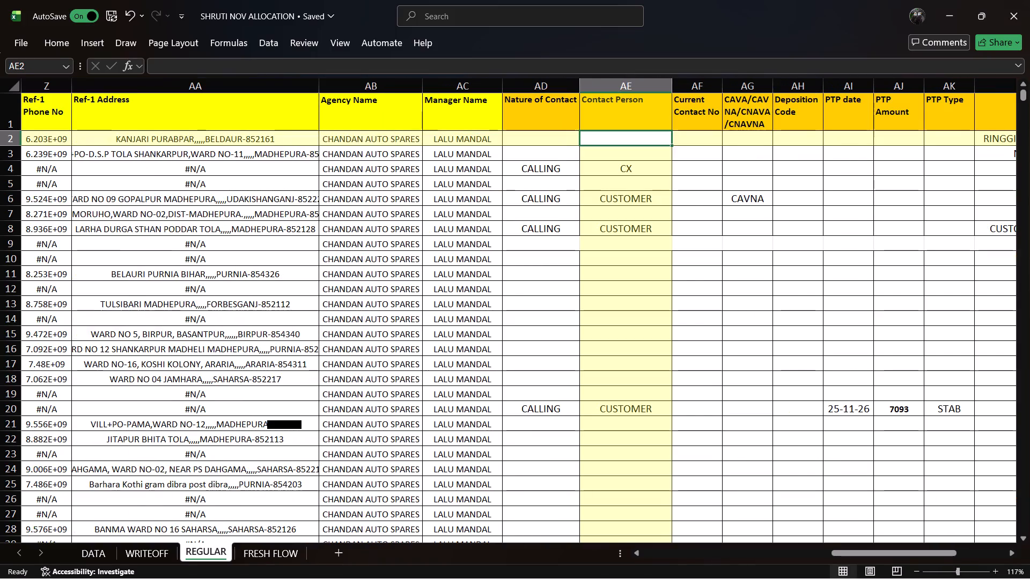
left_click_drag(318, 88, 378, 78)
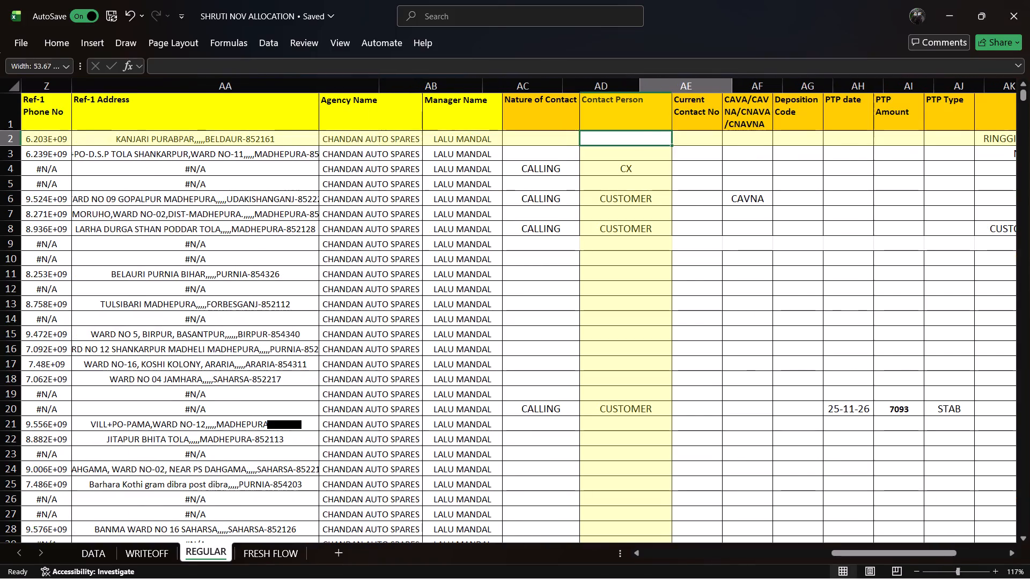
Widen the REGULAR sheet's Ref-1 Phone No, Ref-1 Name and Dealer Name columns so their entries show in full.
left_click(322, 114)
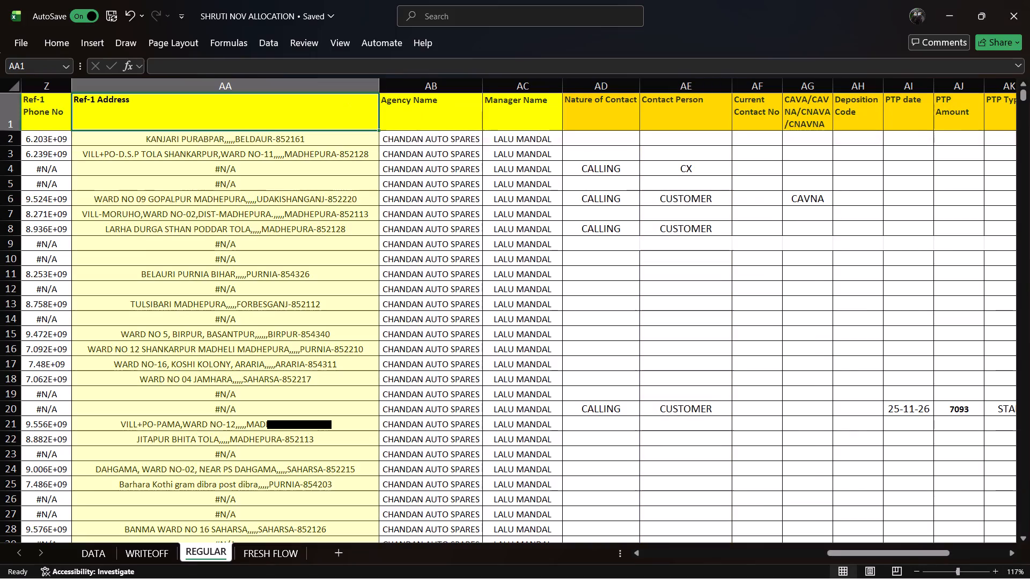
key("Left")
key("Left")
key("Left")
key("Left")
key("Left")
key("Left")
key("Left")
key("Left")
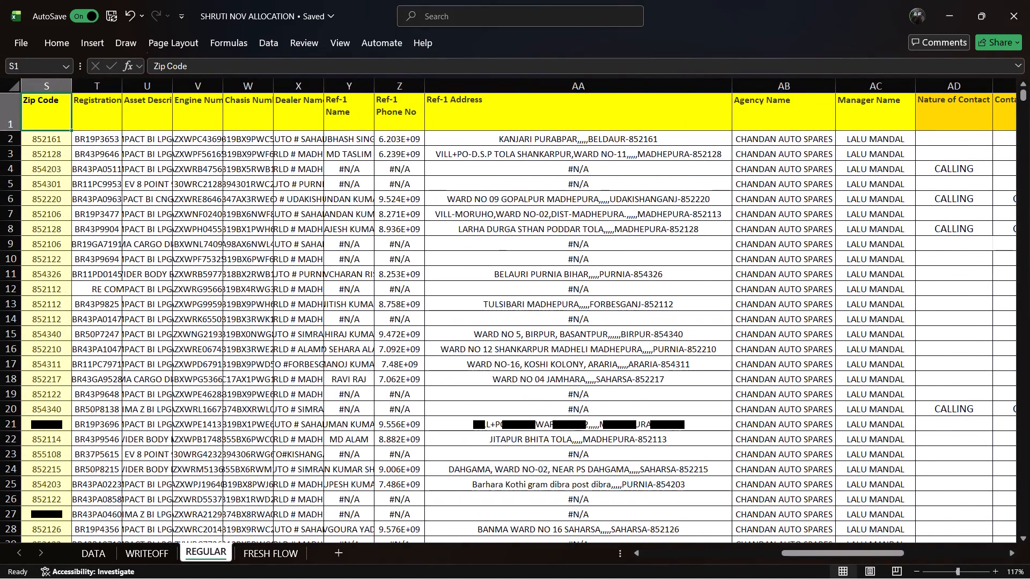
left_click_drag(426, 87, 511, 75)
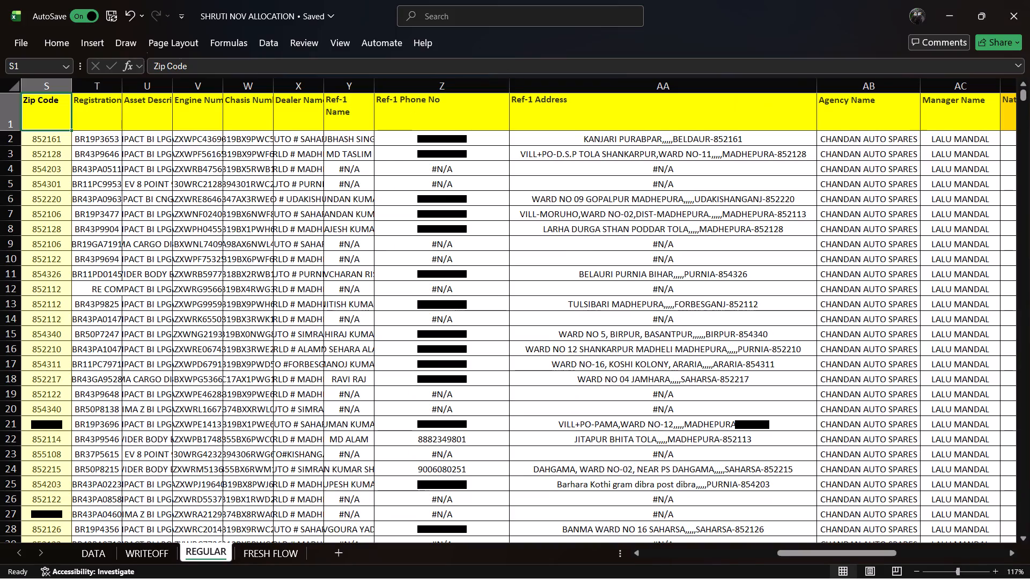
left_click_drag(373, 90, 426, 79)
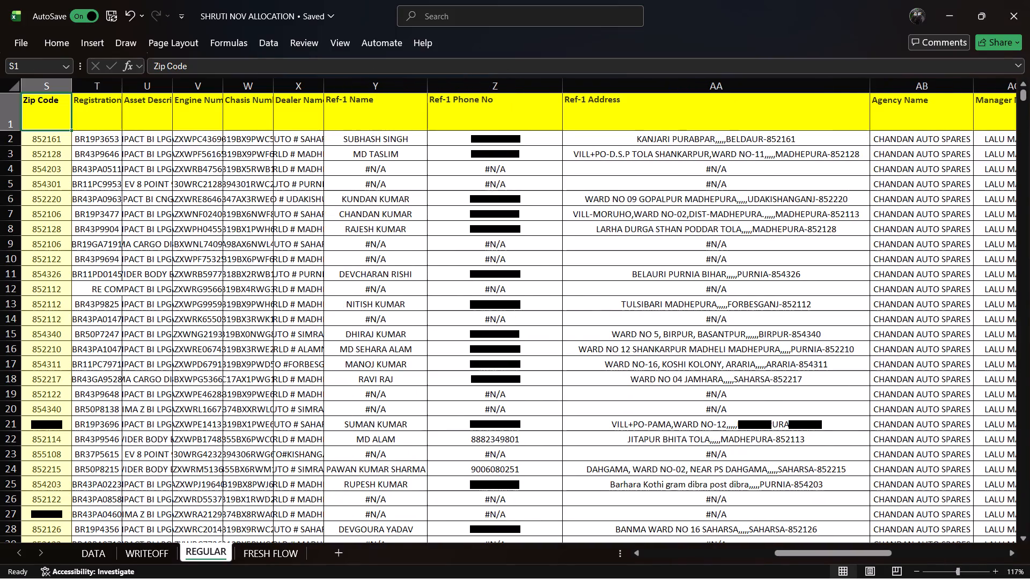
left_click_drag(326, 87, 395, 73)
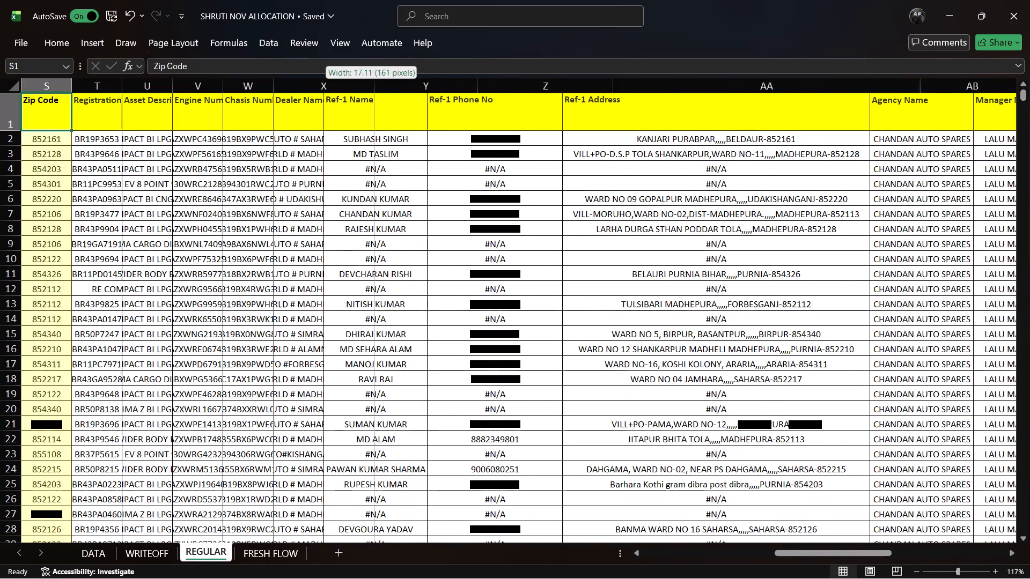
left_click_drag(395, 73, 418, 70)
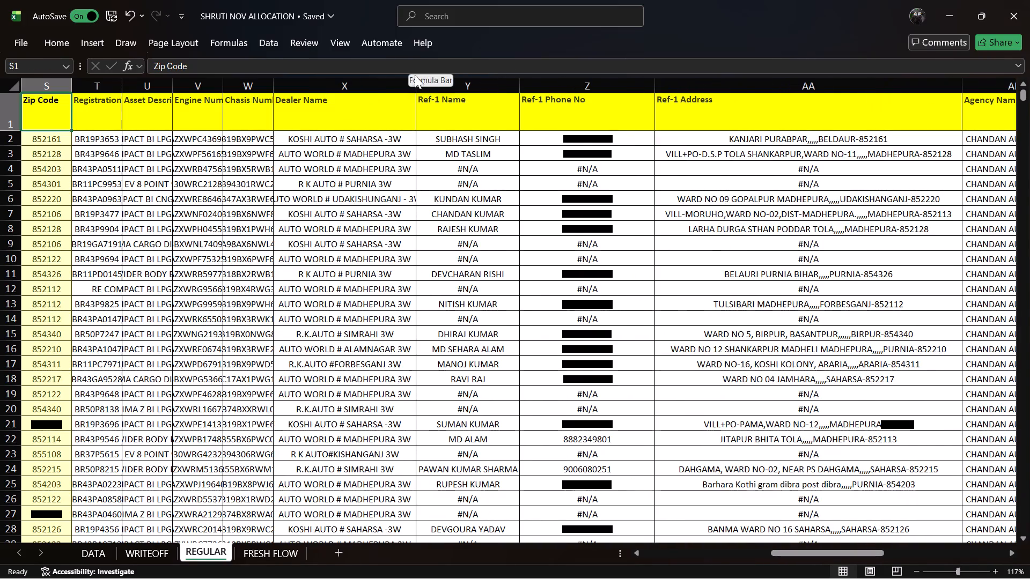
left_click_drag(416, 90, 502, 63)
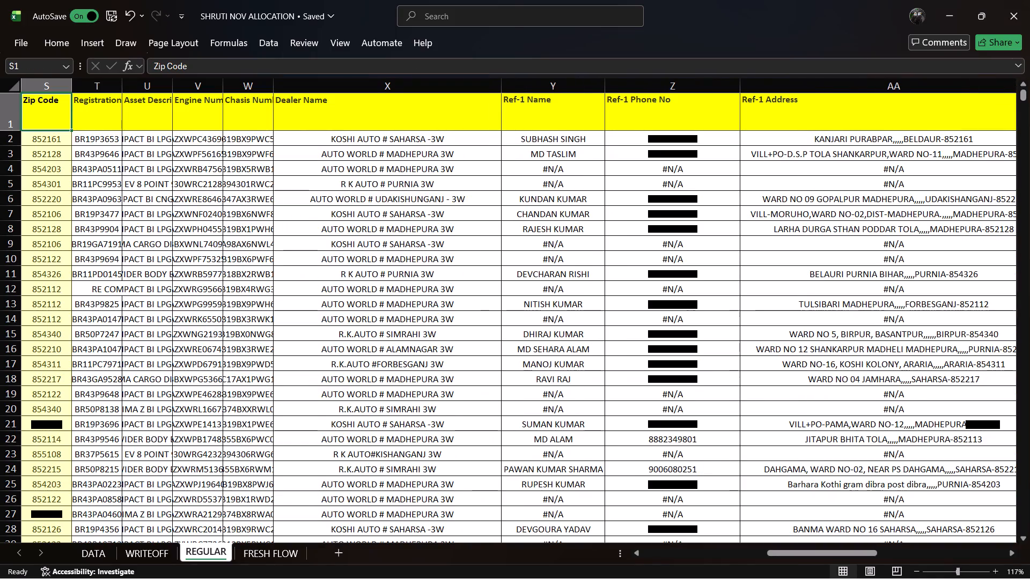
Widen the REGULAR sheet's Chasis Number, Engine Number and Asset Description columns to fit their contents.
left_click_drag(275, 86, 357, 76)
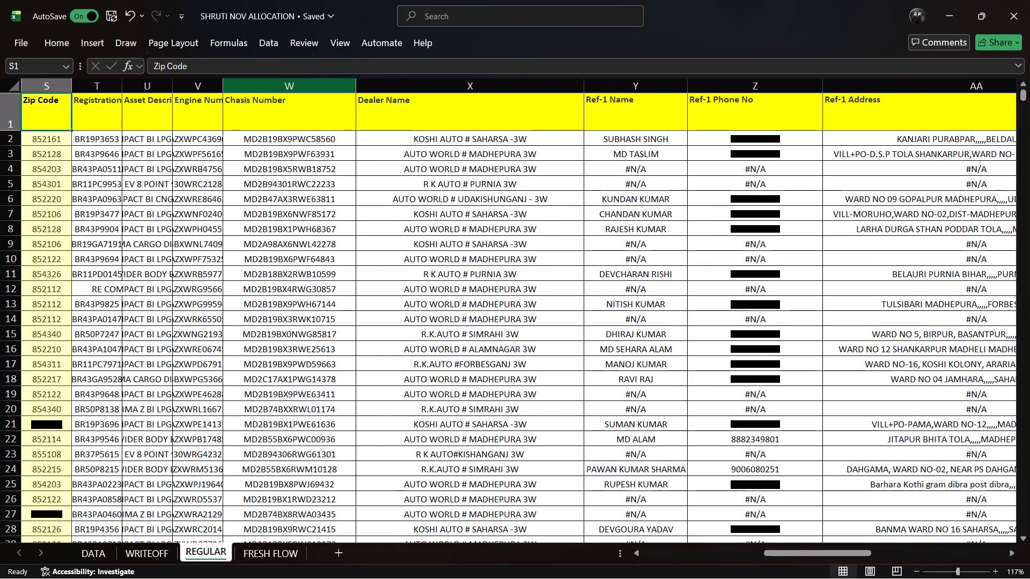
left_click_drag(223, 82, 288, 69)
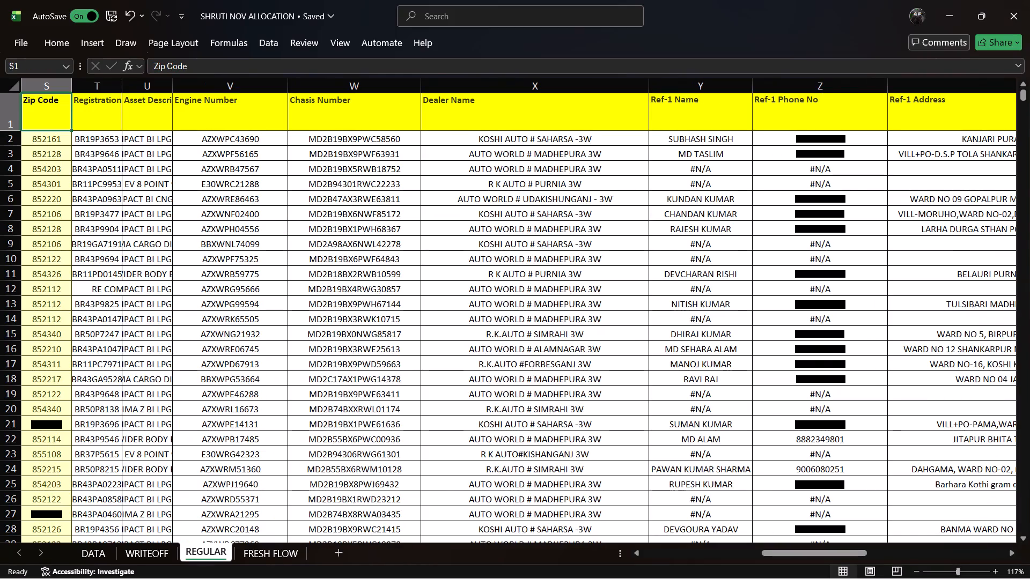
left_click_drag(174, 86, 216, 79)
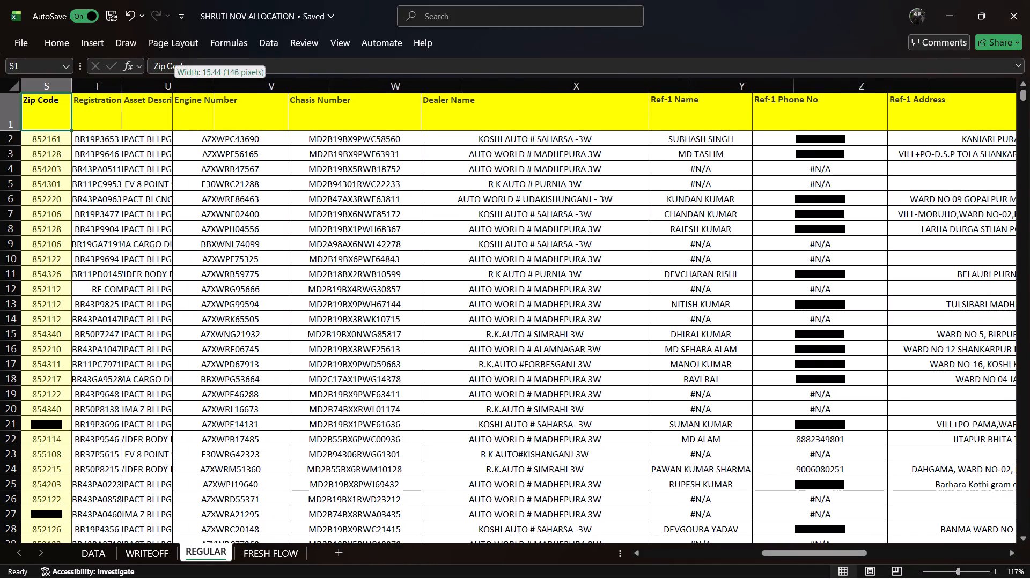
left_click_drag(216, 79, 225, 79)
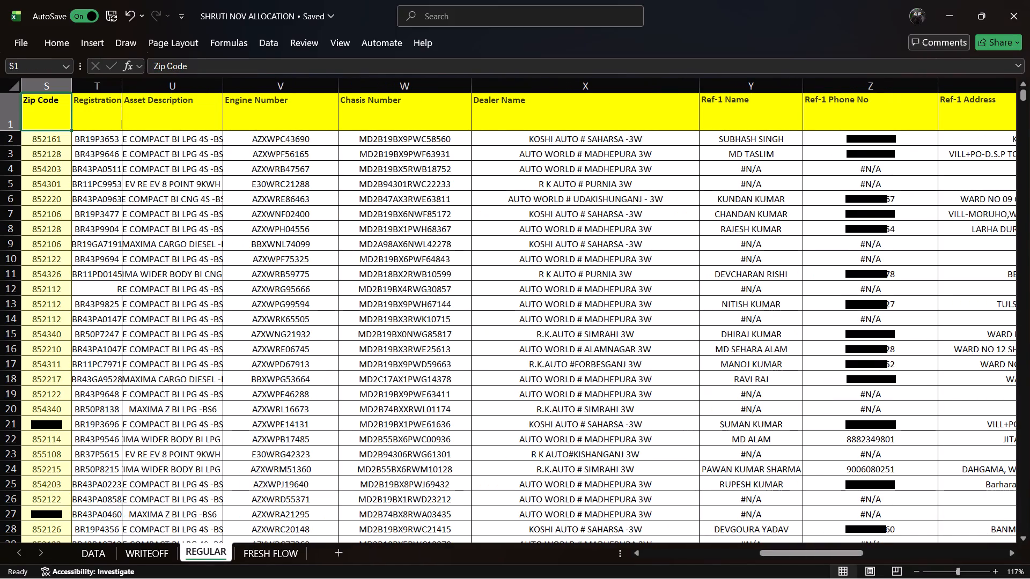
left_click_drag(224, 80, 329, 60)
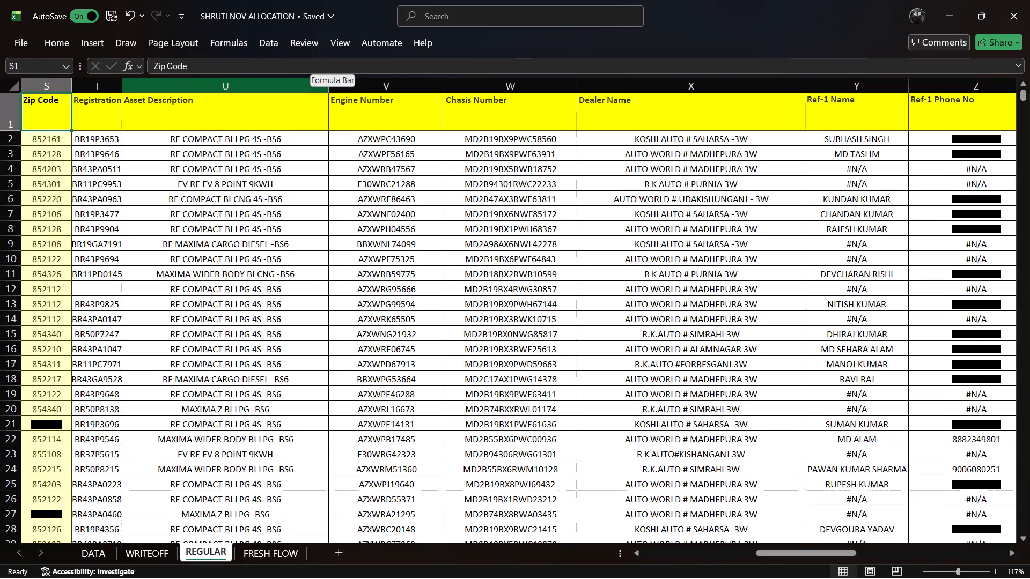
Widen the REGULAR sheet's Registration Number and Zip Code columns so their headers and entries show in full.
left_click(233, 90)
key("Left")
key("Left")
key("Left")
key("Left")
key("Left")
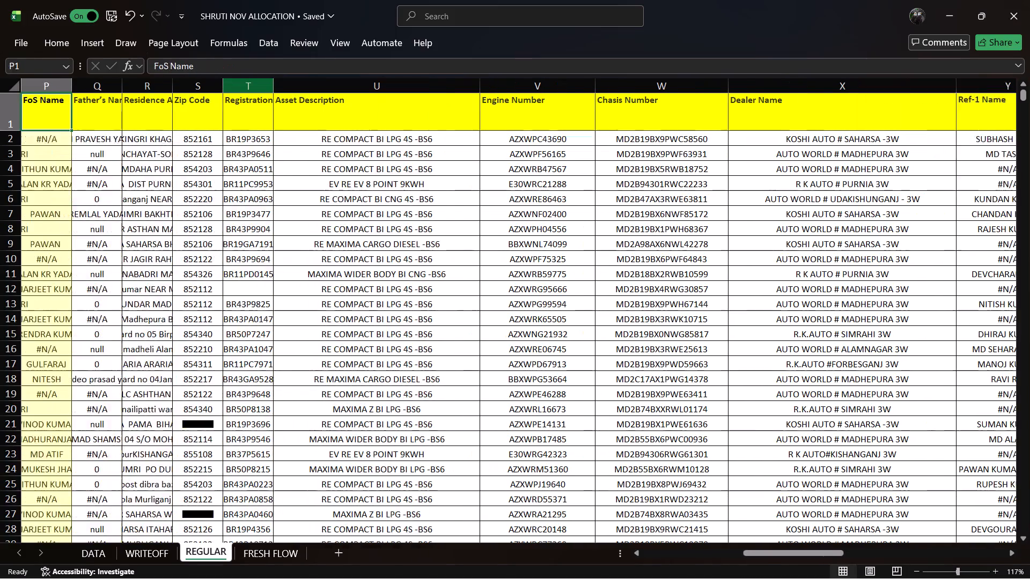
key("Left")
key("Left")
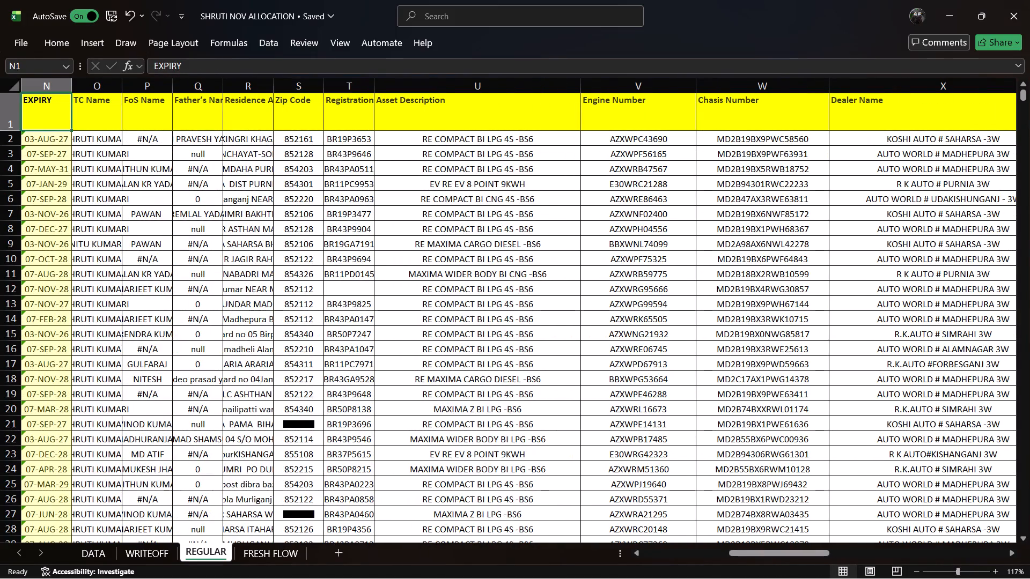
left_click_drag(369, 86, 455, 62)
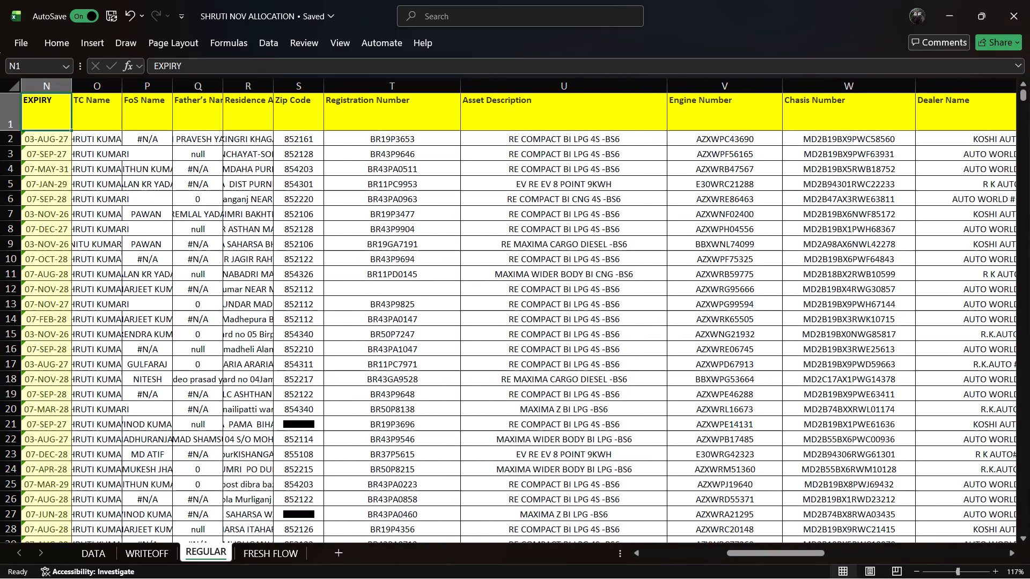
left_click_drag(328, 86, 375, 72)
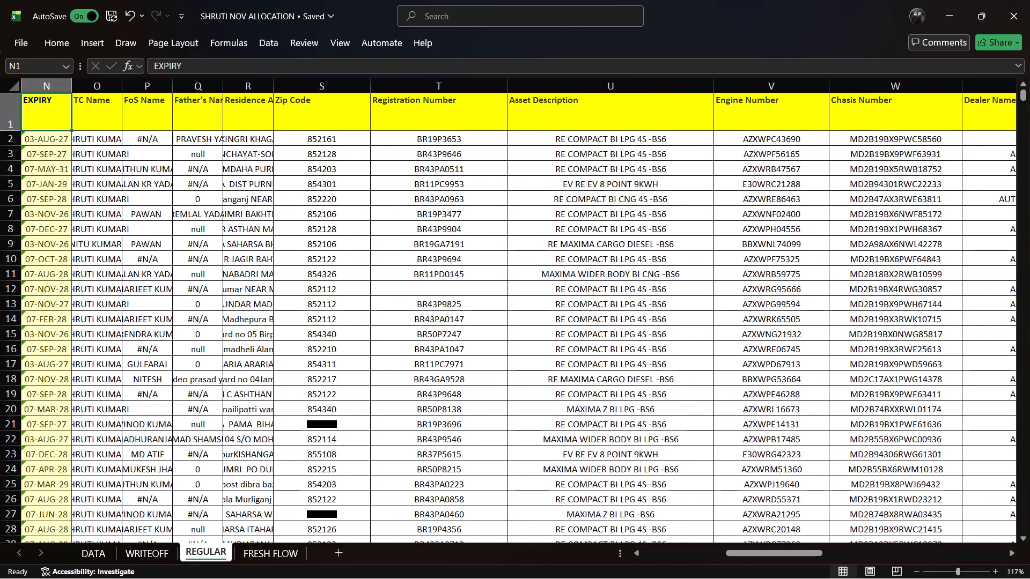
Widen the REGULAR sheet's Residence Address column until the long addresses fit on one line.
left_click_drag(276, 84, 316, 73)
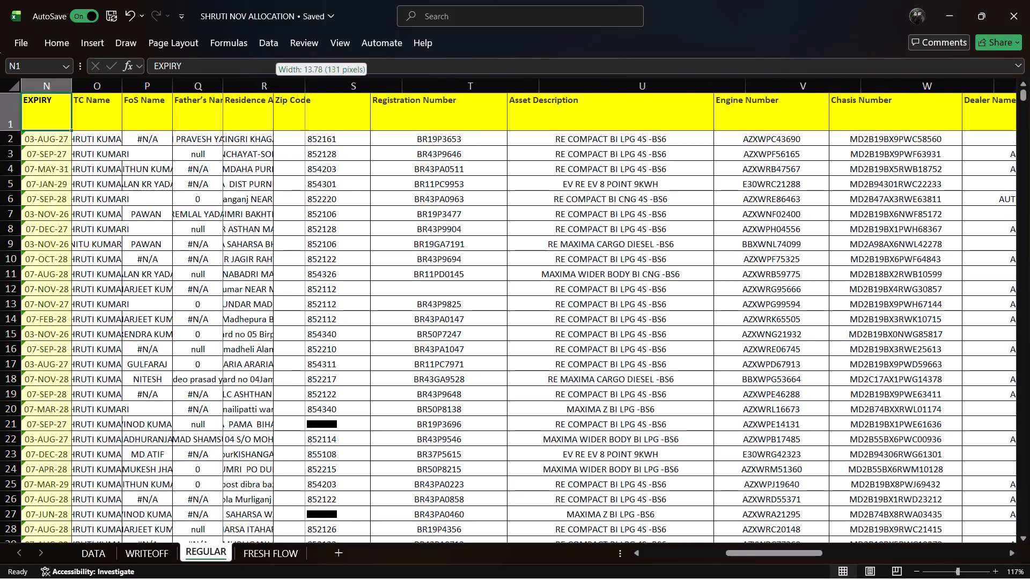
left_click_drag(316, 73, 355, 68)
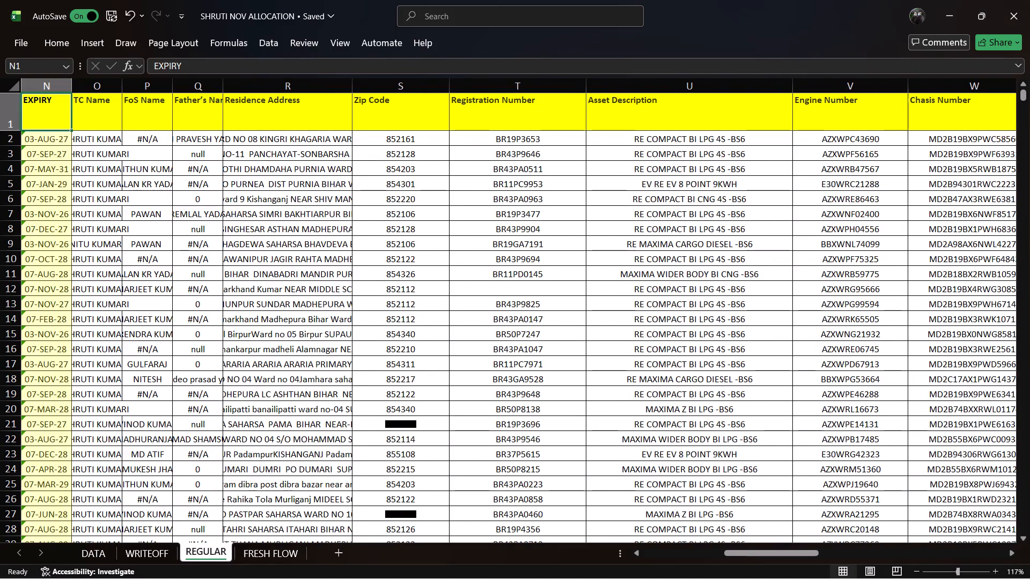
left_click_drag(355, 83, 520, 50)
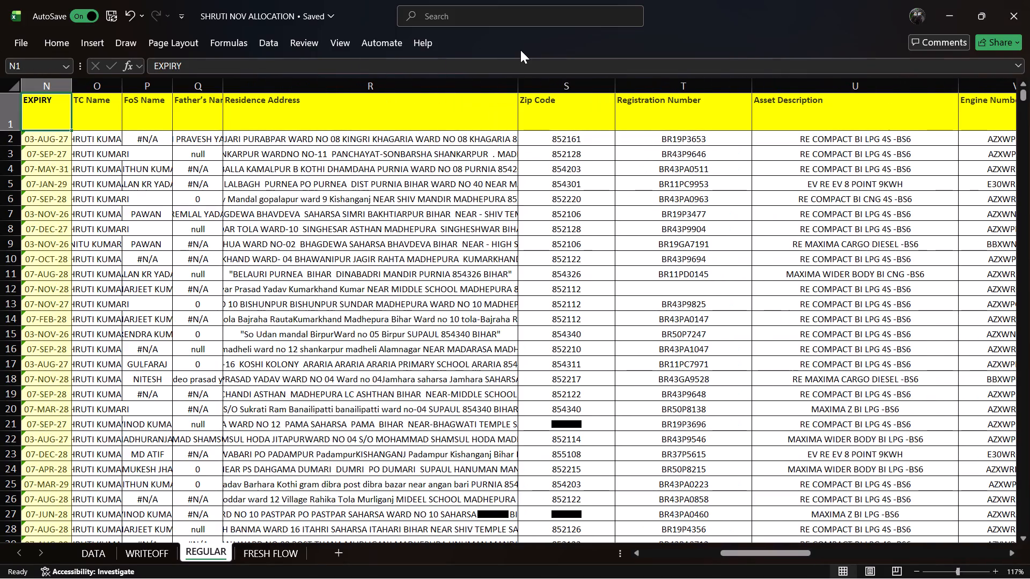
left_click_drag(519, 83, 621, 67)
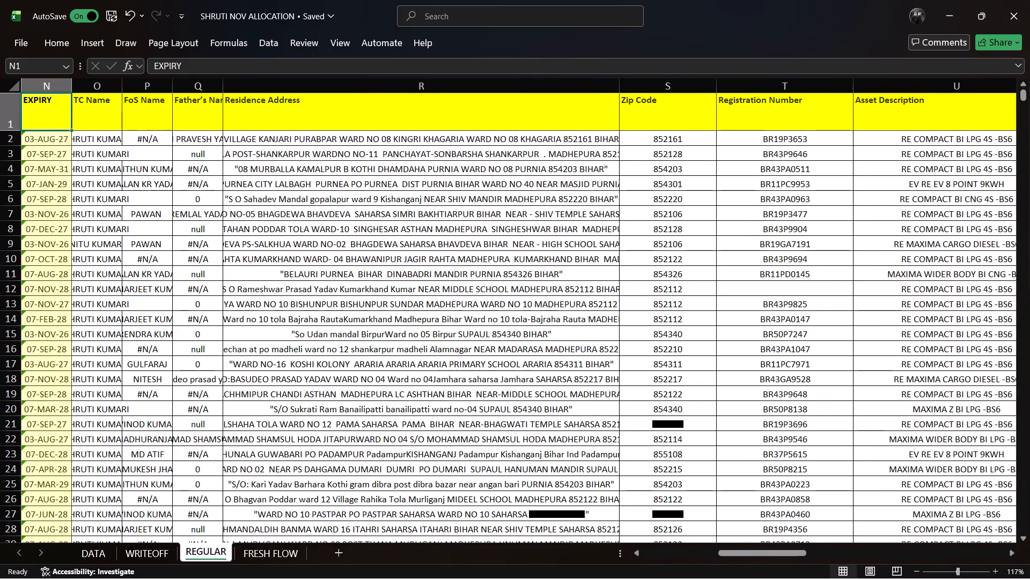
left_click_drag(621, 91, 811, 73)
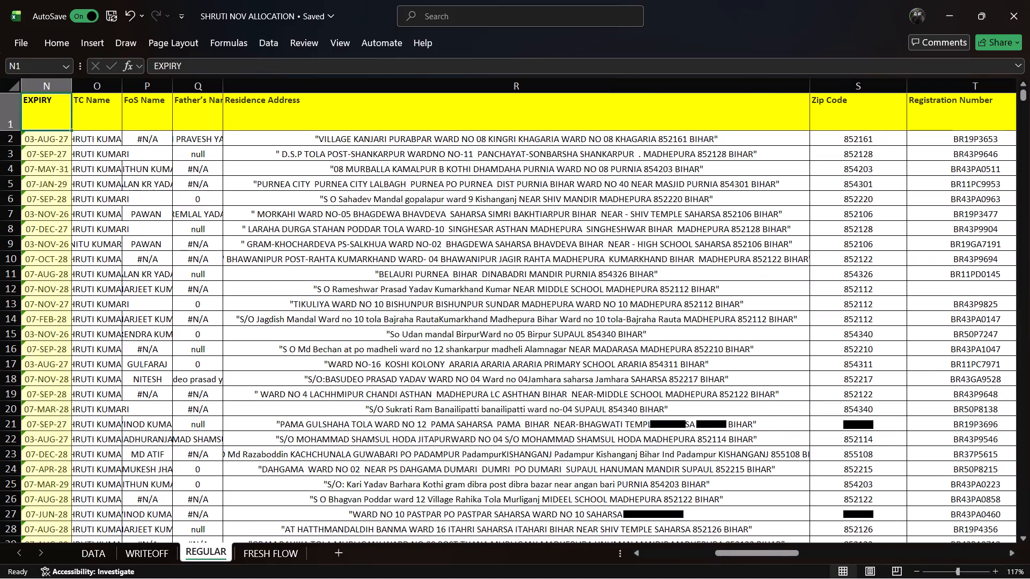
Widen the REGULAR sheet's Father's Name, FoS Name and TC Name columns so the names show in full.
left_click_drag(225, 89, 278, 76)
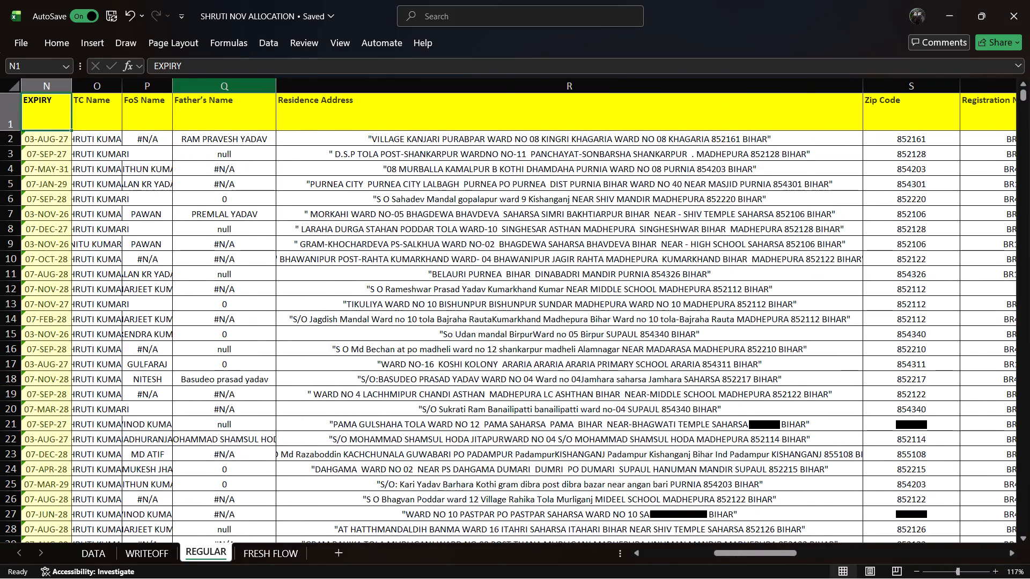
left_click_drag(273, 90, 374, 65)
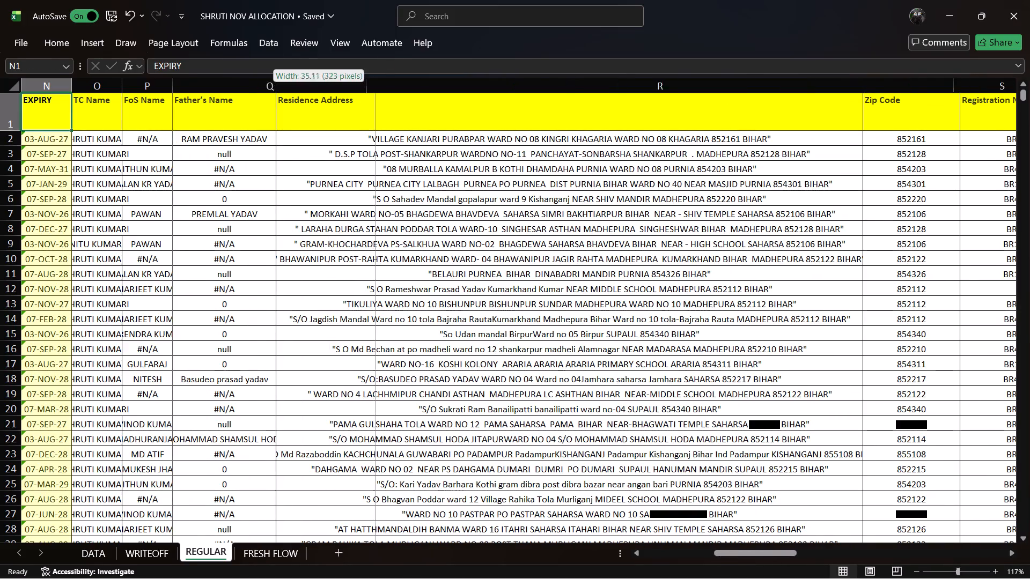
left_click_drag(374, 65, 387, 65)
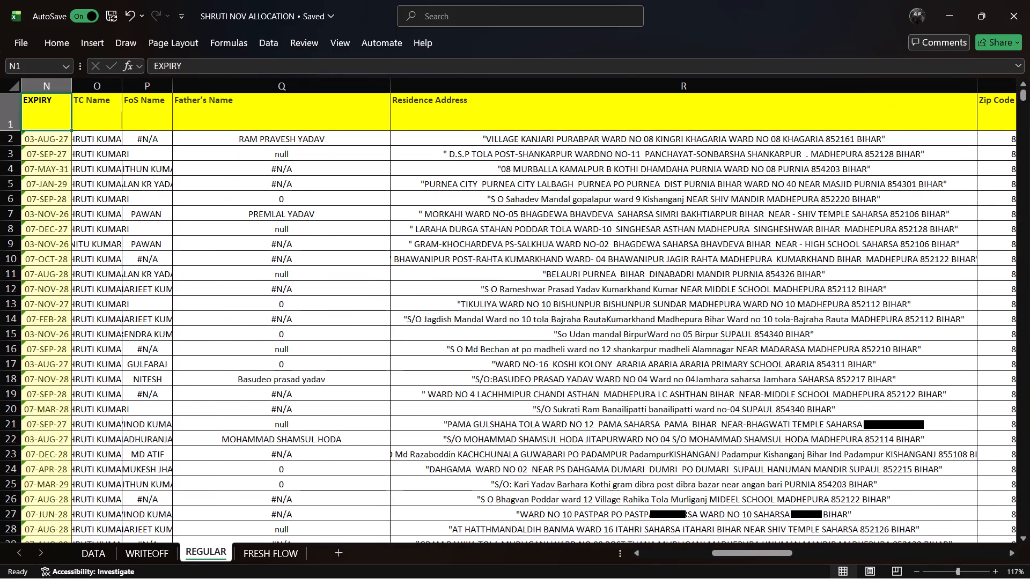
left_click_drag(173, 85, 220, 77)
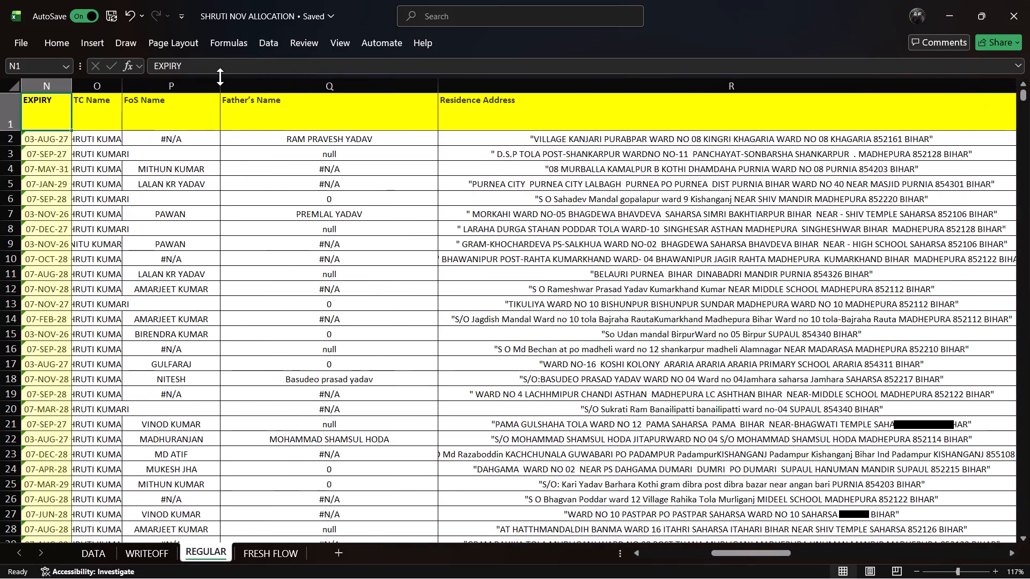
left_click_drag(121, 87, 151, 75)
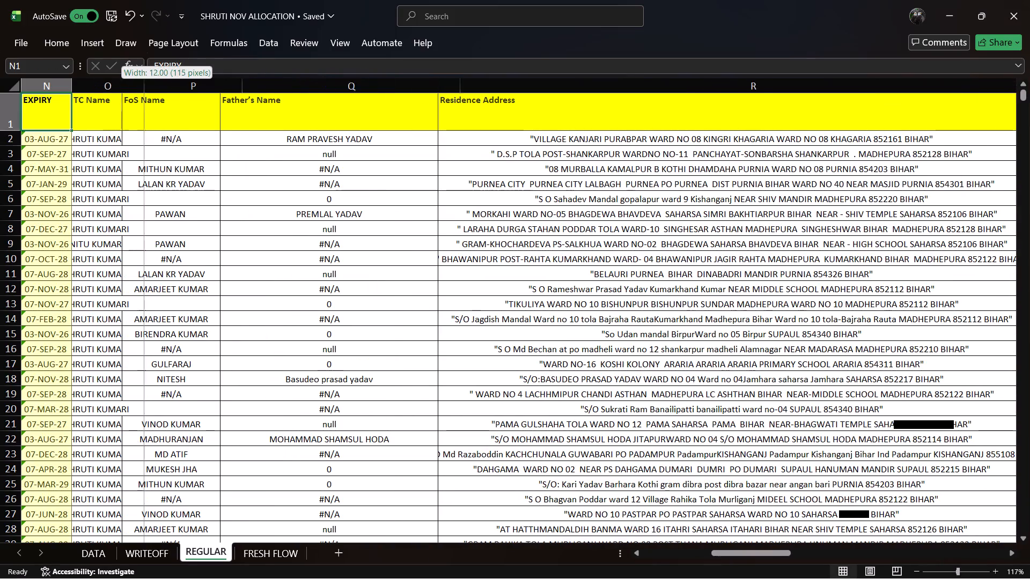
left_click_drag(151, 75, 151, 75)
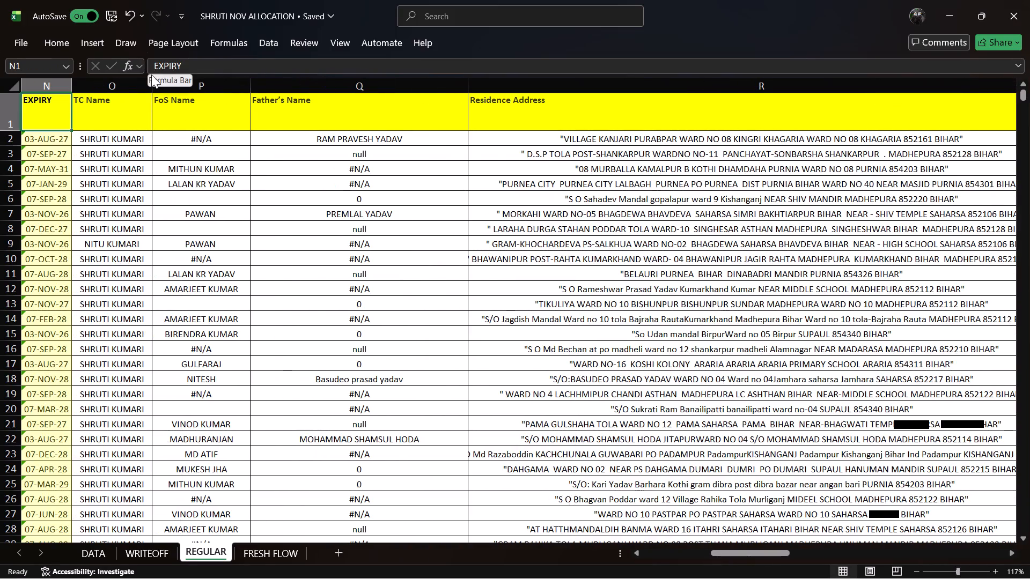
Return to the Loan Number header in cell A1 of the REGULAR sheet and save the workbook.
key("Left")
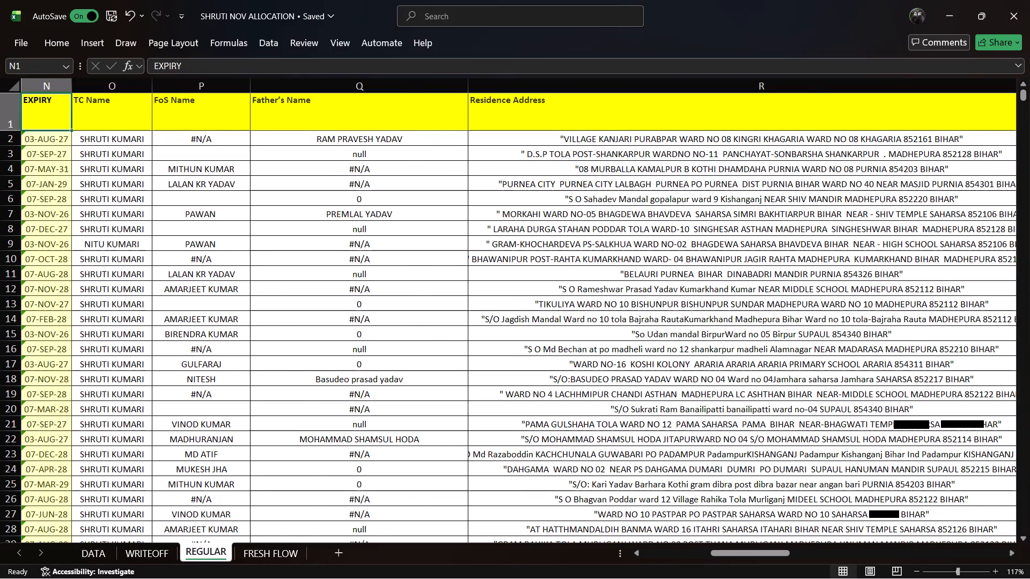
key("Left")
key("Left")
key("Left")
key("Left")
key("Left")
key("Left")
key("Left")
key("Left")
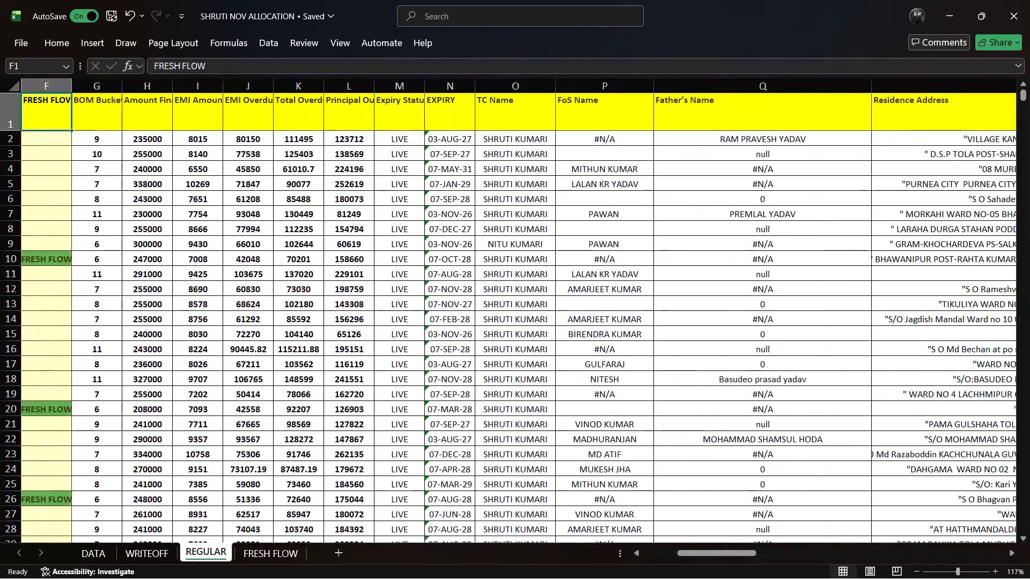
key("Left")
key("Left")
key("Left")
key("Left")
key("Left")
key("Left")
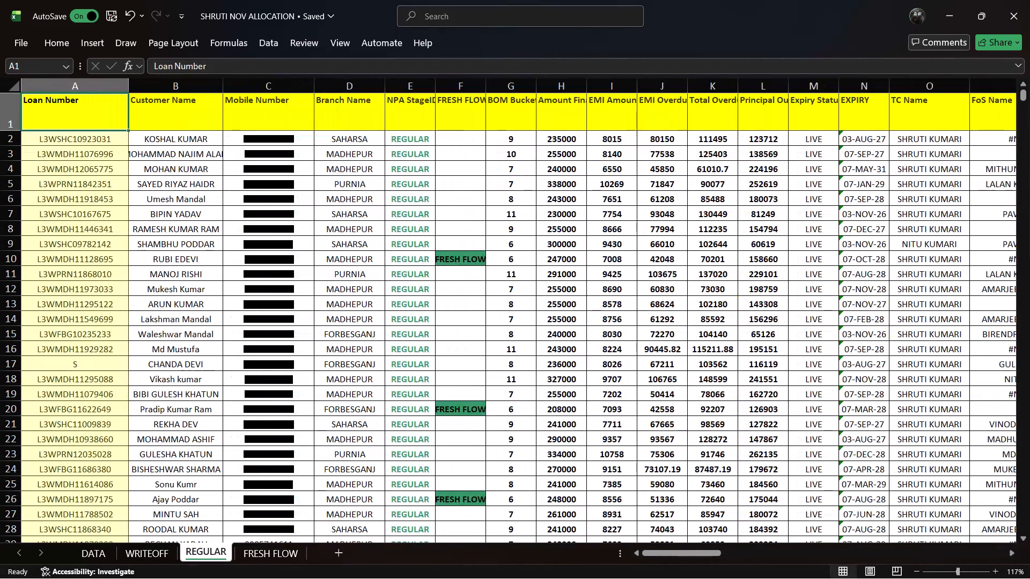
key("Left")
key("Left")
key("Left")
key("Left")
key("Left")
key("Left")
key("Left")
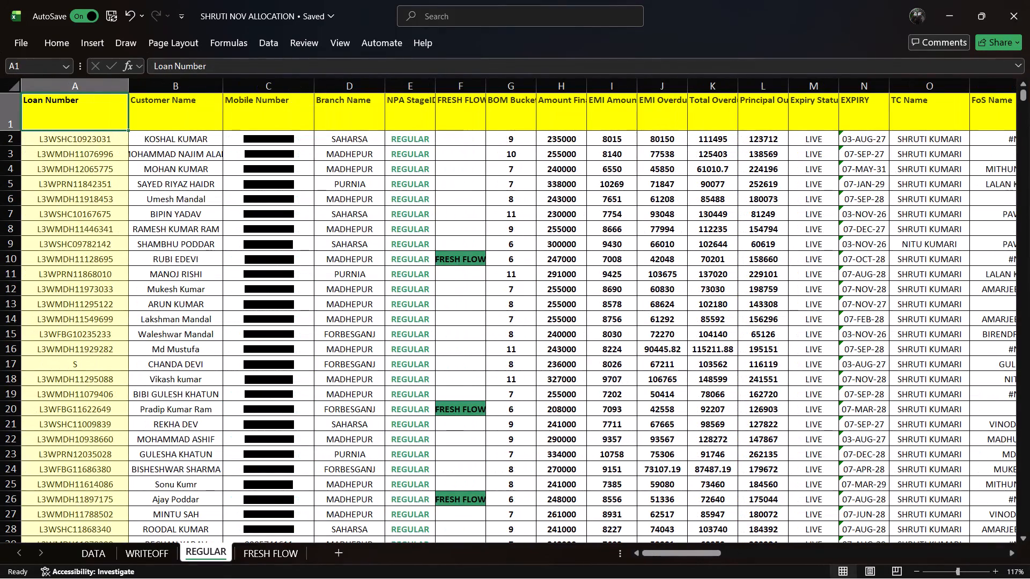
key("ctrl+s")
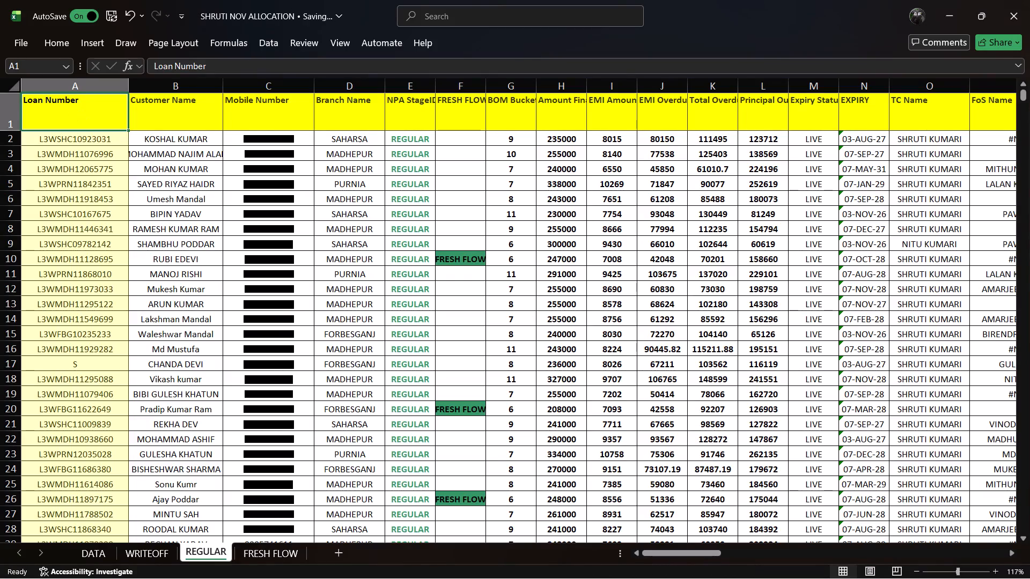
Set the font colour of cell G19 on the WRITEOFF sheet to red.
left_click(163, 550)
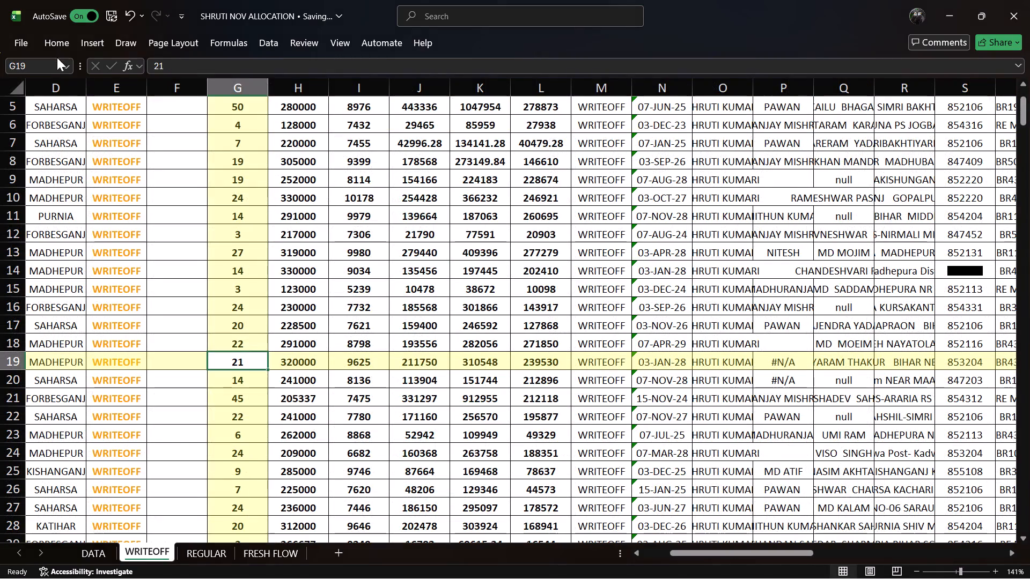
left_click(57, 41)
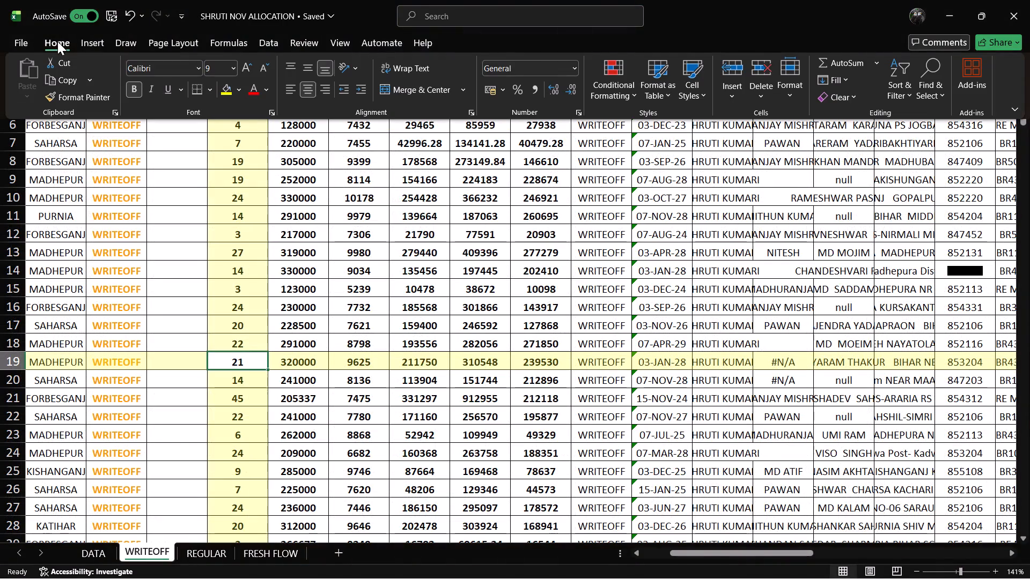
left_click(250, 93)
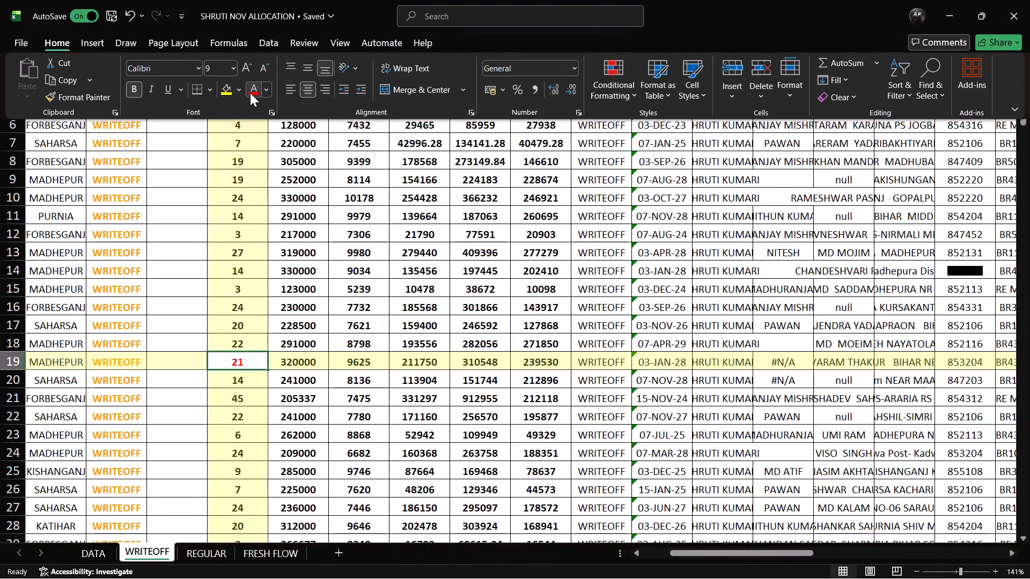
left_click(253, 93)
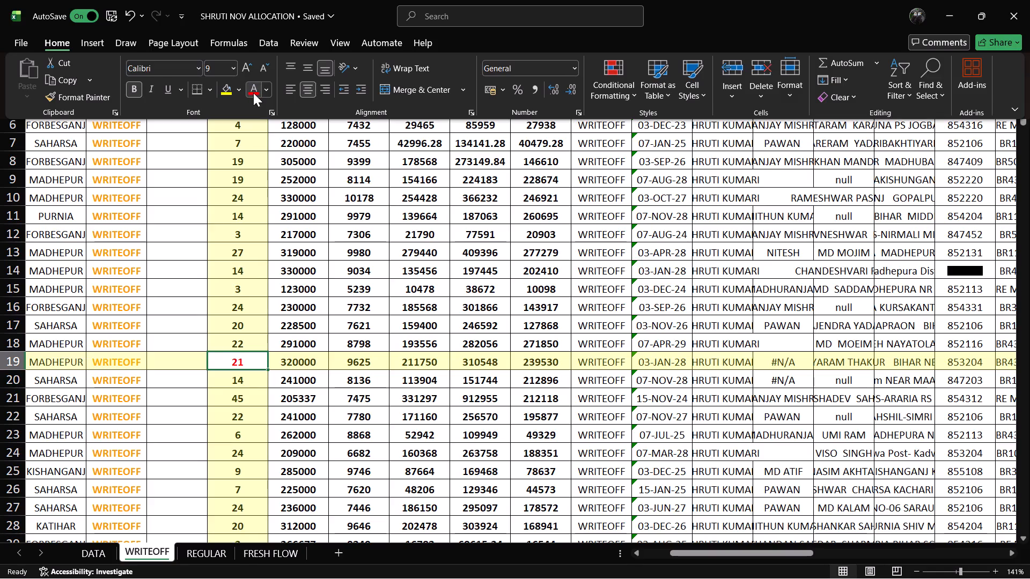
left_click(253, 93)
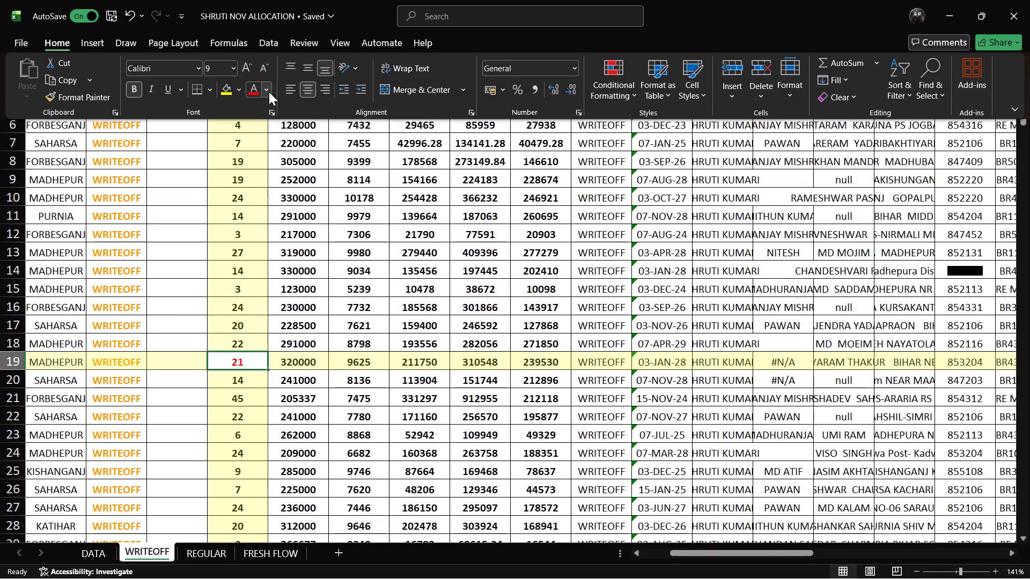
left_click(269, 92)
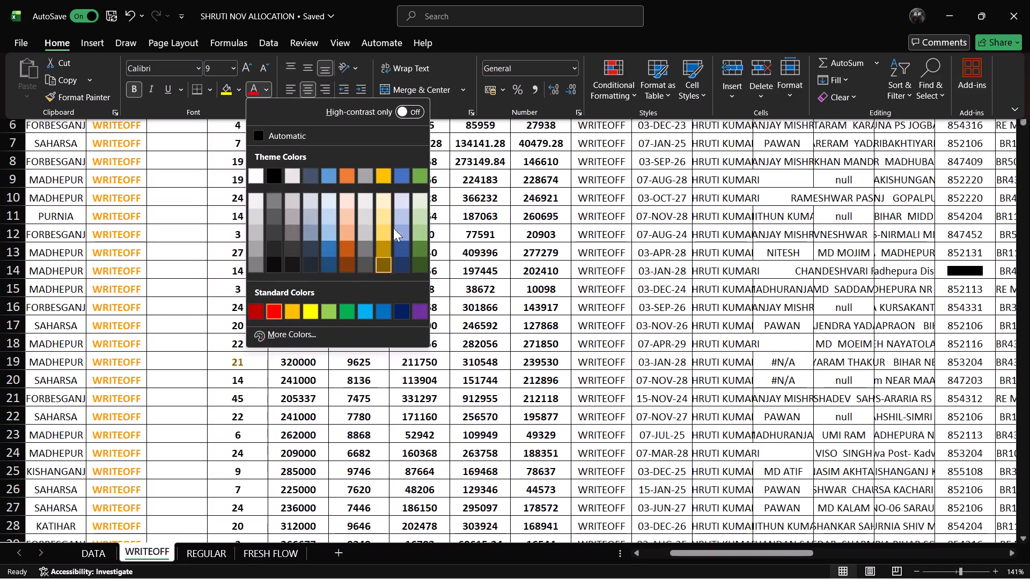
left_click(556, 231)
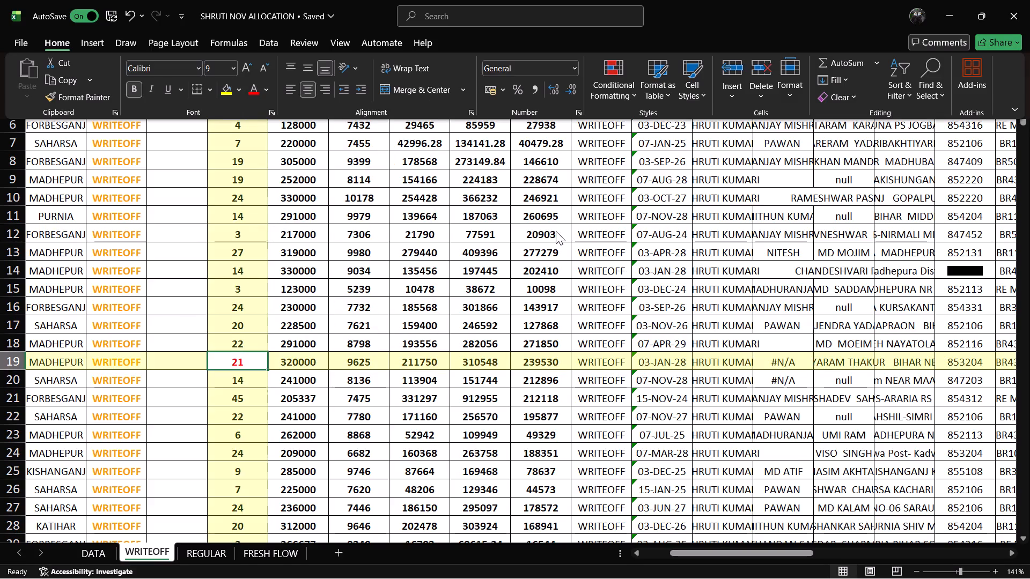
left_click(311, 436)
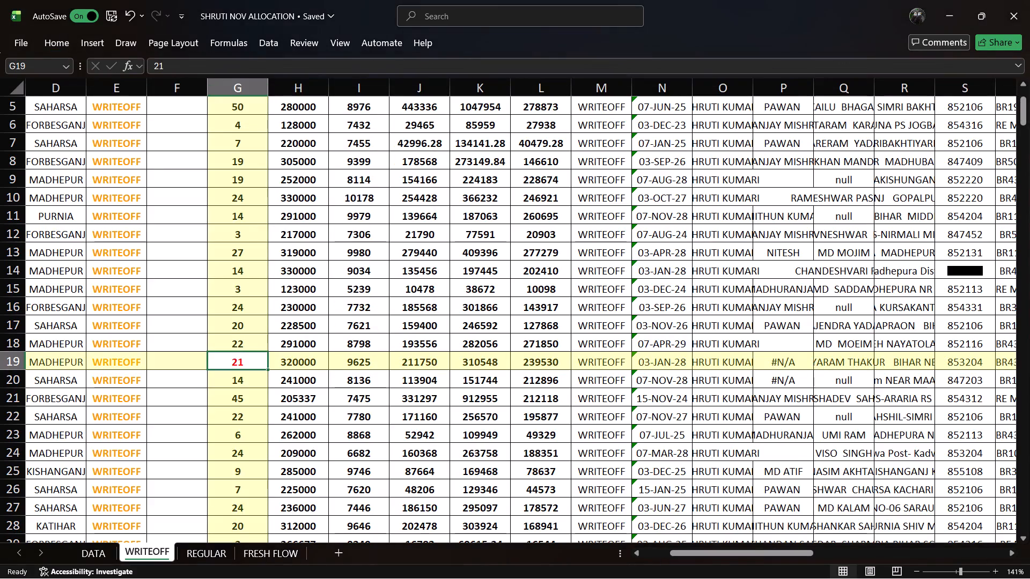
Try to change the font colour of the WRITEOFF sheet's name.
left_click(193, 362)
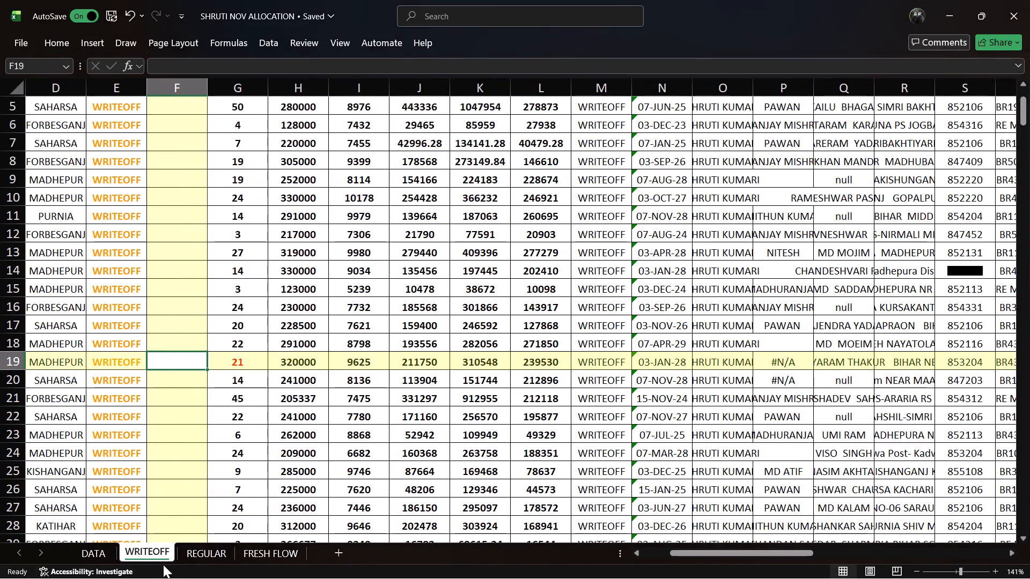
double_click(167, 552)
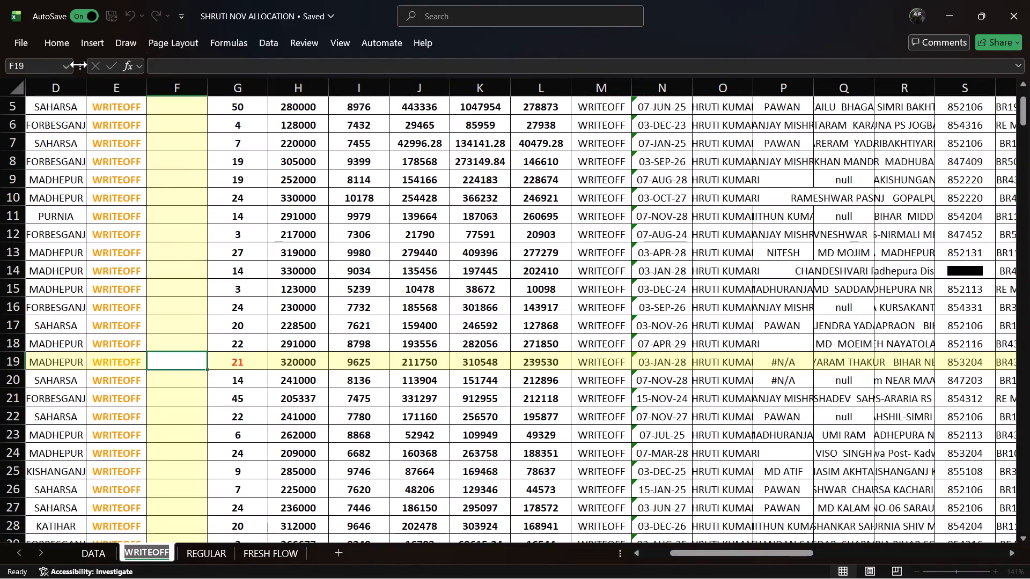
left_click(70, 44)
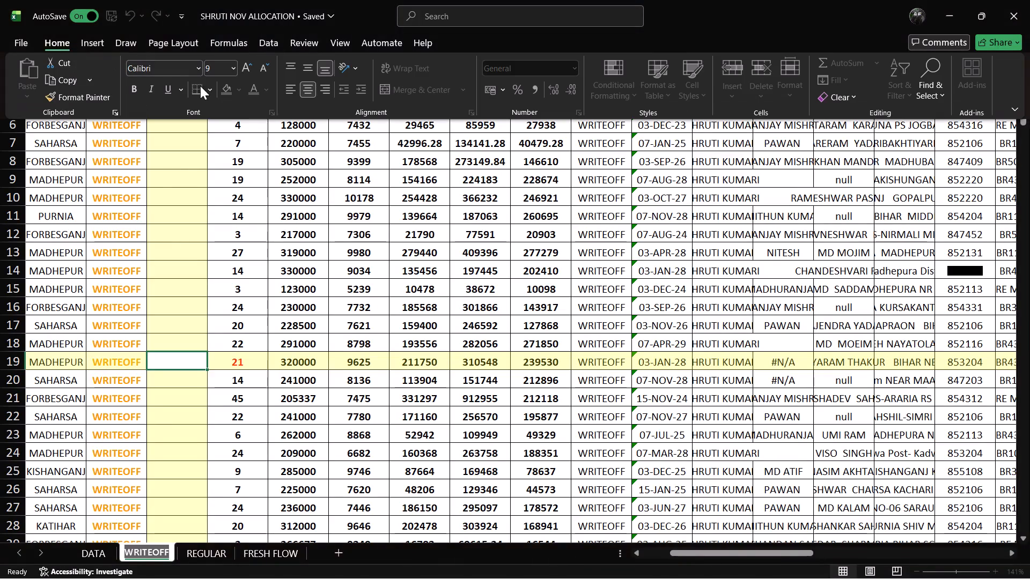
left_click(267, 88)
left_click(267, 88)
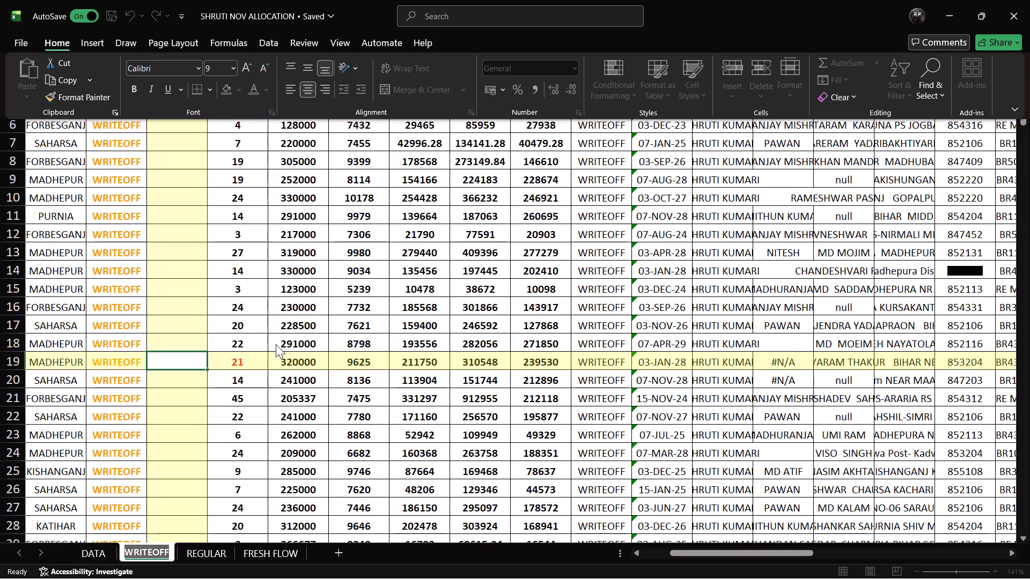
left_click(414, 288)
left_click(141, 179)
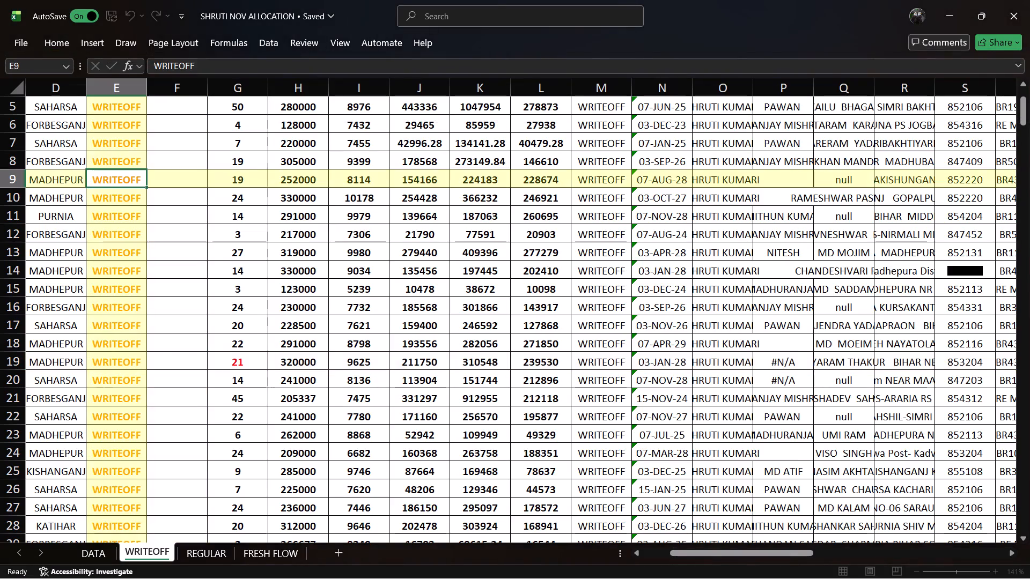
Go to the Loan Number header in cell A1 of the WRITEOFF sheet.
key("Left")
key("Left")
key("Left")
key("Left")
key("Left")
key("Left")
key("Left")
key("Left")
key("Left")
key("Left")
key("Left")
key("Left")
key("Left")
key("Left")
key("Left")
key("Left")
key("Left")
key("Left")
key("Left")
key("Left")
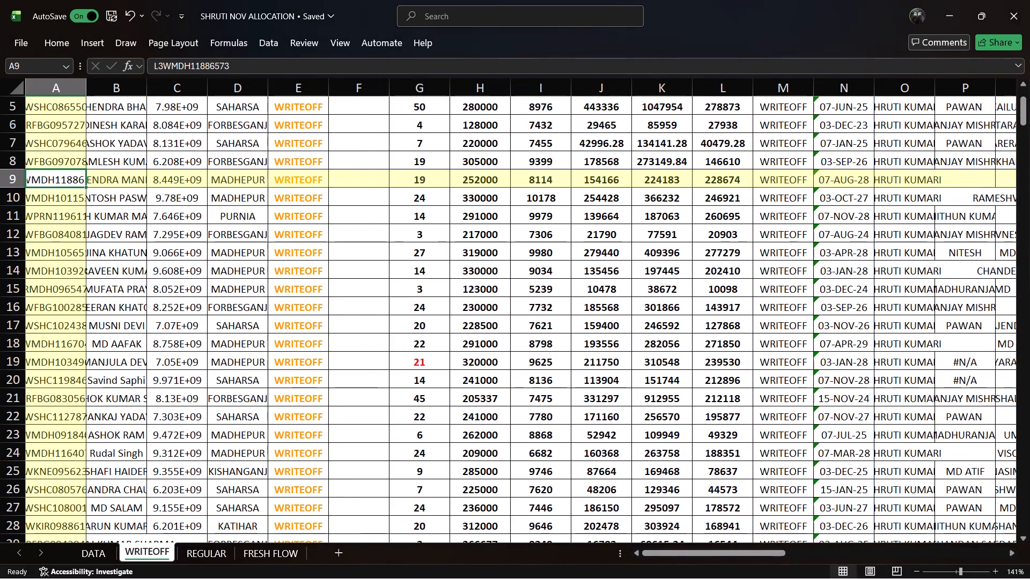
key("Up")
key("Up")
key("Up")
key("Up")
key("Up")
key("Up")
key("Up")
key("Up")
key("Up")
key("Up")
key("Up")
key("Up")
key("Up")
key("Up")
key("Up")
key("Up")
key("Up")
key("Up")
key("Up")
key("Up")
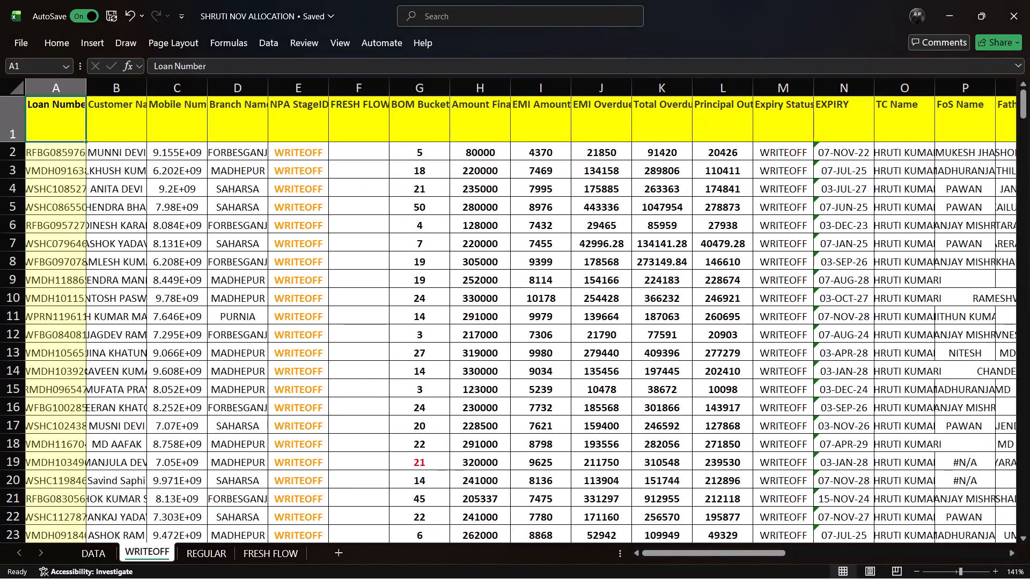
Freeze the top header row on the WRITEOFF sheet.
left_click(9, 115)
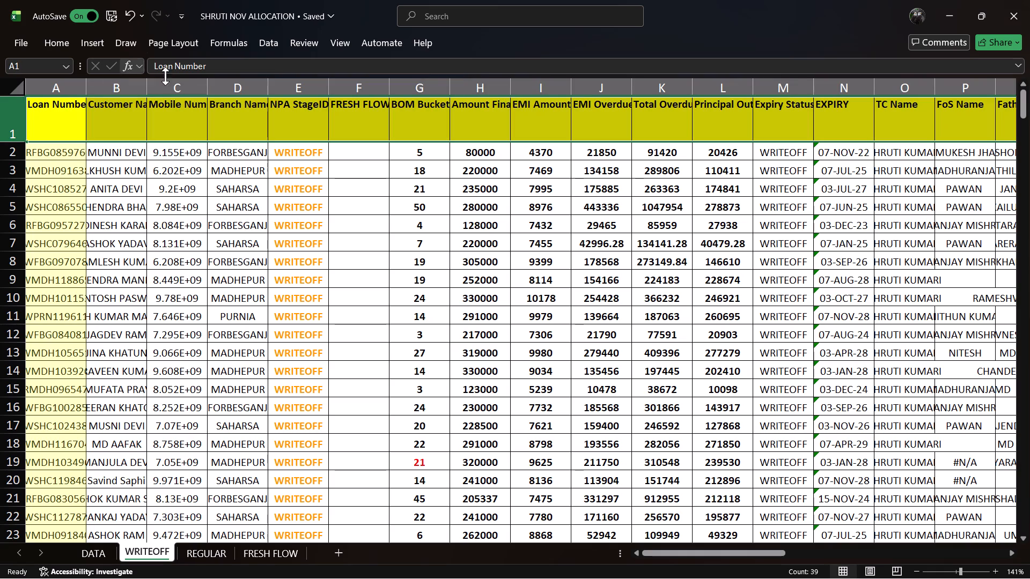
left_click(347, 46)
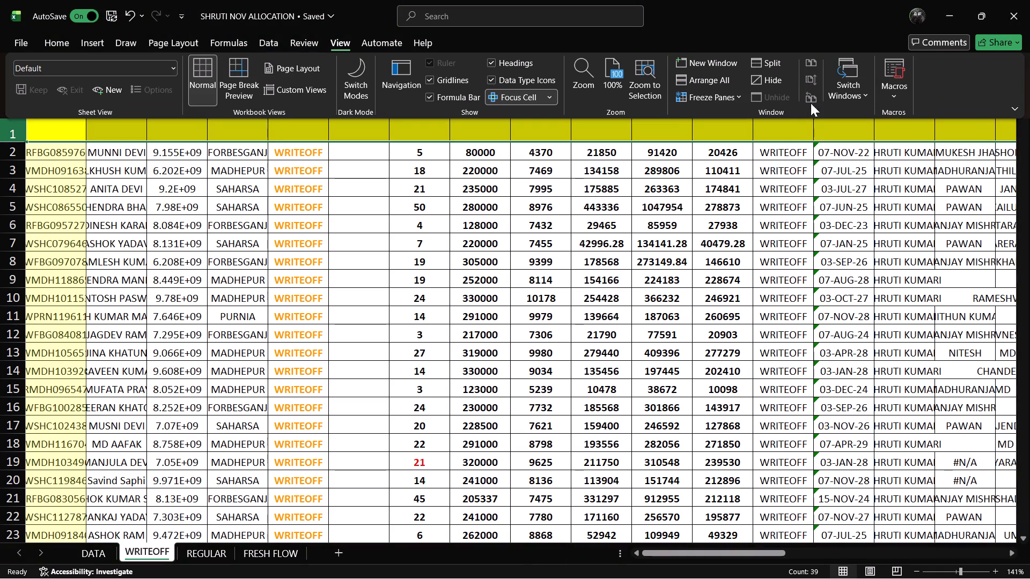
left_click(717, 95)
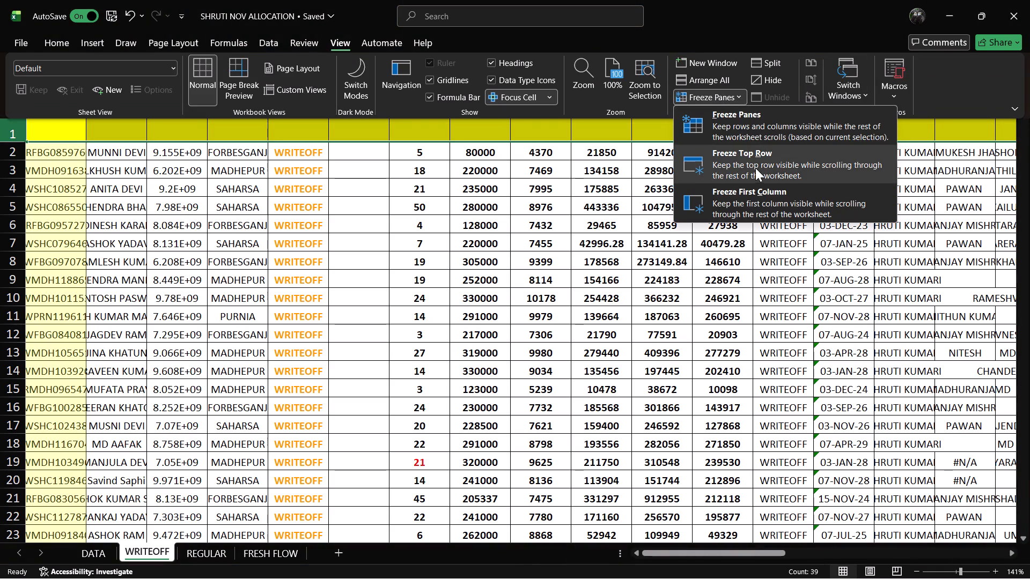
left_click(756, 168)
left_click(378, 247)
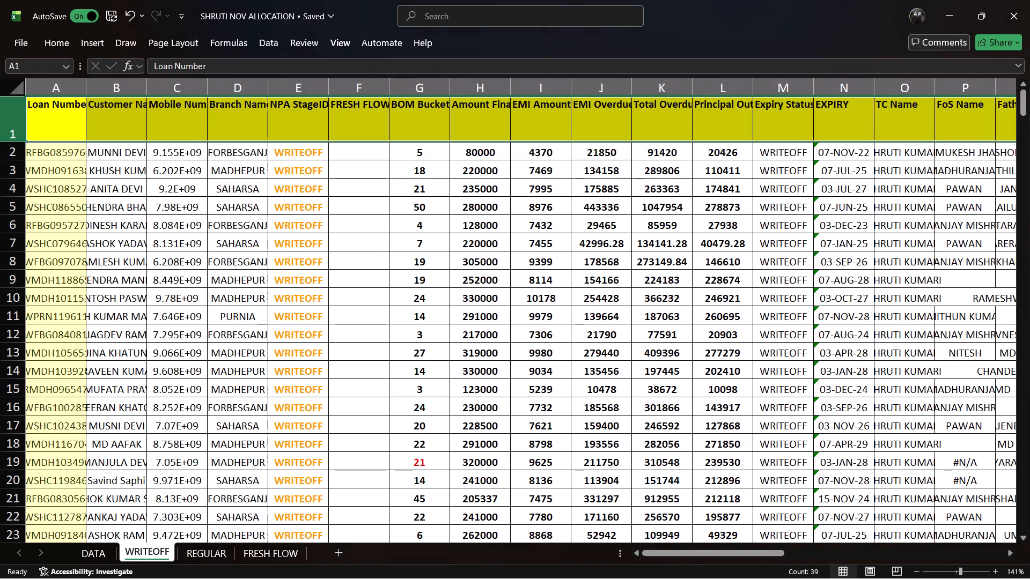
Freeze the top header row on the REGULAR sheet.
left_click(204, 543)
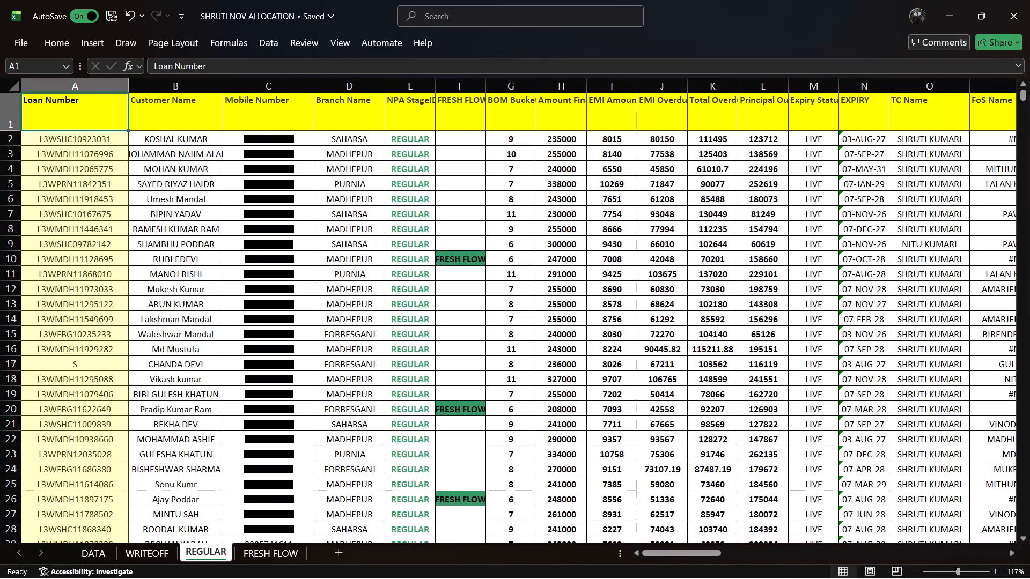
left_click(11, 105)
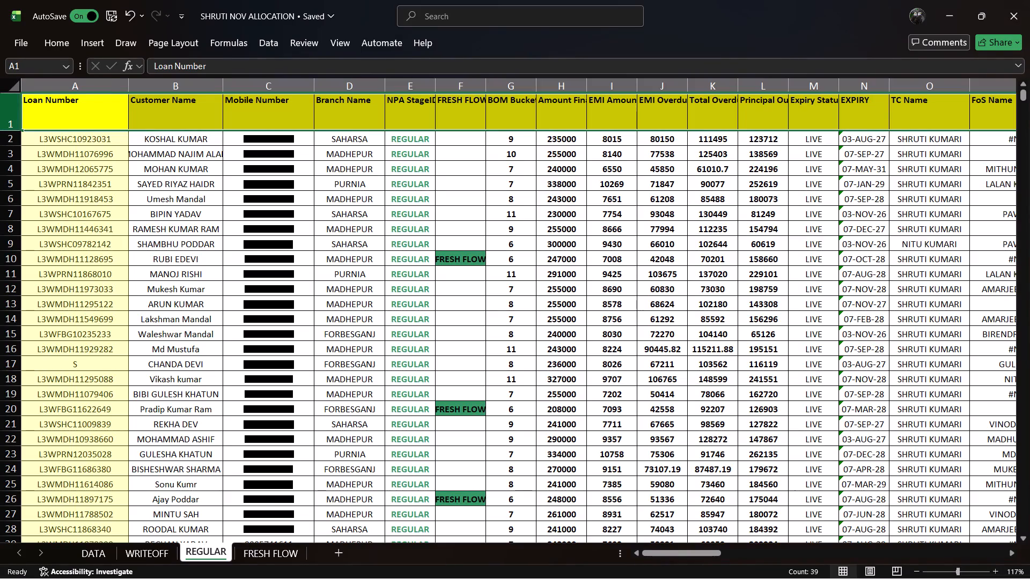
left_click(310, 42)
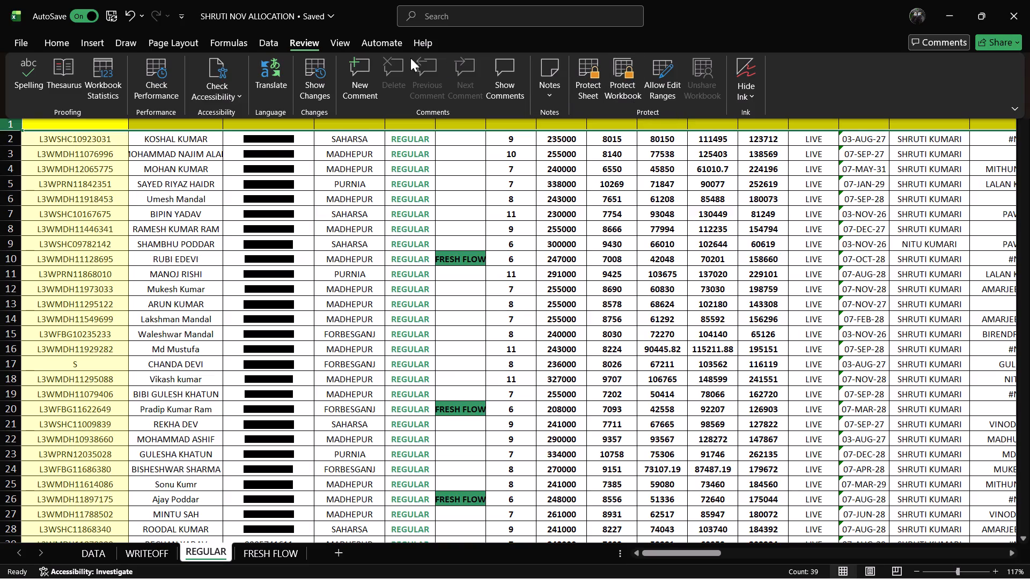
left_click(336, 42)
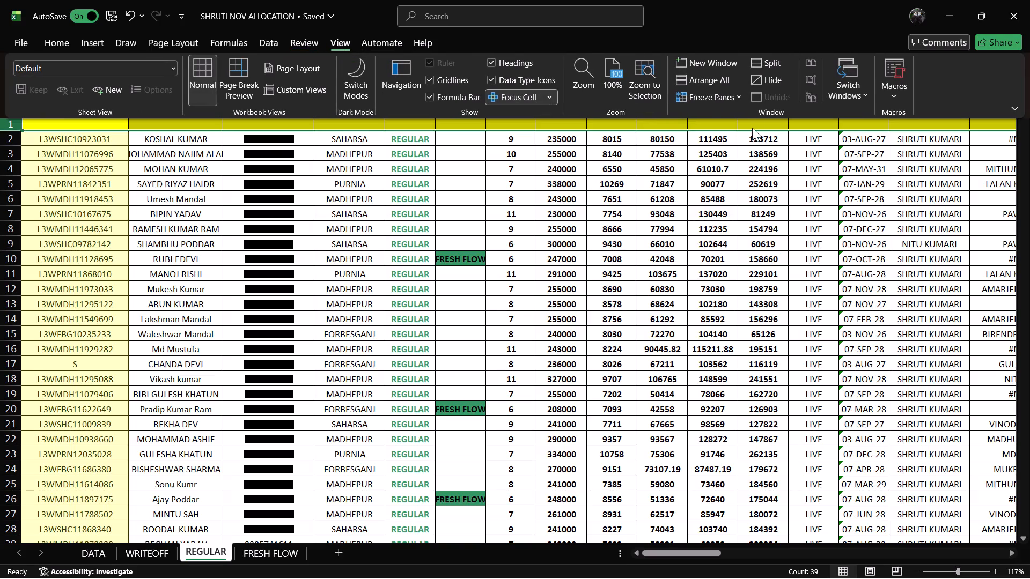
left_click(735, 90)
left_click(754, 158)
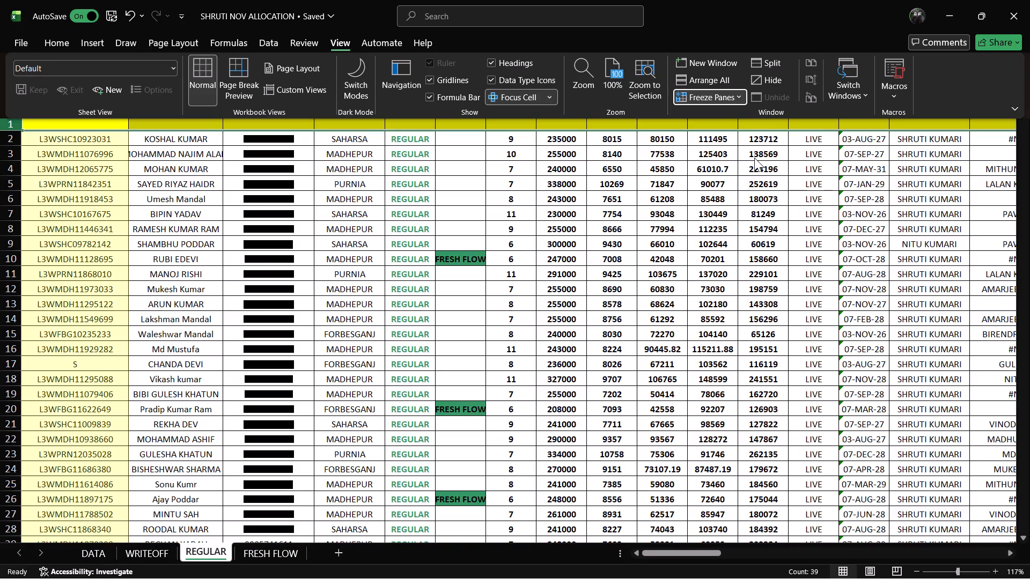
left_click(810, 253)
Return to the Loan Number header in cell A1 of the REGULAR sheet.
left_click(712, 119)
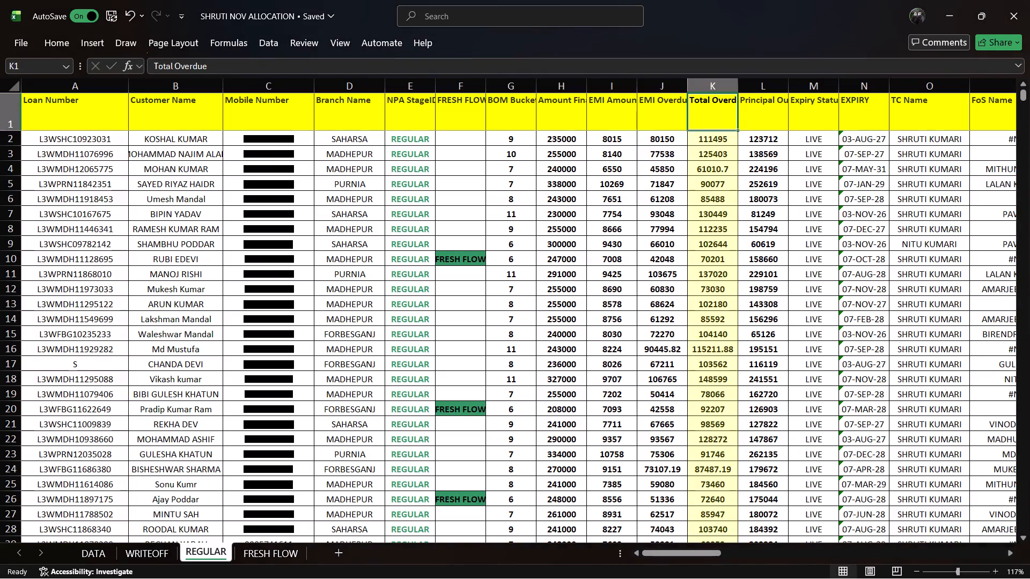
key("Left")
key("Left")
key("Left")
key("Left")
key("Left")
key("Left")
key("Left")
key("Left")
key("Left")
key("Left")
key("Left")
key("Left")
key("Left")
key("Left")
key("Left")
key("Left")
key("Left")
key("Left")
key("Left")
key("Left")
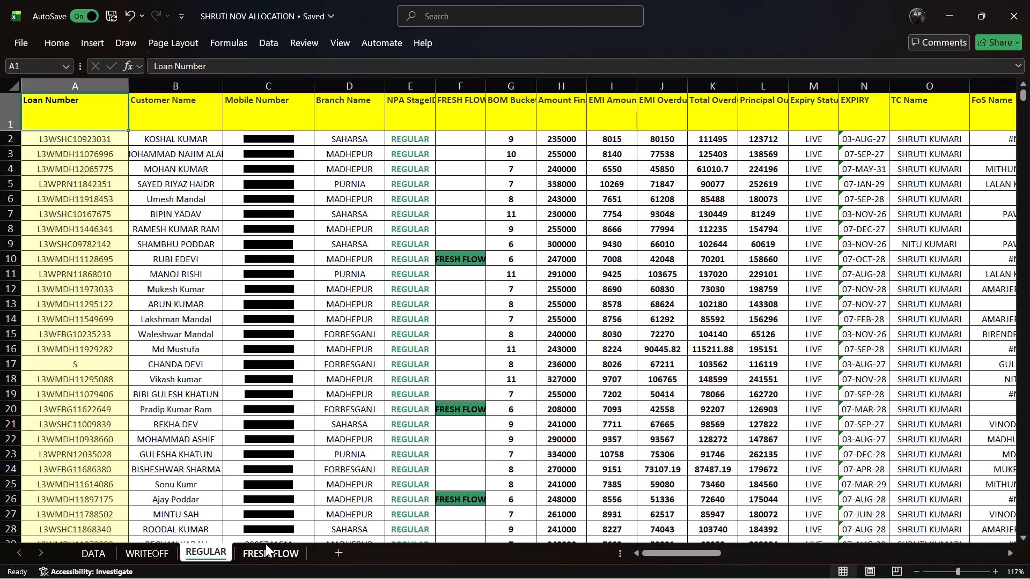
Switch back to the WRITEOFF sheet and go to the FRESH FLOW header in cell F1.
left_click(142, 552)
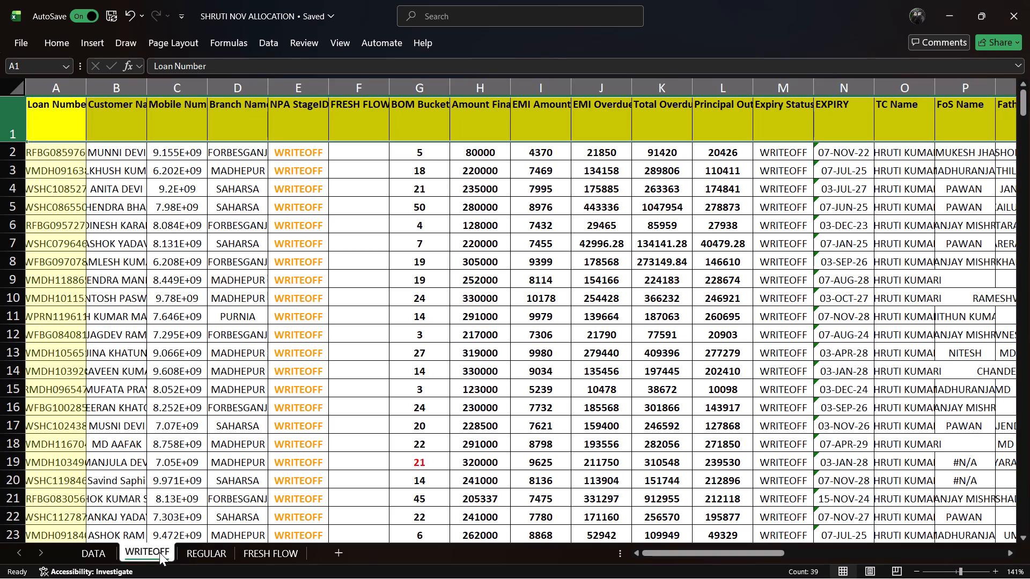
left_click(208, 552)
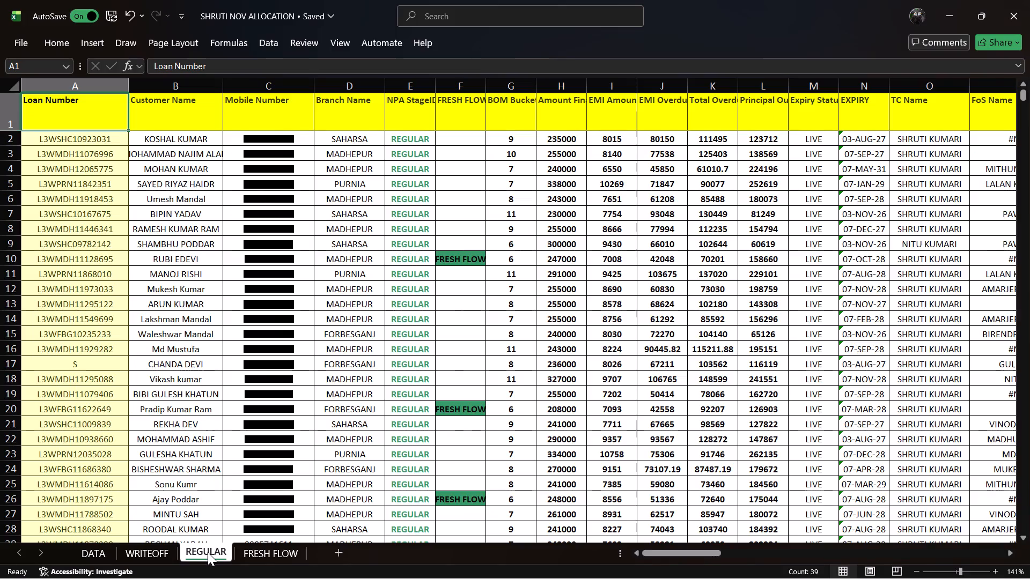
left_click(154, 551)
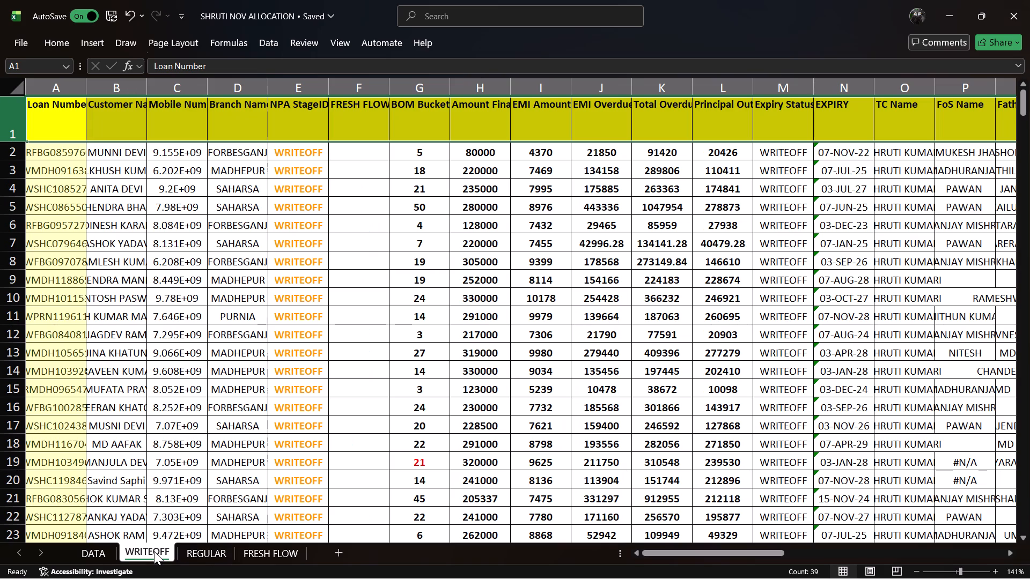
left_click(399, 225)
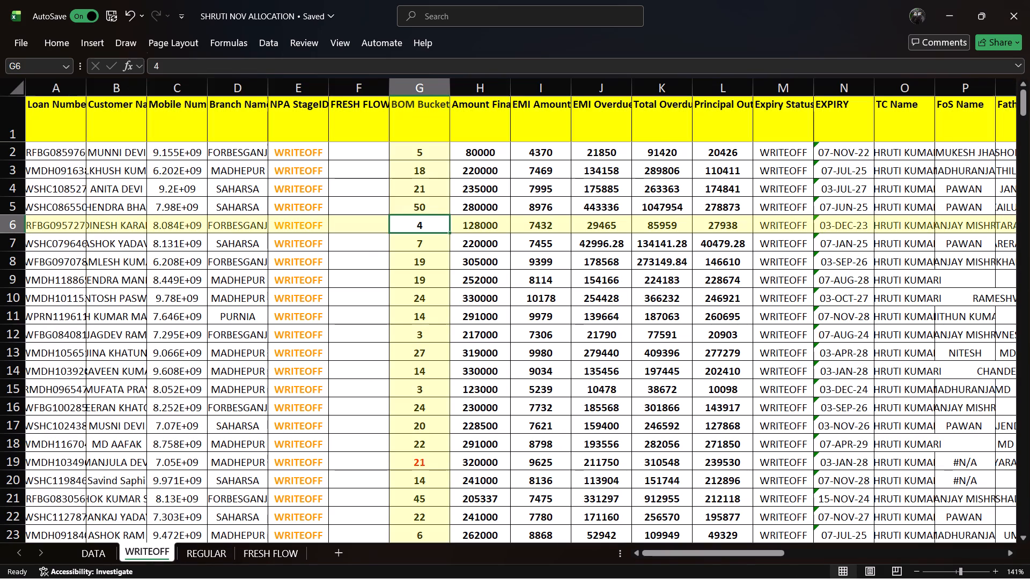
left_click(353, 146)
key("Up")
key("Up")
key("Up")
key("Up")
key("Up")
key("Up")
key("Up")
key("Up")
key("Up")
key("Up")
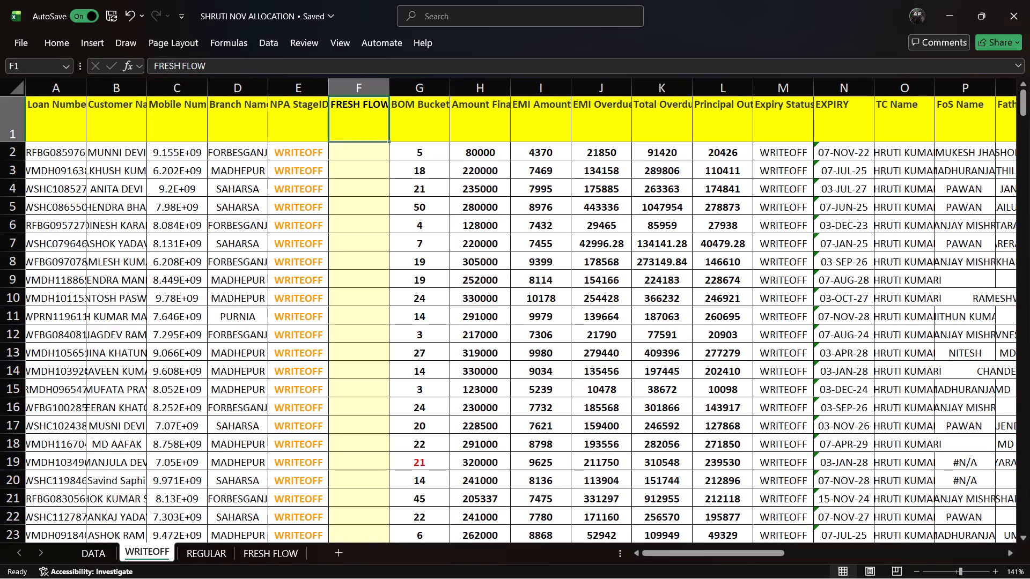
Widen the Mobile Number, Branch Name, Customer Name and Loan Number columns on the WRITEOFF sheet so their contents fit.
left_click_drag(207, 86, 238, 72)
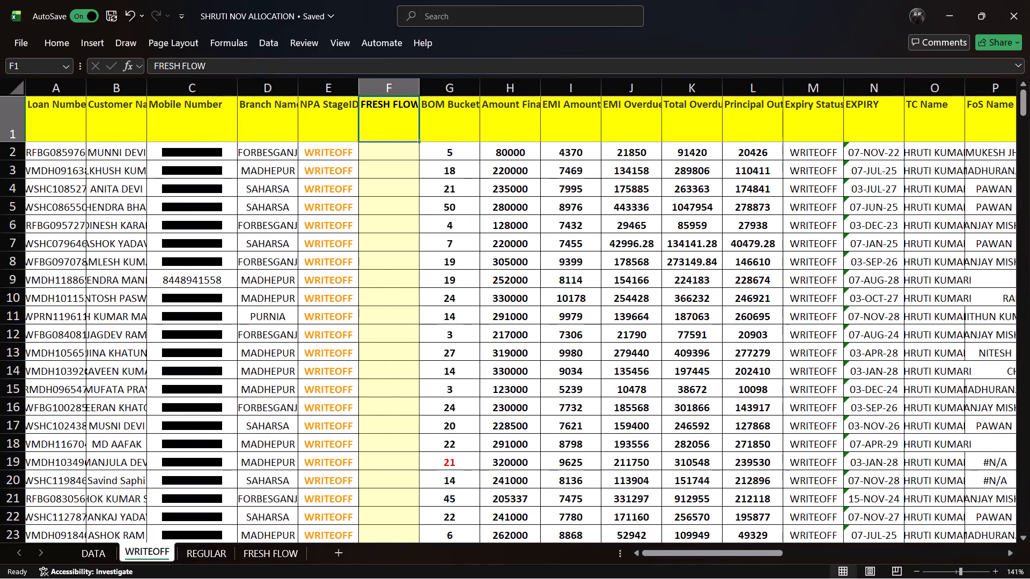
left_click_drag(298, 93, 327, 85)
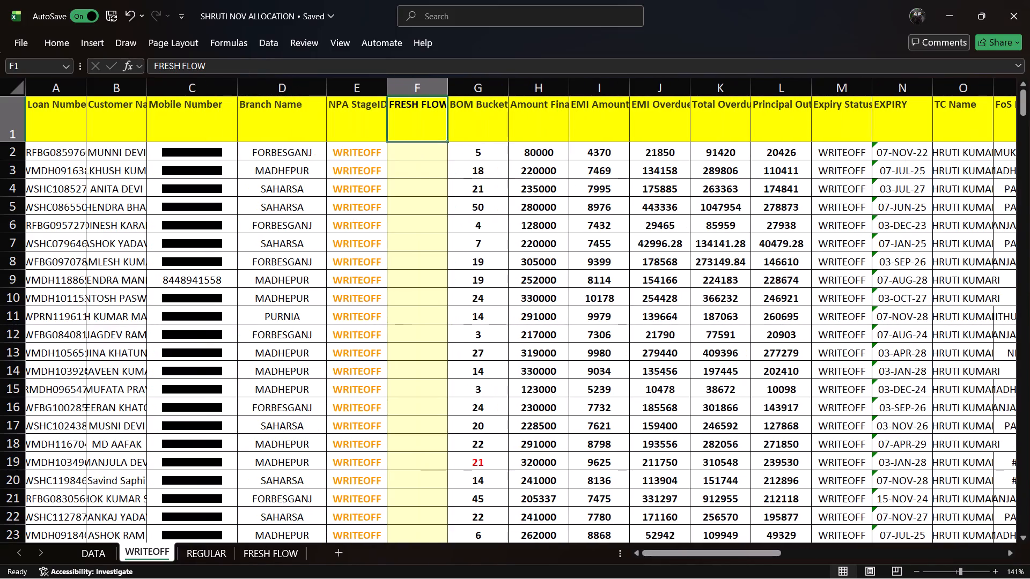
left_click_drag(148, 90, 151, 90)
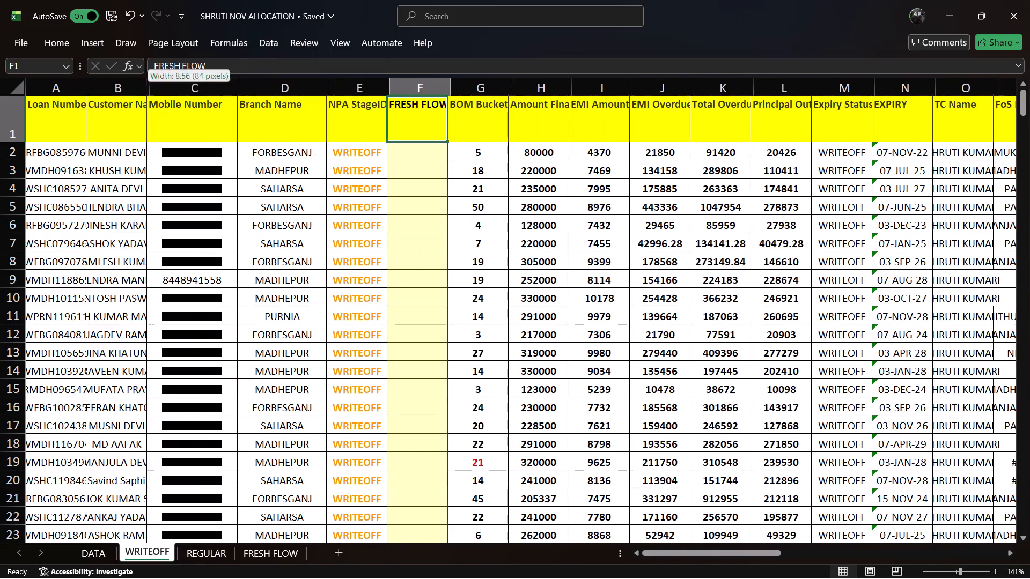
left_click_drag(151, 90, 201, 88)
left_click_drag(201, 88, 240, 78)
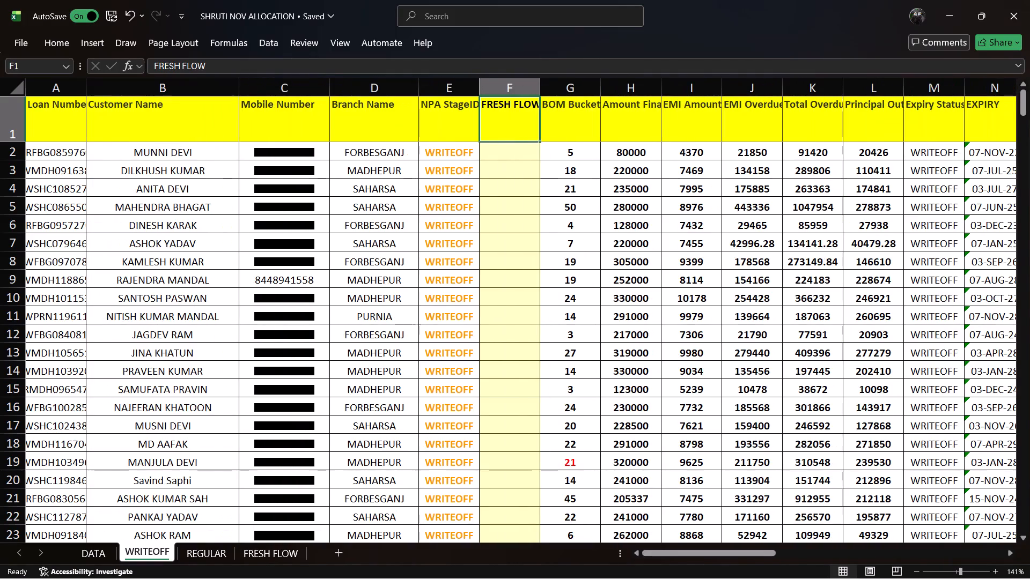
left_click_drag(87, 94, 120, 86)
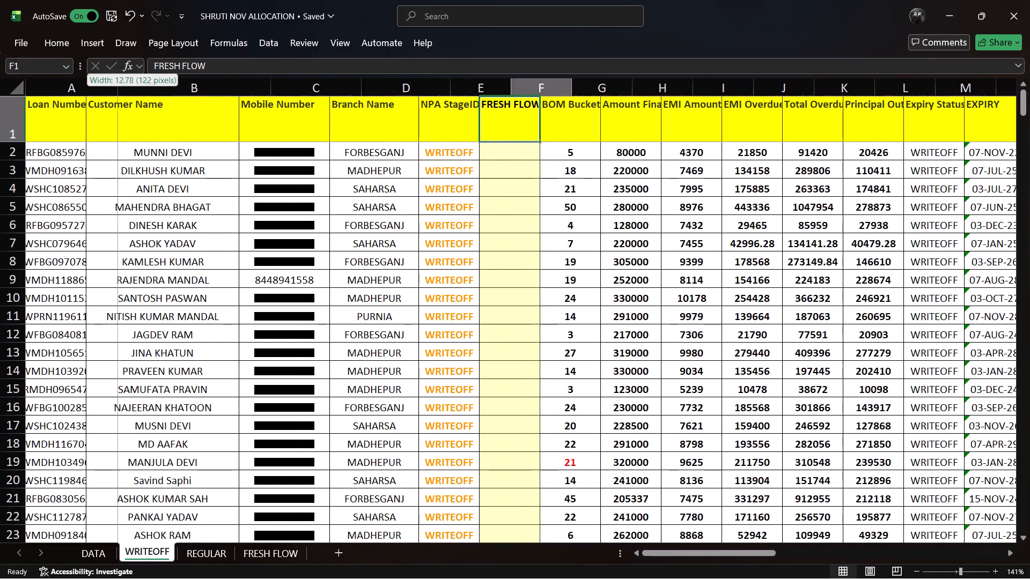
left_click_drag(120, 86, 127, 86)
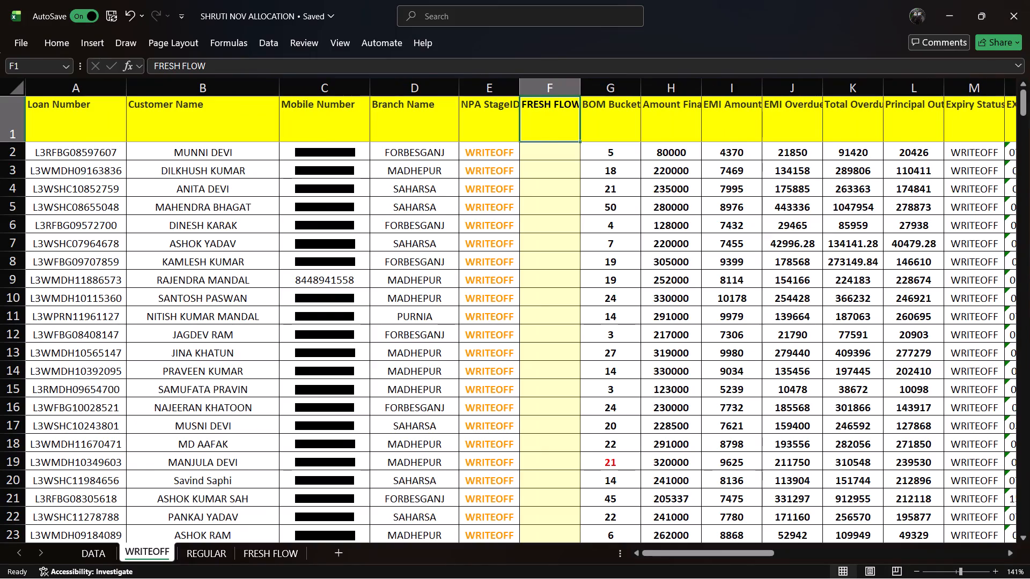
Widen the TC Name, FoS Name and Father's Name columns on the WRITEOFF sheet so the full names fit.
left_click(75, 150)
key("Right")
key("Right")
key("Right")
key("Right")
key("Right")
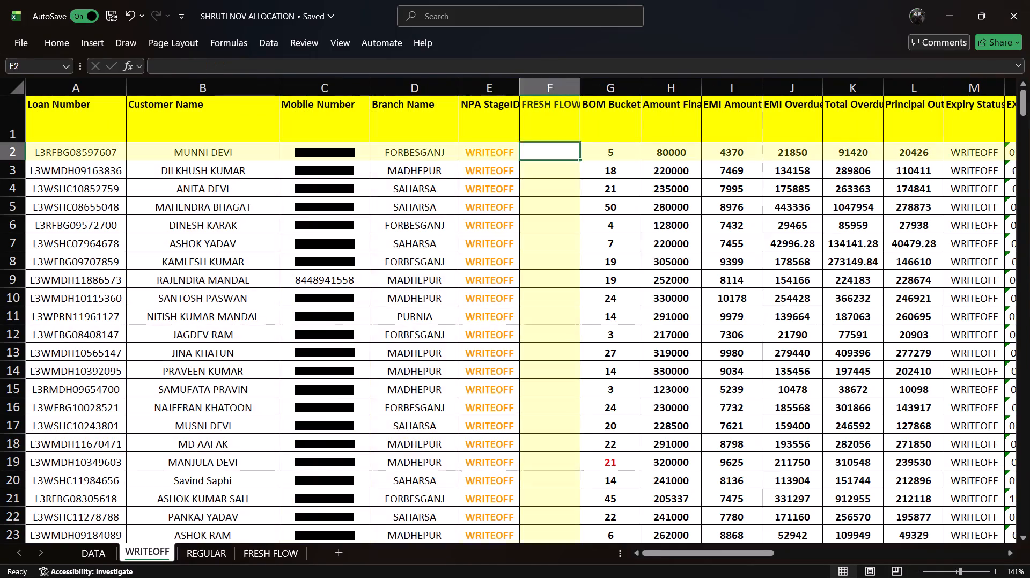
key("Right")
key("Right")
key("Right")
key("Right")
key("Right")
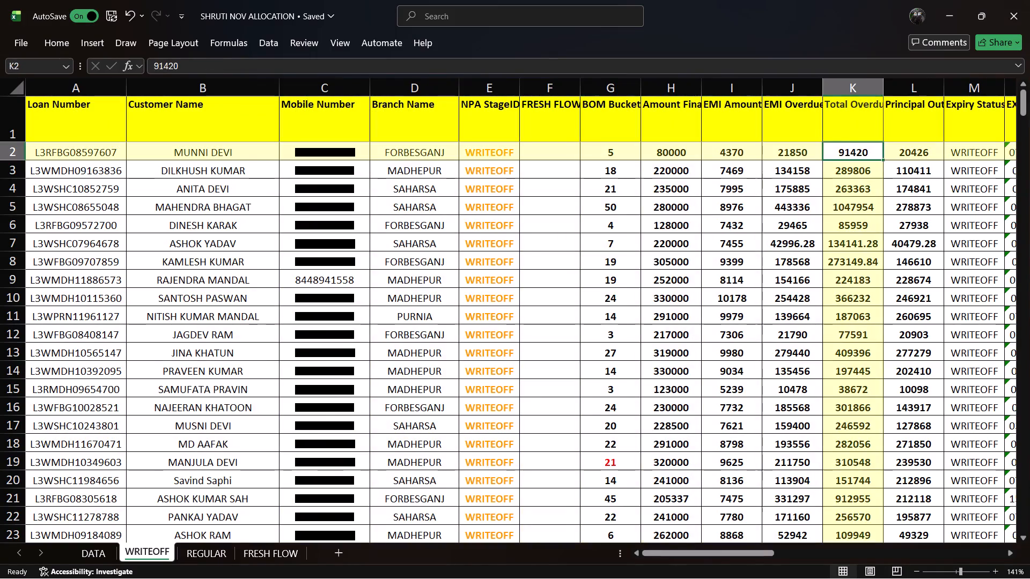
key("Right")
key("Right")
key("Right")
key("Right")
key("Right")
key("Right")
key("Right")
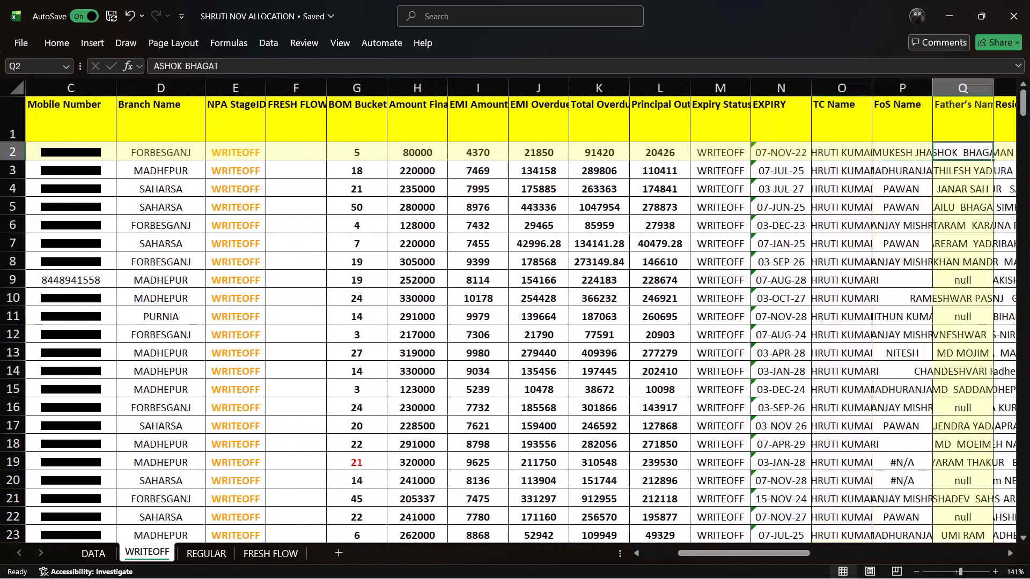
key("Right")
key("Right")
key("Right")
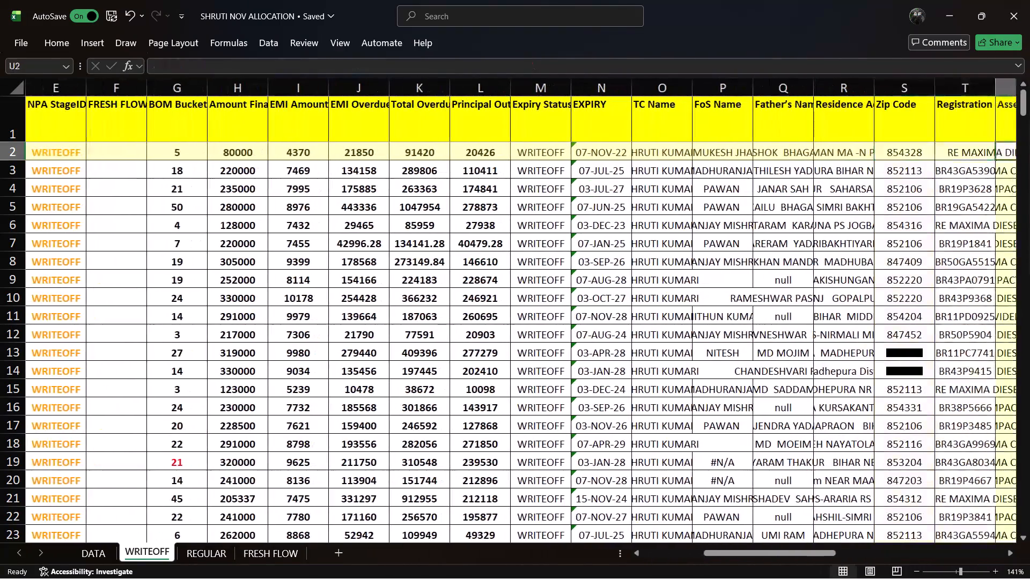
key("Right")
key("Right")
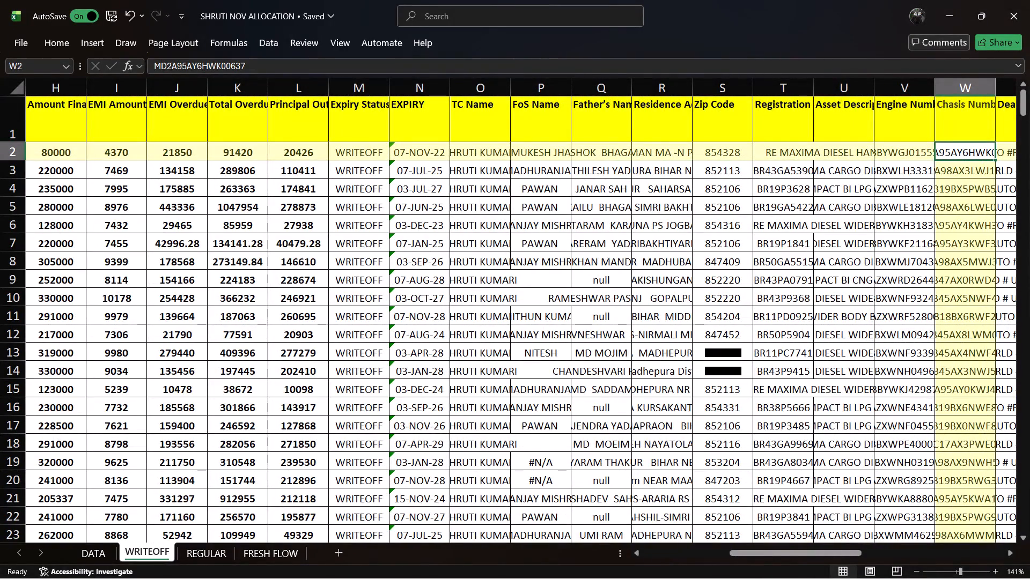
left_click_drag(512, 92, 545, 84)
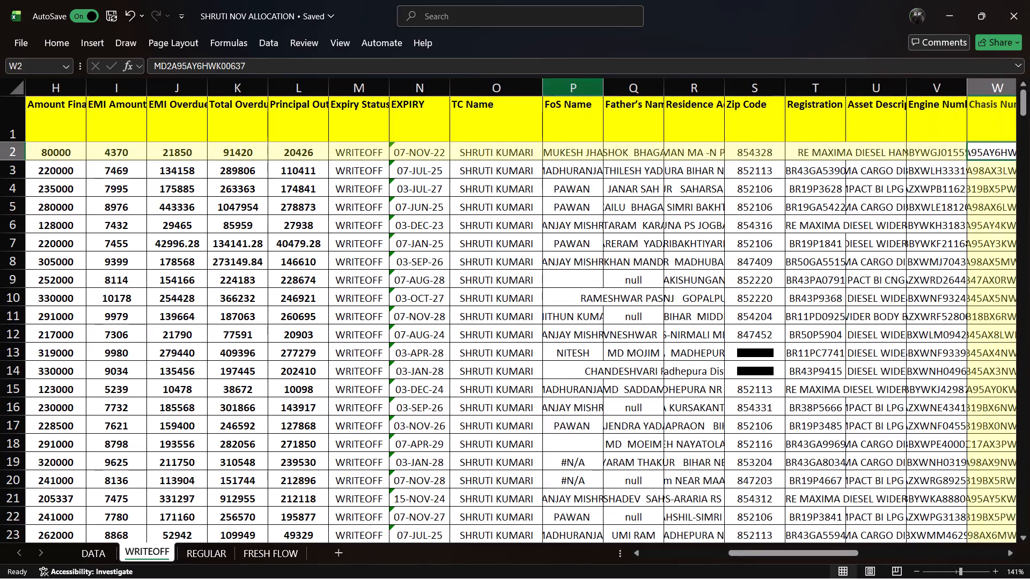
left_click_drag(607, 88, 646, 80)
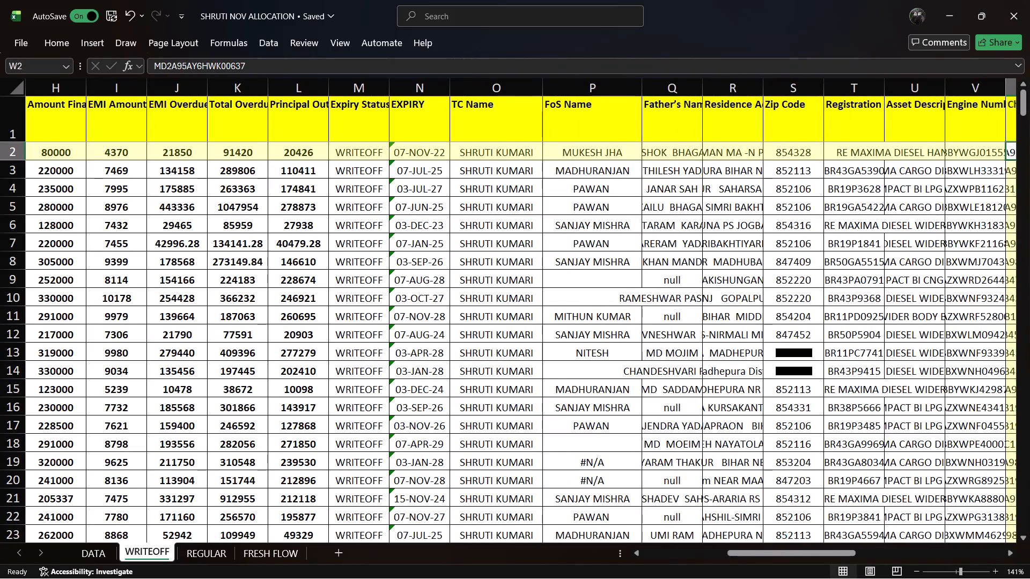
left_click_drag(699, 90, 748, 84)
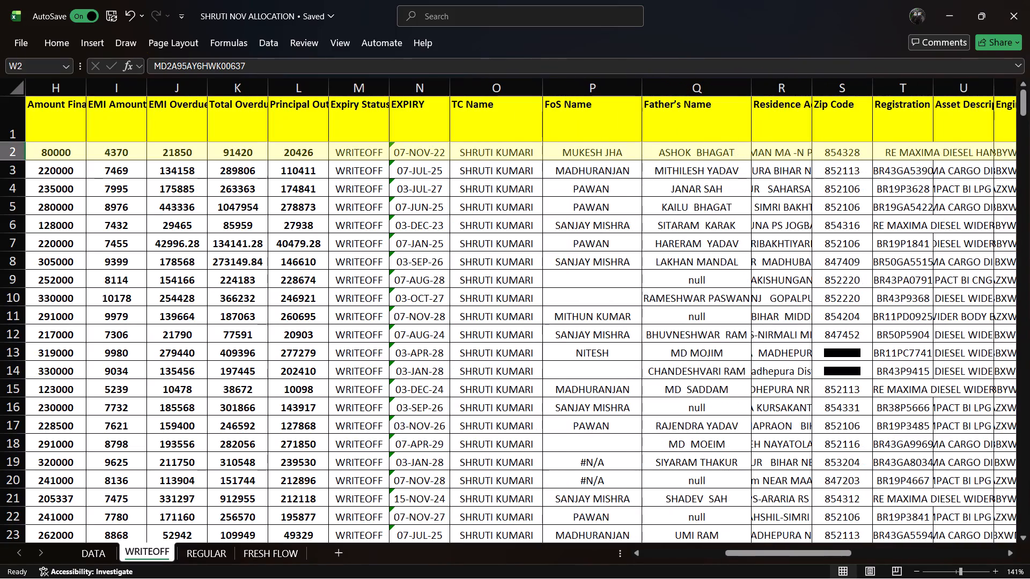
left_click_drag(752, 84, 763, 80)
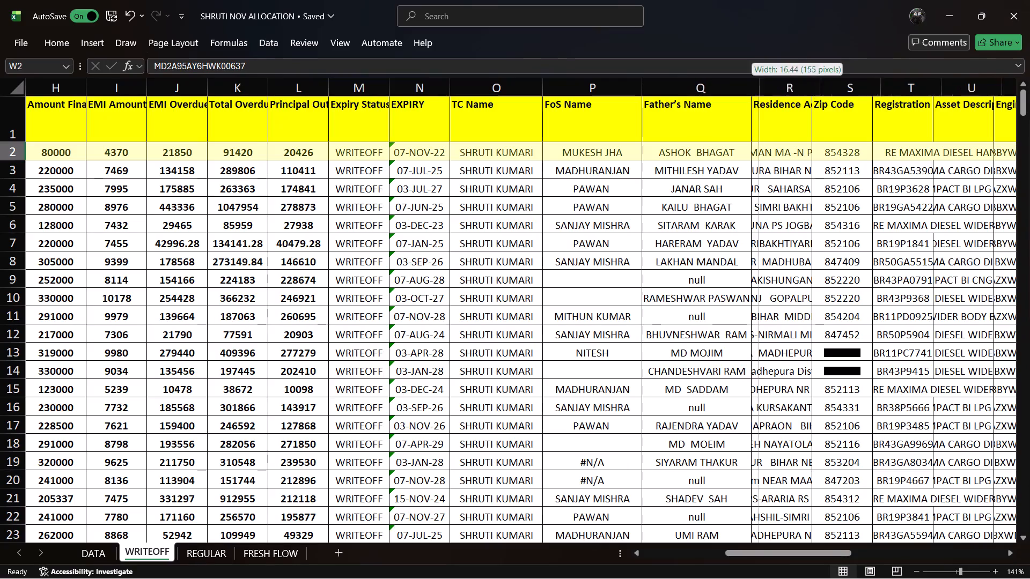
left_click_drag(763, 80, 791, 79)
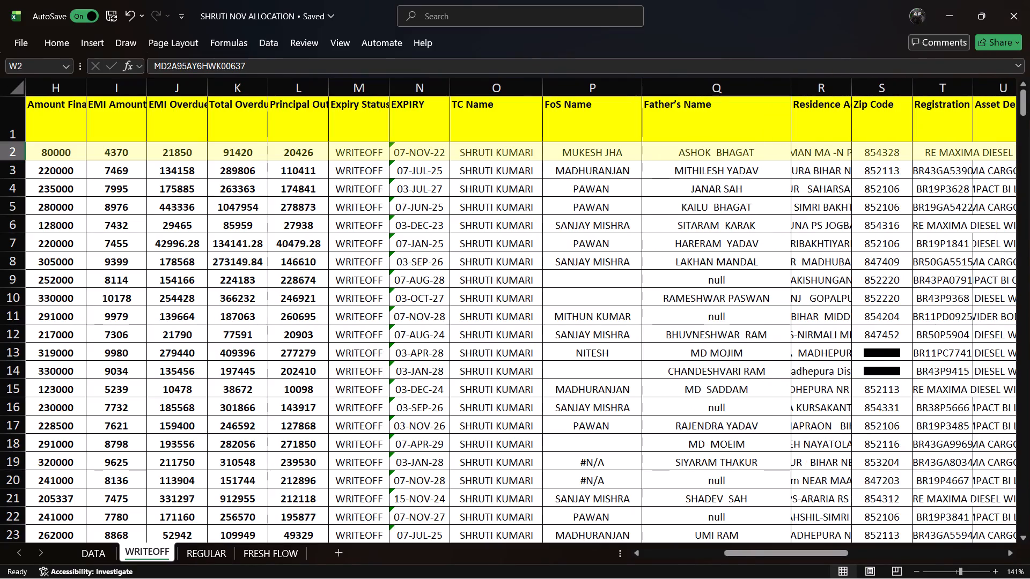
Widen the Residence Address column on the WRITEOFF sheet to show much more of each address.
left_click_drag(849, 88, 884, 84)
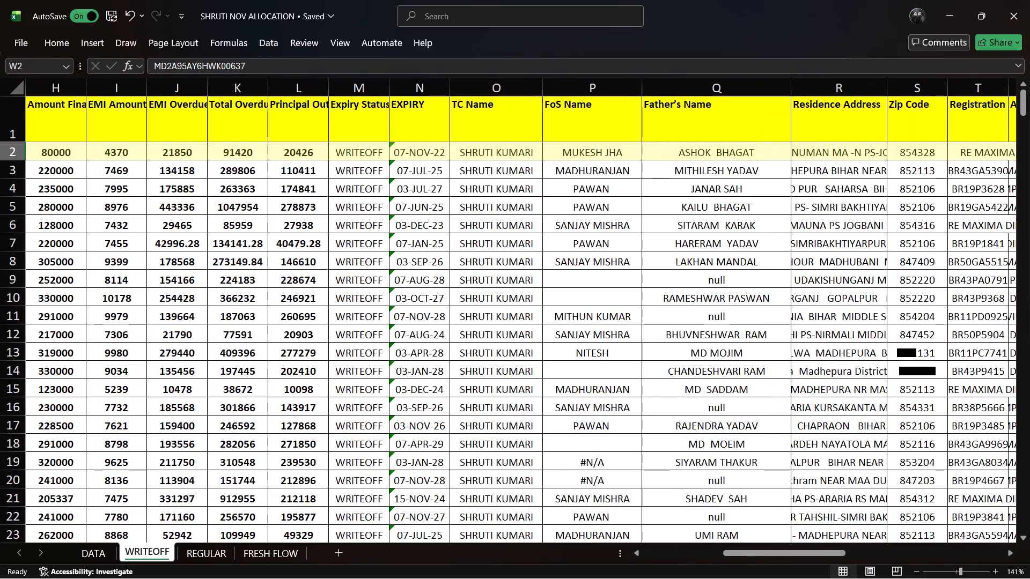
key("Right")
key("Right")
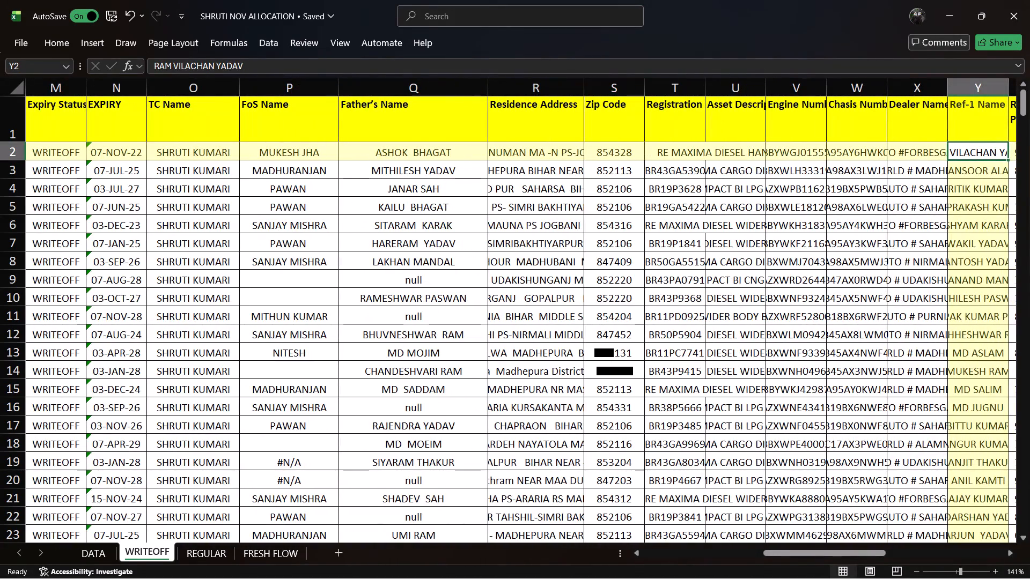
left_click_drag(583, 88, 733, 86)
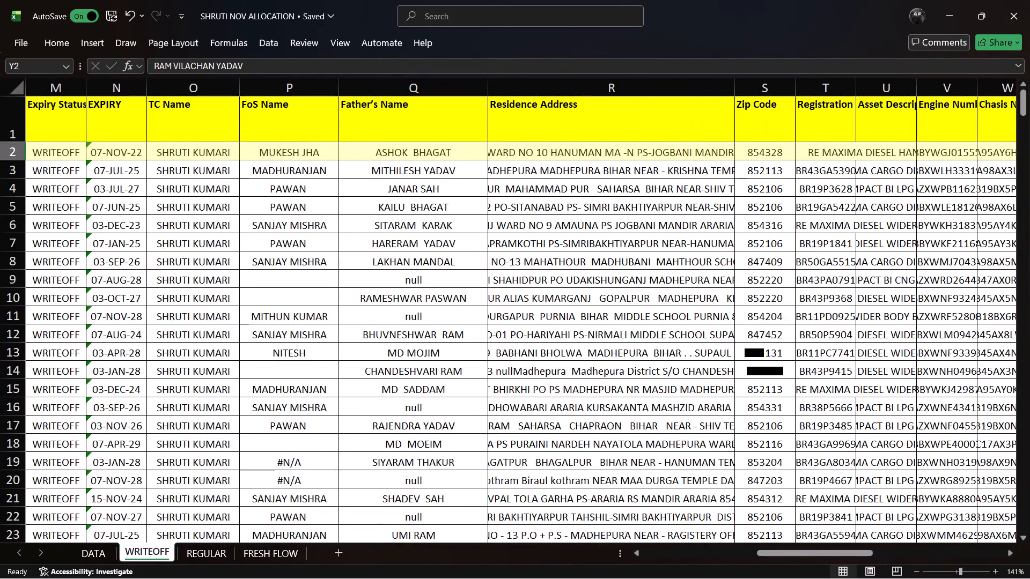
Widen the Residence Address column on the WRITEOFF sheet further, to about 84 characters, so most full addresses fit.
left_click_drag(731, 87, 908, 93)
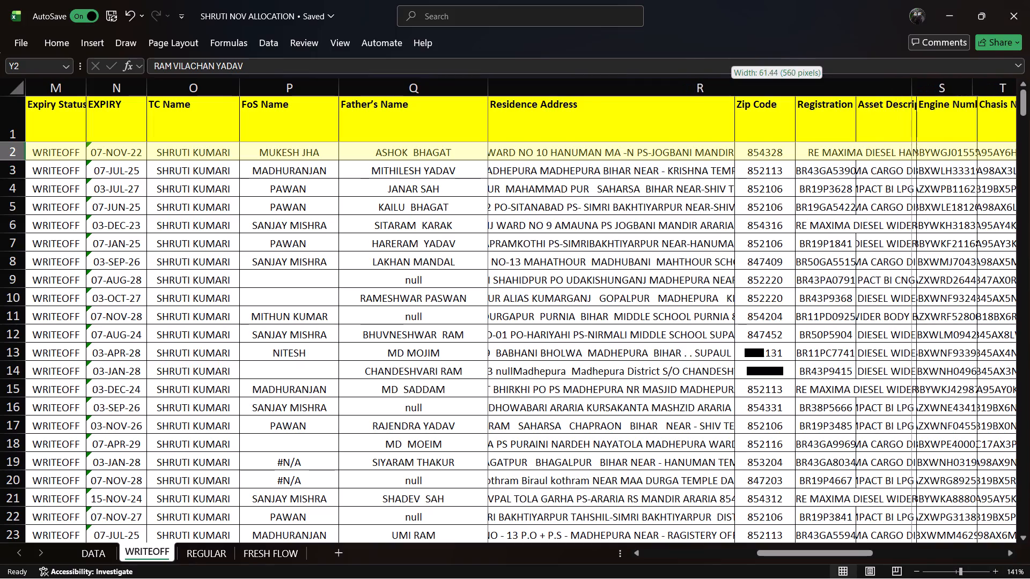
left_click_drag(908, 93, 913, 93)
key("Right")
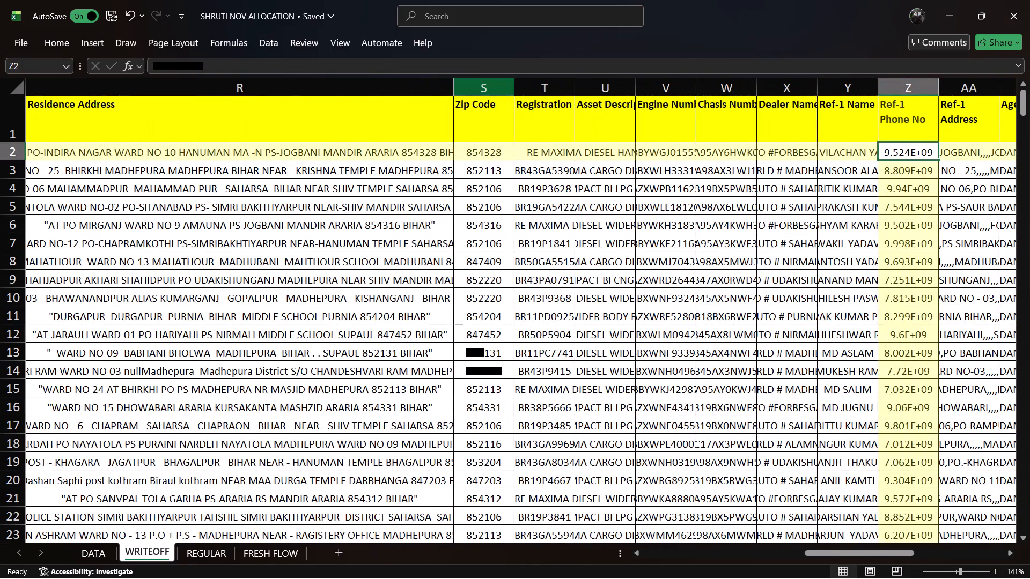
left_click_drag(453, 91, 601, 87)
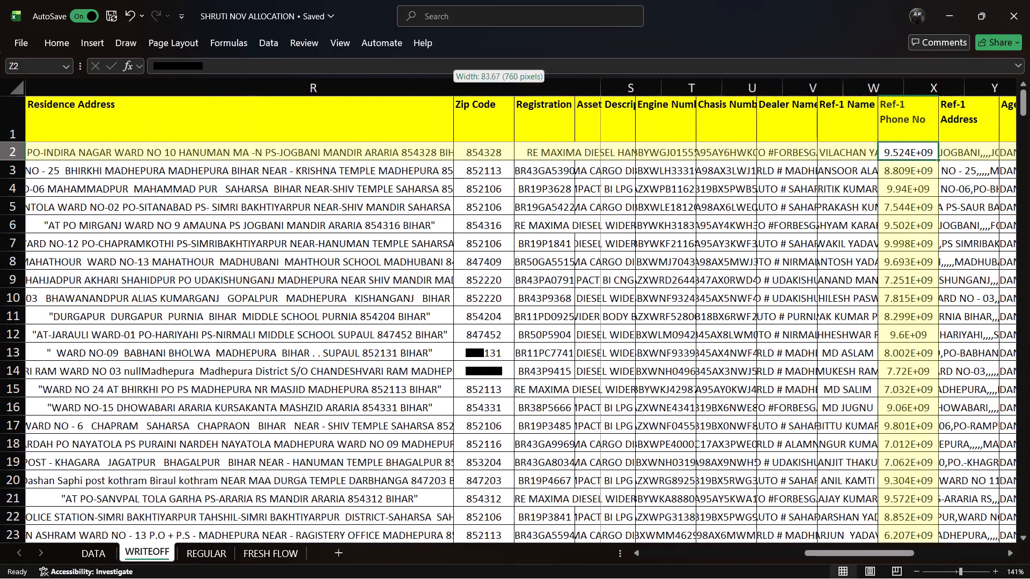
left_click_drag(601, 87, 605, 87)
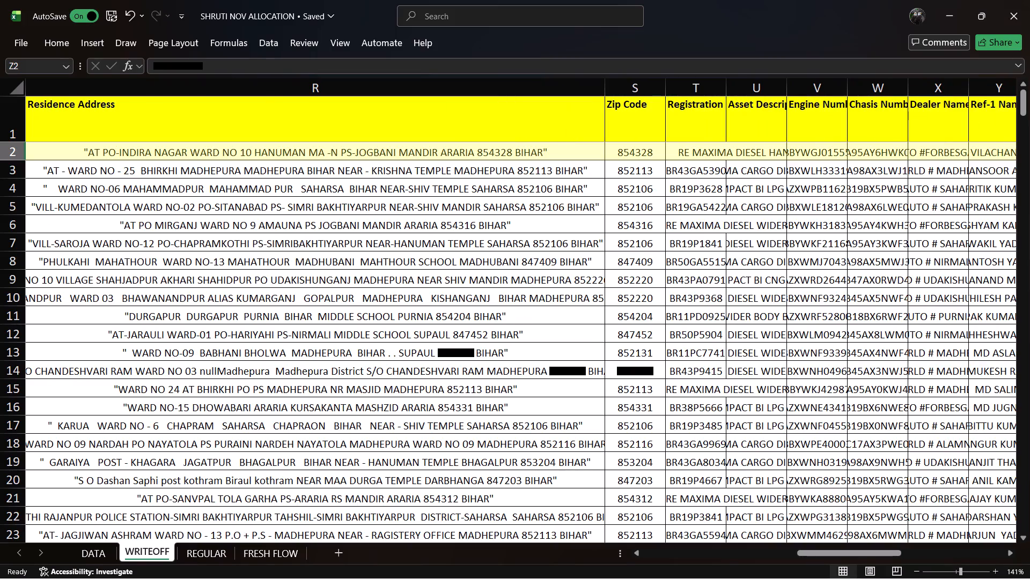
Widen the Registration Number and Asset Description columns on the WRITEOFF sheet so their headers and contents fit.
left_click_drag(729, 93, 798, 83)
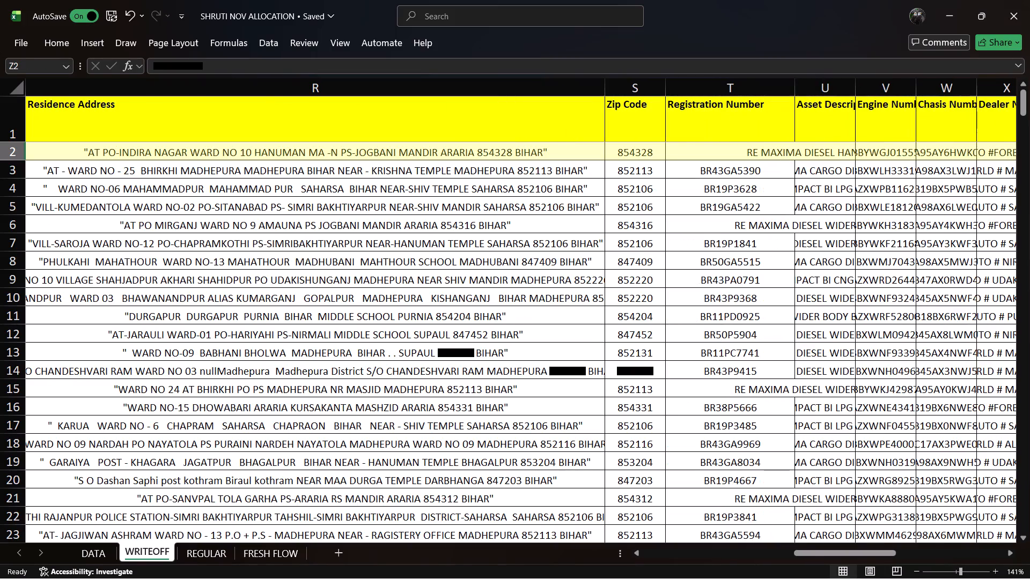
left_click_drag(852, 86, 924, 74)
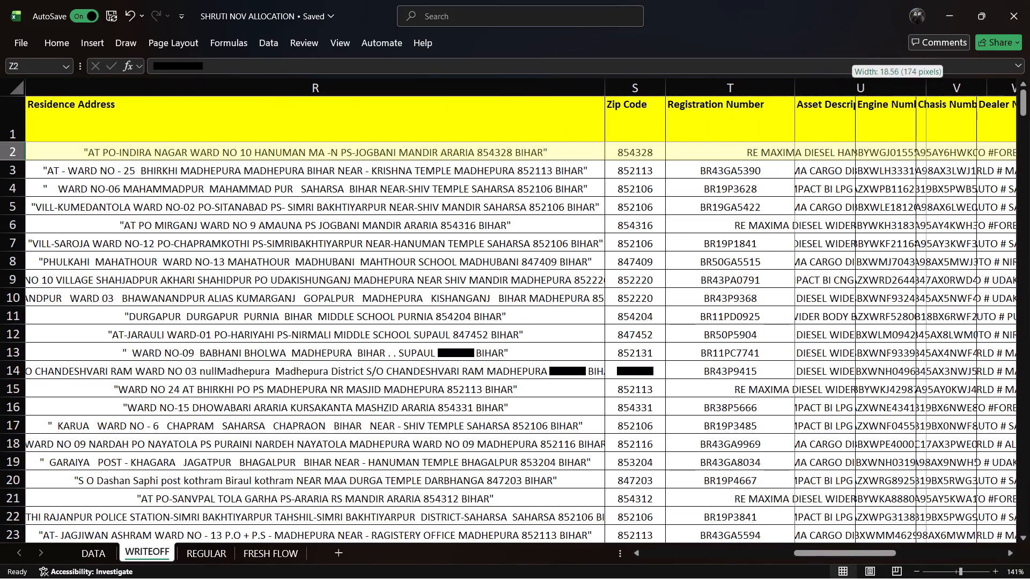
left_click_drag(924, 74, 926, 74)
key("Right")
key("Right")
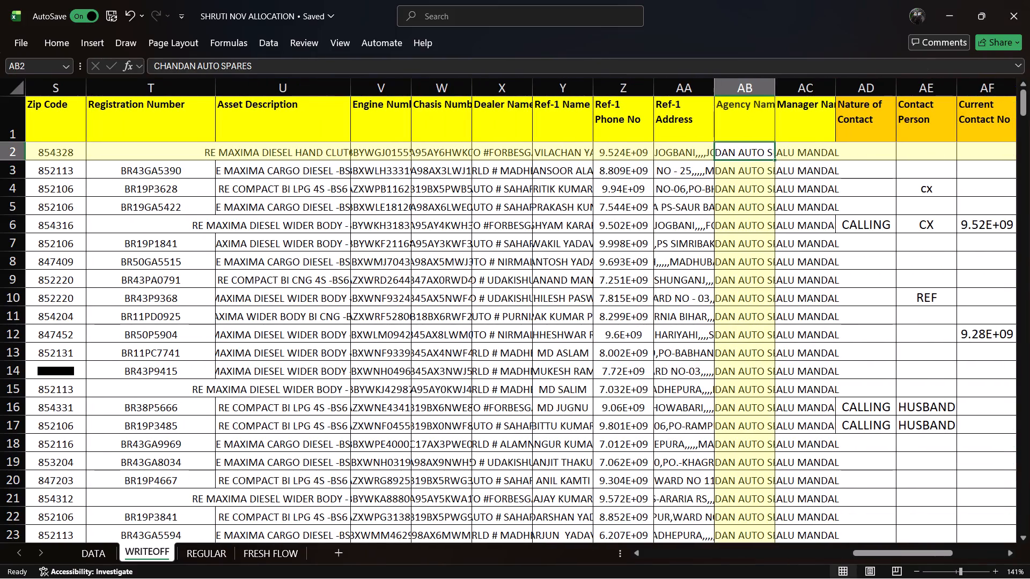
left_click_drag(358, 90, 414, 83)
left_click(493, 206)
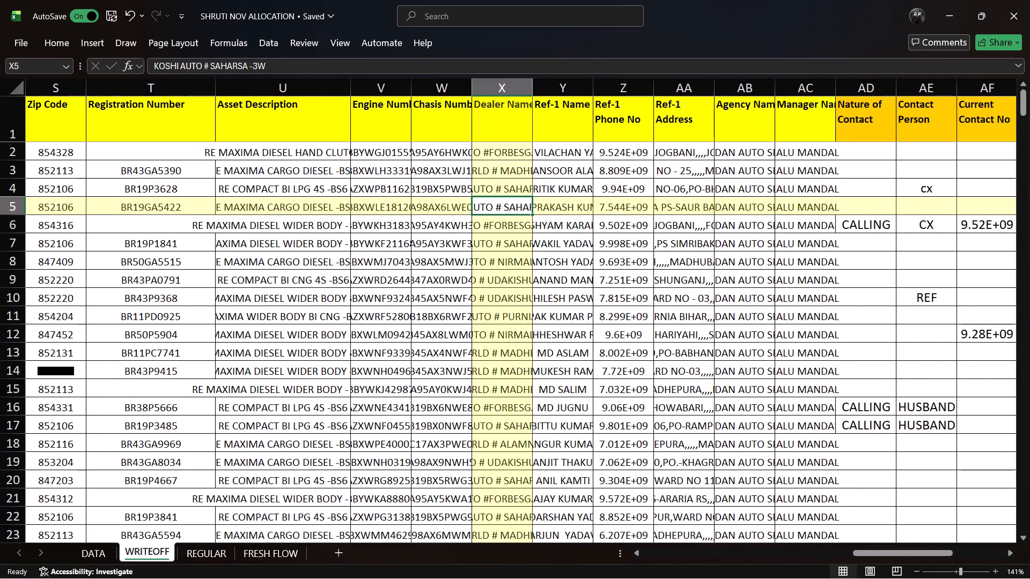
left_click(351, 89)
left_click_drag(351, 89, 416, 83)
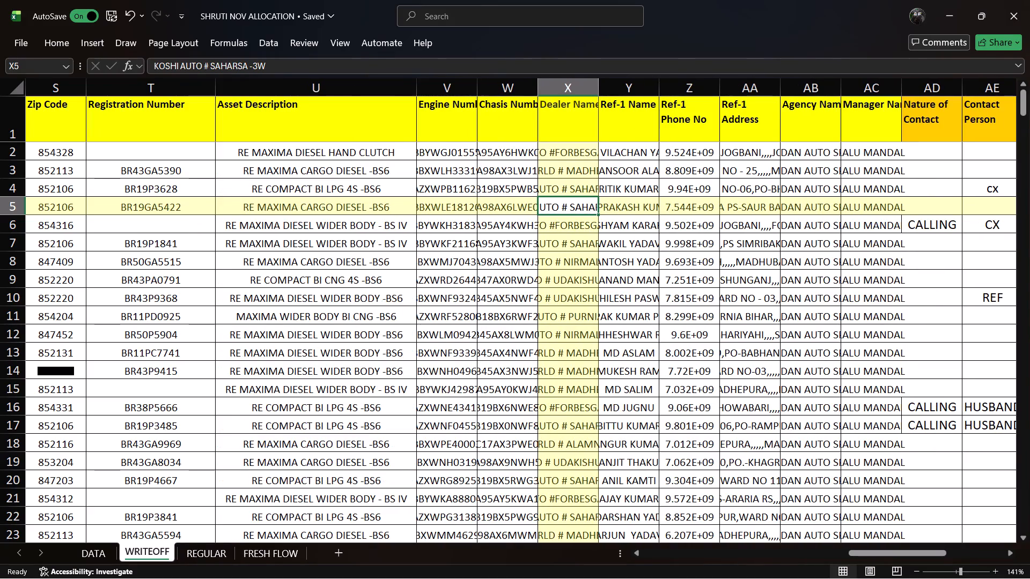
Widen the Engine Number, Chasis Number and Dealer Name columns on the WRITEOFF sheet so their entries are readable.
left_click_drag(473, 86, 535, 84)
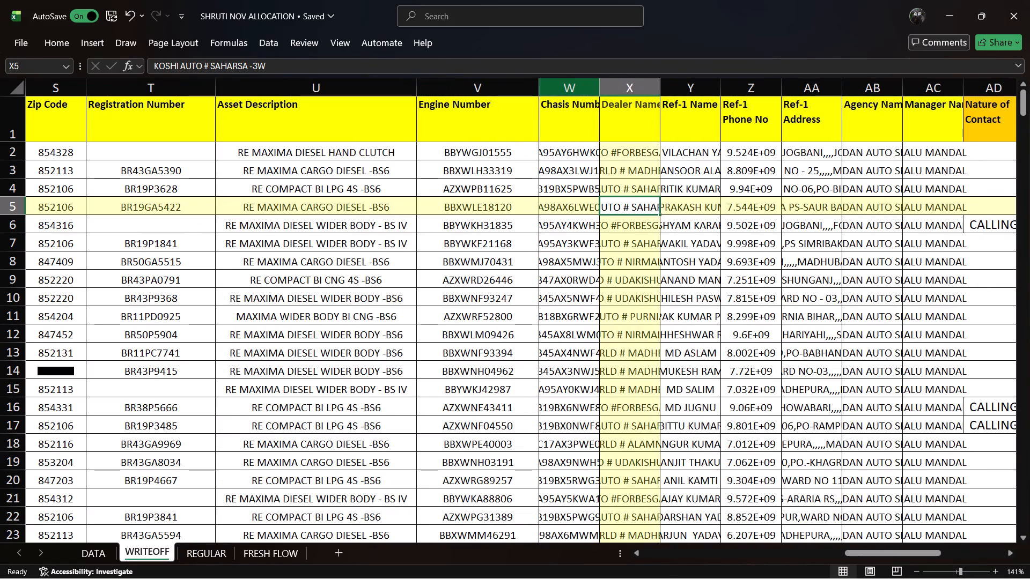
left_click_drag(600, 95, 649, 86)
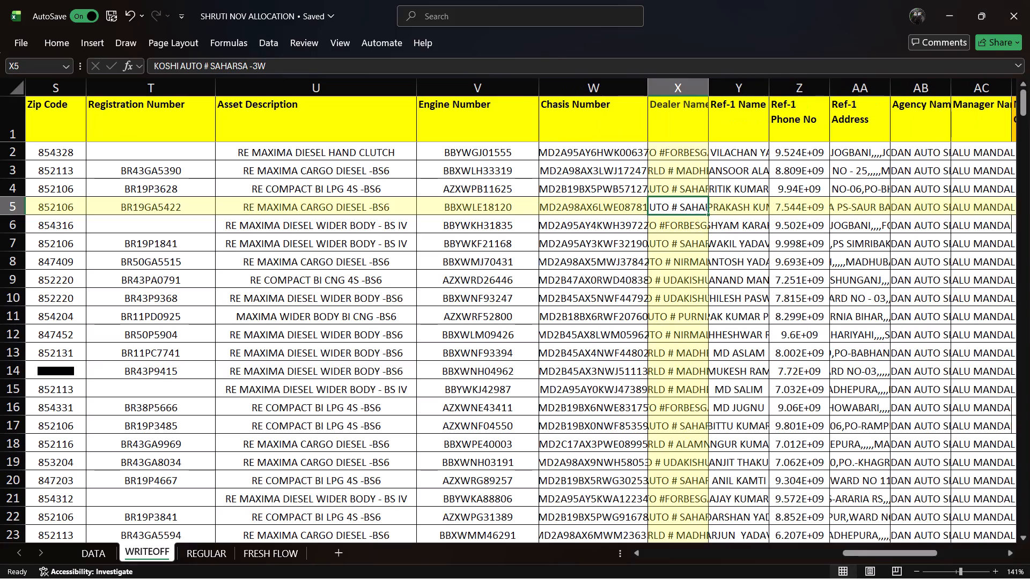
left_click_drag(709, 88, 865, 64)
Widen the Ref-1 Name and Ref-1 Phone No columns on the WRITEOFF sheet so full names and numbers show.
key("Right")
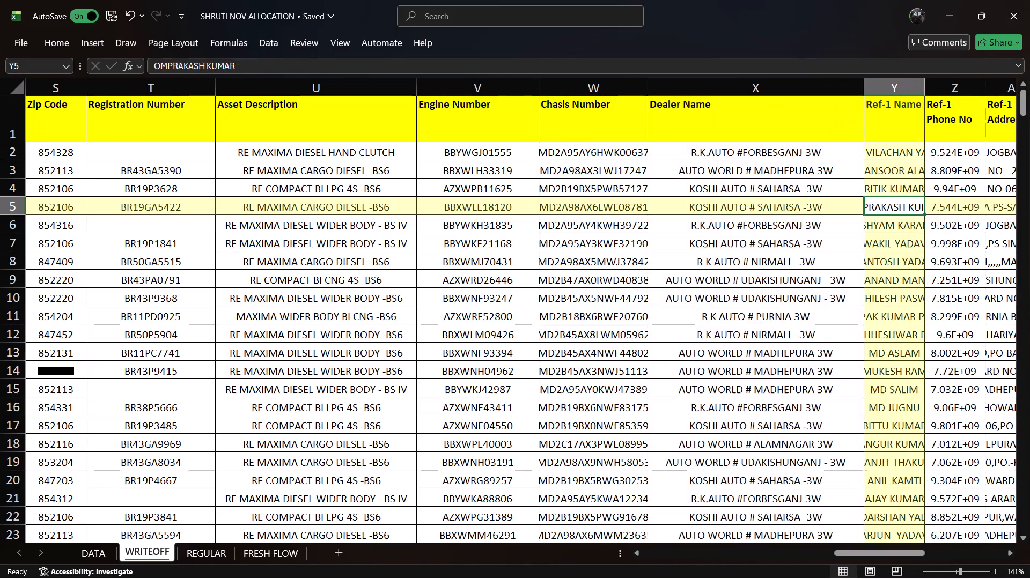
key("Right")
key("Right")
key("Right")
key("Right")
key("Right")
key("Right")
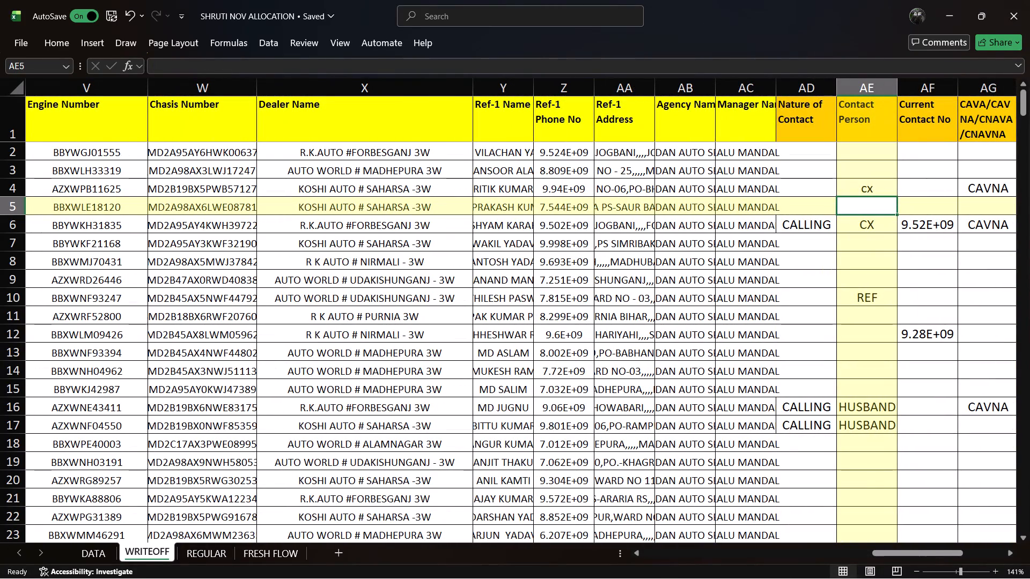
left_click_drag(532, 91, 568, 76)
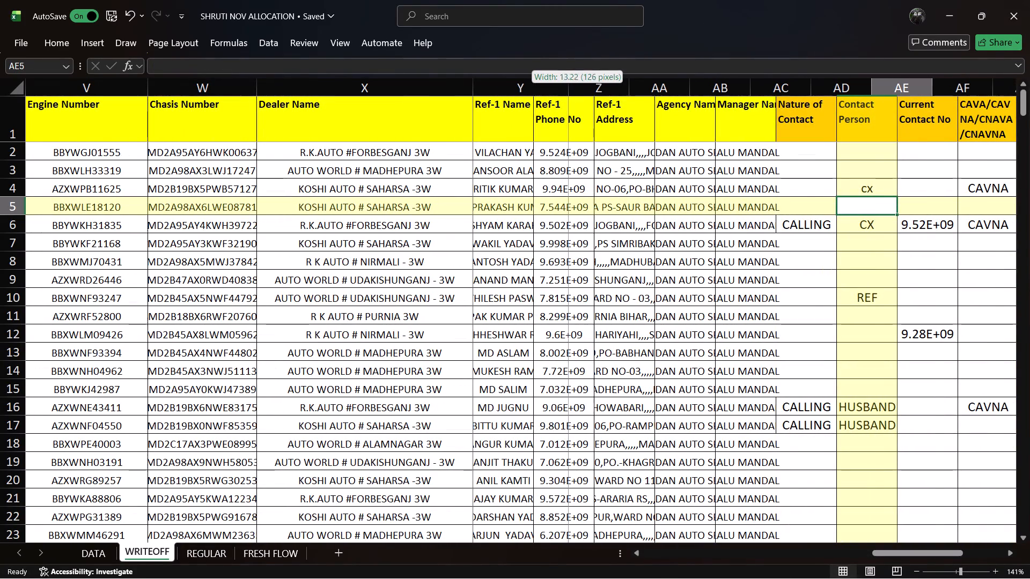
left_click_drag(568, 76, 570, 76)
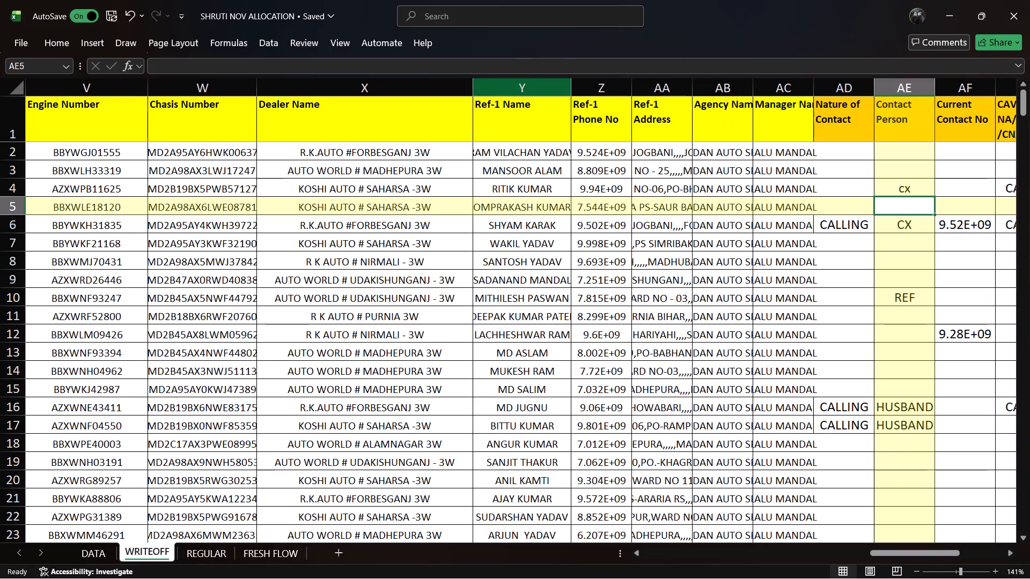
left_click_drag(572, 87, 631, 67)
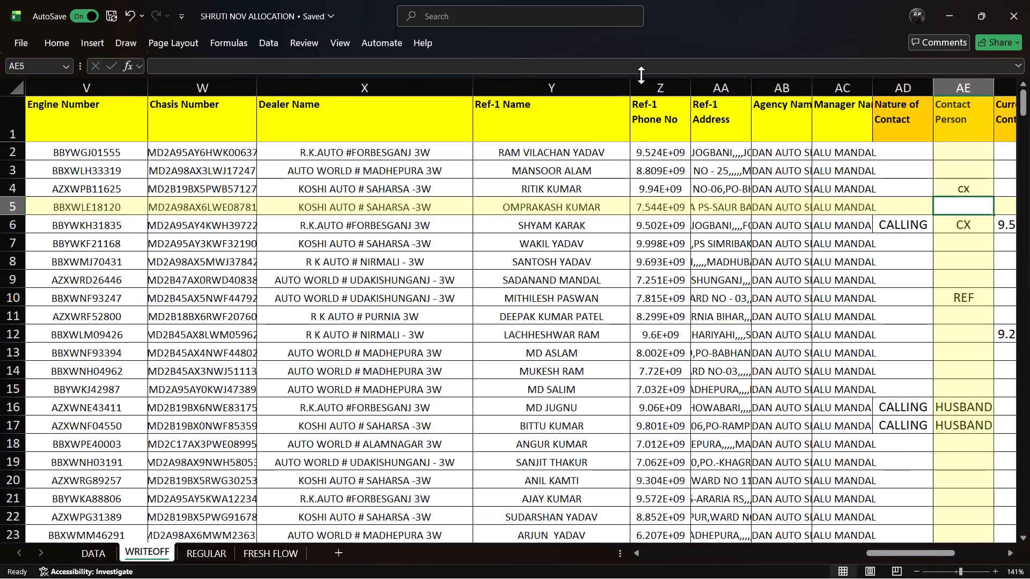
left_click_drag(694, 92, 752, 78)
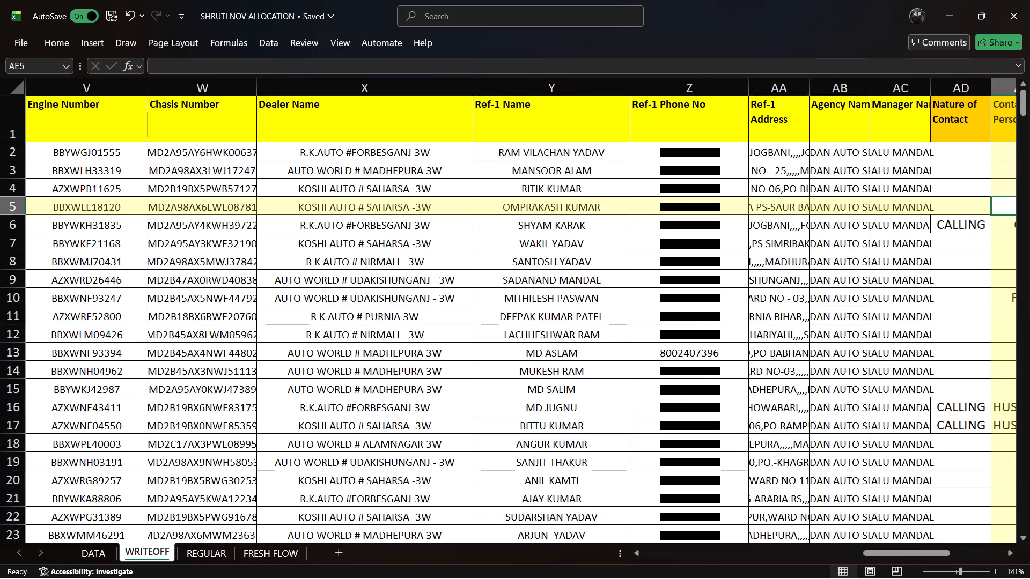
Widen the Ref-1 Address column on the WRITEOFF sheet to about 48 characters so most addresses fit.
left_click_drag(809, 91, 946, 72)
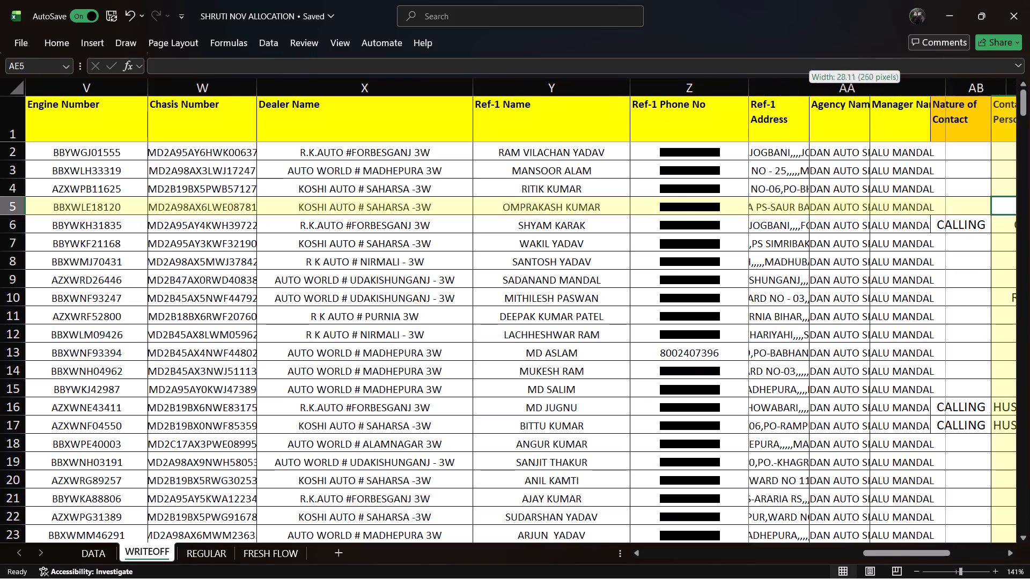
left_click_drag(946, 72, 984, 63)
key("Right")
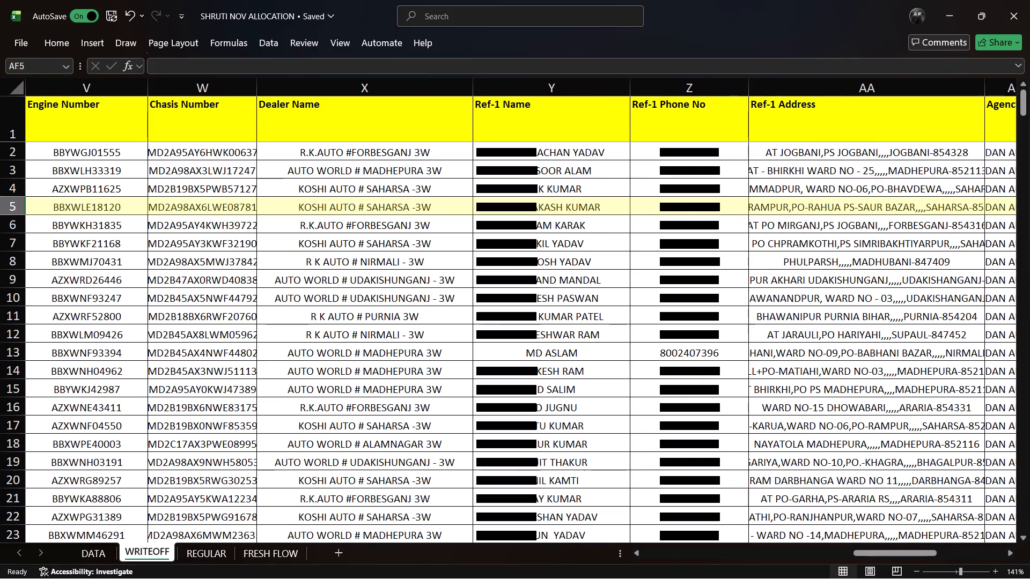
key("Right")
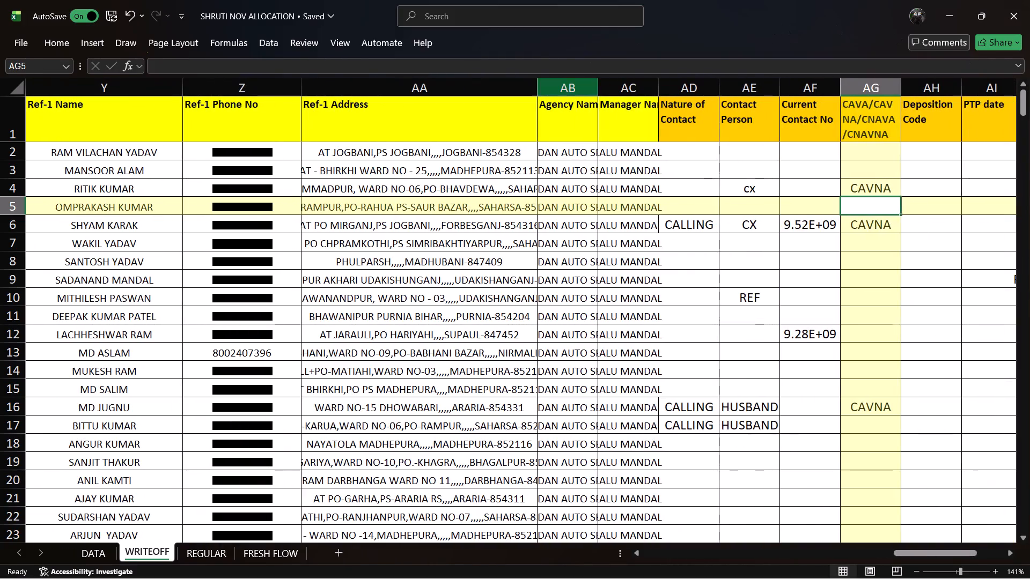
left_click_drag(540, 91, 638, 90)
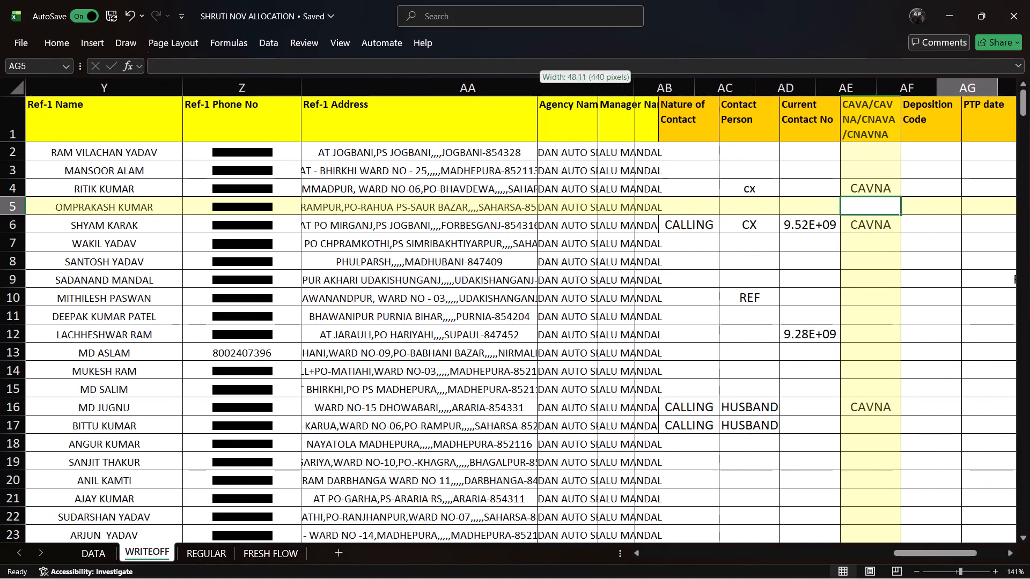
left_click_drag(638, 90, 638, 90)
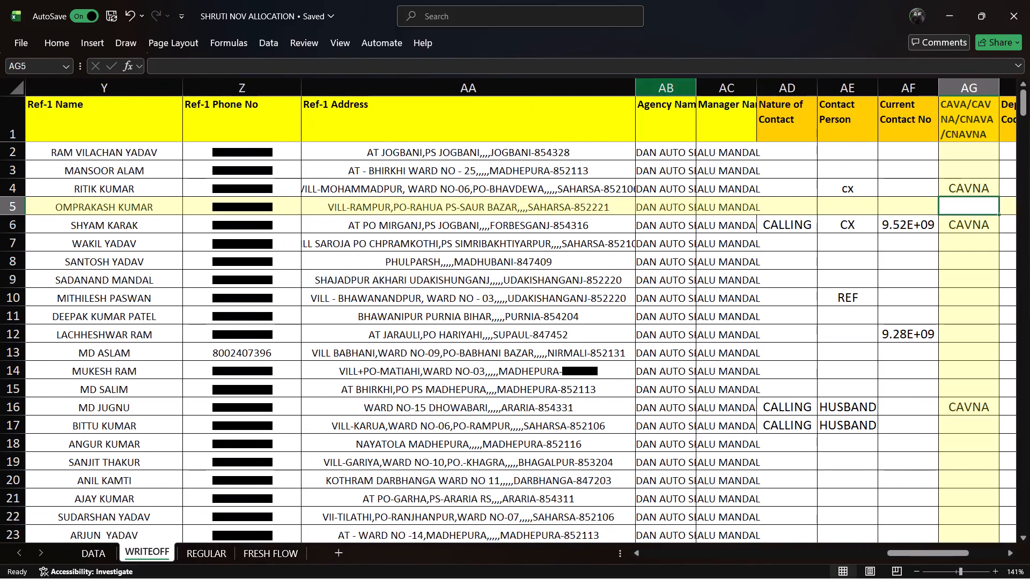
Widen the Agency Name and Manager Name columns on the WRITEOFF sheet so their headers and entries fit.
left_click_drag(695, 87, 880, 98)
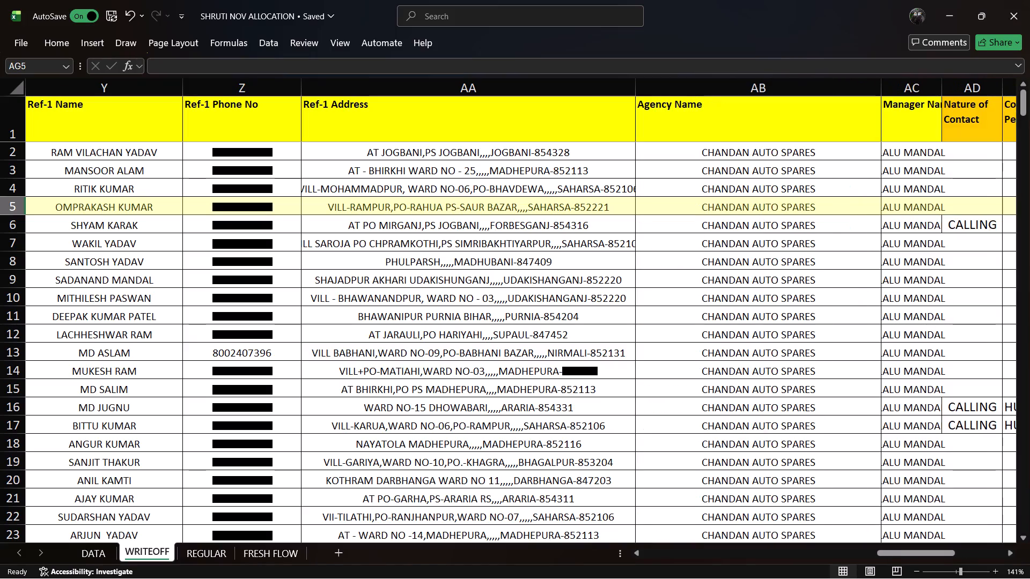
key("Right")
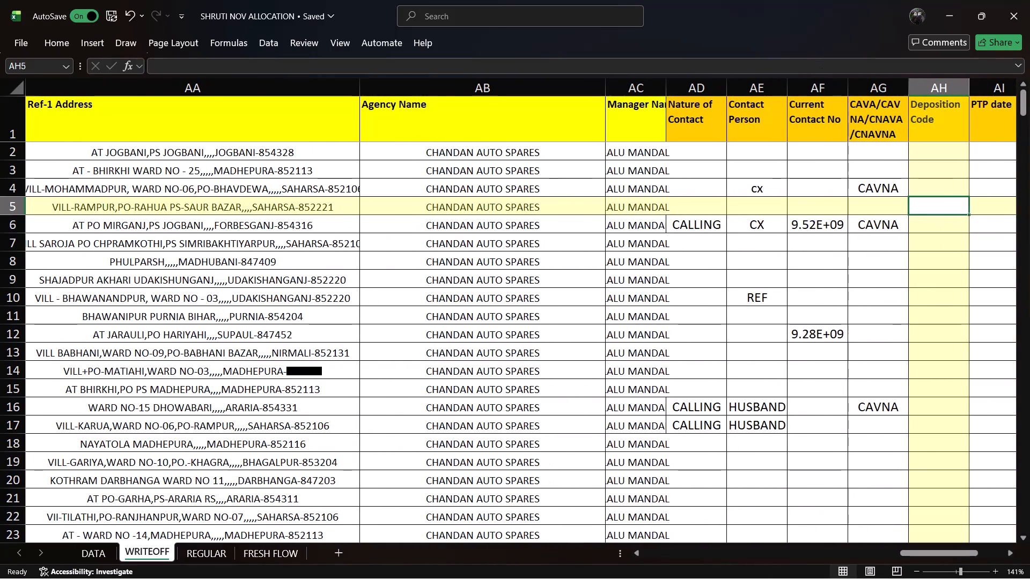
left_click_drag(669, 87, 680, 77)
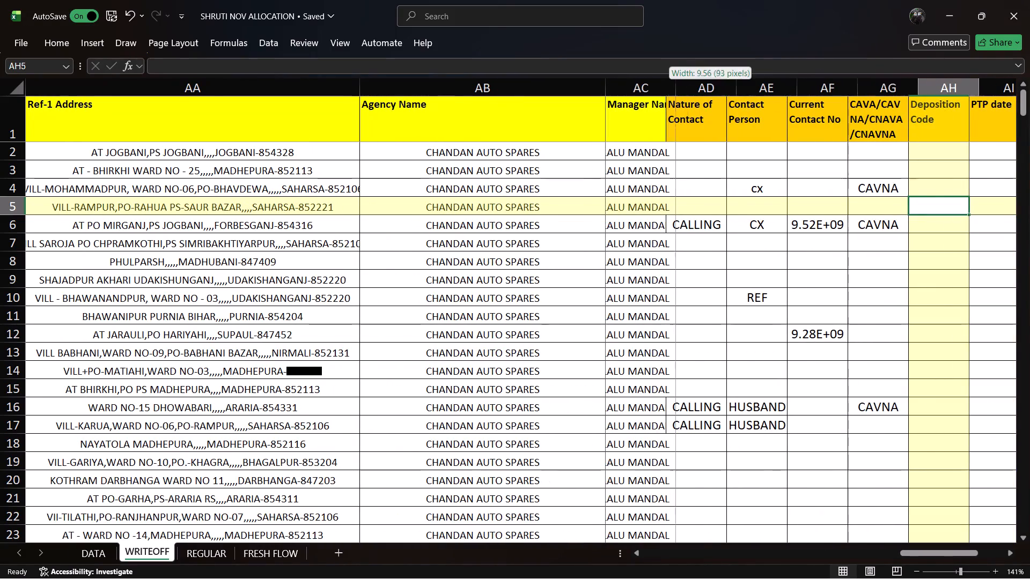
left_click_drag(680, 77, 707, 70)
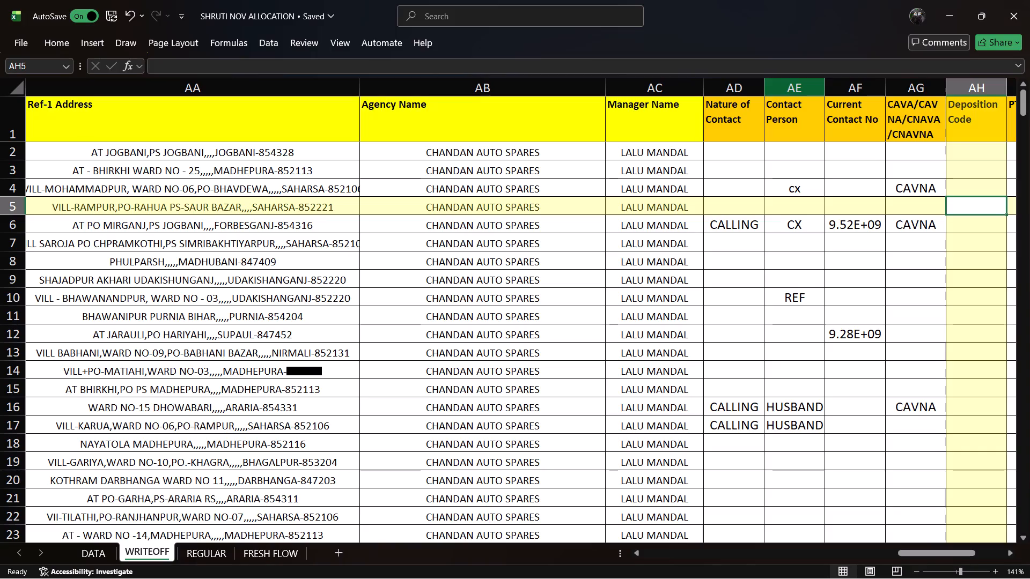
Widen the FEED BACK column on the WRITEOFF sheet until the longest remarks fit inside their cells.
left_click(931, 149)
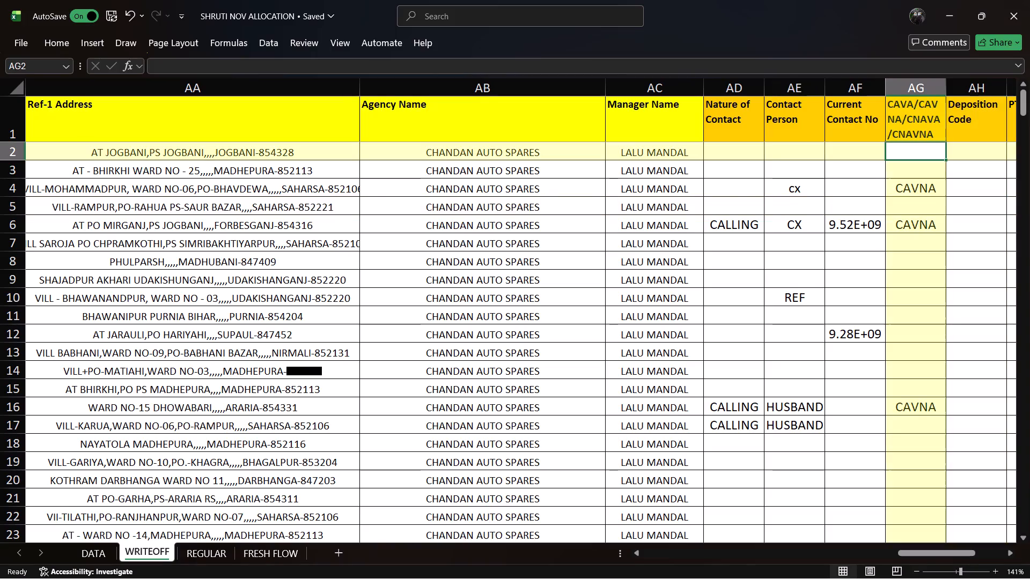
key("Right")
key("Right")
key("Right")
key("Right")
key("Right")
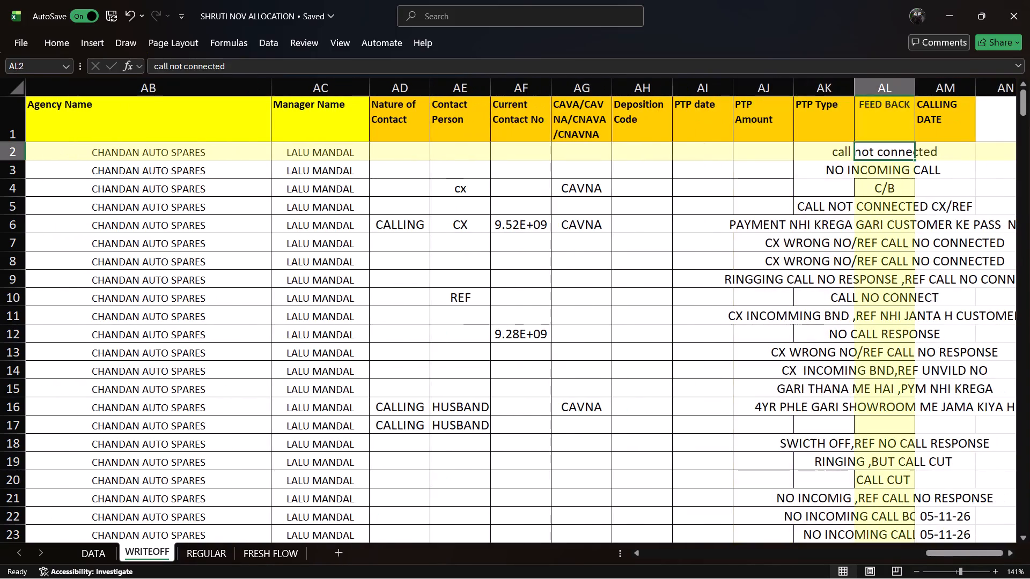
key("Right")
key("Right")
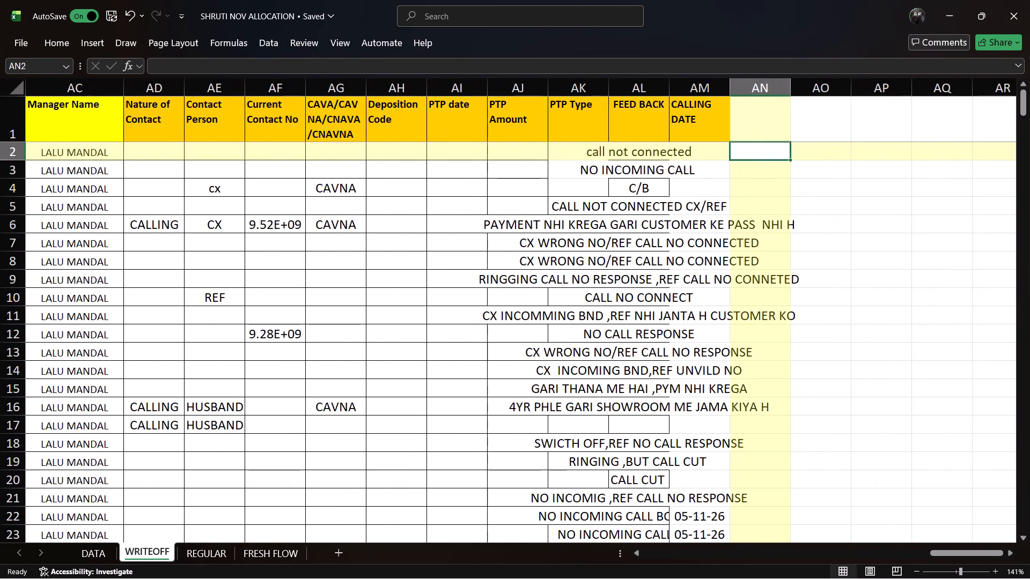
left_click_drag(668, 91, 770, 78)
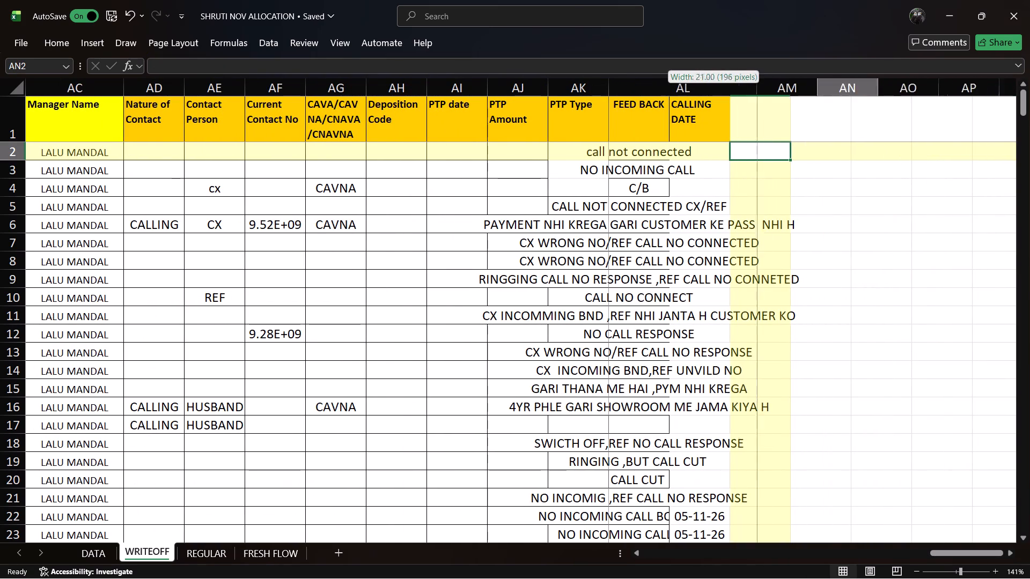
left_click_drag(770, 78, 831, 75)
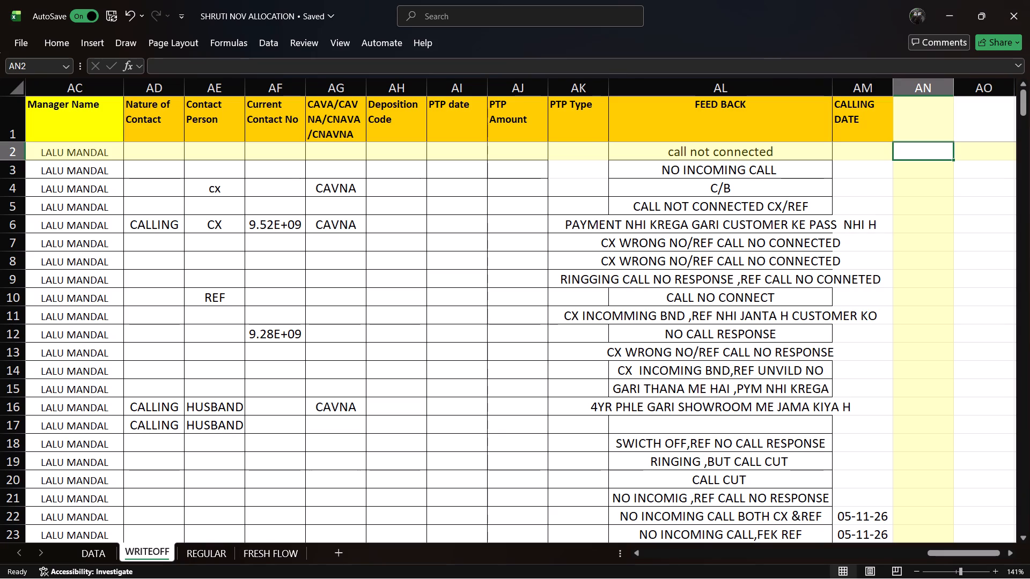
left_click_drag(832, 93, 958, 85)
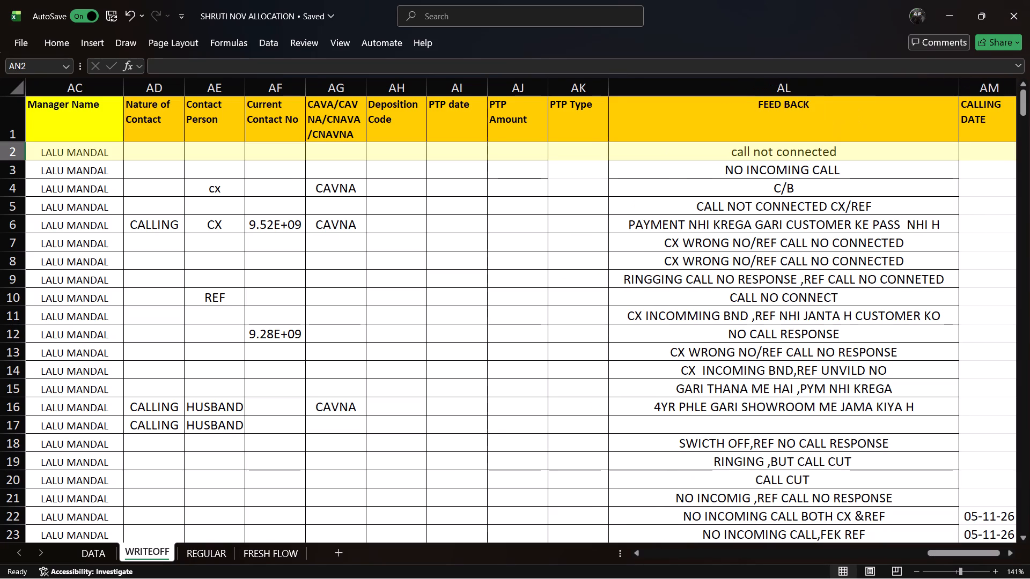
Widen the CALLING DATE column on the WRITEOFF sheet slightly and select the empty cell AN5 beside it.
key("Right")
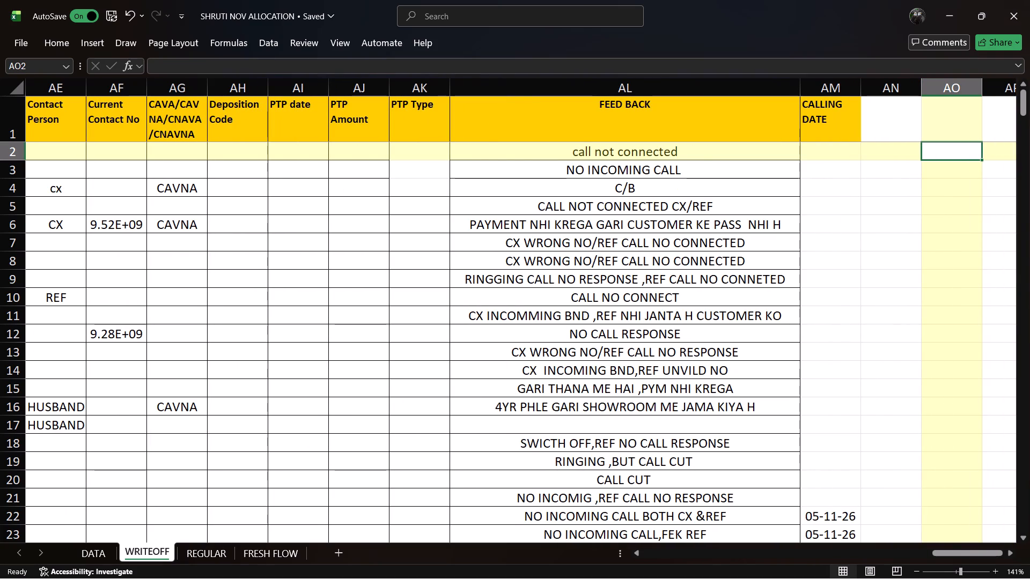
left_click_drag(860, 88, 869, 85)
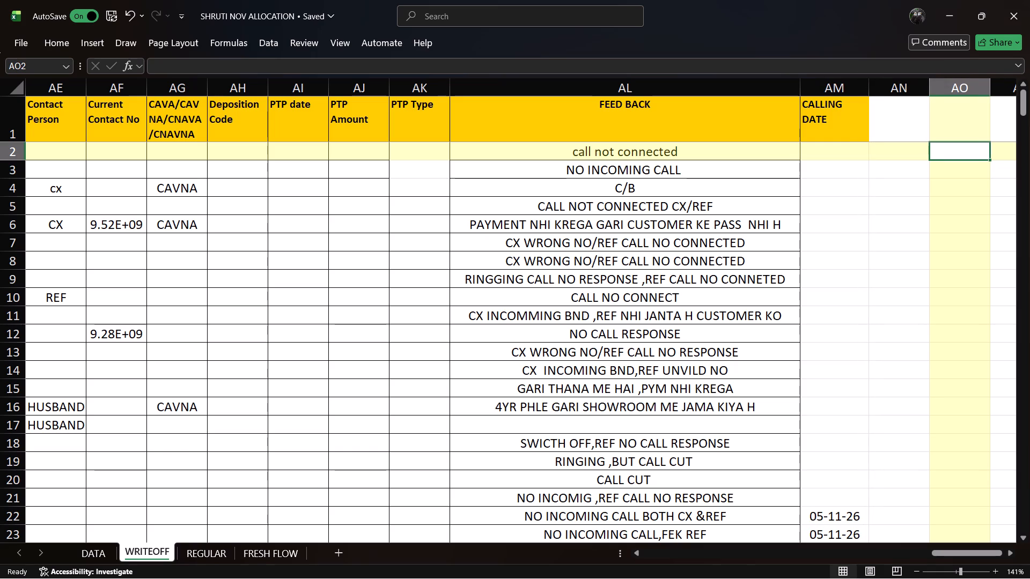
left_click(913, 205)
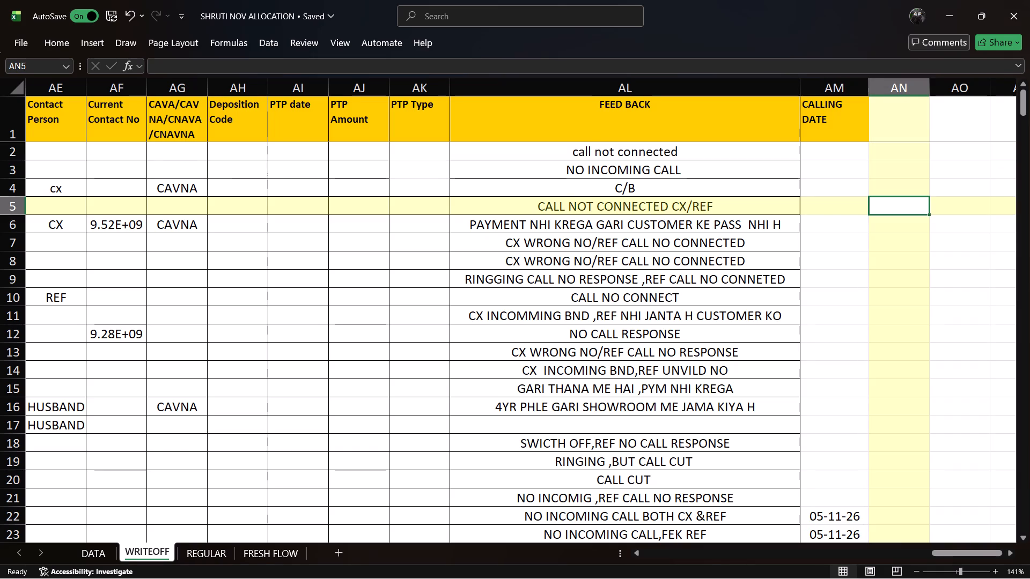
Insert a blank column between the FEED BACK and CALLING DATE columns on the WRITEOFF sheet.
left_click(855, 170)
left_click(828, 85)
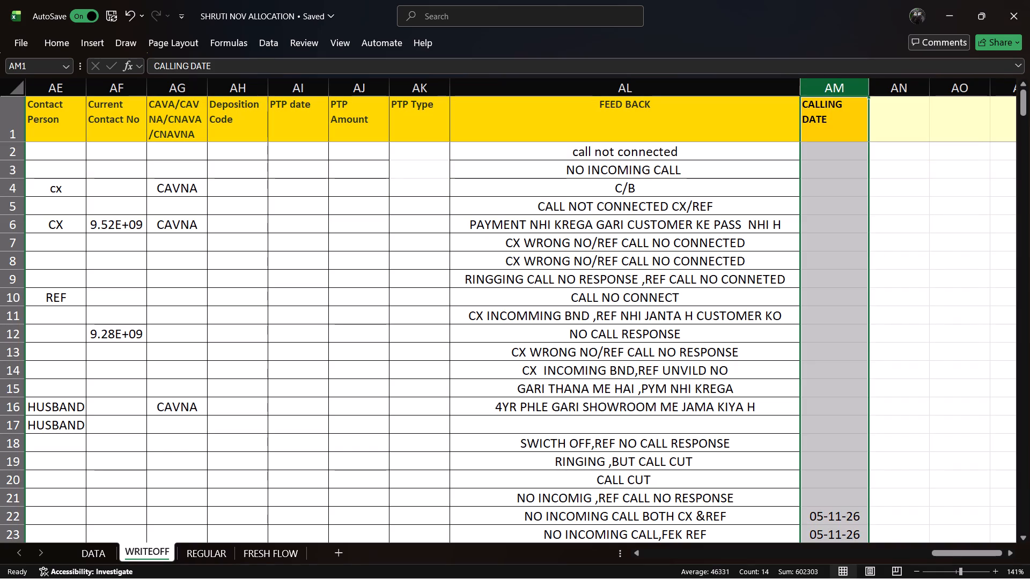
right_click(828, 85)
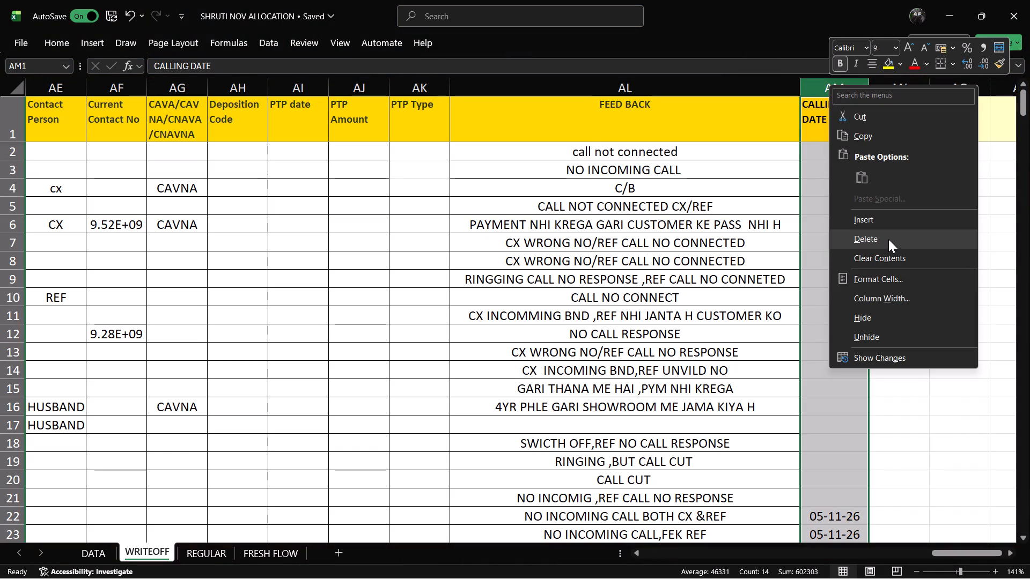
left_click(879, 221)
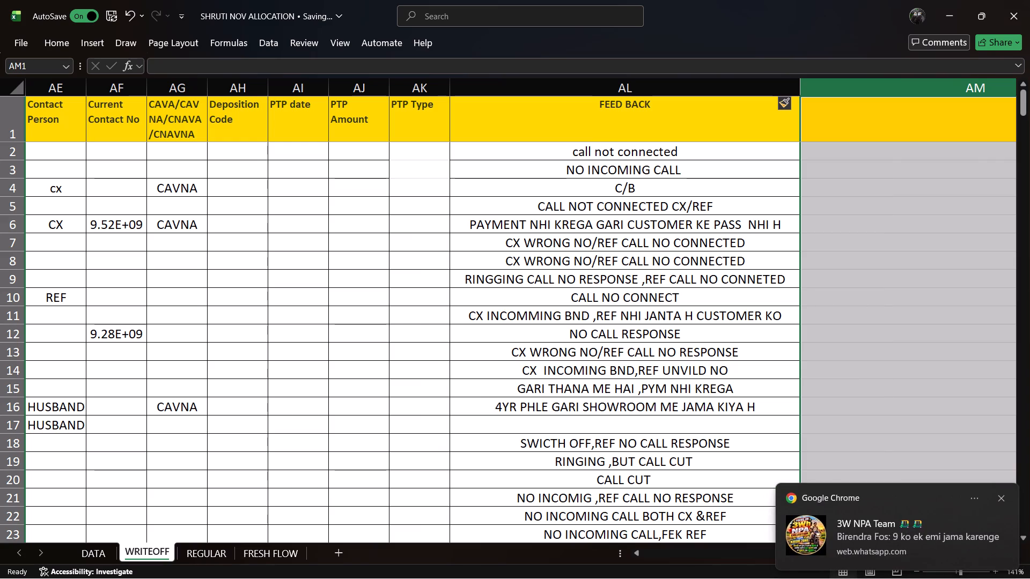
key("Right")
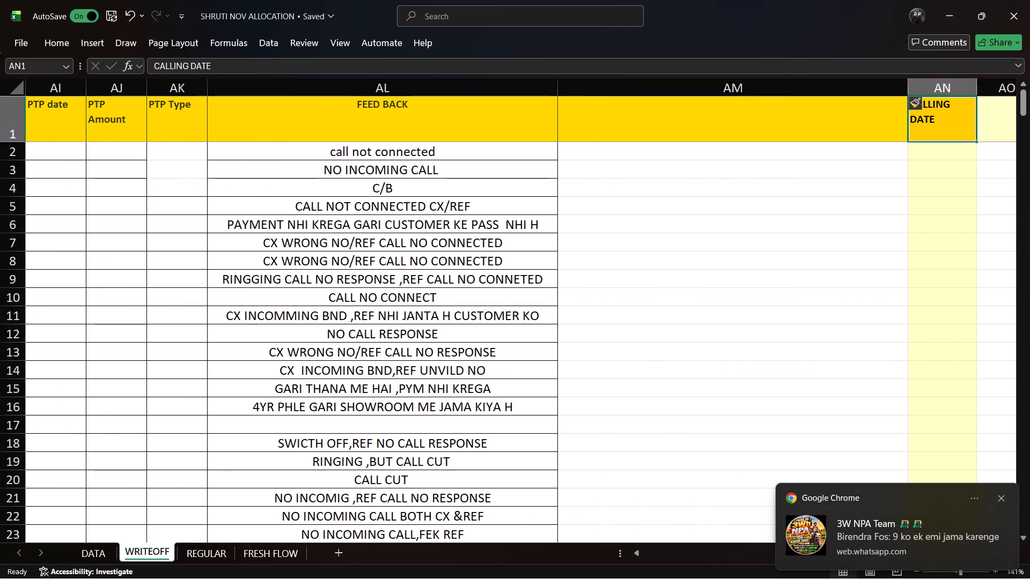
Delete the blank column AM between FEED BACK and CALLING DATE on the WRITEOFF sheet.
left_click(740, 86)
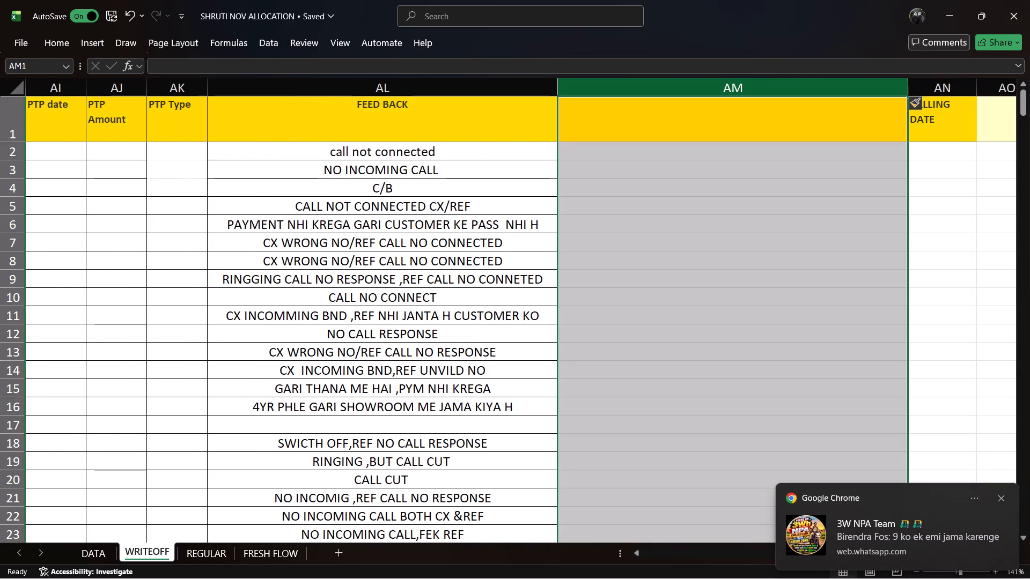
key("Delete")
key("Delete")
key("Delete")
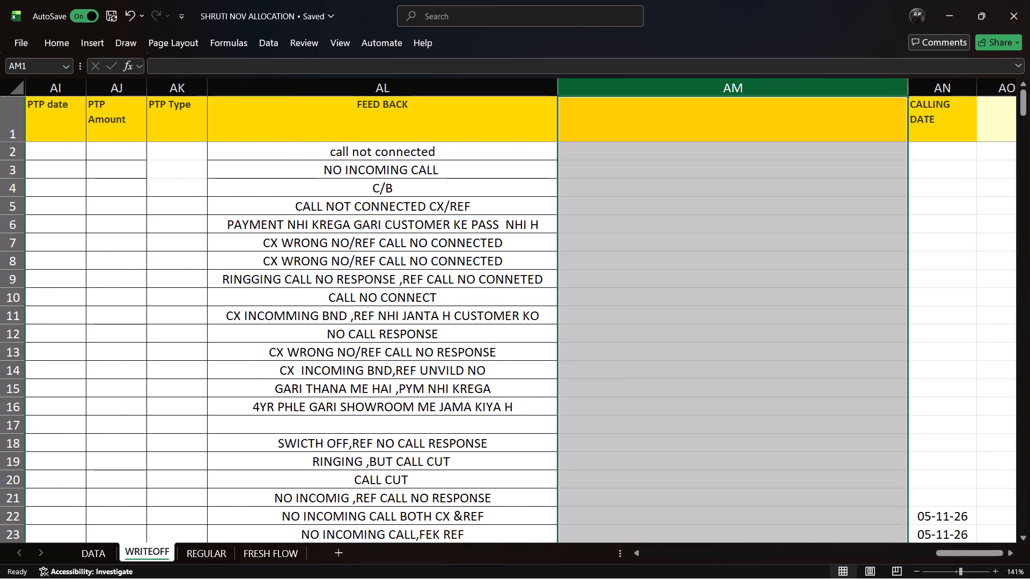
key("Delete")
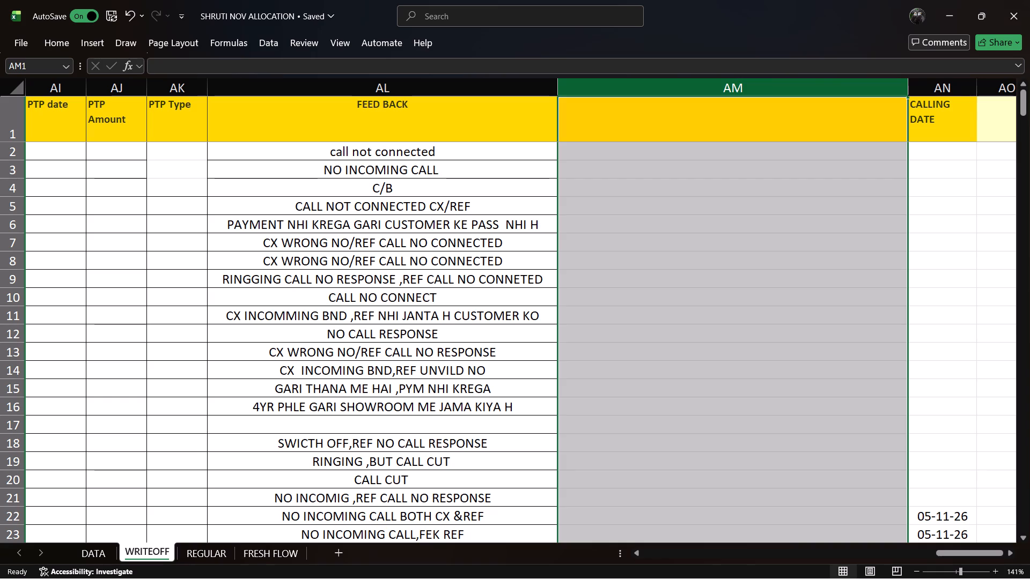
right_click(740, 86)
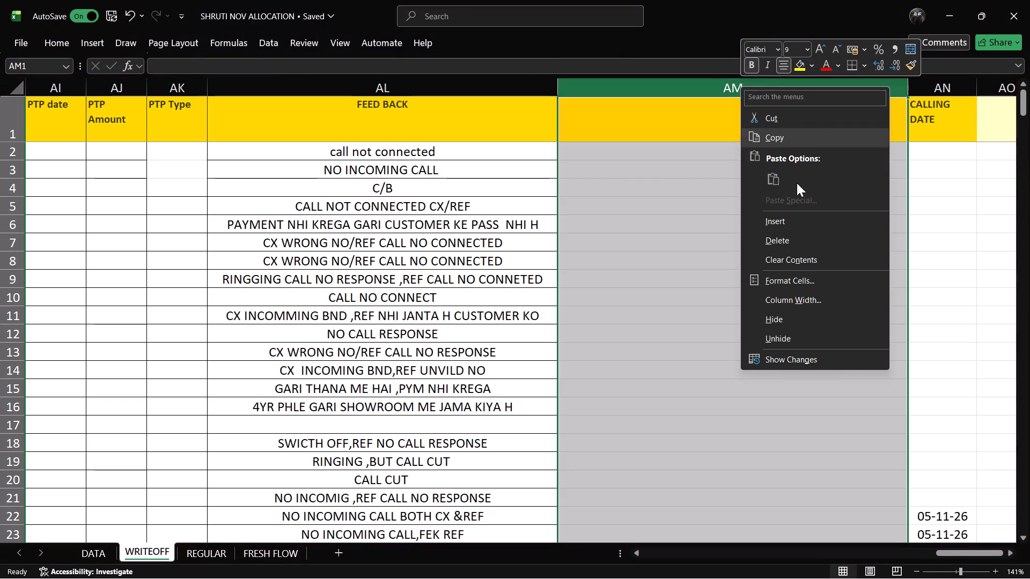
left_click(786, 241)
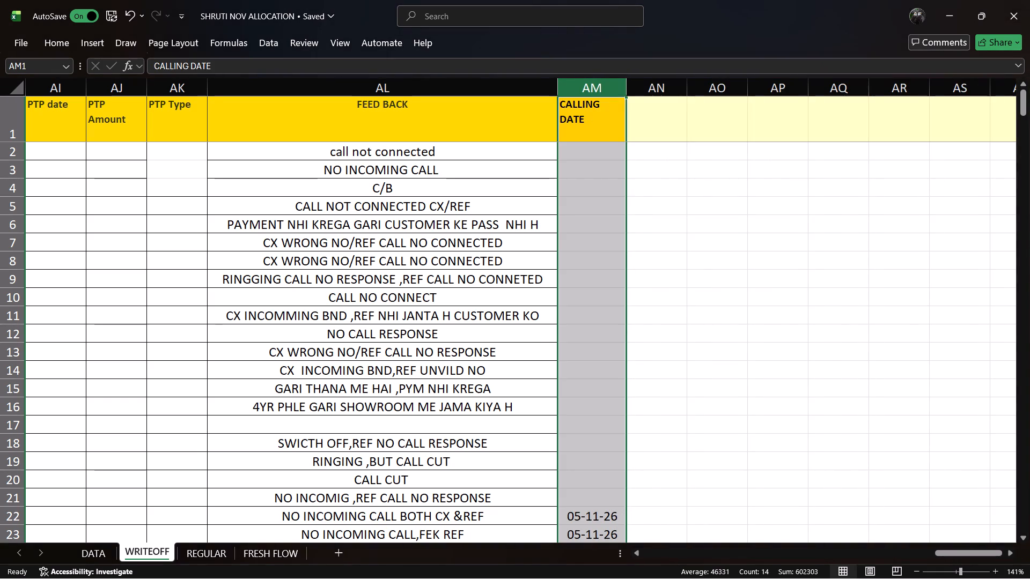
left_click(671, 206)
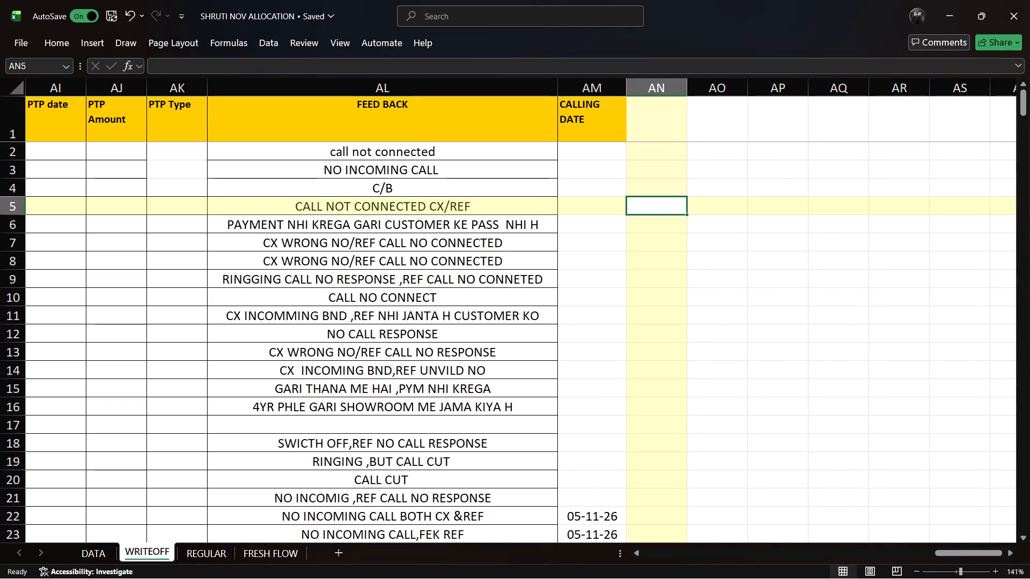
Apply All Borders to the whole CALLING DATE column on the WRITEOFF sheet.
left_click(588, 83)
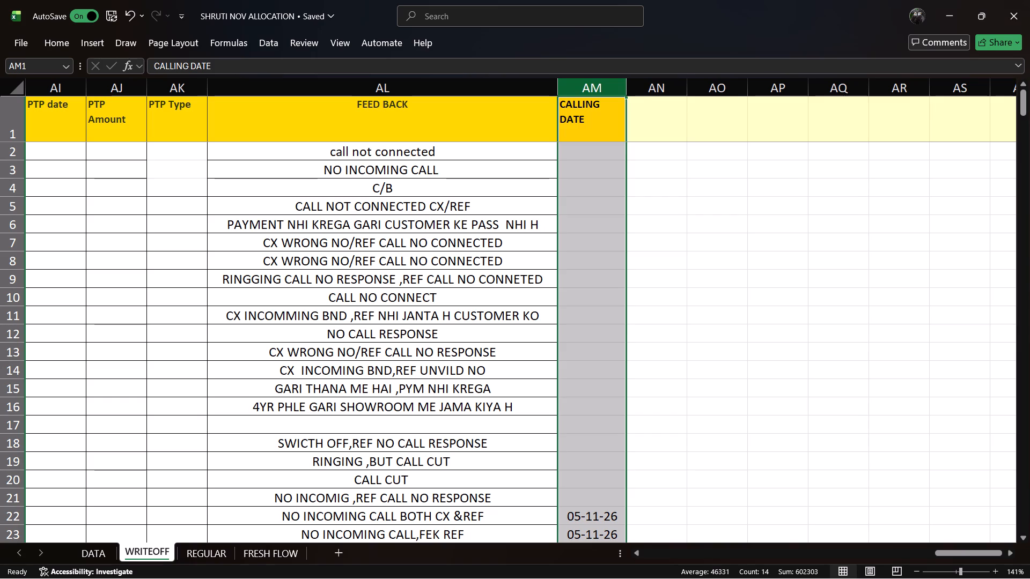
right_click(588, 83)
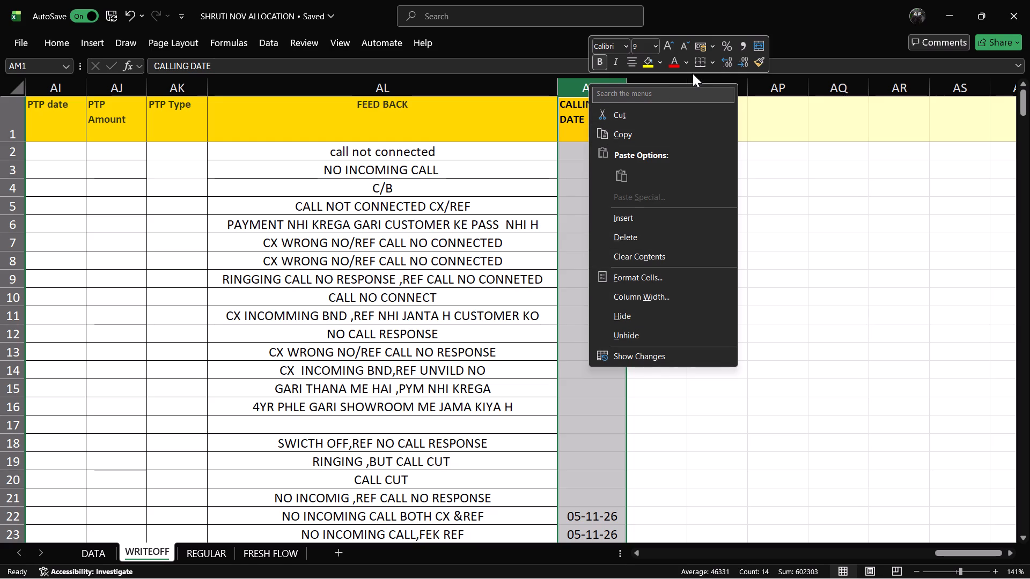
left_click(711, 64)
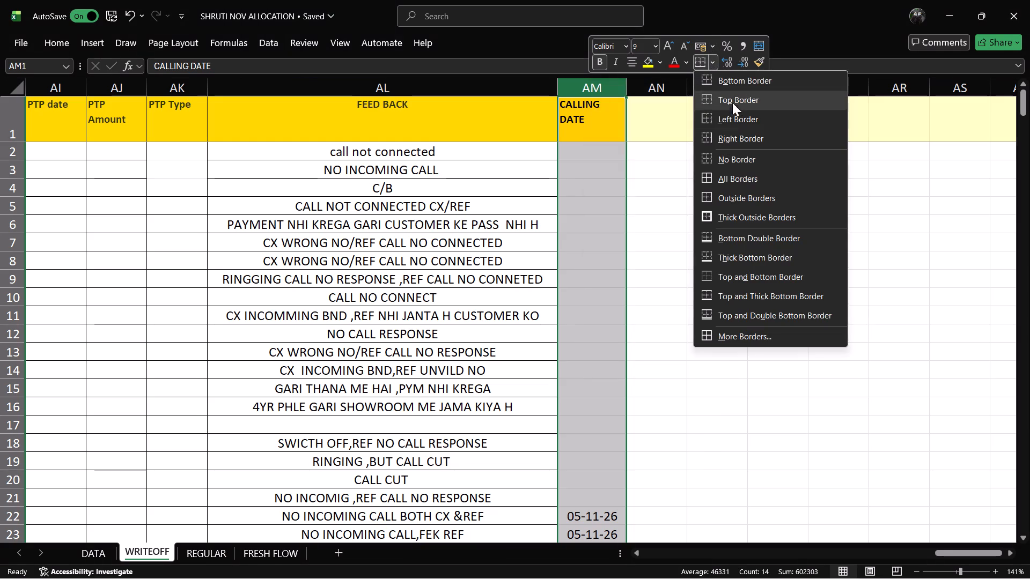
left_click(742, 176)
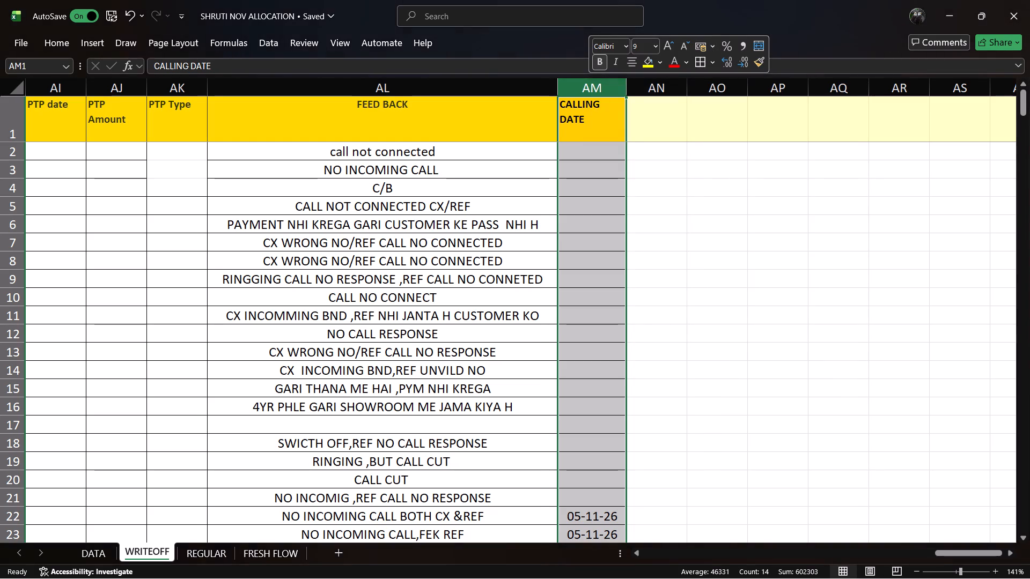
left_click(734, 257)
Examine the CALLING DATE column on the WRITEOFF sheet against FEED BACK for missing dates, and check the date format in AM22.
left_click(596, 156)
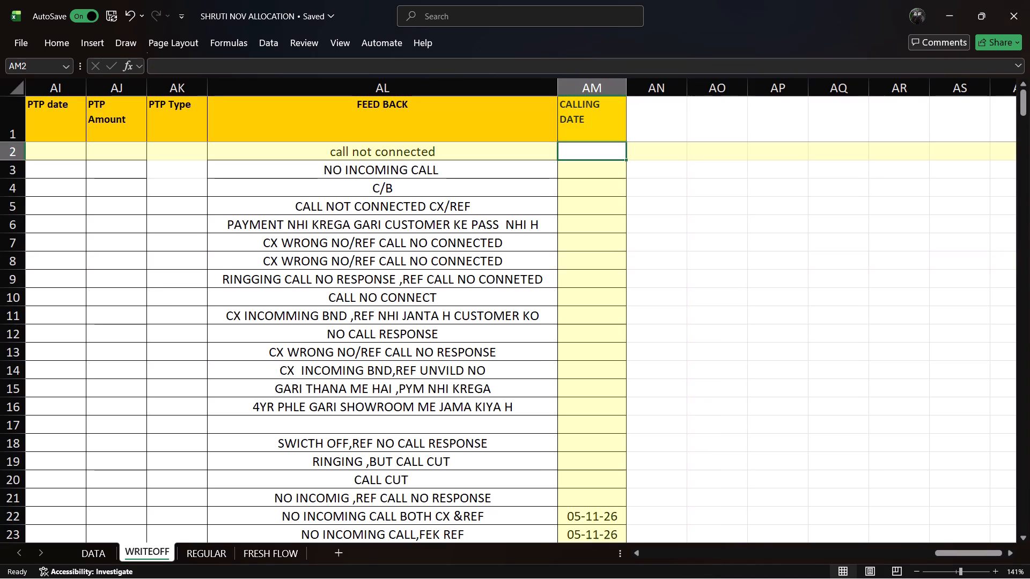
key("Down")
key("Down")
key("Down")
key("Down")
key("Down")
key("Down")
key("Down")
key("Down")
key("Down")
key("Down")
key("Down")
key("Down")
key("Down")
key("Down")
key("Down")
key("Down")
key("Down")
key("Down")
key("Down")
key("Down")
key("Down")
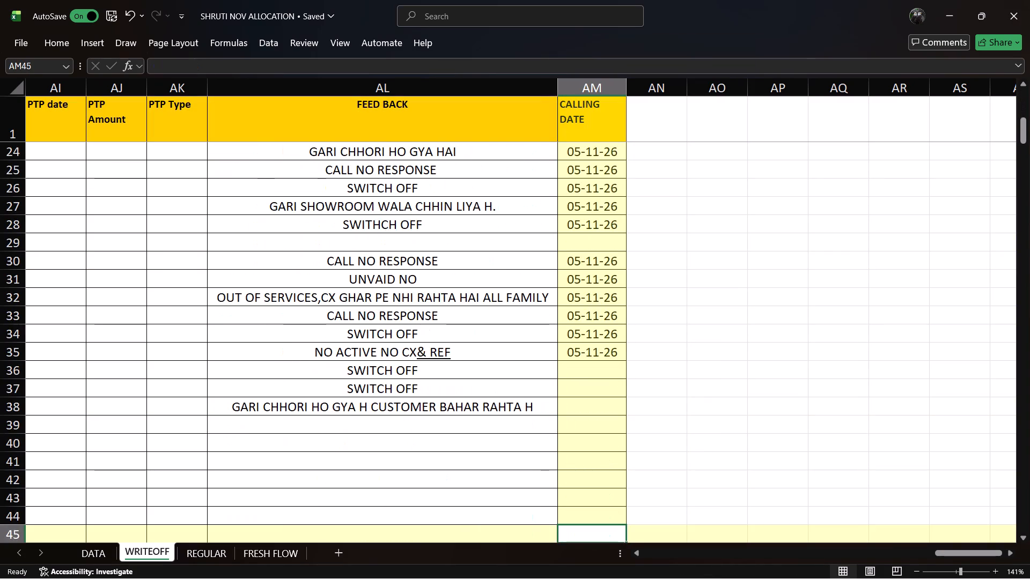
key("Down")
key("Up")
key("Up")
key("Up")
key("Up")
key("Up")
key("Up")
key("Up")
key("Up")
key("Up")
key("Up")
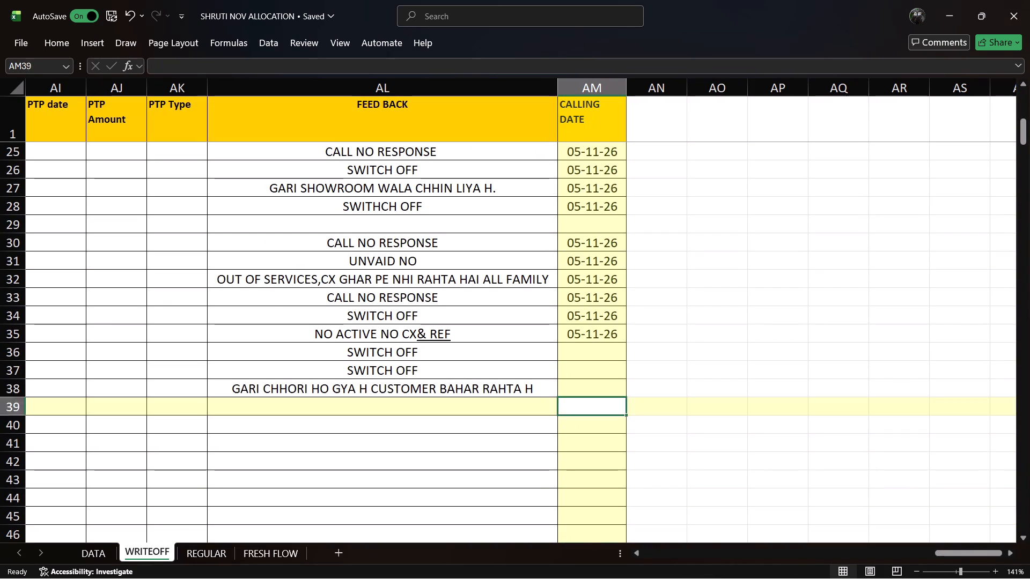
key("Up")
key("Up")
key("Up")
key("Up")
key("Up")
key("Up")
key("Up")
key("Up")
key("Up")
key("Up")
key("Up")
key("Up")
key("Up")
key("Up")
key("Up")
key("Up")
key("Up")
key("Up")
key("Up")
key("Up")
key("Up")
key("Up")
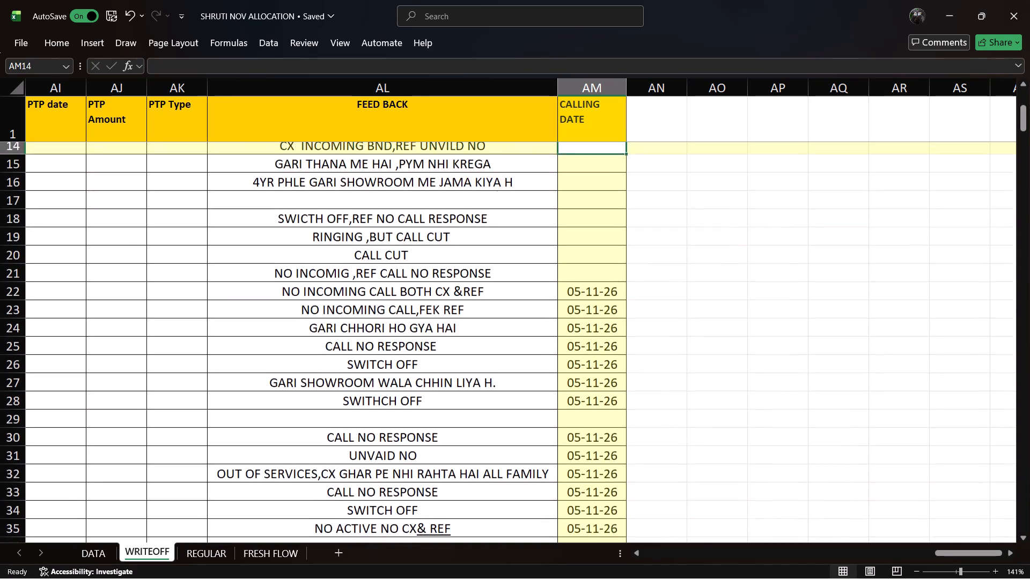
key("Up")
key("Up")
key("Up")
key("Up")
key("Up")
key("Up")
key("Up")
key("Up")
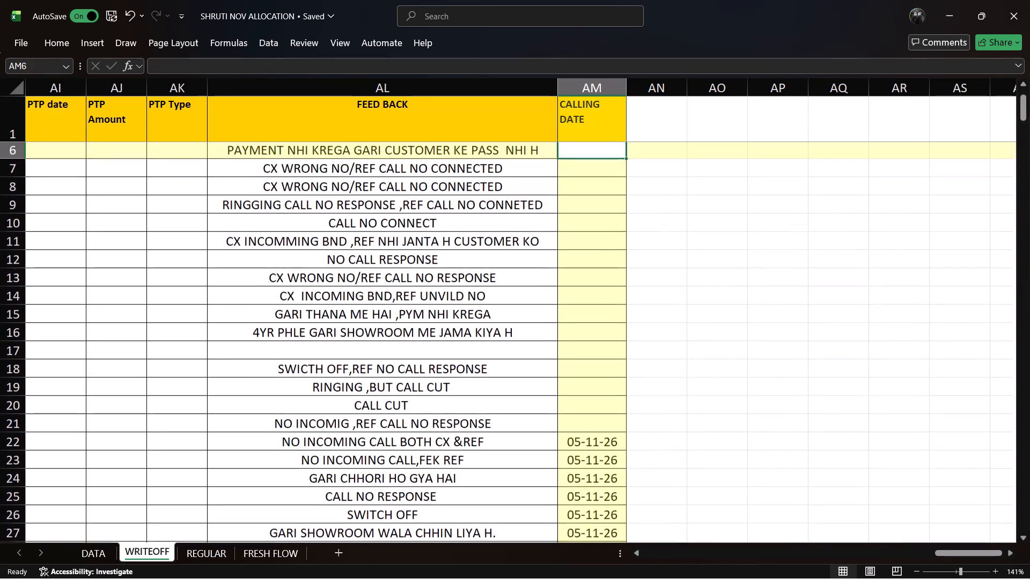
key("Up")
key("Up")
key("Up")
key("Up")
key("Up")
key("Up")
key("Up")
key("Up")
key("Up")
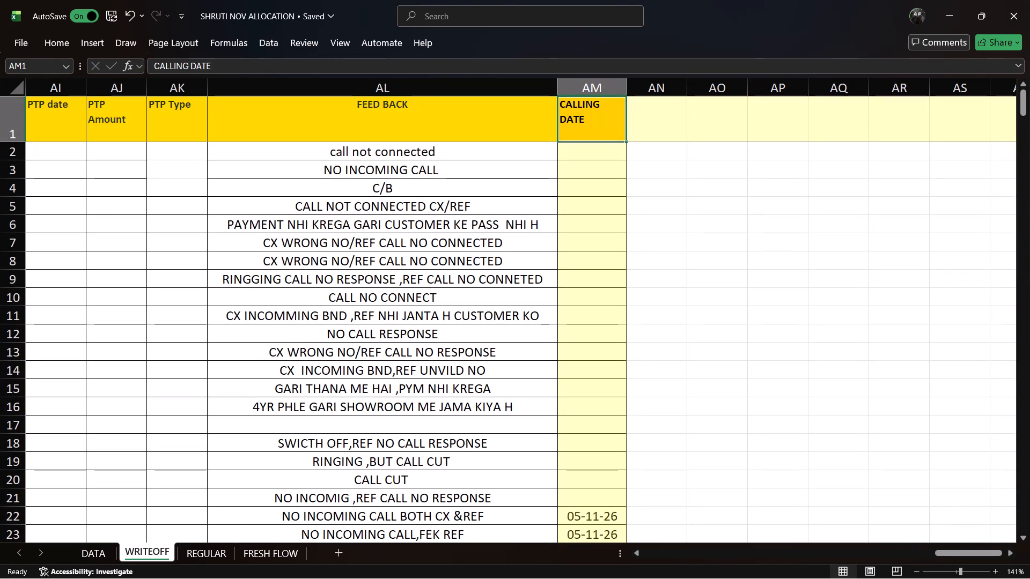
left_click(588, 523)
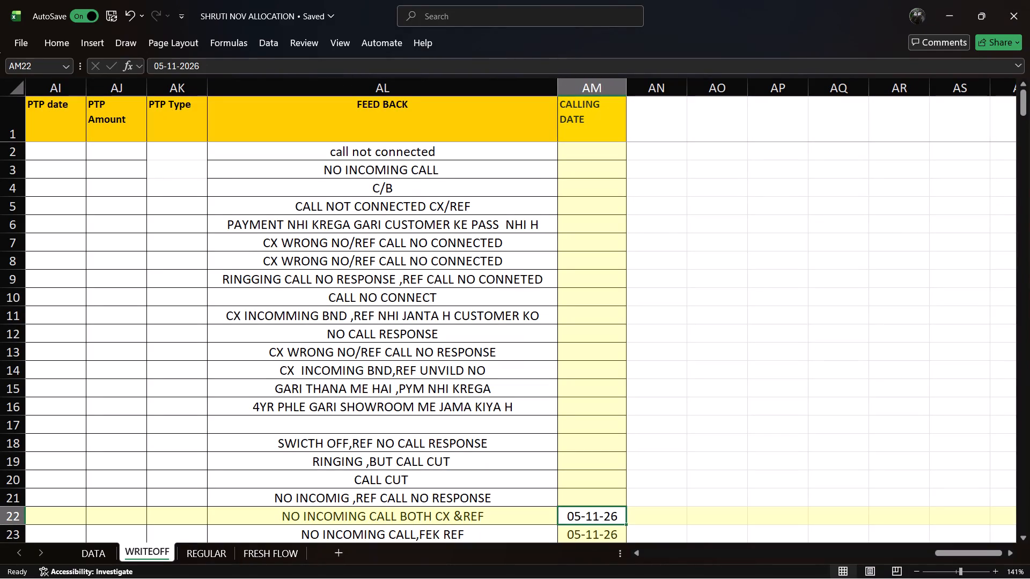
Enter the calling date 05-11-26 in cell AM2 of the WRITEOFF sheet.
left_click(591, 145)
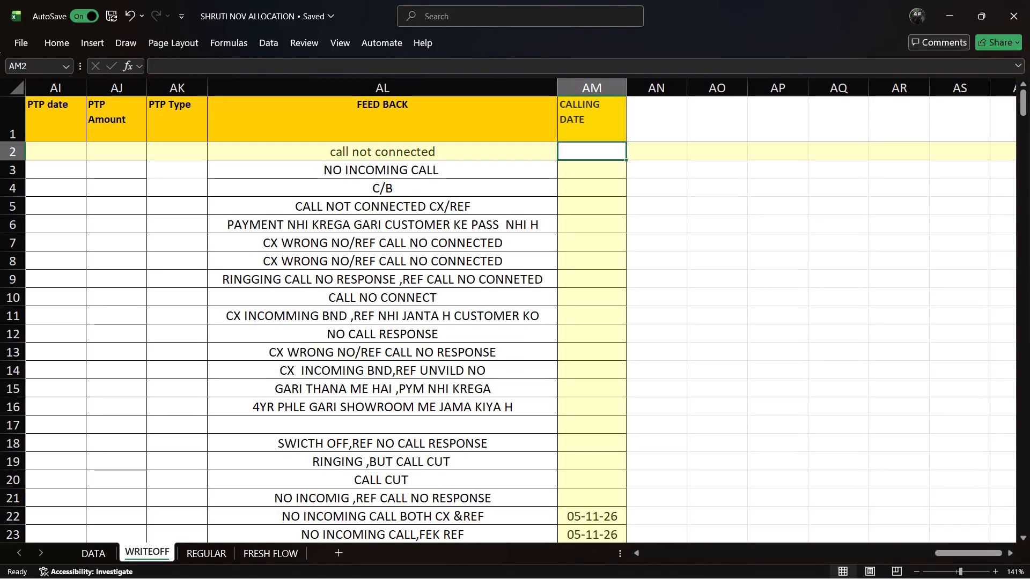
key("0")
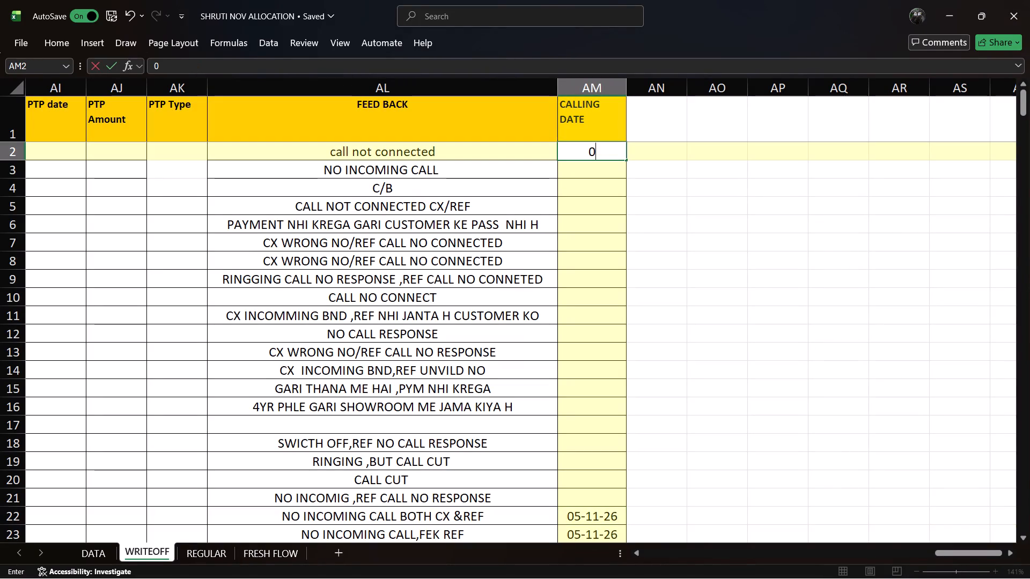
key("5")
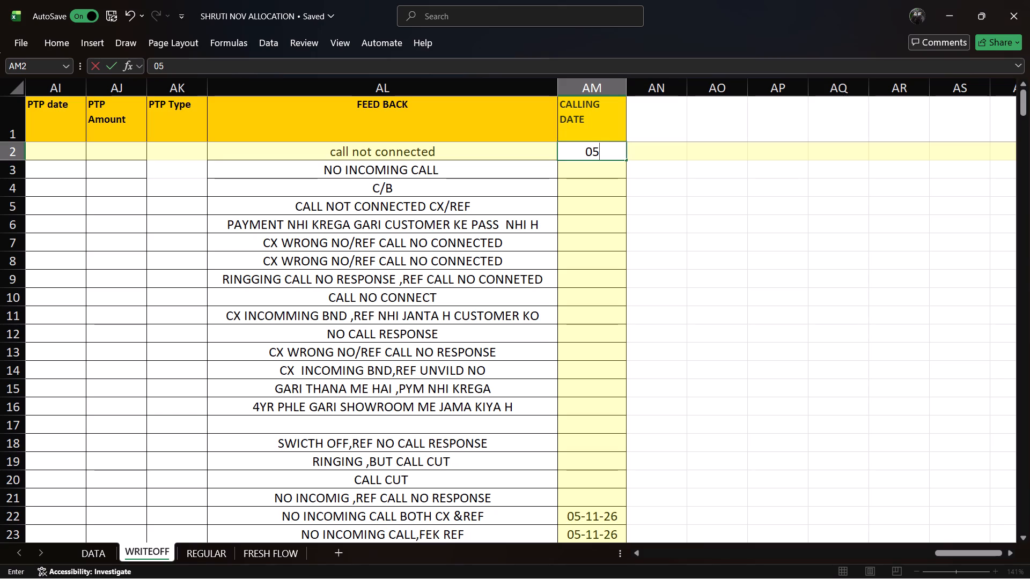
key("minus")
type("11-")
key("2")
key("6")
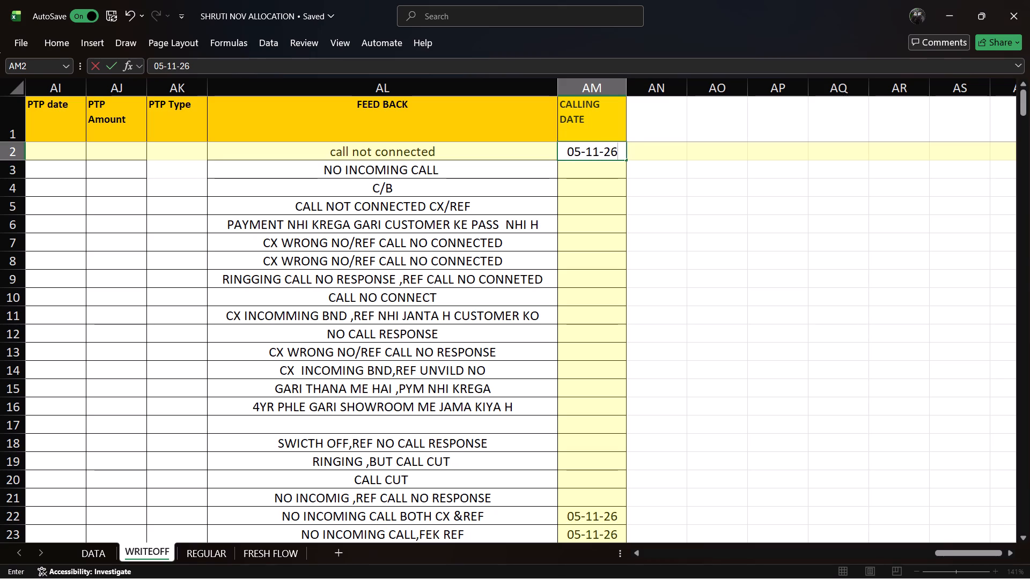
left_click(593, 176)
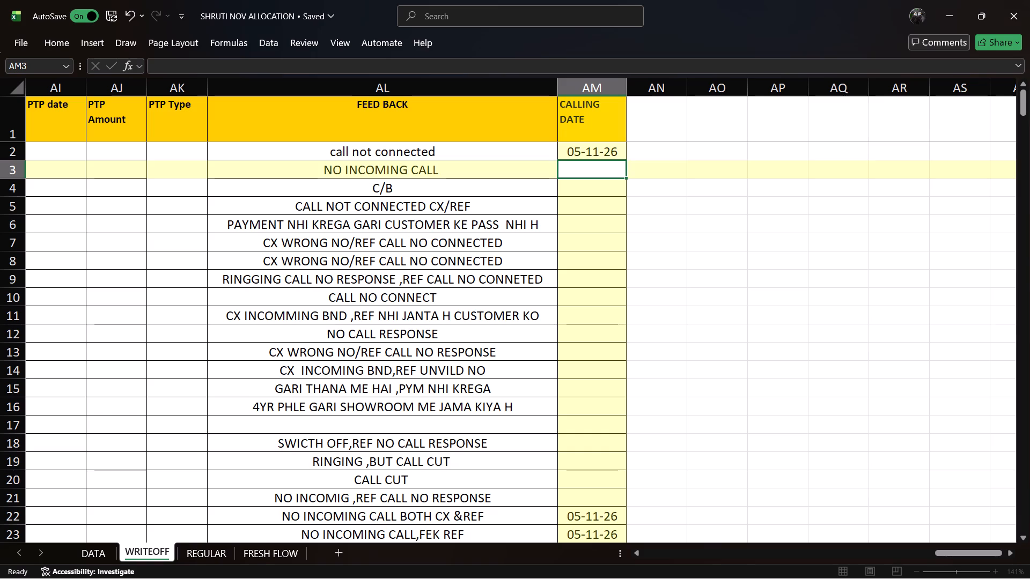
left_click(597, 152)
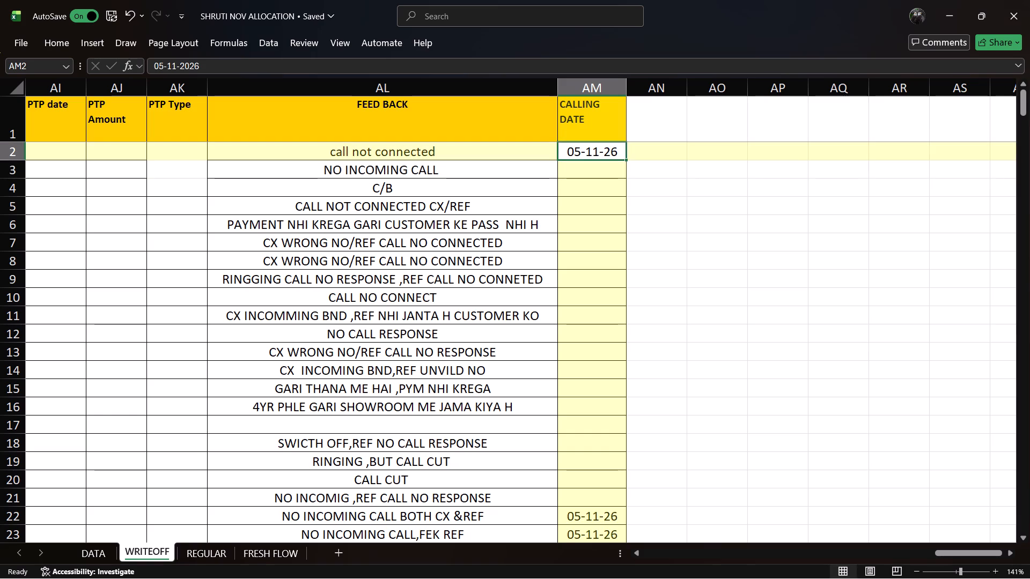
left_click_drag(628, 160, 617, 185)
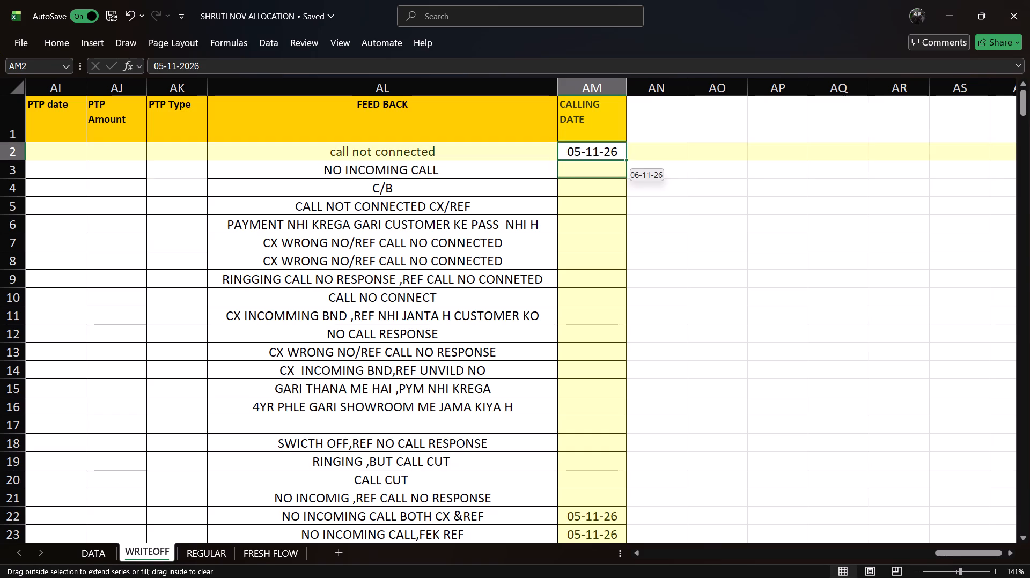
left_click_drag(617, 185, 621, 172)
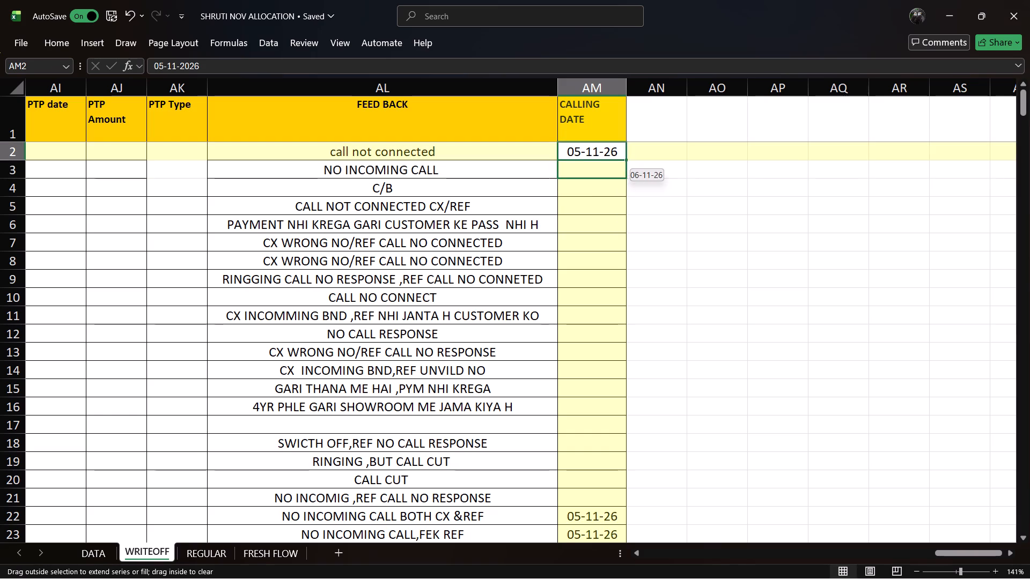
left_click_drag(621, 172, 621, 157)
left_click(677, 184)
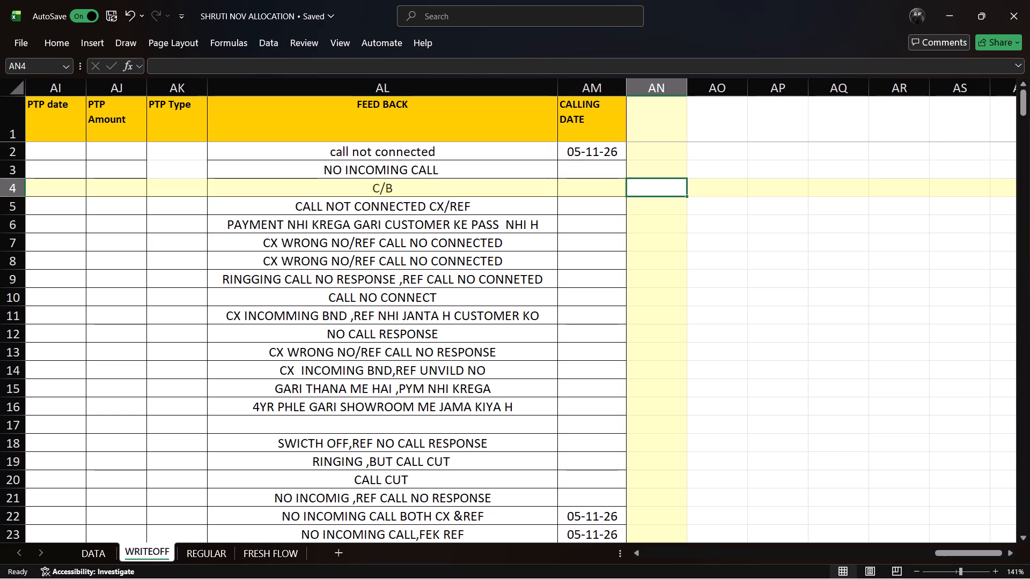
Examine the FEED BACK and CALLING DATE columns on the WRITEOFF sheet from row 2 down to the last feedback entry.
left_click(600, 146)
key("Left")
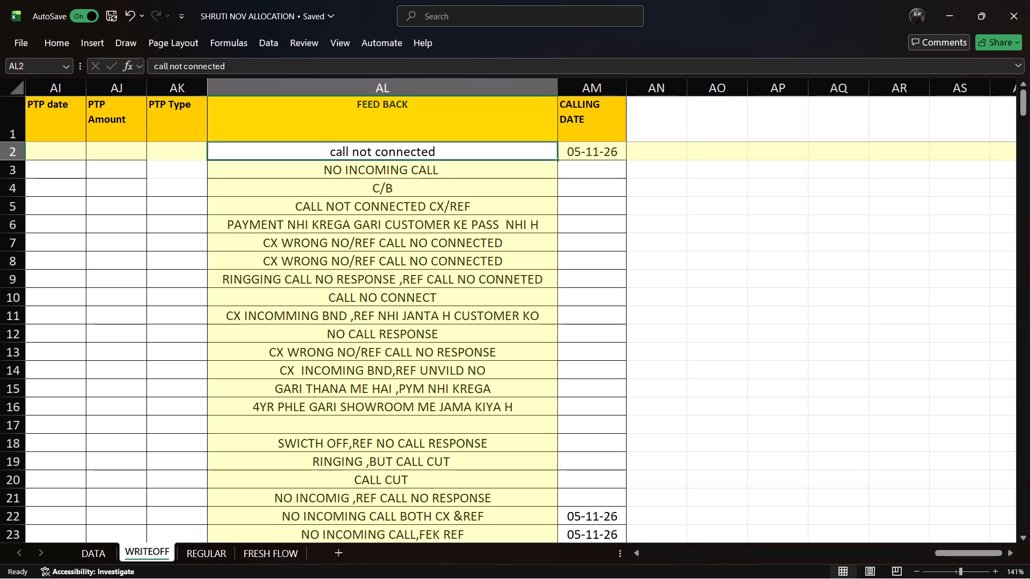
key("Left")
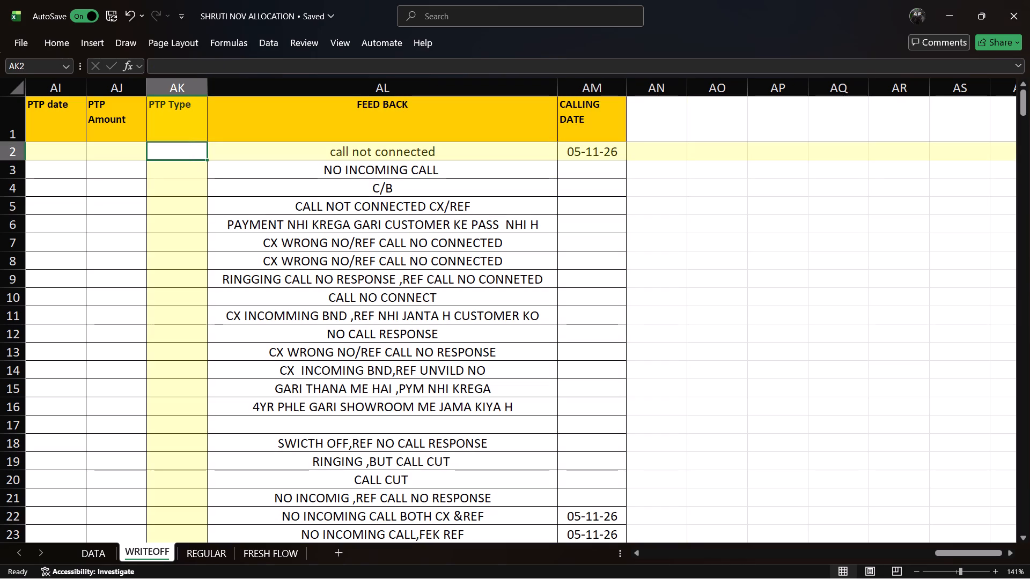
key("Down")
key("Down")
key("Down")
key("Down")
key("Down")
key("Down")
key("Down")
key("Down")
key("Down")
key("Down")
key("Down")
key("Down")
key("Down")
key("Down")
key("Down")
key("Down")
key("Down")
key("Down")
key("Down")
key("Down")
key("Down")
key("Down")
key("Down")
key("Down")
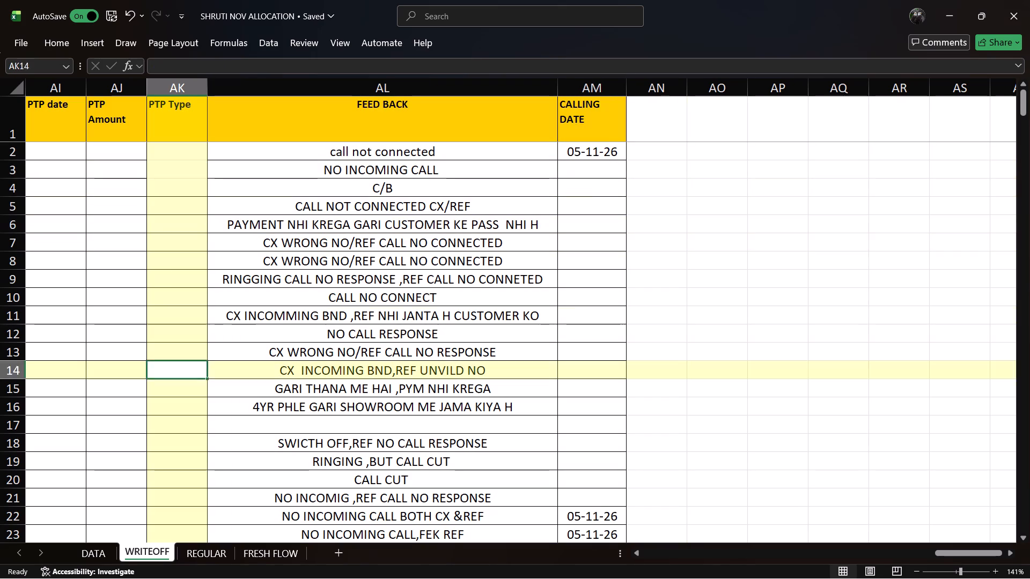
key("Down")
key("Down")
key("Down")
key("Down")
key("Down")
key("Down")
key("Down")
key("Down")
key("Down")
key("Down")
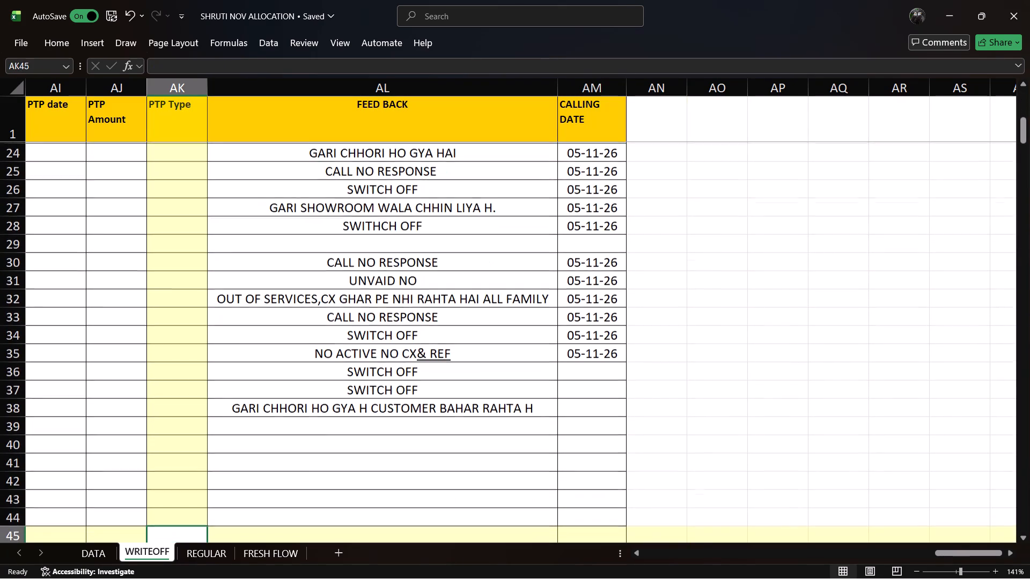
Trace row 38 of the WRITEOFF sheet back to its customer details, and go to the Mobile Number in C39.
left_click(591, 409)
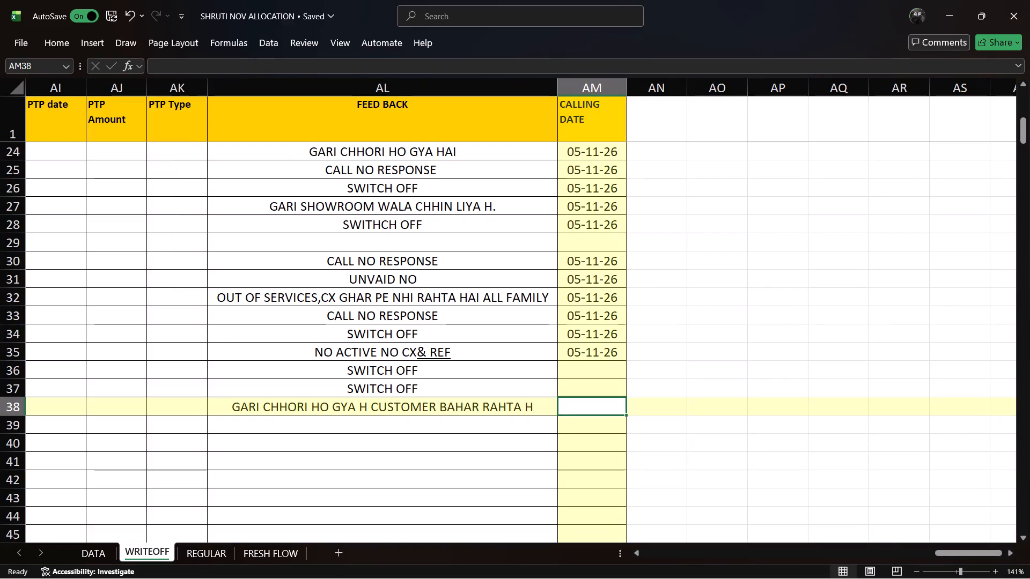
key("Left")
key("Left")
key("Left")
key("Left")
key("Left")
key("Left")
key("Left")
key("Left")
key("Left")
key("Left")
key("Left")
key("Left")
key("Left")
key("Left")
key("Left")
key("Left")
key("Left")
key("Left")
key("Left")
key("Left")
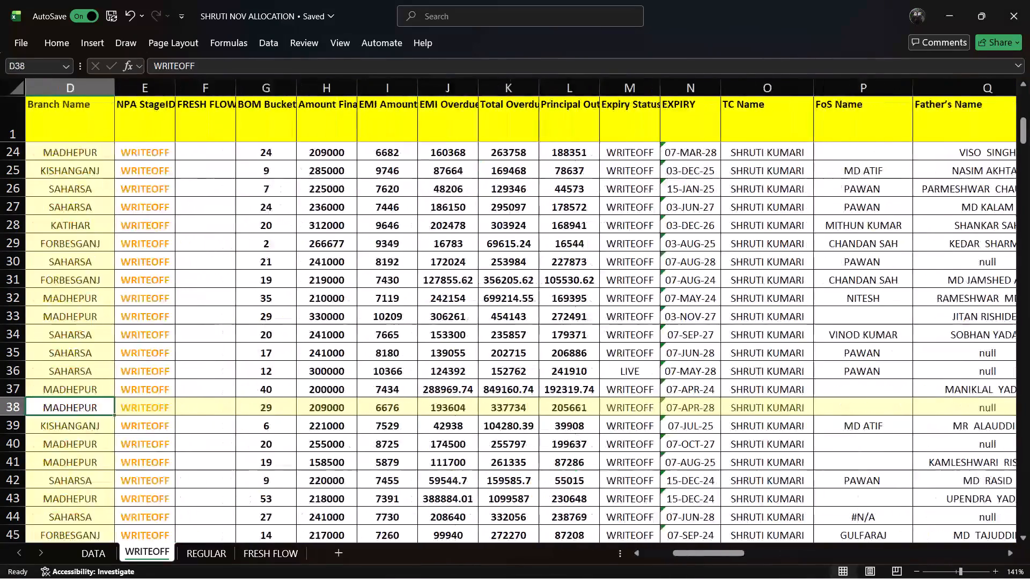
key("Right")
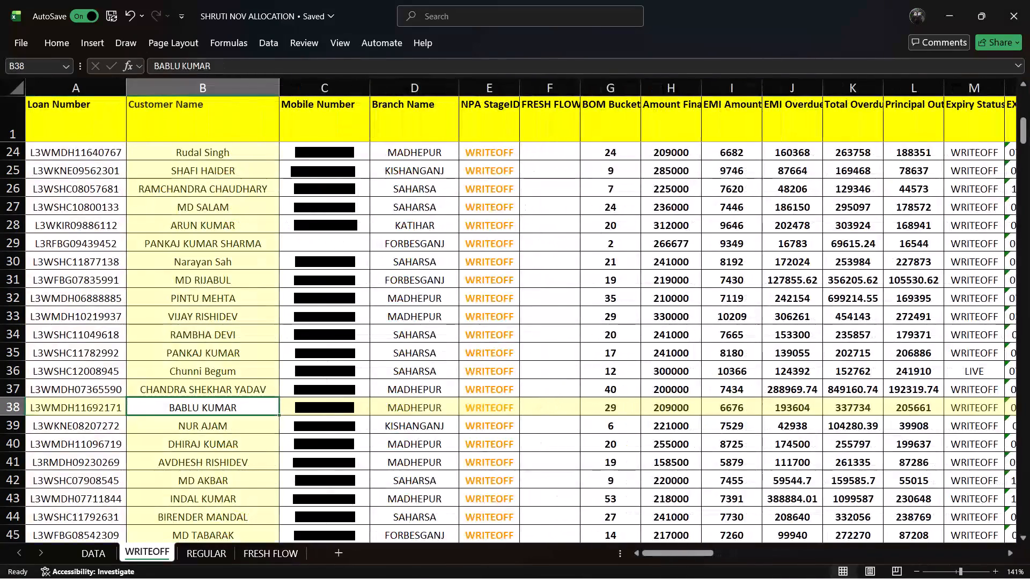
key("Right")
key("Down")
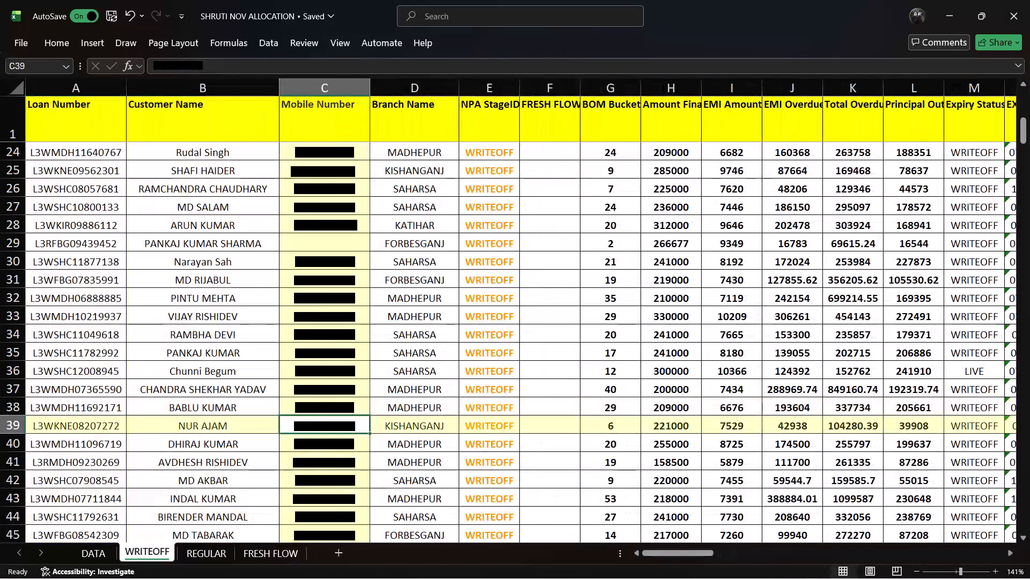
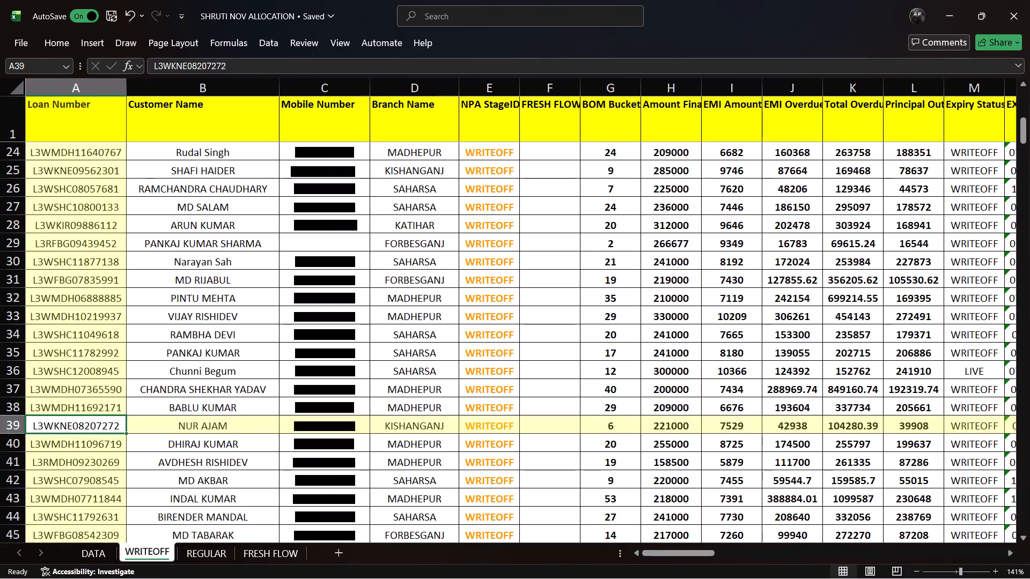
Enter the feedback TNC in AL39 and the calling date 06-11-26 in AM39 of the WRITEOFF sheet.
key("Right")
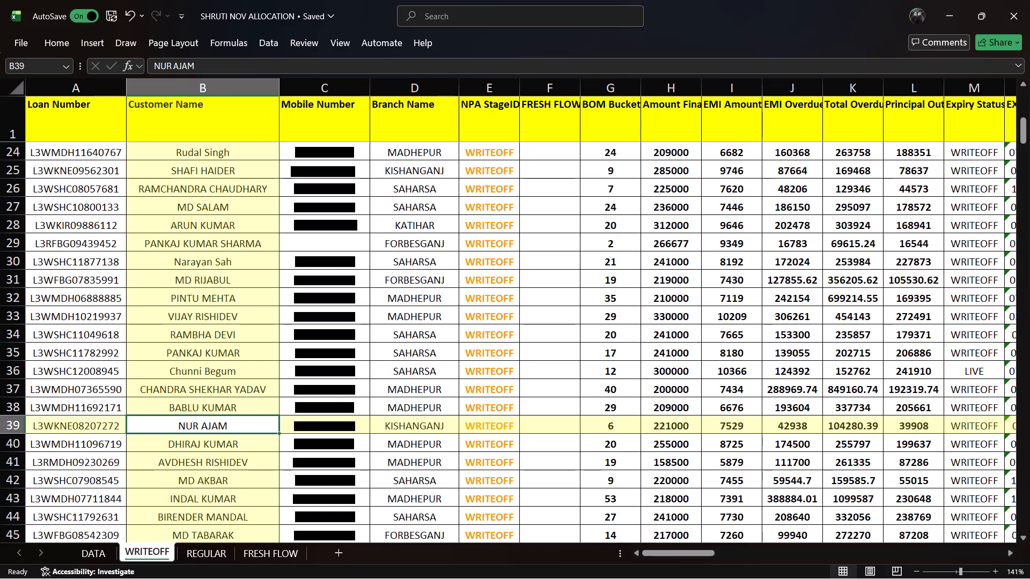
key("Right")
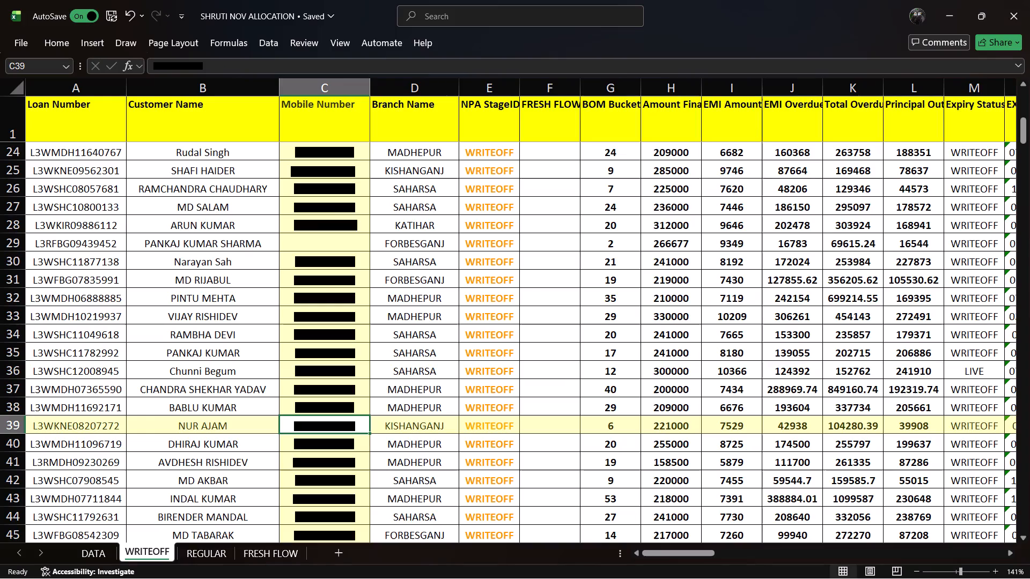
key("Right")
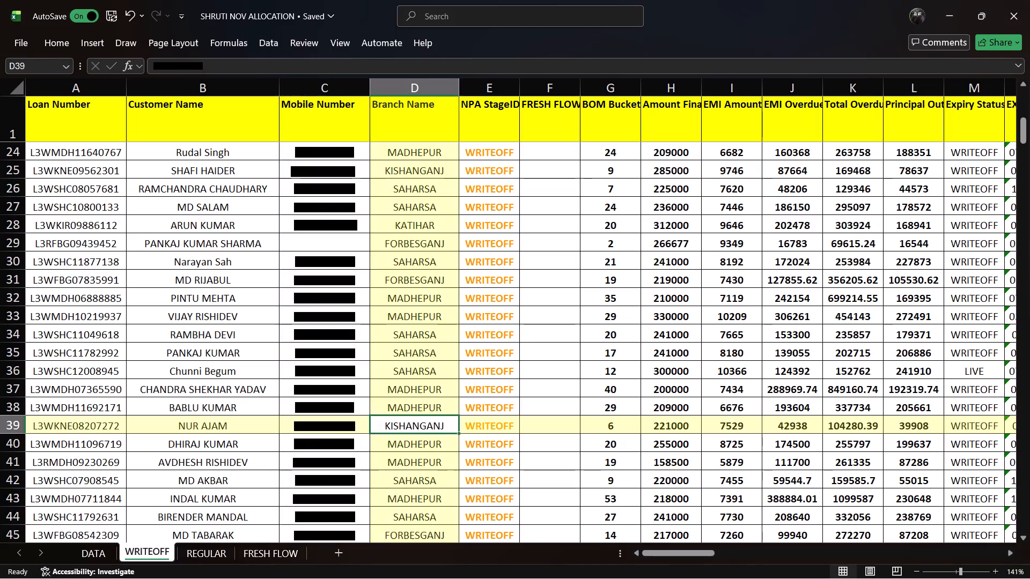
key("Right")
key("Right")
key("Right")
key("Right")
key("Right")
key("Right")
key("Right")
key("Right")
key("Right")
key("Right")
key("Right")
key("Right")
key("Right")
key("Right")
key("Right")
key("Right")
key("Right")
key("Right")
key("Right")
key("Right")
key("Right")
key("Right")
key("Right")
key("Right")
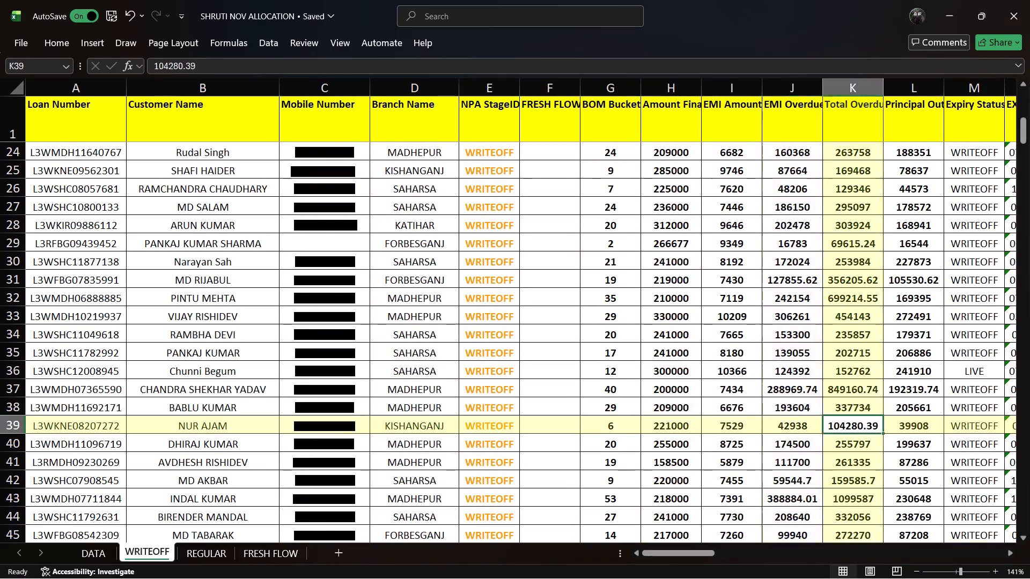
key("Right")
key("Right")
key("Right")
key("Right")
key("Right")
key("Right")
key("Right")
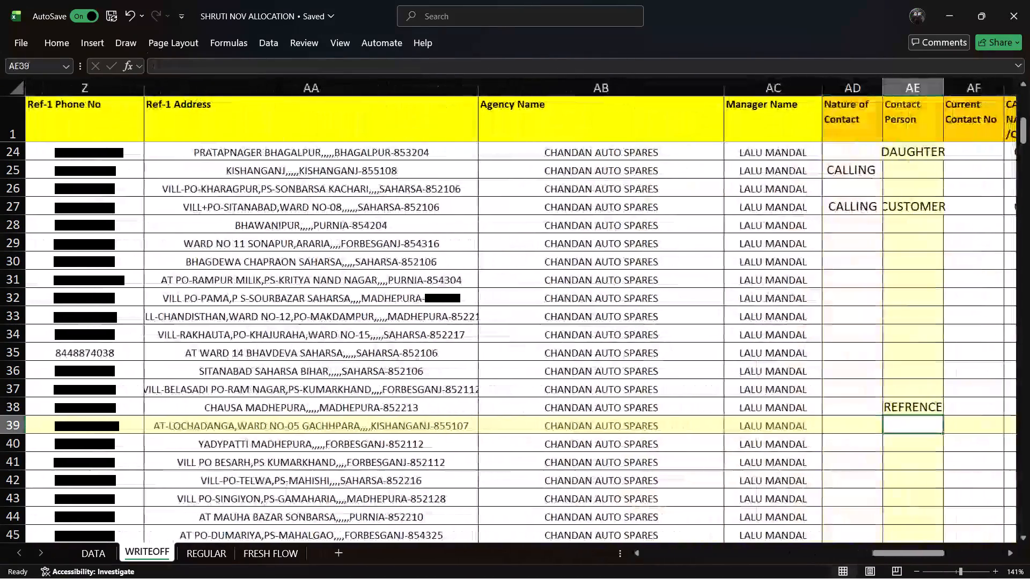
key("Right")
key("Right")
key("Right")
key("Right")
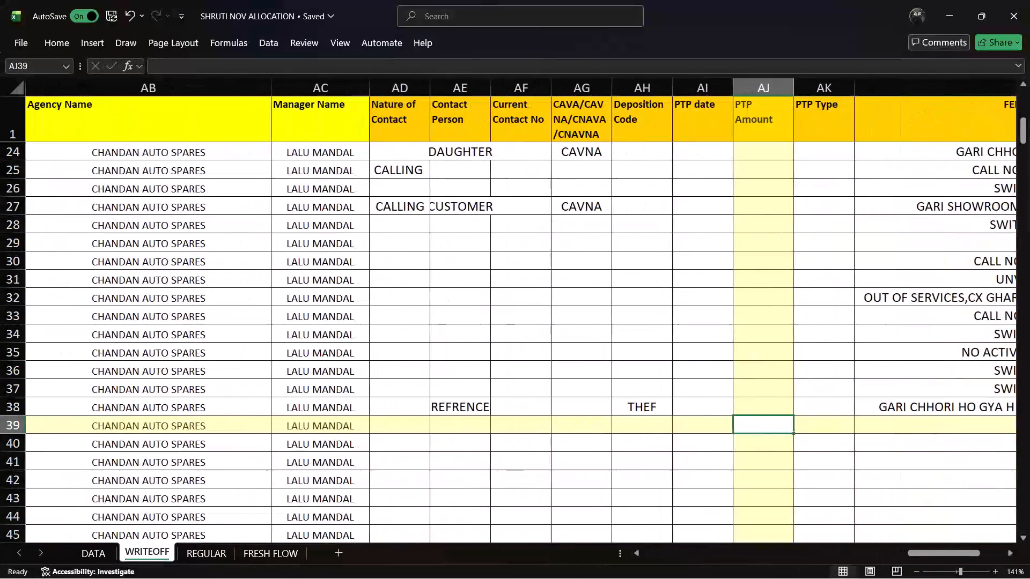
key("Right")
key("Right")
key("Right")
key("Right")
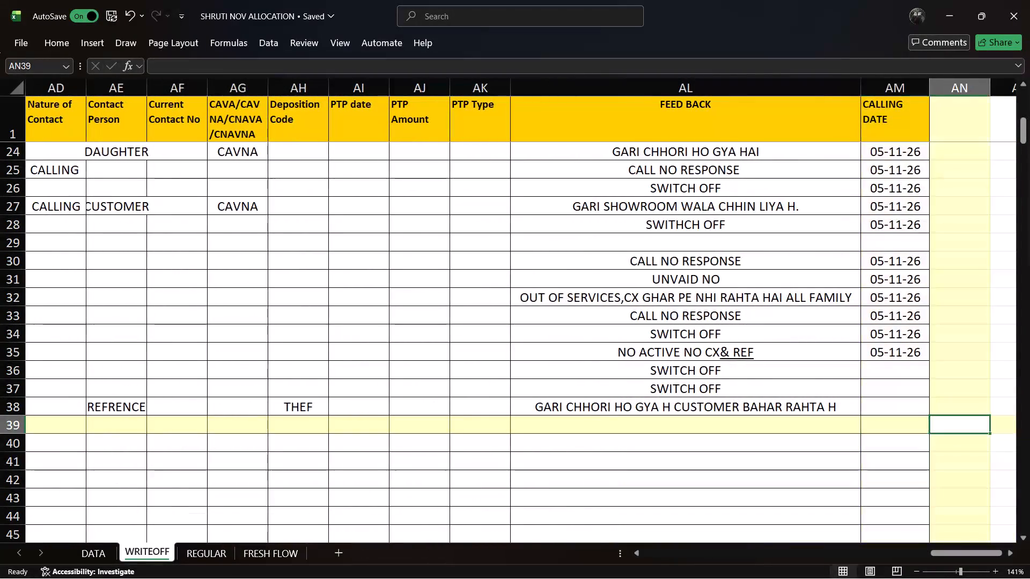
key("Left")
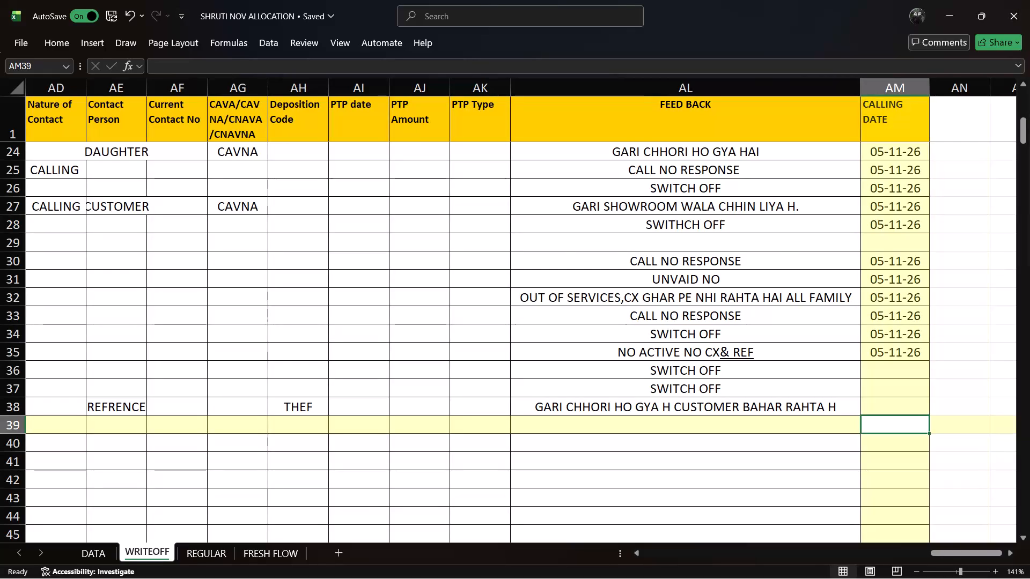
key("Left")
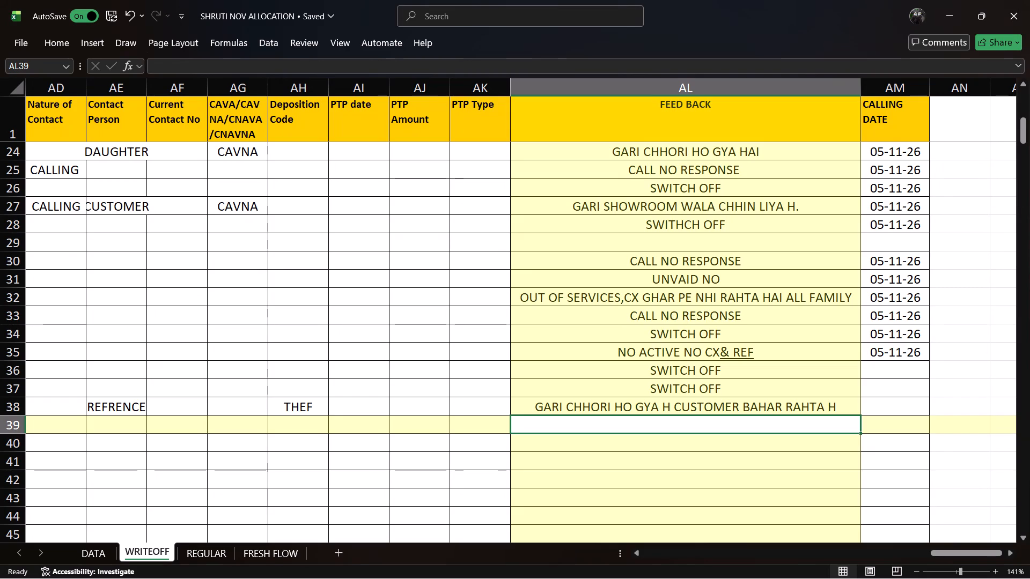
left_click(599, 424)
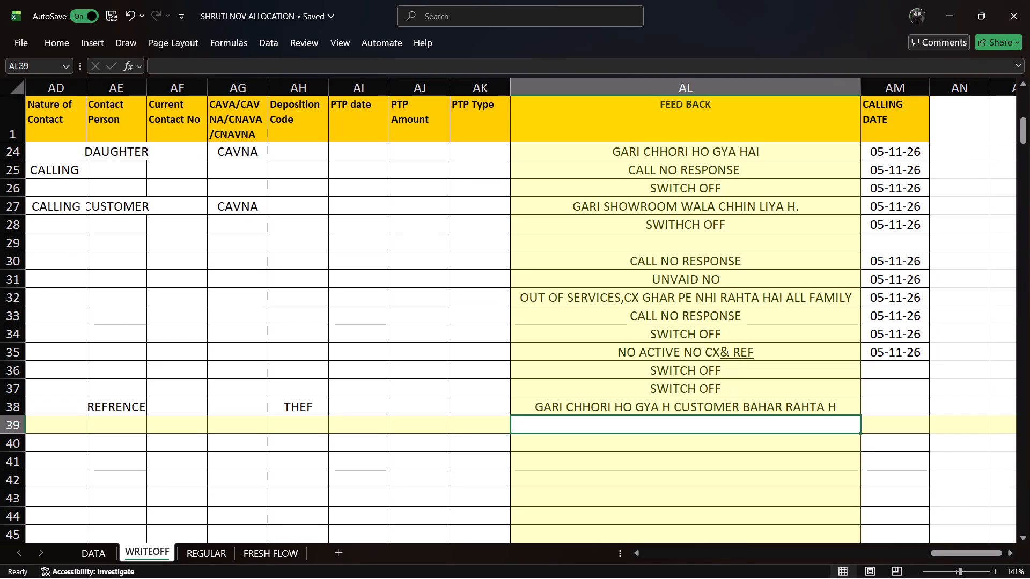
type("TNC")
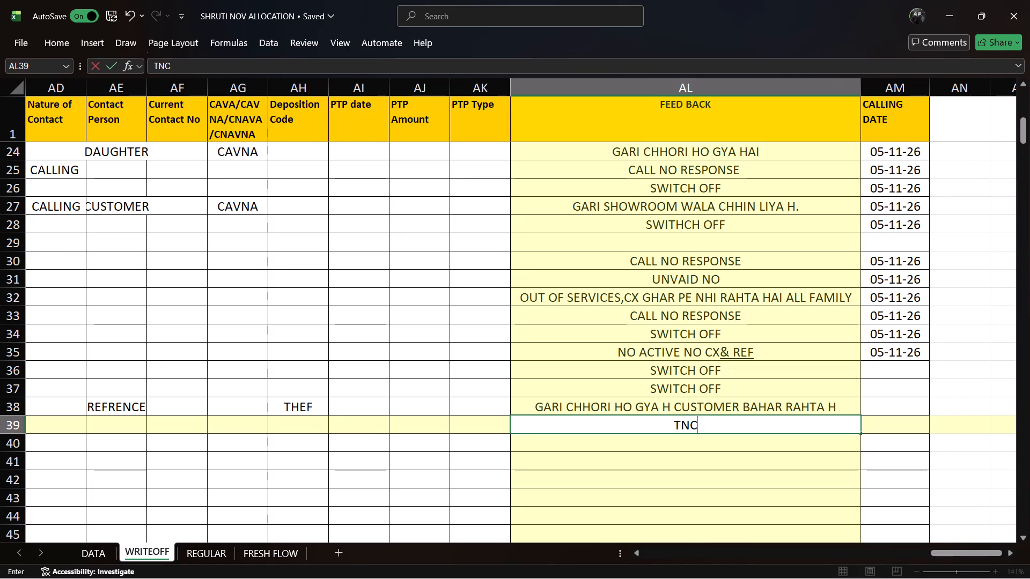
key("Right")
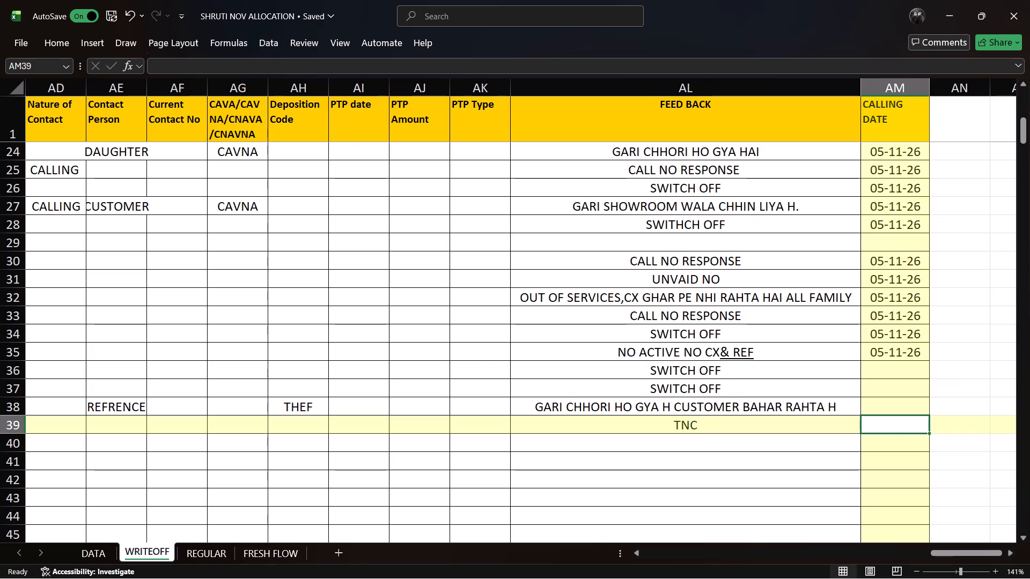
key("ctrl+semicolon")
key("Left")
Check the Mobile Number in C40, and fill row 40 with the feedback TNC and the calling date 06-11-26.
key("Left")
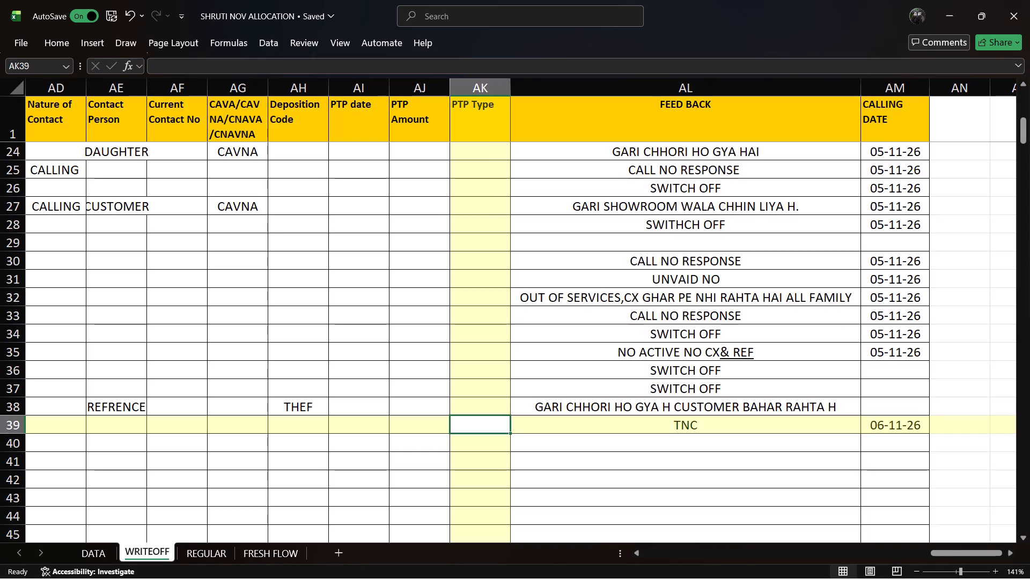
key("Left")
key("Left")
key("Left")
key("Left")
key("Left")
key("Left")
key("Left")
key("Left")
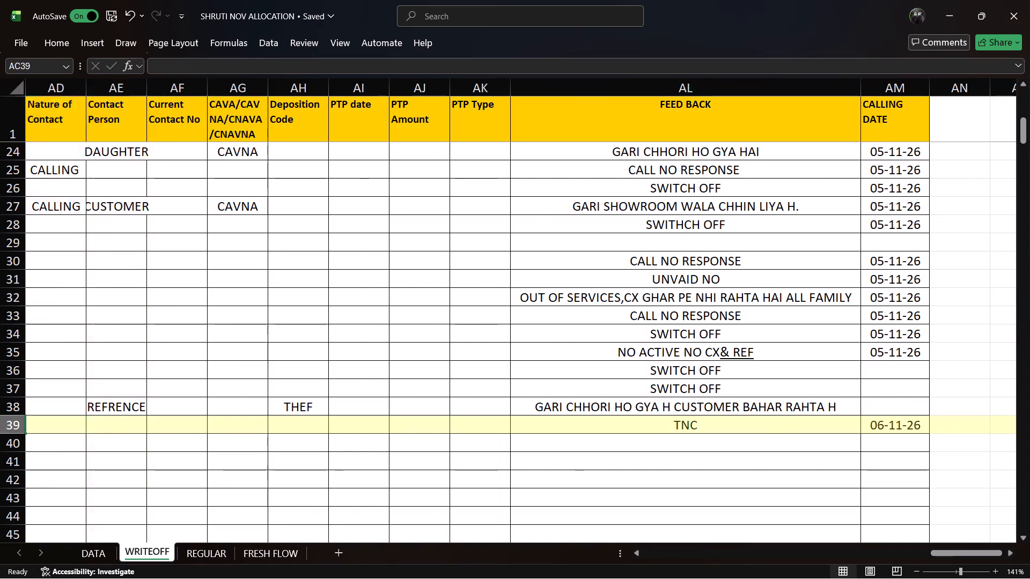
key("Left")
key("Left")
key("Left")
key("Left")
key("Left")
key("Left")
key("Left")
key("Left")
key("Left")
key("Left")
key("Left")
key("Left")
key("Left")
key("Left")
key("Left")
key("Left")
key("Left")
key("Left")
key("Left")
key("Left")
key("Left")
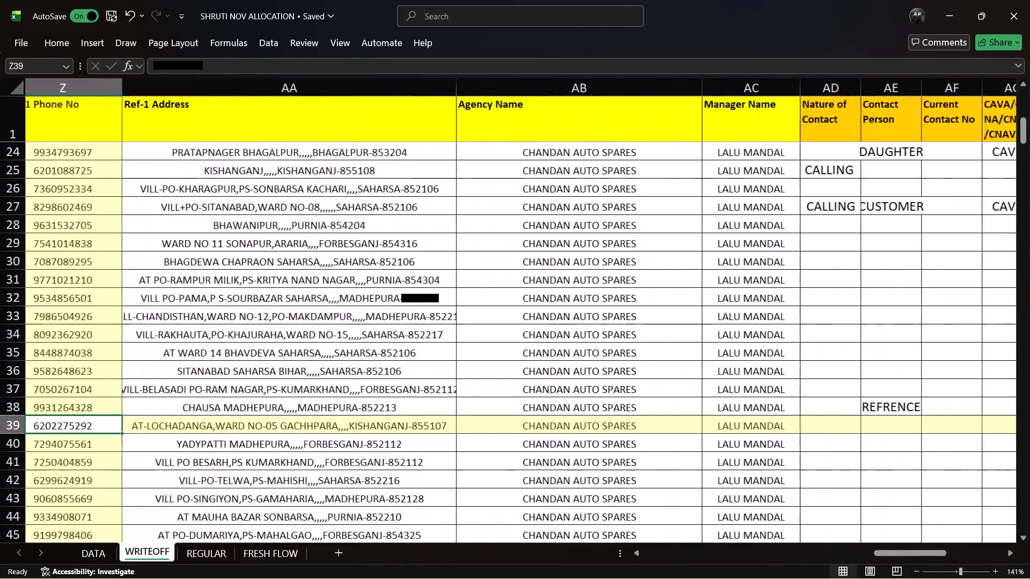
key("Down")
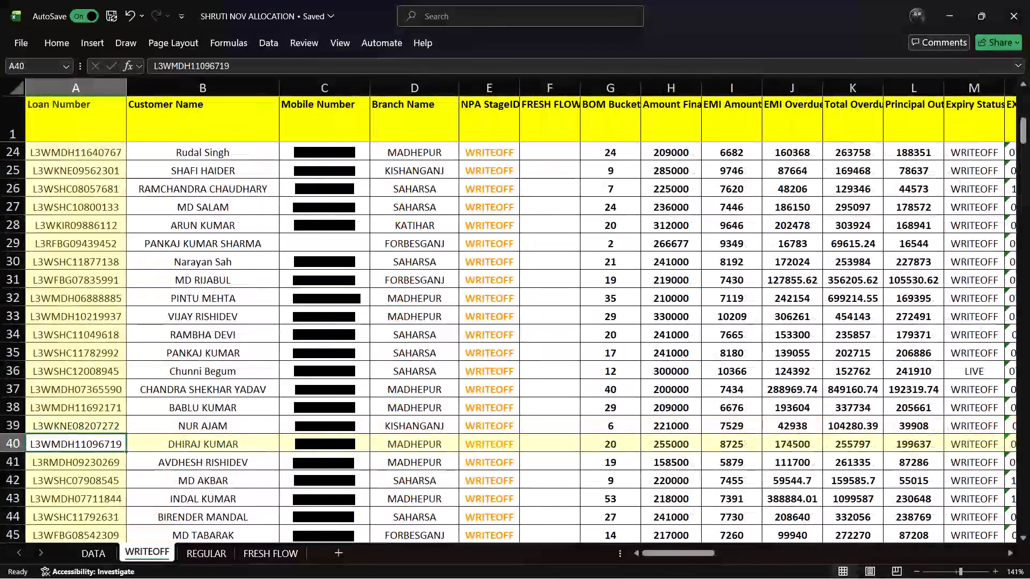
key("Right")
key("Right")
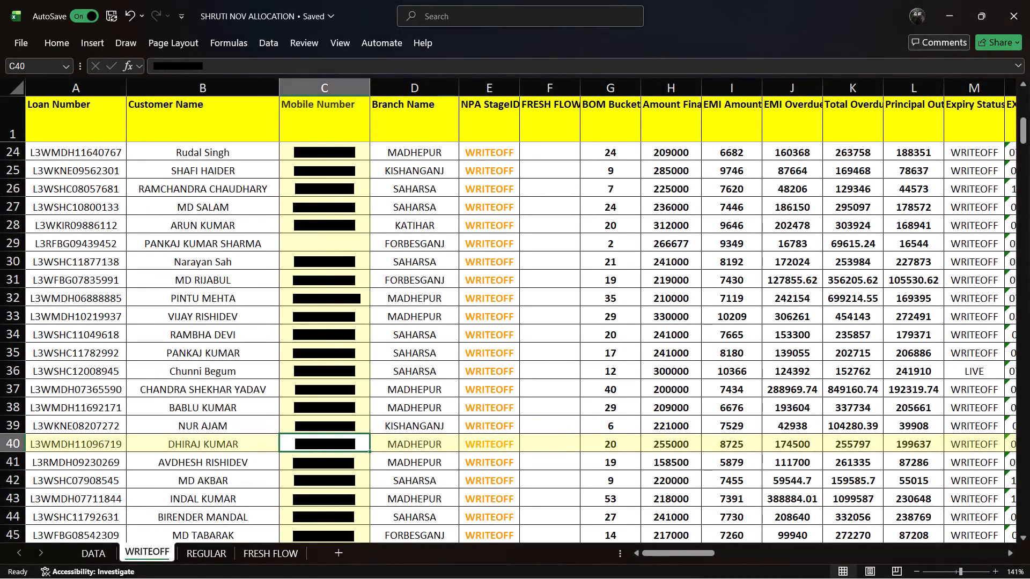
key("Right")
key("Right")
key("Right")
key("Right")
key("Right")
key("Right")
key("Right")
key("Right")
key("Right")
key("Right")
key("Right")
key("Right")
key("Right")
key("Right")
key("Right")
key("Right")
key("Right")
key("Right")
key("Right")
key("Right")
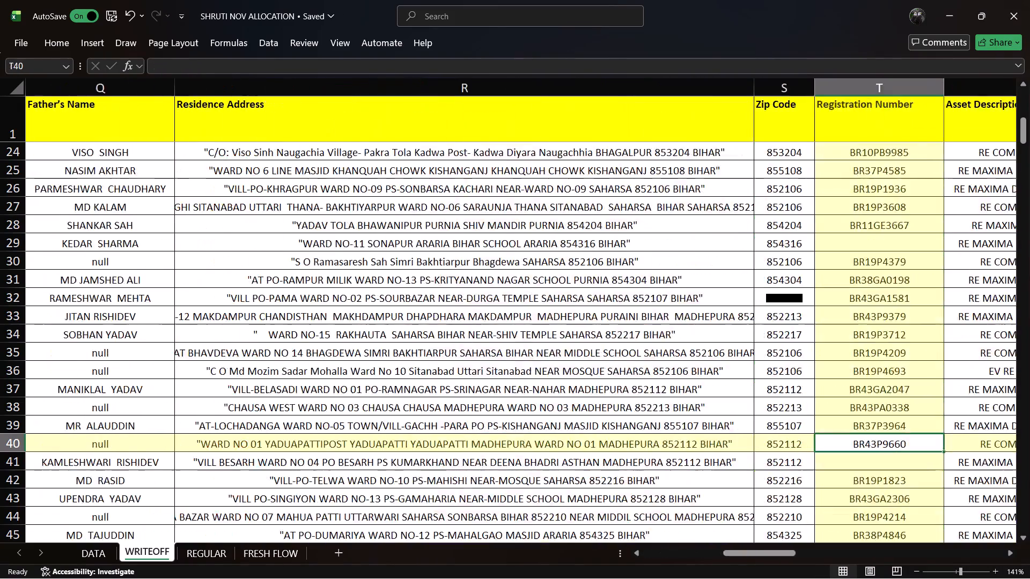
key("Right")
key("Right")
key("Right")
key("Right")
key("Right")
key("Right")
key("Right")
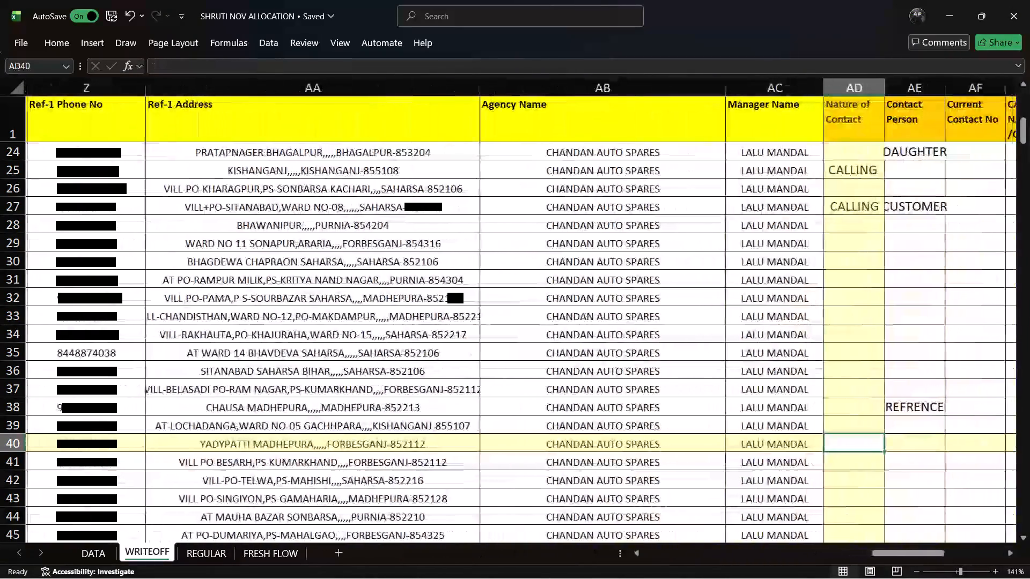
key("Right")
key("Right")
key("Right")
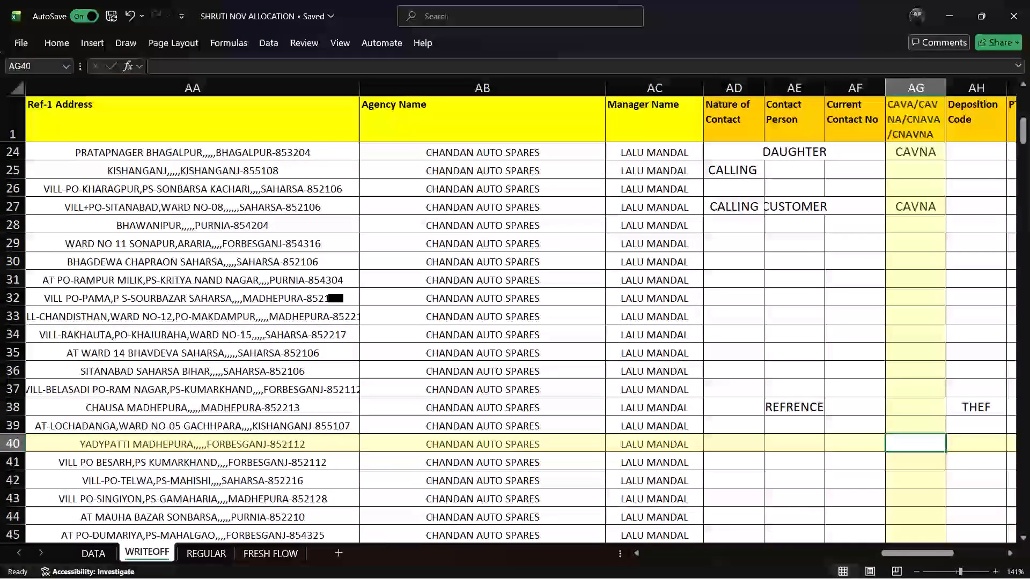
key("Right")
key("Right")
key("Right")
key("Right")
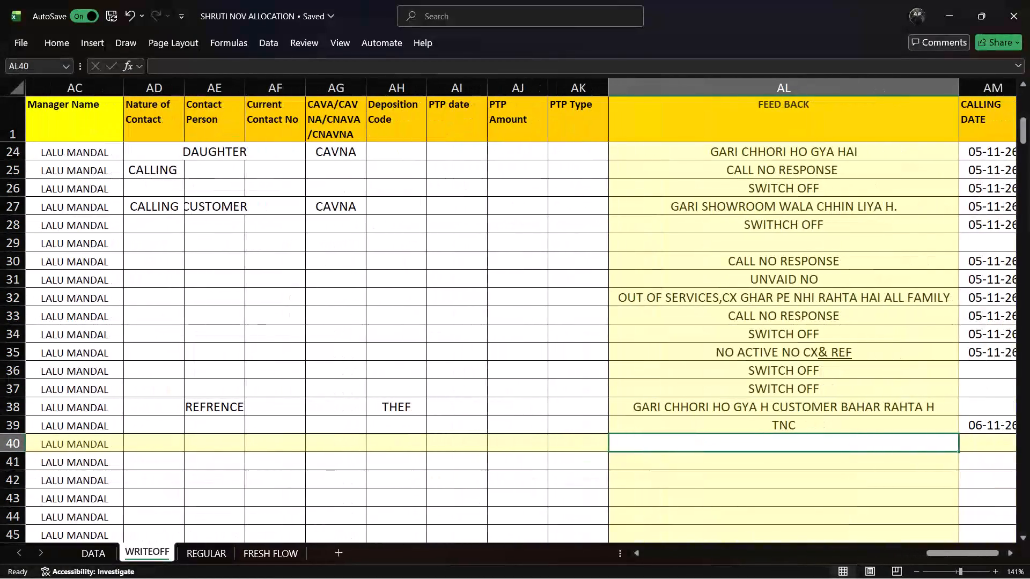
type("TNC")
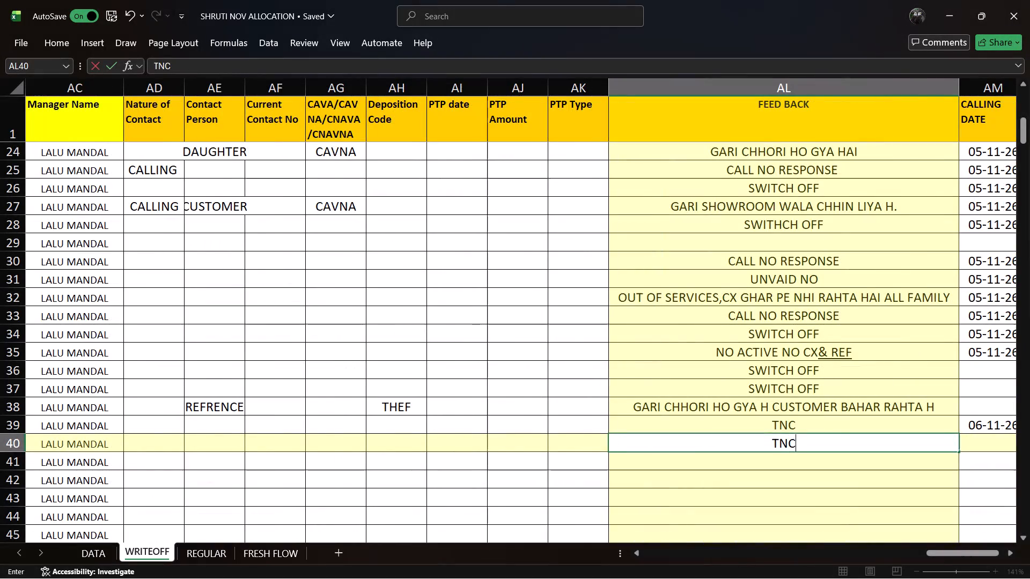
key("Right")
key("ctrl+semicolon")
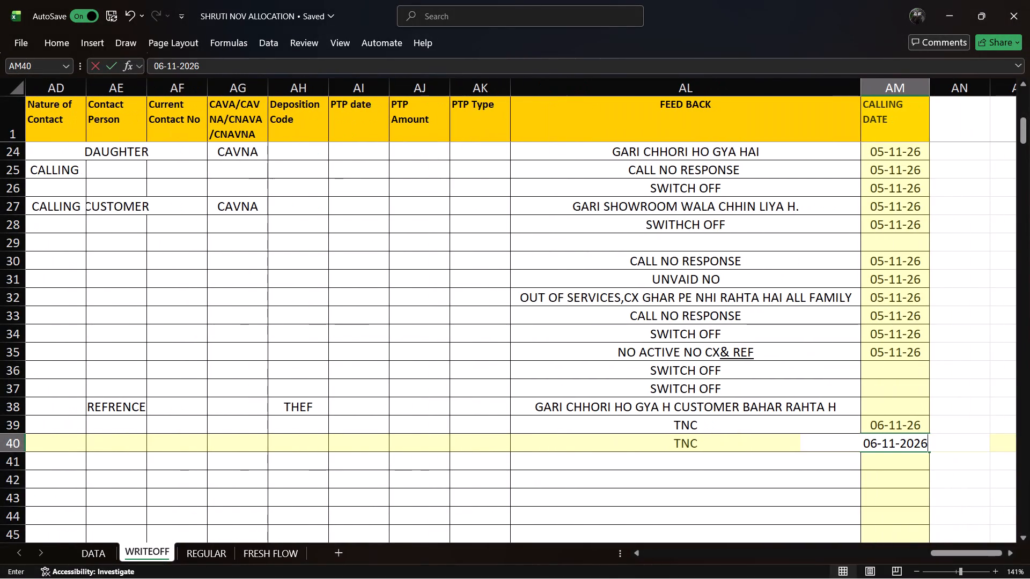
Save the workbook.
key("ctrl+s")
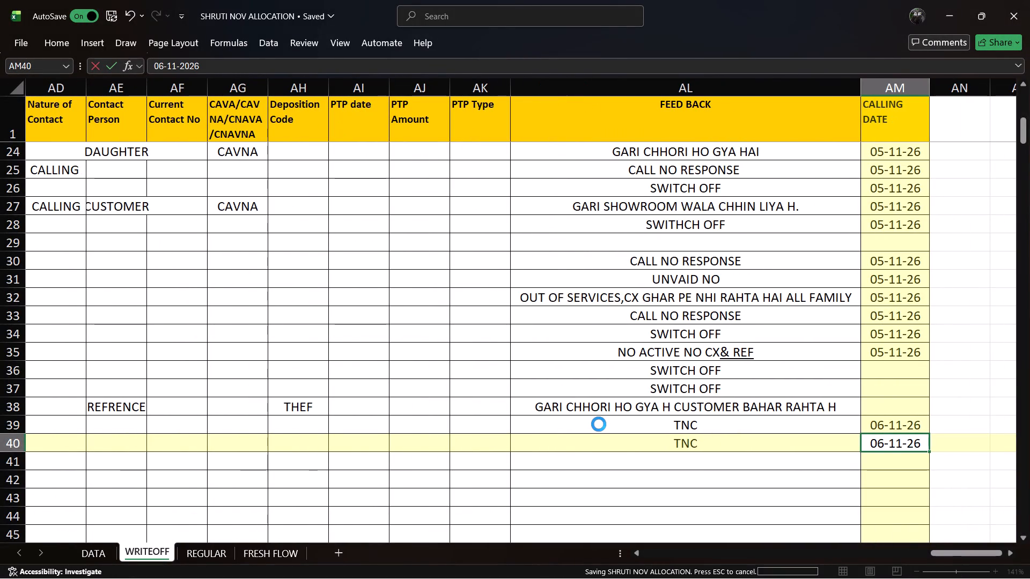
Go back to the customer details on the WRITEOFF sheet and examine the Mobile Number in C41.
key("Left")
key("Left")
key("Left")
key("Left")
key("Left")
key("Left")
key("Left")
key("Left")
key("Left")
key("Left")
key("Left")
key("Left")
key("Left")
key("Left")
key("Left")
key("Left")
key("Left")
key("Left")
key("Left")
key("Left")
key("Left")
key("Left")
key("Left")
key("Left")
key("Left")
key("Left")
key("Left")
key("Left")
key("Left")
key("Left")
key("Left")
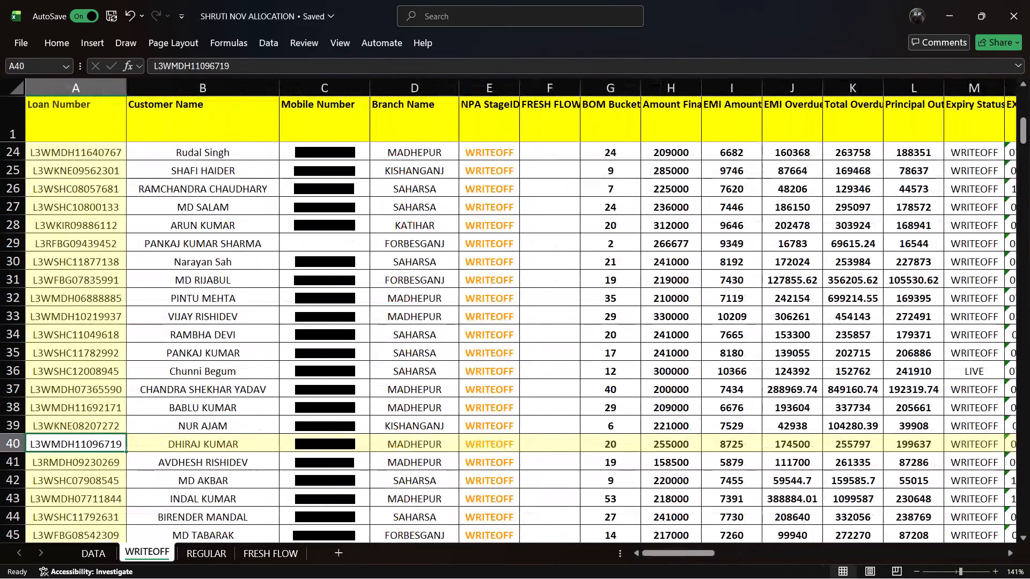
key("Down")
key("Right")
key("Right")
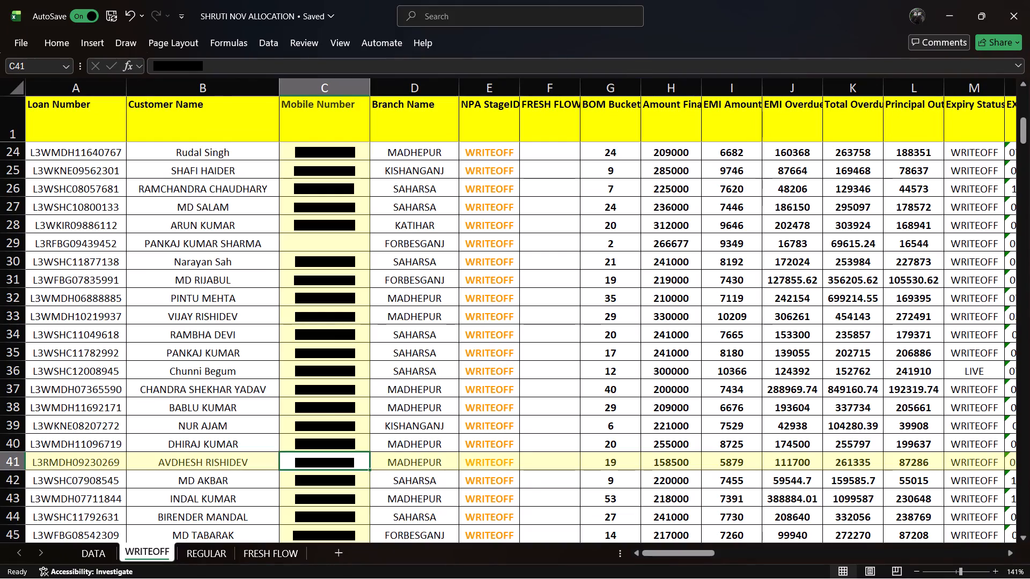
Narrow the FRESH FLOW column on the WRITEOFF sheet, and return to the Loan Number in A41.
left_click_drag(577, 88, 542, 88)
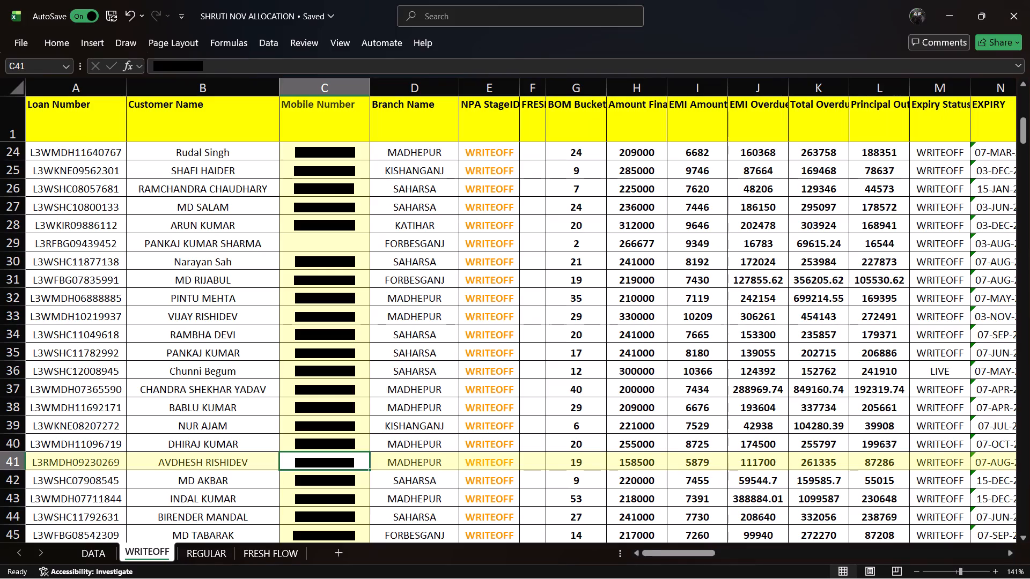
key("Left")
key("Left")
key("Left")
key("Left")
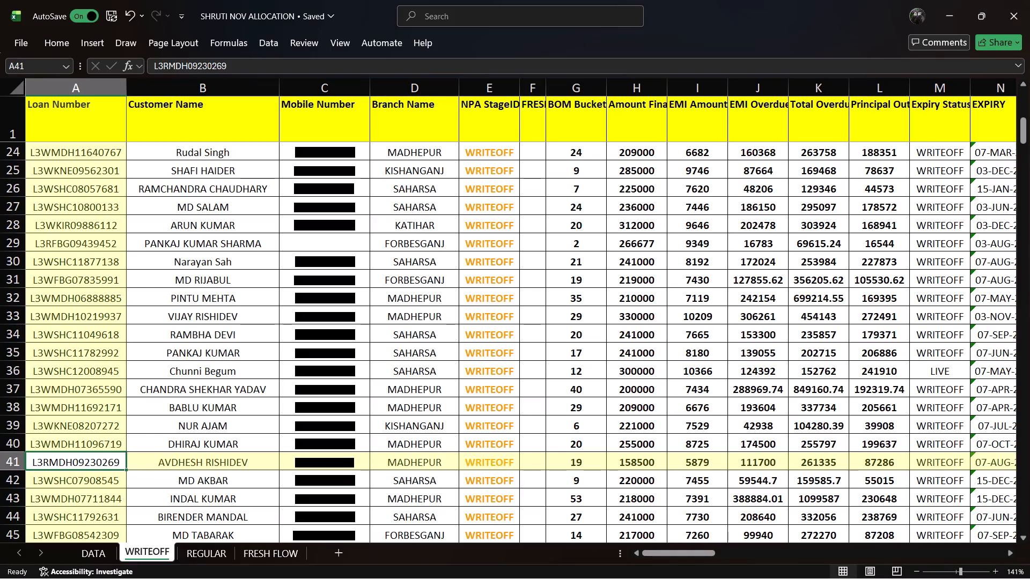
Enter TNC ( WRONG NO) as the feedback in AL41 on the WRITEOFF sheet.
key("Right")
key("Right")
key("Right")
key("Right")
key("Right")
key("Right")
key("Right")
key("Right")
key("Right")
key("Right")
key("Right")
key("Right")
key("Right")
key("Right")
key("Right")
key("Right")
key("Right")
key("Right")
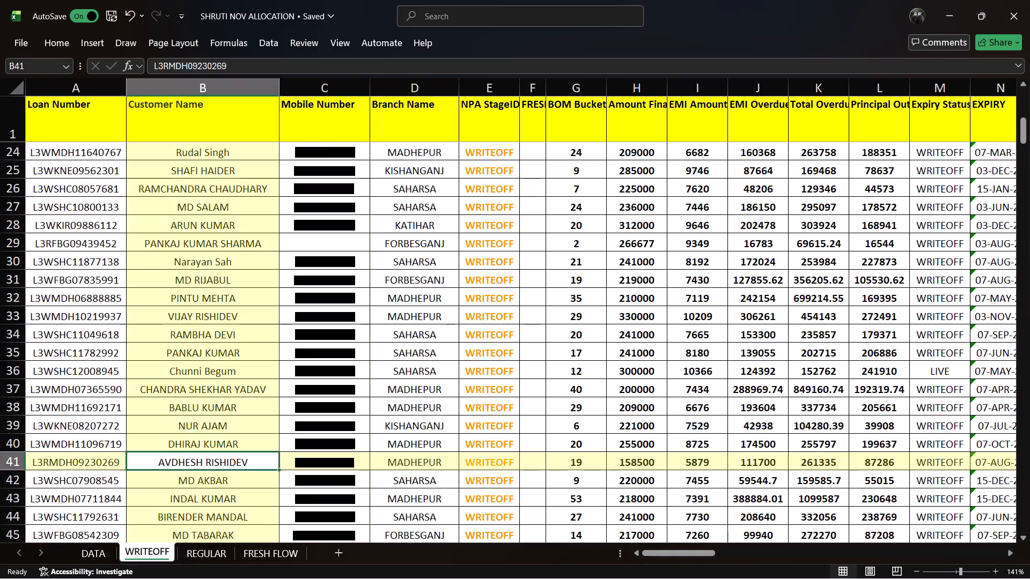
key("Right")
key("Right")
key("Right")
key("Right")
key("Right")
key("Right")
key("Right")
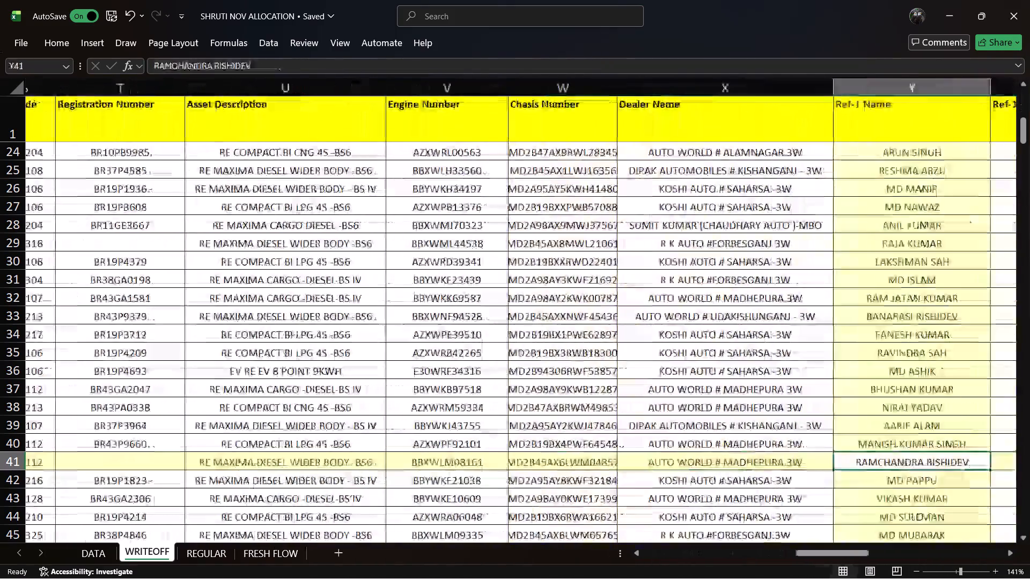
key("Right")
key("Right")
key("Right")
key("Right")
key("Right")
key("Right")
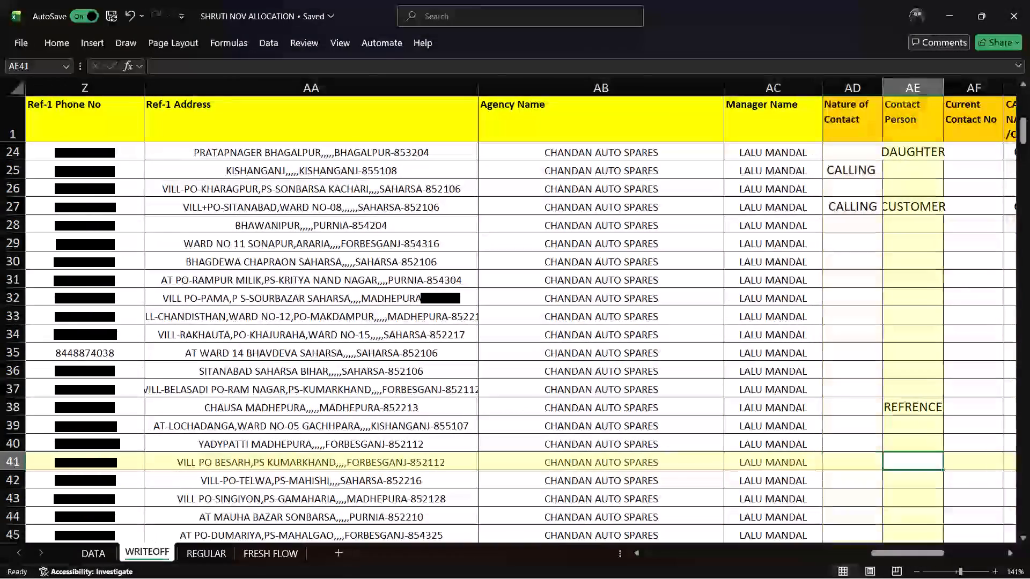
key("Right")
key("Right")
key("Right")
key("Right")
key("Right")
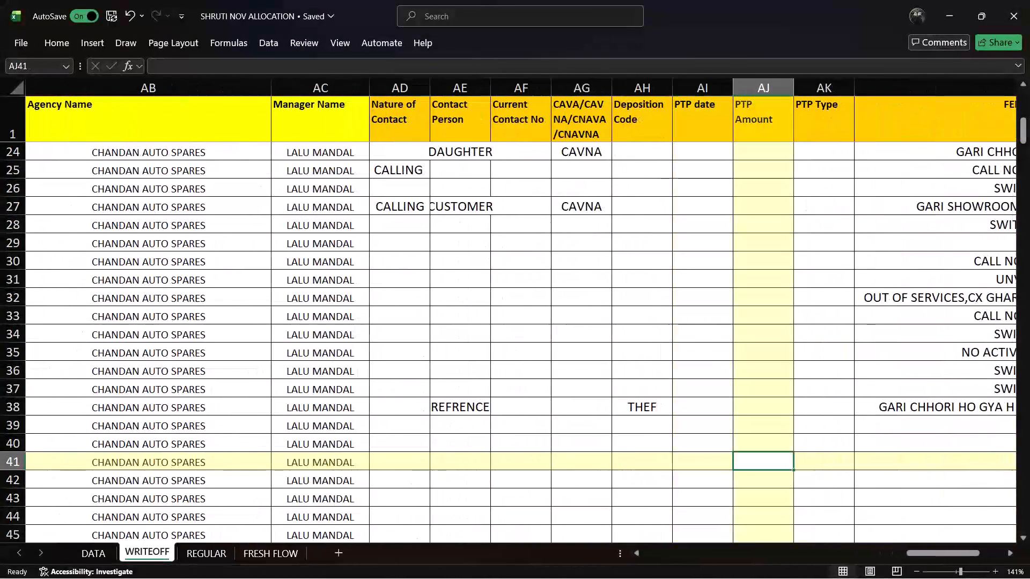
key("Right")
key("Right")
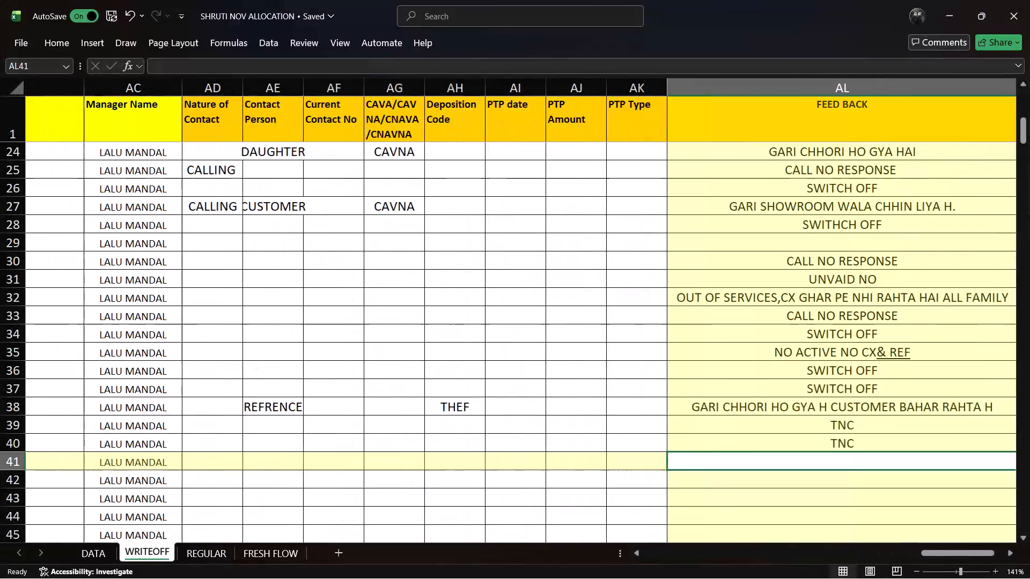
key("Right")
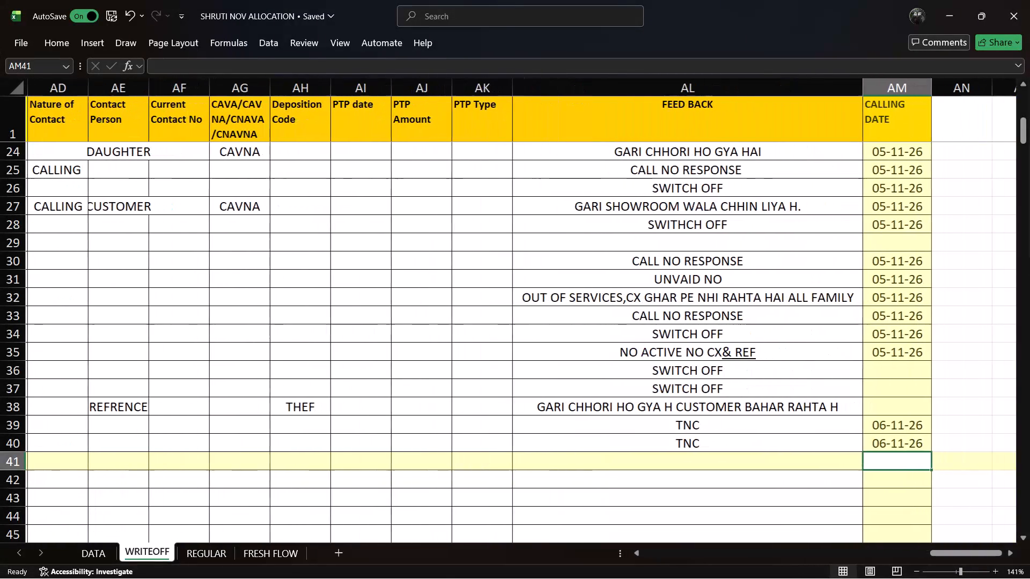
key("Left")
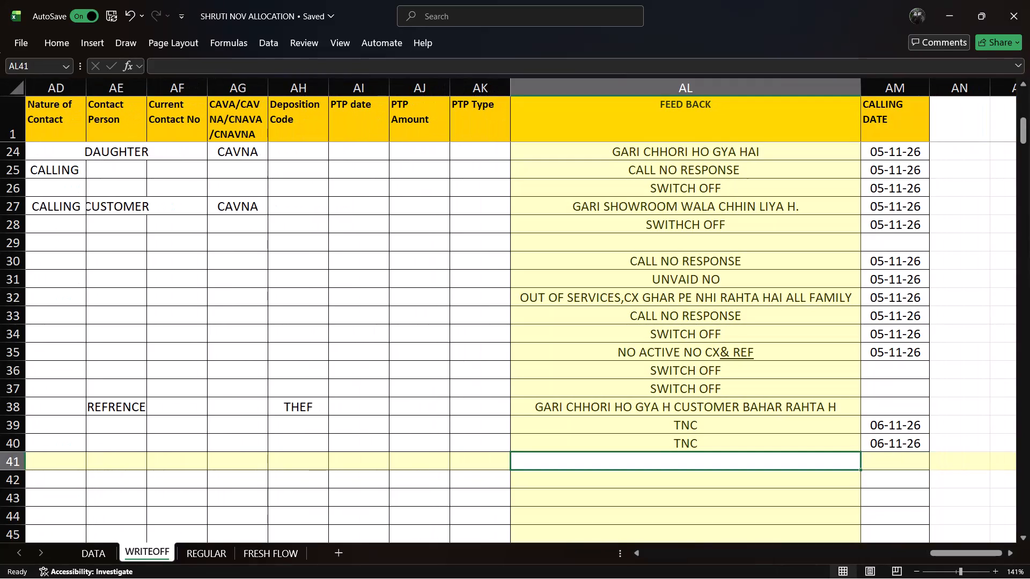
left_click(663, 465)
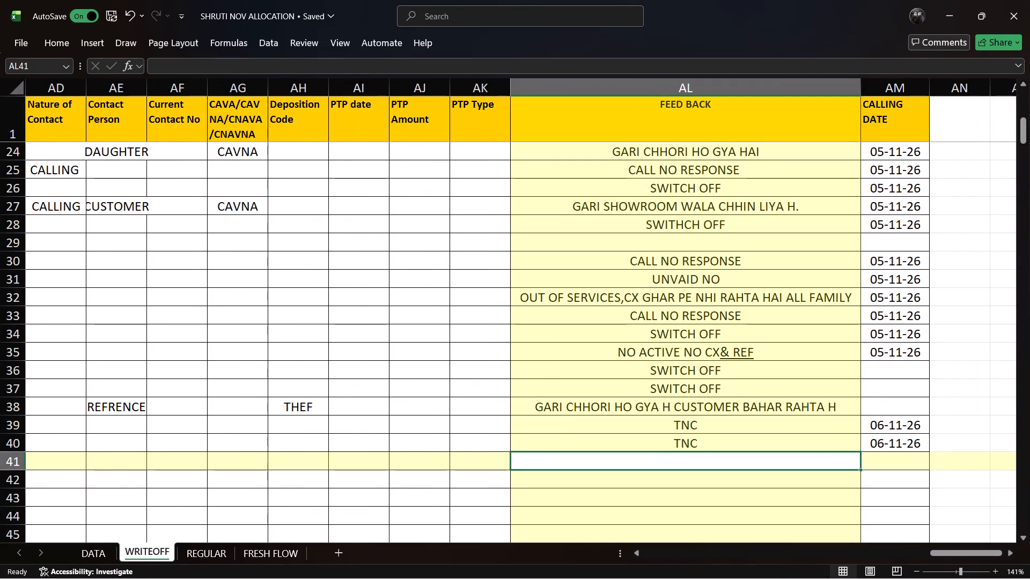
key("t")
type("NC")
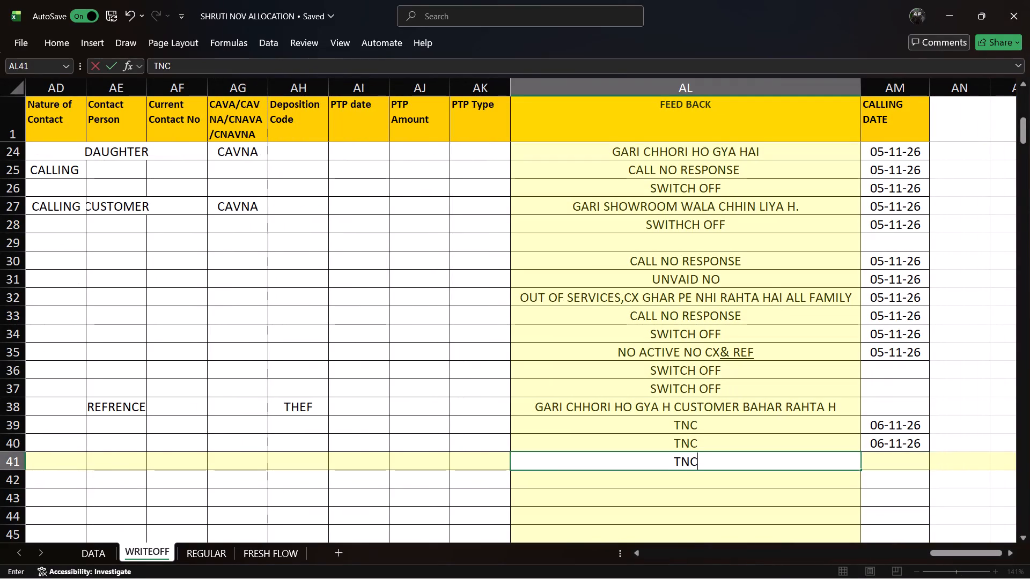
key("9")
key("BackSpace")
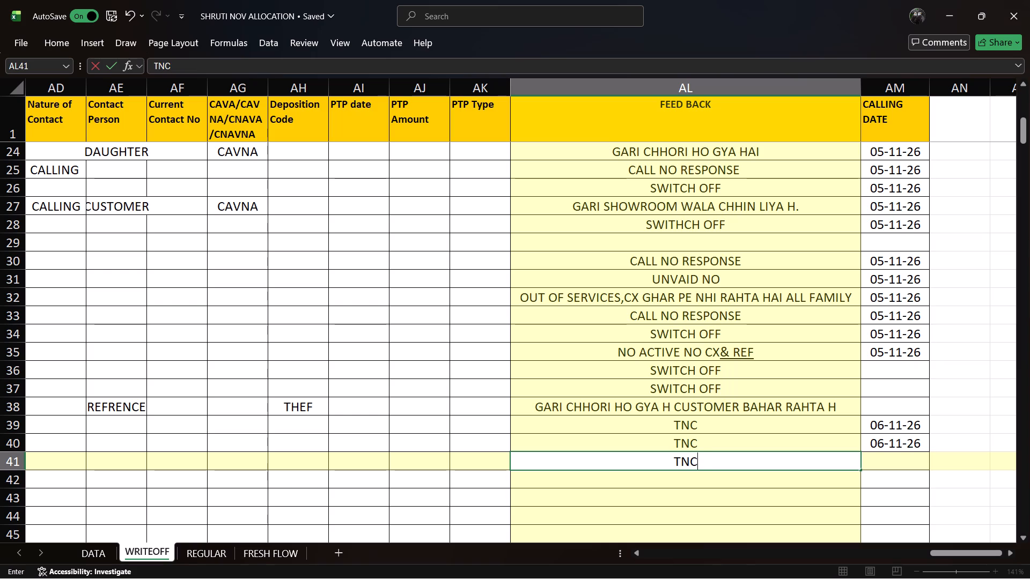
key("space")
key("shift+parenleft")
key("space")
type("WR")
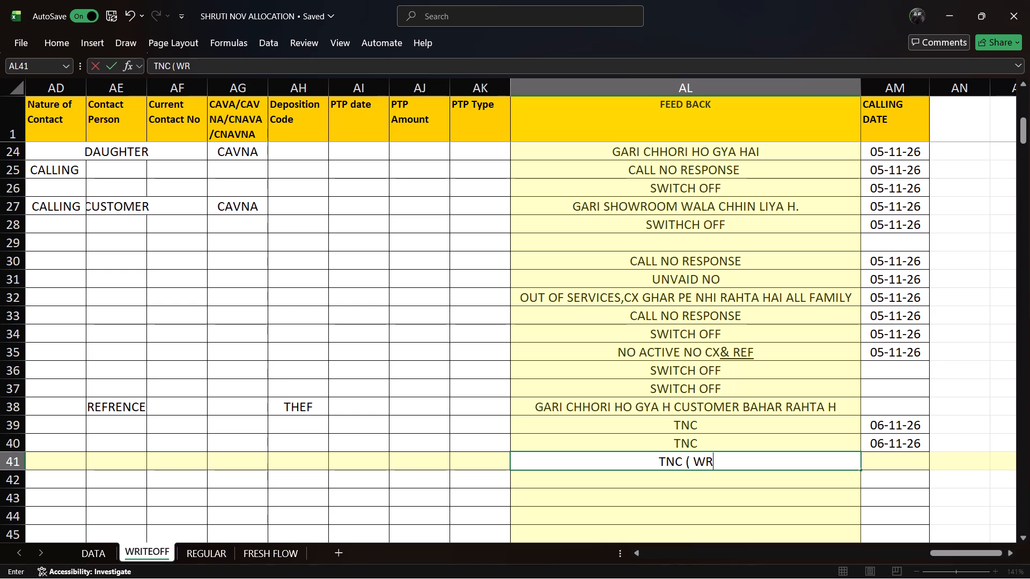
type("ONG")
key("space")
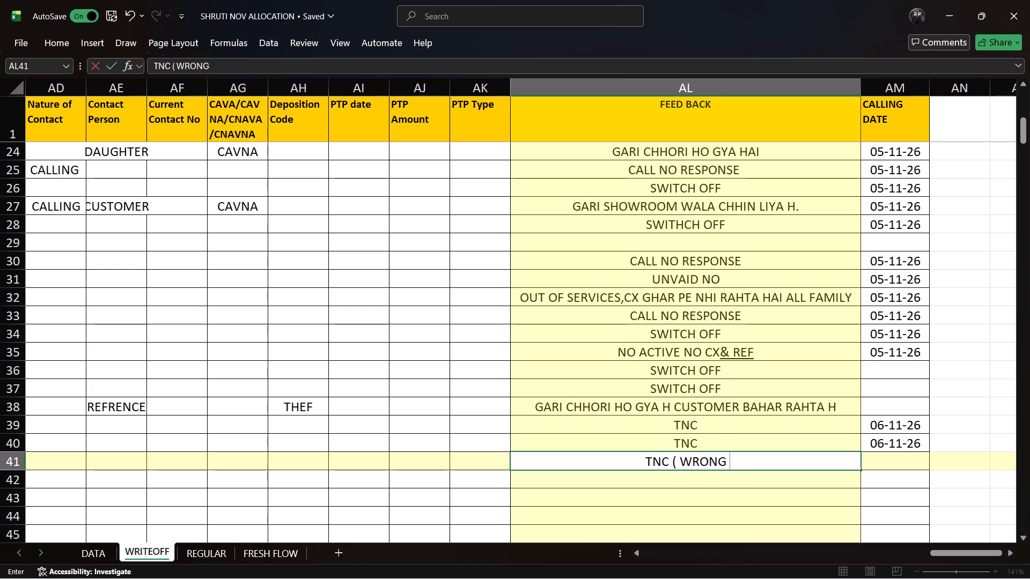
type("NO")
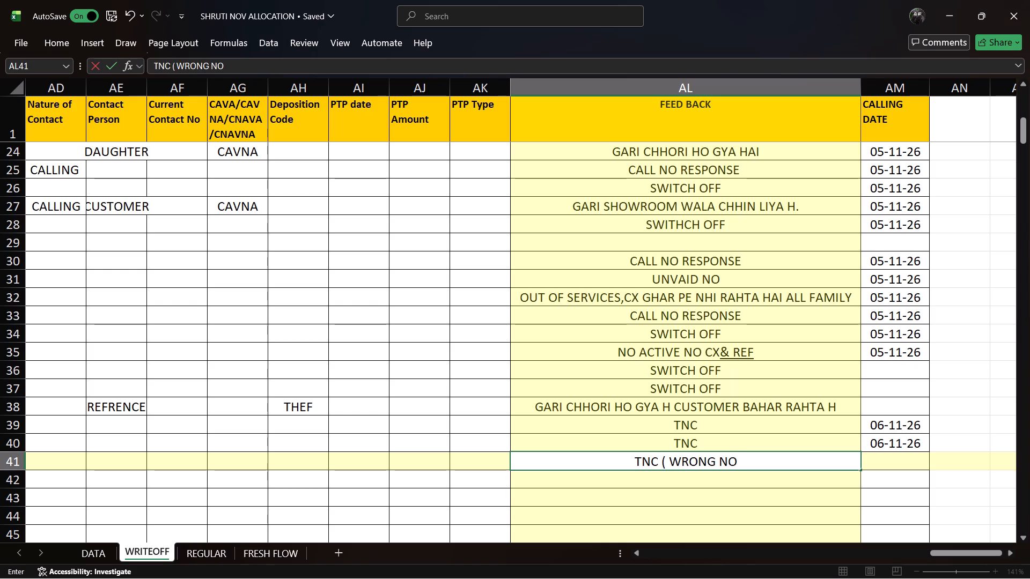
key("shift+parenright")
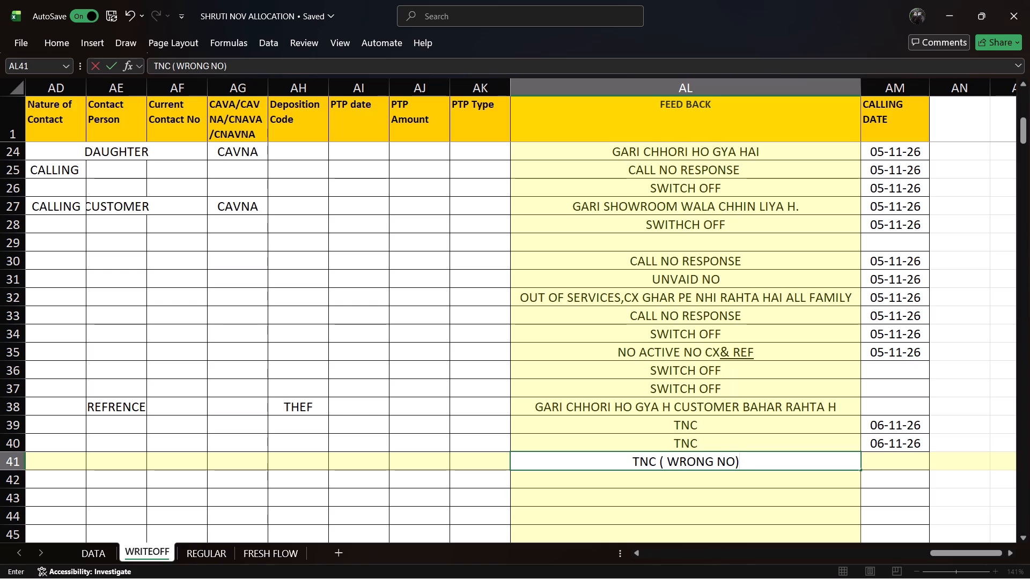
left_click(722, 407)
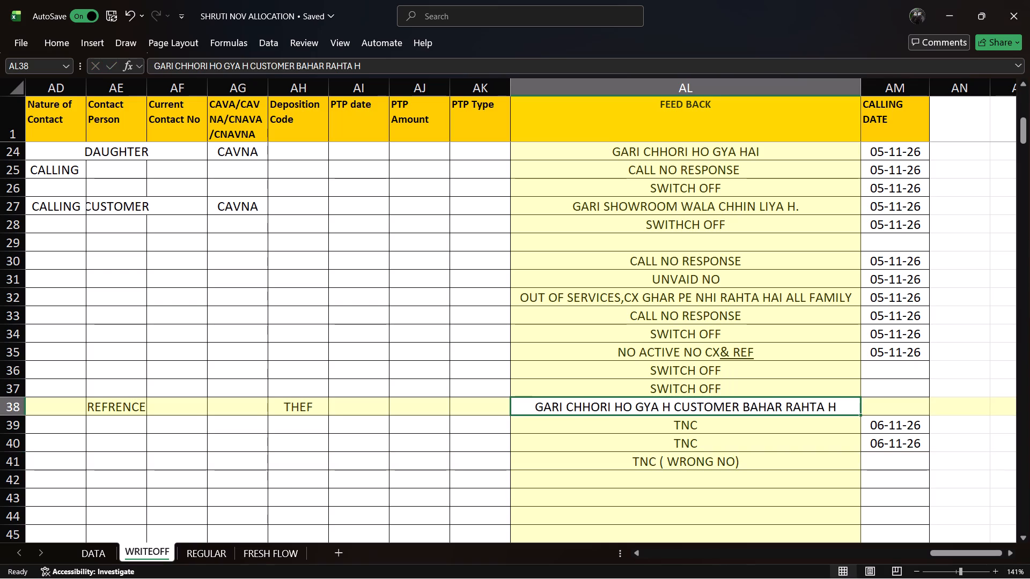
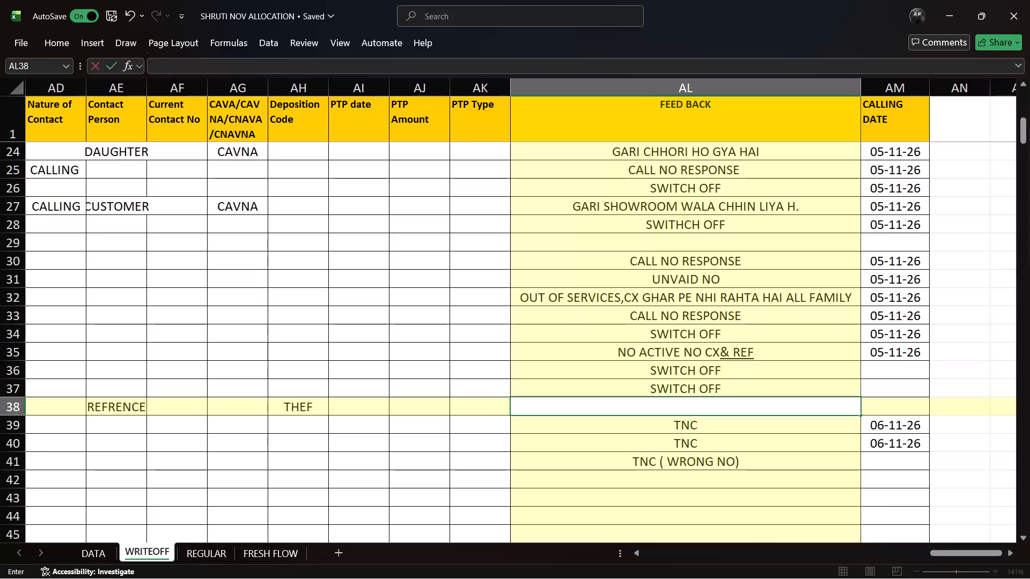
Enter CUNA as the feedback in AL38 on the WRITEOFF sheet.
type("CUNA")
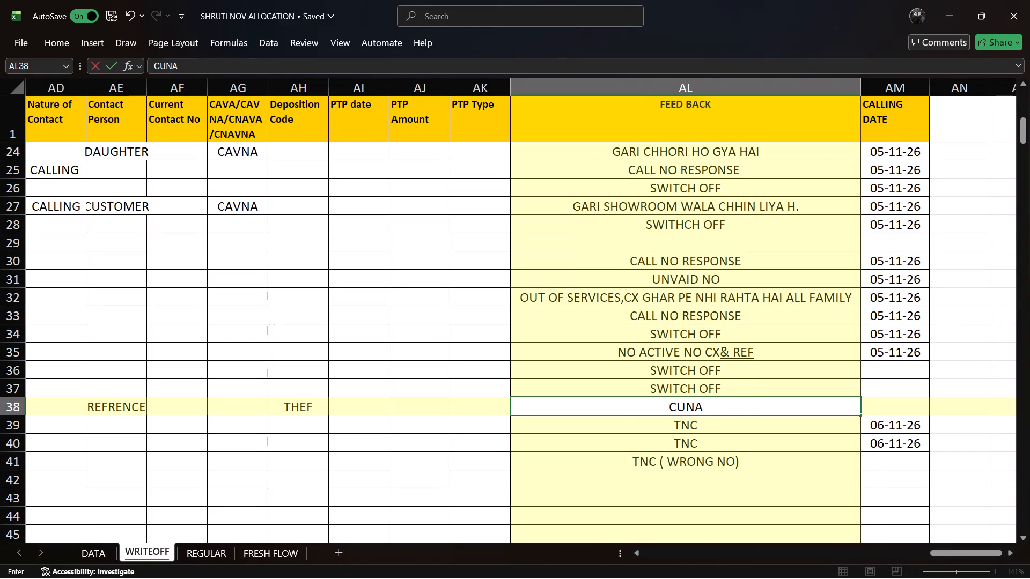
key("Up")
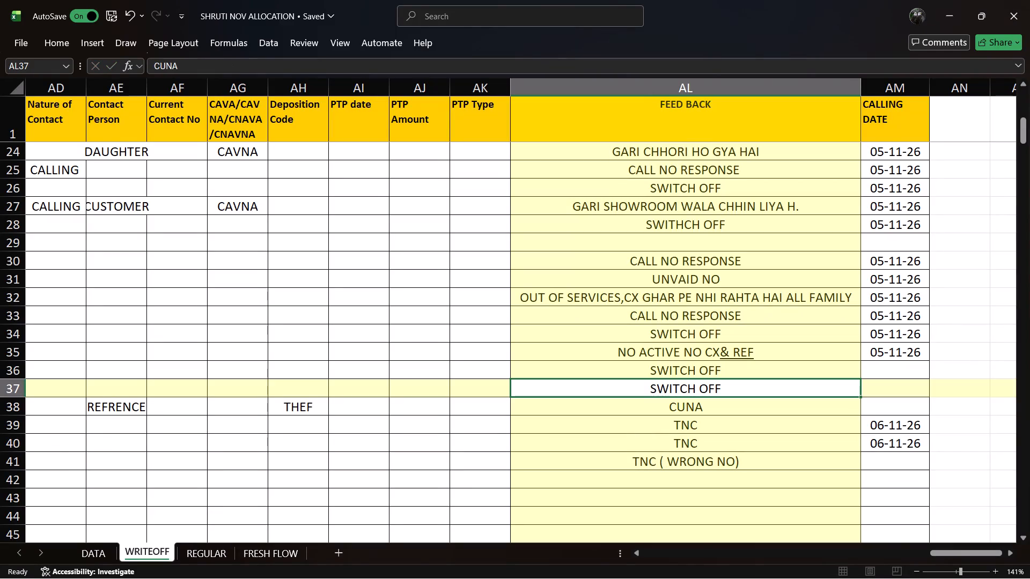
Change the feedback in AL37, AL36 and AL34 on the WRITEOFF sheet to TNC.
key("BackSpace")
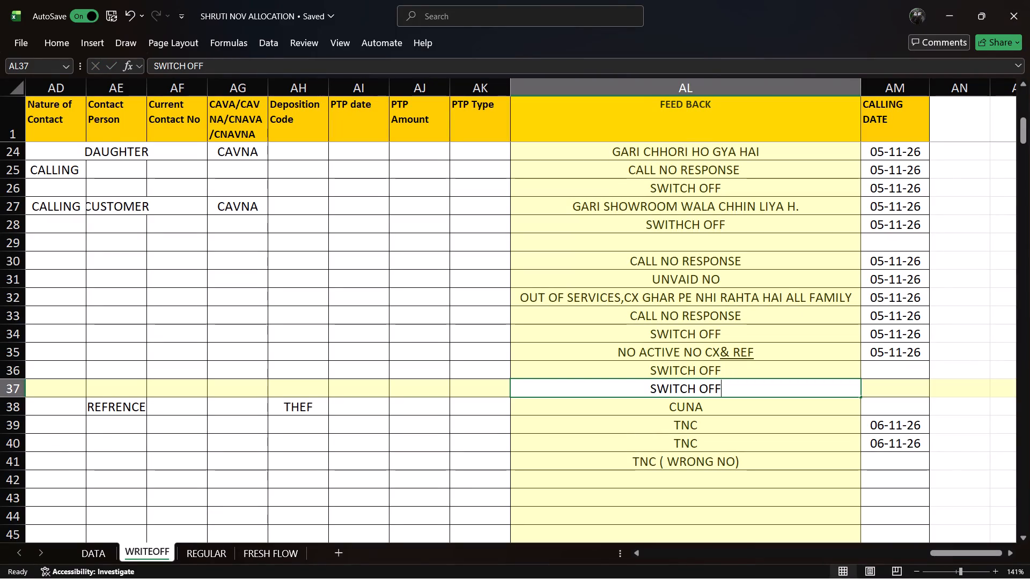
type("TNC")
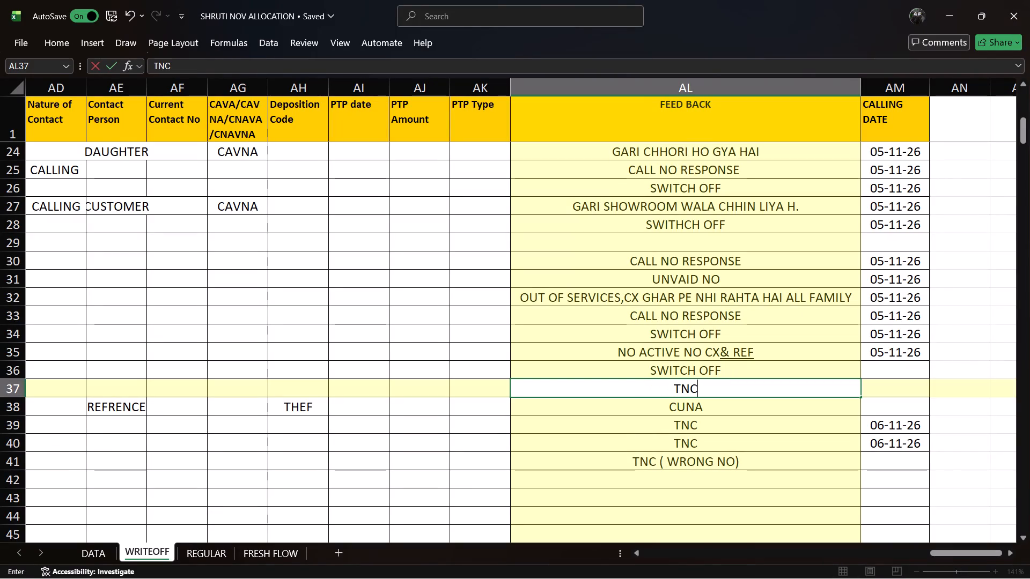
key("Up")
key("BackSpace")
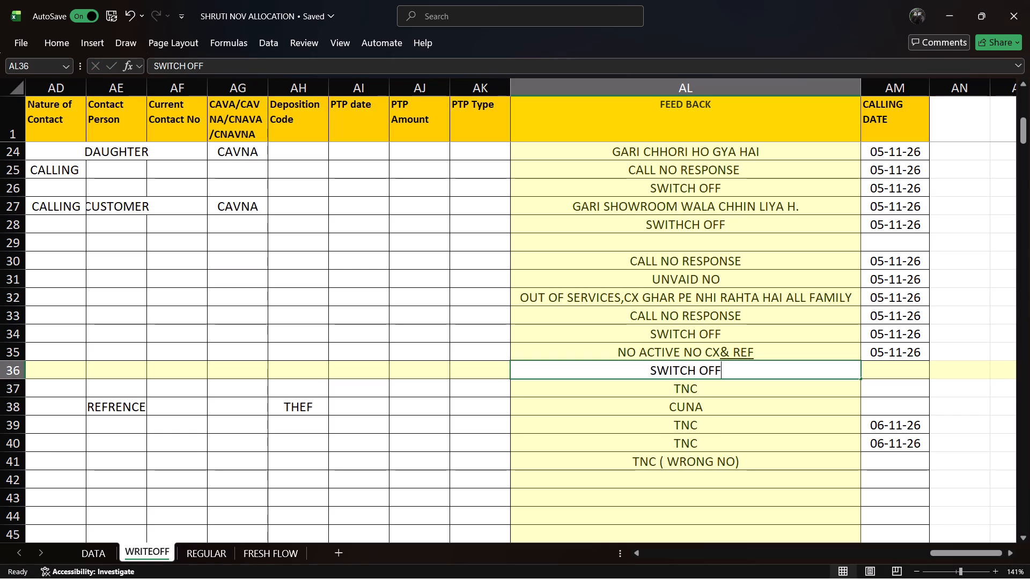
type("TNC")
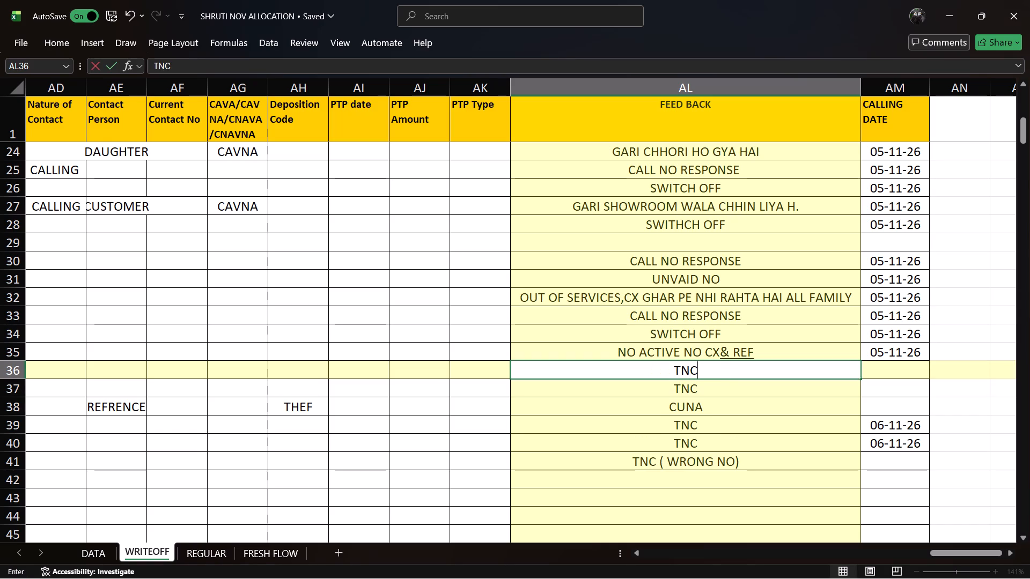
key("Up")
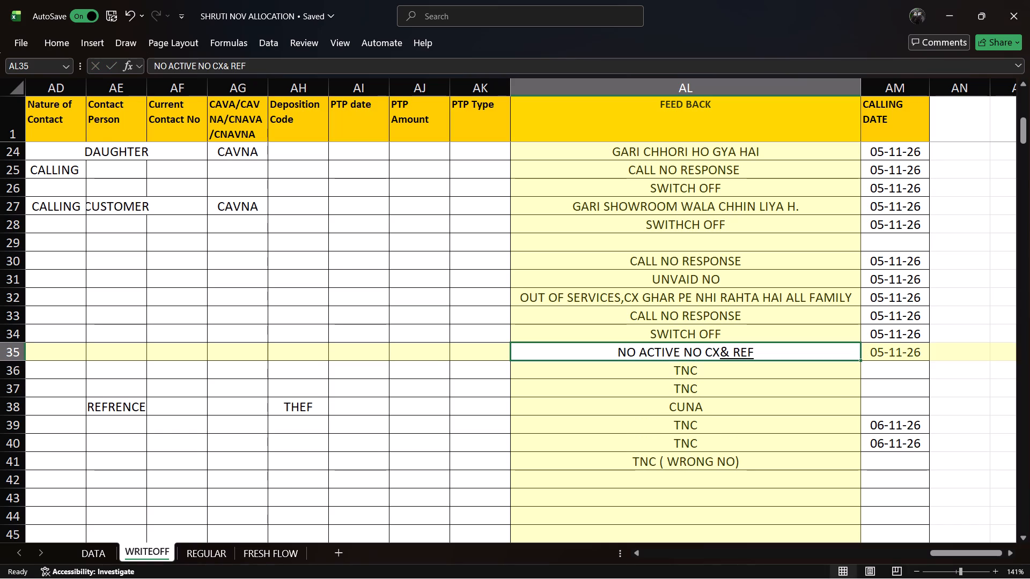
key("Up")
key("BackSpace")
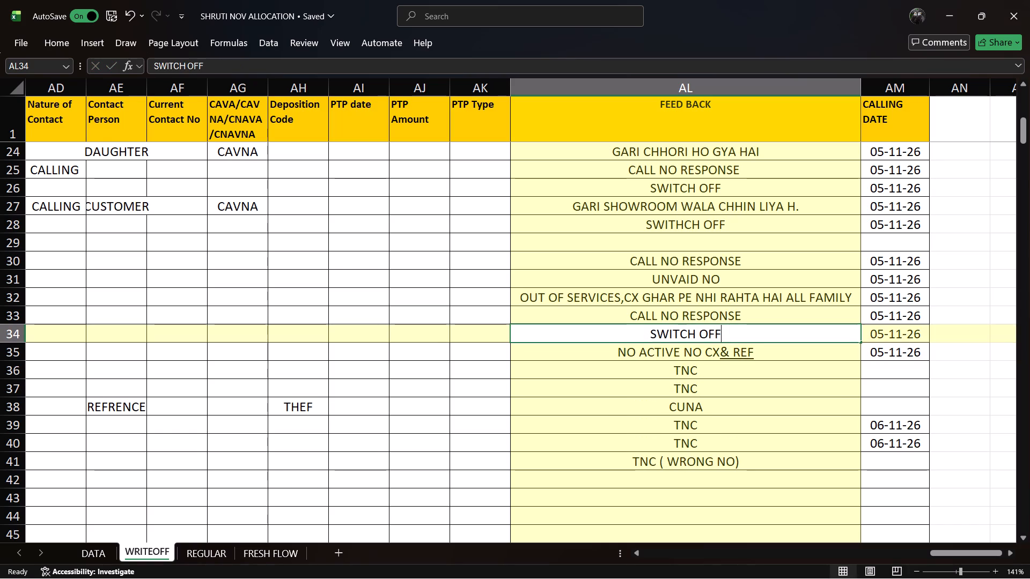
type("TNC")
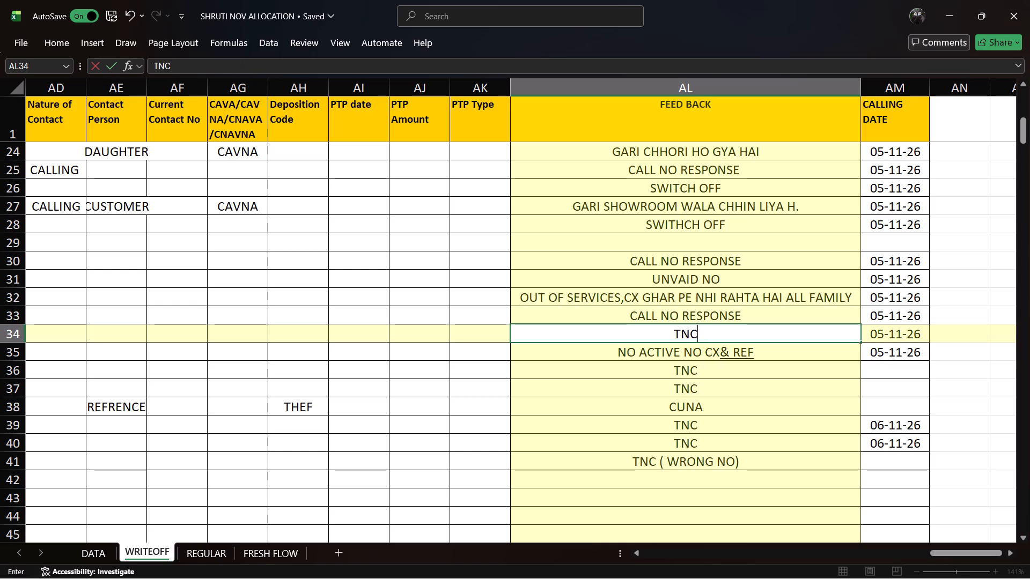
key("Up")
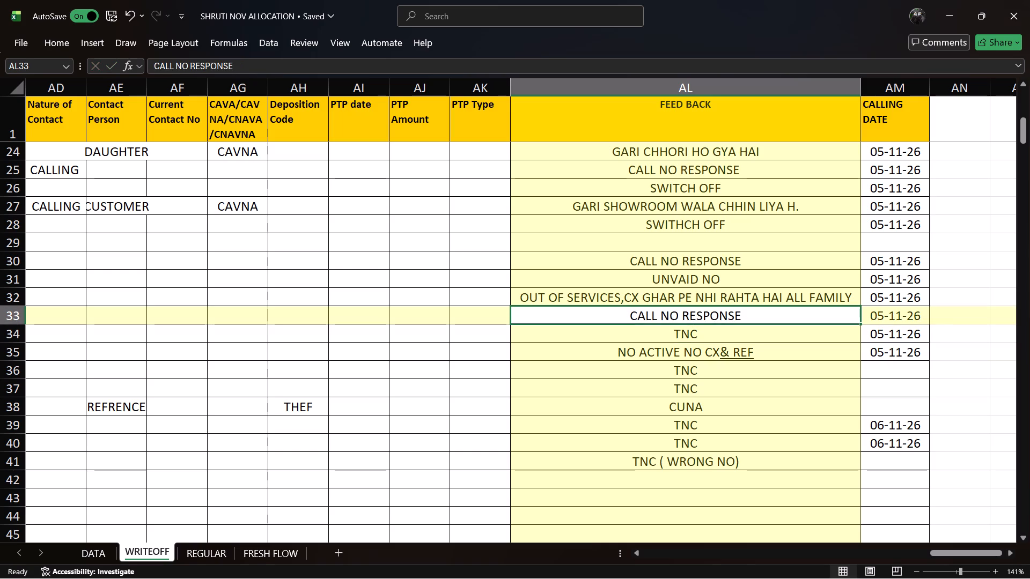
Enter RINGIN as the Nature of Contact in AD33 on the WRITEOFF sheet.
key("Left")
key("Left")
key("Left")
key("Left")
key("Left")
key("Left")
key("Left")
key("Left")
key("Left")
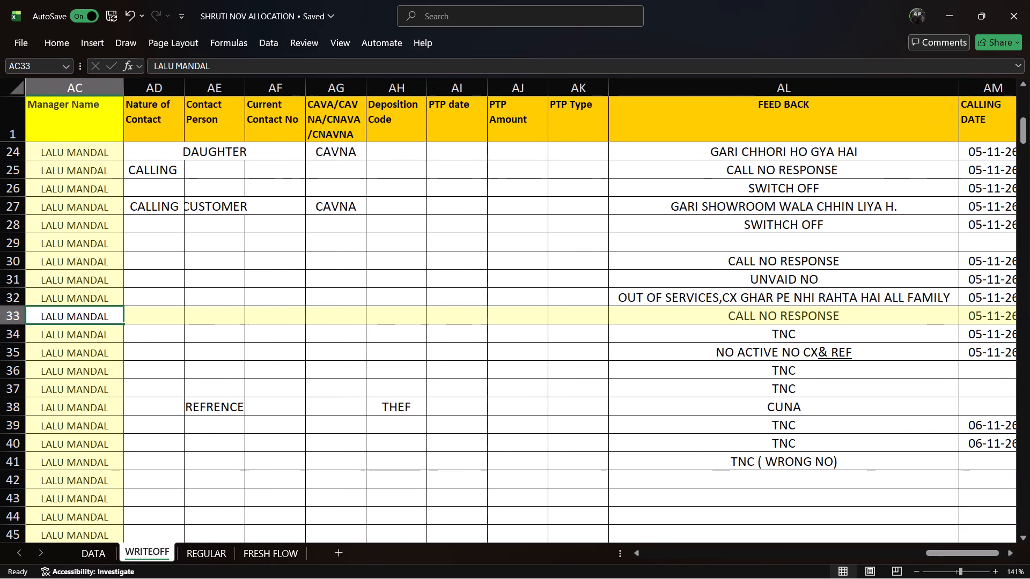
key("Right")
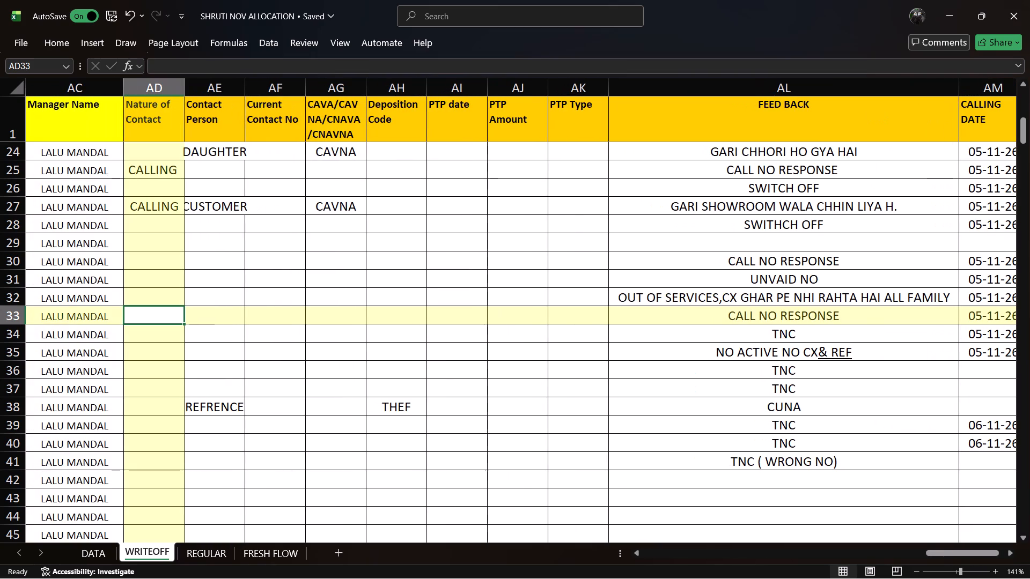
type("RIN")
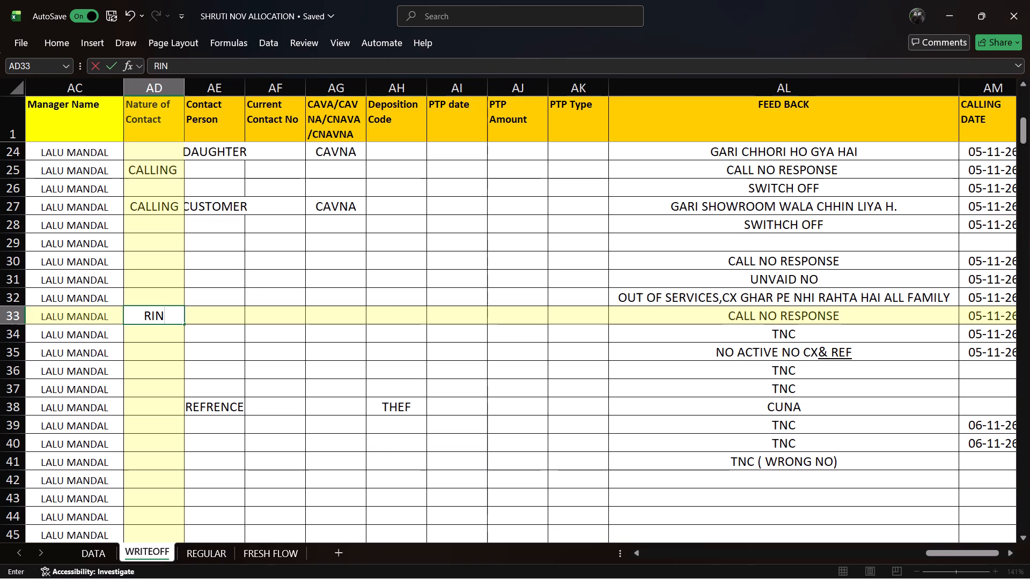
type("GIN")
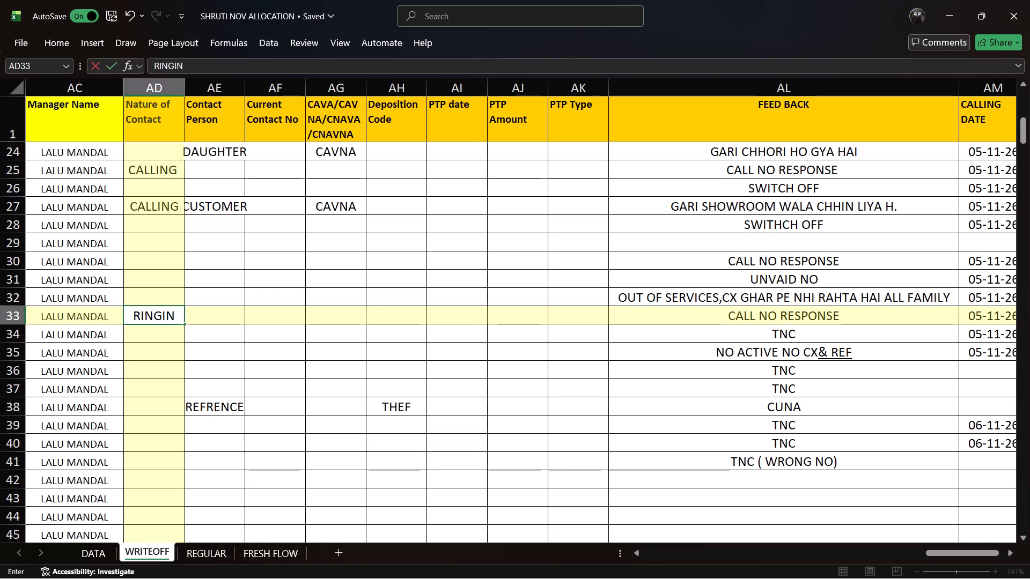
key("Right")
Change the feedback in AL33 on the WRITEOFF sheet to NO RES.
key("Right")
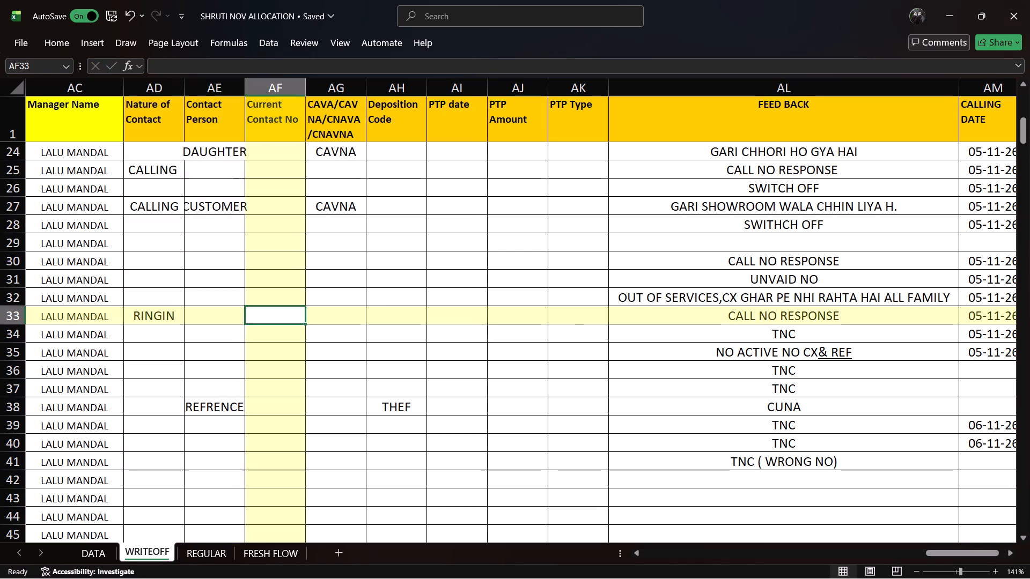
key("Right")
key("Right")
key("Right")
key("Right")
key("Right")
key("Right")
key("Right")
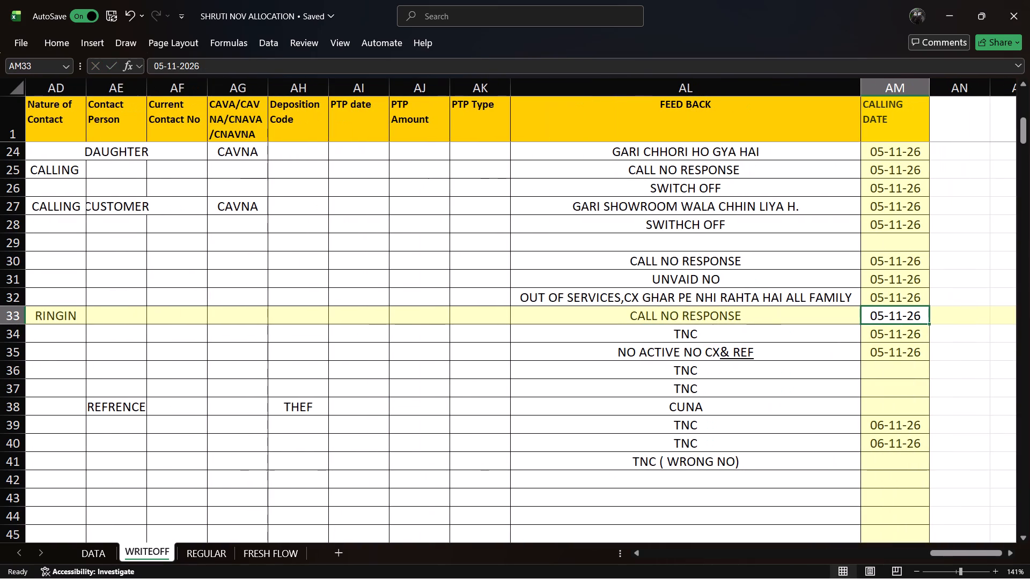
key("Left")
key("BackSpace")
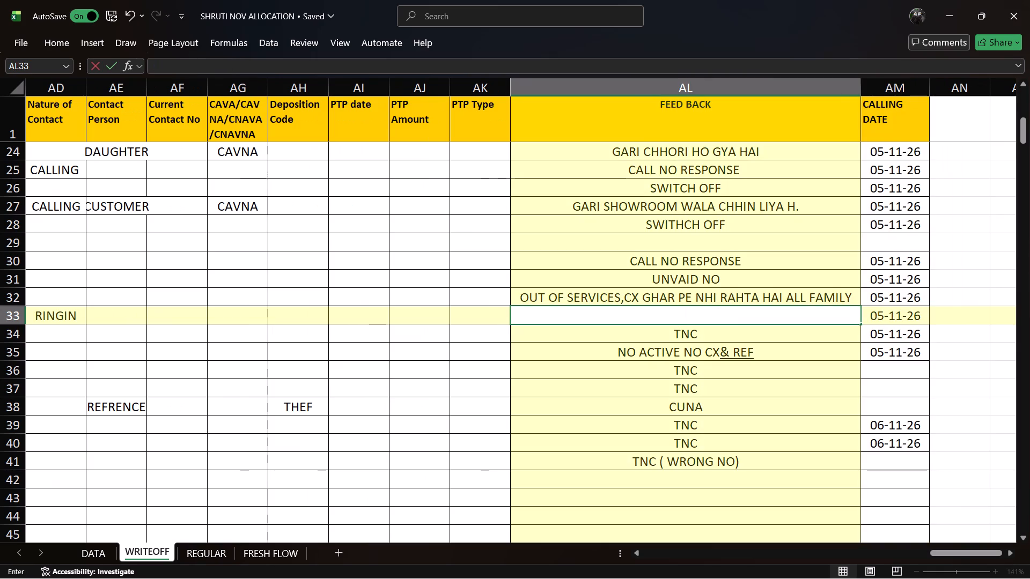
key("n")
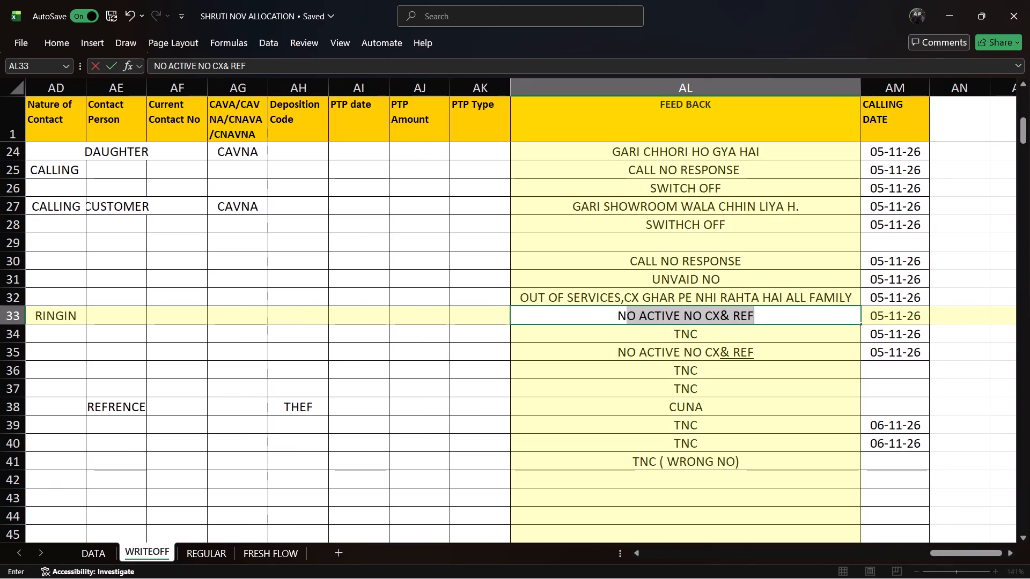
key("o")
key("space")
type("RES")
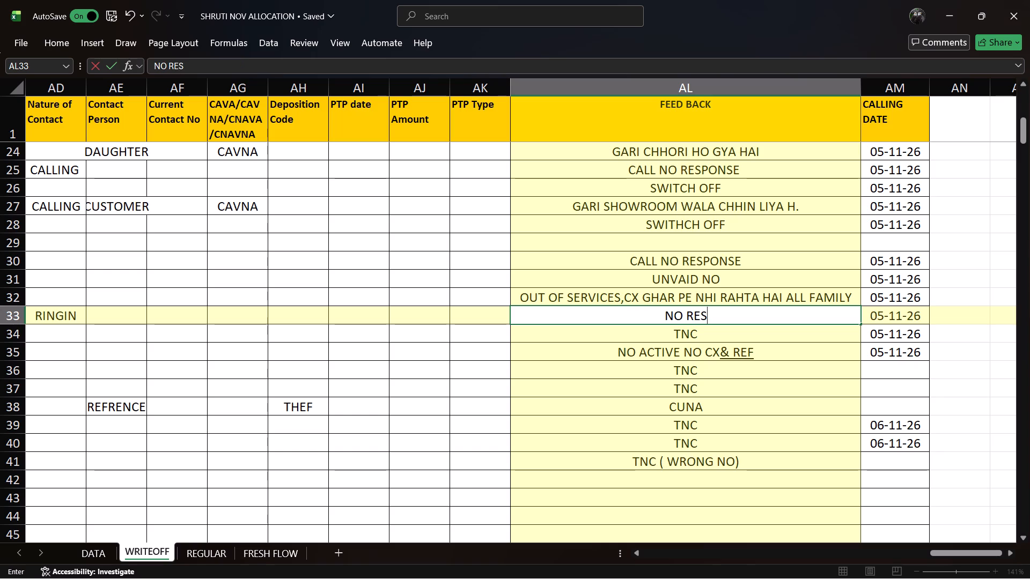
key("space")
key("Up")
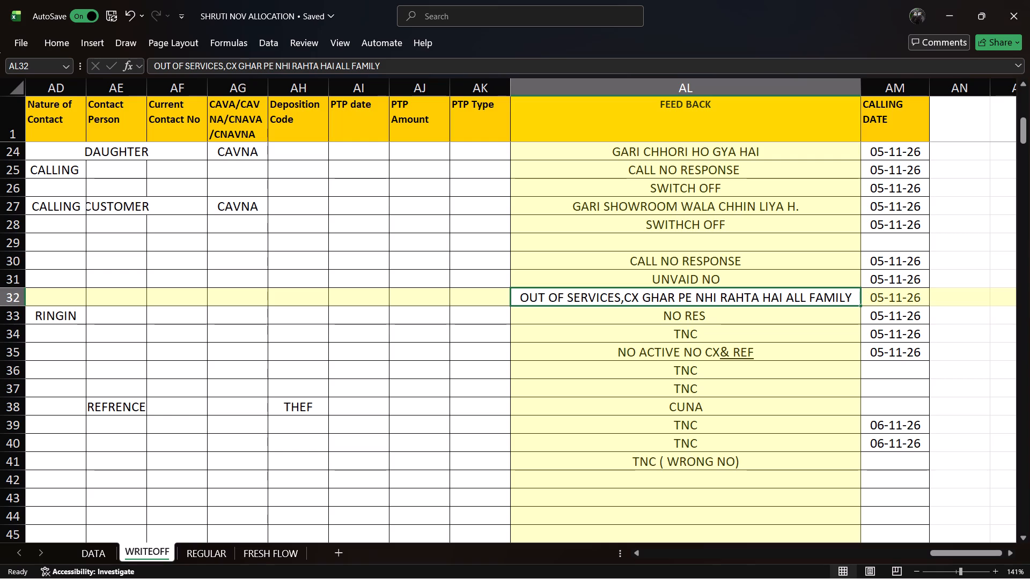
Change the feedback in AL32 on the WRITEOFF sheet to TNC/CUNA.
left_click(779, 302)
key("BackSpace")
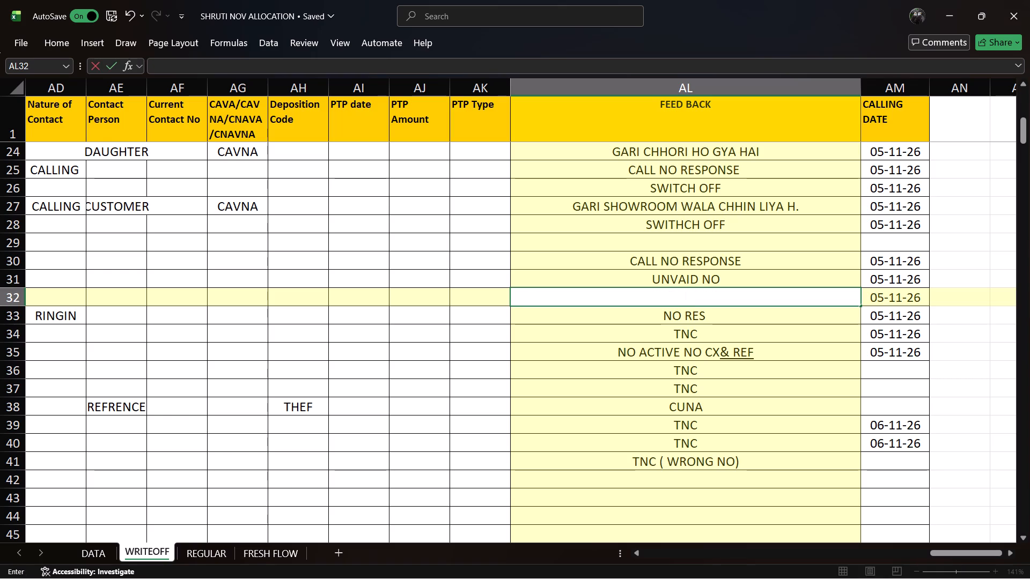
type("TNC")
key("slash")
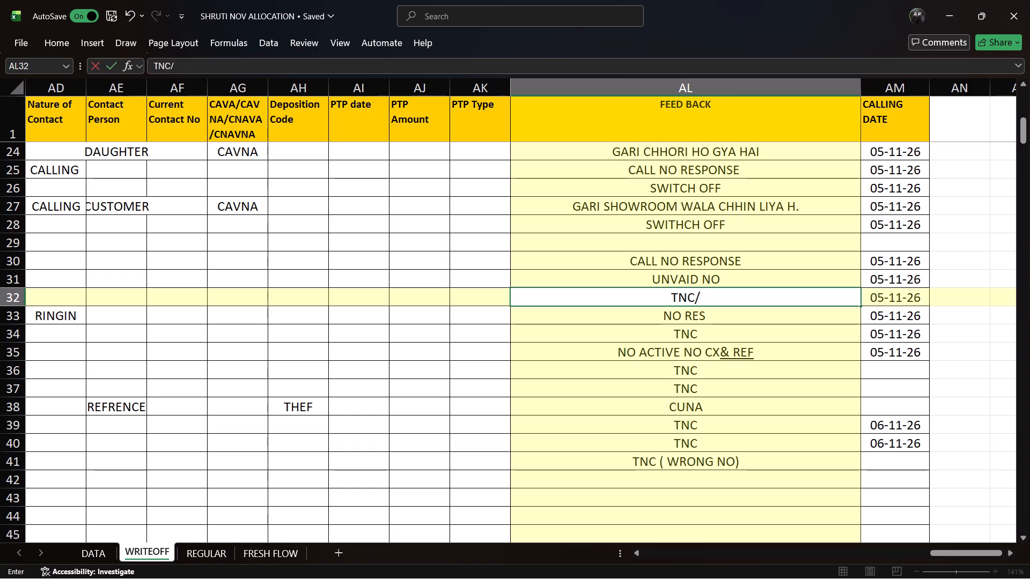
key("c")
type("UNA")
key("Up")
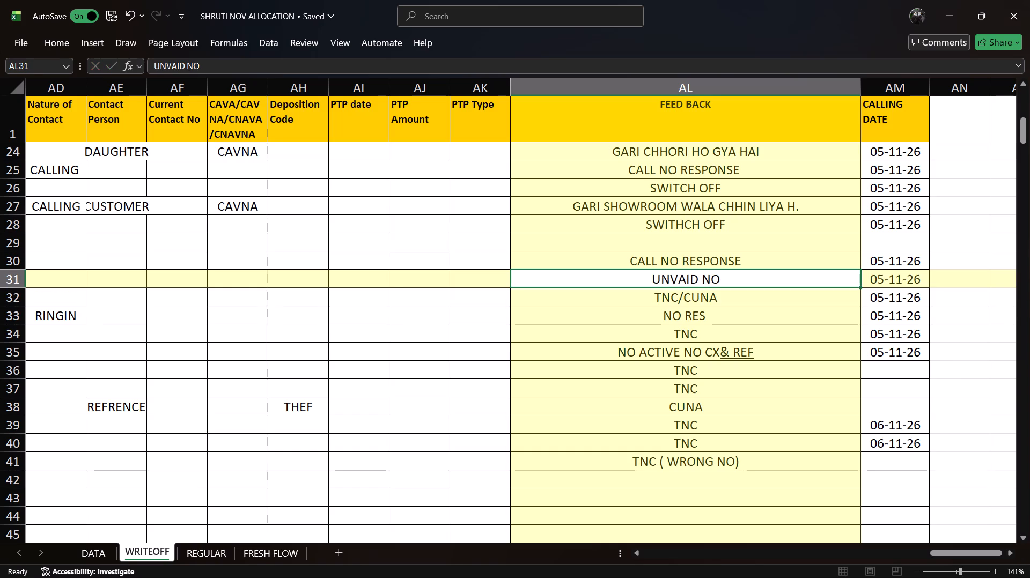
Change the feedback in AL31 and AL28 on the WRITEOFF sheet to TNC.
key("BackSpace")
type("TNC")
key("Up")
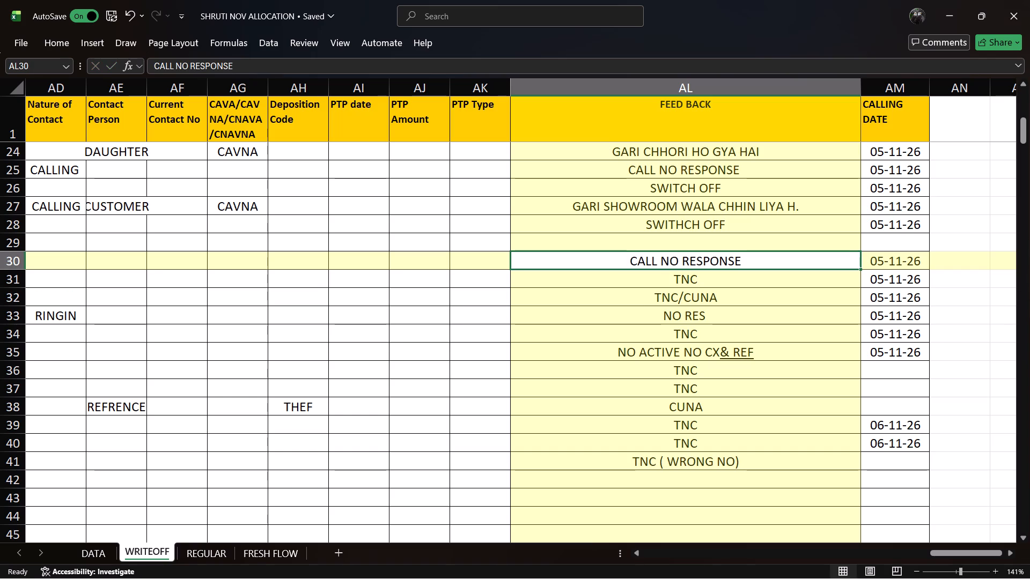
key("Up")
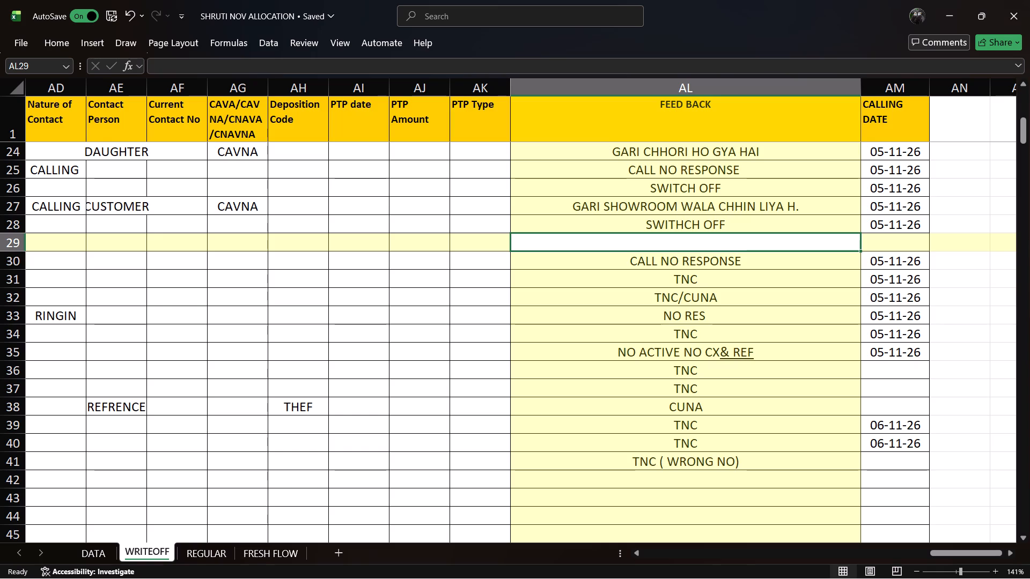
key("Up")
key("BackSpace")
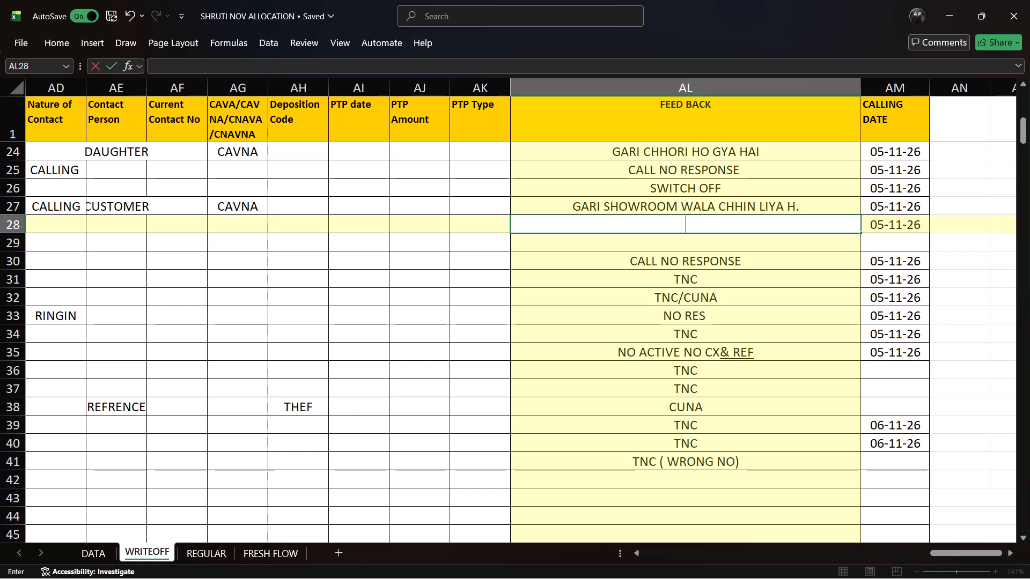
type("TNC")
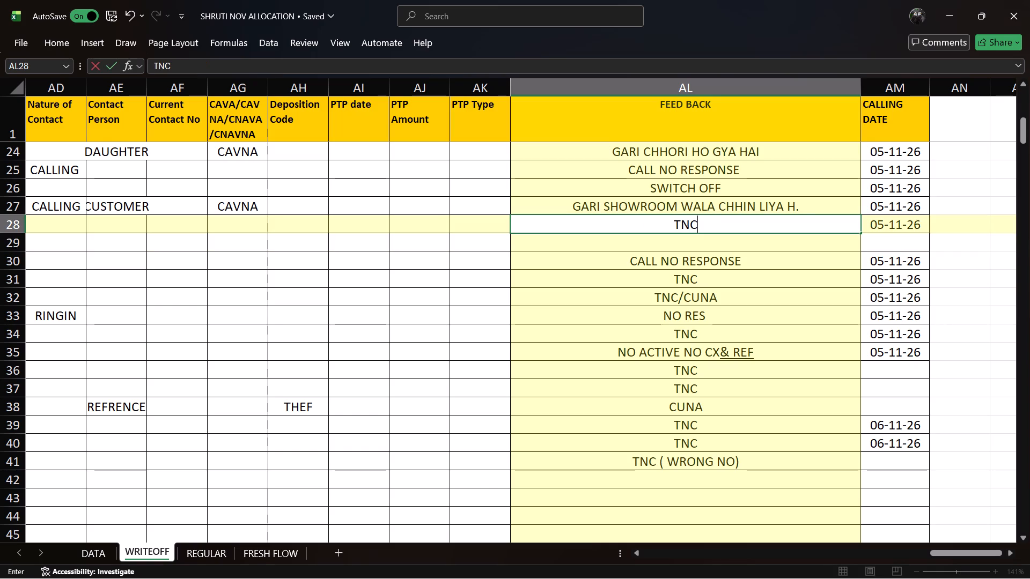
key("Up")
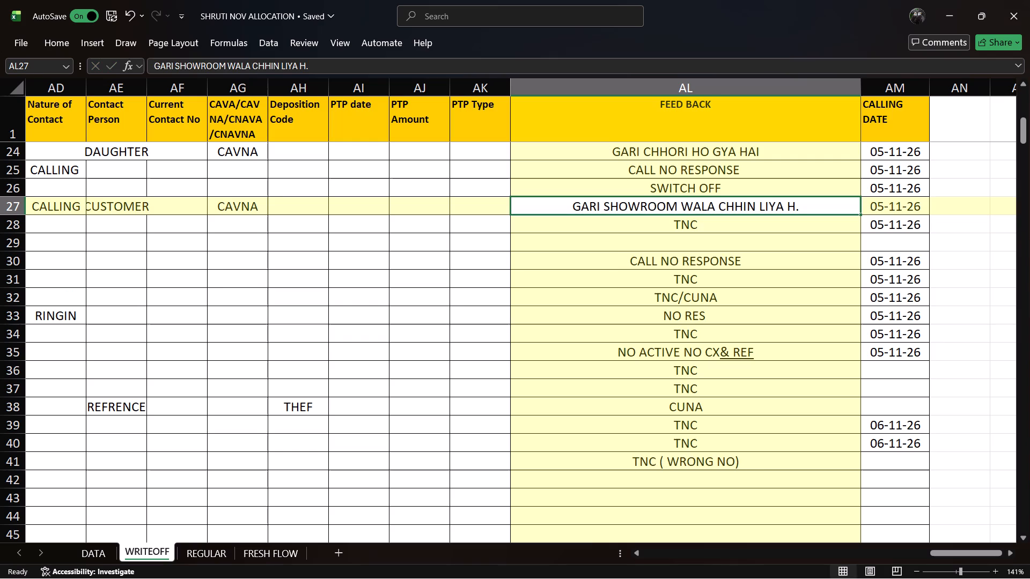
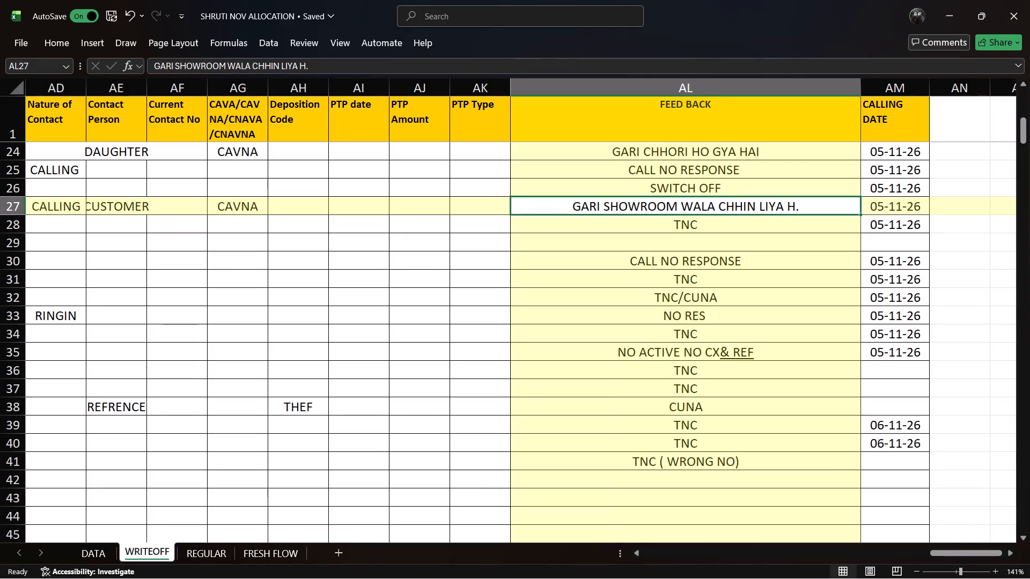
Change the feedback in AL27 on the WRITEOFF sheet to VDLR.
key("BackSpace")
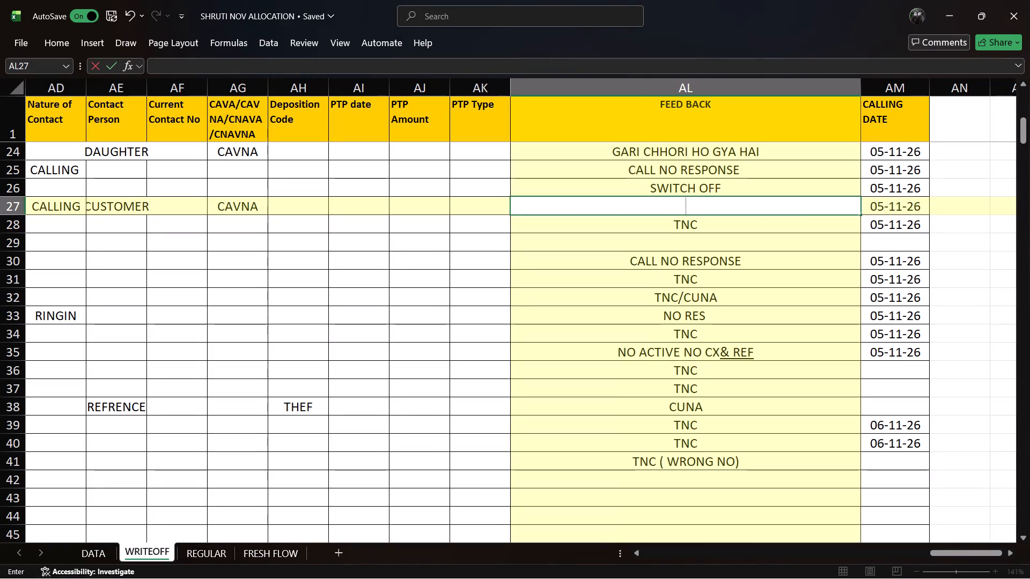
type("VD")
type("LR")
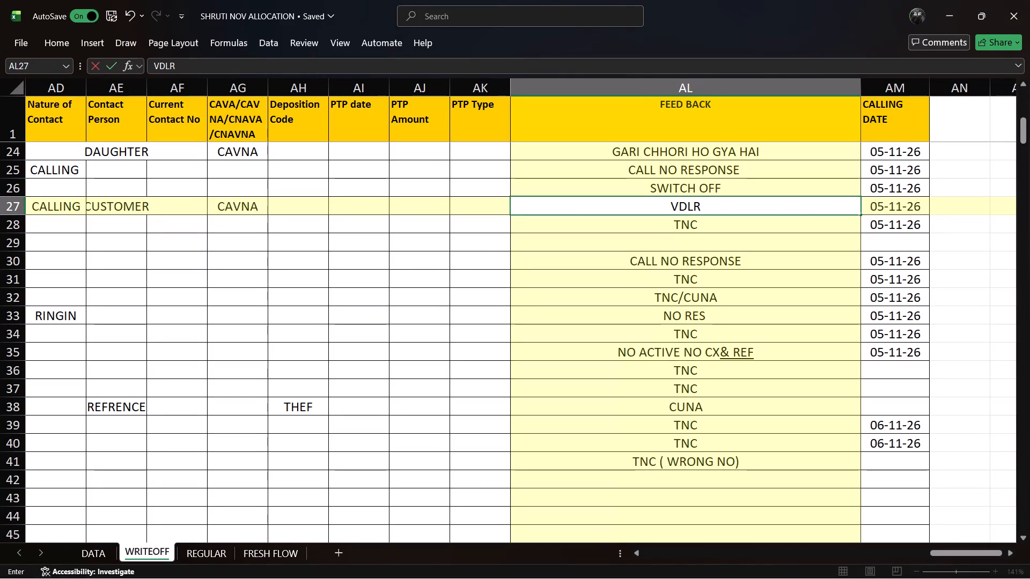
key("Up")
Change the feedback in AL26 on the WRITEOFF sheet to TNC.
key("BackSpace")
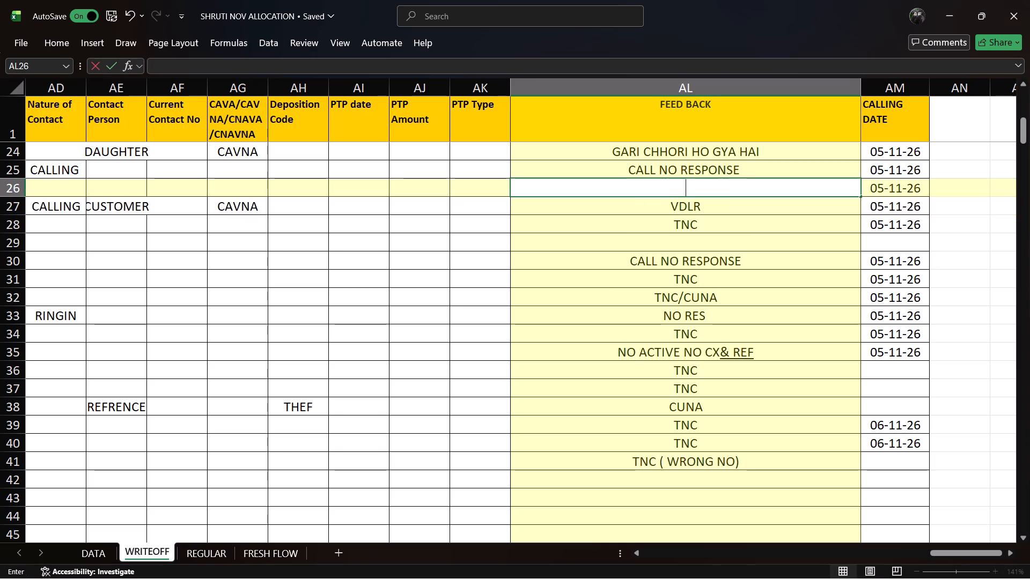
type("TN")
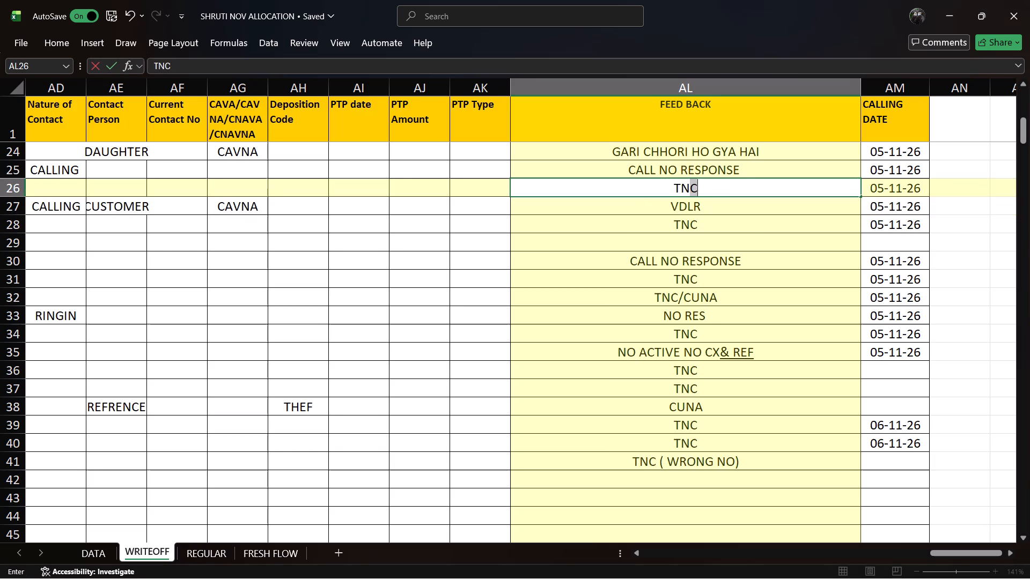
key("c")
key("Up")
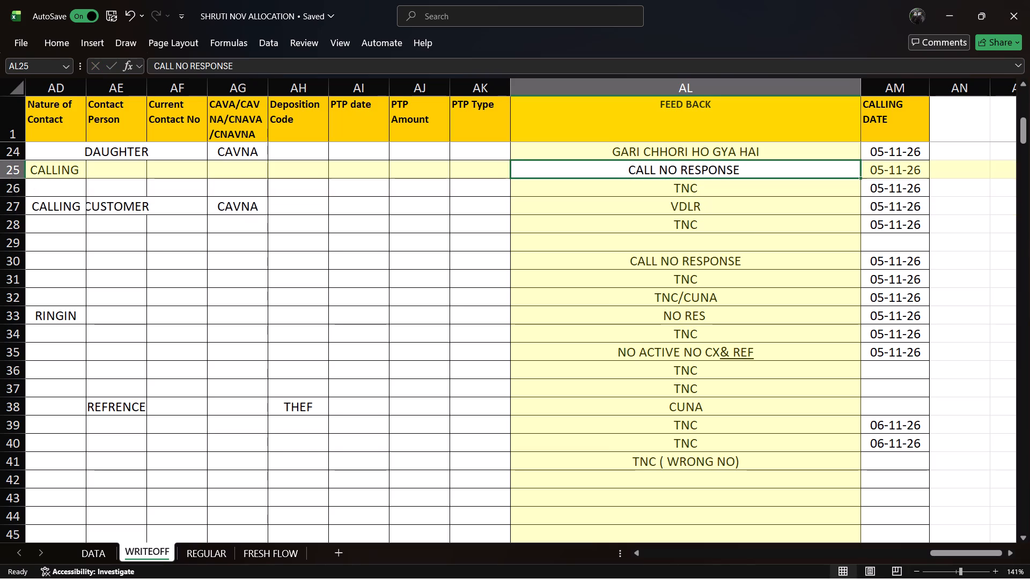
Enter THEF as the Deposition Code in AH24 on the WRITEOFF sheet.
key("Up")
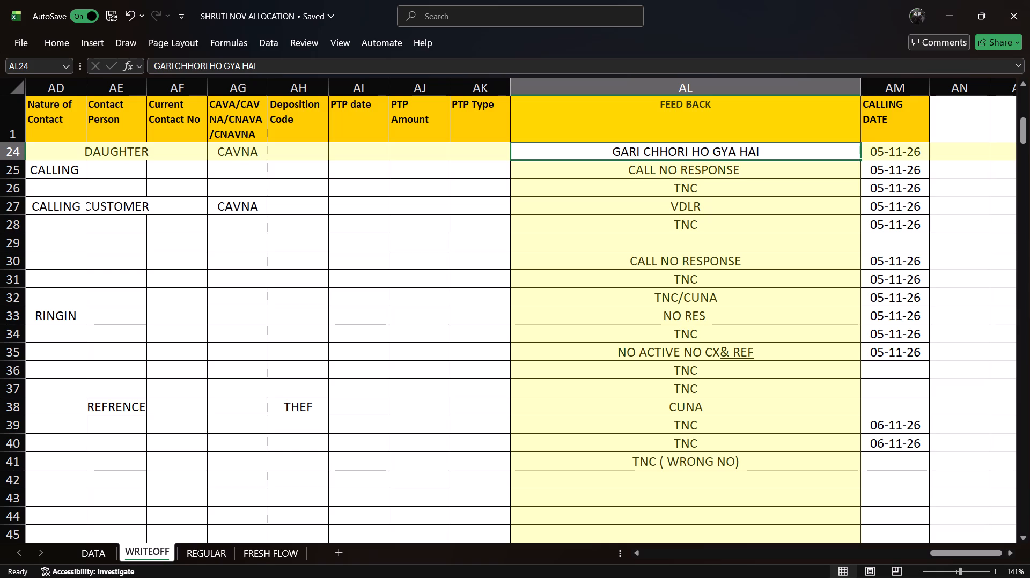
key("Left")
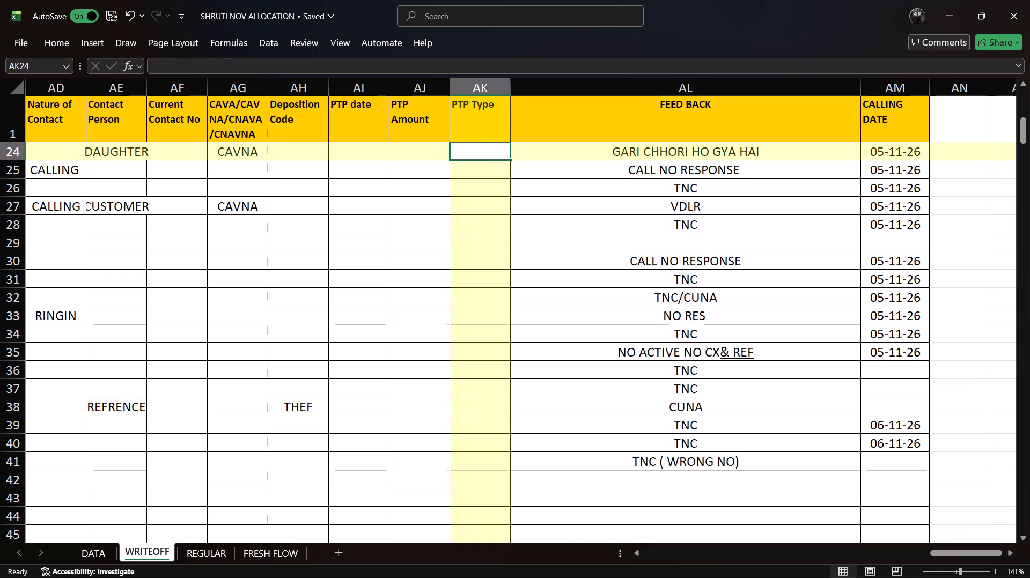
key("Left")
key("Left")
key("Left")
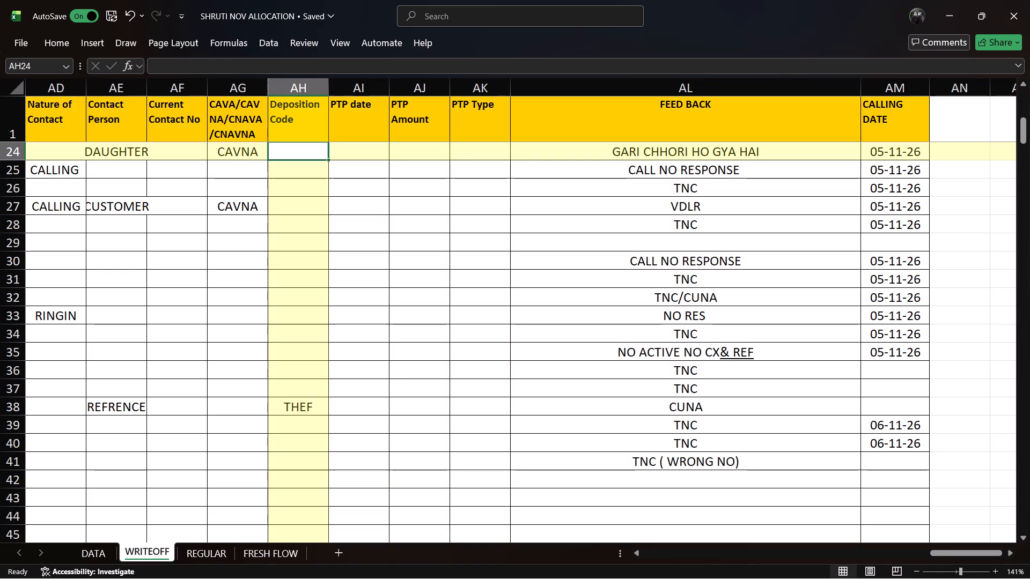
type("TH")
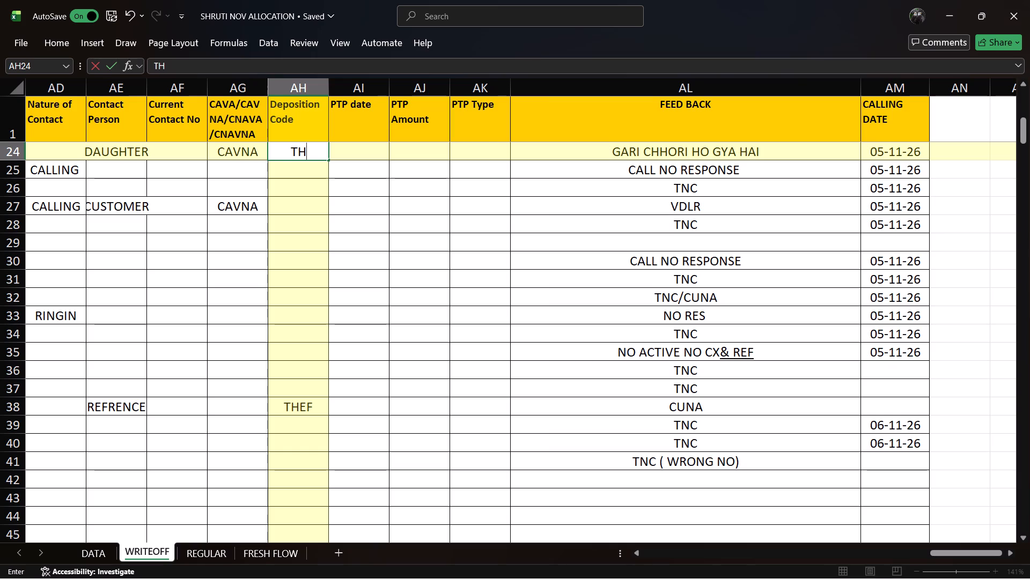
type("EF")
key("Right")
Change the feedback in AL23, AL22 and AL21 on the WRITEOFF sheet to TNC.
key("Right")
key("Right")
key("Right")
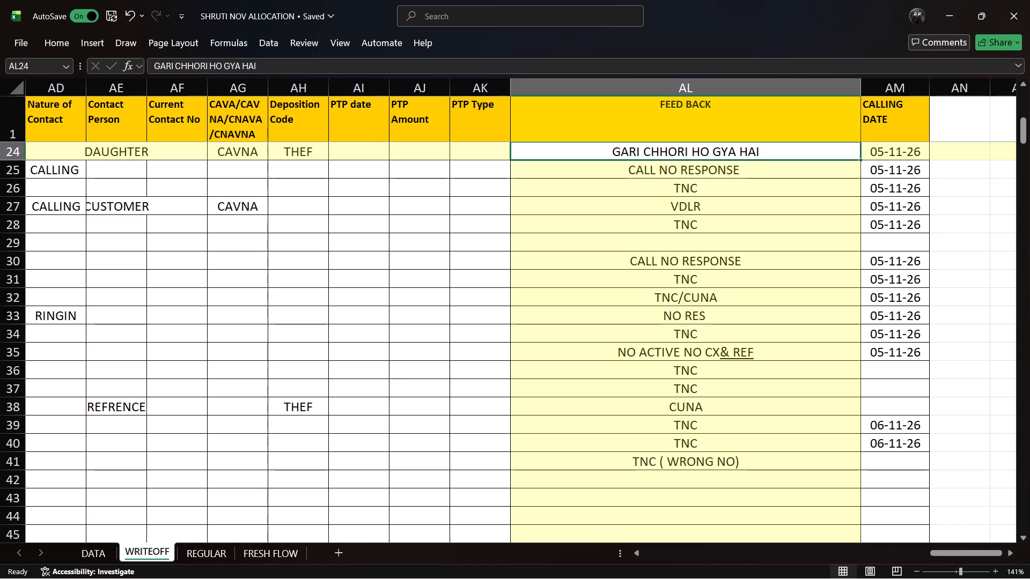
key("Up")
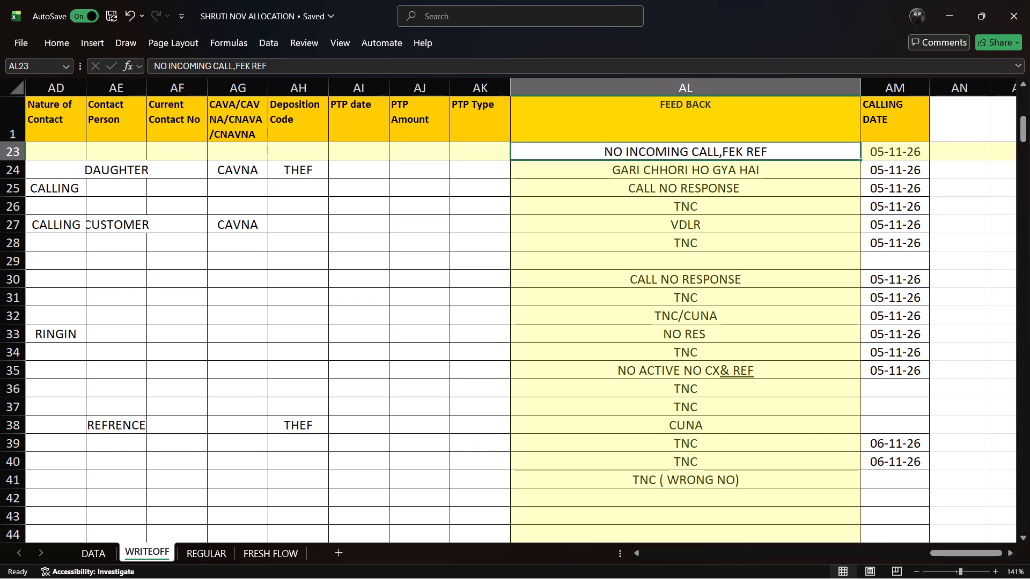
key("Up")
key("Down")
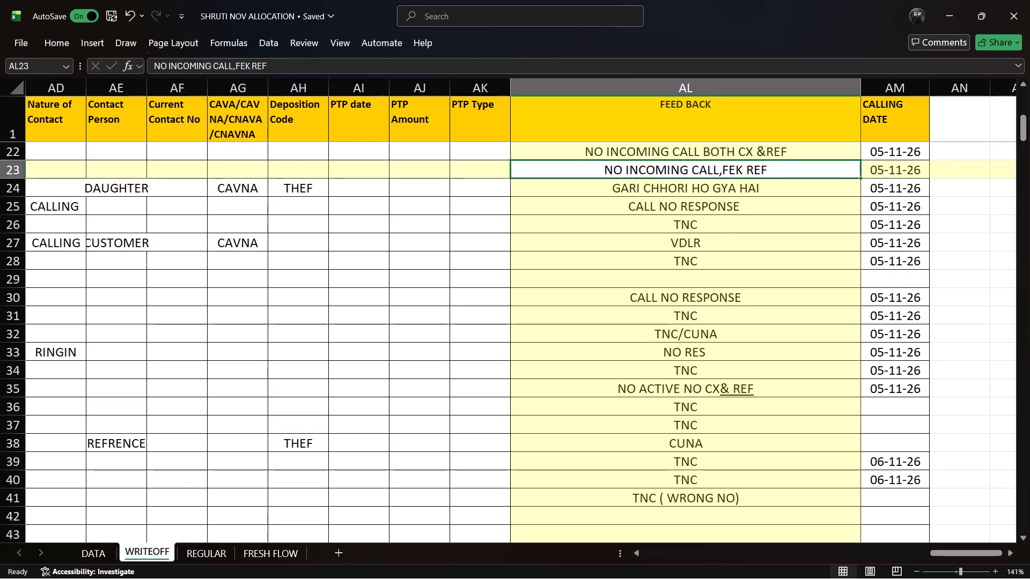
key("BackSpace")
key("t")
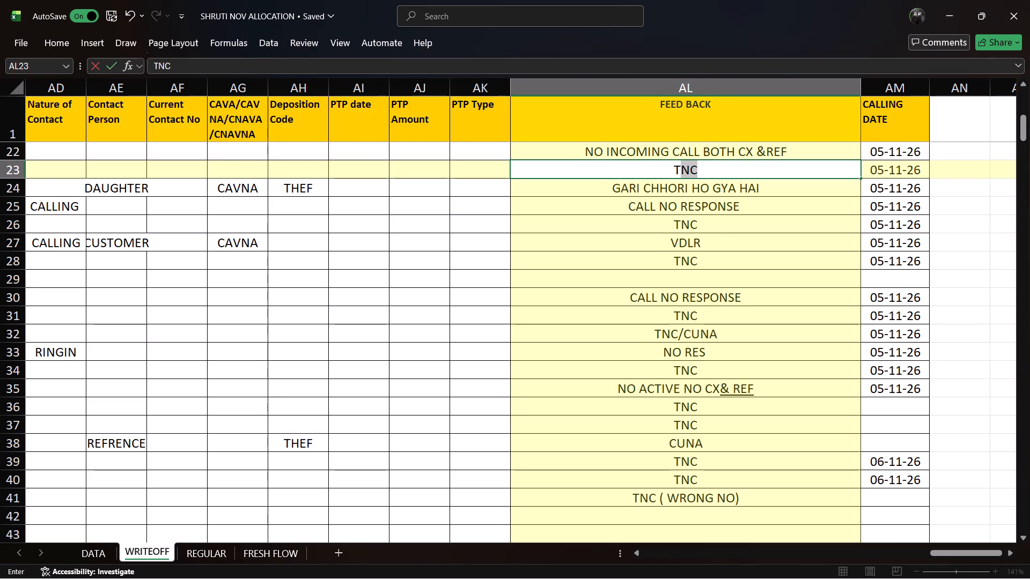
type("NC")
key("Up")
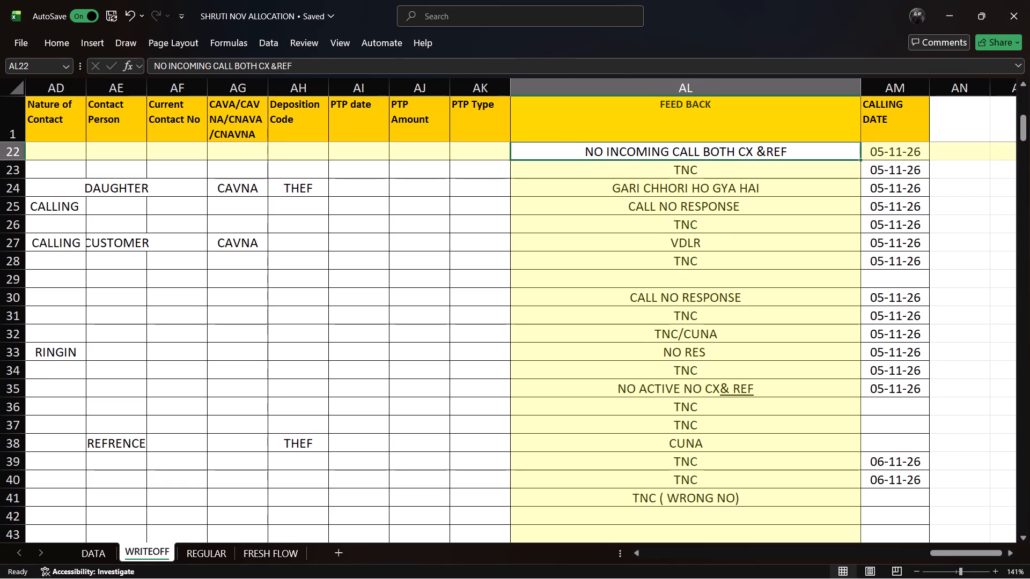
key("BackSpace")
type("TNV")
key("BackSpace")
key("c")
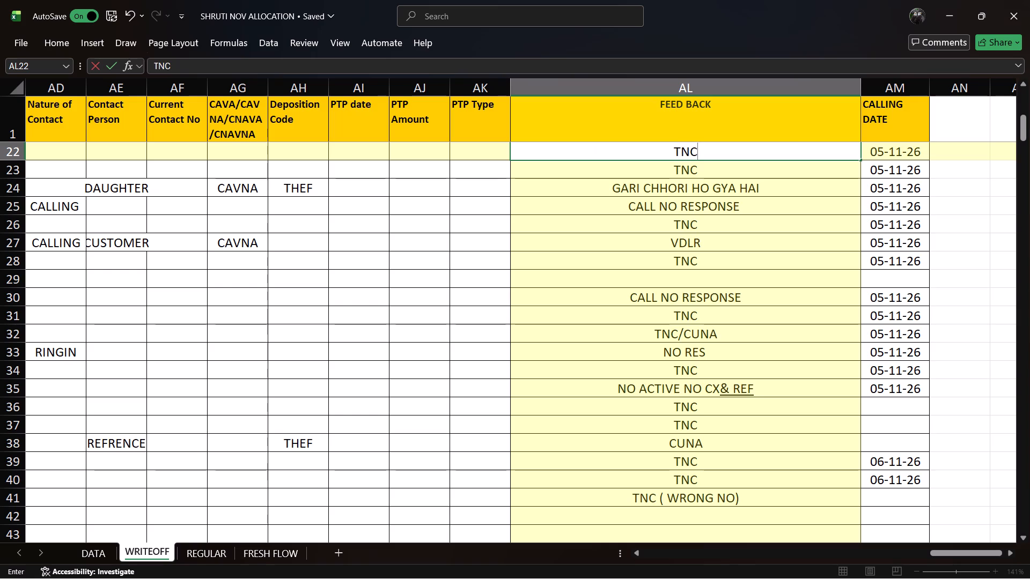
key("Up")
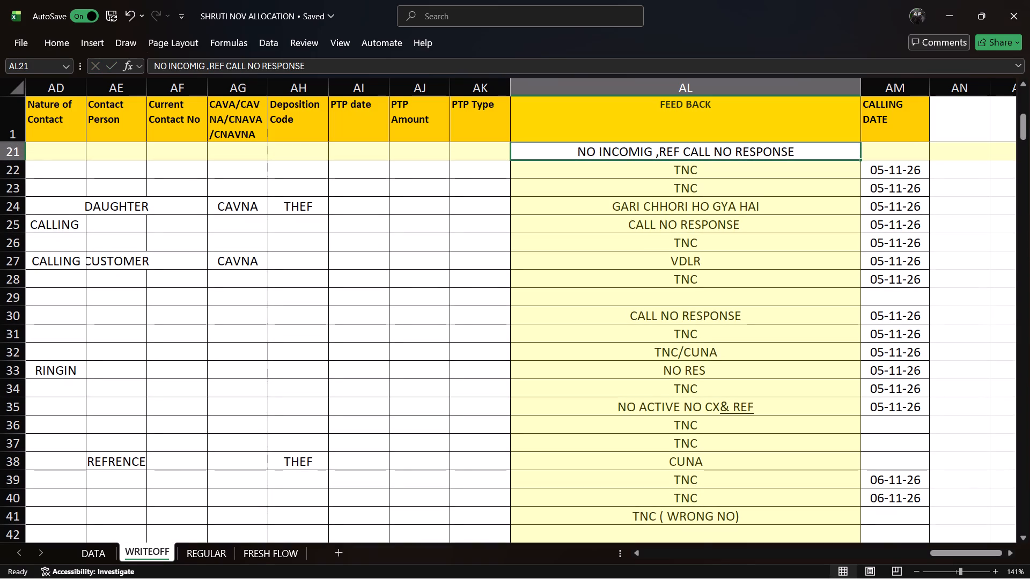
key("BackSpace")
type("TNC")
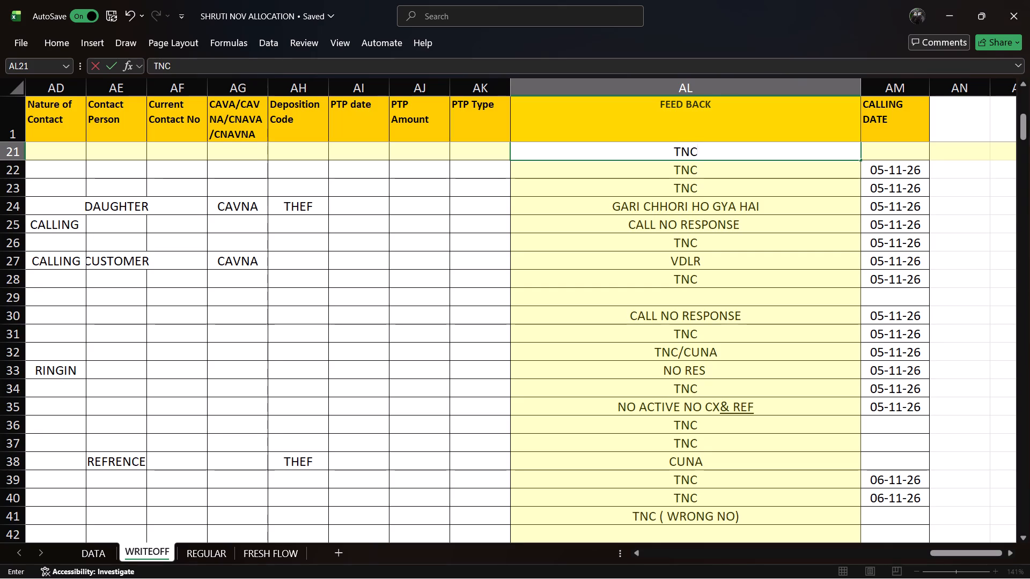
key("Up")
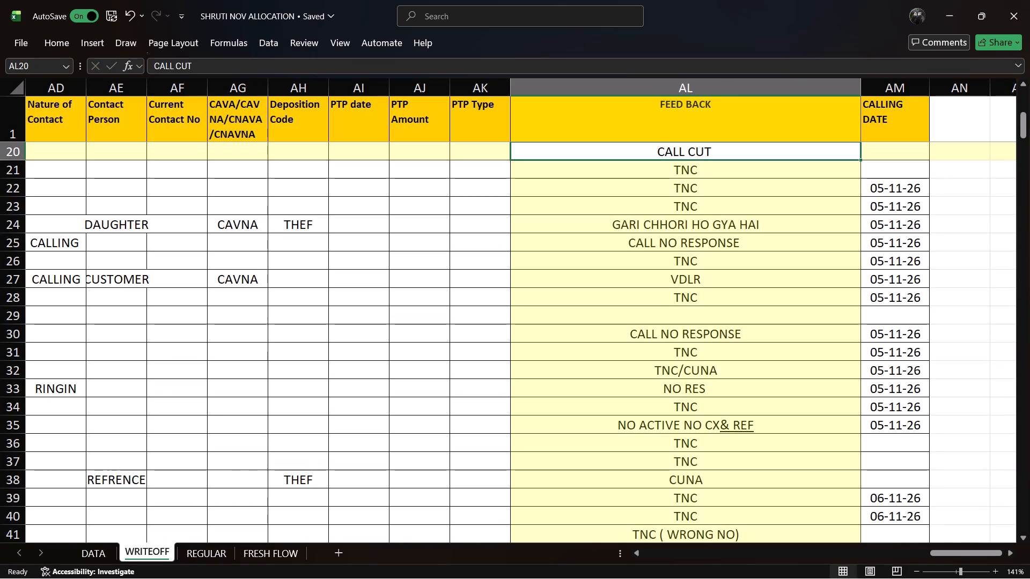
Enter RINGIN as the Nature of Contact in AD20 on the WRITEOFF sheet.
key("Left")
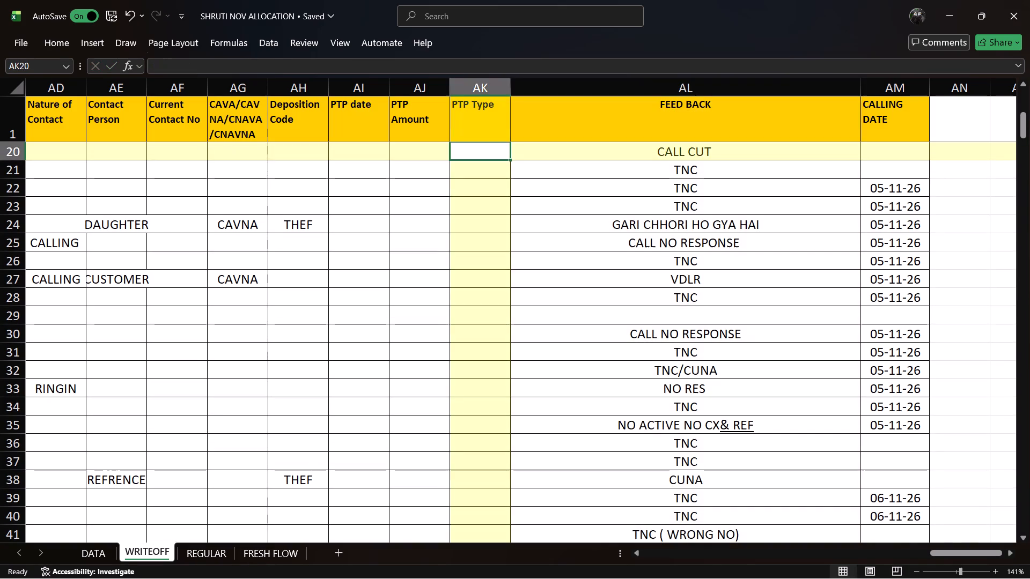
key("Left")
key("Left")
key("Left")
key("Left")
key("Left")
key("Left")
key("Left")
key("Left")
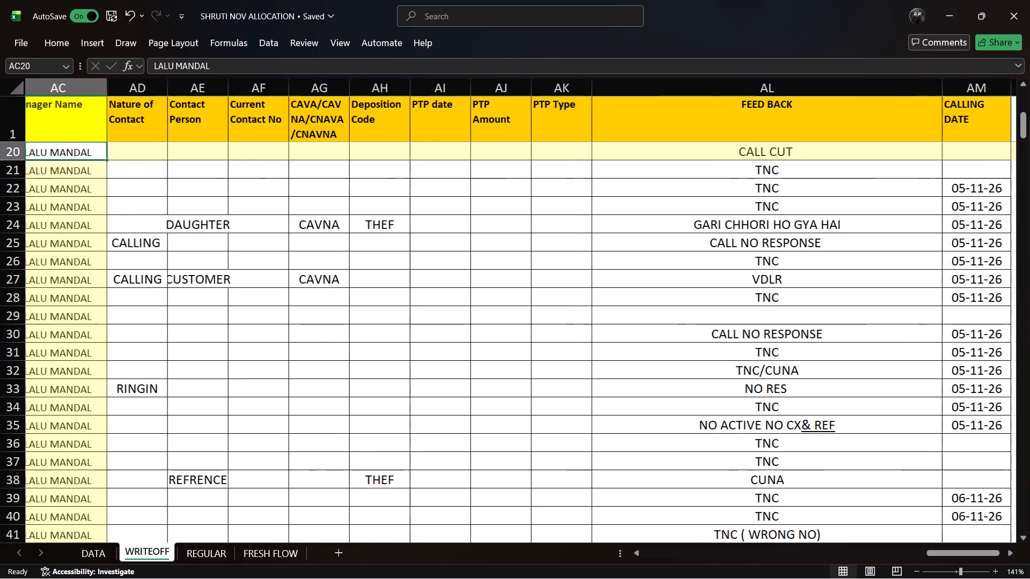
key("Left")
key("Right")
key("Right")
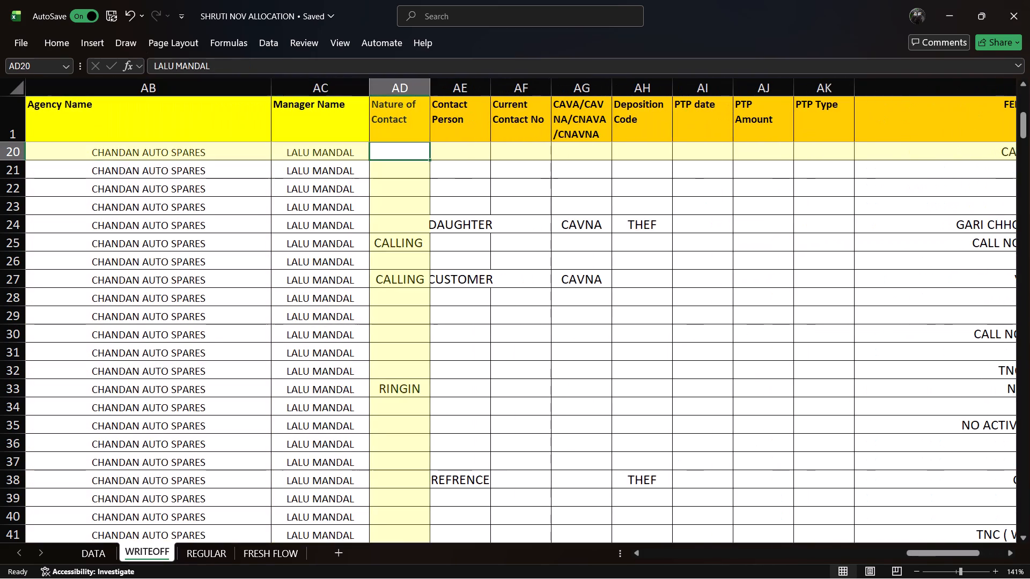
key("r")
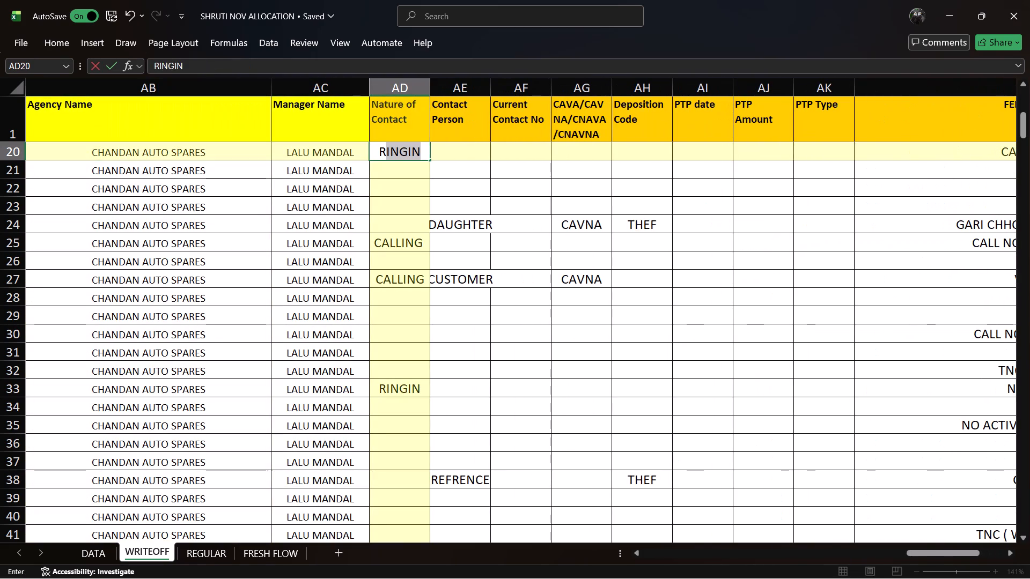
key("Right")
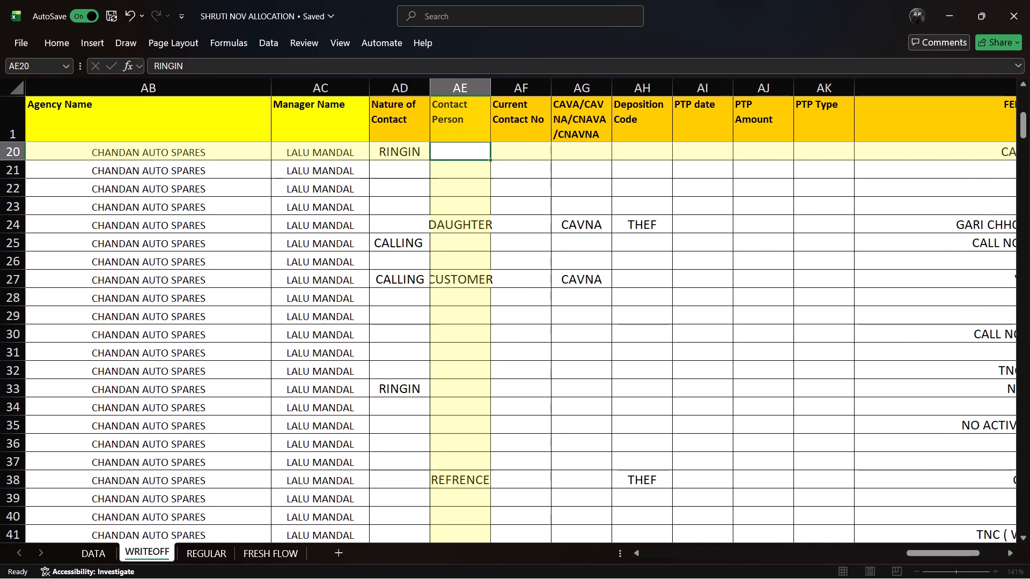
Enter RINGIN as the Nature of Contact in AD19 on the WRITEOFF sheet.
key("Right")
key("Right")
key("Right")
key("Right")
key("Right")
key("Right")
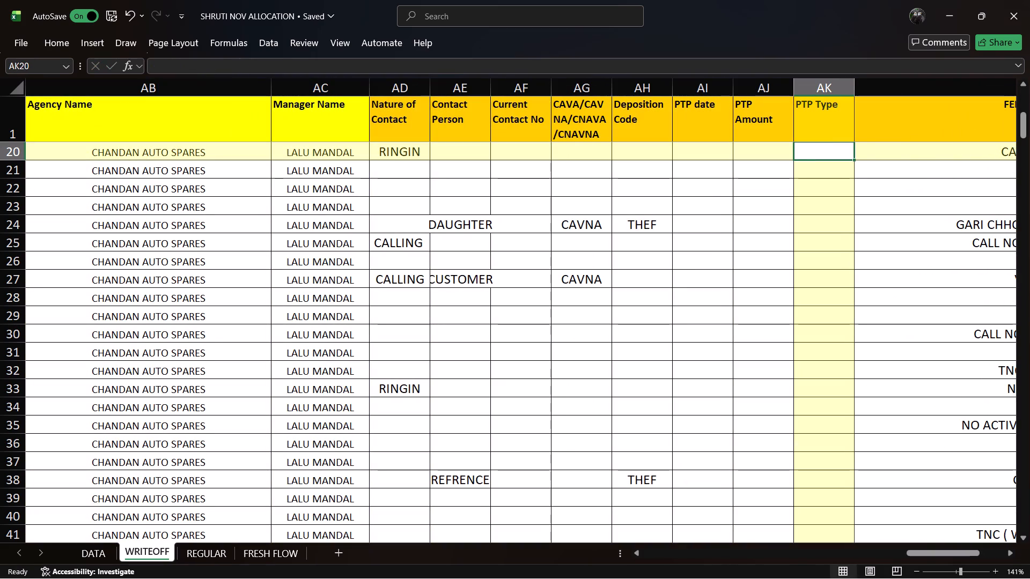
key("Right")
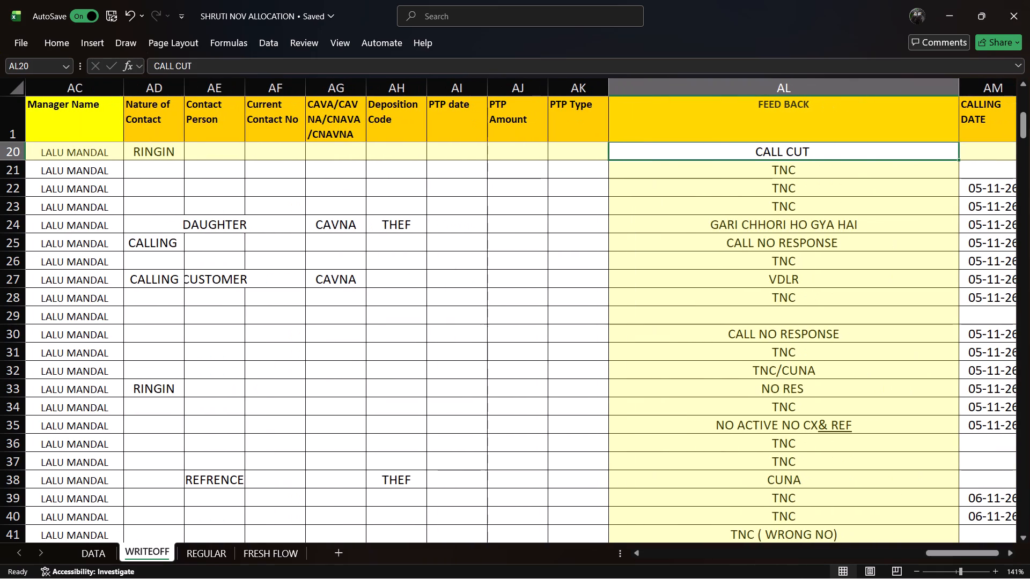
key("Up")
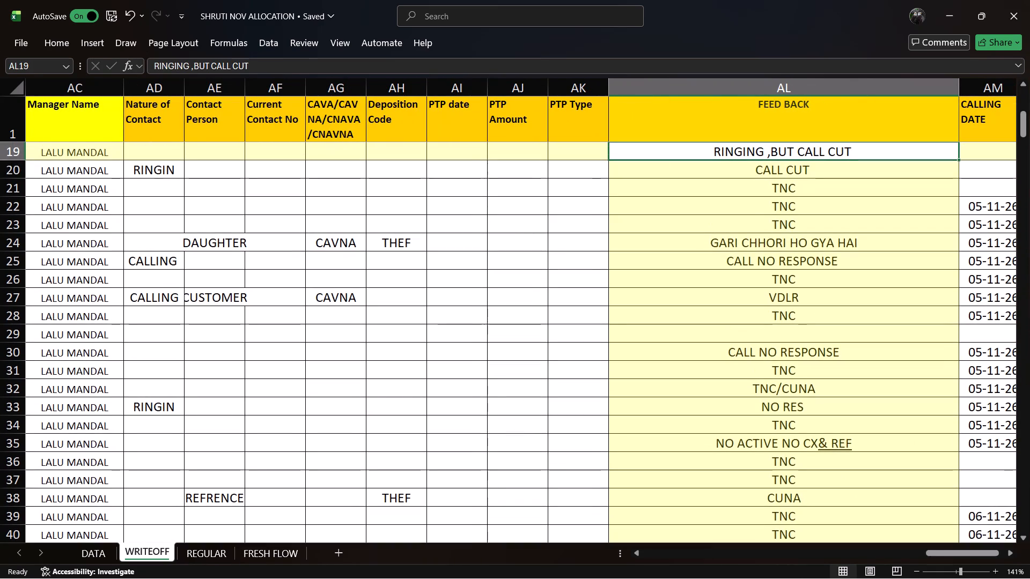
key("Up")
key("Up")
key("Up")
key("Up")
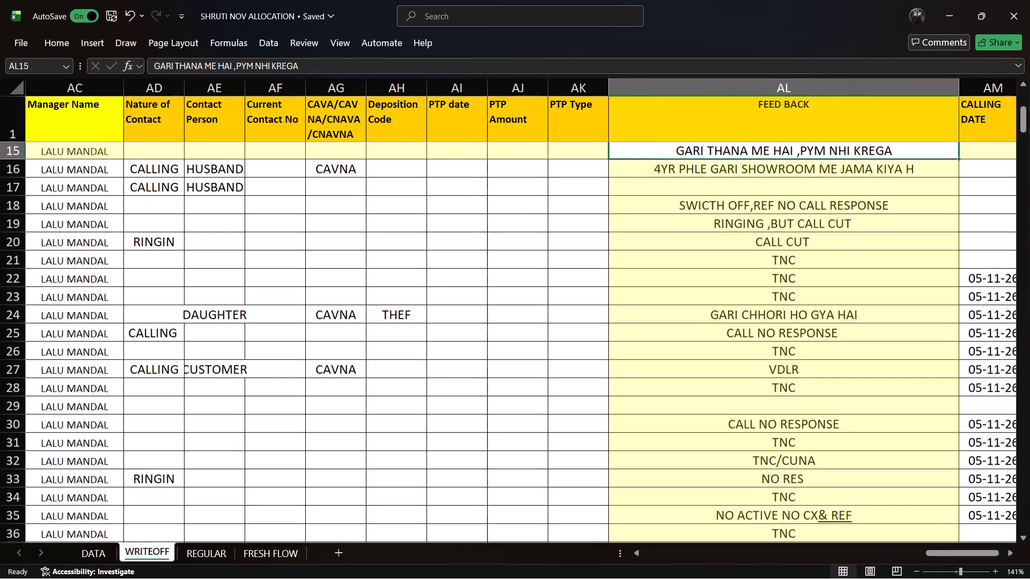
key("Up")
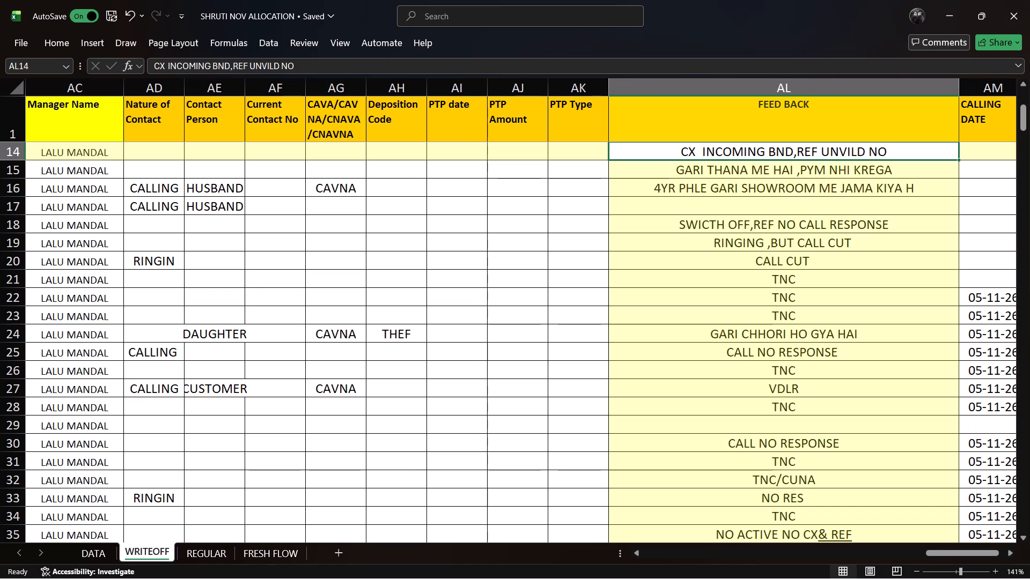
left_click(746, 243)
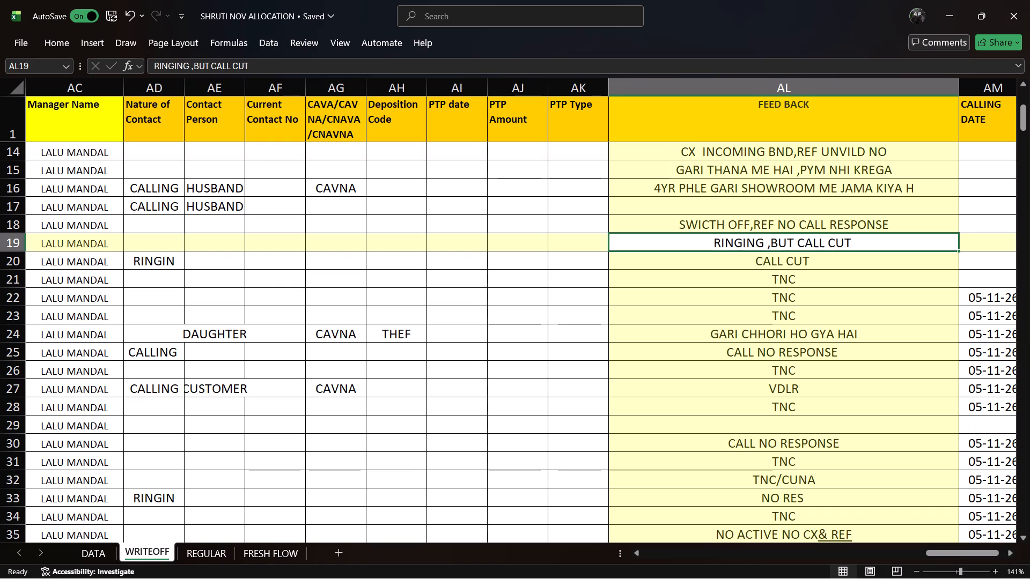
key("Left")
key("Left")
key("Left")
key("Left")
key("Left")
key("Left")
key("Left")
key("Left")
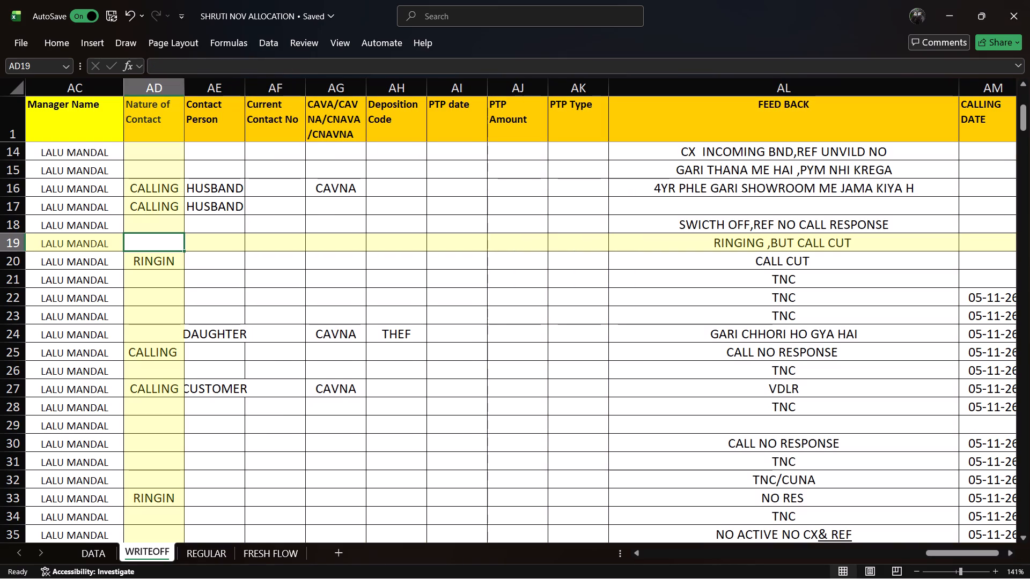
key("r")
key("Right")
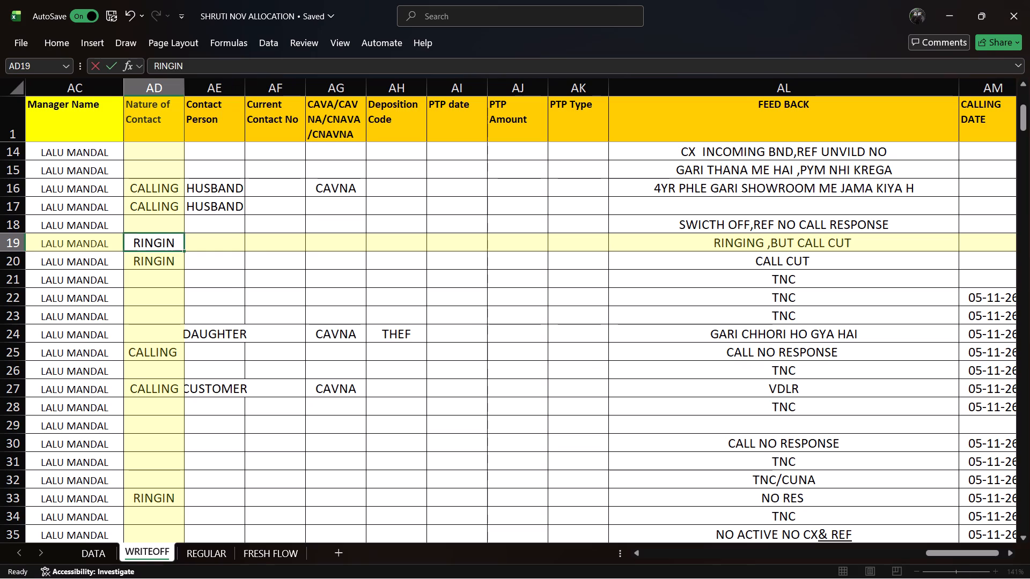
Change the feedback in AL18 on the WRITEOFF sheet to TNC.
key("Right")
key("Right")
key("Right")
key("Right")
key("Right")
key("Right")
key("Right")
key("Right")
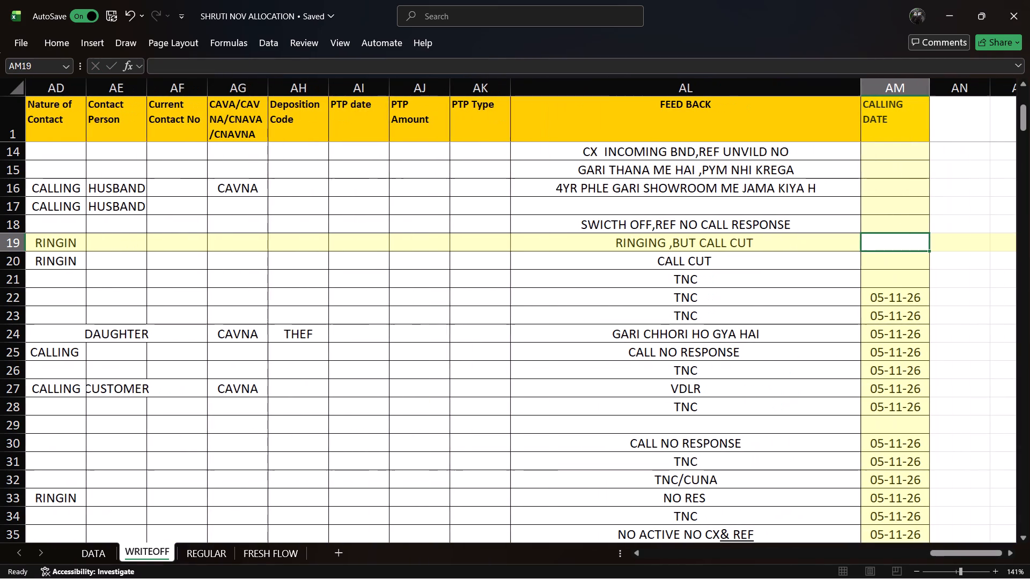
key("Left")
key("Up")
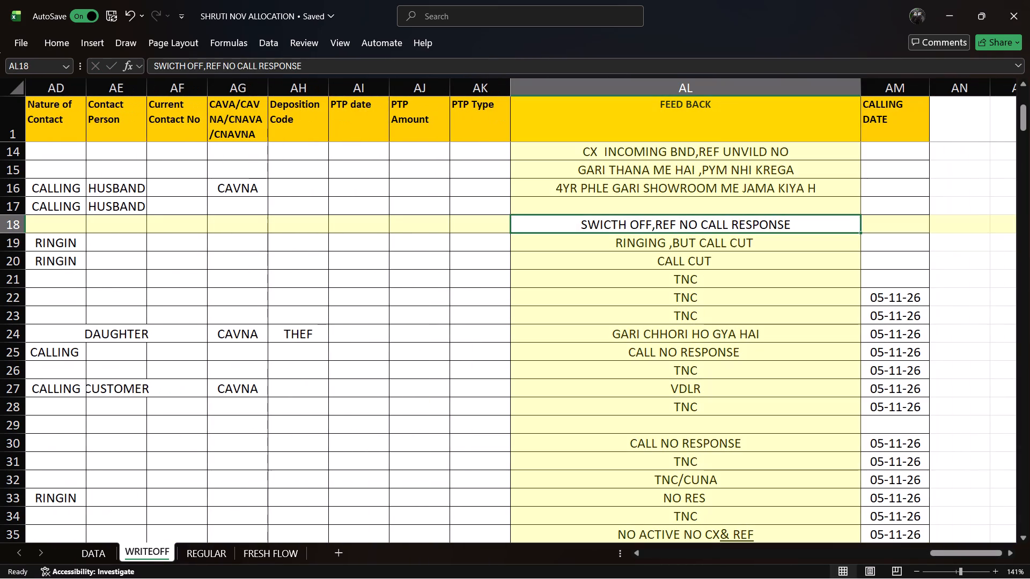
key("BackSpace")
type("TNC")
key("Up")
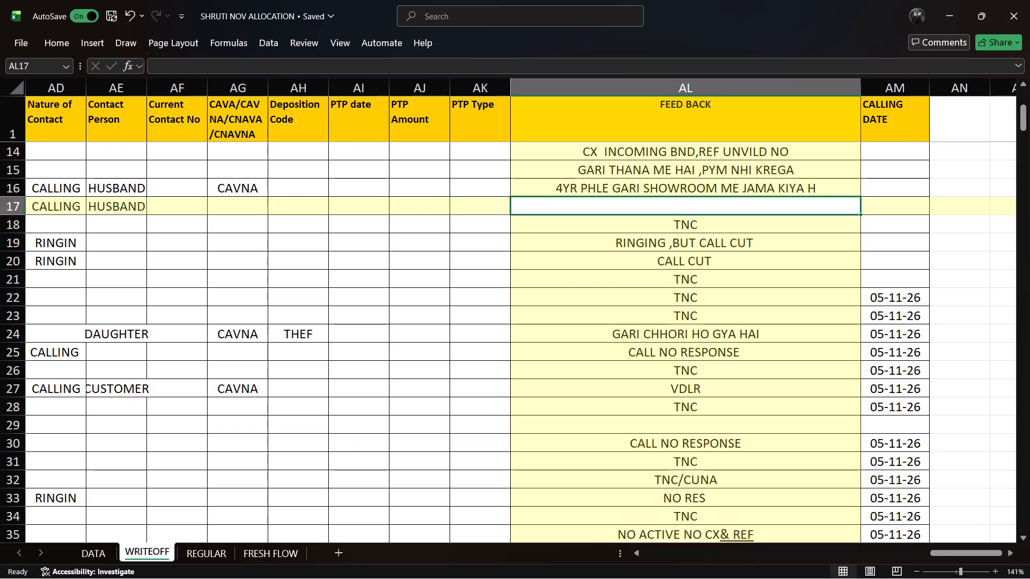
Review the row 17 record on the WRITEOFF sheet, from the loan and customer details through to the contact, feedback and calling date columns.
key("Left")
key("Left")
key("Left")
key("Left")
key("Left")
key("Left")
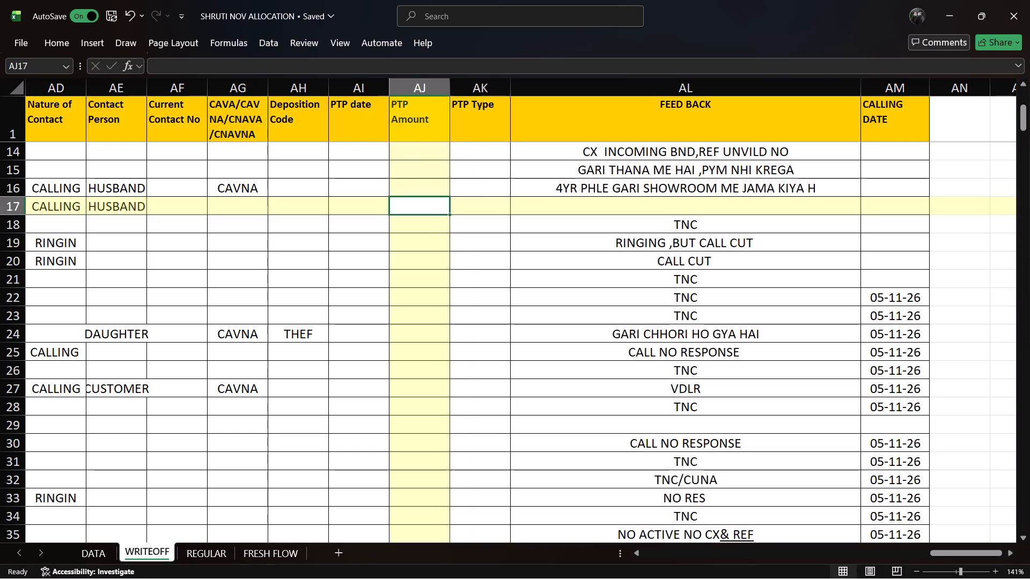
key("Left")
key("Left")
key("Left")
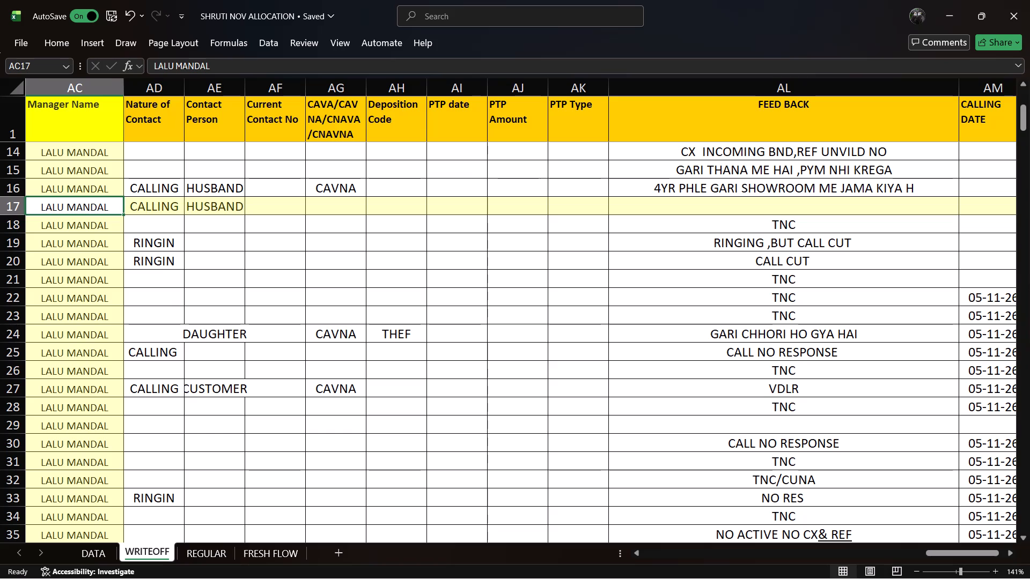
key("Right")
key("Right")
key("Right")
key("Left")
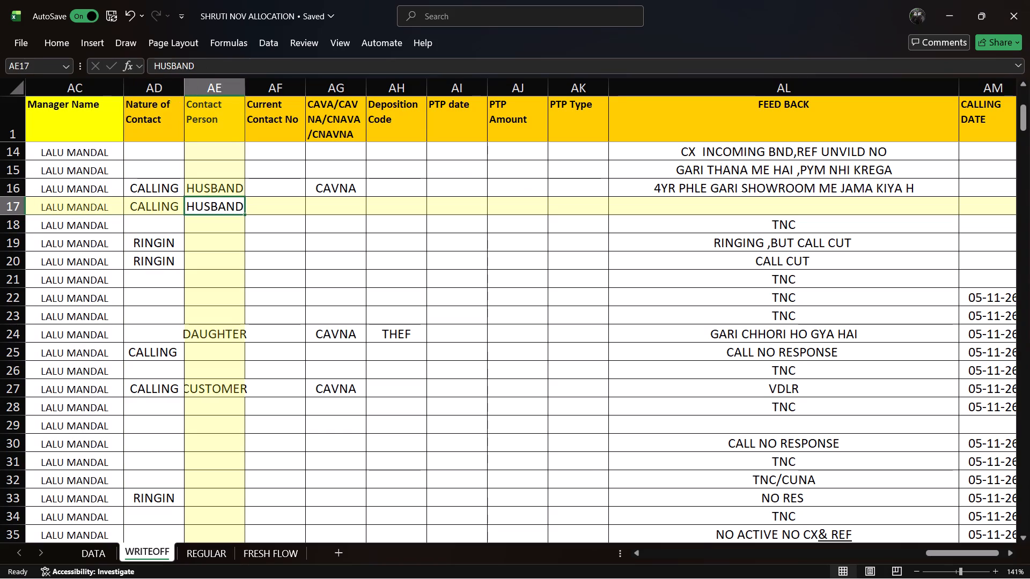
key("Left")
key("Left")
key("Left")
key("Left")
key("Left")
key("Left")
key("Left")
key("Left")
key("Left")
key("Left")
key("Left")
key("Left")
key("Left")
key("Left")
key("Left")
key("Left")
key("Left")
key("Left")
key("Left")
key("Left")
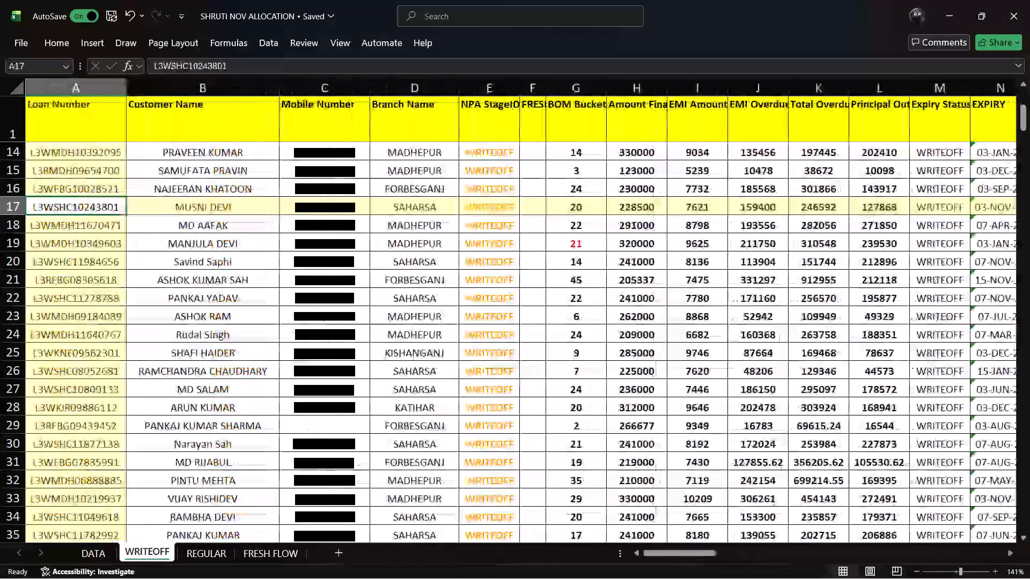
key("Right")
key("Right")
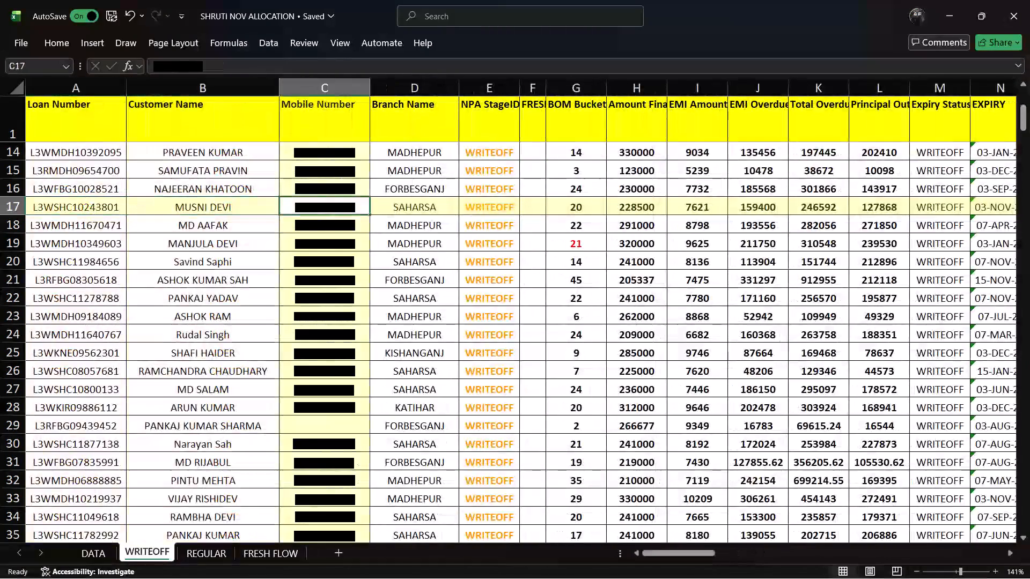
key("Right")
key("Right")
key("Right")
key("Right")
key("Right")
key("Right")
key("Right")
key("Right")
key("Right")
key("Right")
key("Right")
key("Right")
key("Right")
key("Right")
key("Right")
key("Right")
key("Right")
key("Right")
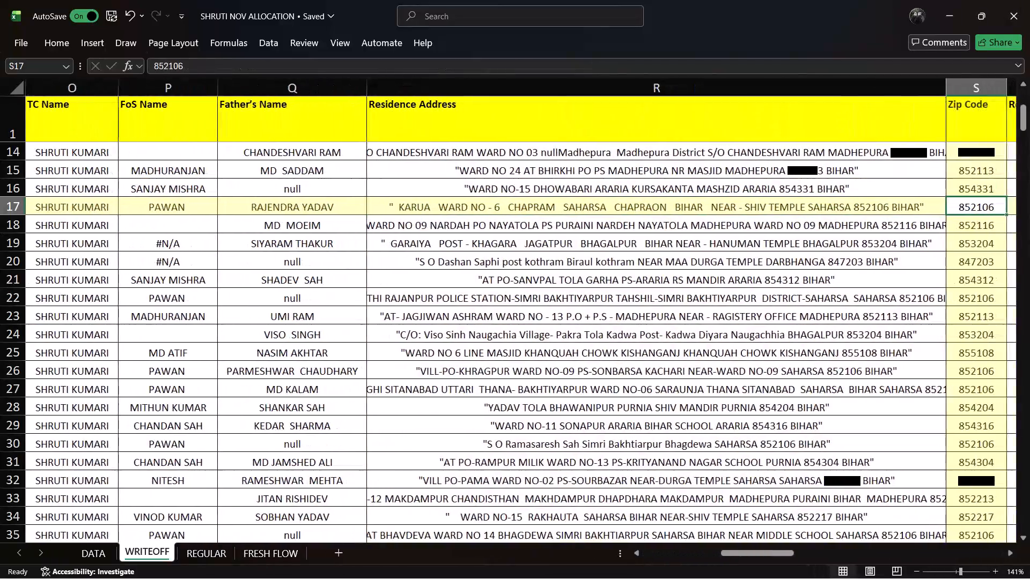
key("Right")
key("Right")
key("Right")
key("Right")
key("Right")
key("Right")
key("Right")
key("Right")
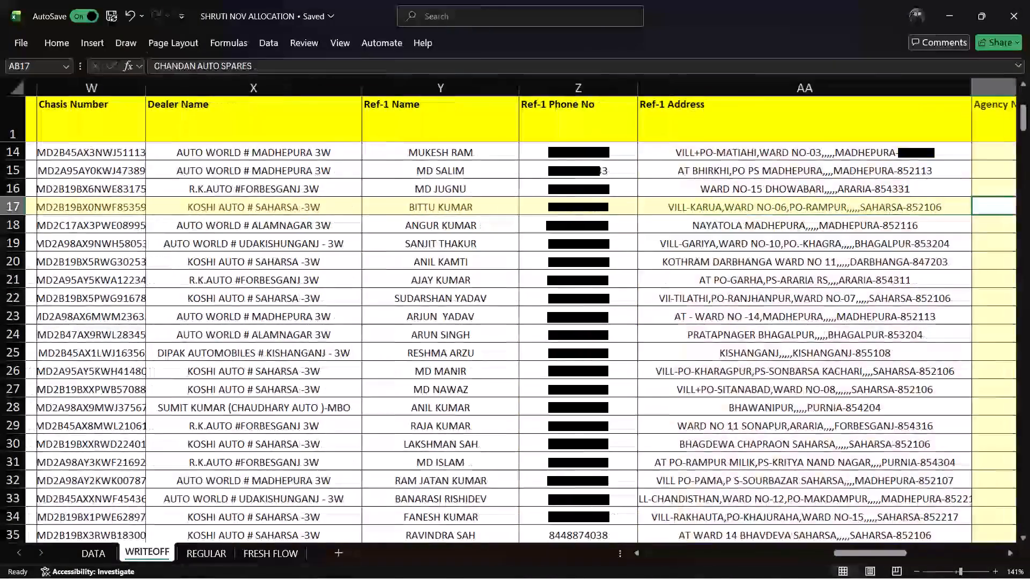
key("Right")
key("Right")
key("Right")
key("Right")
key("Right")
key("Right")
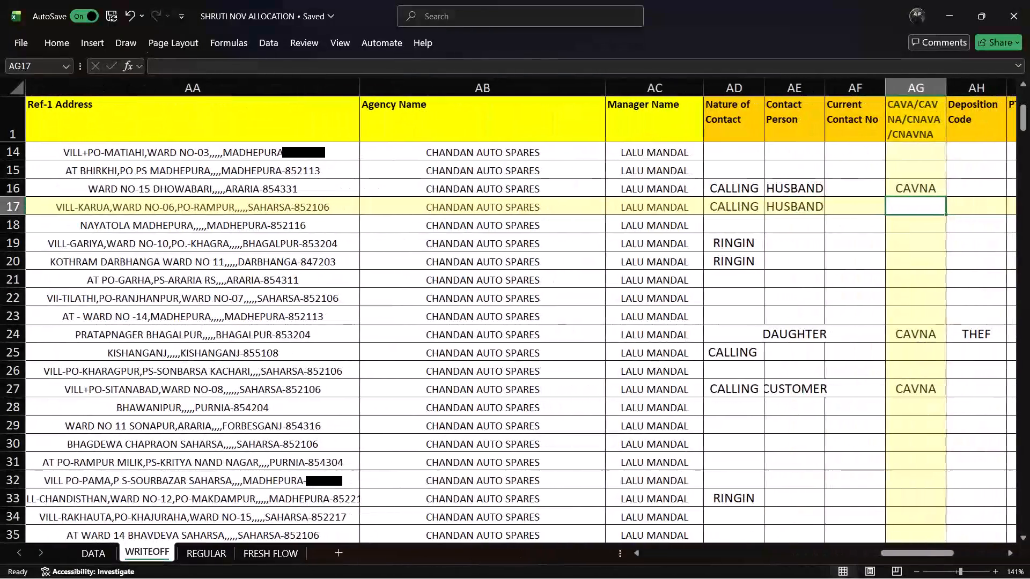
key("Right")
key("Right")
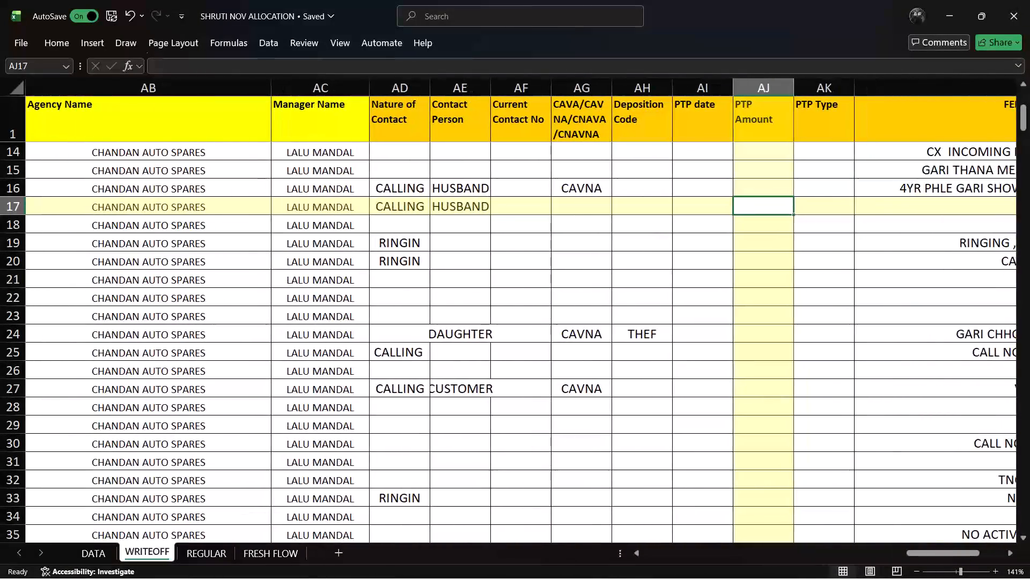
key("Right")
key("Right")
key("Right")
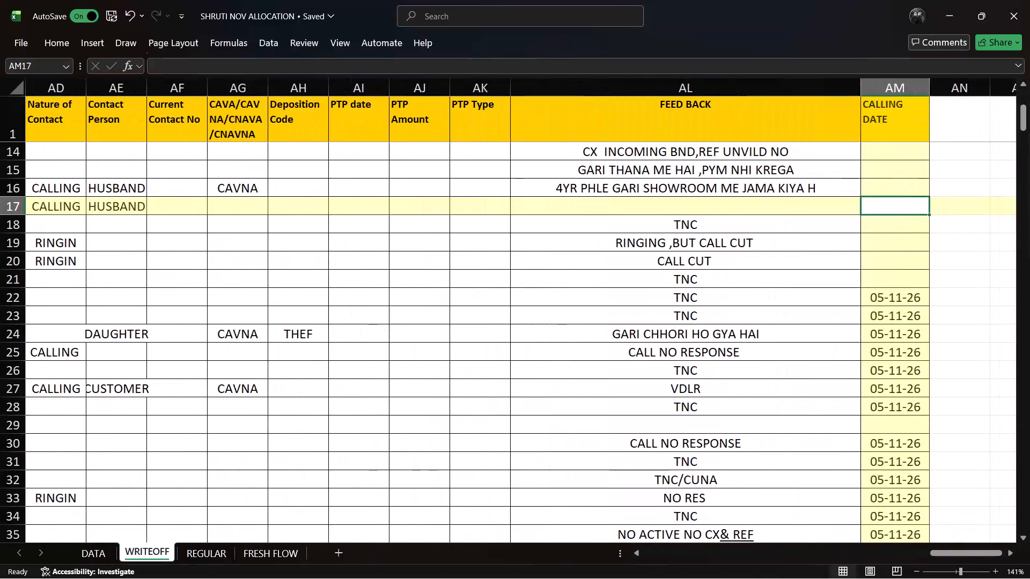
Replace the feedback in AL16 on the WRITEOFF sheet with VDLR, copied from AL27.
left_click(681, 189)
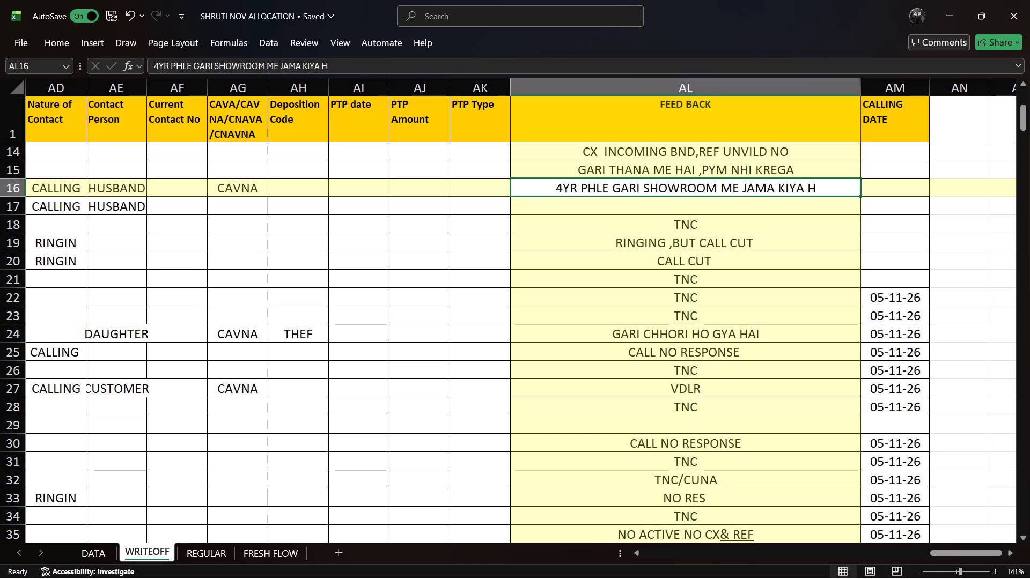
left_click(727, 190)
key("BackSpace")
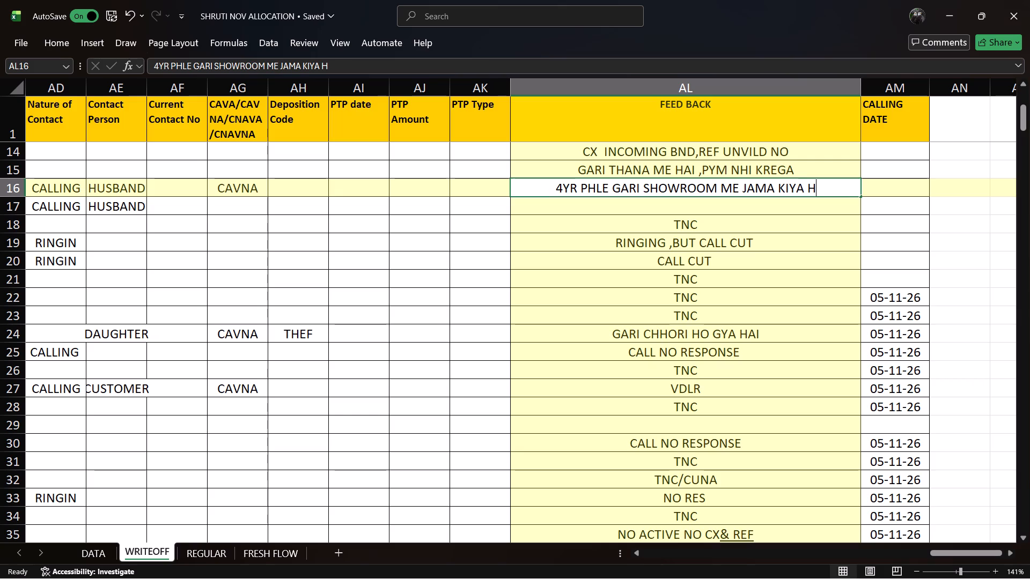
left_click(663, 388)
key("ctrl+c")
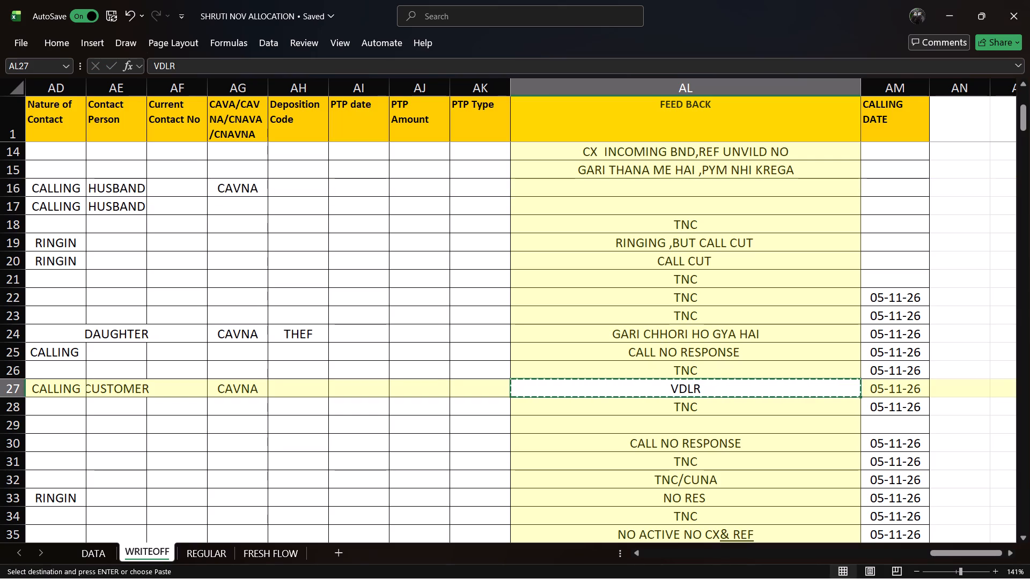
left_click(569, 187)
key("ctrl+v")
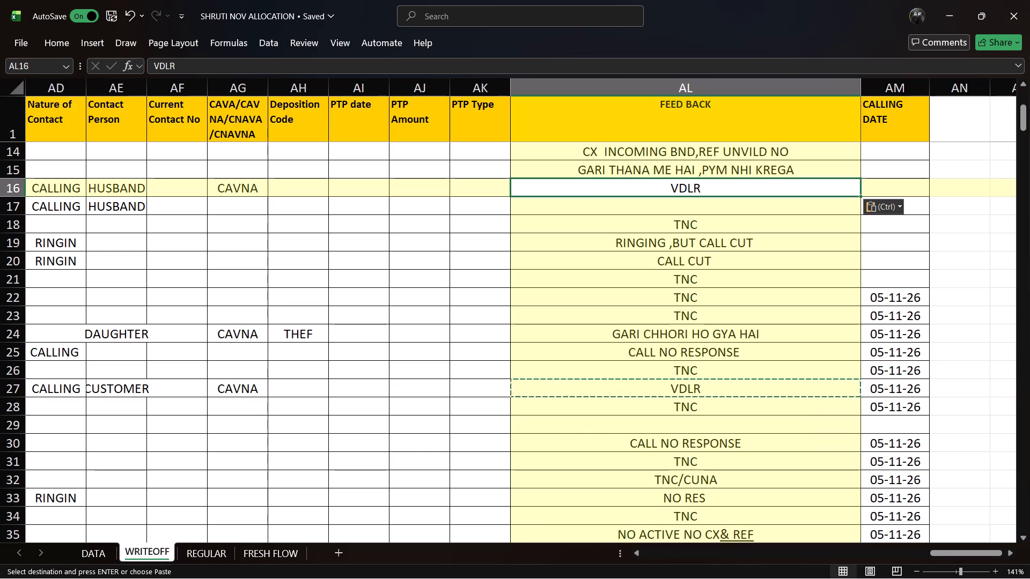
Go to the Deposition Code cell AH15 for the row 15 account on the WRITEOFF sheet.
left_click(613, 169)
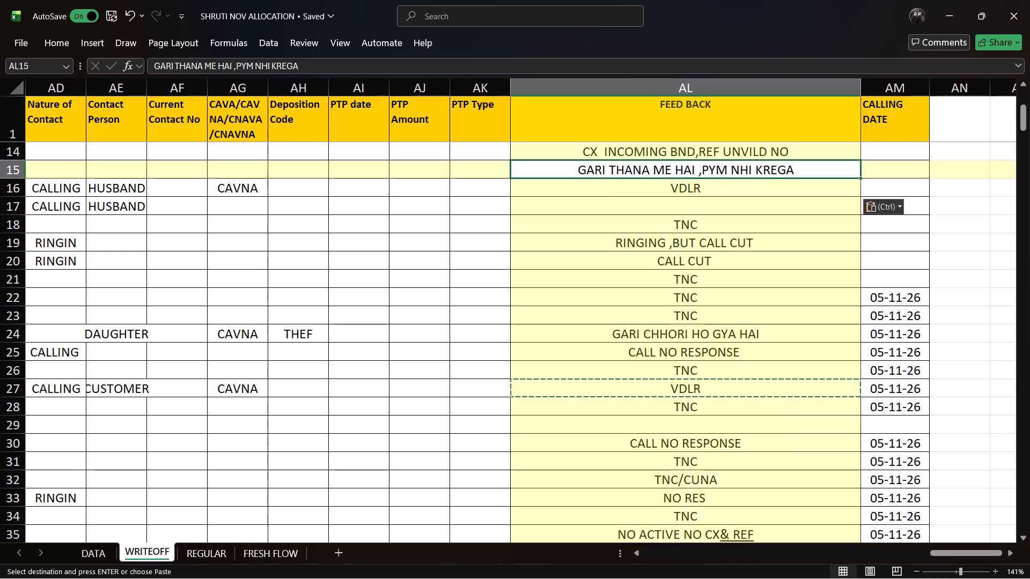
key("Left")
key("Left")
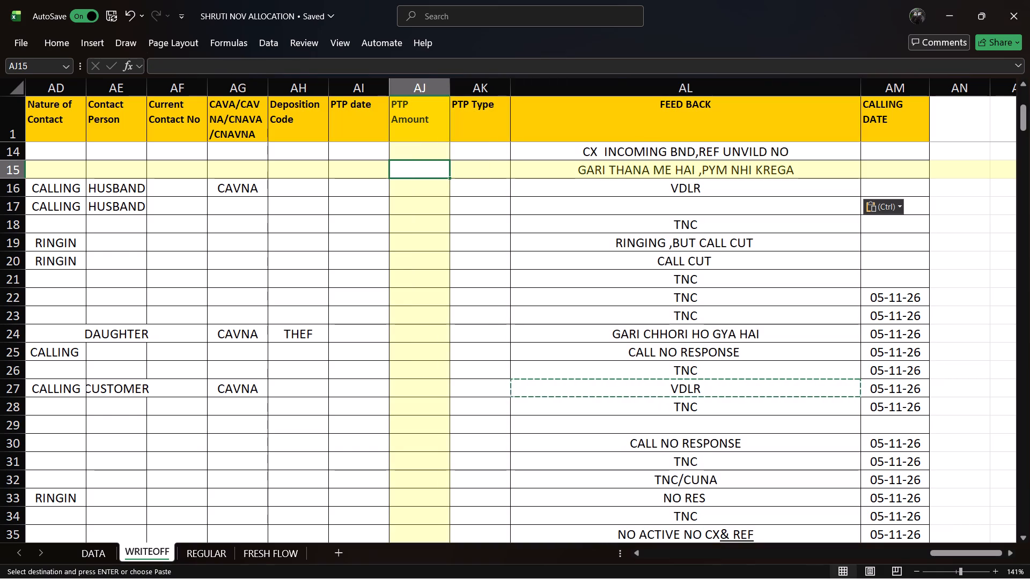
key("Left")
key("Left")
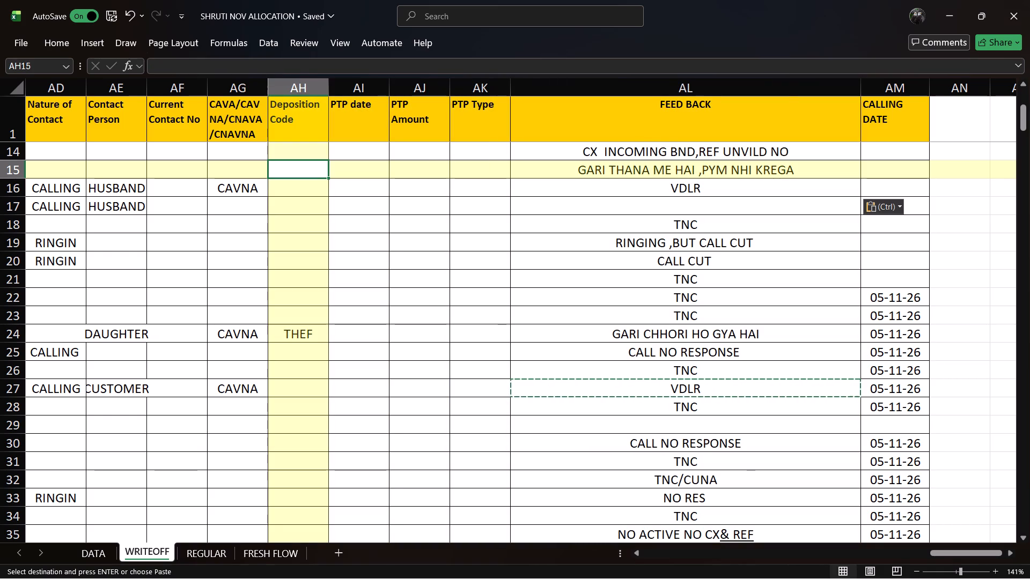
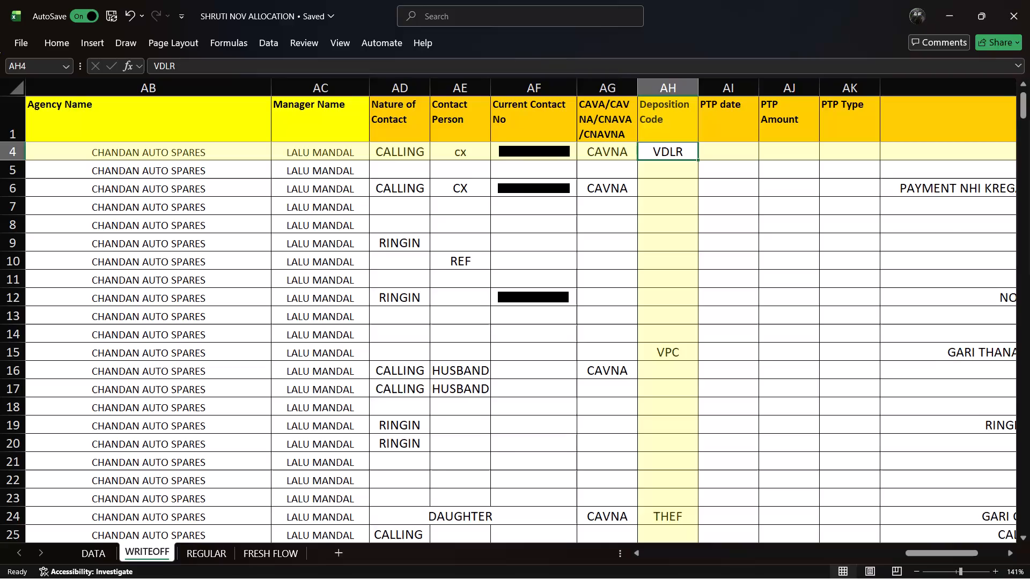
Look through the Customer Name column on the WRITEOFF sheet from row 4 to row 70, and back up to row 41.
key("Left")
key("Left")
key("Left")
key("Left")
key("Left")
key("Left")
key("Left")
key("Left")
key("Left")
key("Left")
key("Left")
key("Left")
key("Left")
key("Left")
key("Left")
key("Left")
key("Left")
key("Left")
key("Left")
key("Left")
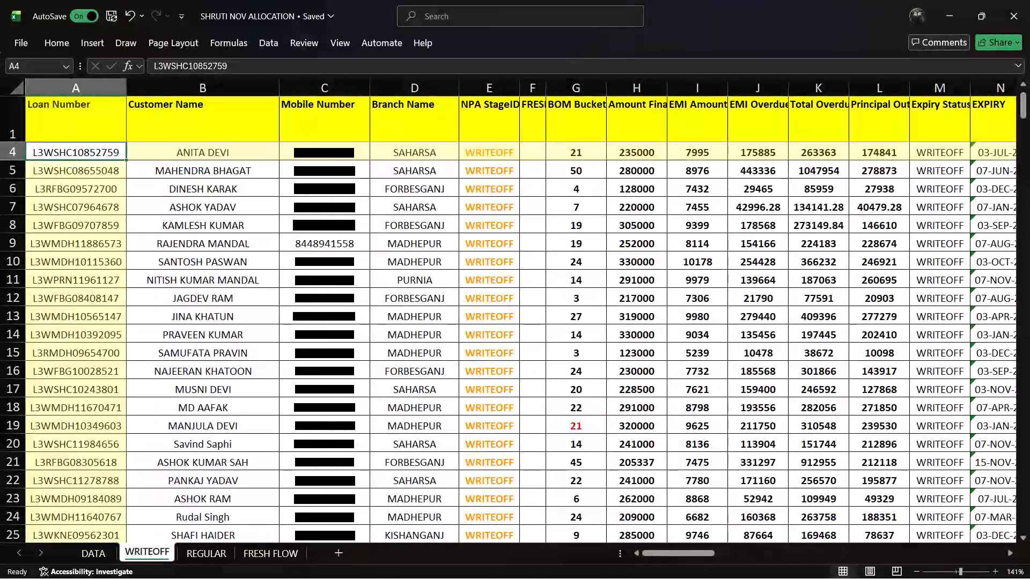
key("Right")
key("Right")
key("Left")
key("Down")
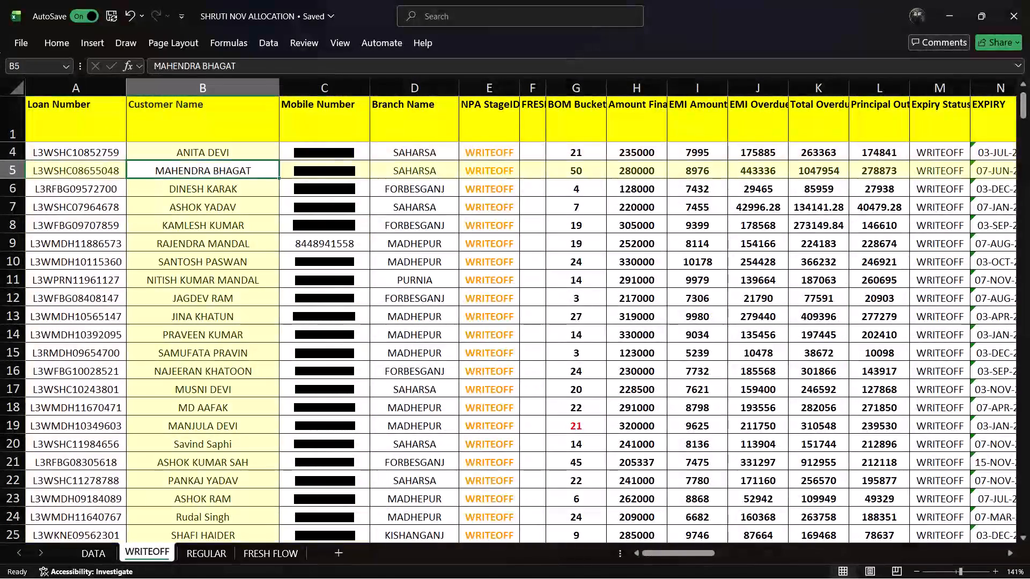
key("Down")
key("Down")
key("Down")
key("Down")
key("Down")
key("Down")
key("Down")
key("Down")
key("Down")
key("Down")
key("Down")
key("Down")
key("Down")
key("Down")
key("Down")
key("Down")
key("Down")
key("Down")
key("Down")
key("Down")
key("Down")
key("Down")
key("Down")
key("Down")
key("Down")
key("Down")
key("Down")
key("Down")
key("Down")
key("Down")
key("Down")
key("Down")
key("Down")
key("Down")
key("Down")
key("Down")
key("Down")
key("Down")
key("Down")
key("Down")
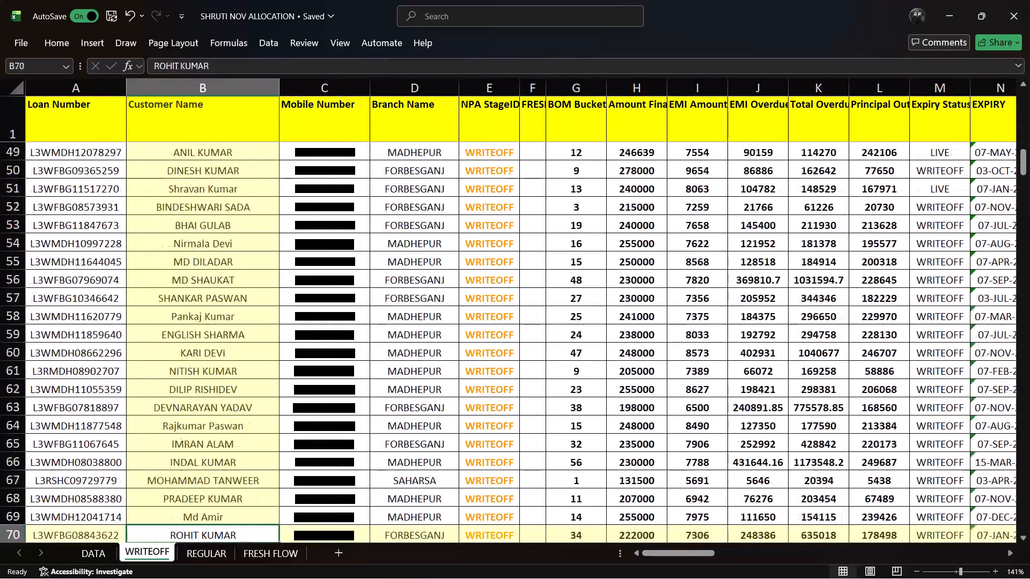
key("Up")
key("Up")
key("Up")
key("Up")
key("Up")
key("Up")
key("Up")
key("Up")
key("Up")
key("Up")
key("Up")
key("Up")
key("Up")
key("Up")
key("Up")
key("Up")
key("Up")
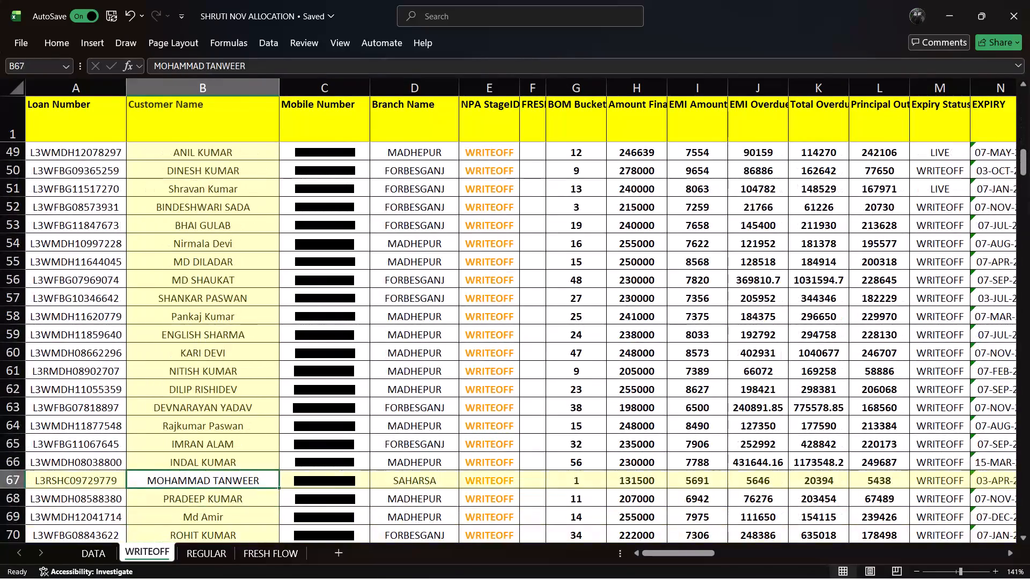
key("Up")
key("Up")
key("Up")
key("Up")
key("Up")
key("Up")
key("Up")
key("Up")
key("Up")
key("Up")
key("Up")
key("Up")
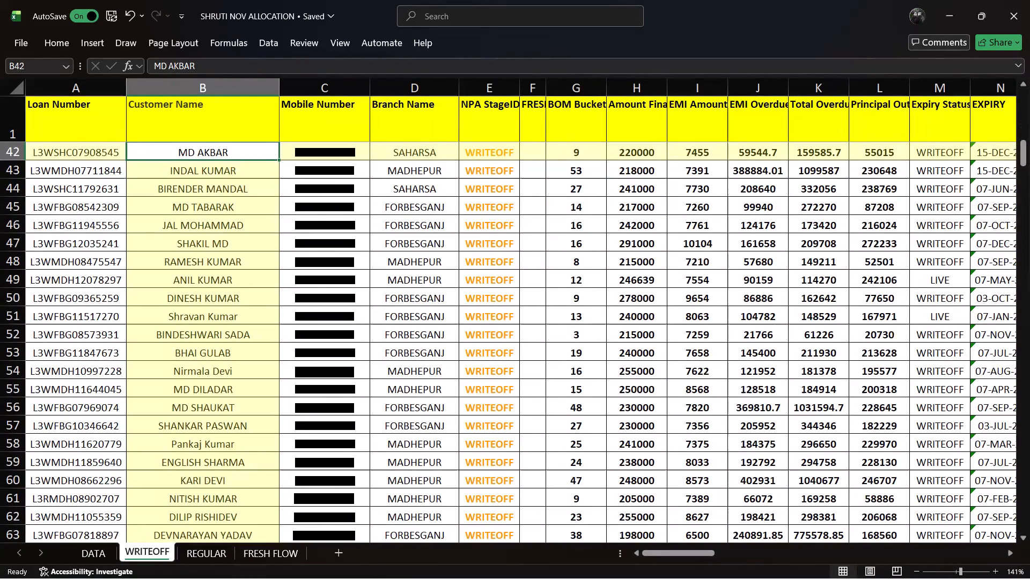
key("Up")
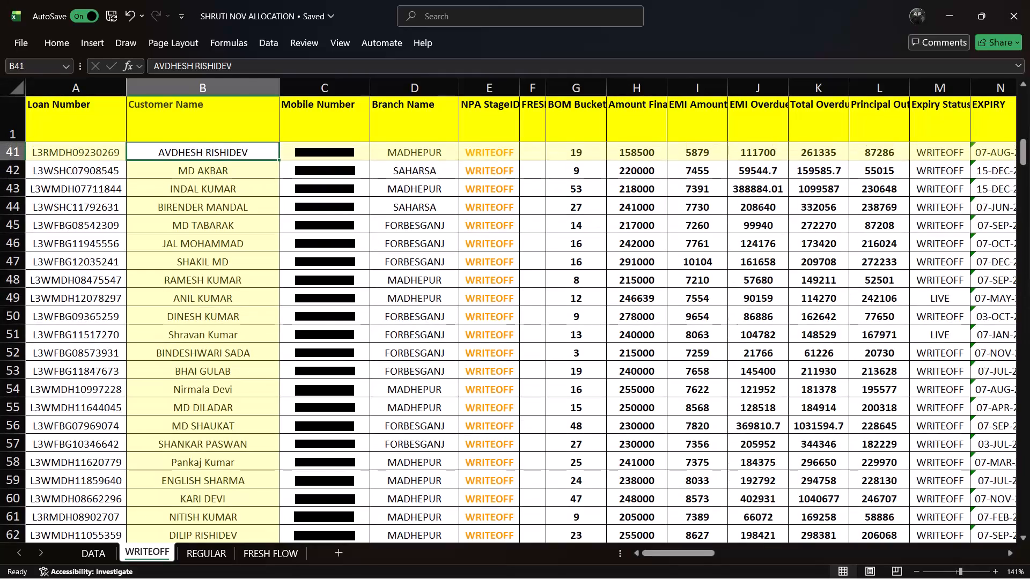
Enter TNC as the feedback in AL42 for the row 42 account on the WRITEOFF sheet.
key("Down")
key("Right")
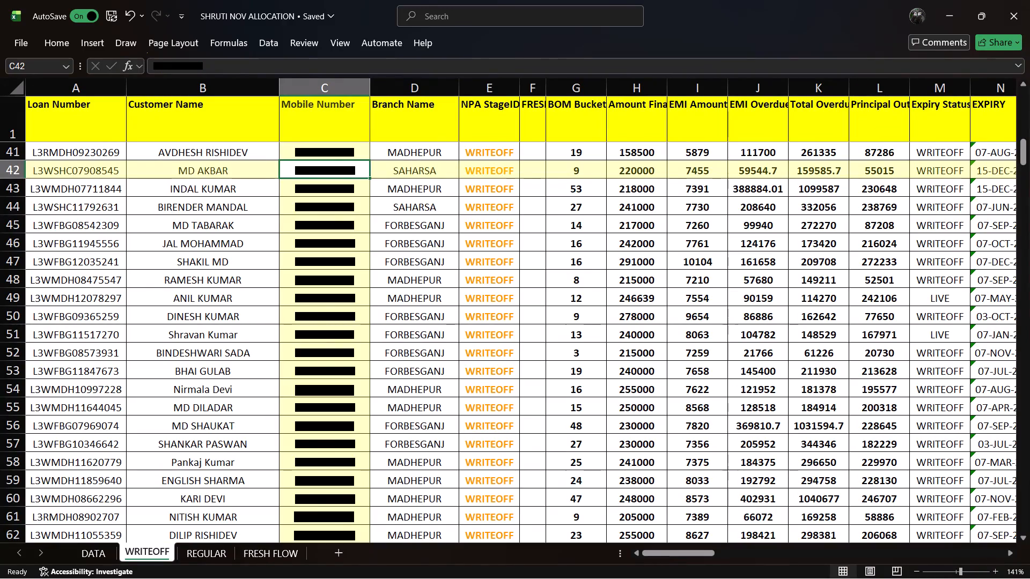
key("Right")
key("Right")
key("Right")
key("Right")
key("Right")
key("Right")
key("Right")
key("Right")
key("Right")
key("Right")
key("Right")
key("Right")
key("Right")
key("Right")
key("Right")
key("Right")
key("Right")
key("Right")
key("Right")
key("Right")
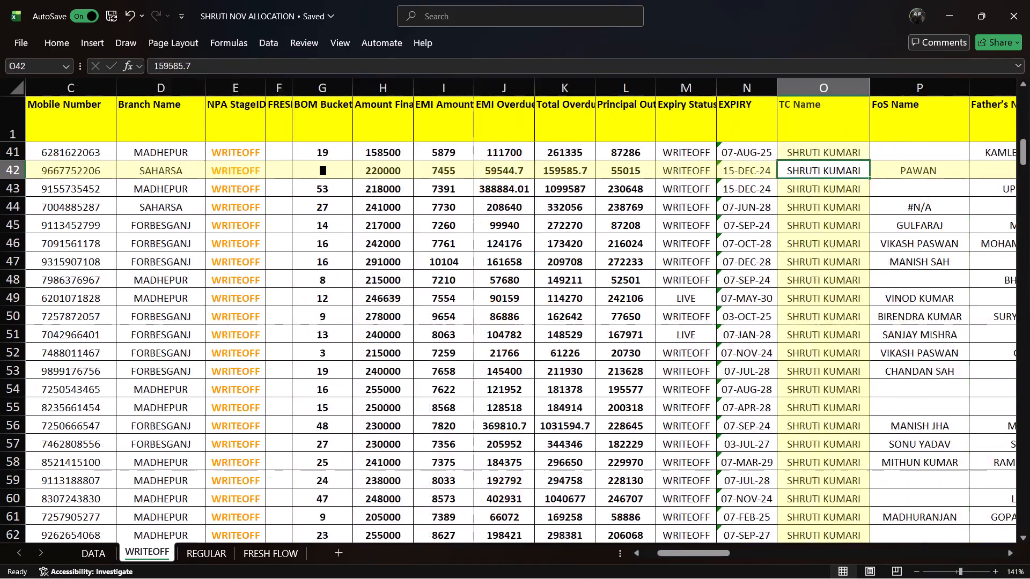
key("Right")
key("Right")
key("Right")
key("Right")
key("Right")
key("Right")
key("Right")
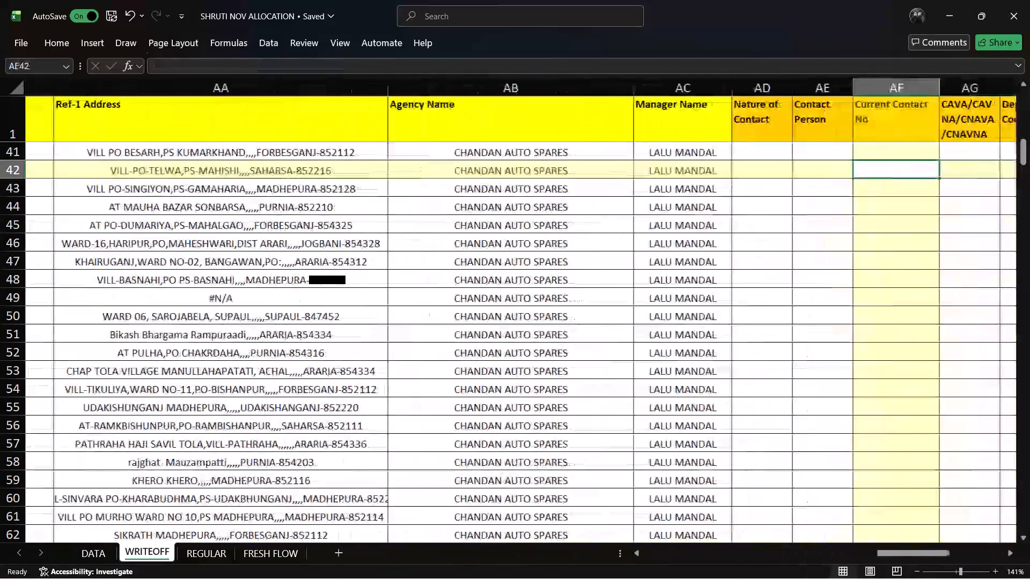
key("Right")
key("Right")
key("Right")
key("Right")
key("Right")
key("Right")
key("Right")
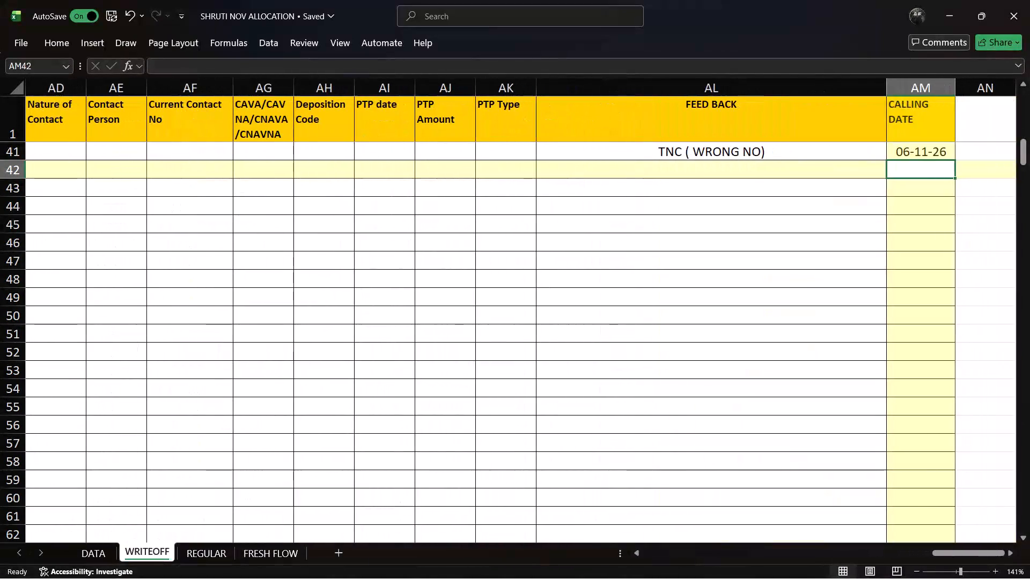
key("Left")
type("TNC")
key("Right")
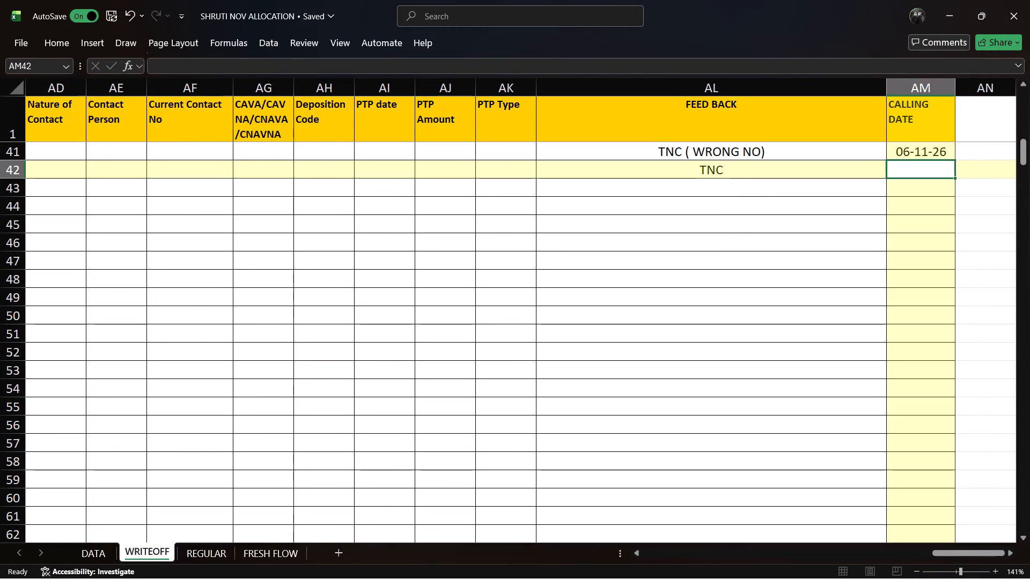
Enter today's date as the calling date in AM42 on the WRITEOFF sheet.
key("ctrl+semicolon")
key("Left")
Go to the next account's loan number in A43 on the WRITEOFF sheet and save the workbook.
key("Left")
key("Left")
key("Left")
key("Left")
key("Left")
key("Left")
key("Left")
key("Left")
key("Left")
key("Left")
key("Left")
key("Left")
key("Left")
key("Left")
key("Left")
key("Left")
key("Left")
key("Left")
key("Left")
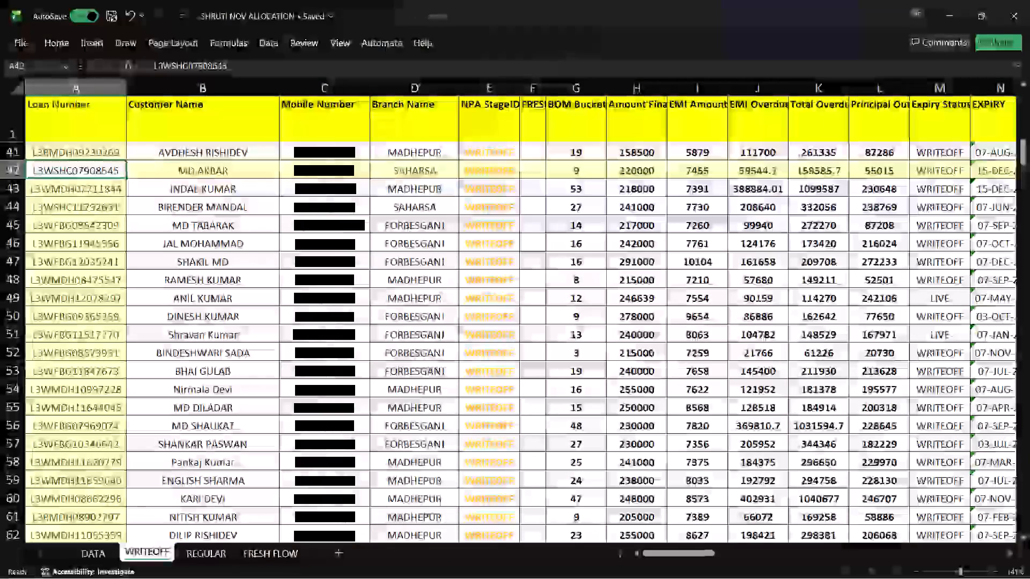
key("Down")
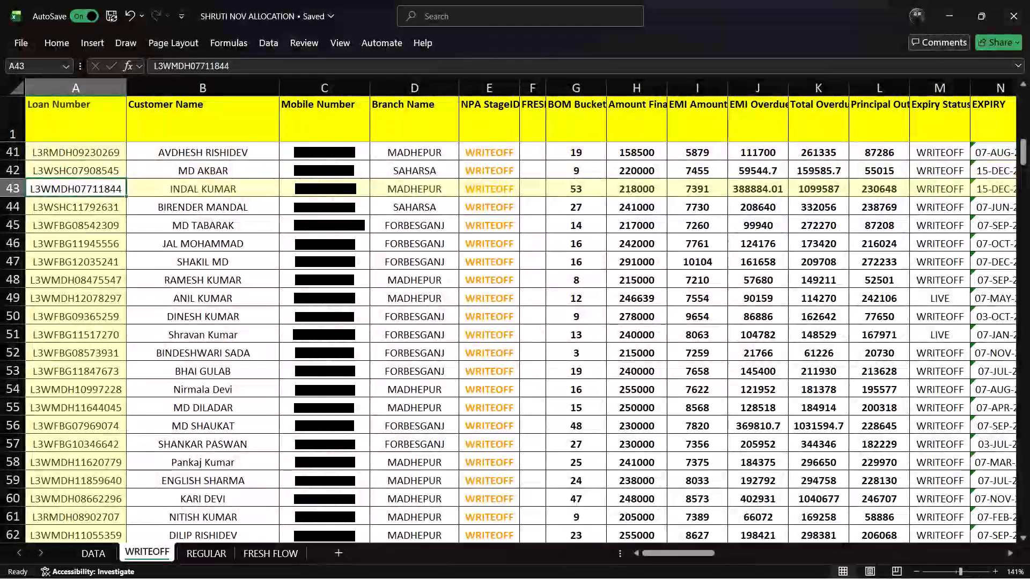
key("ctrl+s")
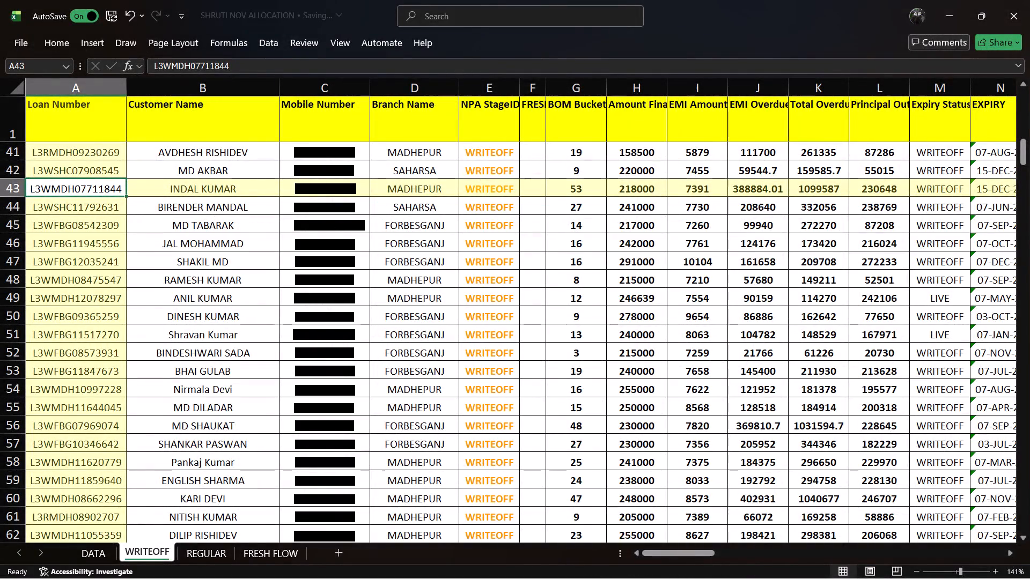
On the DATA sheet, look through the FEED BACK column from row 2 down to row 53.
left_click(90, 559)
left_click(190, 155)
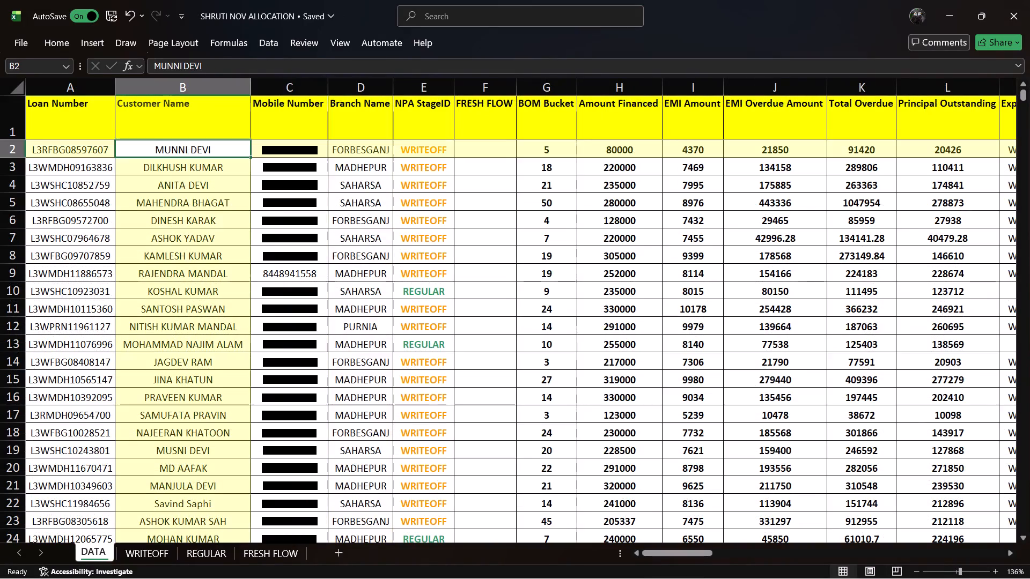
key("Right")
key("Right")
key("Right")
key("Right")
key("Right")
key("Right")
key("Right")
key("Right")
key("Right")
key("Right")
key("Right")
key("Right")
key("Right")
key("Right")
key("Right")
key("Right")
key("Right")
key("Right")
key("Right")
key("Right")
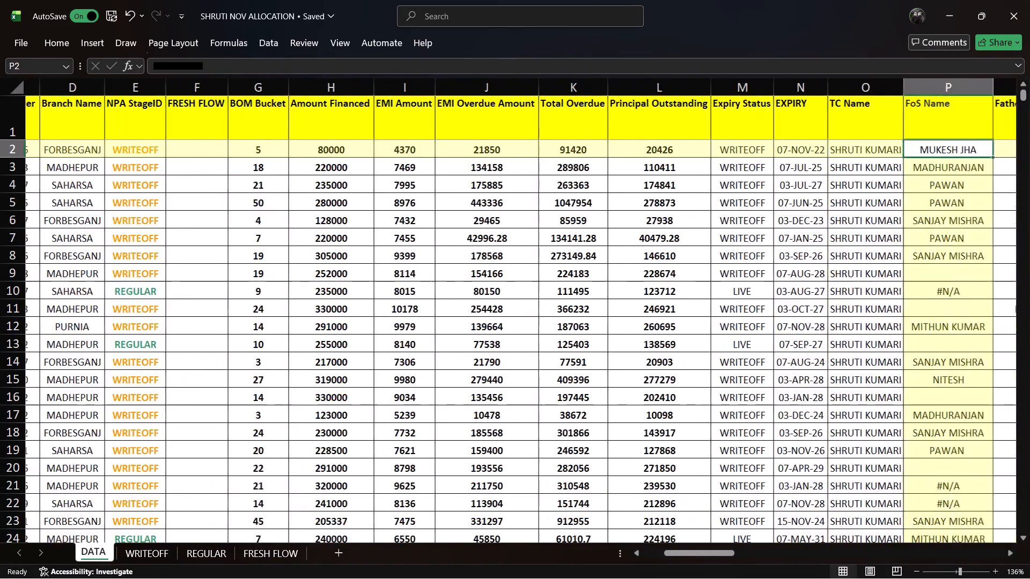
key("Right")
key("Right")
key("Right")
key("Right")
key("Right")
key("Right")
key("Right")
key("Right")
key("Right")
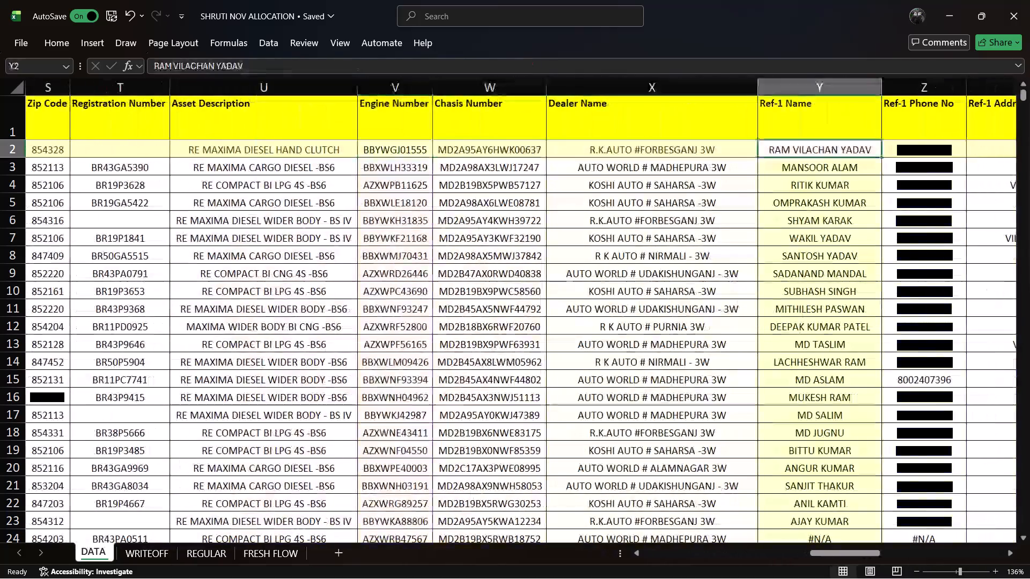
key("Right")
key("Right")
key("Right")
key("Right")
key("Right")
key("Right")
key("Right")
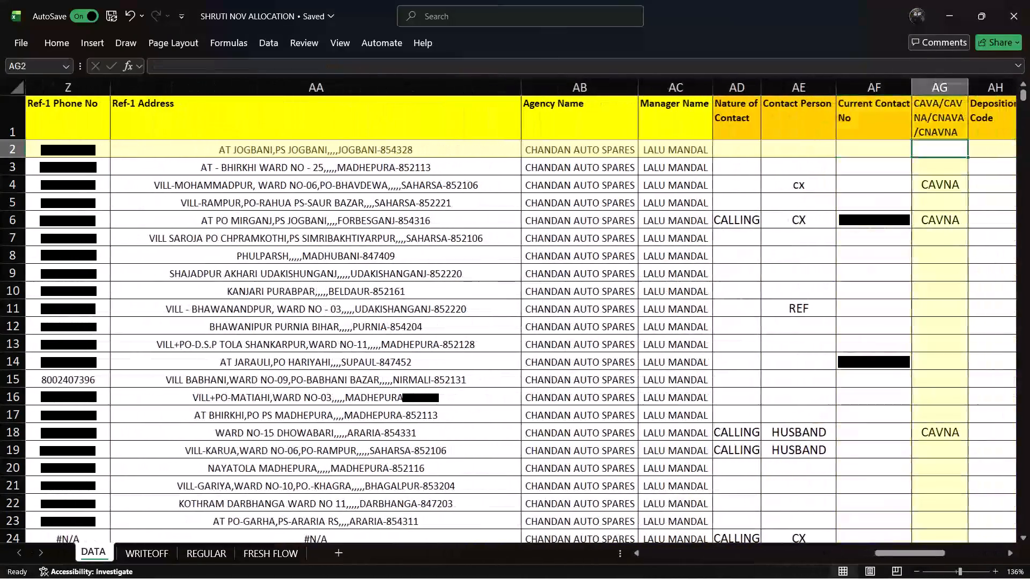
key("Right")
key("Right")
key("Right")
key("Right")
key("Right")
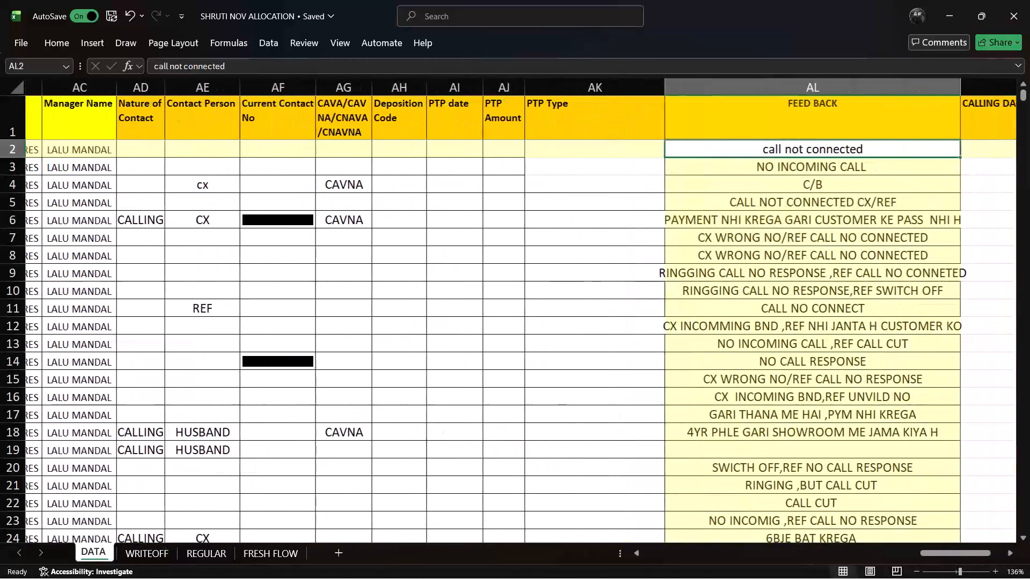
key("Down")
key("Down")
key("Down")
key("Down")
key("Down")
key("Down")
key("Down")
key("Down")
key("Down")
key("Down")
key("Down")
key("Down")
key("Down")
key("Down")
key("Down")
key("Down")
key("Down")
key("Down")
key("Down")
key("Down")
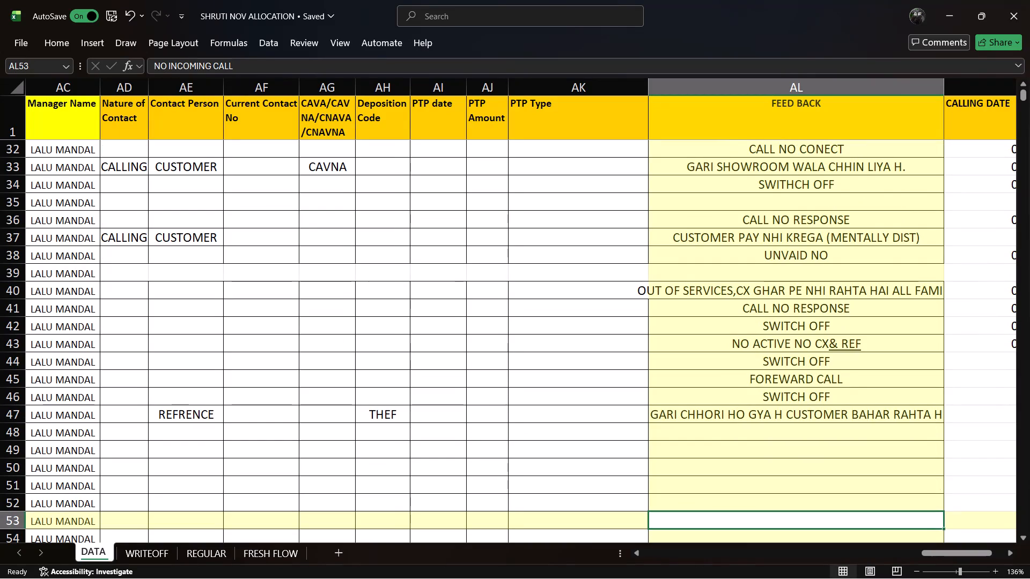
Check the feedback in AL47 on the DATA sheet and trace row 47 back to its loan number in A47.
left_click(713, 410)
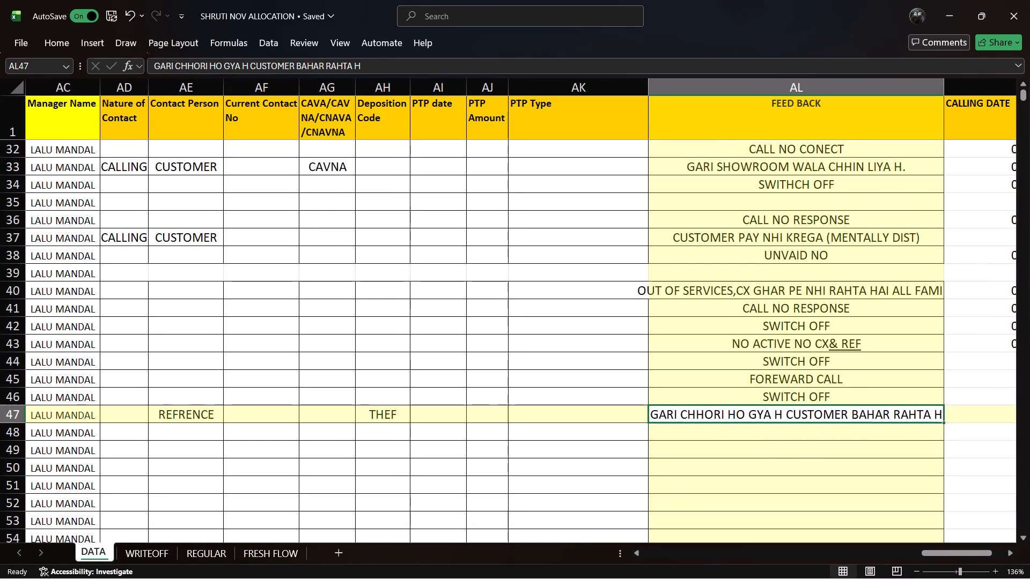
key("Left")
key("Left")
key("Left")
key("Left")
key("Left")
key("Left")
key("Left")
key("Left")
key("Left")
key("Left")
key("Left")
key("Left")
key("Left")
key("Left")
key("Left")
key("Left")
key("Left")
key("Left")
key("Left")
key("Left")
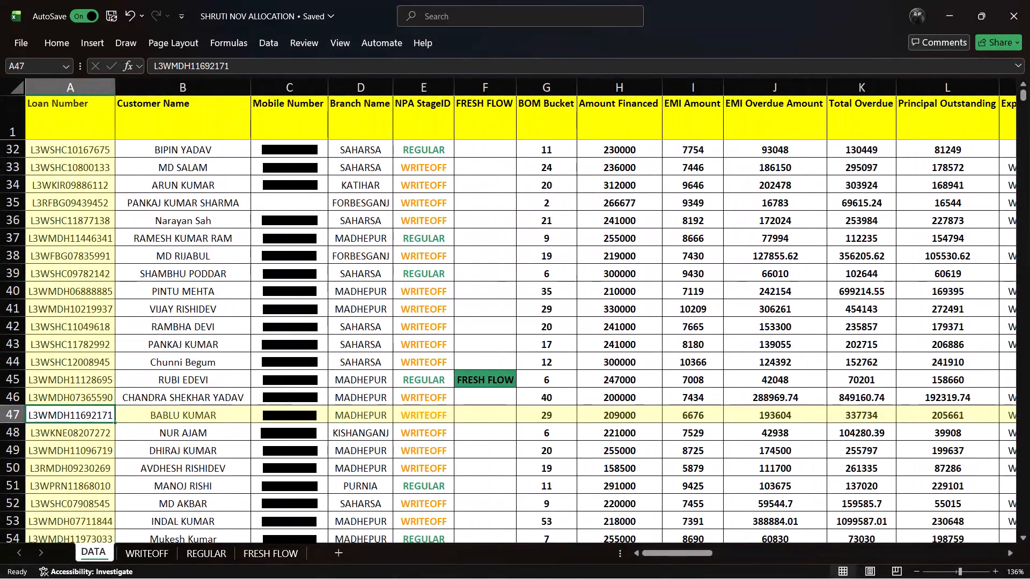
Check the customer name, mobile number and branch of the row 53 account on the DATA sheet.
left_click(197, 529)
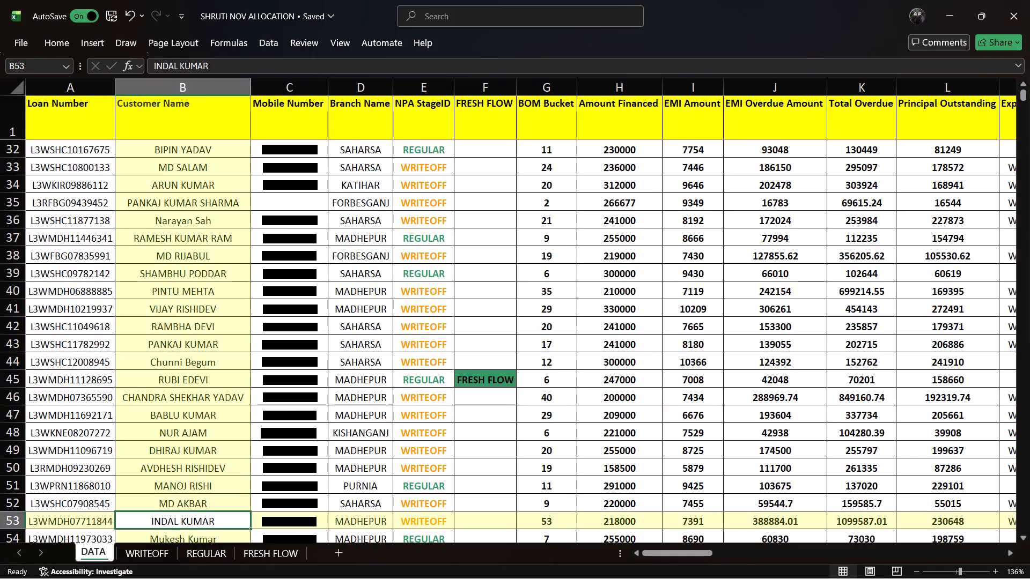
key("Right")
key("Right")
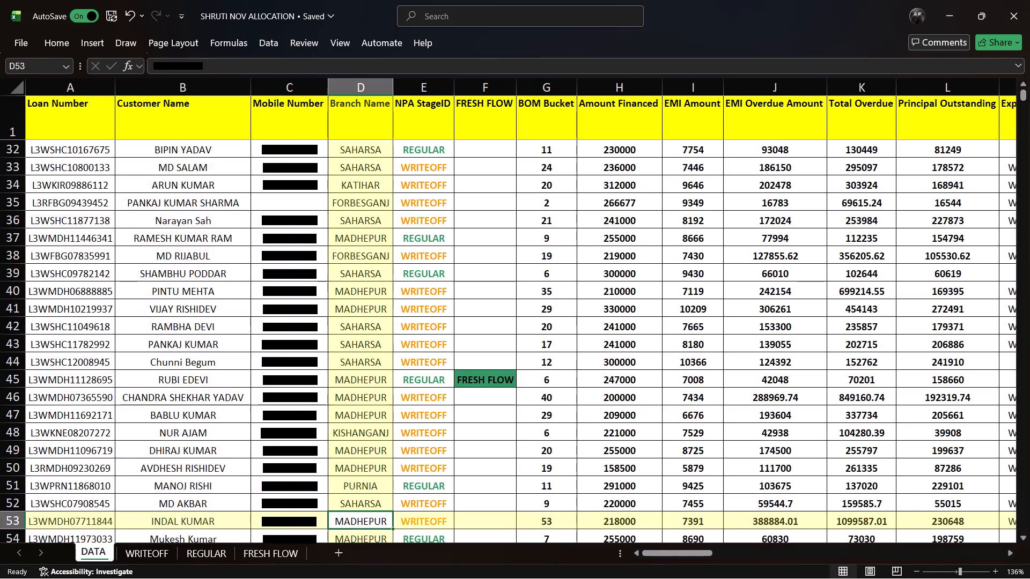
Return to the WRITEOFF sheet and look up the row 43 account's mobile number in C43.
left_click(151, 548)
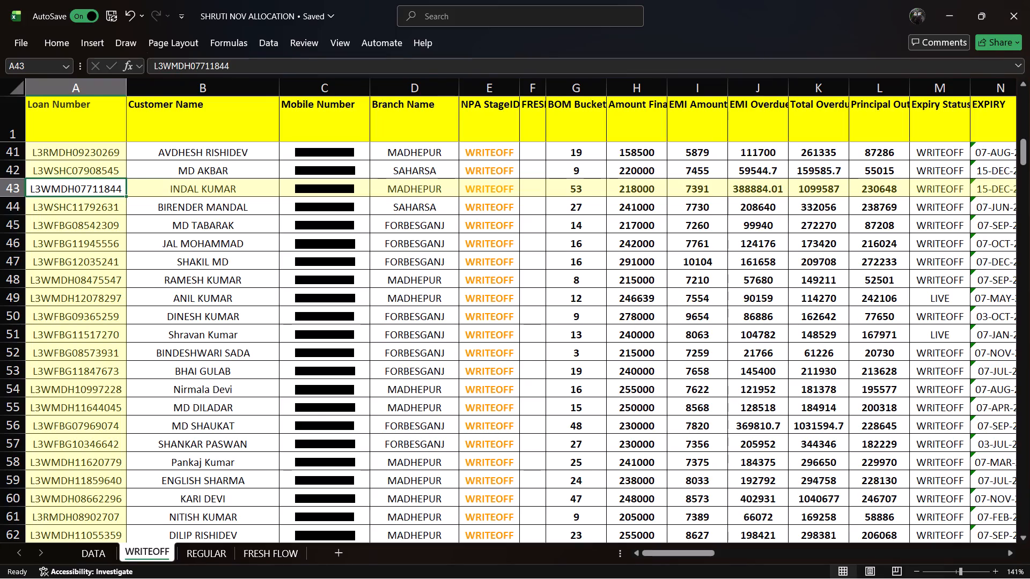
left_click(317, 193)
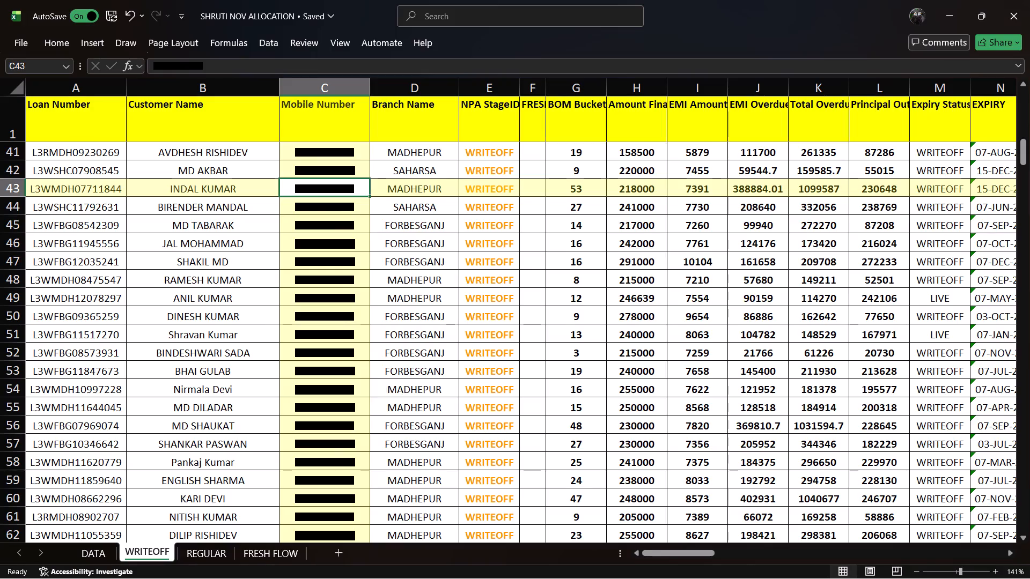
Go along the row 43 account's record on the WRITEOFF sheet to its feedback cell AL43.
key("Right")
key("Right")
key("Right")
key("Right")
key("Right")
key("Right")
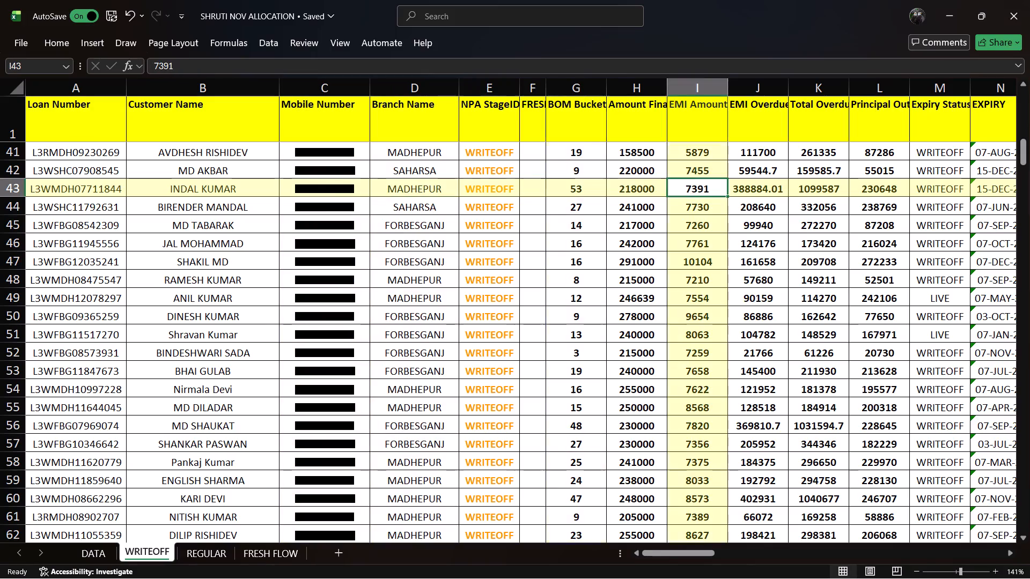
key("Right")
key("Right")
key("Right")
key("Right")
key("Right")
key("Right")
key("Right")
key("Right")
key("Right")
key("Right")
key("Right")
key("Right")
key("Right")
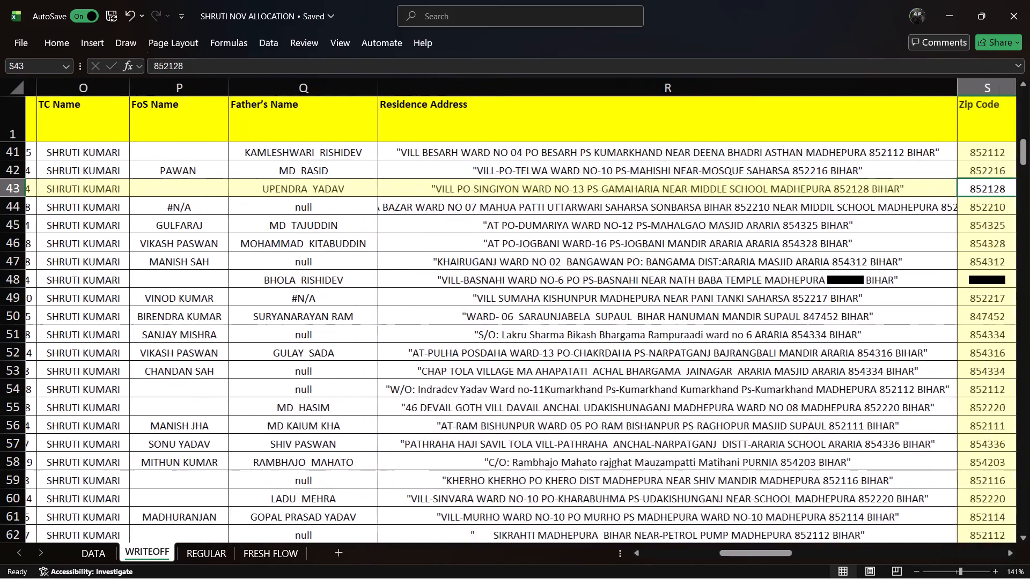
key("Right")
key("Right")
key("Right")
key("Right")
key("Right")
key("Right")
key("Right")
key("Right")
key("Right")
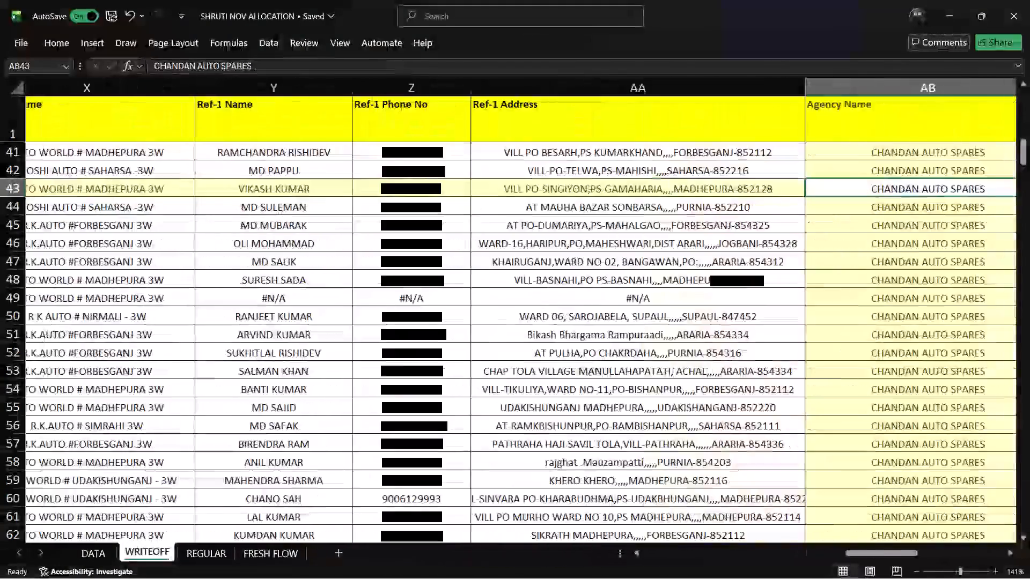
key("Right")
key("Right")
key("Right")
key("Right")
key("Right")
key("Right")
key("Right")
key("Right")
key("Right")
key("Right")
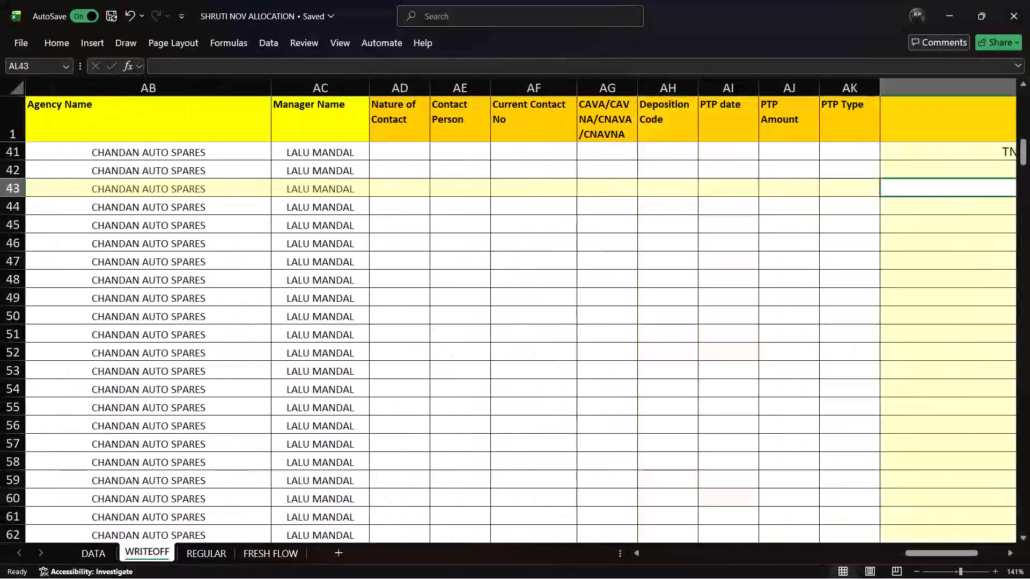
key("Right")
key("Left")
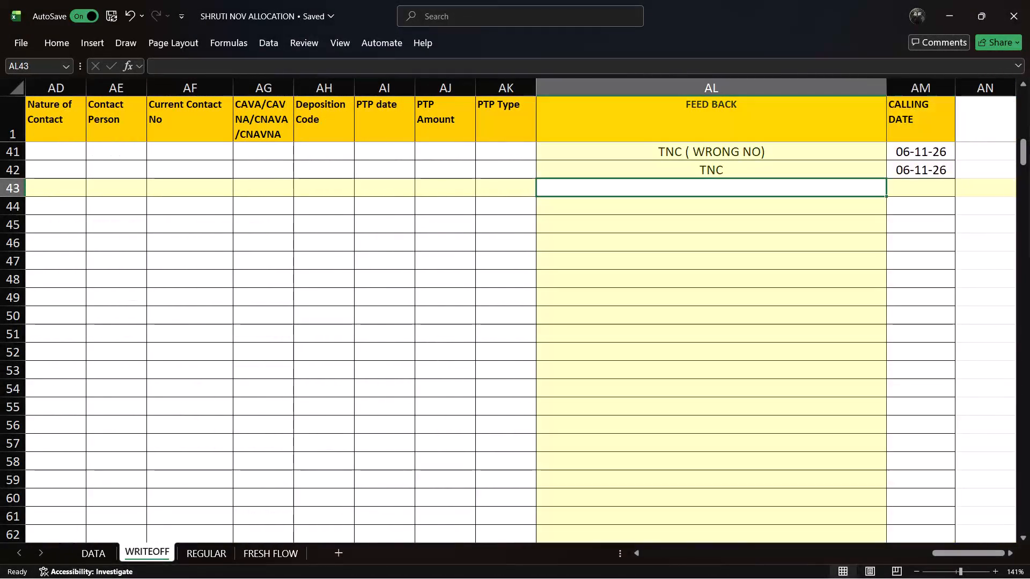
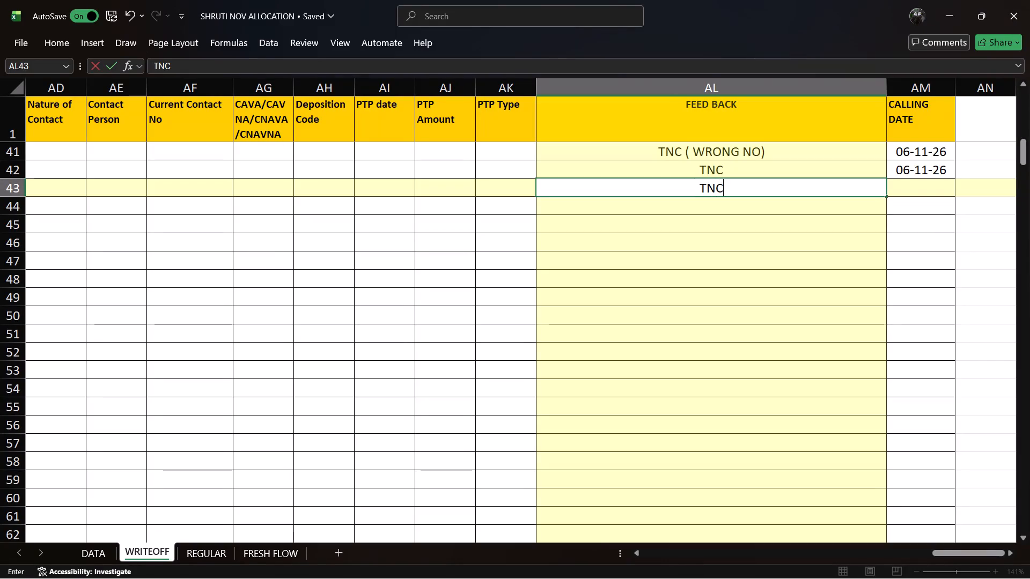
Complete the row 43 account's call record on the WRITEOFF sheet with feedback TNC and today's date as calling date in AM43.
key("Right")
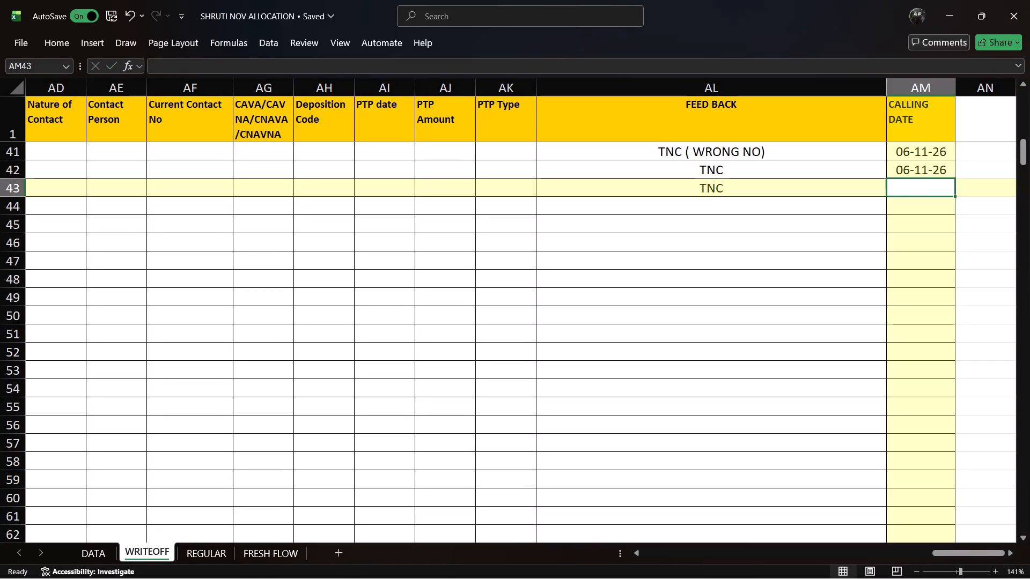
key("ctrl+semicolon")
key("Left")
Go back to the start of the record and look up the row 44 account's mobile number in C44.
key("Left")
key("Left")
key("Left")
key("Left")
key("Left")
key("Left")
key("Left")
key("Left")
key("Left")
key("Left")
key("Left")
key("Left")
key("Left")
key("Left")
key("Left")
key("Left")
key("Left")
key("Left")
key("Left")
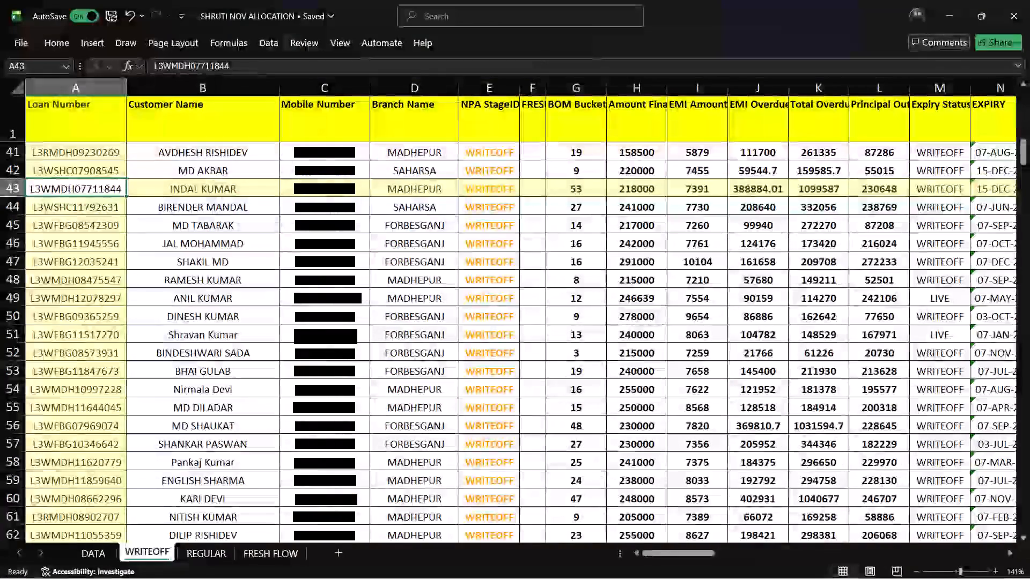
key("Down")
key("Right")
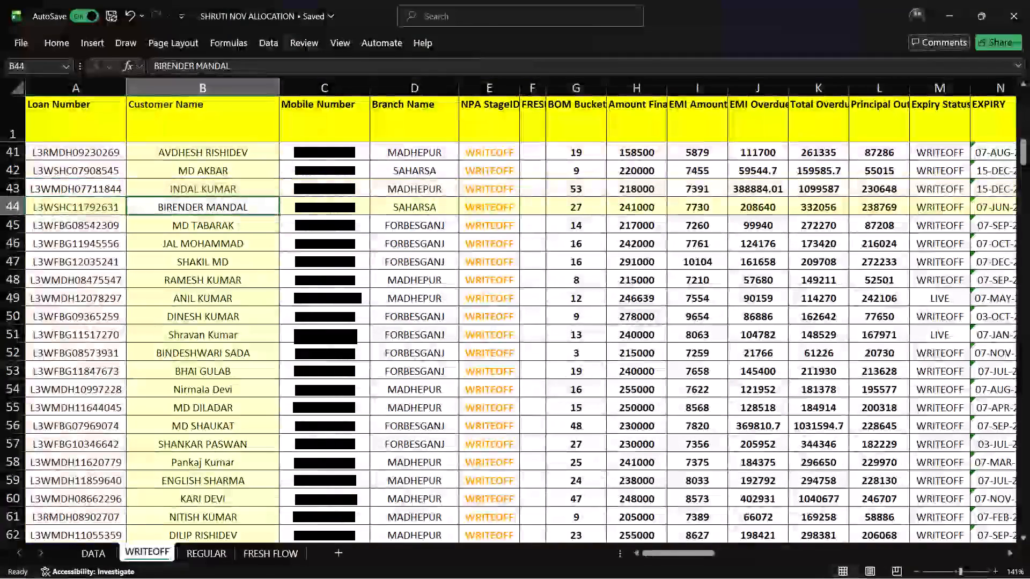
key("Right")
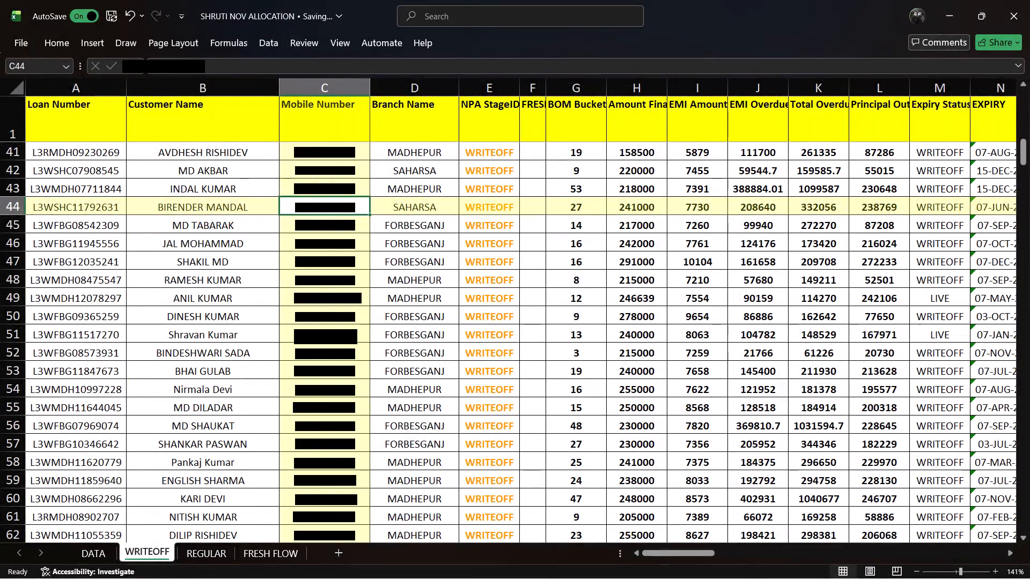
Highlight the customer name in B47 on the WRITEOFF sheet with red font and yellow fill, and return to B43.
left_click(240, 257)
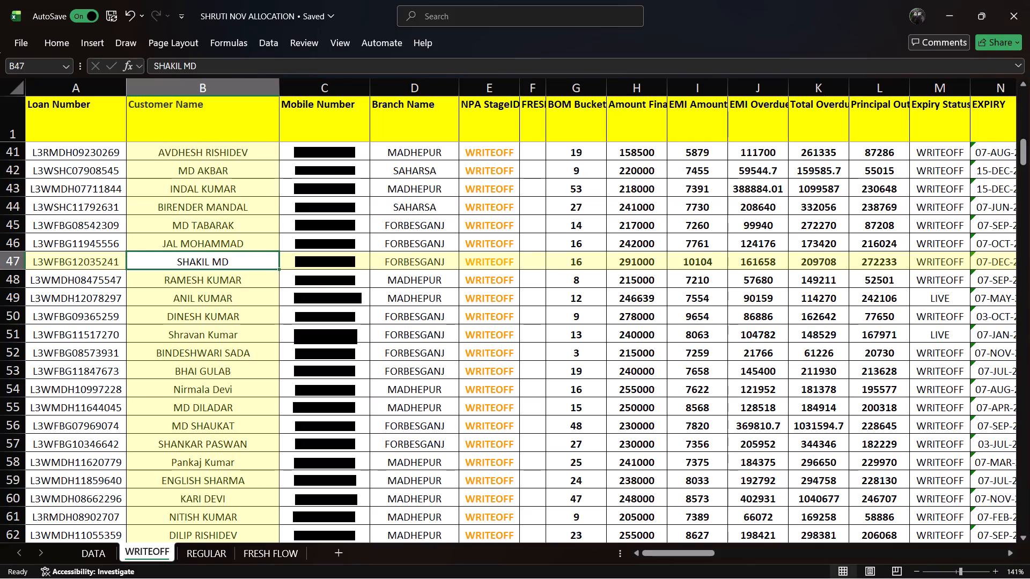
left_click(63, 41)
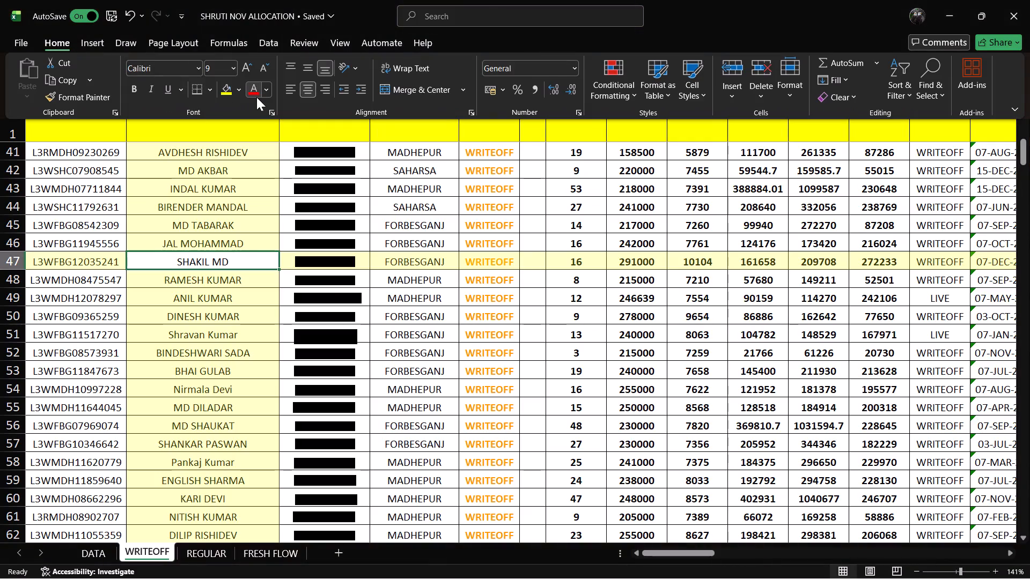
left_click(256, 97)
left_click(224, 87)
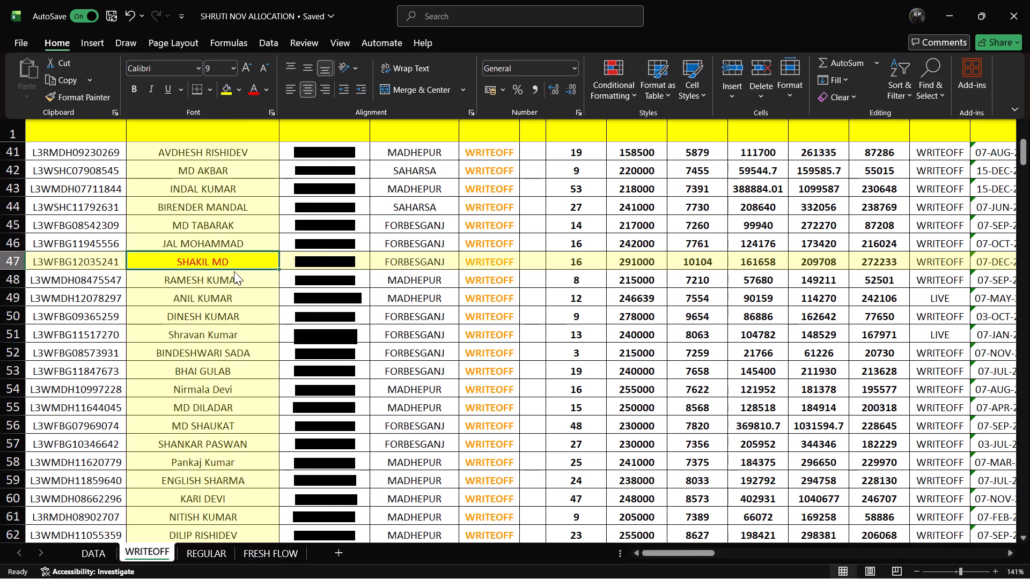
left_click(221, 184)
left_click(221, 184)
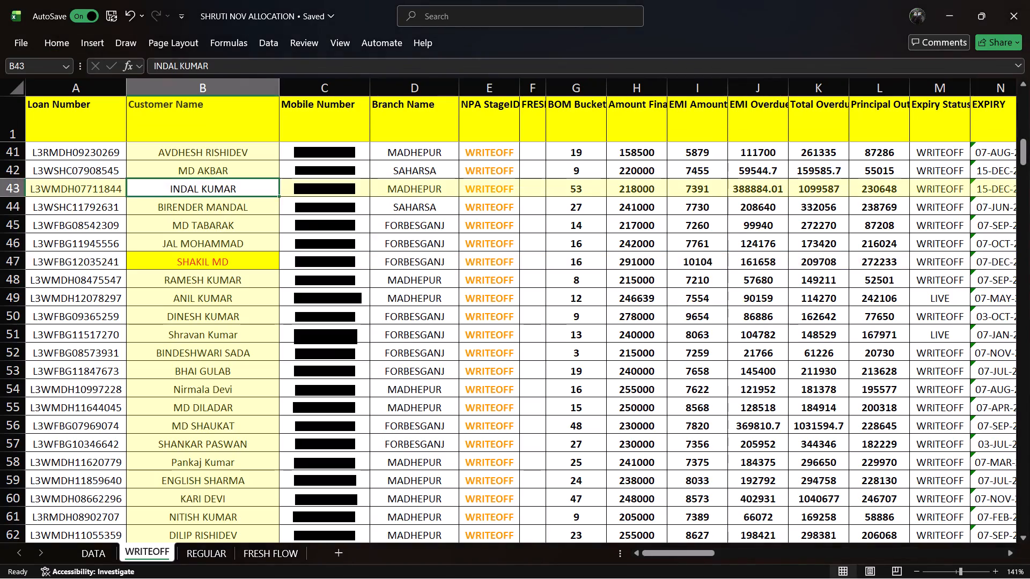
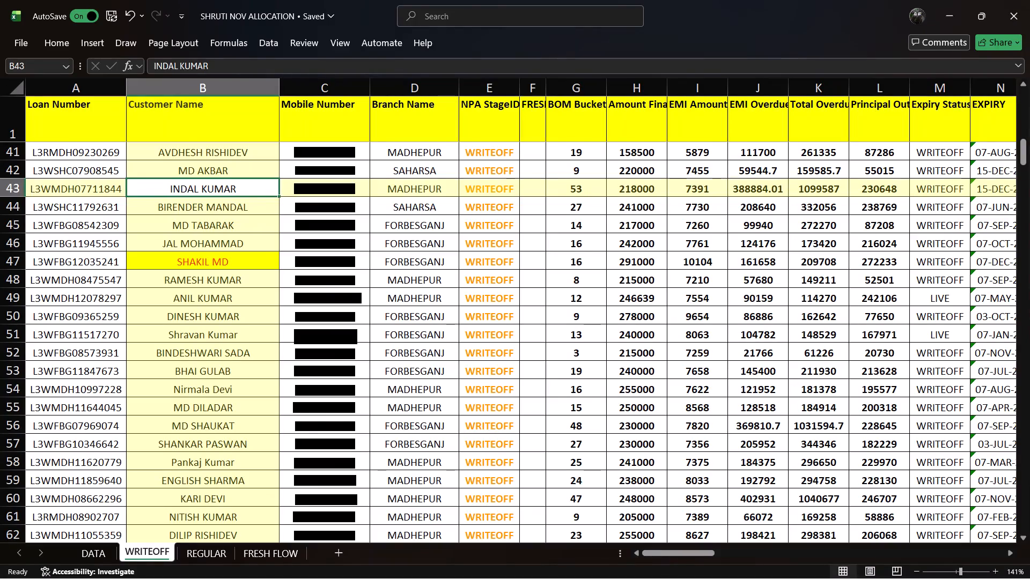
Change the fill colour of the customer name in B47 on the WRITEOFF sheet to standard green.
left_click(222, 266)
left_click(62, 41)
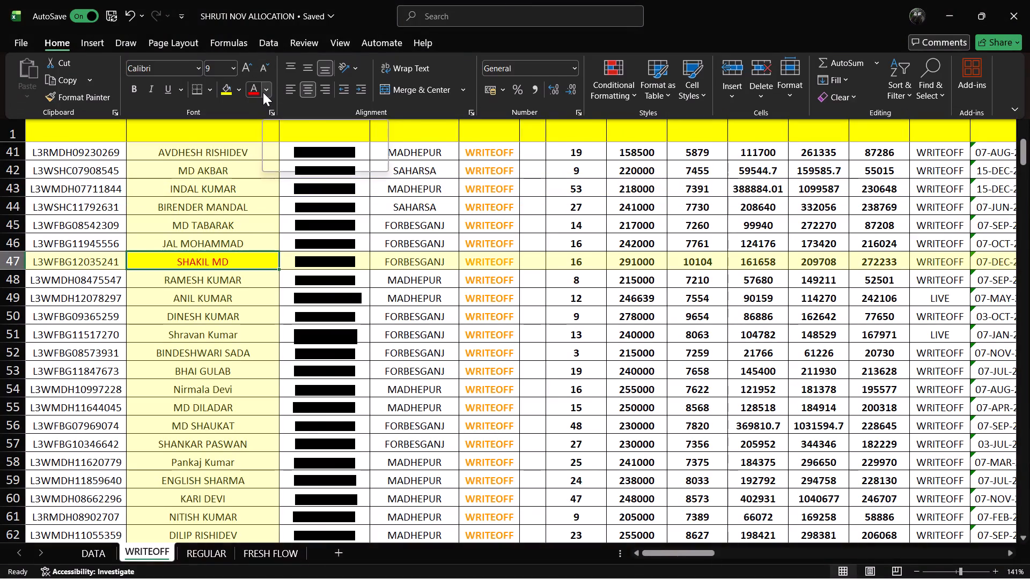
left_click(235, 92)
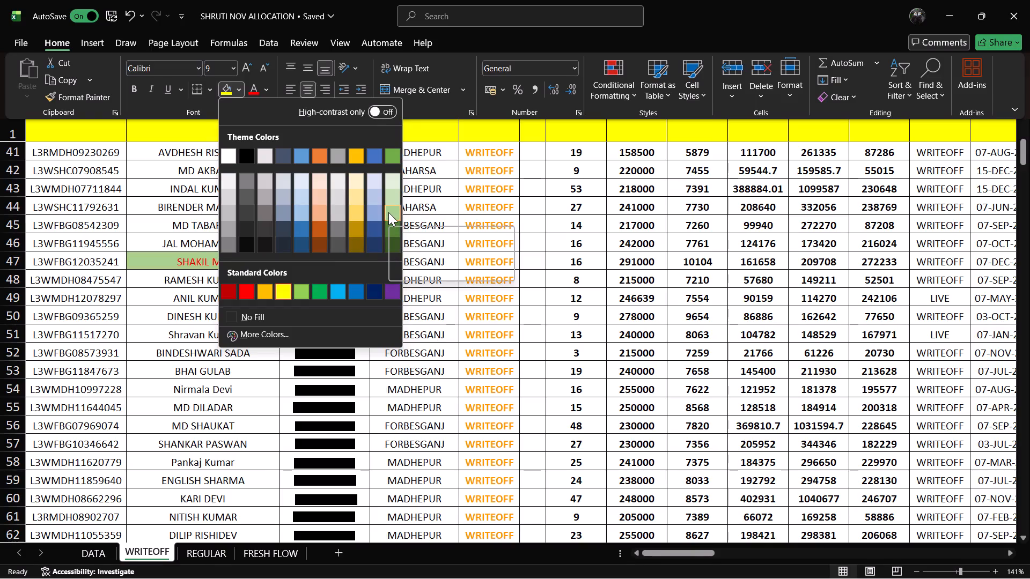
left_click(319, 288)
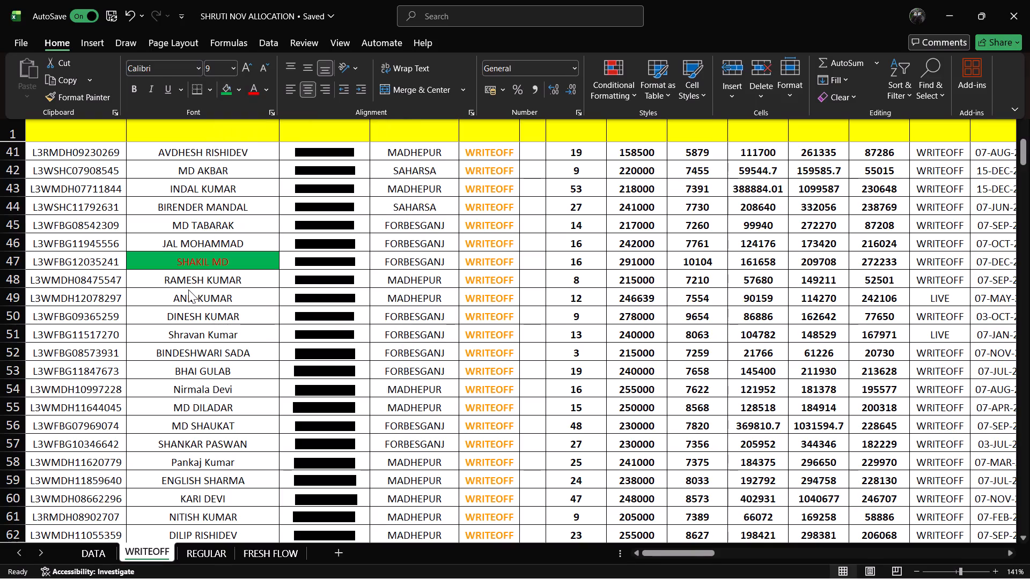
left_click(202, 258)
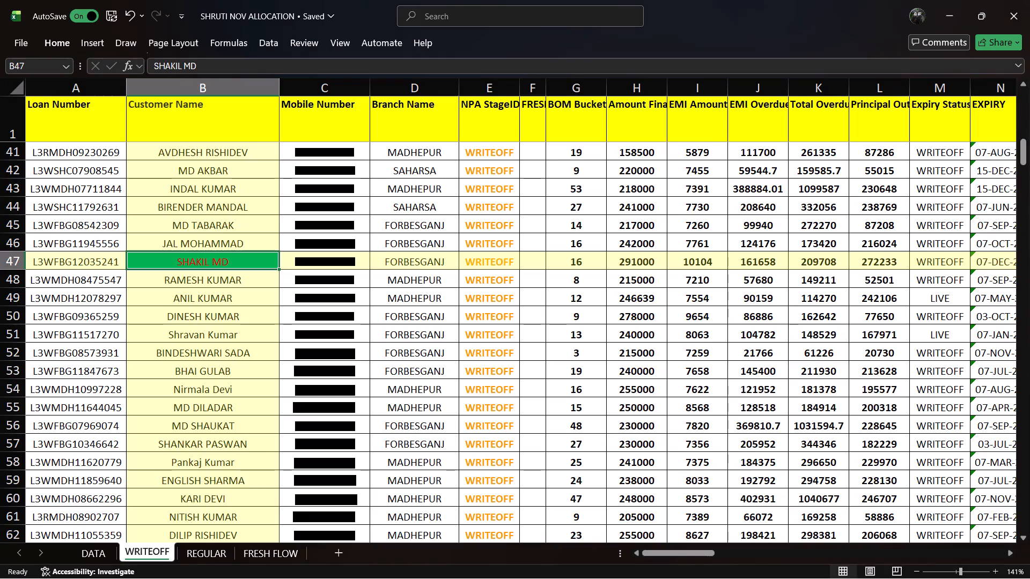
left_click(202, 258)
left_click(111, 261)
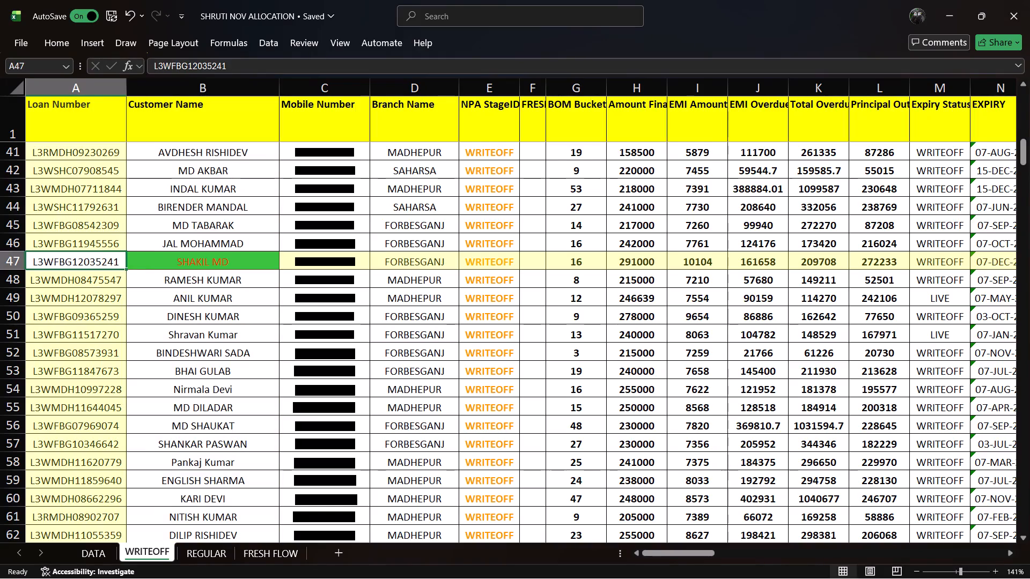
key("Right")
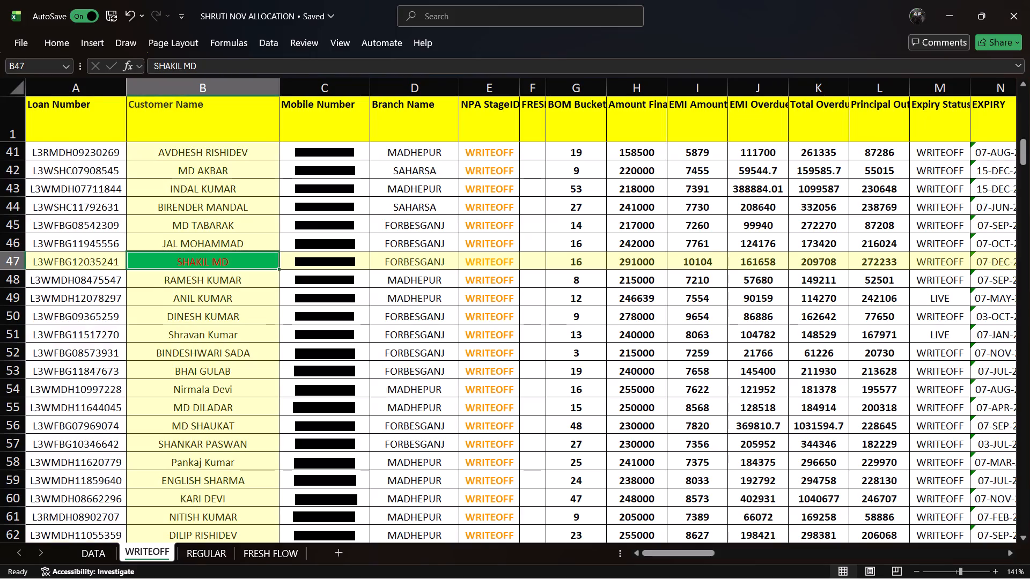
Replace the row 43 account's feedback in AL43 with WRONG NO and save the workbook.
left_click(200, 191)
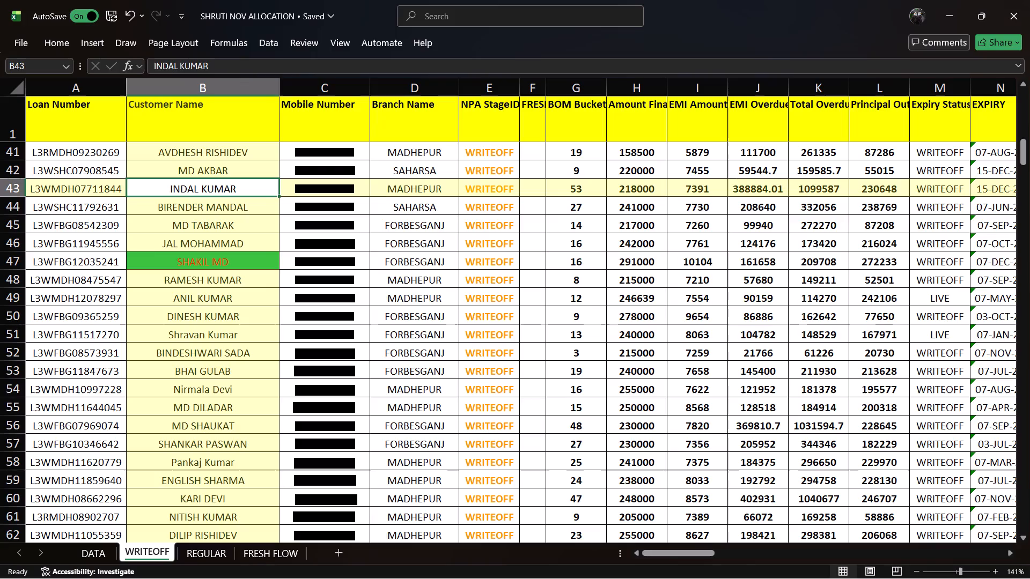
key("Right")
key("Right")
key("Right")
key("Right")
key("Right")
key("Right")
key("Right")
key("Right")
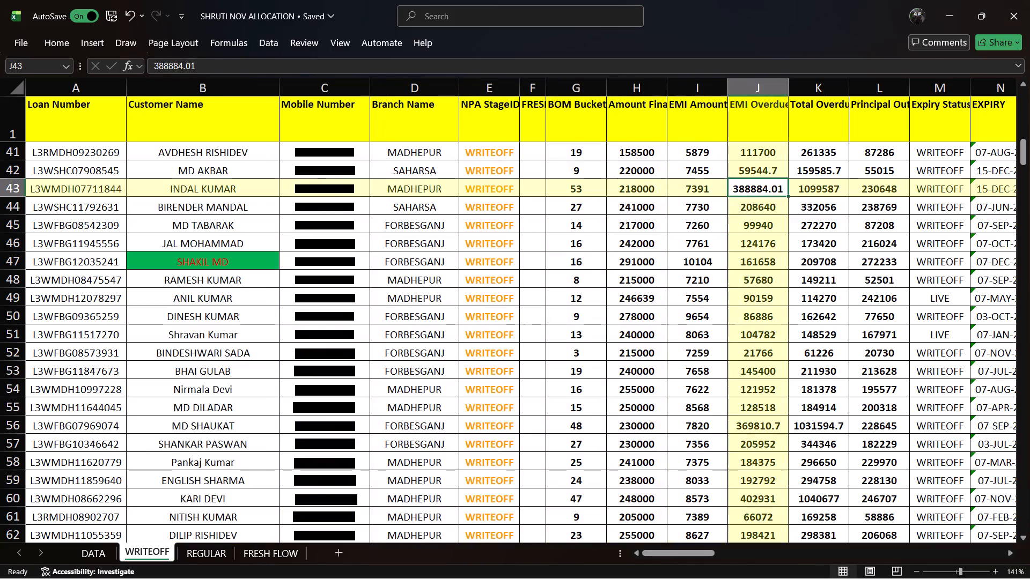
key("Right")
key("Right")
key("Right")
key("Right")
key("Right")
key("Right")
key("Right")
key("Right")
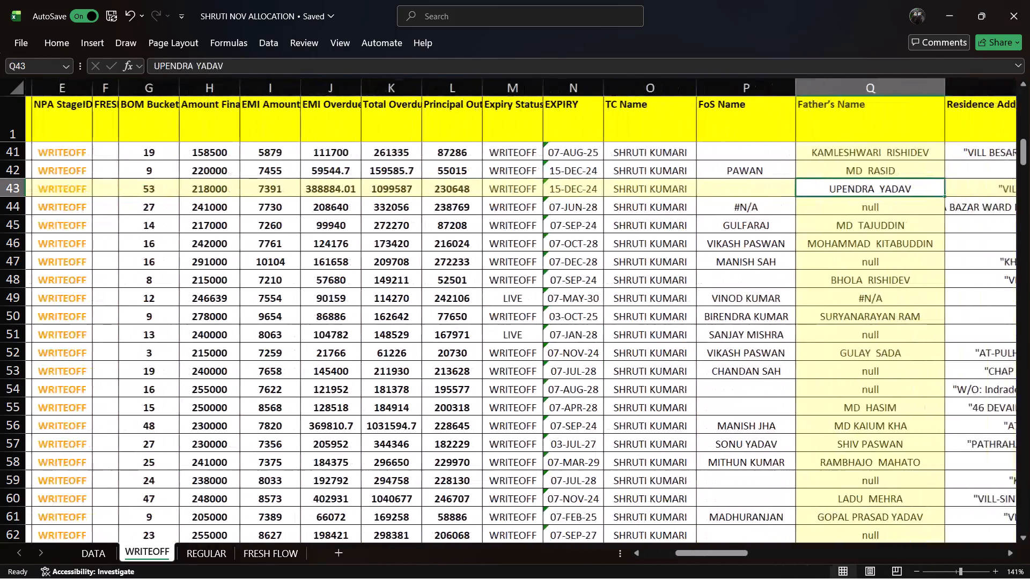
key("Right")
key("Right")
key("Right")
key("Right")
key("Right")
key("Right")
key("Right")
key("Right")
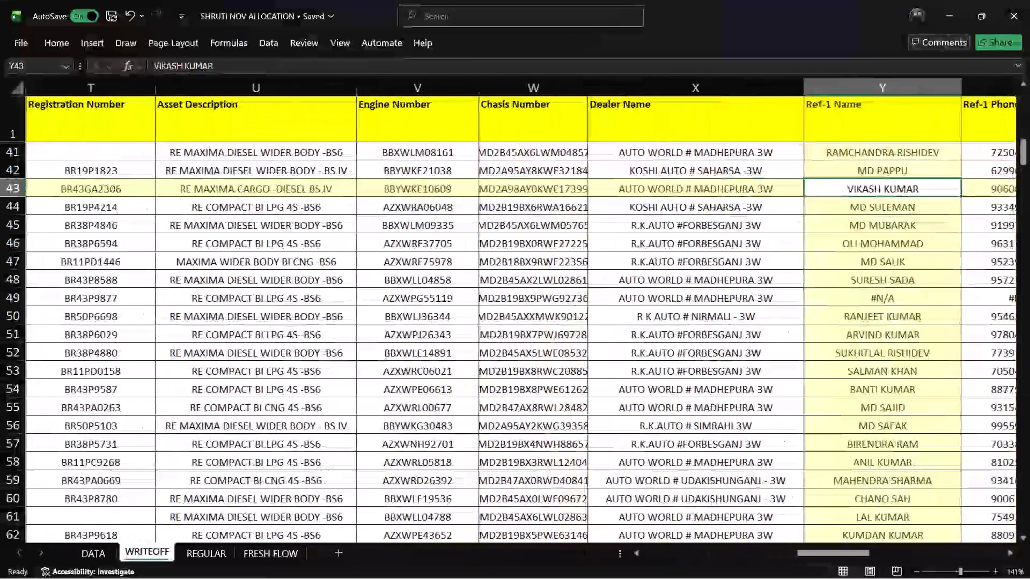
key("Right")
key("Right")
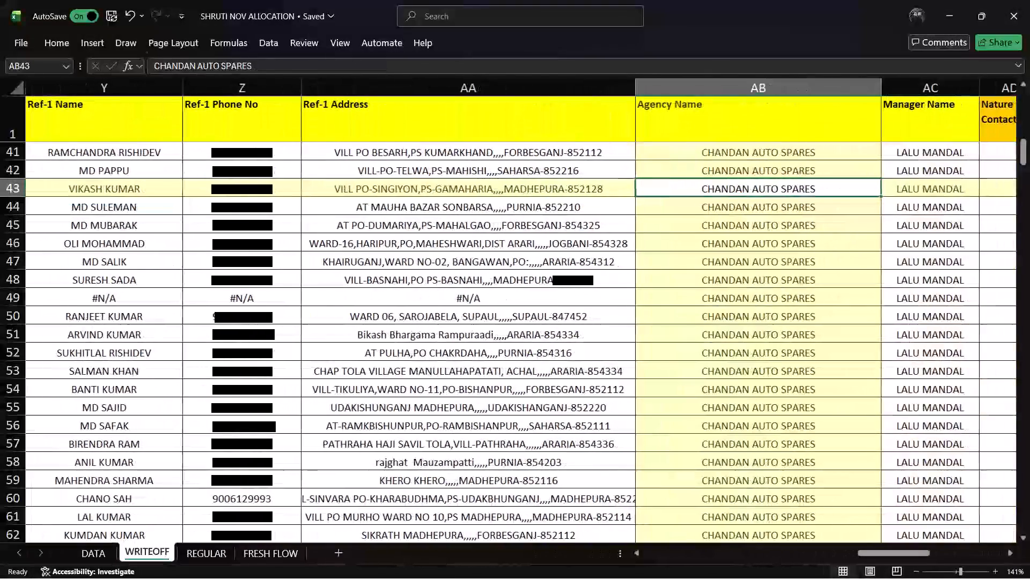
key("Right")
key("Right")
key("Right")
key("Right")
key("Right")
key("Right")
key("Right")
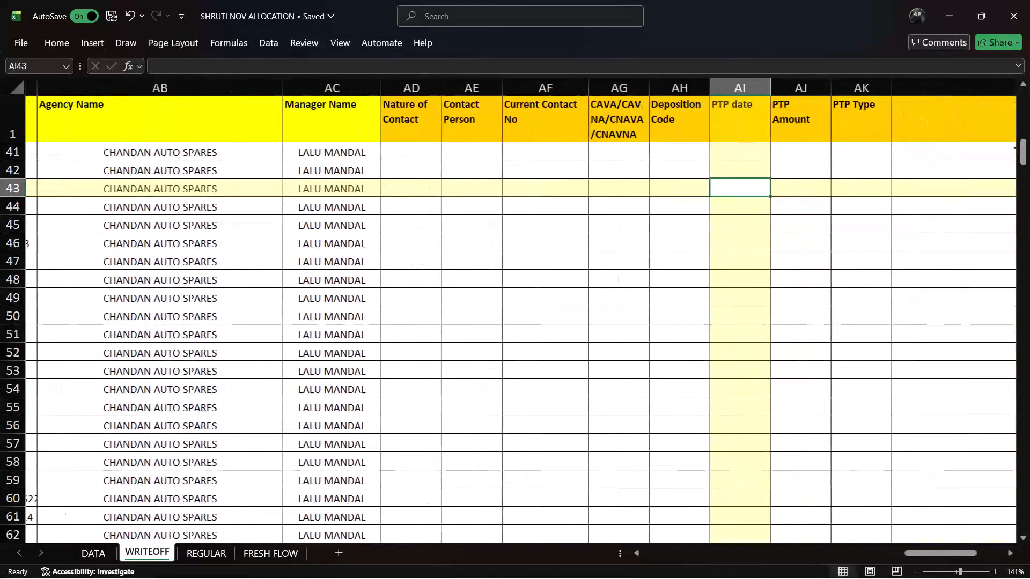
key("Right")
key("Right")
key("Right")
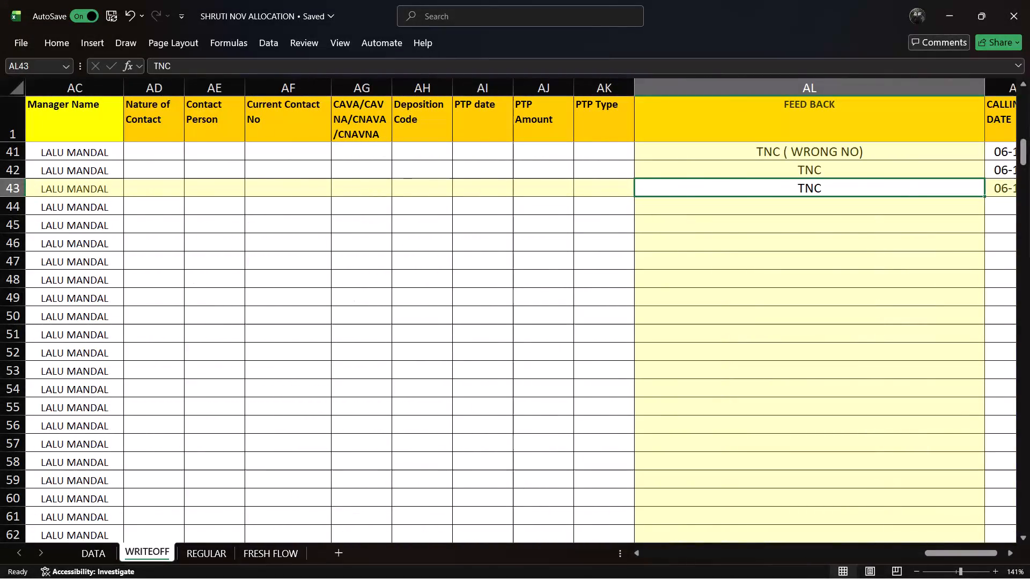
key("BackSpace")
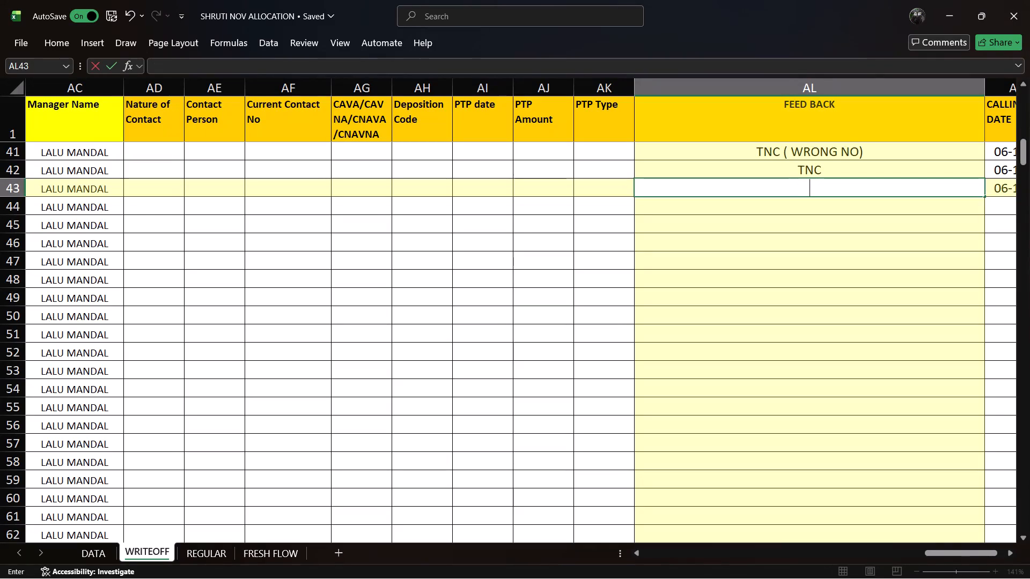
key("e")
key("BackSpace")
type("WR")
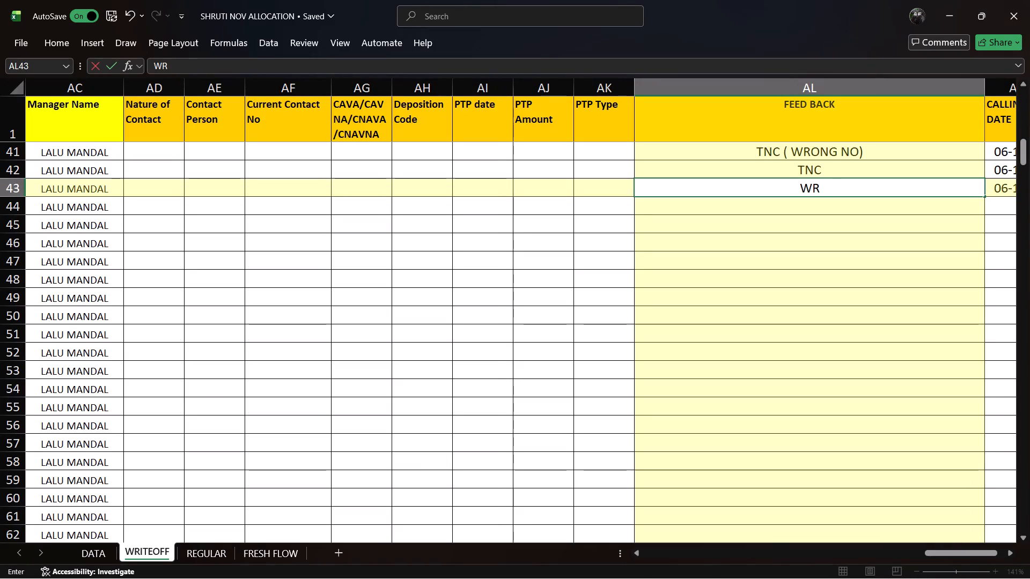
key("o")
type("NG NO")
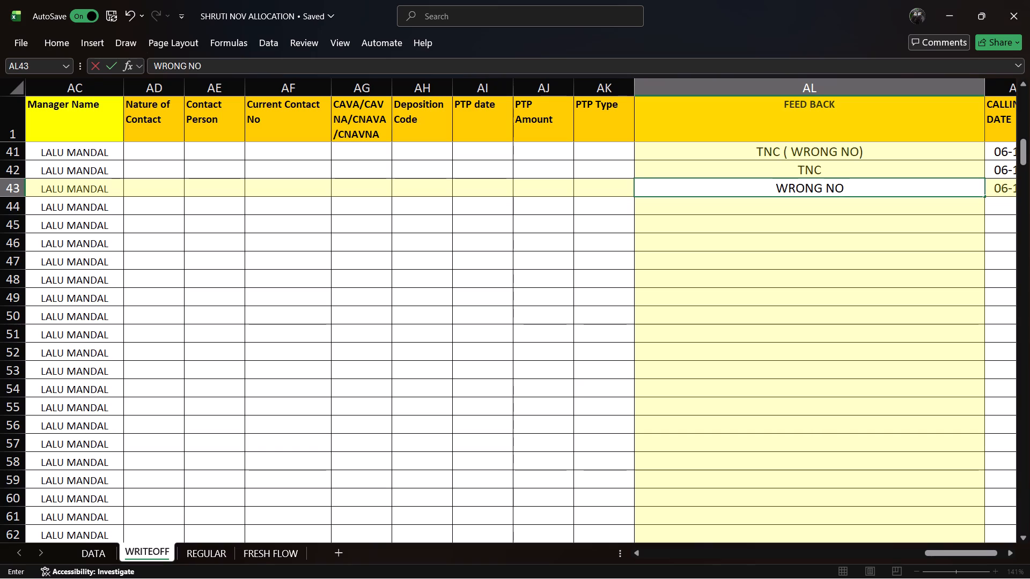
key("Down")
key("ctrl+s")
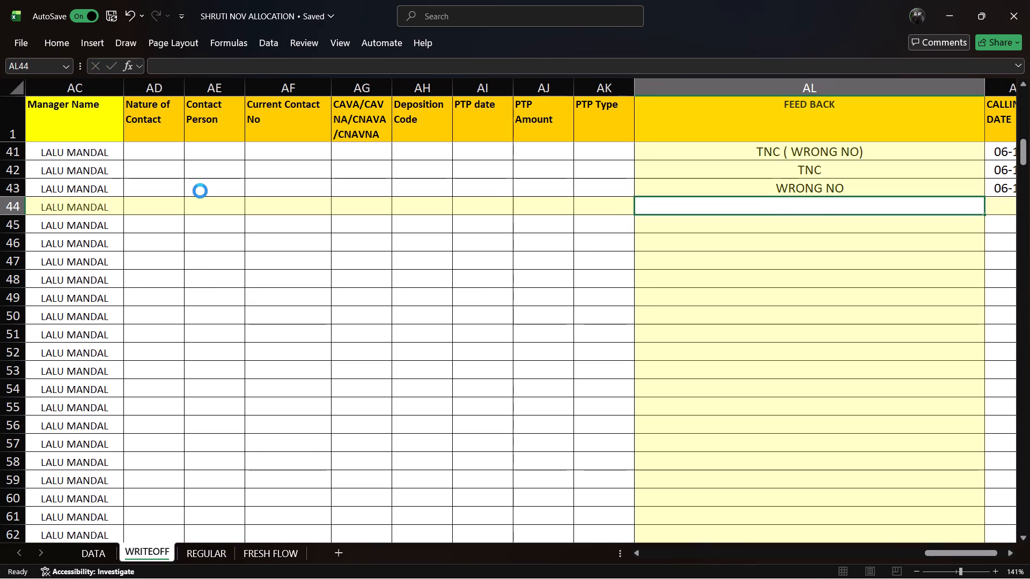
Go back to the start of the record and look up the row 44 account's mobile number in C44.
key("Left")
key("Left")
key("Left")
key("Left")
key("Left")
key("Left")
key("Left")
key("Left")
key("Left")
key("Left")
key("Left")
key("Left")
key("Left")
key("Left")
key("Left")
key("Left")
key("Left")
key("Left")
key("Left")
key("Left")
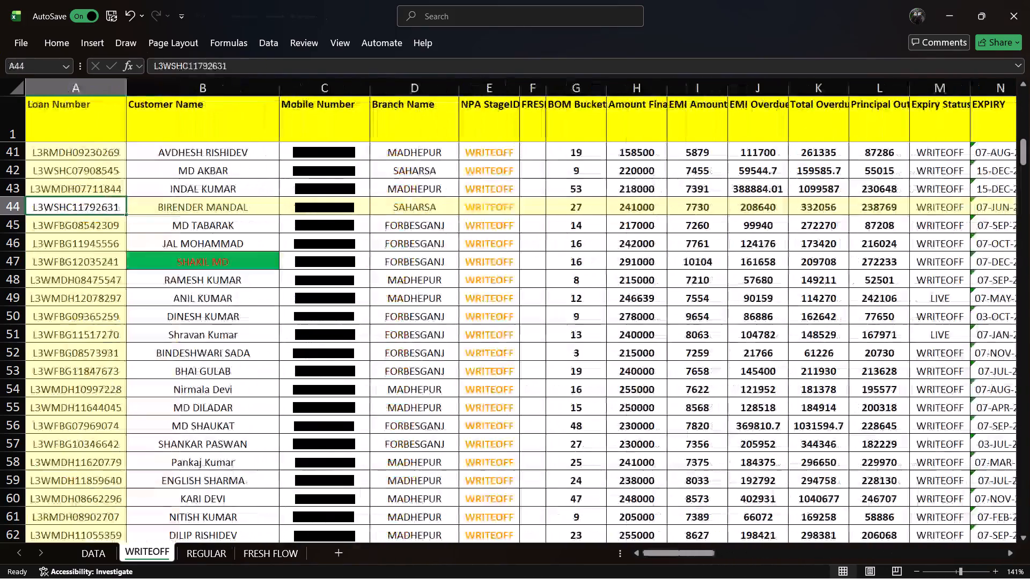
key("Right")
key("Right")
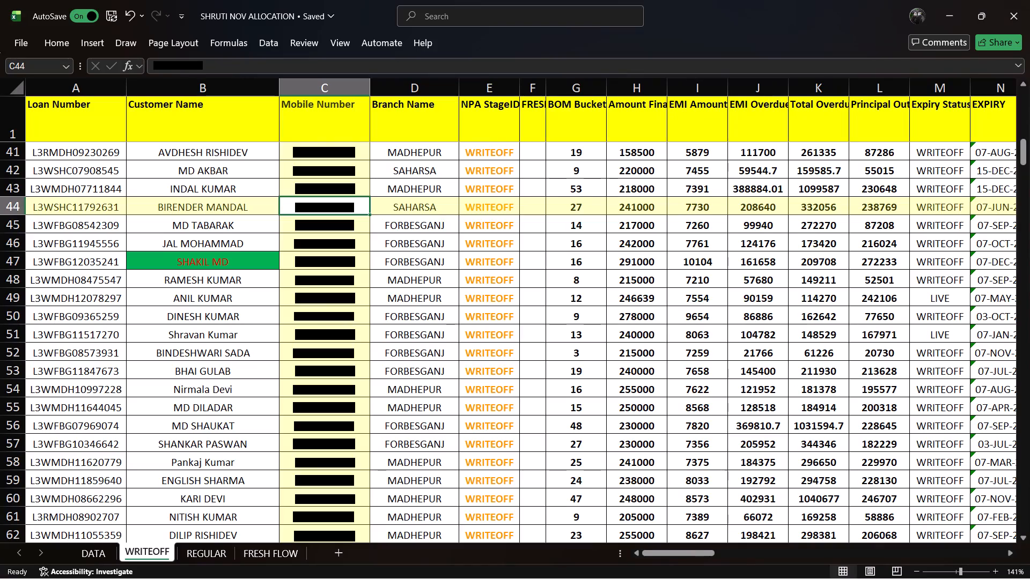
Complete the row 44 account's call record with feedback TNC in AL44 and today's date, 06-11-2026, as calling date in AM44.
key("Right")
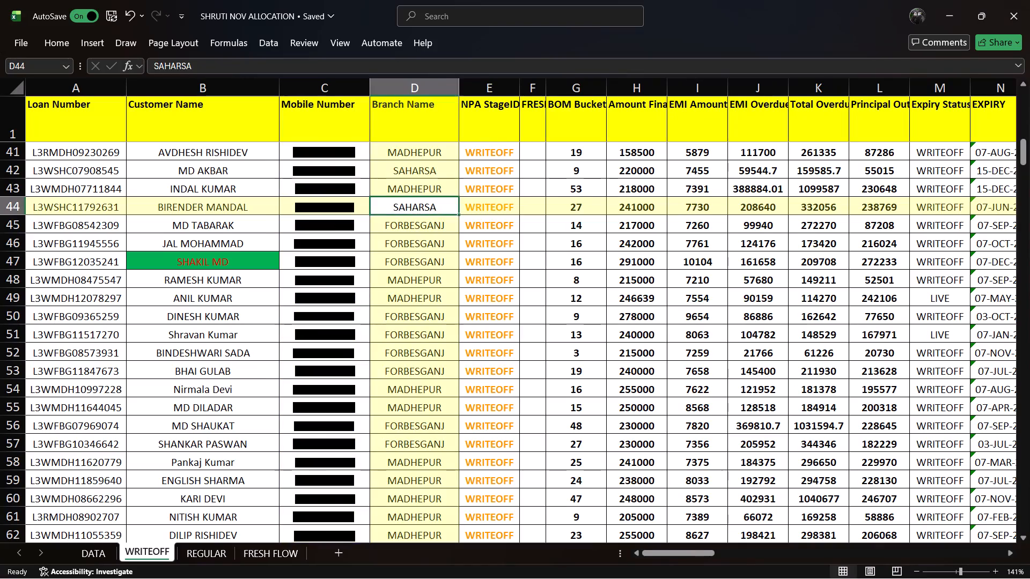
key("Right")
key("Right")
key("Right")
key("Right")
key("Right")
key("Right")
key("Right")
key("Right")
key("Right")
key("Right")
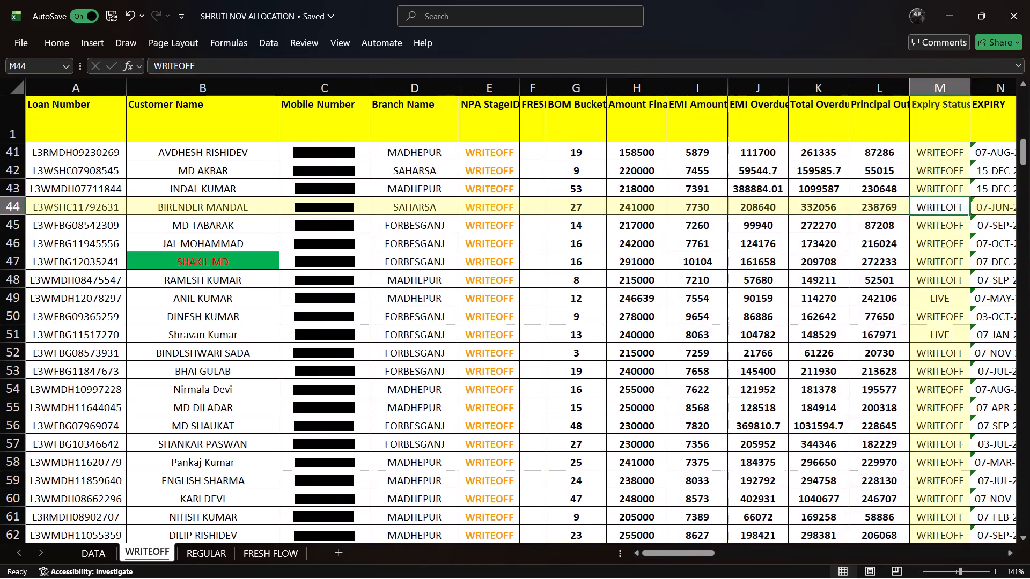
key("Right")
key("Right")
key("Right")
key("Right")
key("Right")
key("Right")
key("Right")
key("Right")
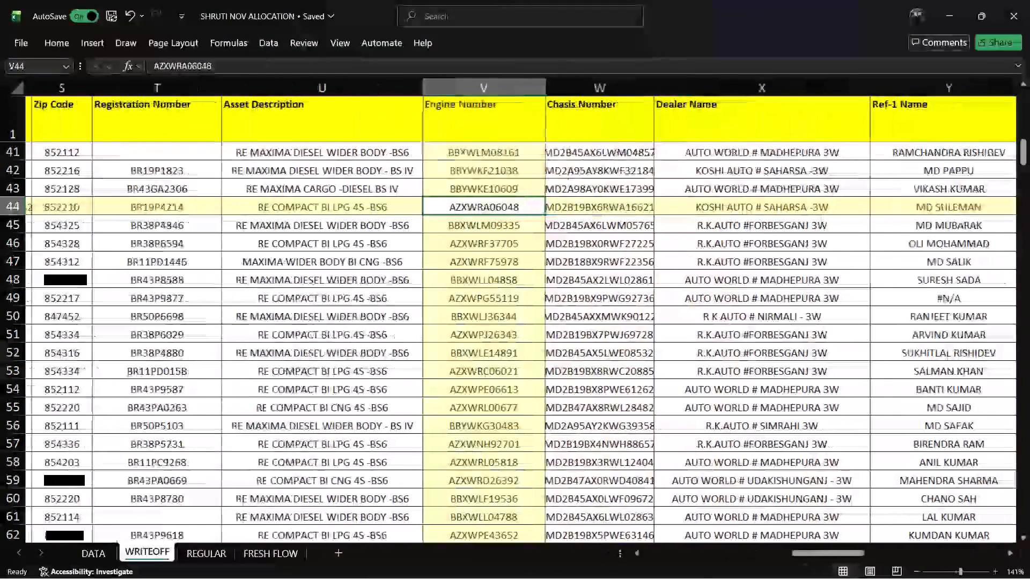
key("Right")
key("Right")
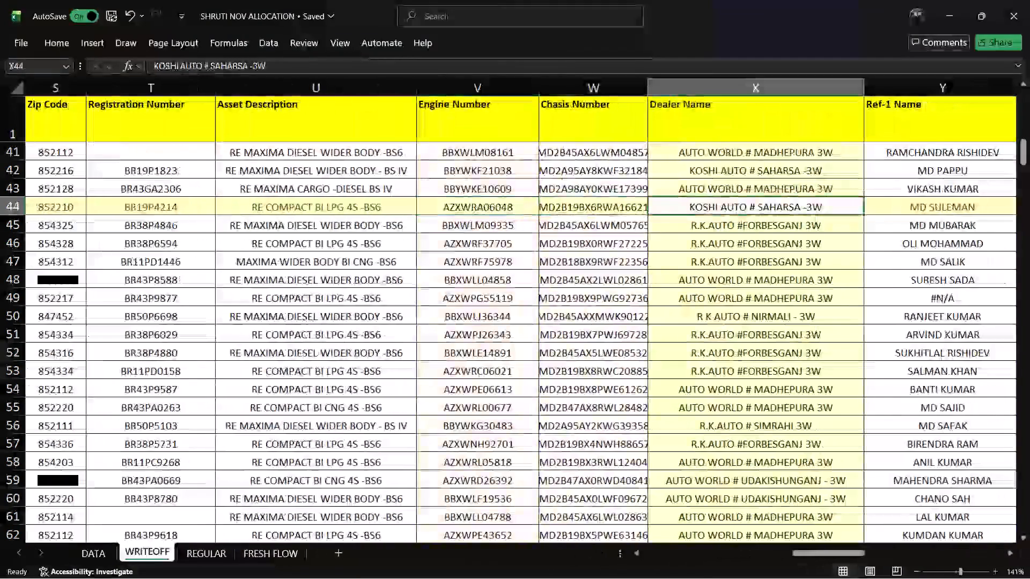
key("Right")
key("Right")
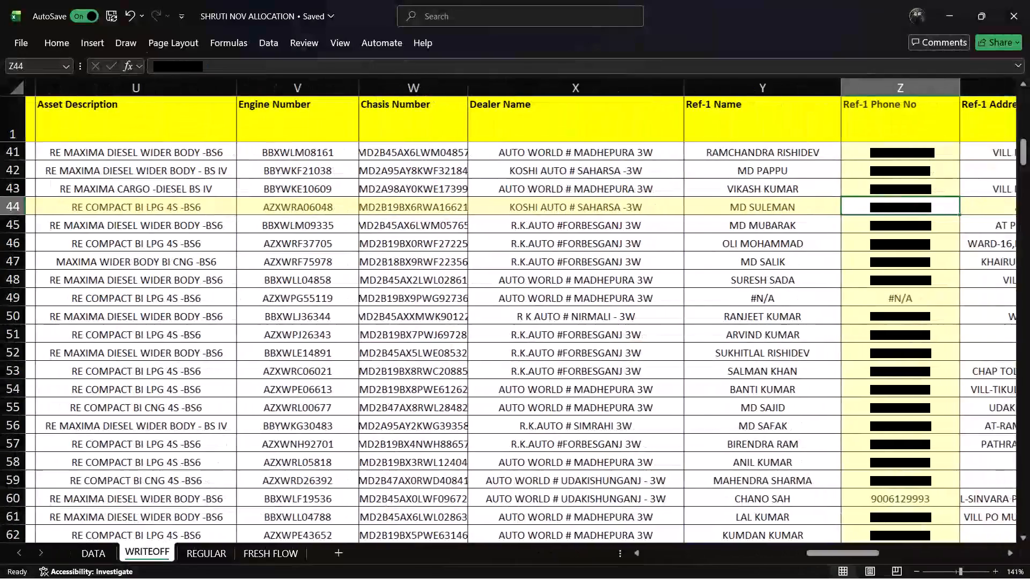
key("Right")
key("Right")
key("Right")
key("Right")
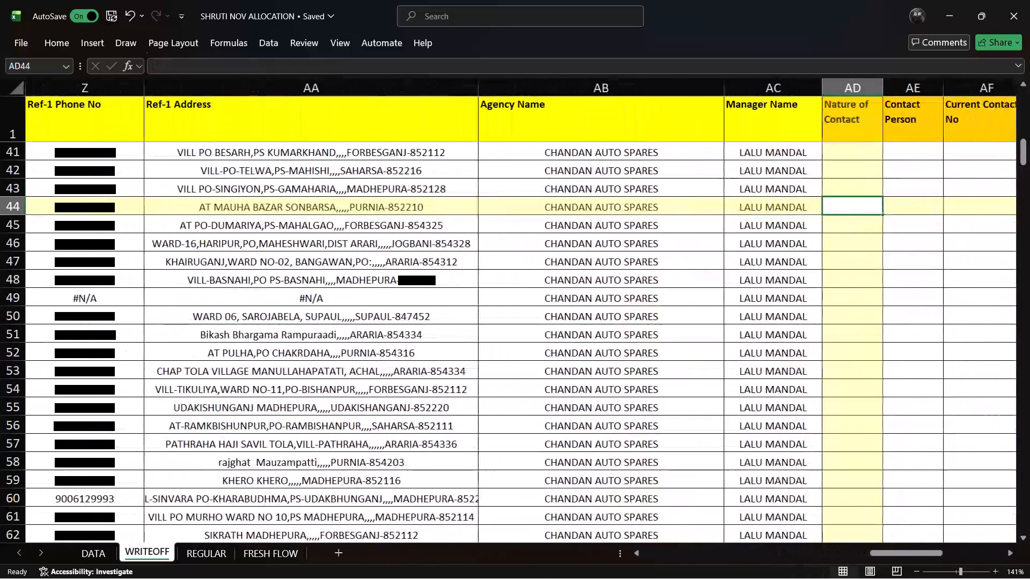
key("Right")
key("Right")
key("Right")
key("Right")
key("Right")
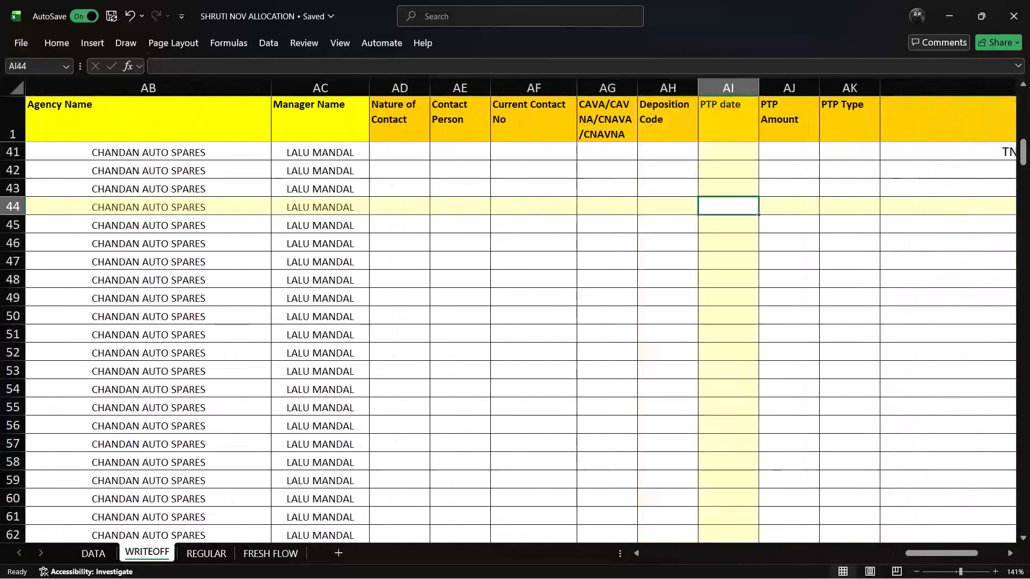
key("Right")
key("Right")
key("Right")
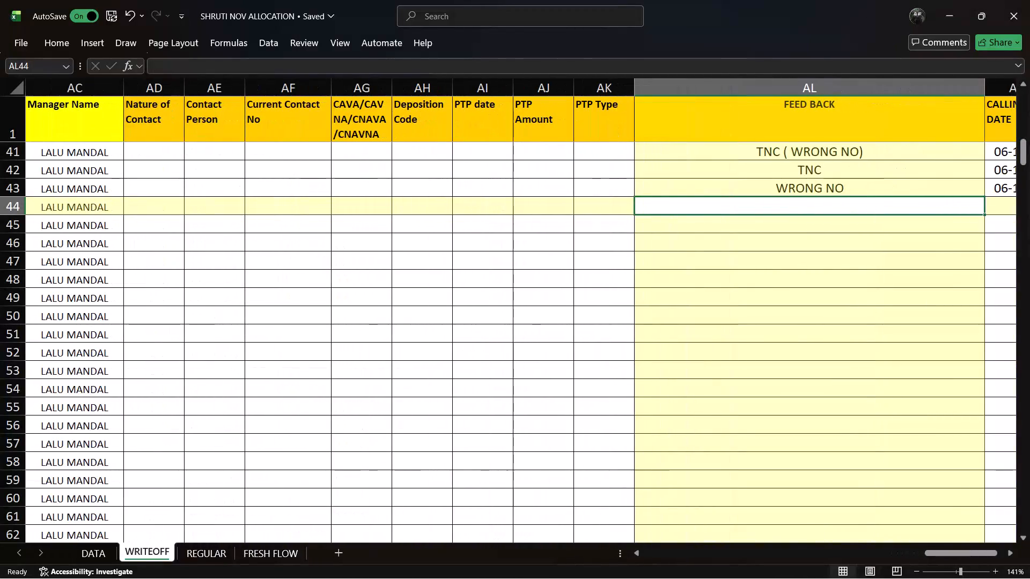
type("TNC")
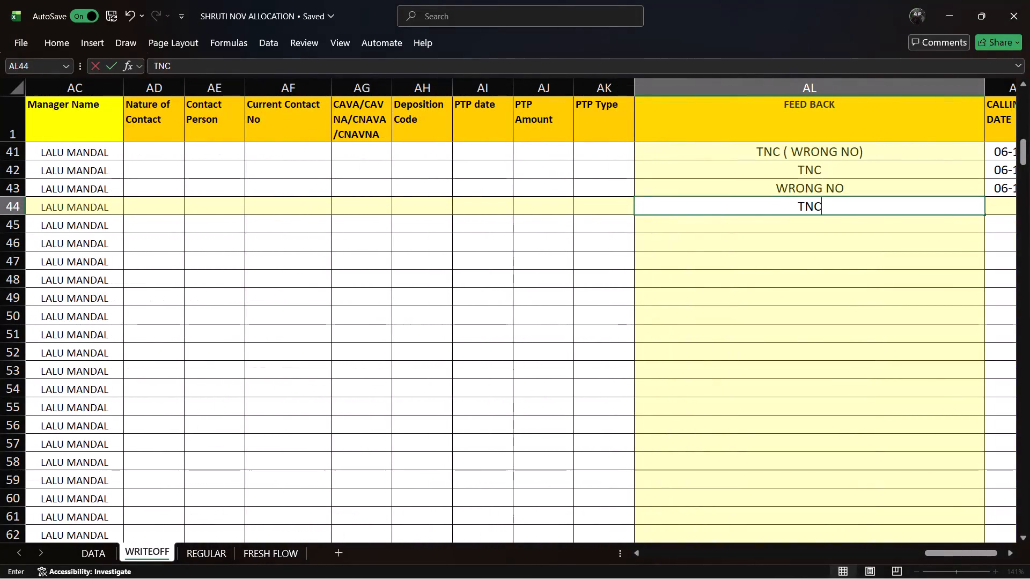
key("Right")
key("ctrl+semicolon")
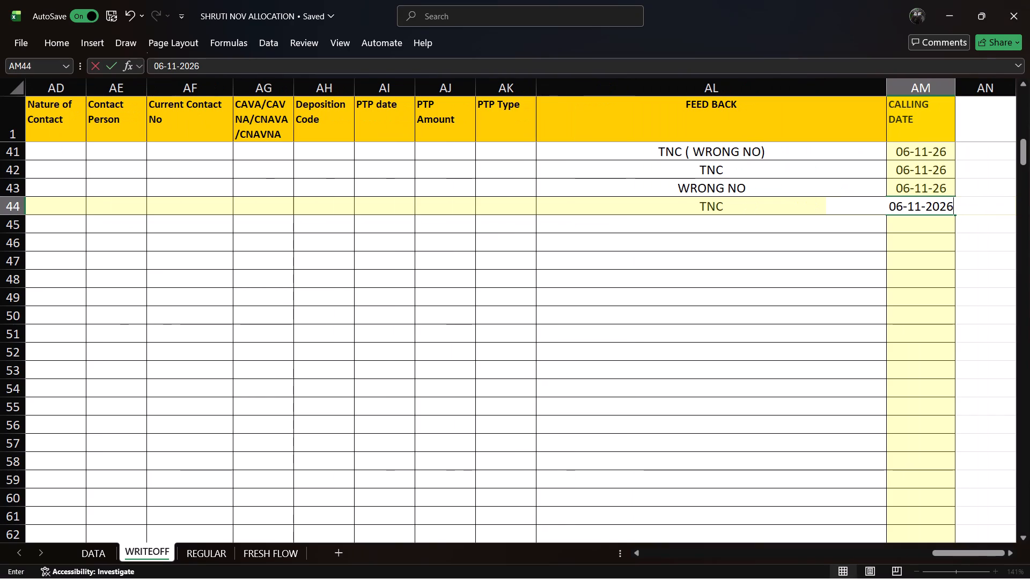
key("Down")
Go back to the start of the records and look up the mobile numbers of the row 45 and row 46 accounts in C45 and C46.
key("Left")
key("Left")
key("Left")
key("Left")
key("Left")
key("Left")
key("Left")
key("Left")
key("Left")
key("Left")
key("Left")
key("Left")
key("Left")
key("Left")
key("Left")
key("Left")
key("Left")
key("Left")
key("Left")
key("Left")
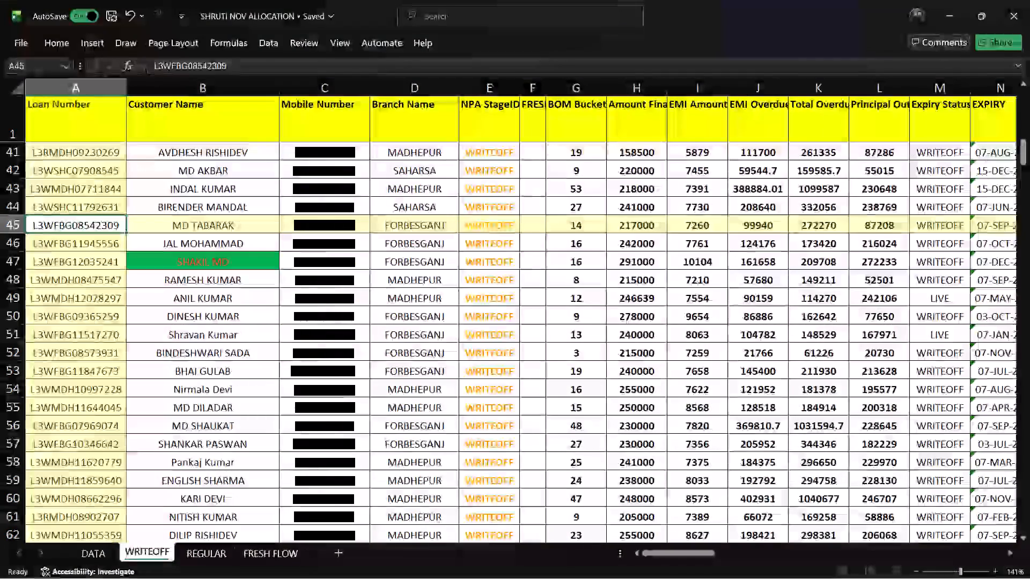
key("Right")
key("Right")
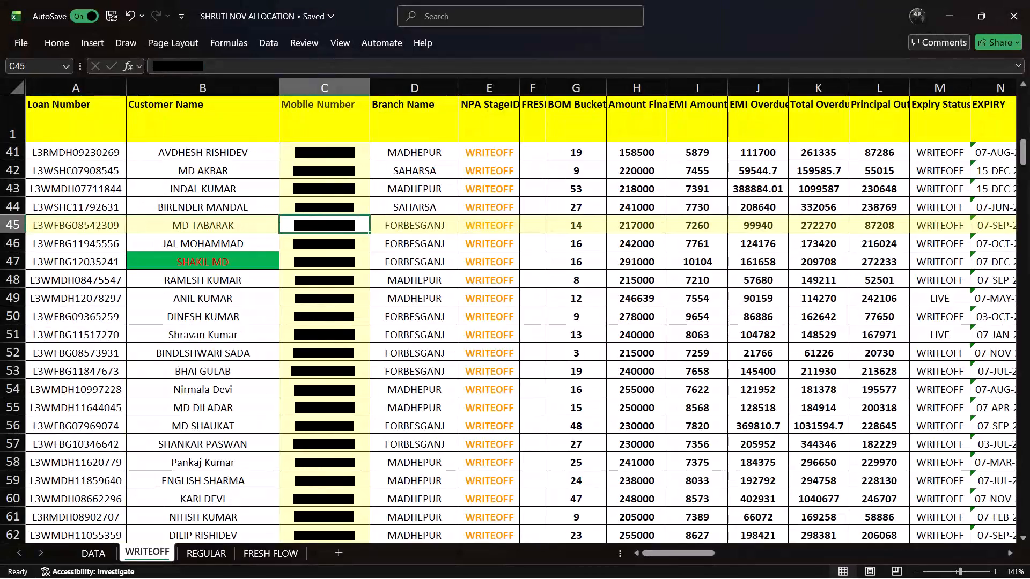
key("Down")
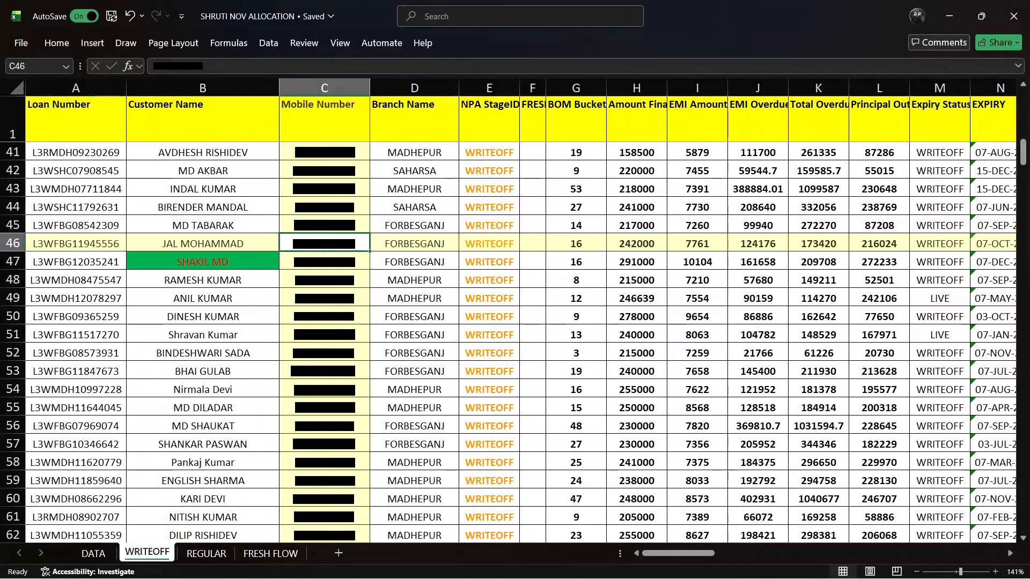
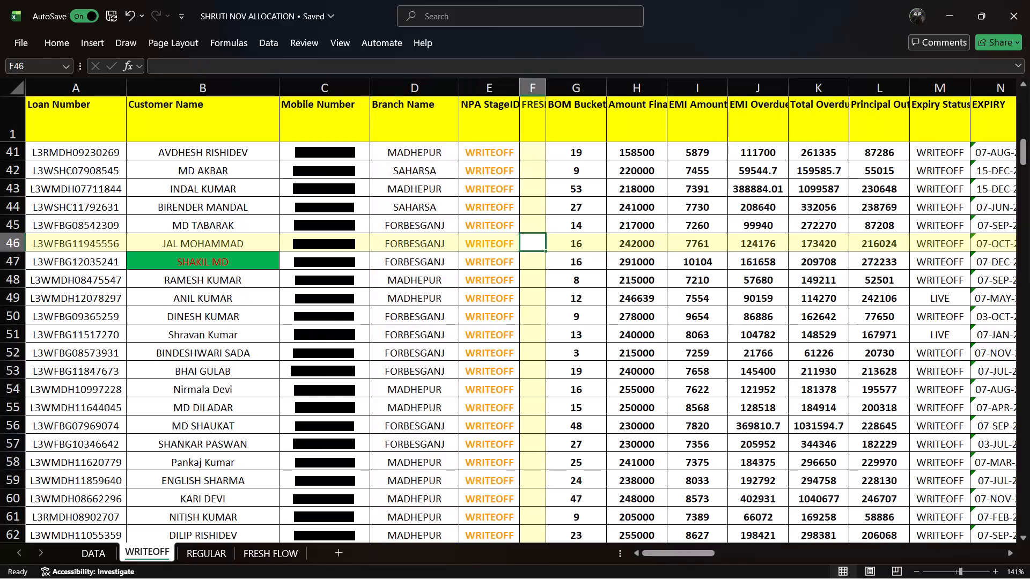
Enter TNC as the feedback for the customer in row 45 of the WRITEOFF sheet.
key("Right")
key("Right")
key("Right")
key("Right")
key("Right")
key("Right")
key("Right")
key("Right")
key("Right")
key("Right")
key("Right")
key("Right")
key("Right")
key("Right")
key("Right")
key("Right")
key("Right")
key("Right")
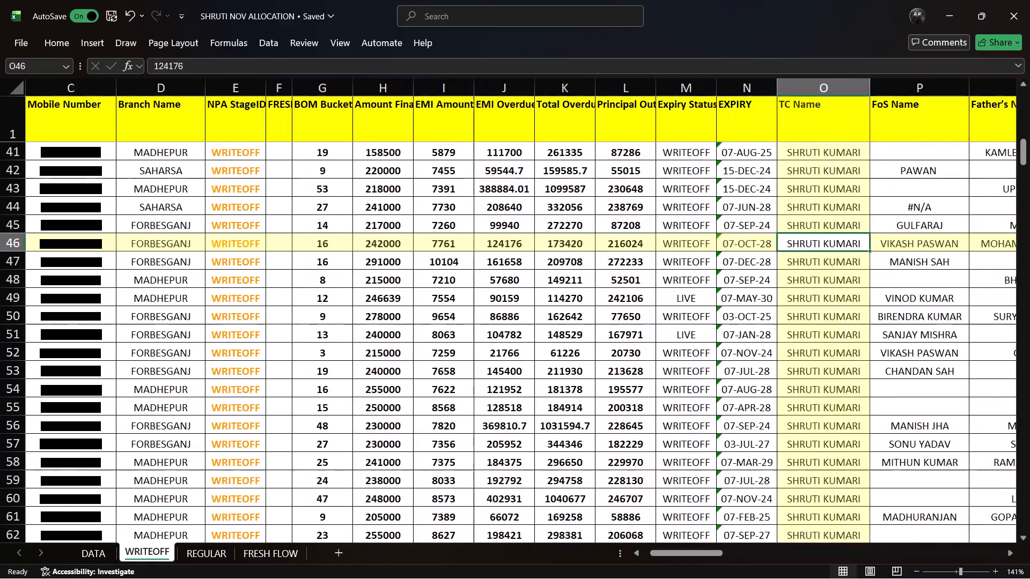
key("Right")
key("Right")
key("Right")
key("Right")
key("Right")
key("Right")
key("Right")
key("Right")
key("Right")
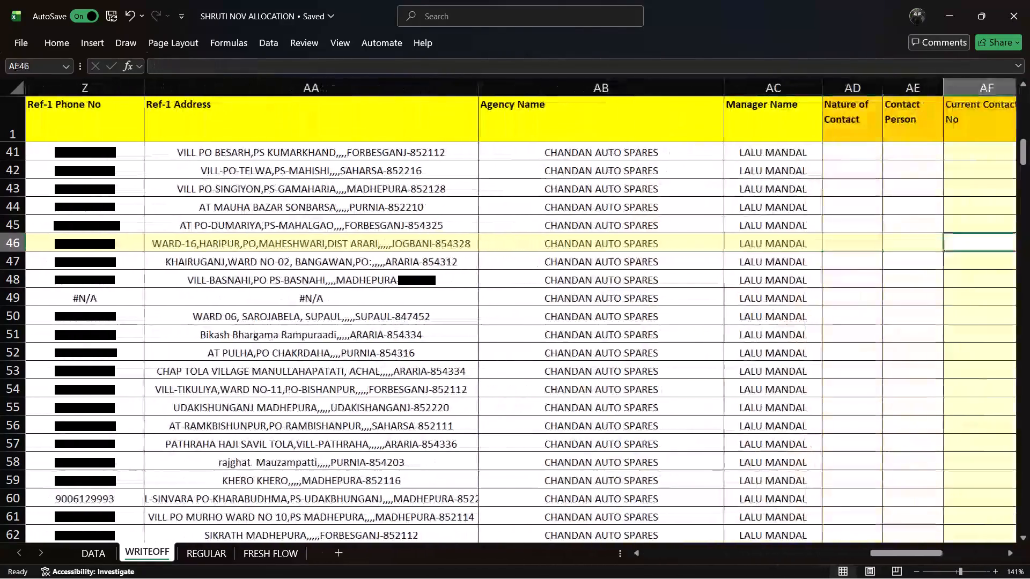
key("Right")
key("Right")
key("Right")
key("Right")
key("Right")
key("Right")
key("Right")
key("Right")
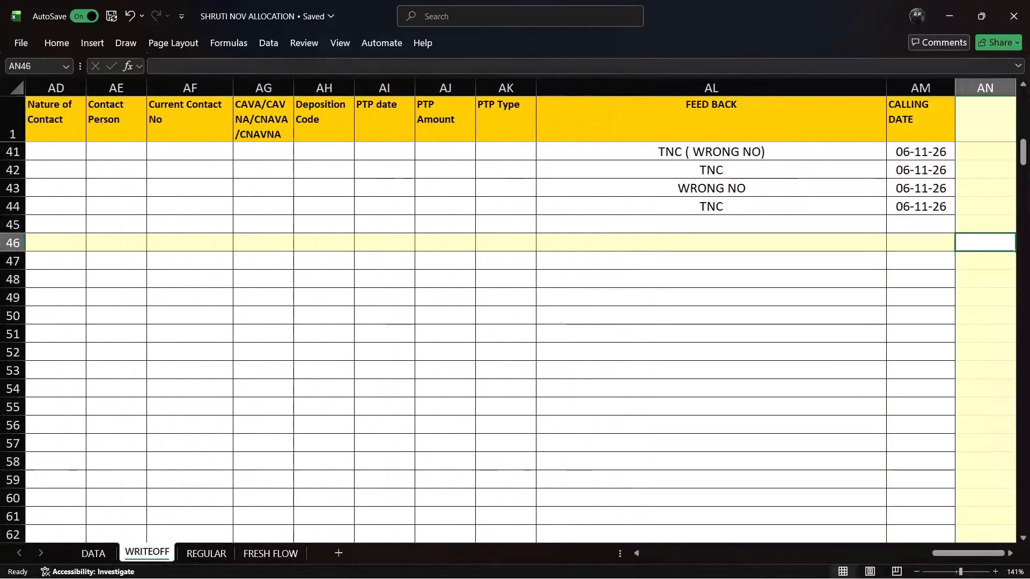
key("Left")
key("Left")
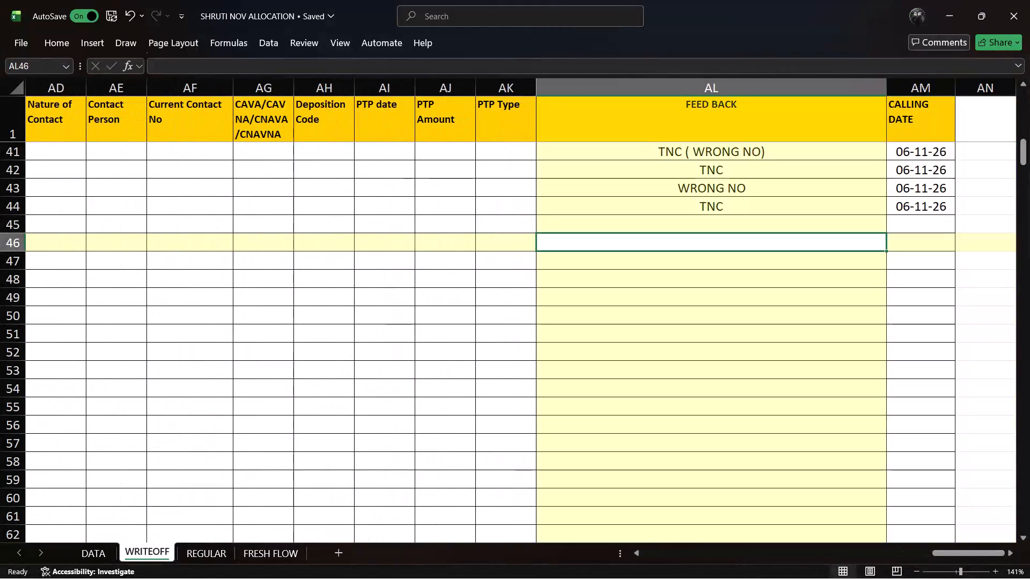
key("Up")
type("TNC")
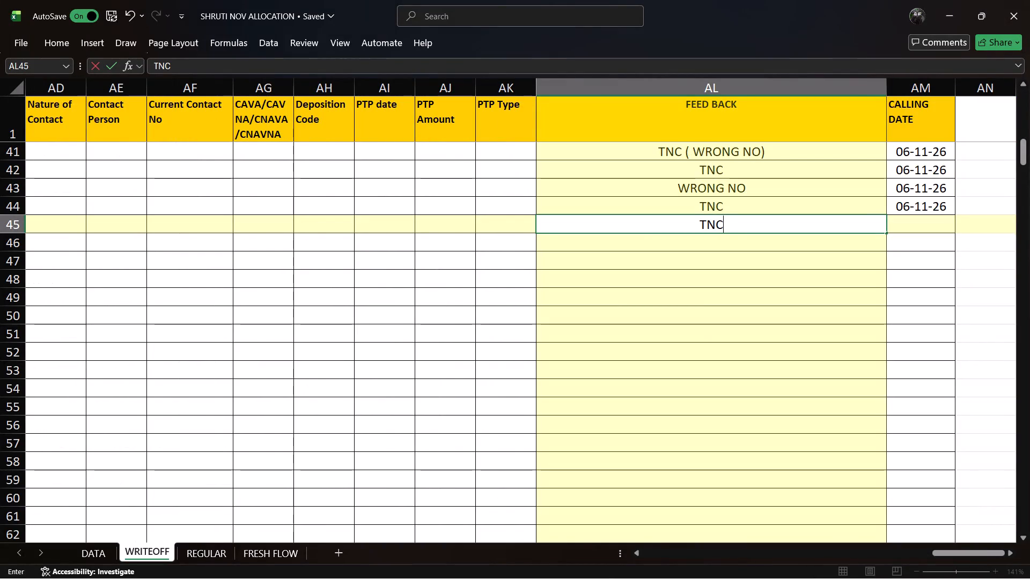
Enter the current date, 06-11-2026, as row 45's calling date and save the workbook.
key("Right")
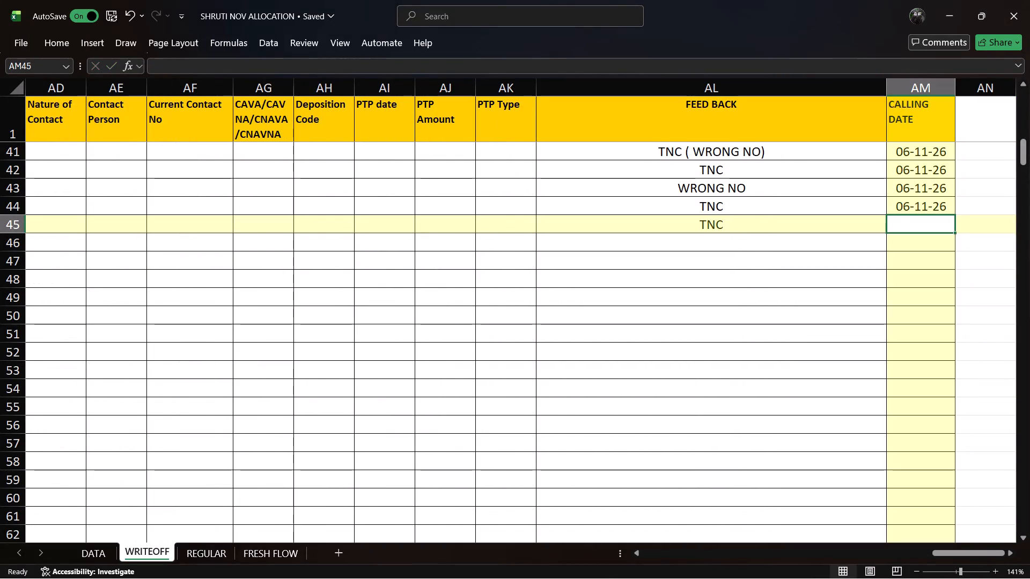
key("ctrl+semicolon")
key("ctrl+s")
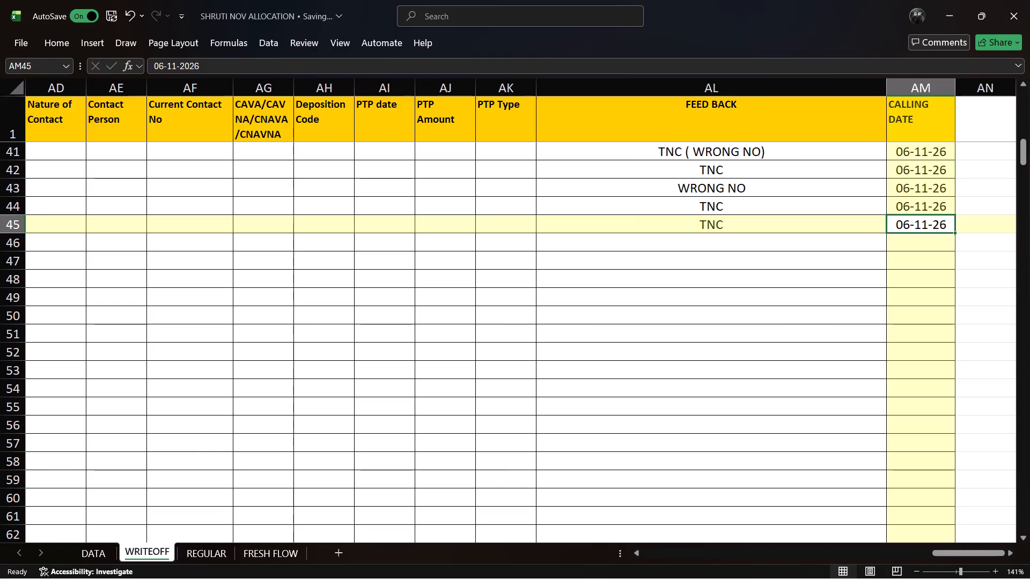
Review row 46's customer, loan, father's name, residence, vehicle and reference details.
key("Down")
key("Left")
key("Left")
key("Left")
key("Left")
key("Left")
key("Left")
key("Left")
key("Left")
key("Left")
key("Left")
key("Left")
key("Left")
key("Left")
key("Left")
key("Left")
key("Left")
key("Left")
key("Left")
key("Left")
key("Left")
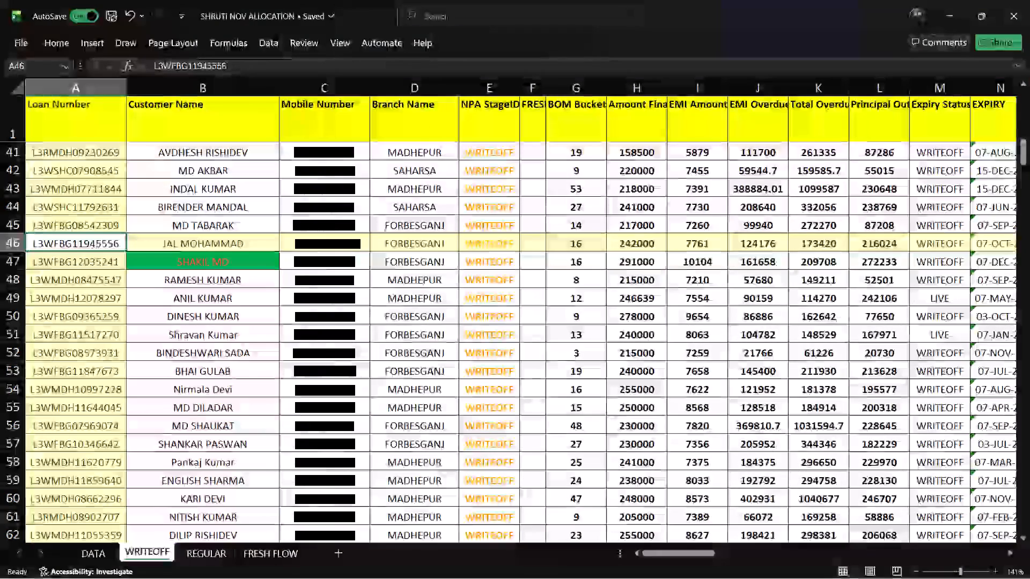
key("Right")
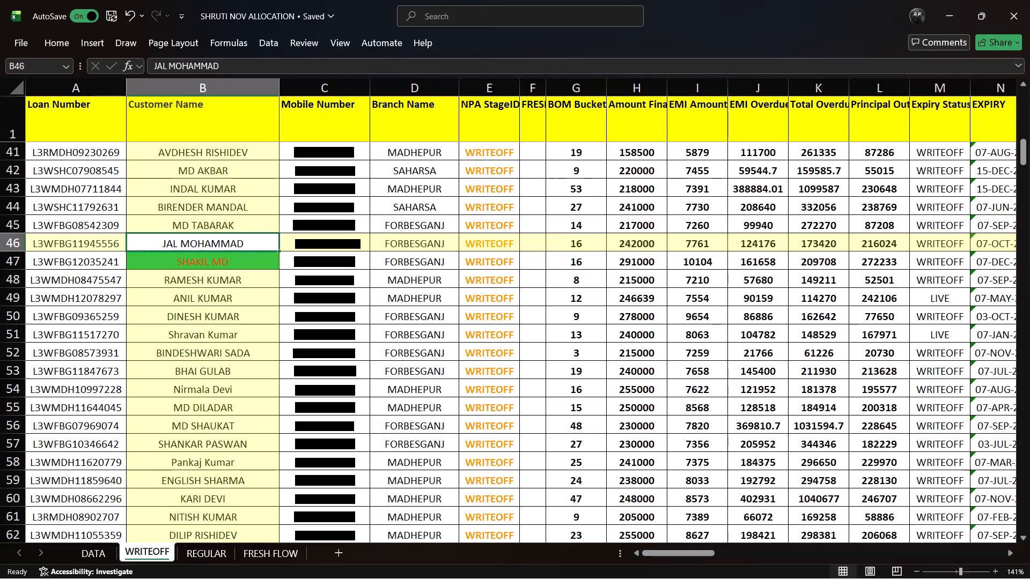
key("Right")
key("Right")
key("Right")
key("Right")
key("Right")
key("Right")
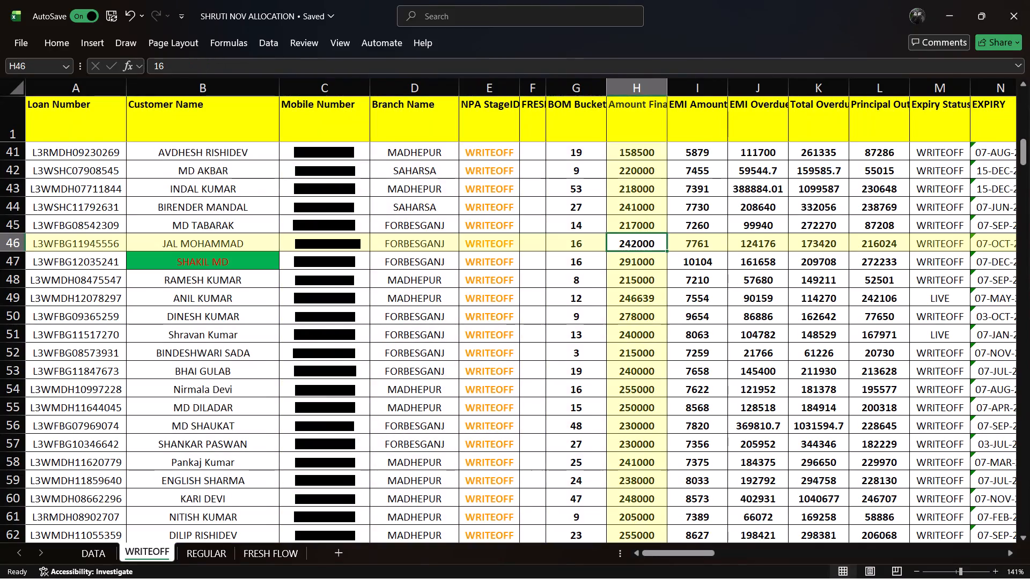
key("Right")
key("Right")
key("Right")
key("Right")
key("Right")
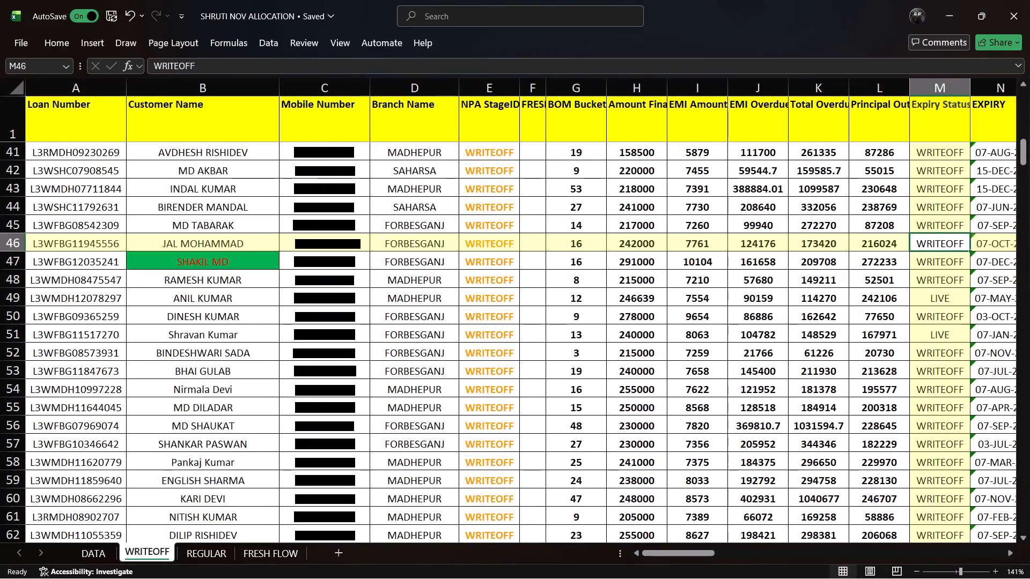
key("Right")
key("Right")
key("Right")
key("Right")
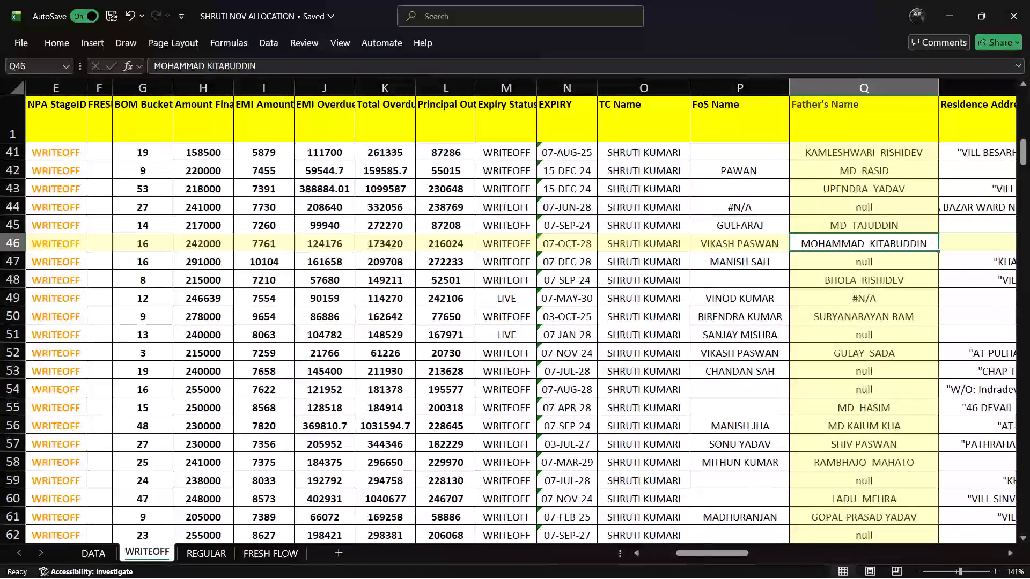
key("Right")
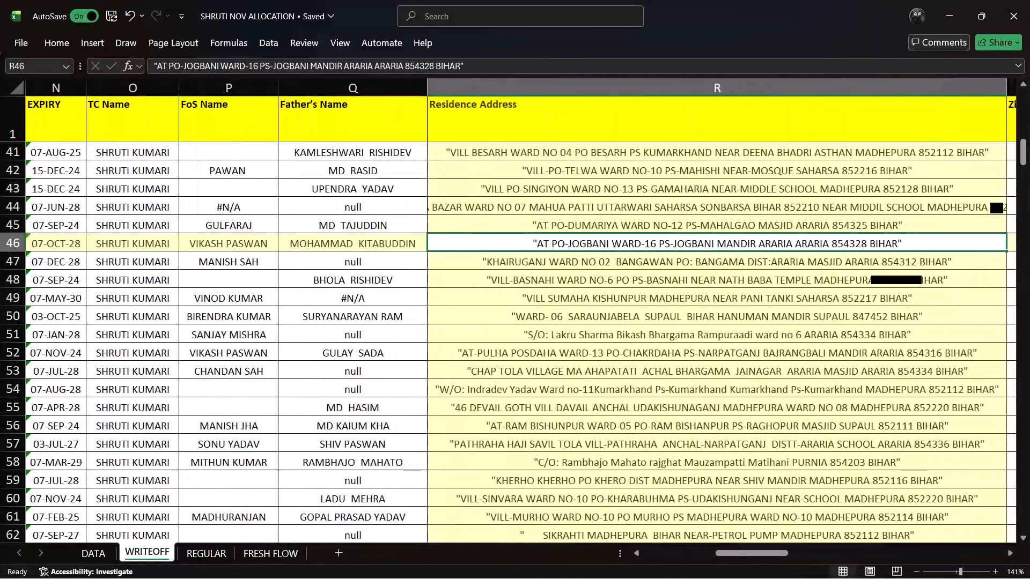
key("Right")
key("Right")
key("Right")
key("Right")
key("Right")
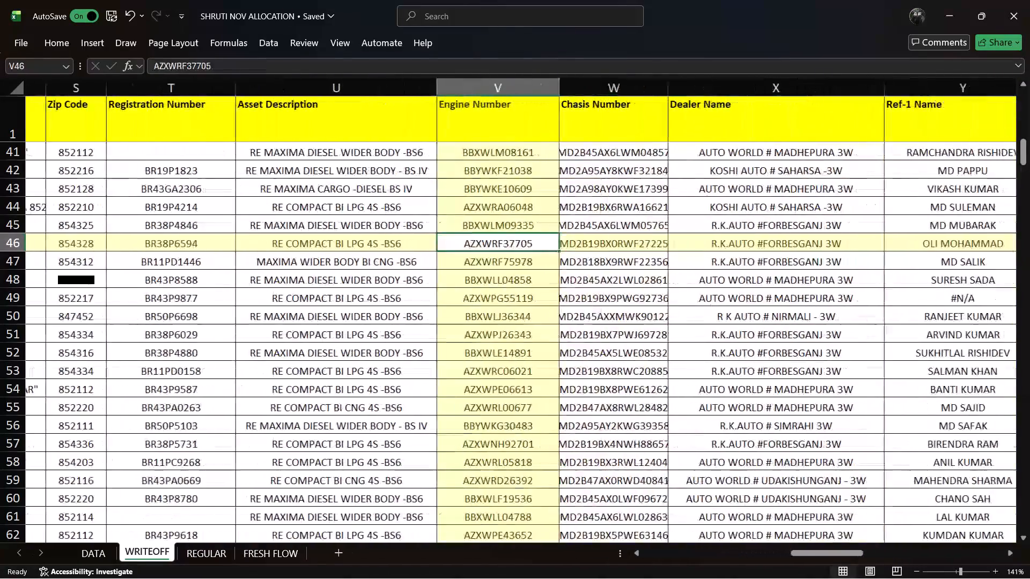
key("Right")
key("Right")
key("Right")
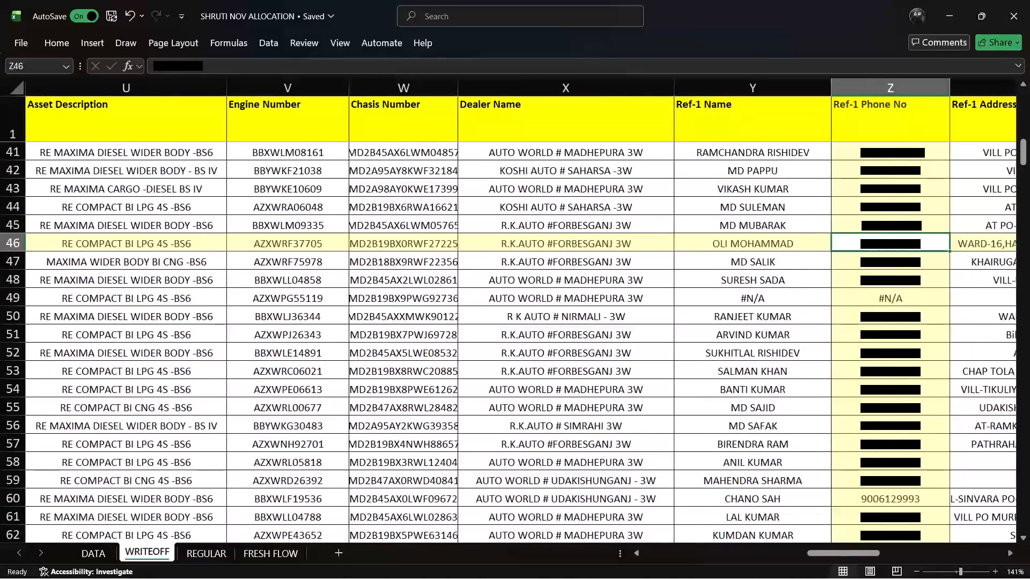
key("Right")
key("Right")
key("Right")
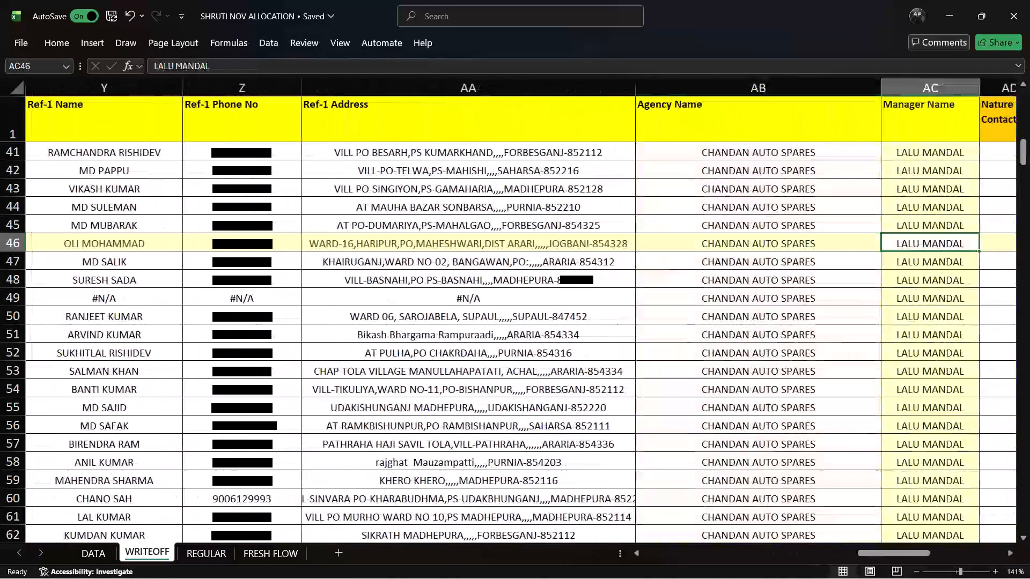
Recheck the loan number, customer name and mobile number in row 46.
key("Left")
key("Left")
key("Left")
key("Left")
key("Left")
key("Left")
key("Left")
key("Left")
key("Left")
key("Left")
key("Left")
key("Left")
key("Left")
key("Left")
key("Left")
key("Left")
key("Left")
key("Left")
key("Left")
key("Left")
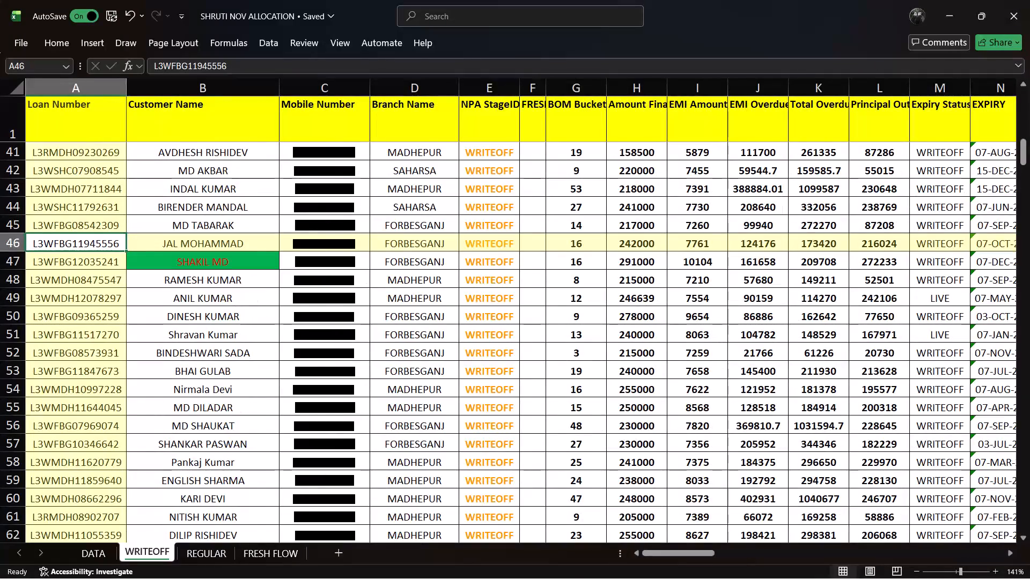
key("Right")
key("Right")
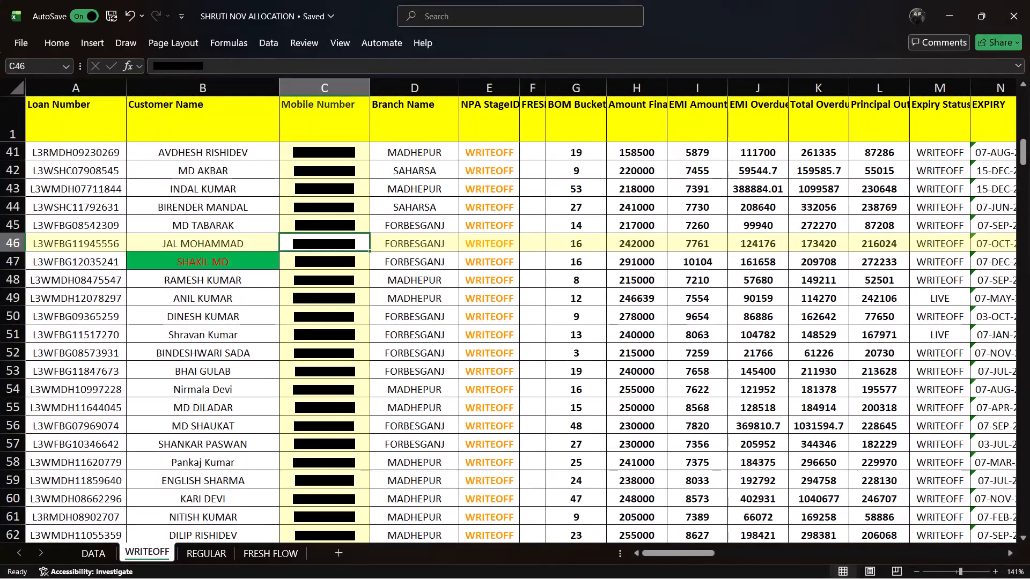
Enter CALLING as the nature of contact for row 46.
key("Right")
key("Right")
key("Right")
key("Right")
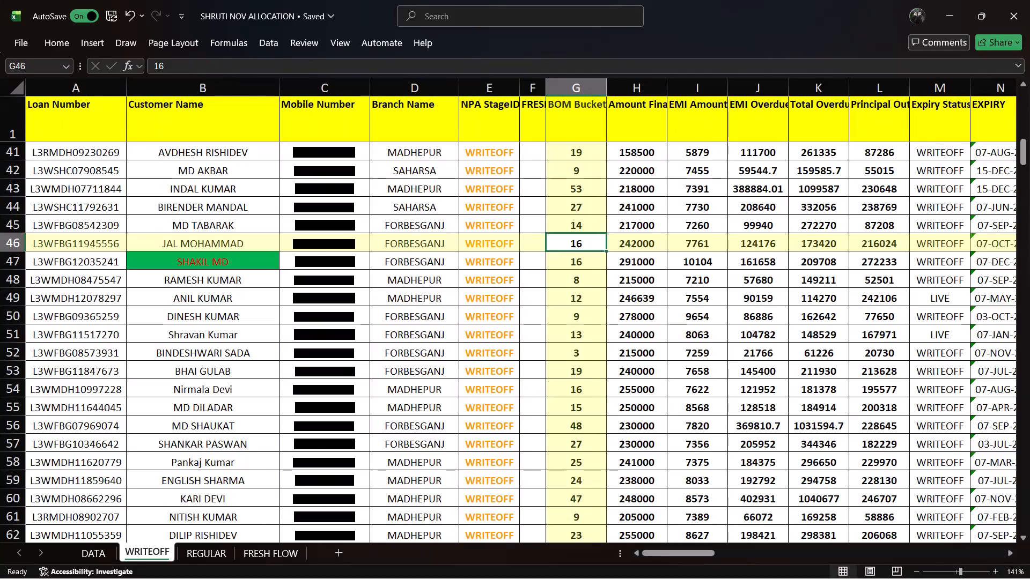
key("Right")
key("Right")
key("Right")
key("Right")
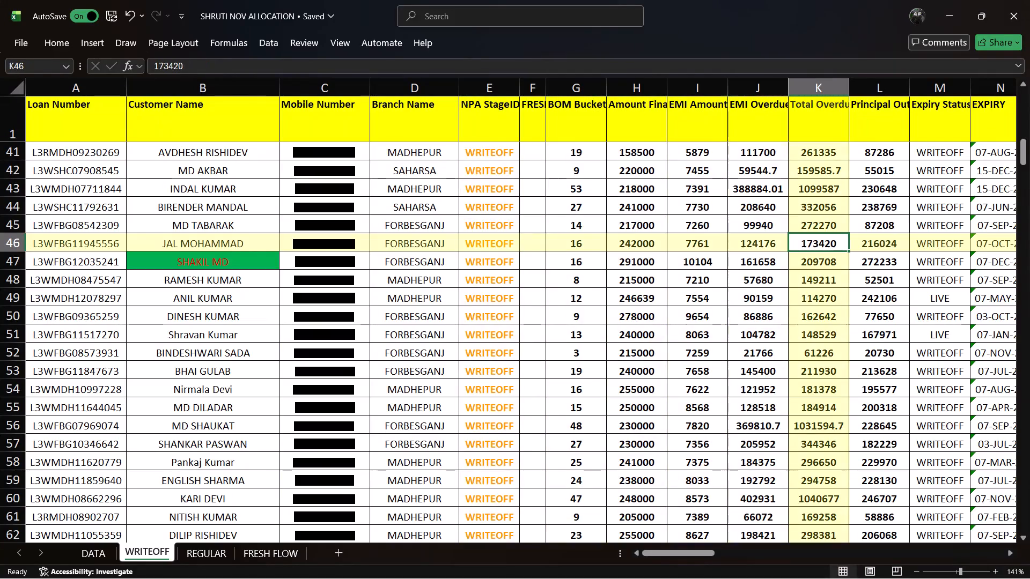
key("Right")
key("Right")
key("Right")
key("Right")
key("Right")
key("Right")
key("Right")
key("Right")
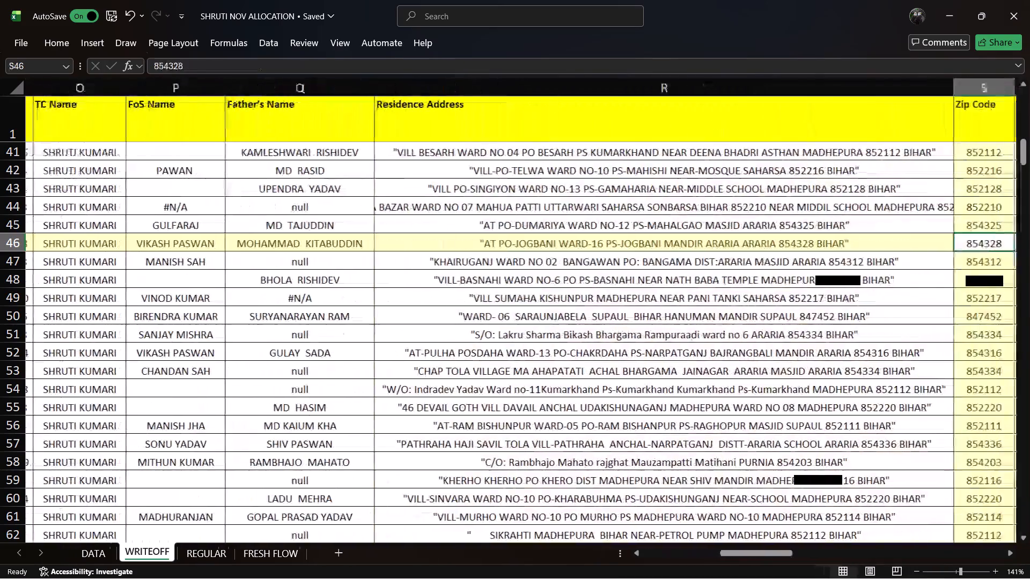
key("Right")
key("Right")
key("Right")
key("Right")
key("Right")
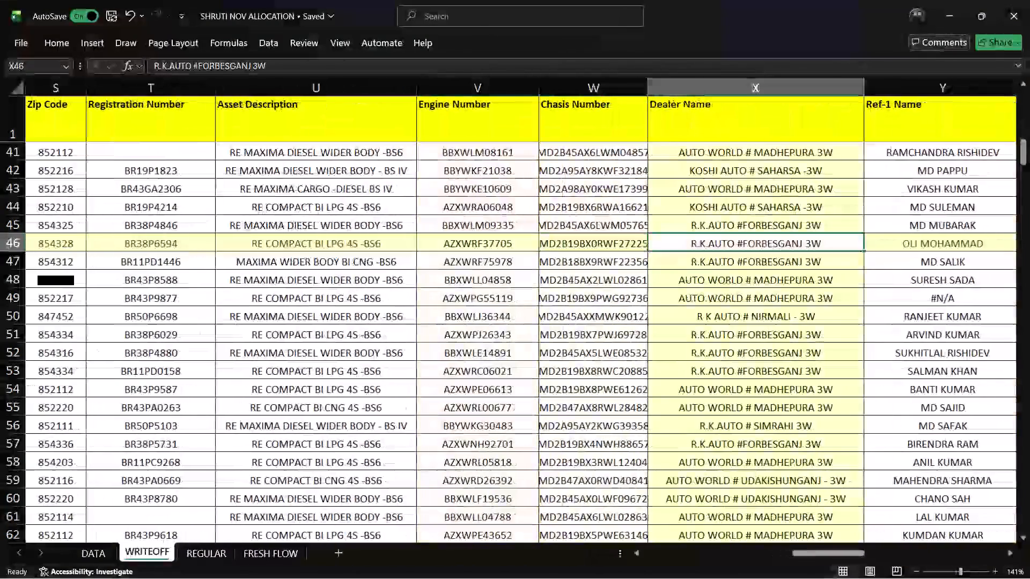
key("Right")
key("Right")
key("Right")
key("Right")
key("Right")
key("Right")
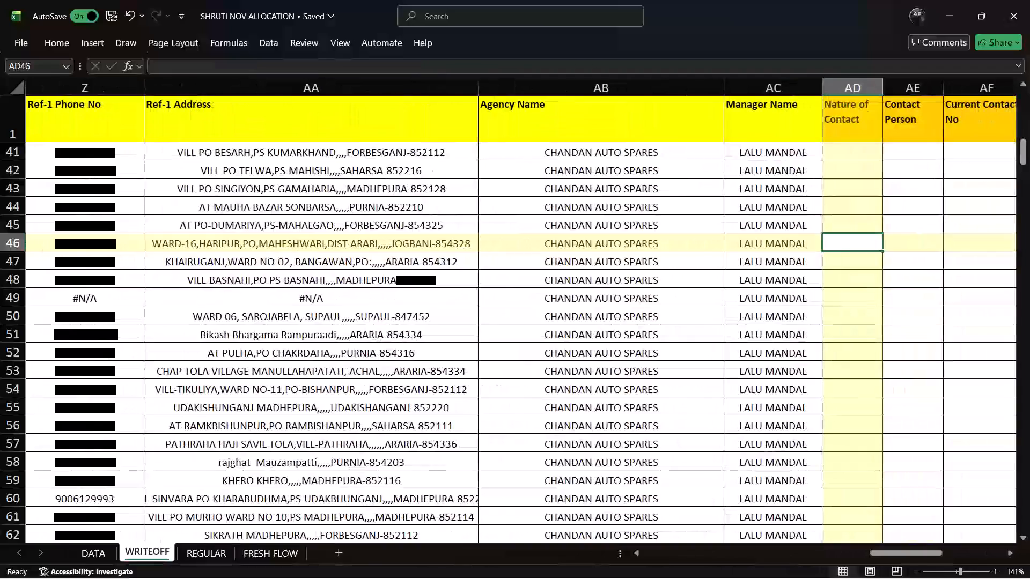
type("CALL")
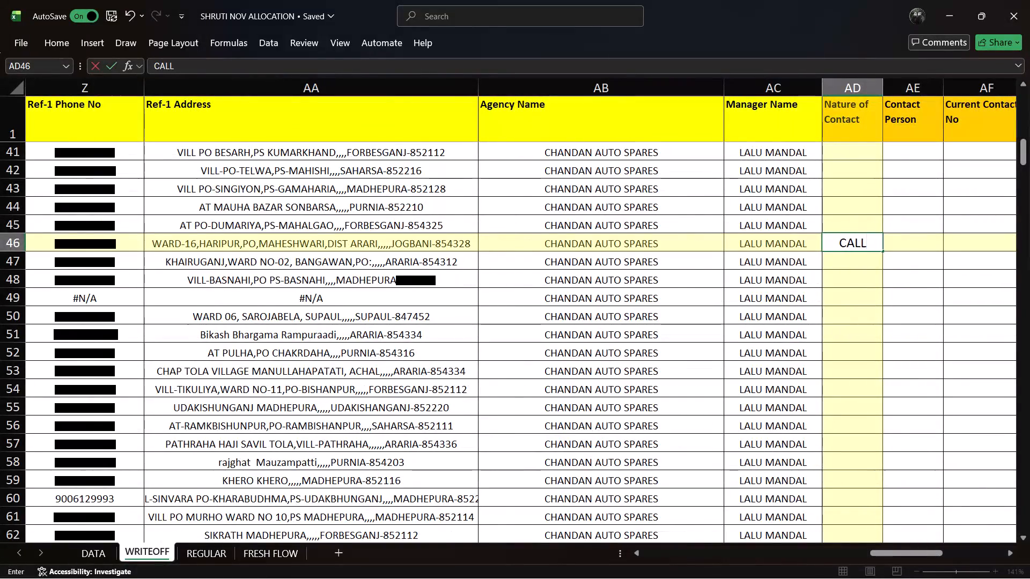
type("ING")
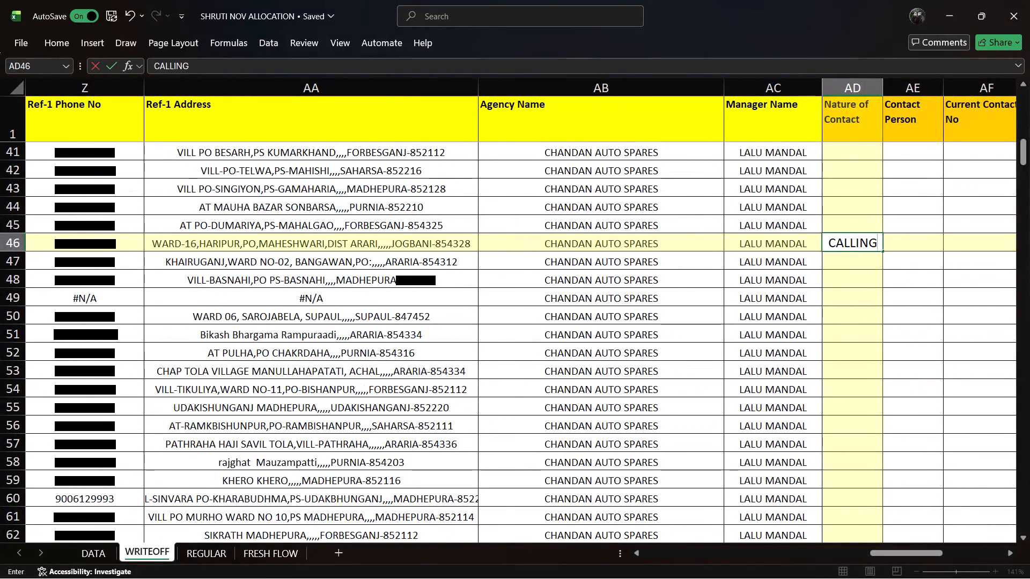
Look over row 46's contact, CAVA status, deposition code, PTP, feedback and calling date fields.
key("Right")
key("Right")
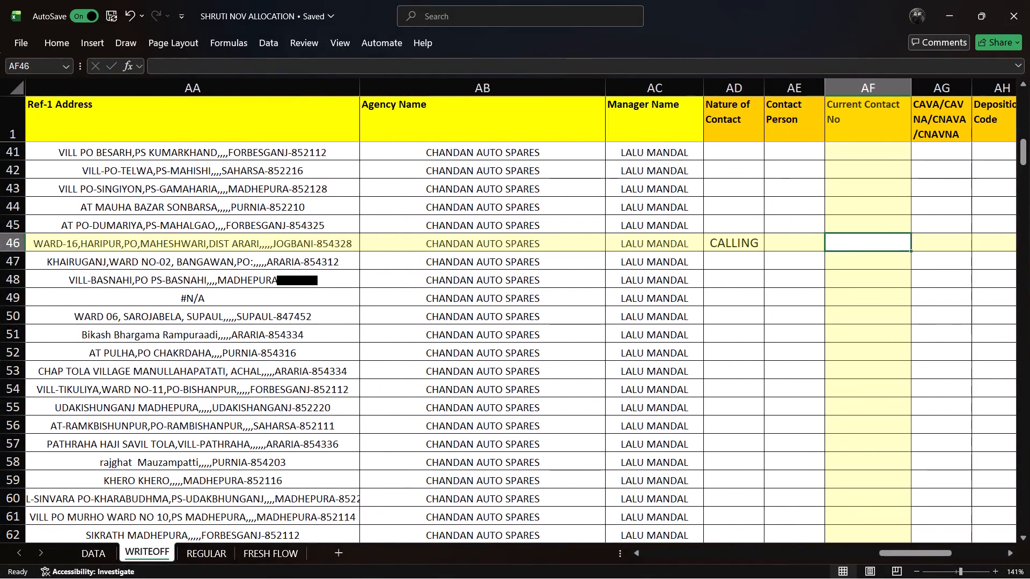
key("Left")
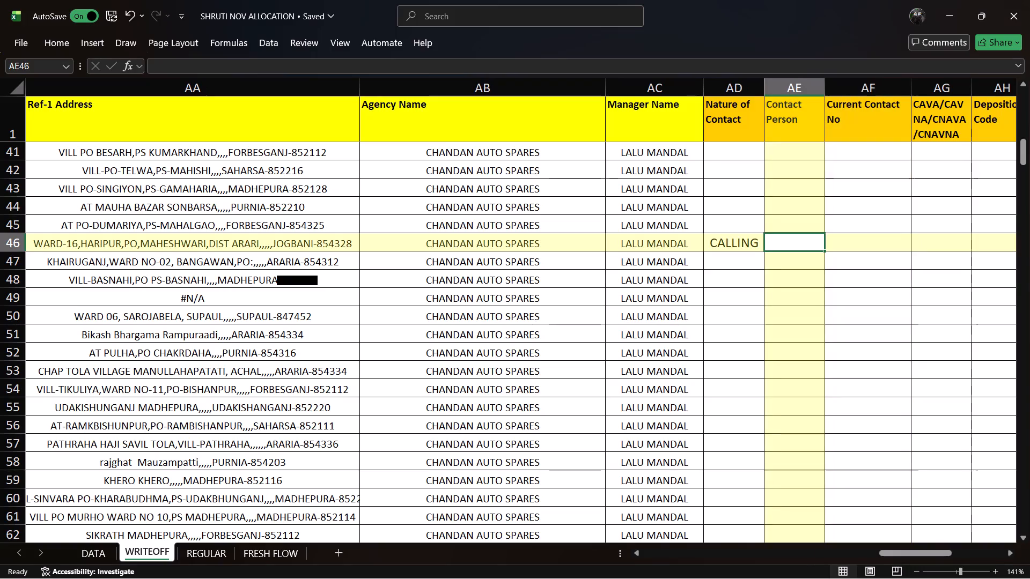
key("Right")
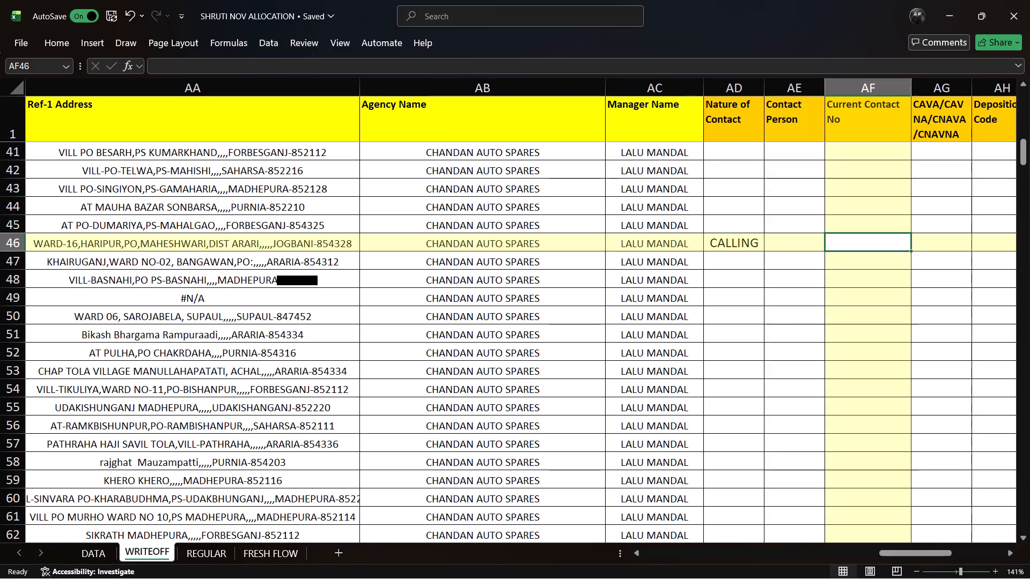
key("Right")
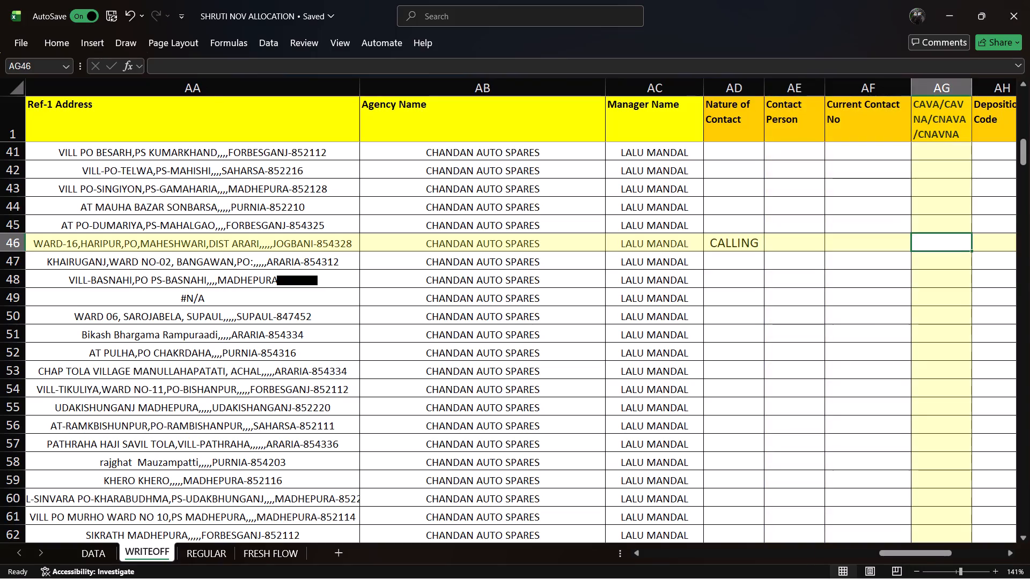
key("Right")
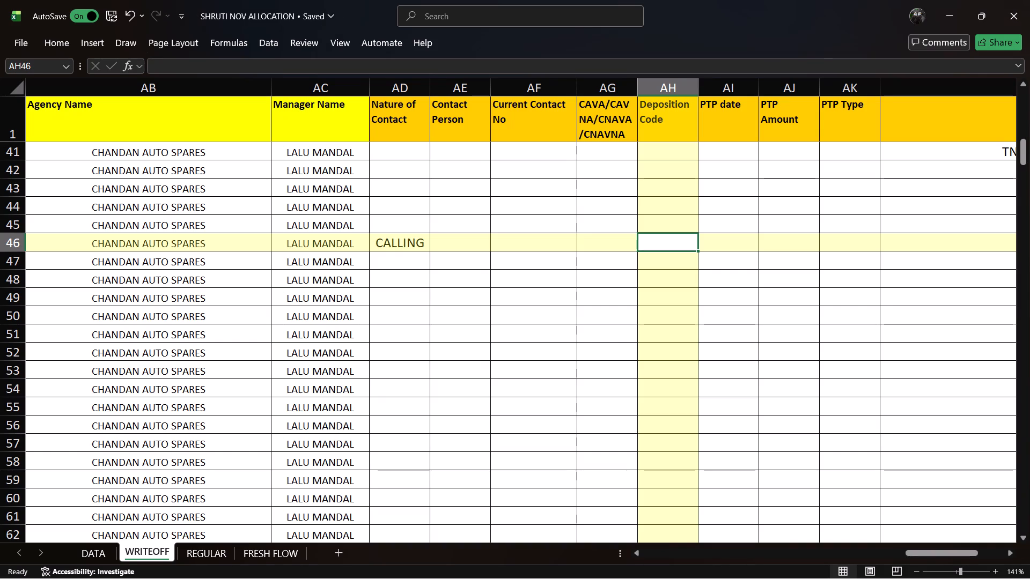
key("Right")
key("Right")
key("Right")
key("Right")
key("Right")
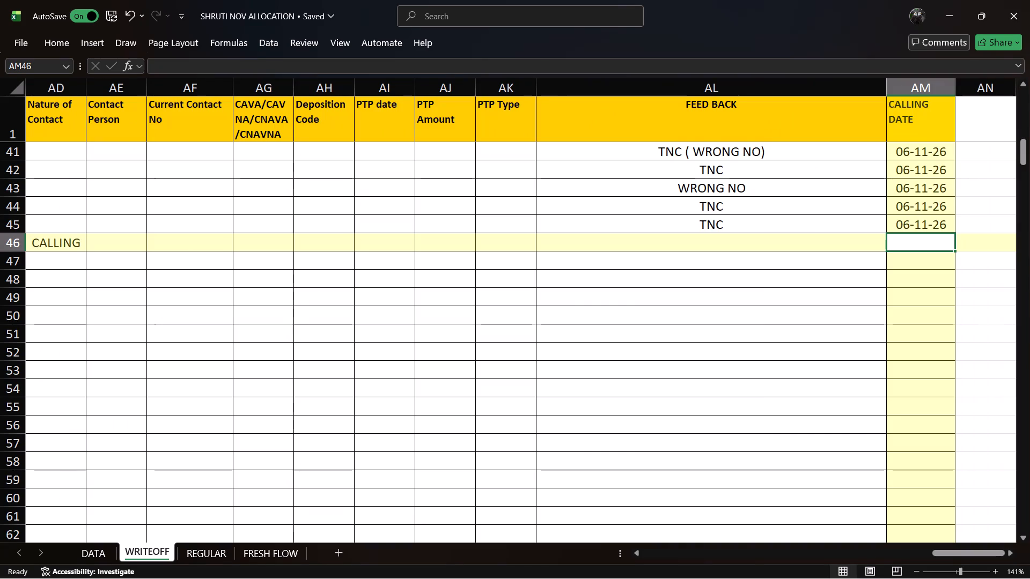
key("Left")
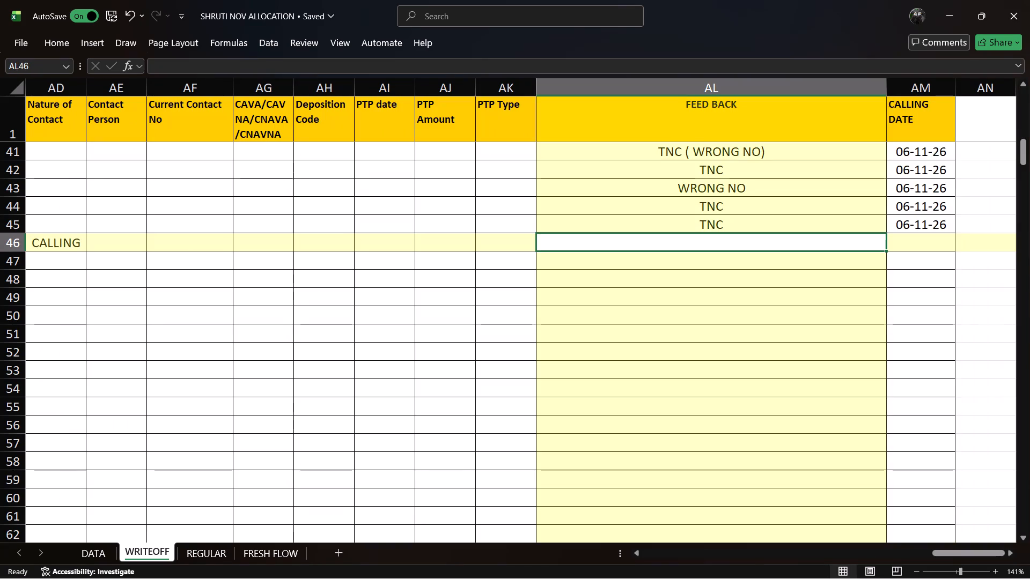
key("Left")
key("Left")
key("Left")
key("Left")
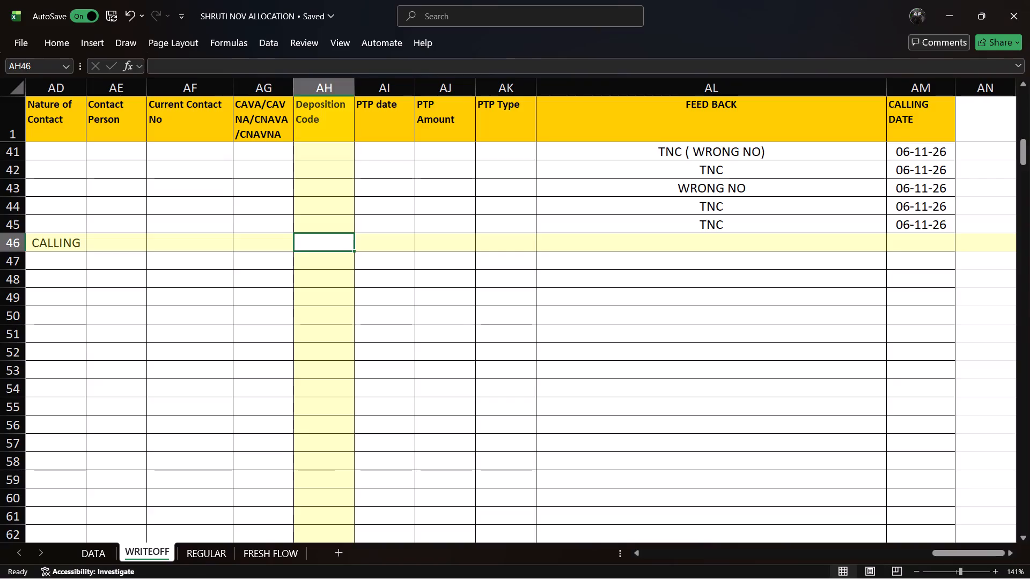
Review row 46's loan and customer details, including the branch, EMI amount, EMI overdue, total overdue and expiry date.
key("Left")
key("Left")
key("Left")
key("Left")
key("Left")
key("Left")
key("Left")
key("Left")
key("Left")
key("Left")
key("Left")
key("Left")
key("Left")
key("Left")
key("Left")
key("Left")
key("Left")
key("Left")
key("Left")
key("Left")
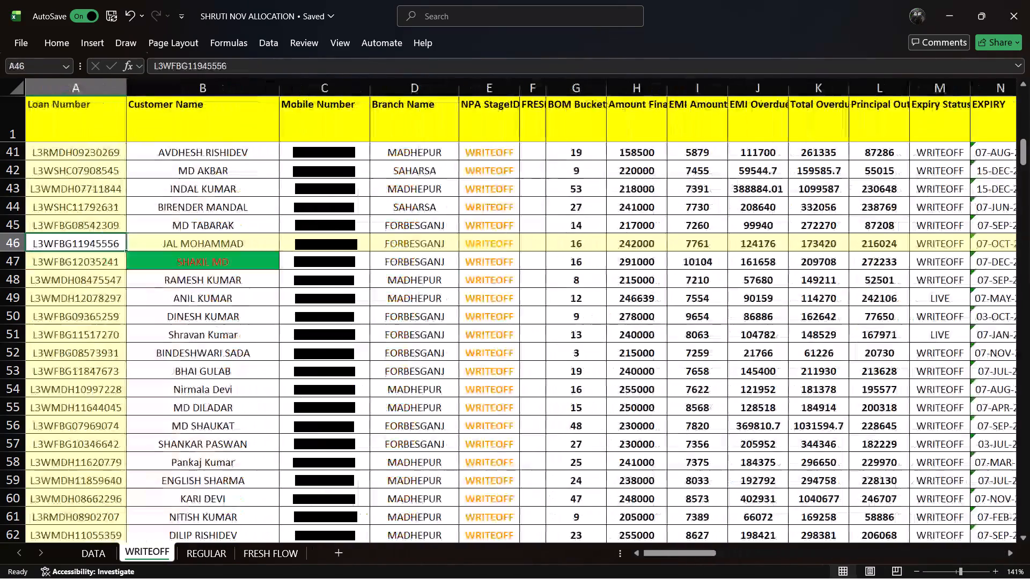
key("Right")
key("Right")
key("Right")
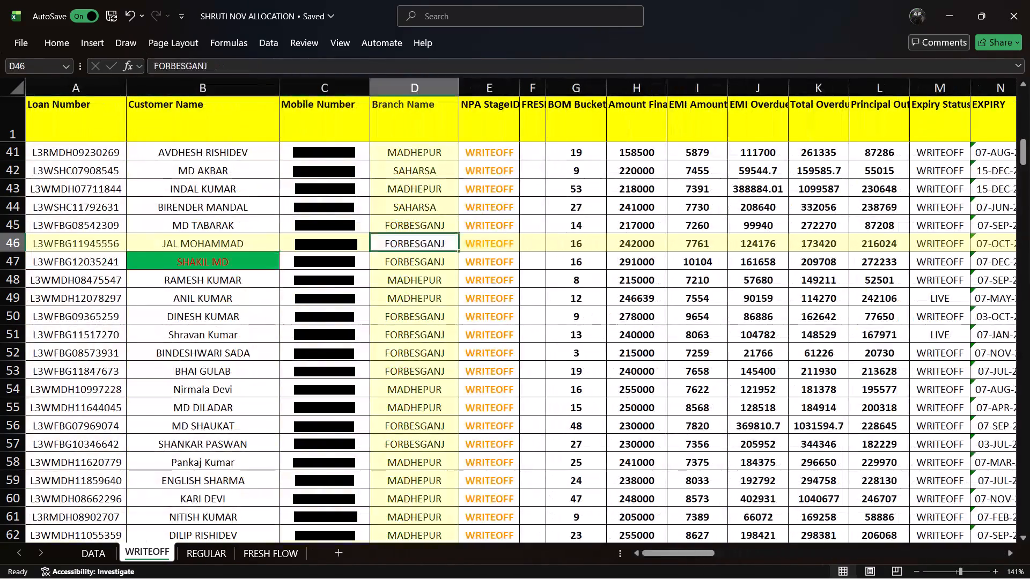
key("Right")
key("Right")
key("Right")
key("Right")
key("Right")
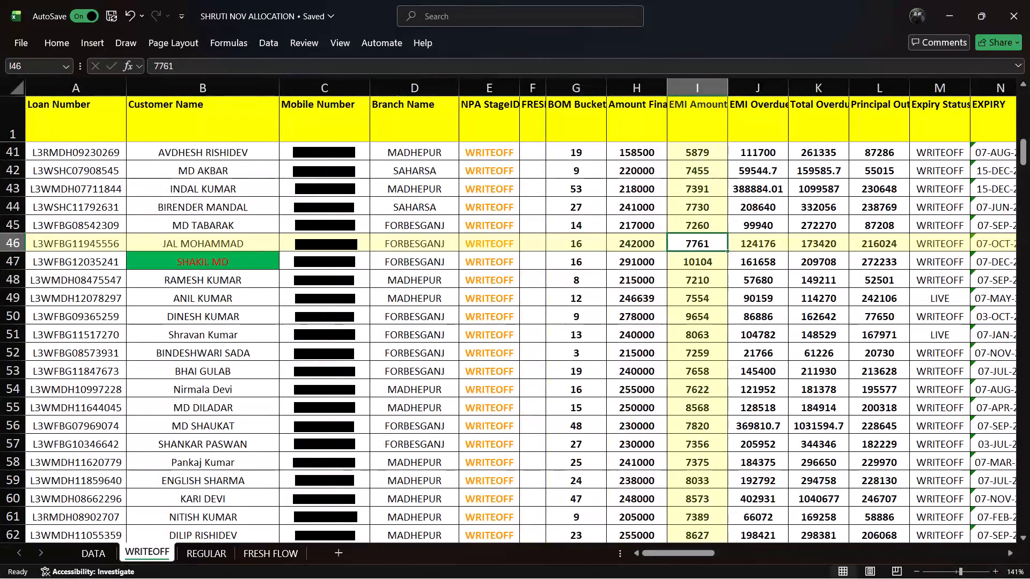
key("Right")
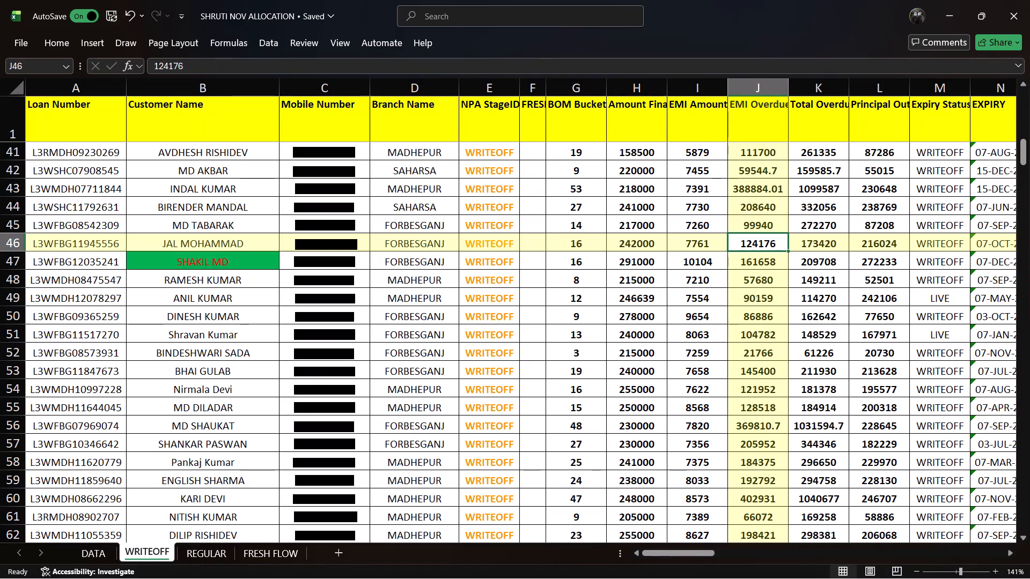
key("Right")
key("Right")
key("Right")
key("Right")
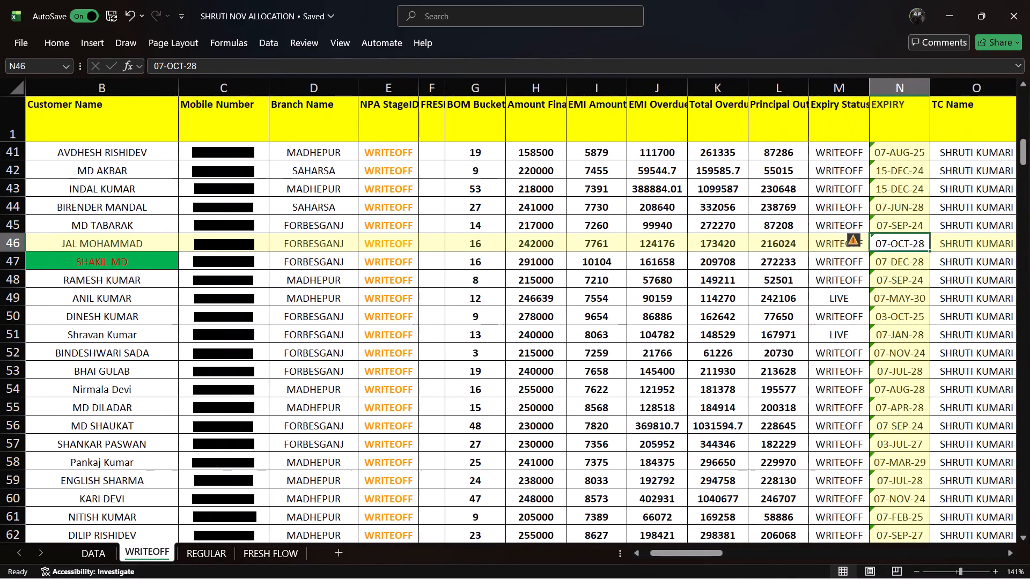
key("Left")
key("Left")
key("Left")
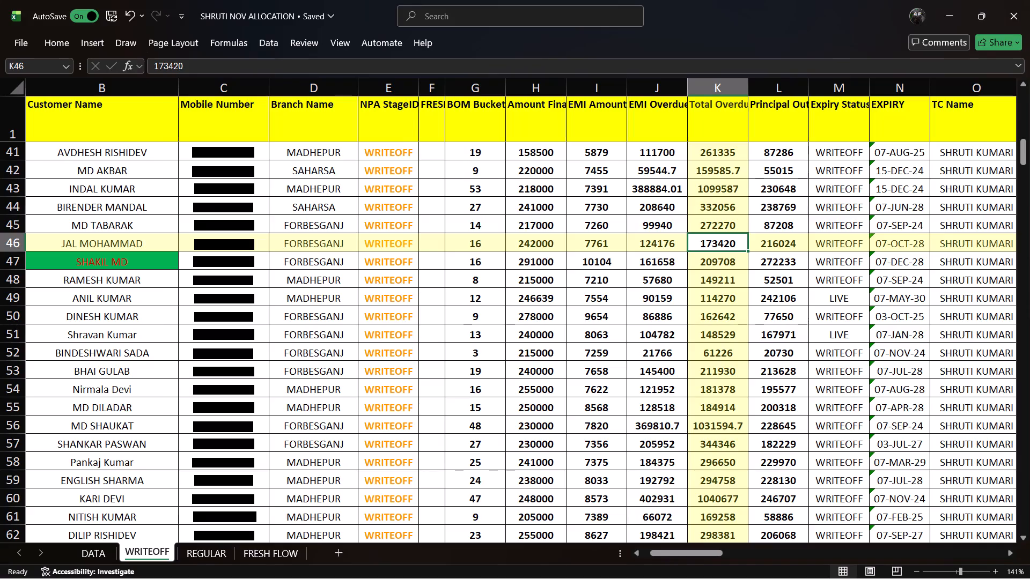
Enter VPC as the deposition code for row 46.
key("Right")
key("Right")
key("Right")
key("Right")
key("Right")
key("Right")
key("Right")
key("Right")
key("Right")
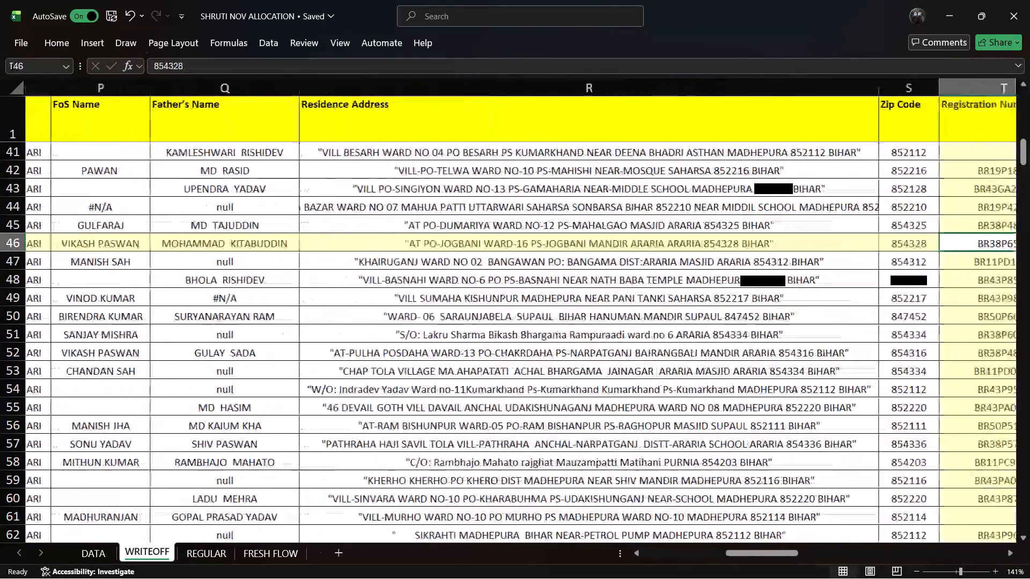
key("Right")
key("Right")
key("Right")
key("Right")
key("Right")
key("Right")
key("Right")
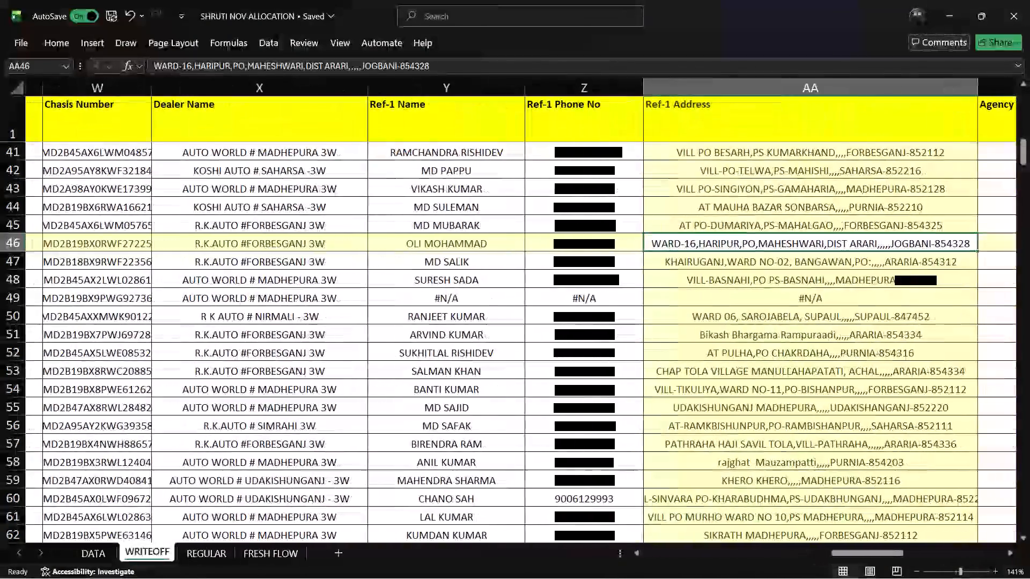
key("Right")
key("Right")
key("Right")
key("Right")
key("Right")
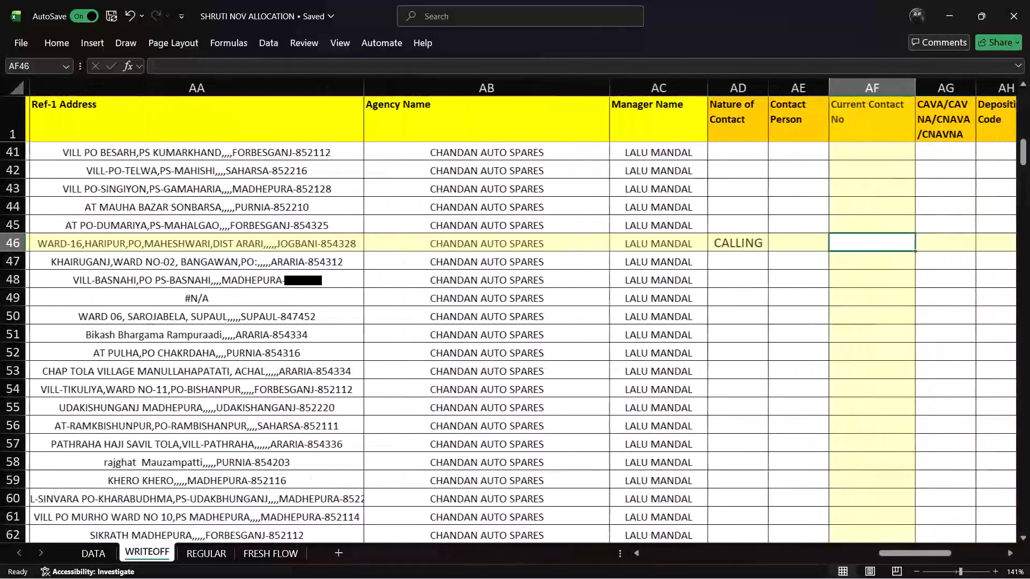
key("Right")
key("Right")
key("Right")
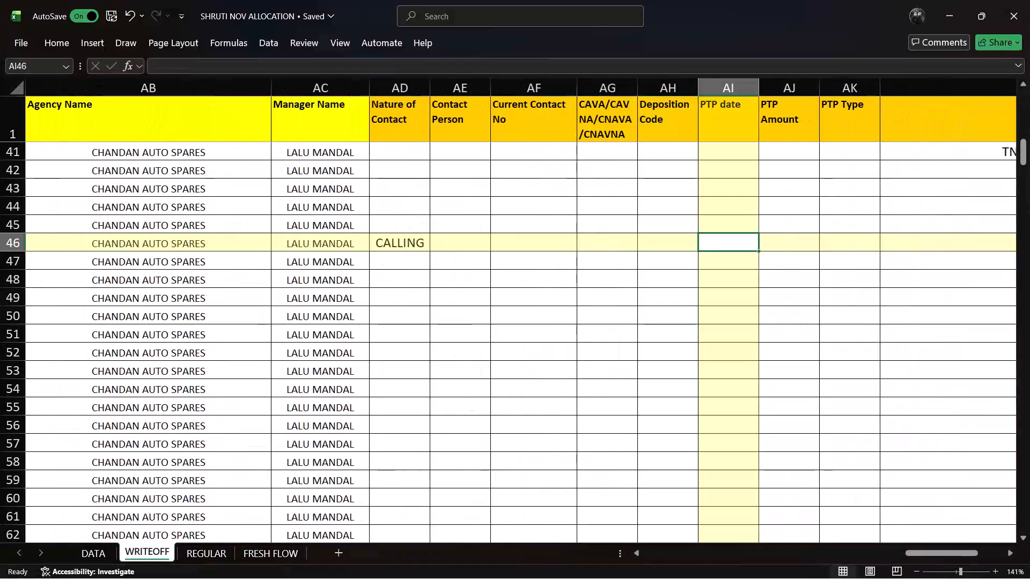
key("Left")
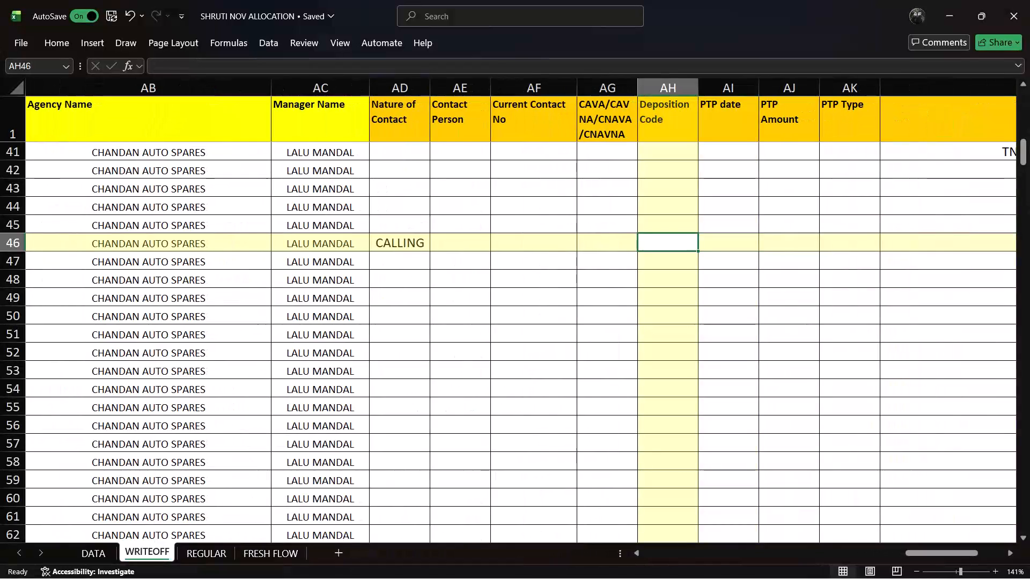
key("p")
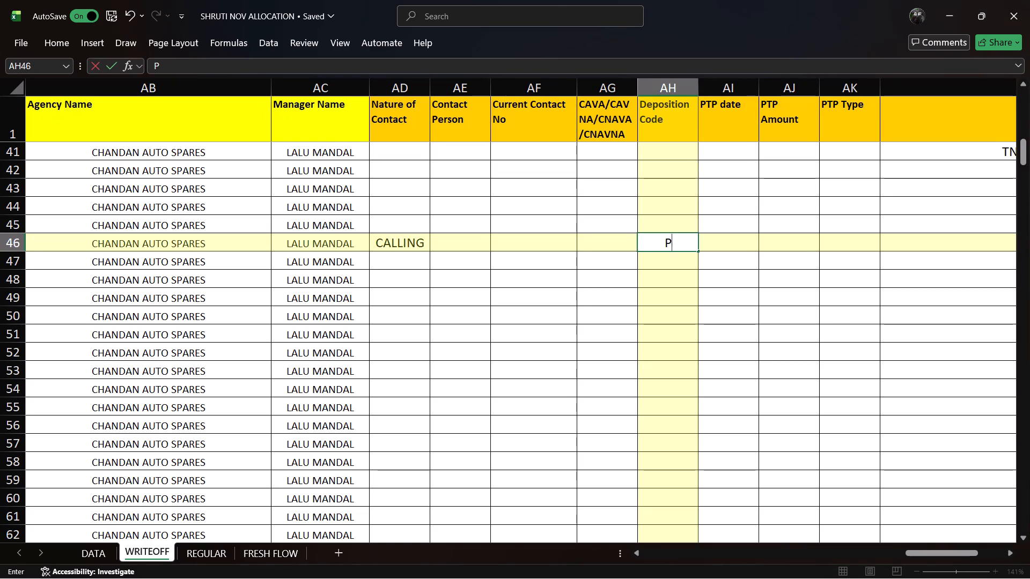
key("BackSpace")
key("p")
key("BackSpace")
type("VP")
key("c")
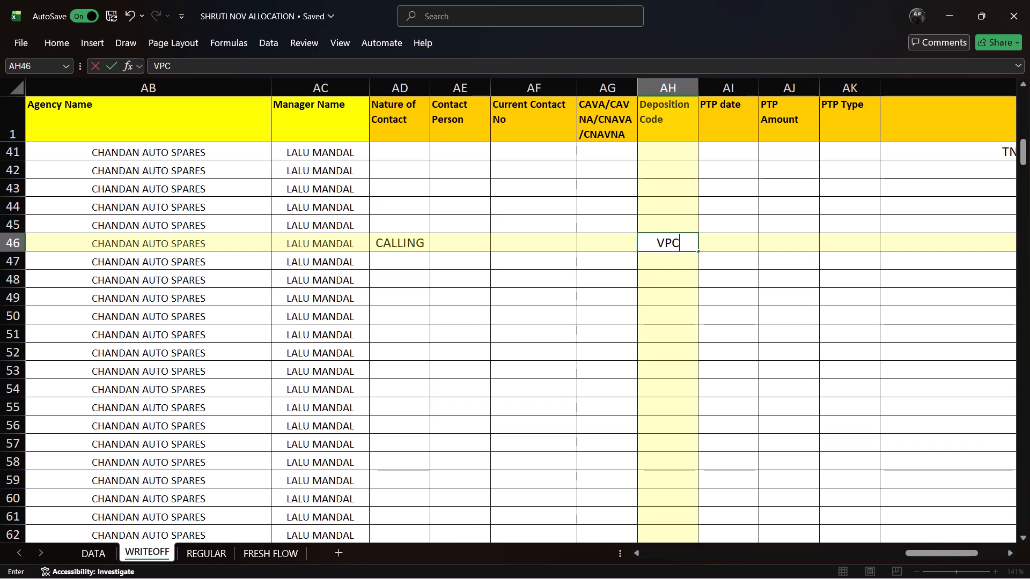
Enter CNAVA as row 46's status in the CAVA/CAVNA/CNAVA/CNAVNA column.
left_click(598, 248)
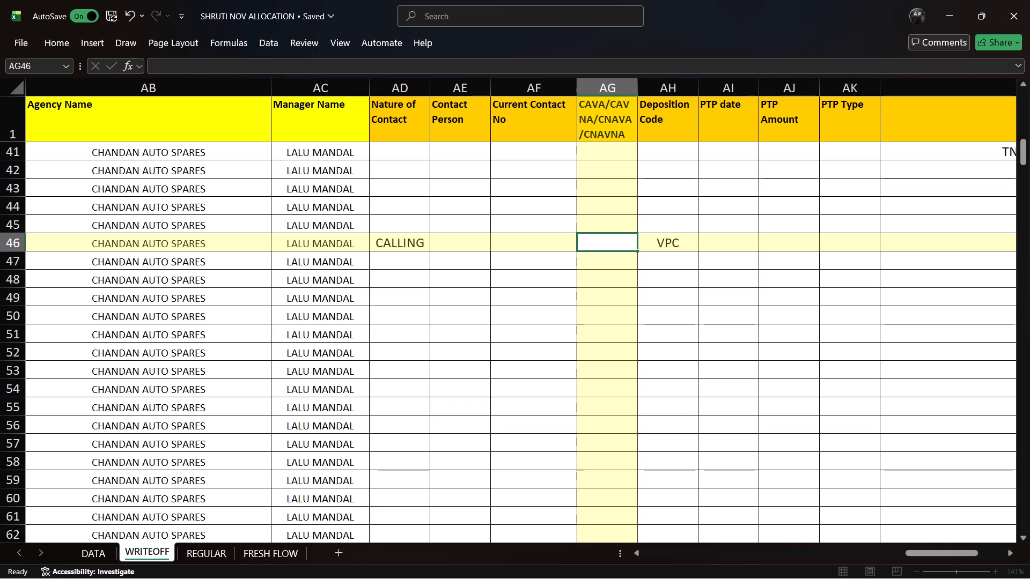
type("CA")
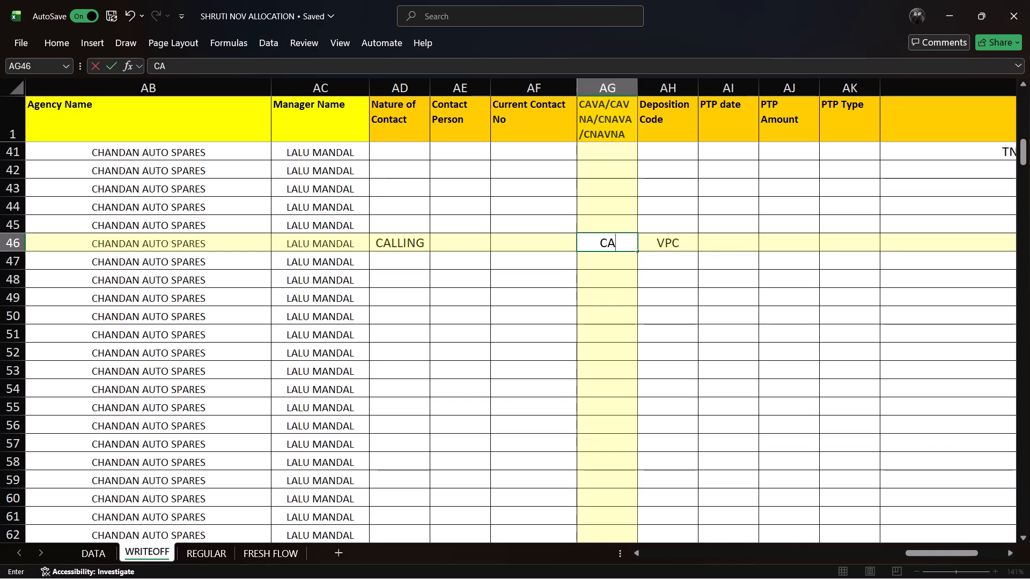
key("BackSpace")
key("n")
key("v")
key("BackSpace")
type("AVA")
left_click(670, 246)
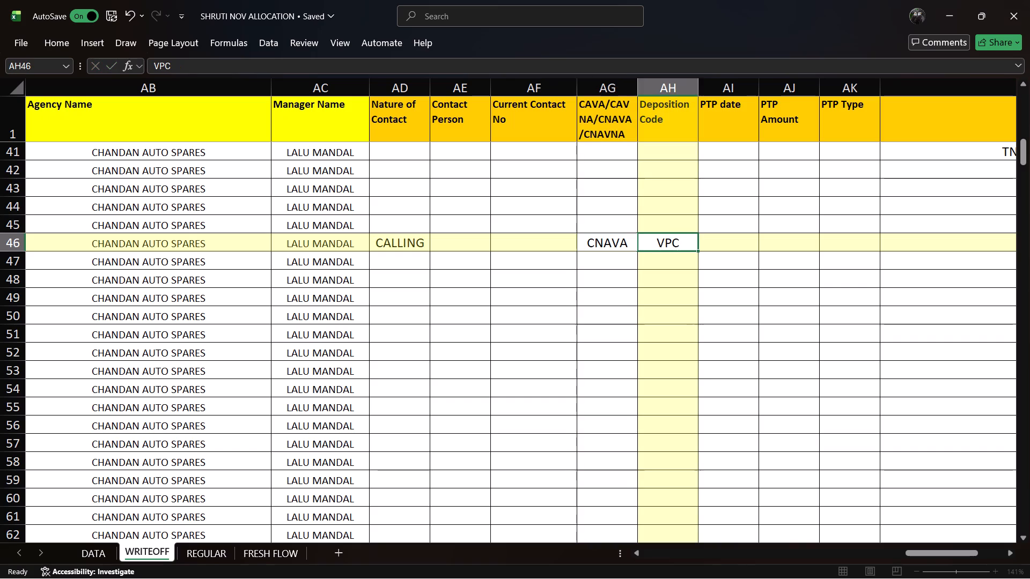
Enter CUSTOMER as the contact person for row 46.
key("Right")
key("Right")
key("Right")
key("Right")
key("Right")
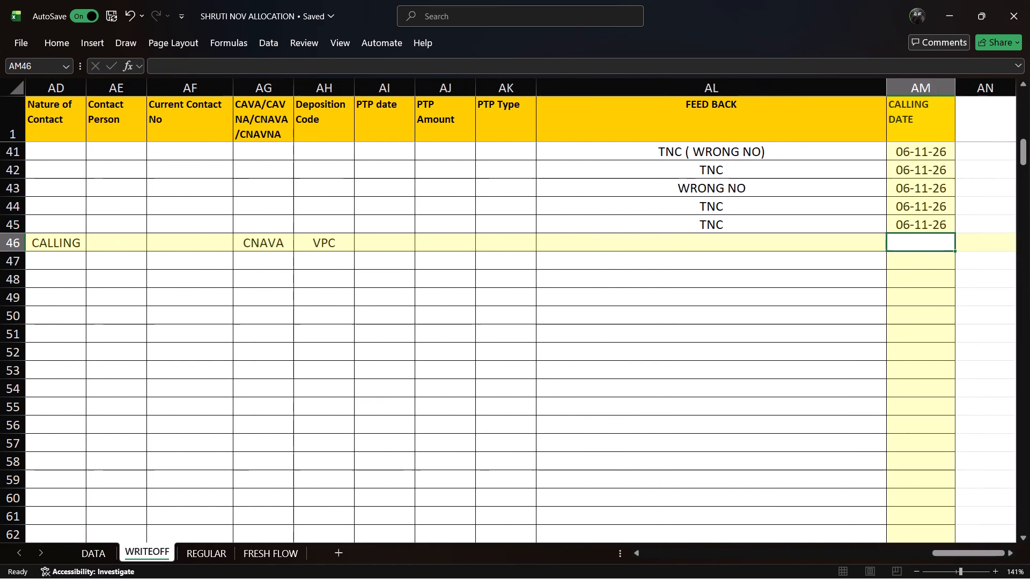
key("Left")
key("Left")
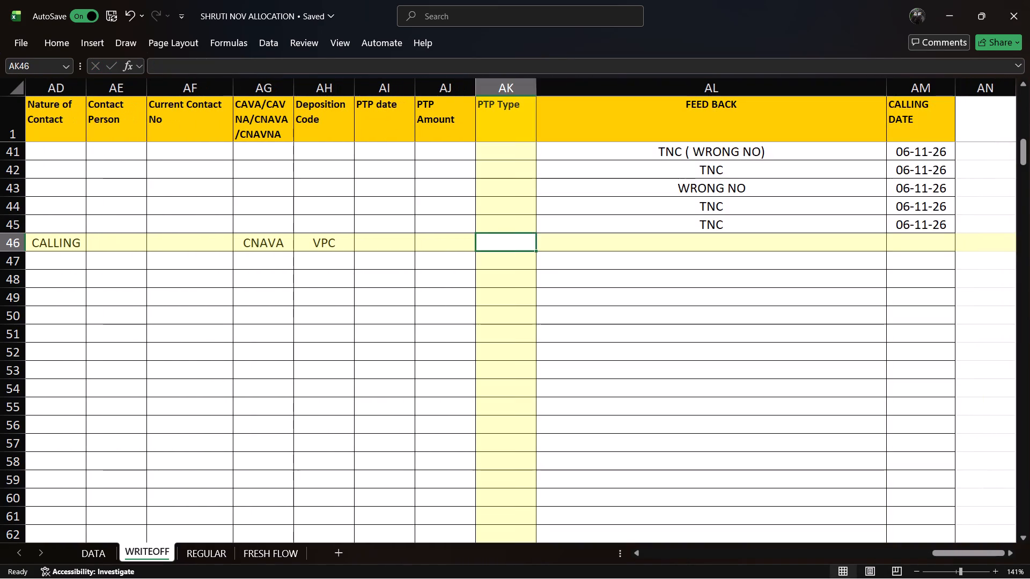
key("Left")
key("Left")
key("Left")
key("Left")
key("Left")
key("Left")
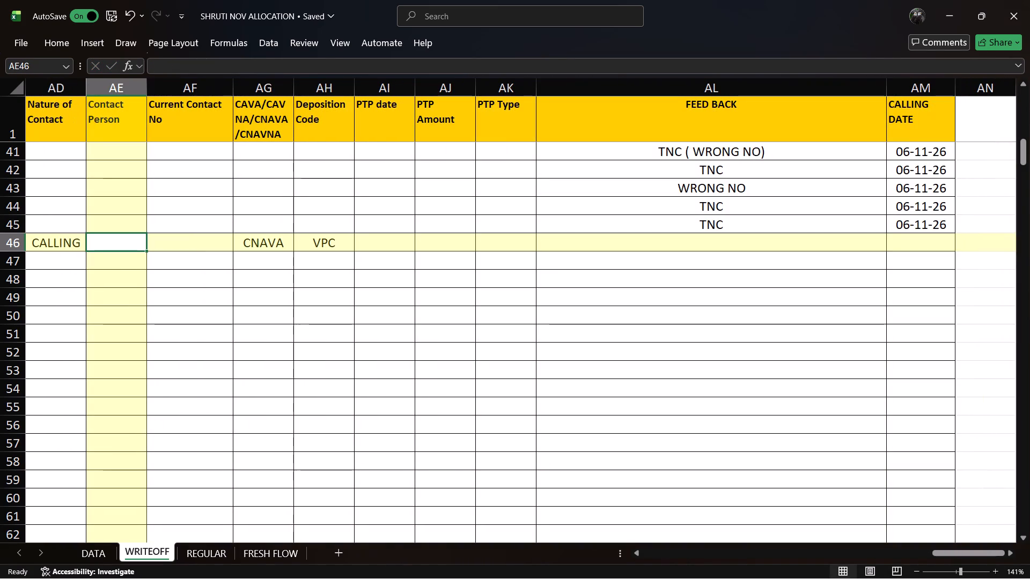
type("CU")
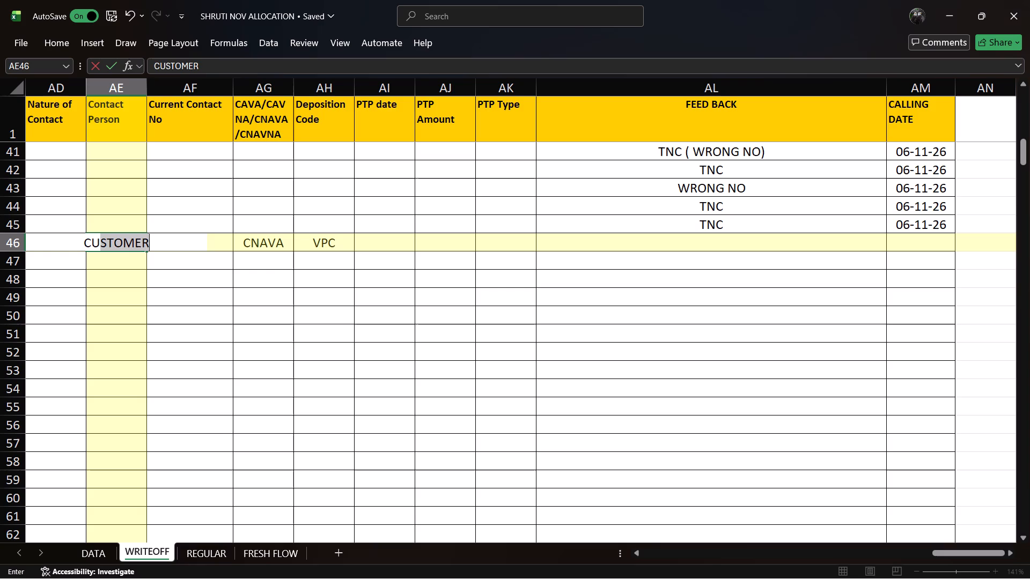
key("Right")
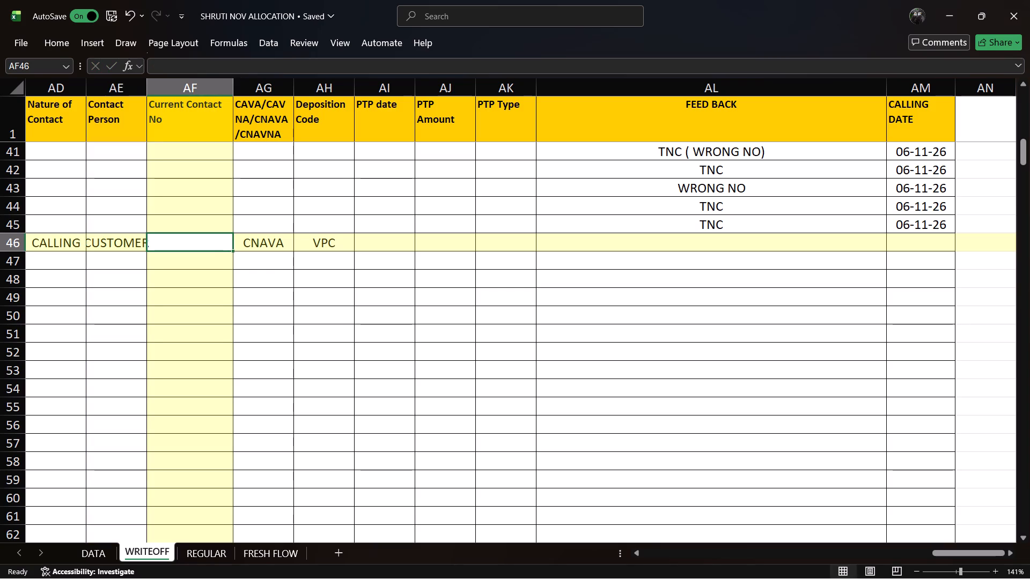
Enter the current date, 06-11-2026, as row 46's calling date.
key("Right")
key("Right")
key("Right")
key("Right")
key("Right")
key("Right")
key("Right")
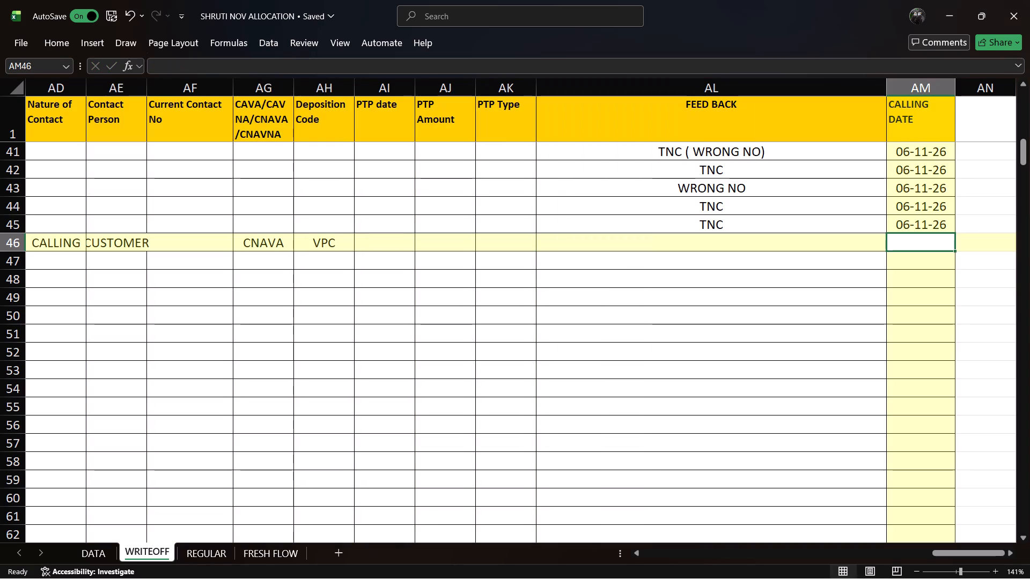
key("ctrl+semicolon")
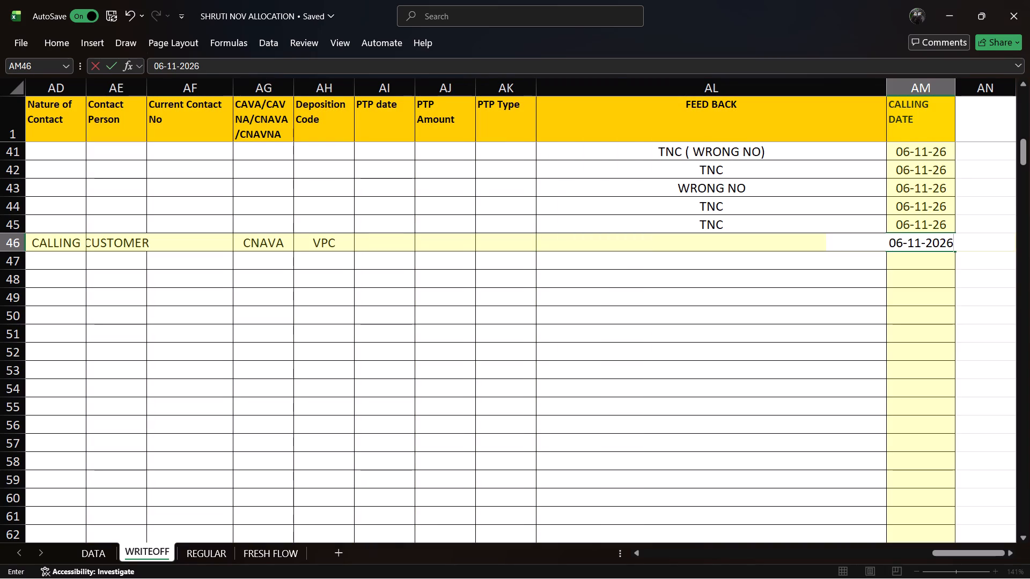
key("Left")
key("Left")
key("Left")
key("Left")
key("Left")
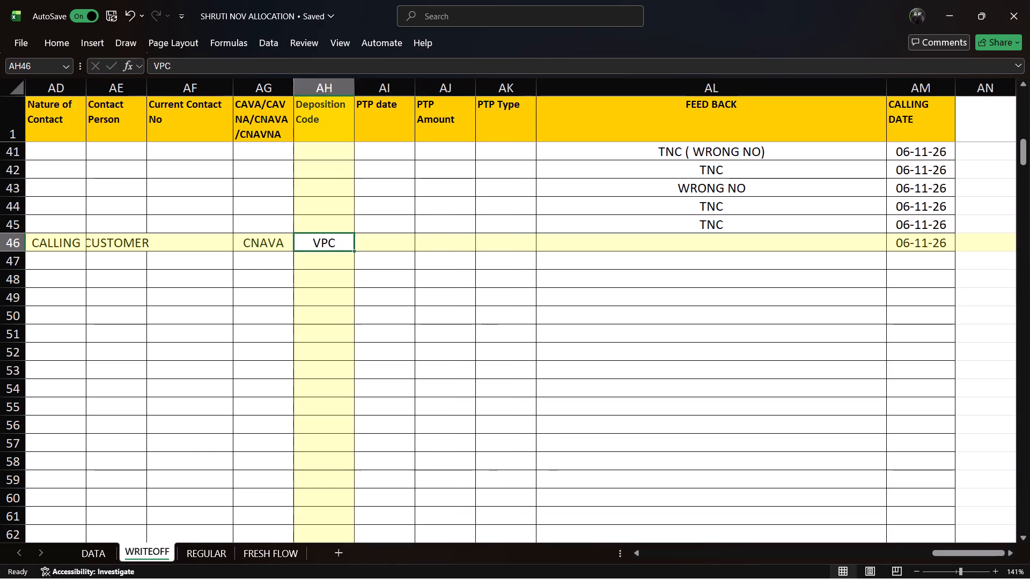
Enter COREX as the feedback for row 46 and save the workbook.
key("Left")
key("Left")
key("Left")
key("Left")
key("Left")
key("Left")
key("Right")
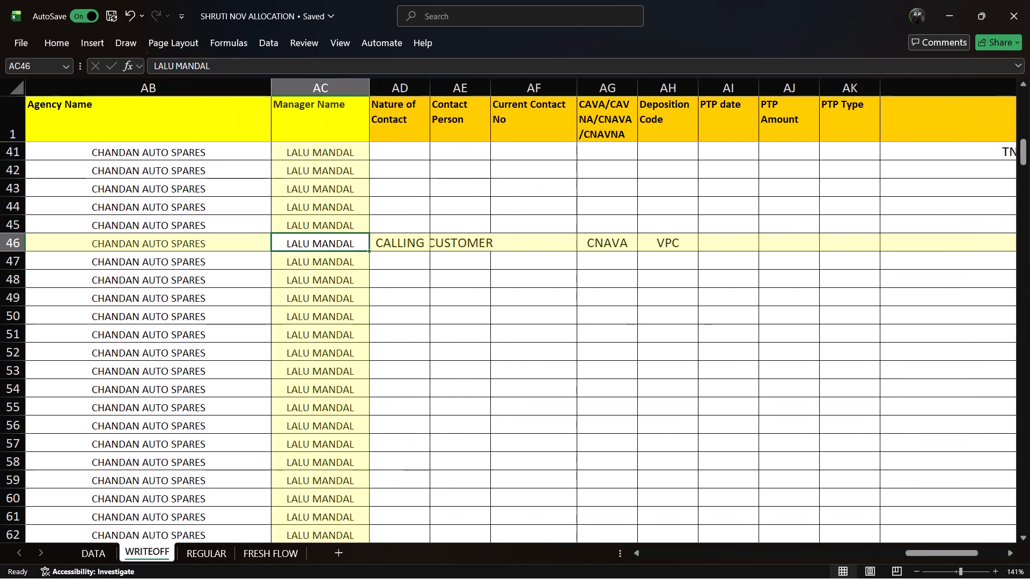
key("Right")
key("Right")
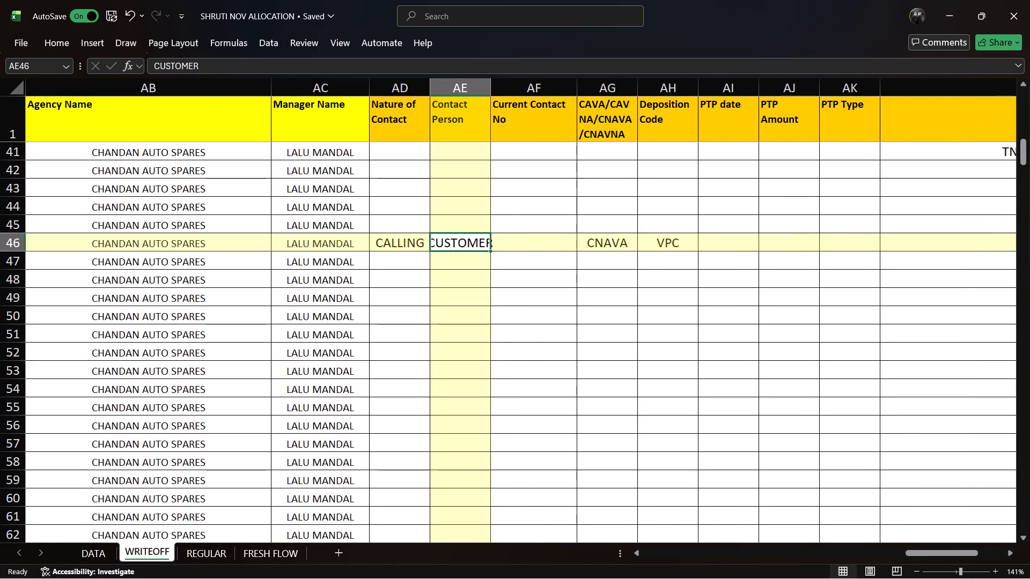
key("Right")
key("Right")
key("Right")
key("Right")
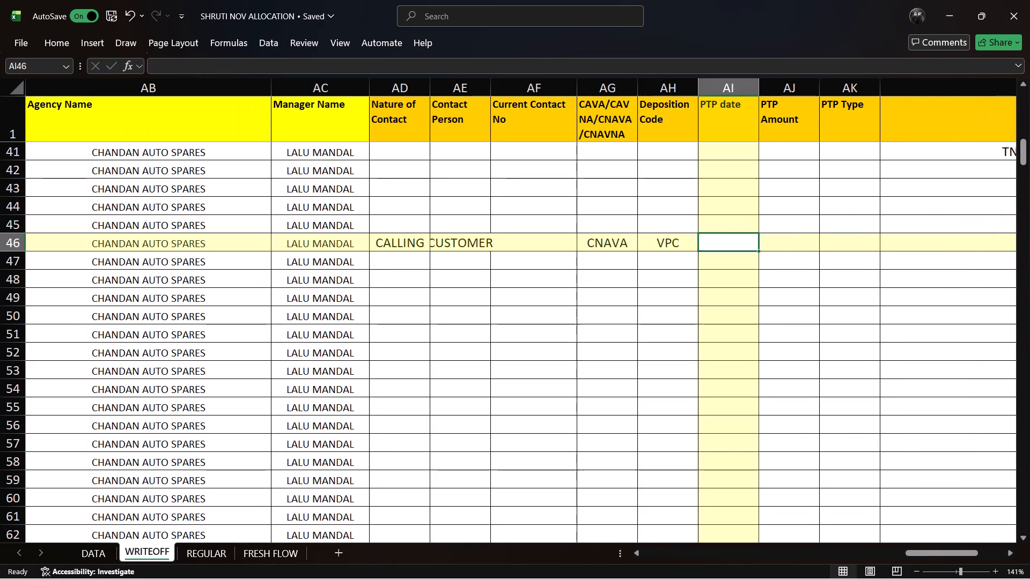
key("Right")
key("Right")
key("Right")
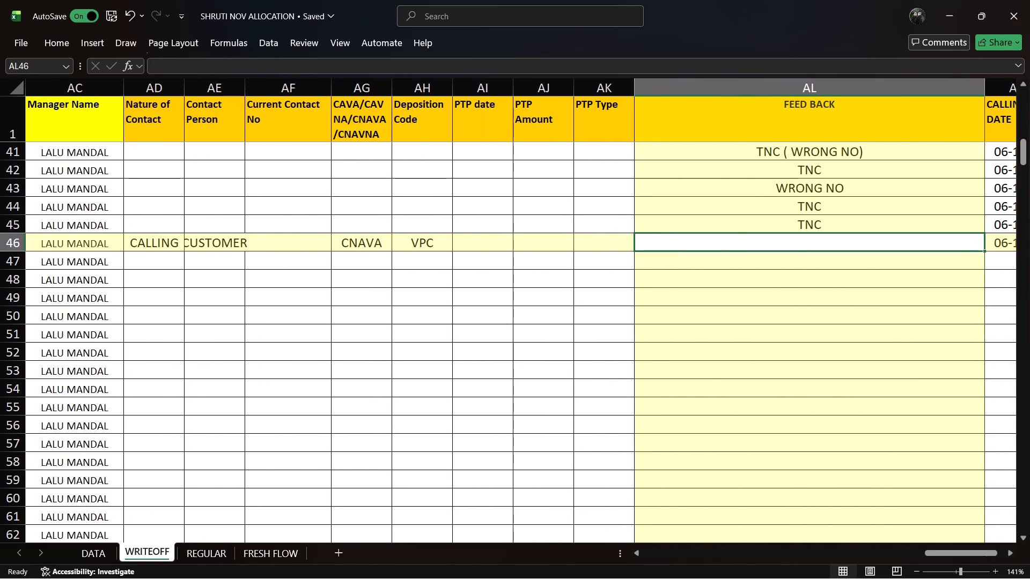
left_click(709, 248)
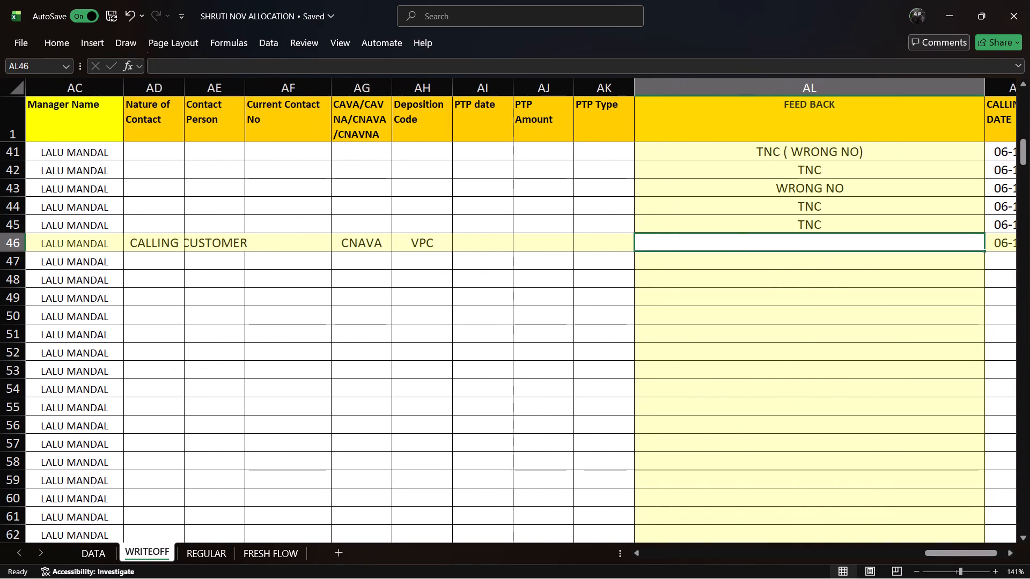
double_click(739, 237)
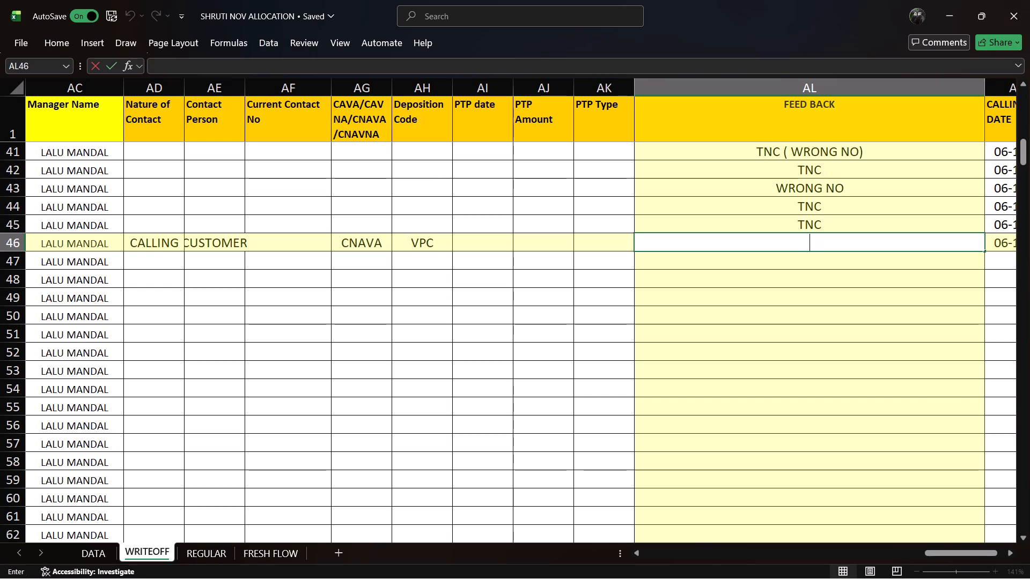
left_click(744, 242)
type("CR")
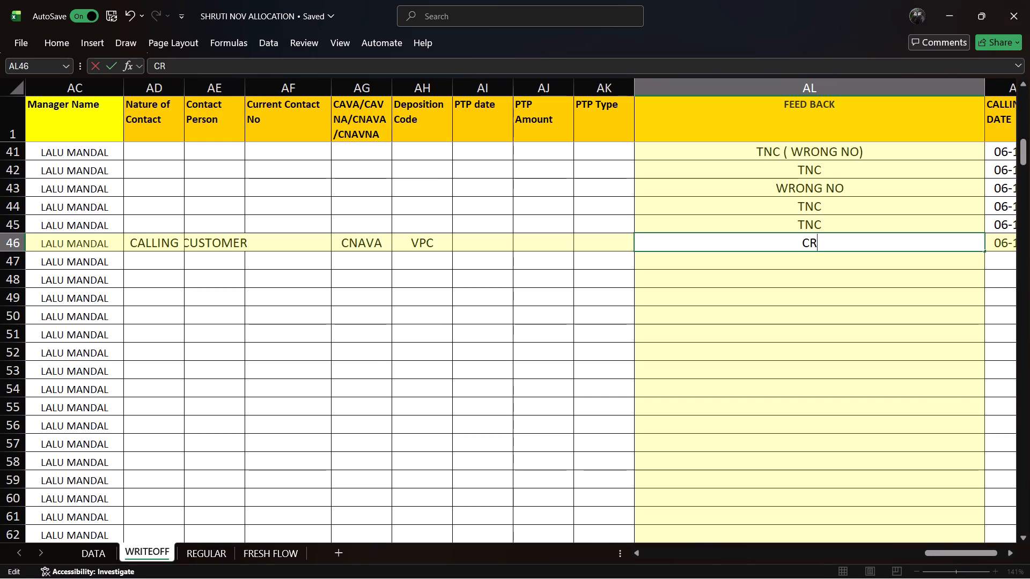
key("o")
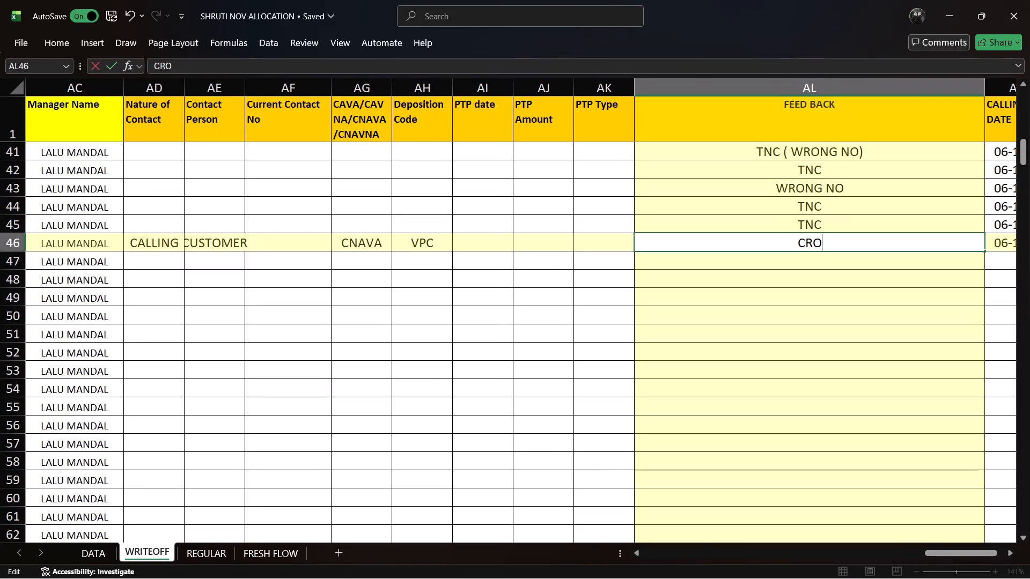
key("BackSpace")
key("BackSpace")
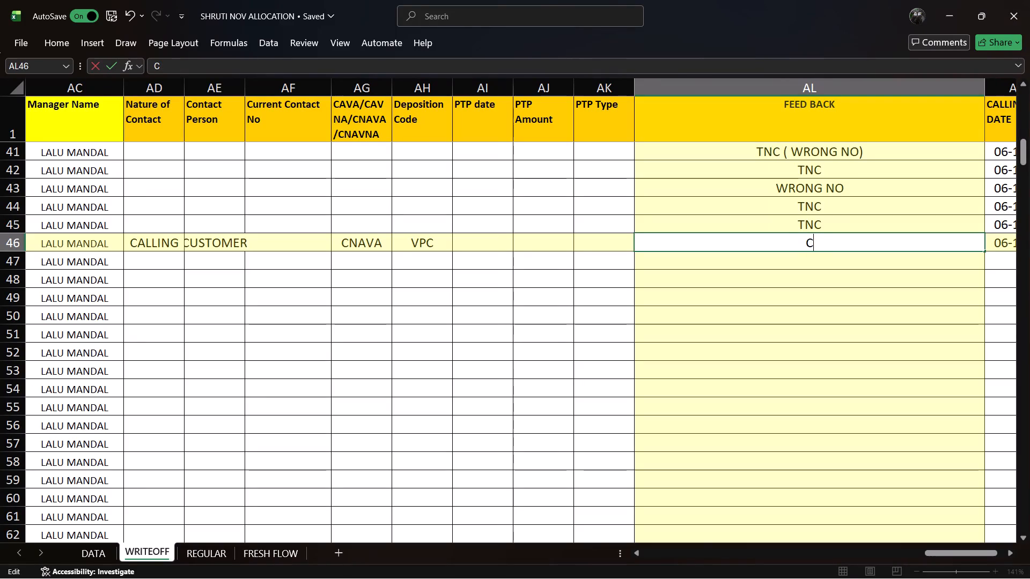
type("OREX")
key("ctrl+s")
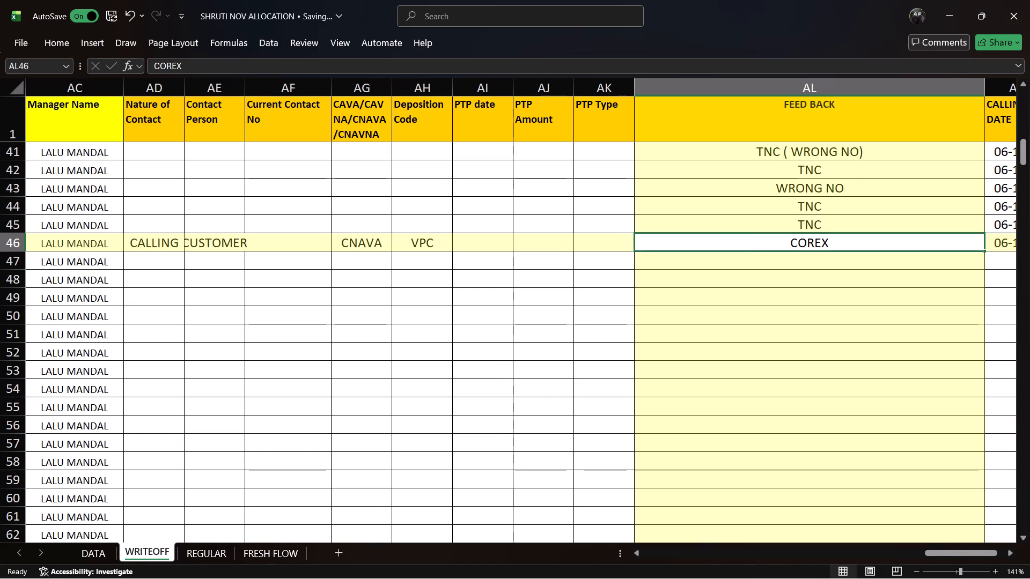
Go to the mobile number of the next customer, in row 47, to look it up for calling.
key("Down")
key("Left")
key("Left")
key("Left")
key("Left")
key("Left")
key("Left")
key("Left")
key("Left")
key("Left")
key("Left")
key("Left")
key("Left")
key("Left")
key("Left")
key("Left")
key("Left")
key("Left")
key("Left")
key("Left")
key("Left")
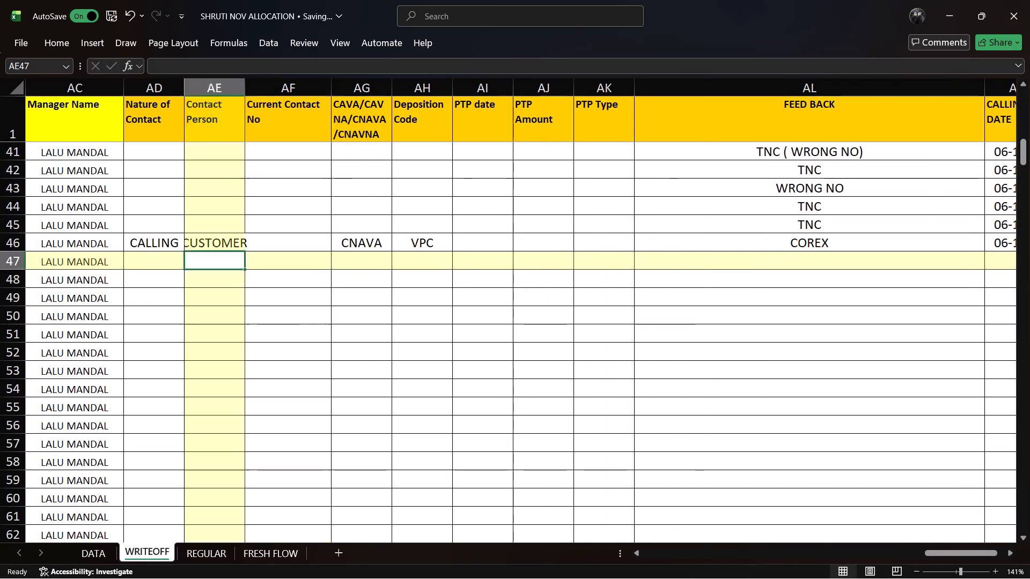
key("Right")
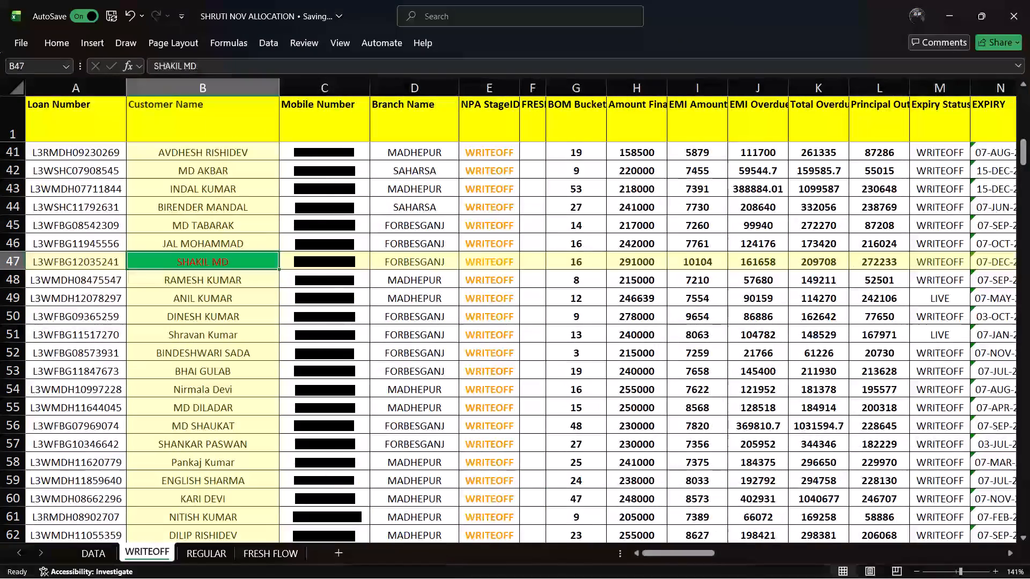
key("Right")
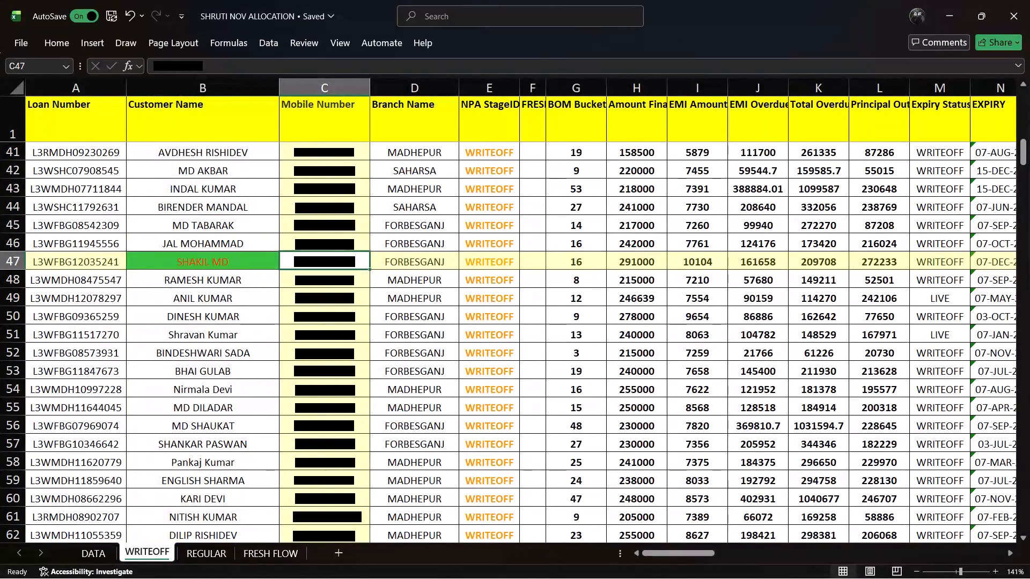
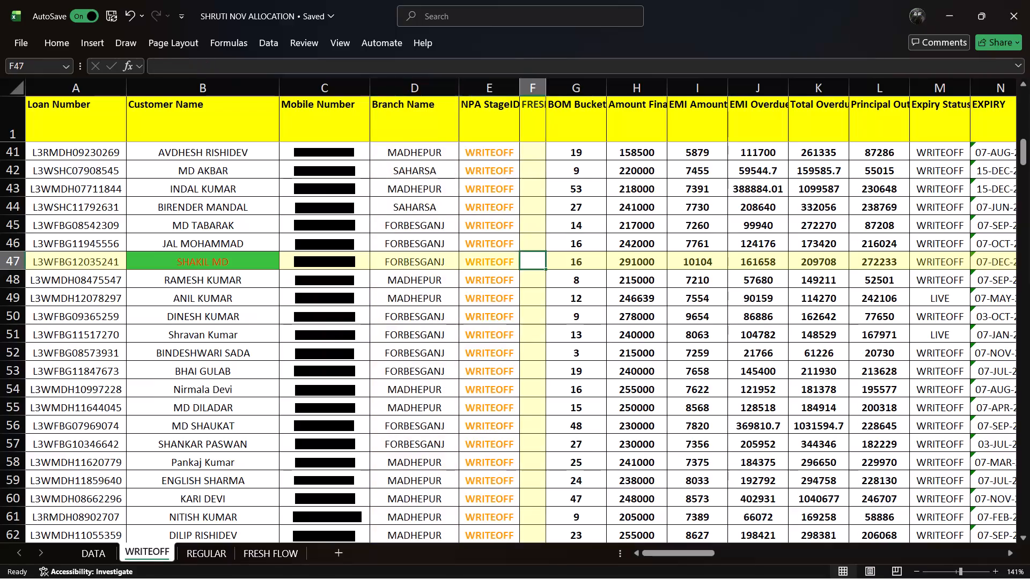
Go across row 47 to its empty FEED BACK cell for recording this customer's call outcome.
key("Right")
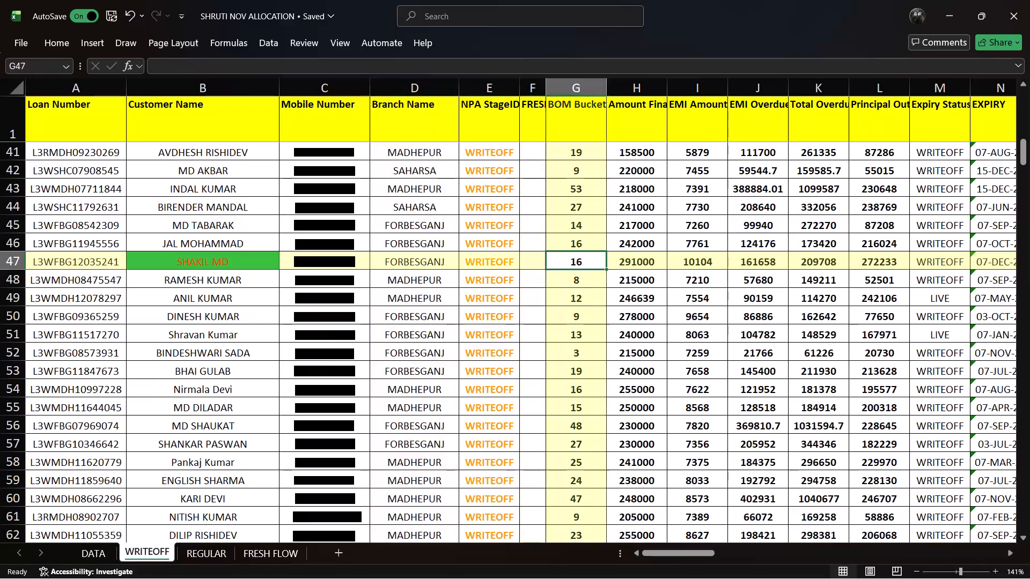
key("Right")
key("Right")
key("Right")
key("Right")
key("Right")
key("Right")
key("Right")
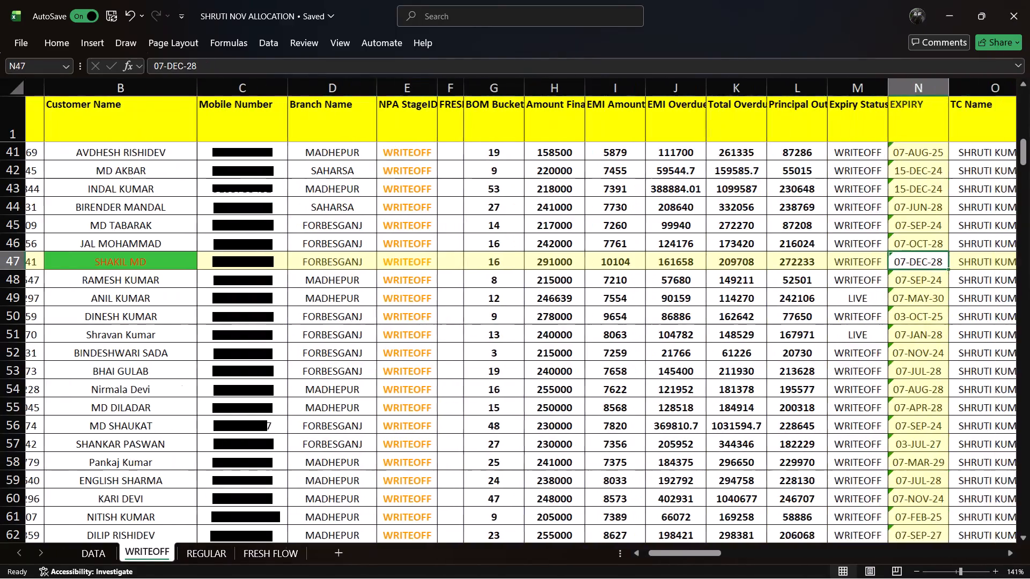
key("Right")
key("Right")
key("Right")
key("Right")
key("Right")
key("Right")
key("Right")
key("Right")
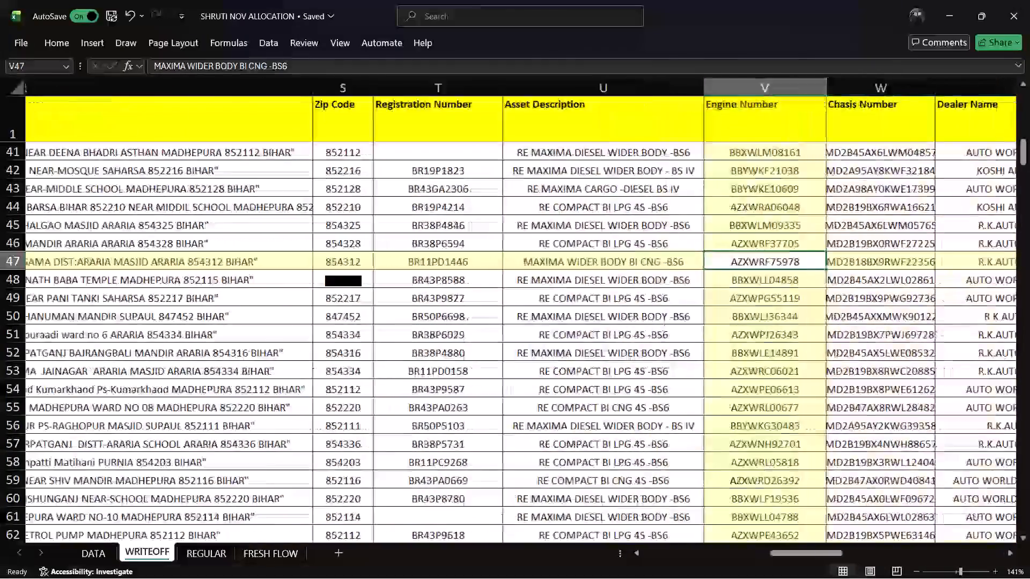
key("Right")
key("Right")
key("Right")
key("Right")
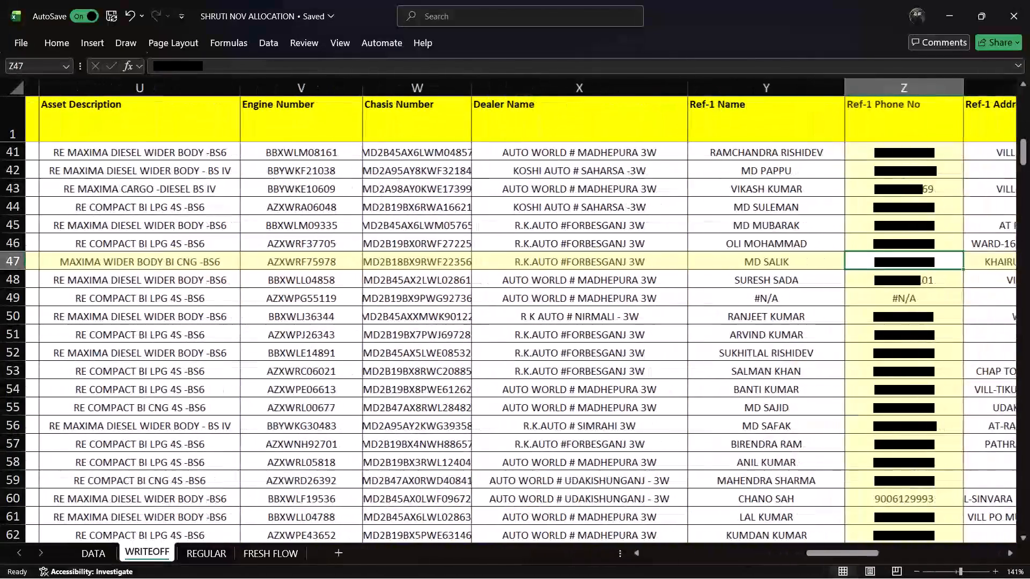
key("Right")
key("Right")
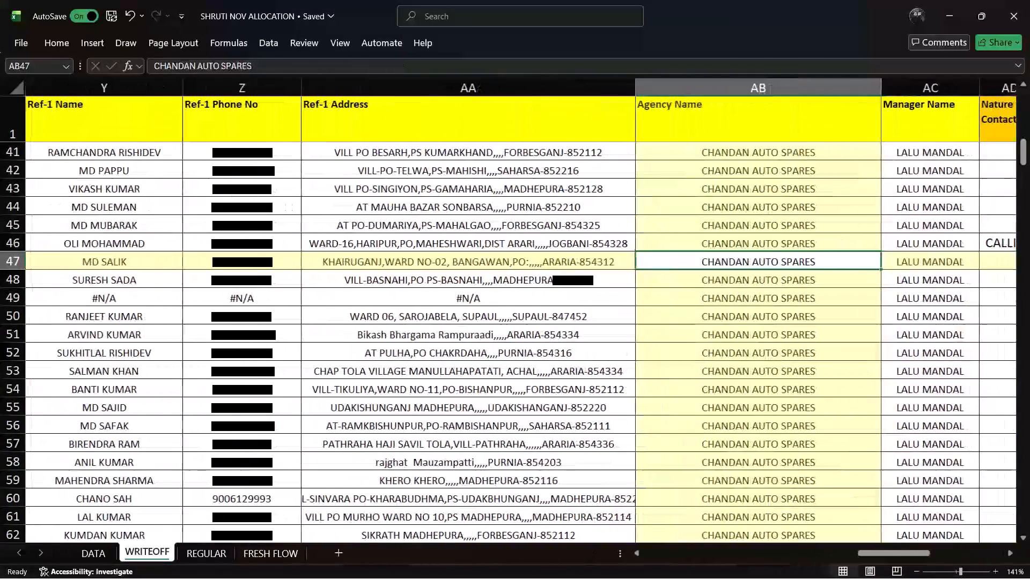
key("Right")
key("Right")
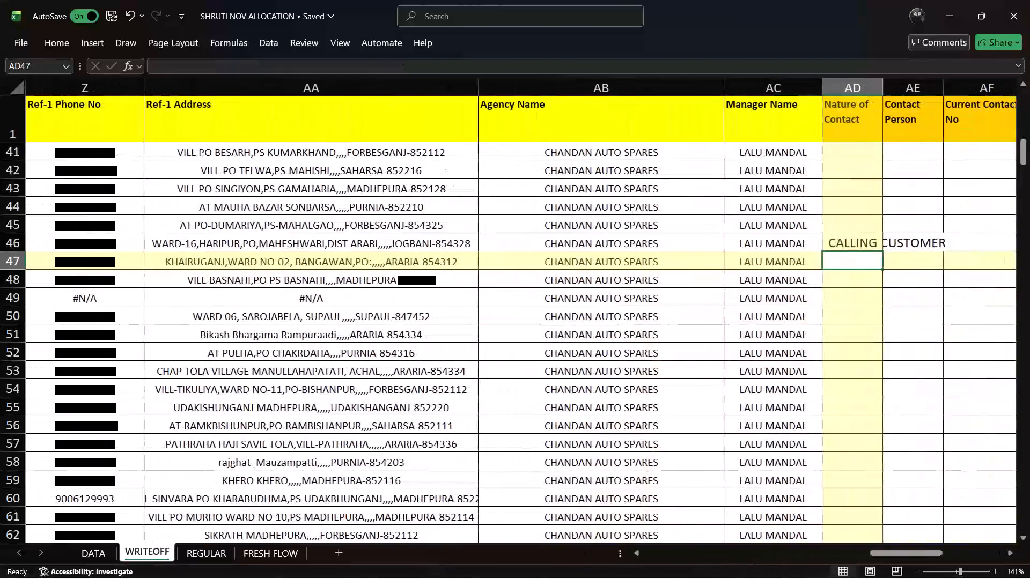
key("Right")
key("Right")
key("Right")
key("Right")
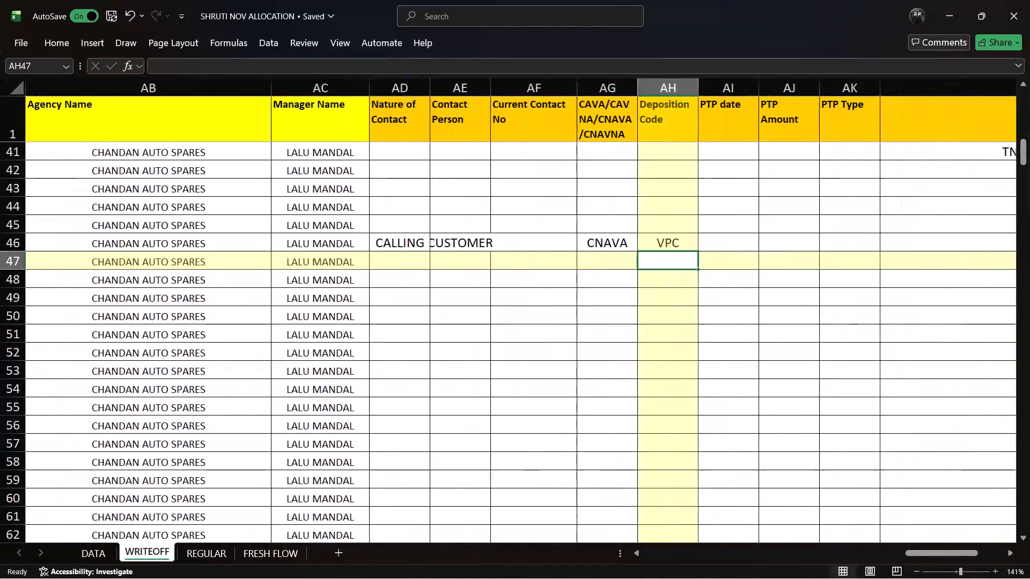
key("Right")
key("Right")
key("Right")
key("Right")
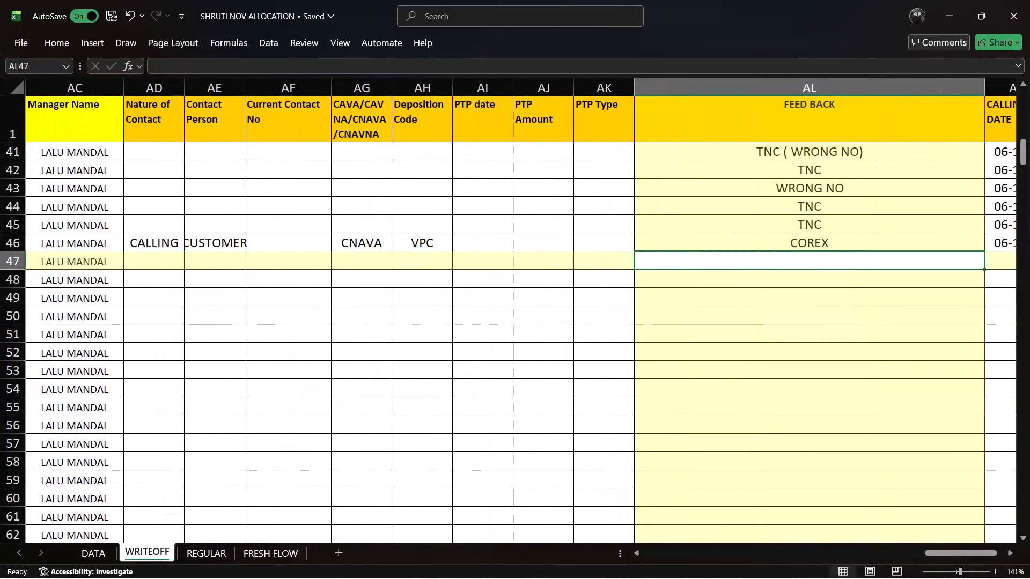
key("Right")
key("Left")
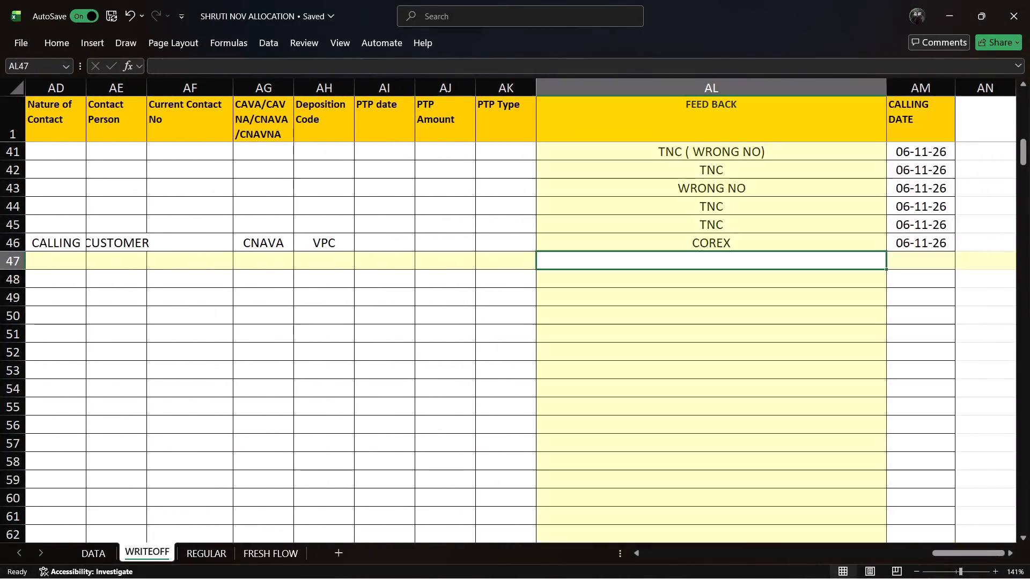
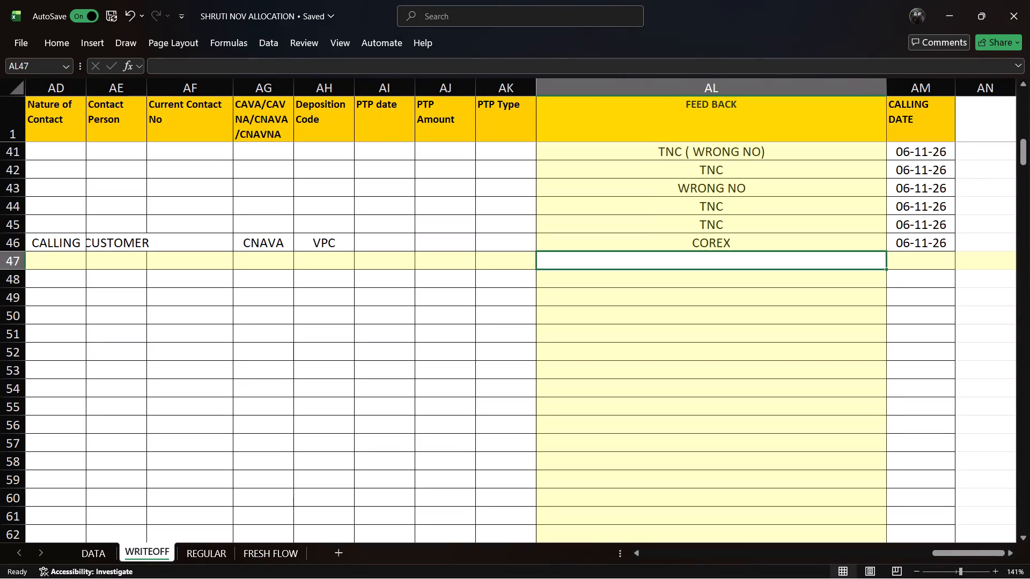
Enter 25-11-26 as the PTP date for the customer in row 47.
left_click(509, 261)
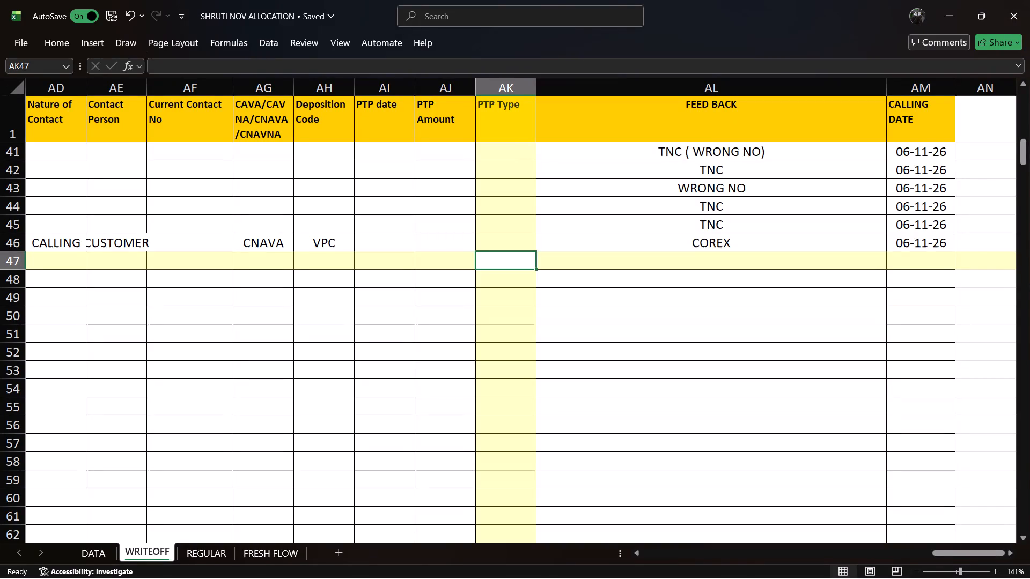
key("Left")
key("Left")
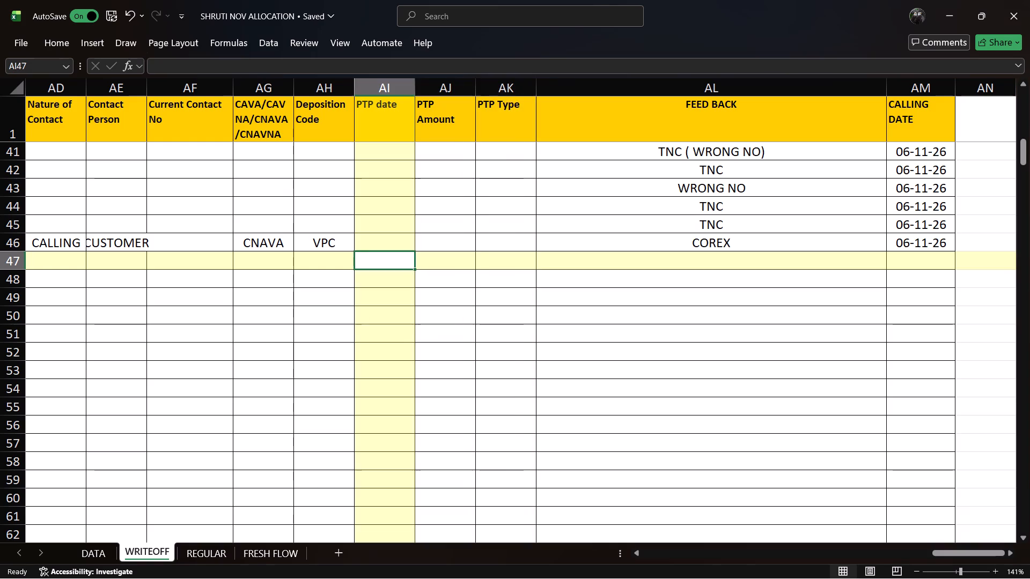
key("Right")
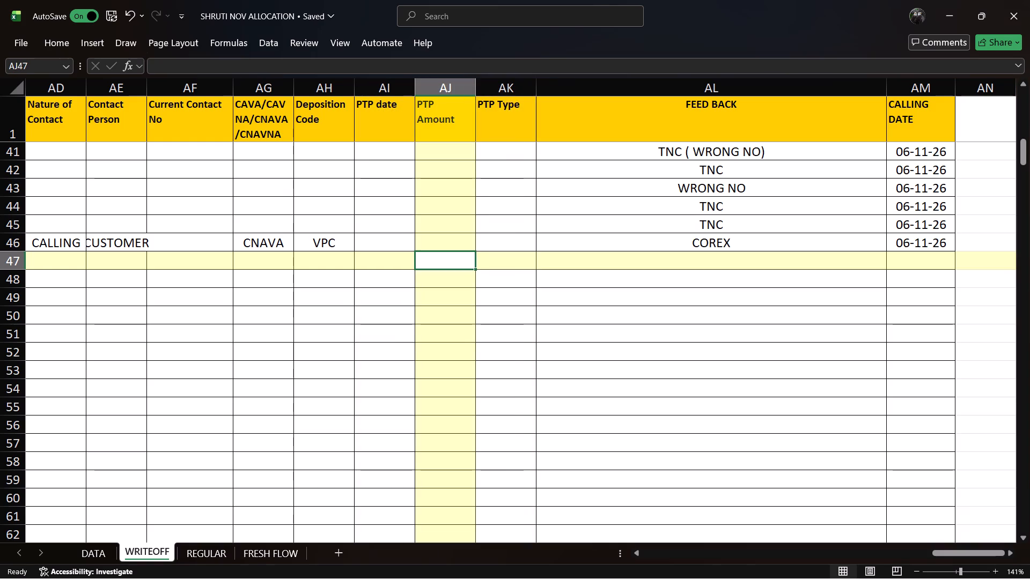
key("Left")
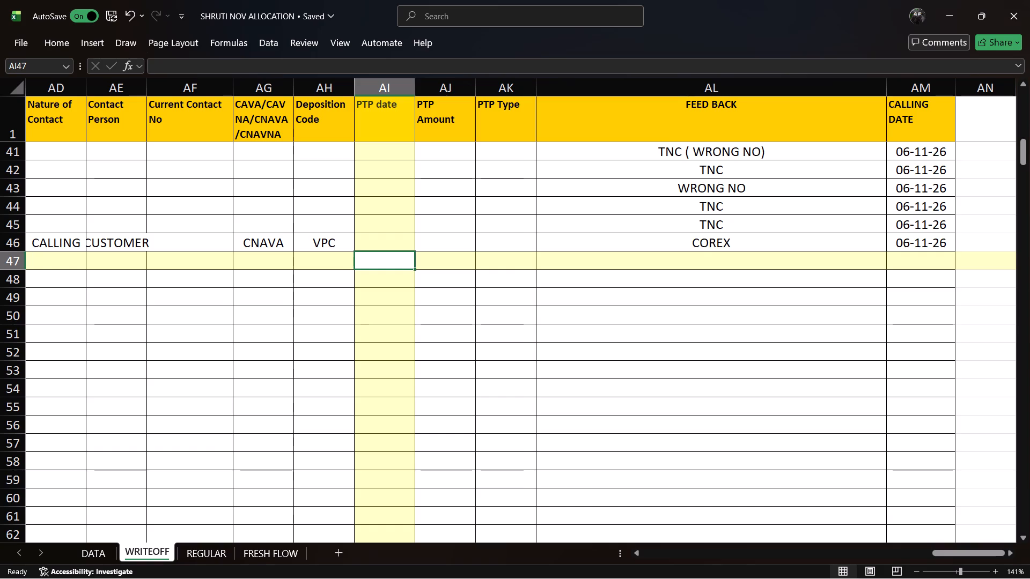
type("25")
key("minus")
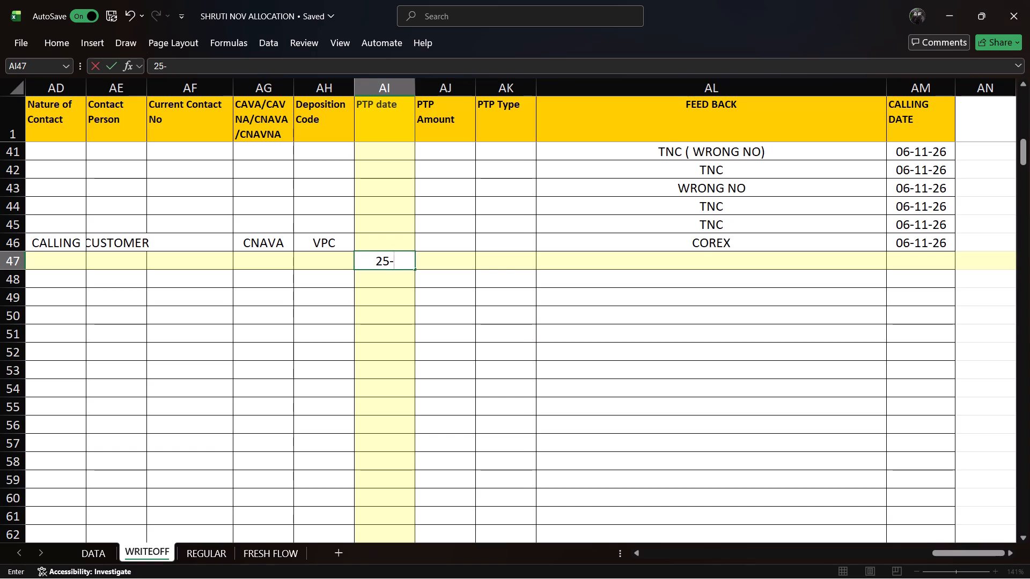
type("11")
key("minus")
key("2")
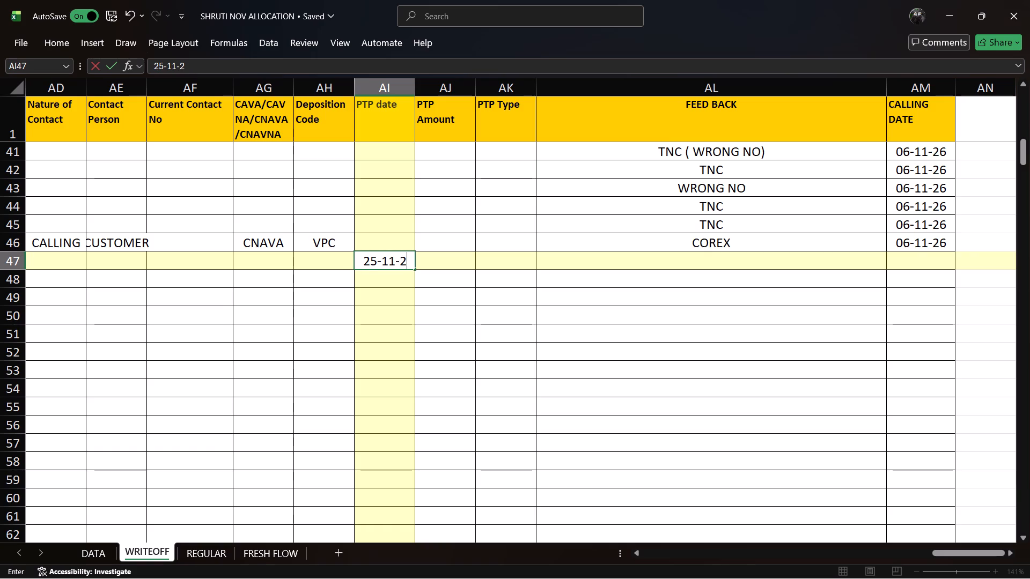
key("6")
key("Right")
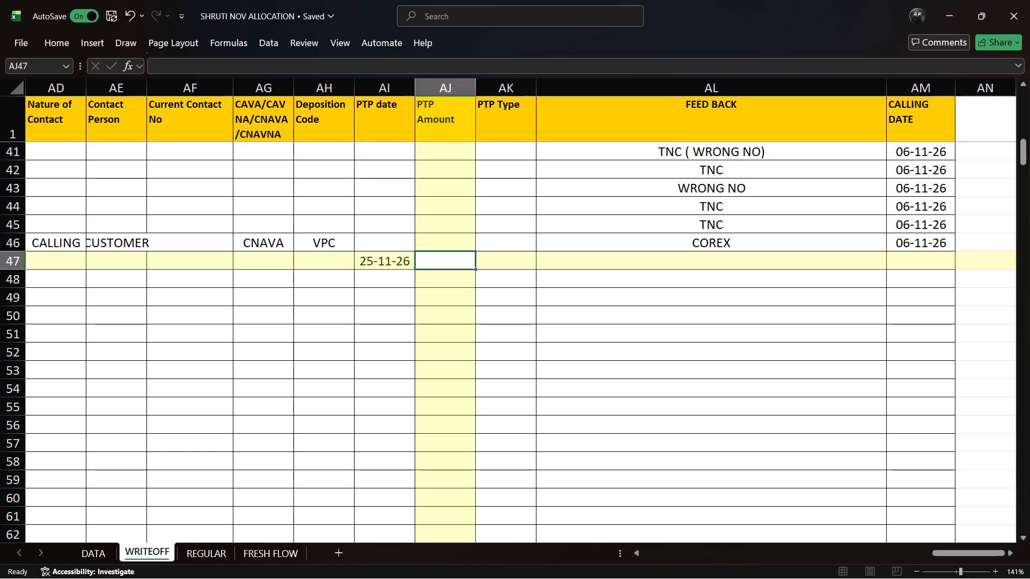
Fill in row 47's promise details with PTP Type SATTLE and PTP Amount 1.5L.
key("Right")
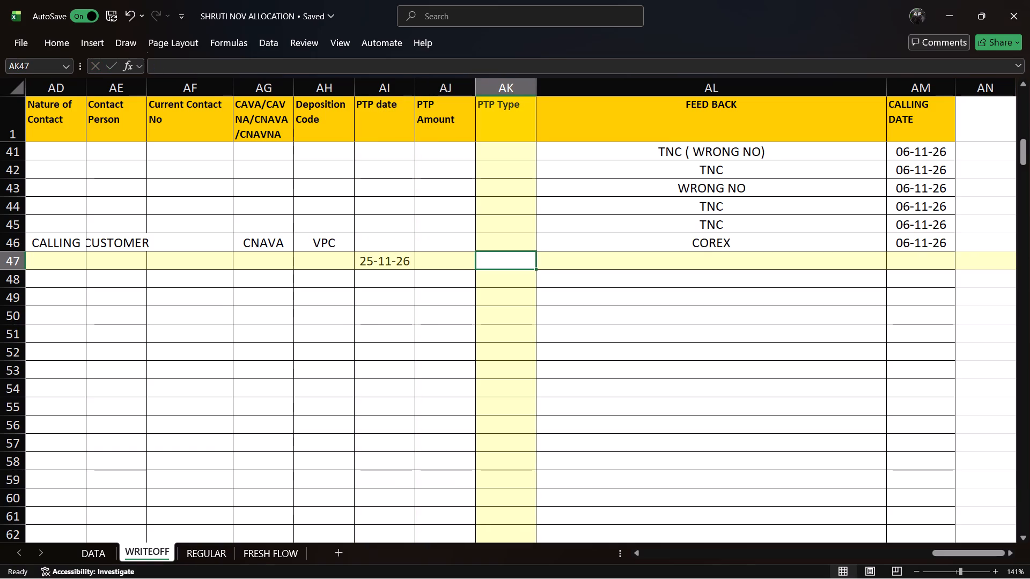
type("SA")
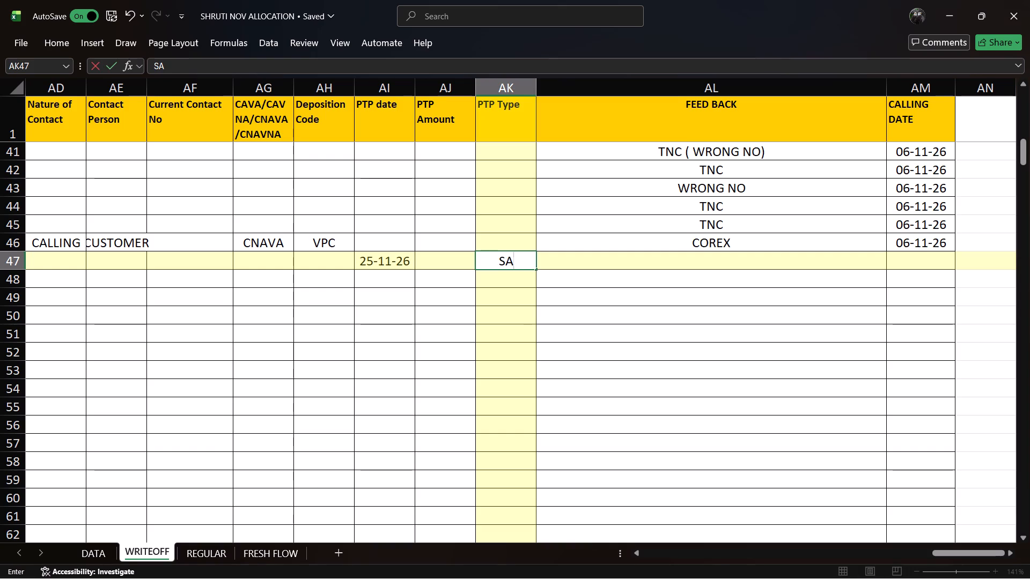
type("TT")
type("LE")
left_click(451, 263)
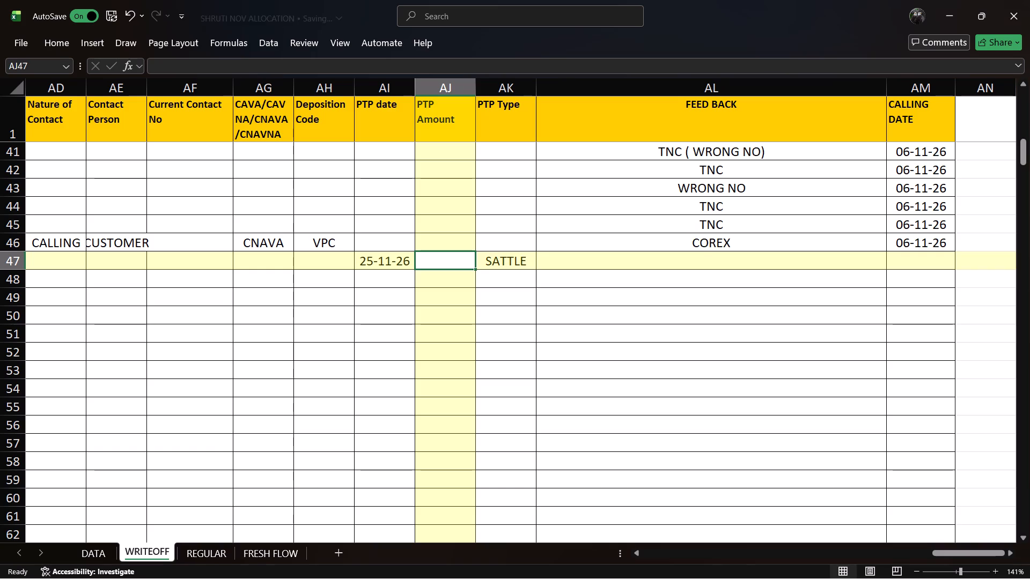
key("1")
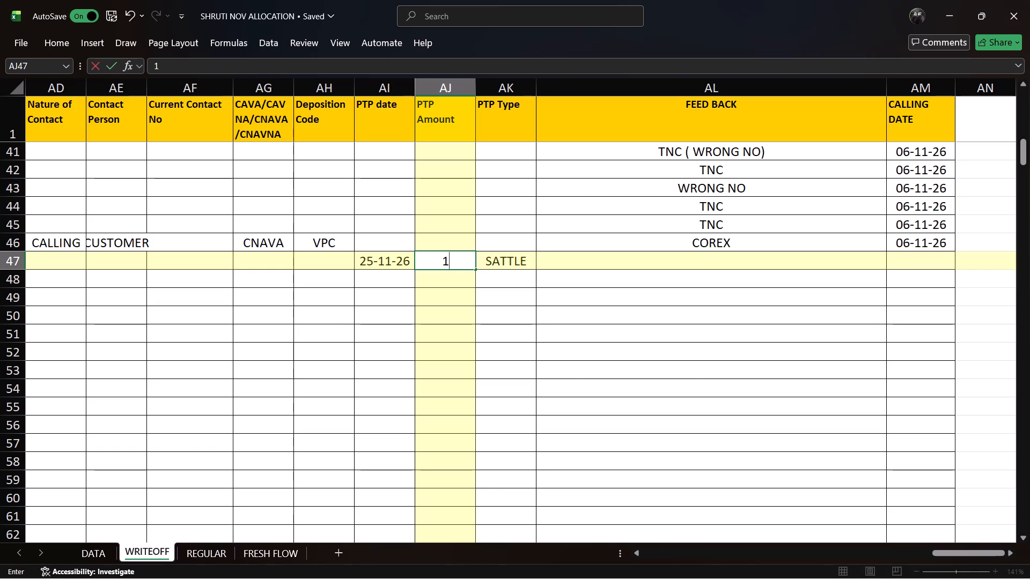
key("period")
key("5")
key("l")
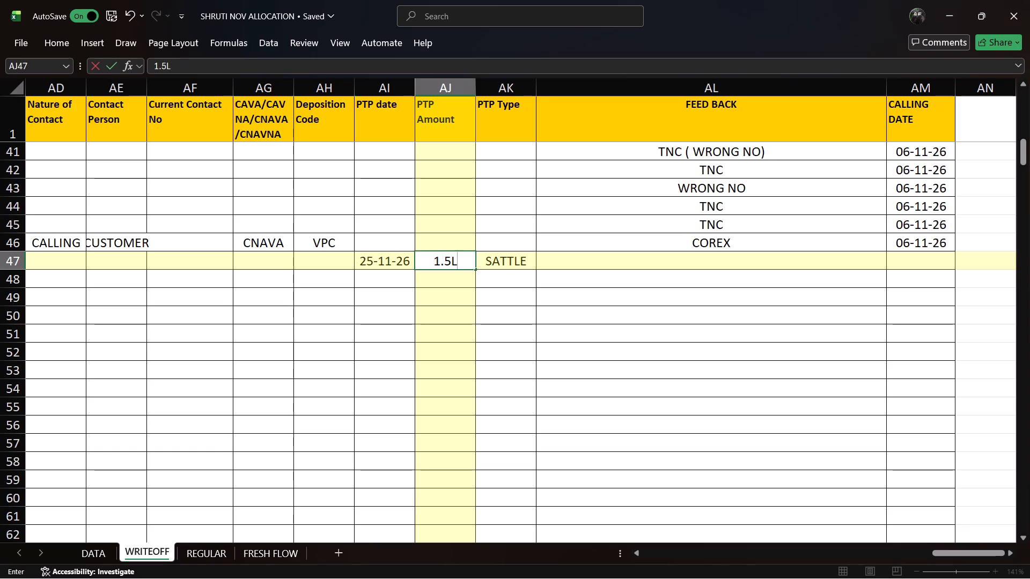
left_click(547, 264)
left_click(512, 264)
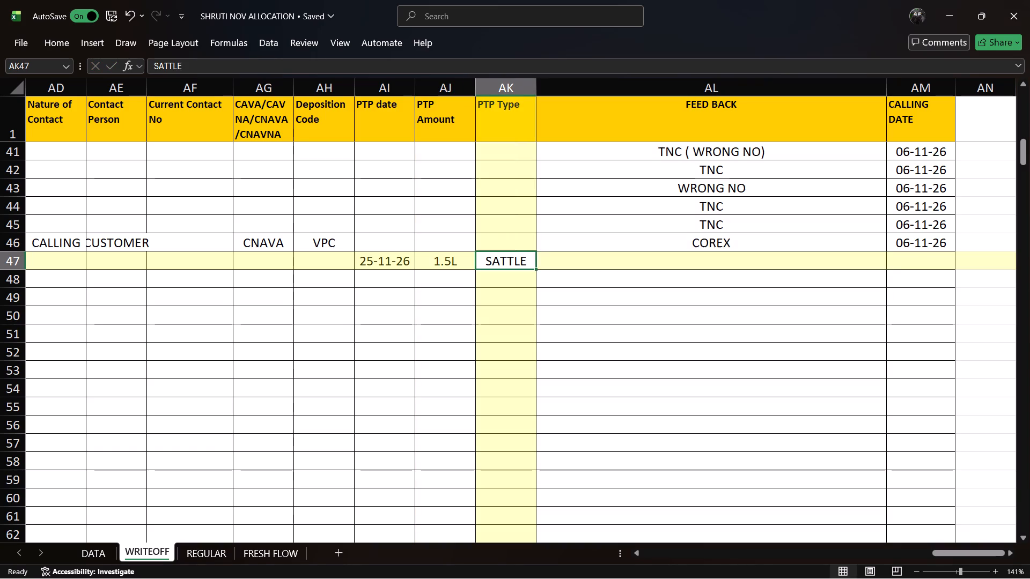
Record CALLING as the Nature of Contact and FATHER as the Contact Person in row 47.
left_click(326, 259)
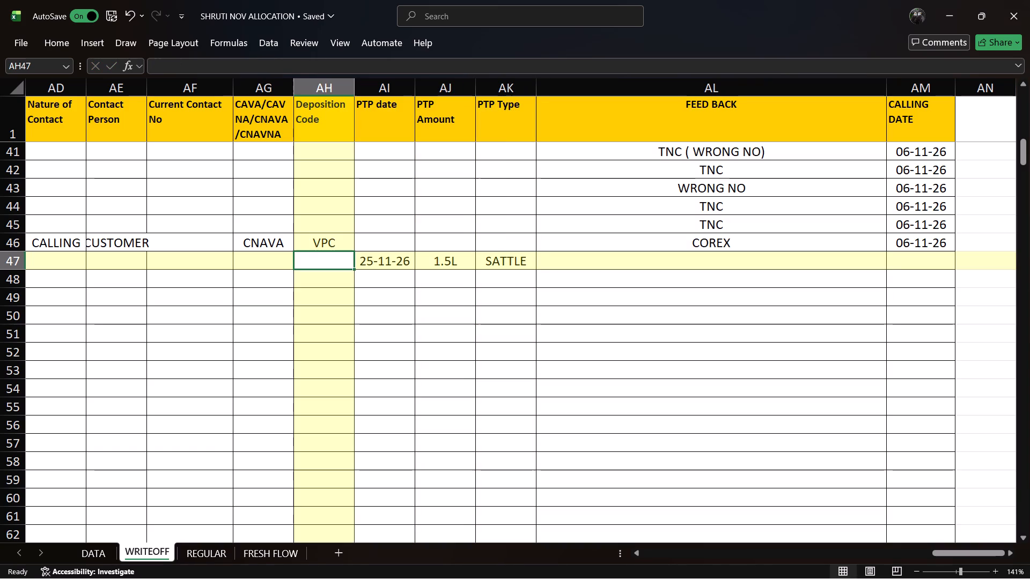
key("Left")
key("Left")
key("Left")
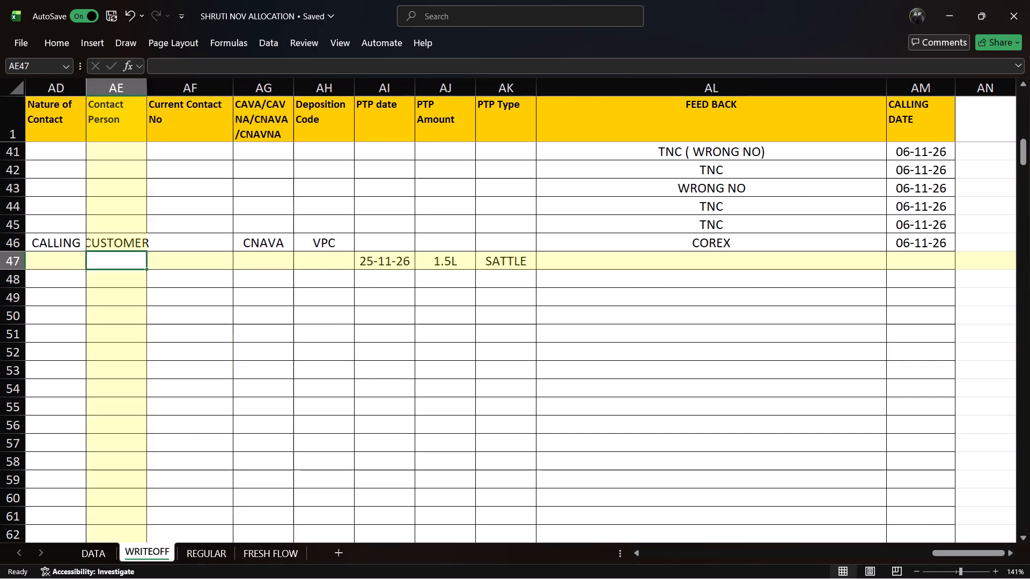
key("Left")
key("Left")
key("Left")
key("Right")
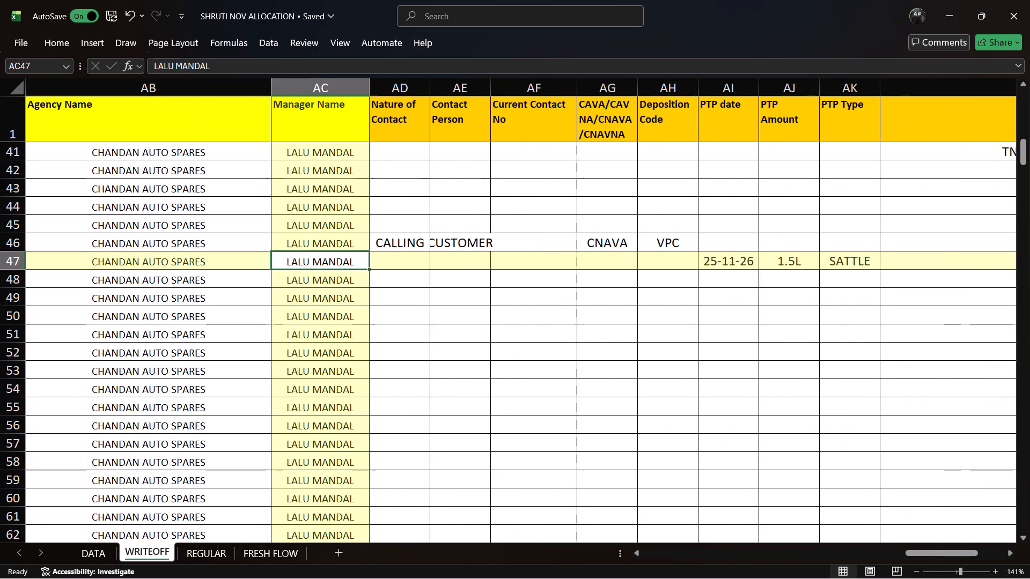
key("Right")
key("c")
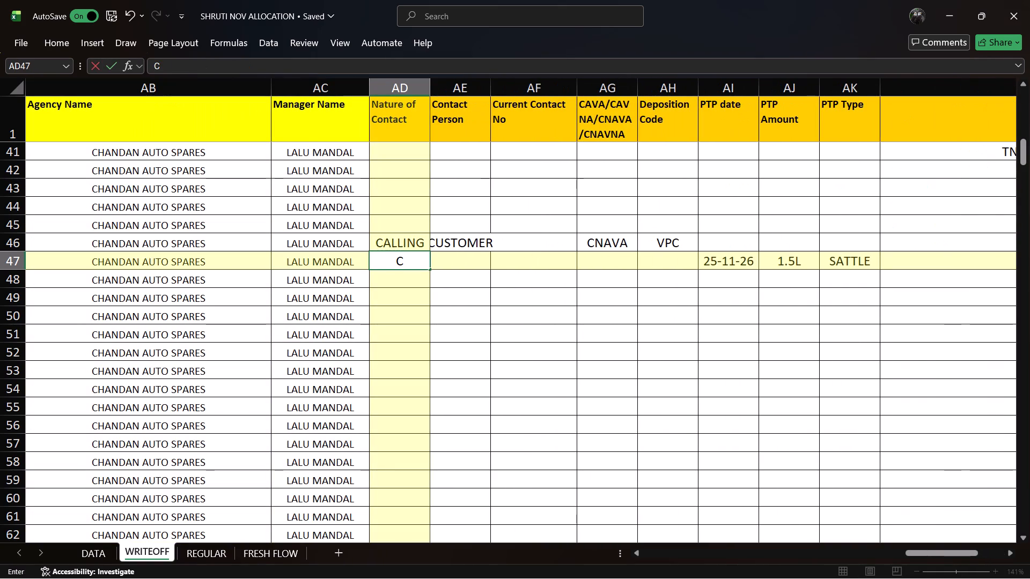
key("a")
type("LLING")
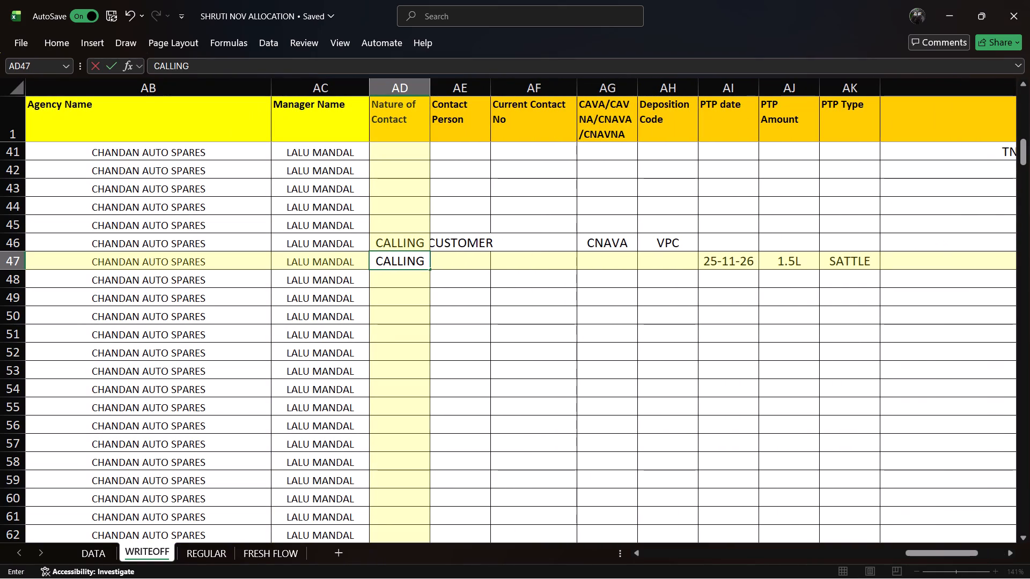
key("Right")
type("FA")
type("THER")
key("Right")
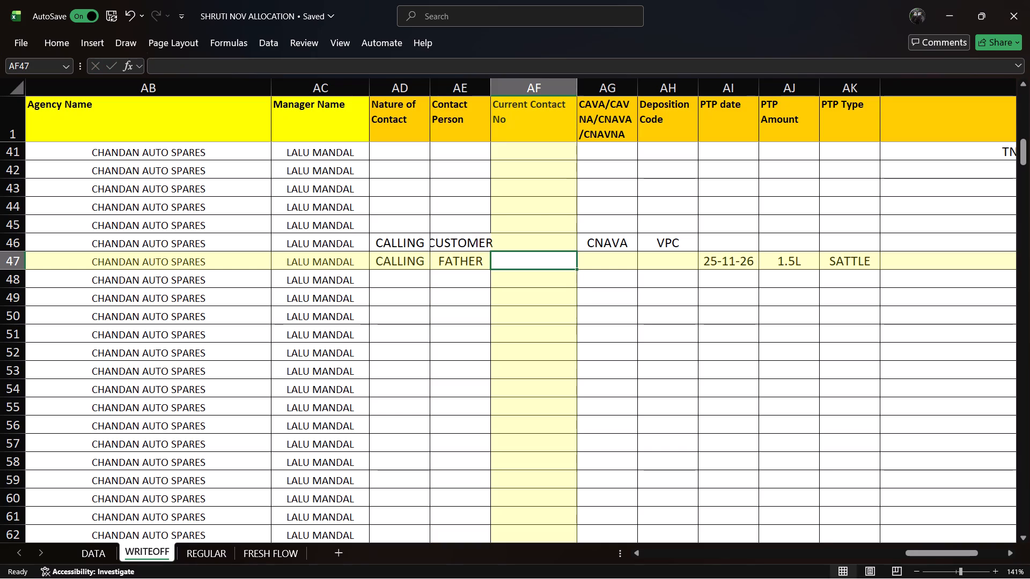
Enter DETH CX as the FEED BACK for row 47 and save the workbook.
key("Right")
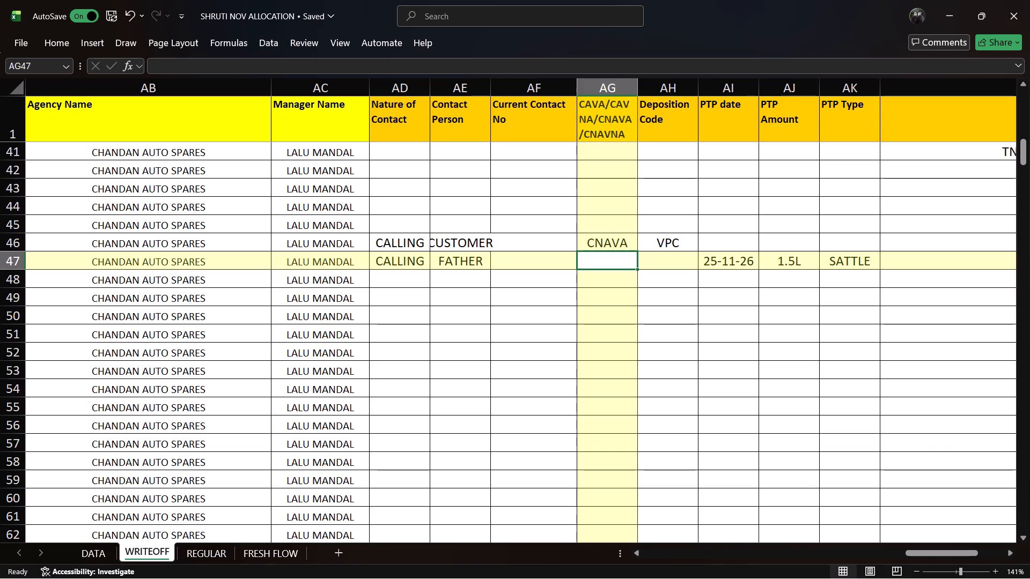
key("Right")
key("Right")
key("Right")
key("Right")
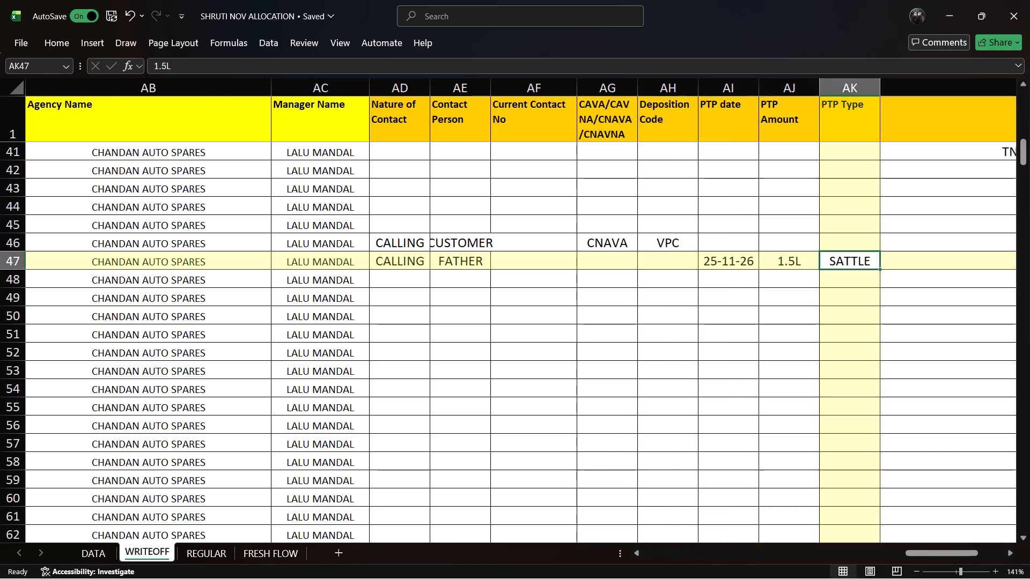
key("Right")
key("Right")
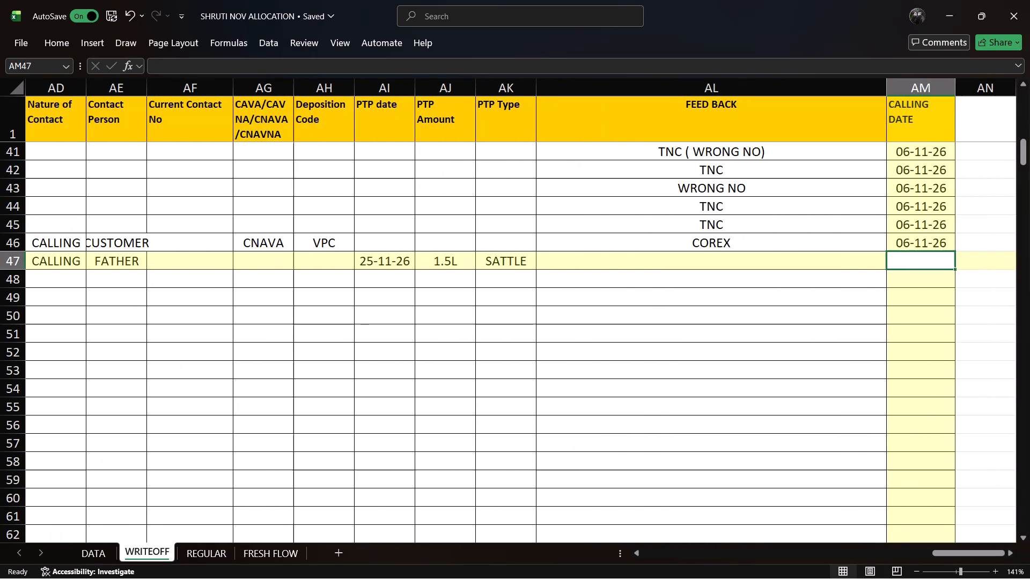
left_click(598, 263)
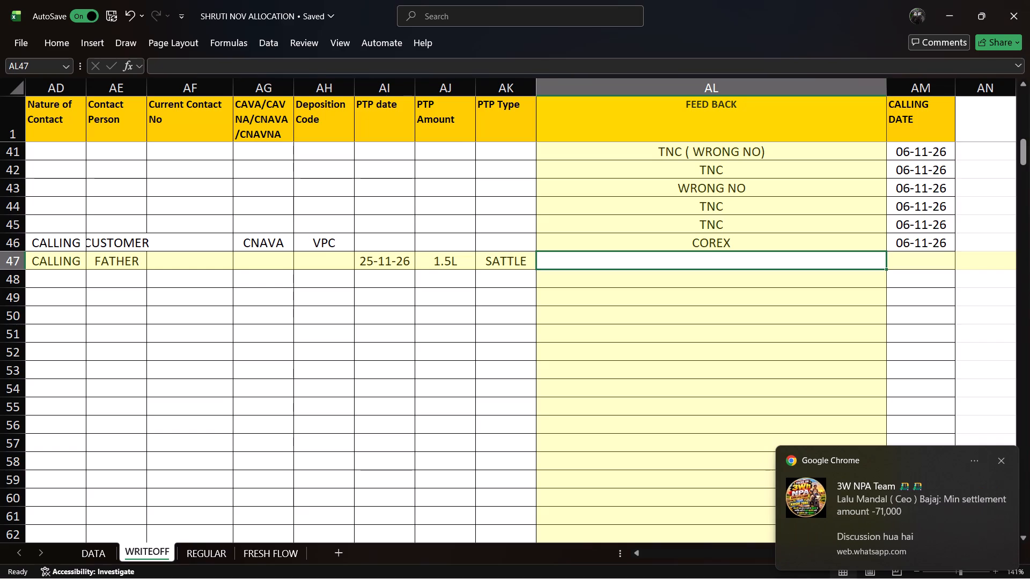
type("DE")
type("TH")
key("space")
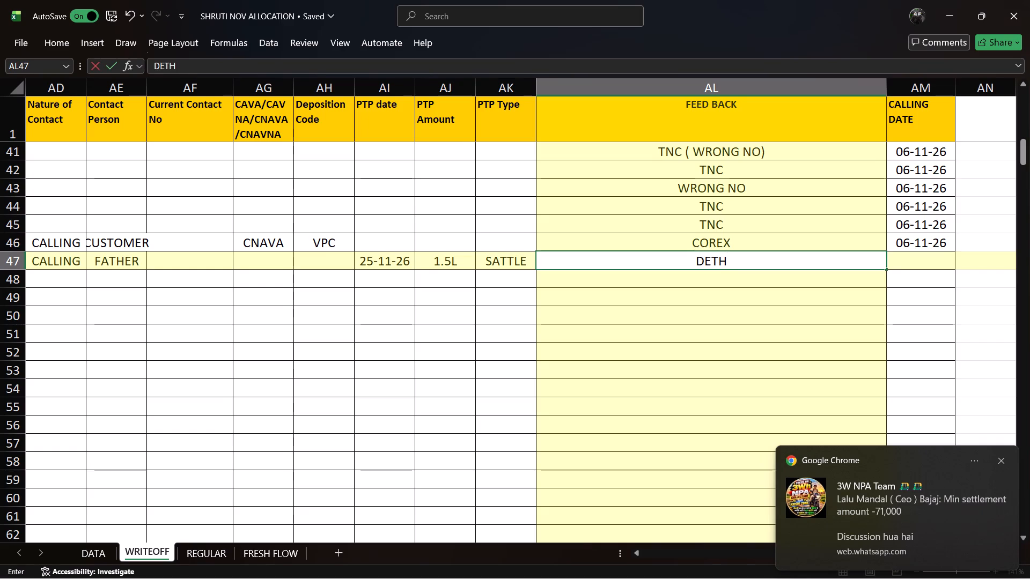
type("CE")
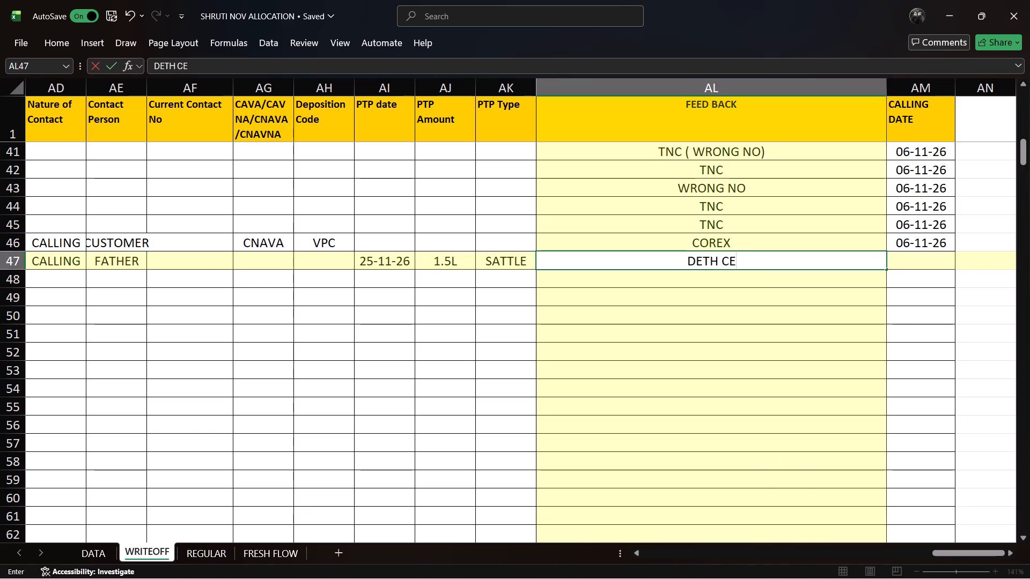
key("BackSpace")
key("x")
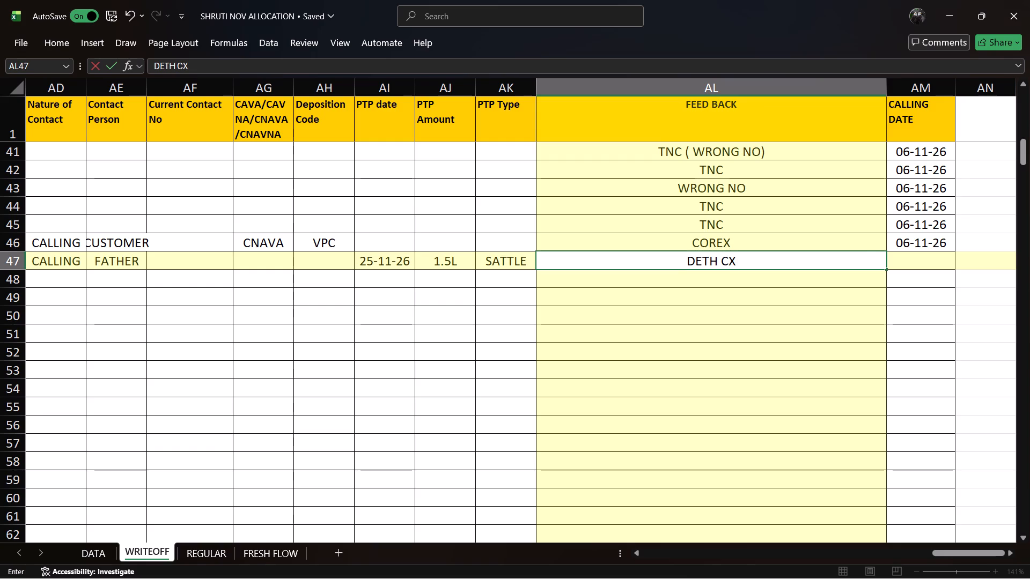
key("ctrl+s")
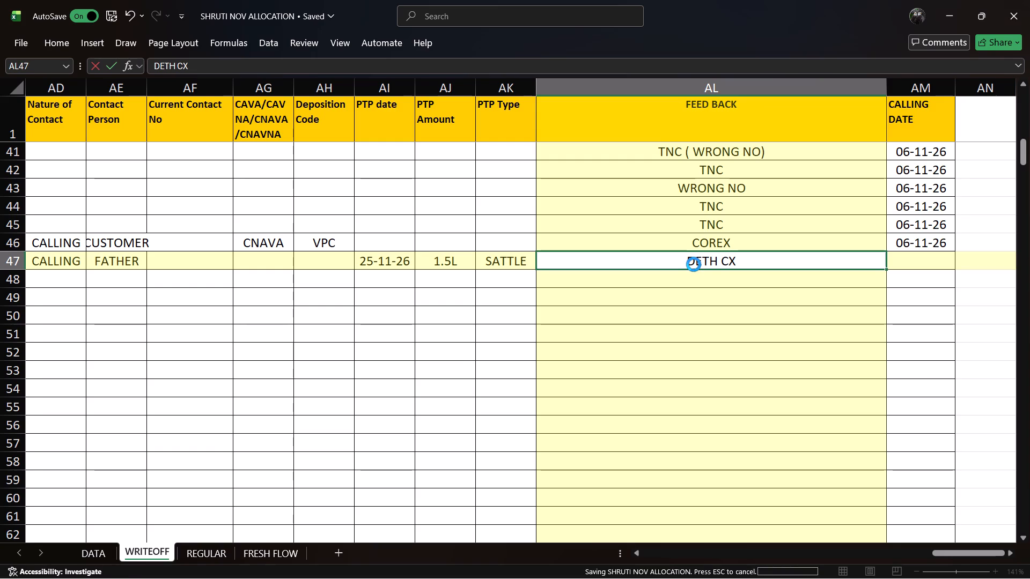
Enter the current date, 06-11-26, as row 47's CALLING DATE and save the workbook.
key("Right")
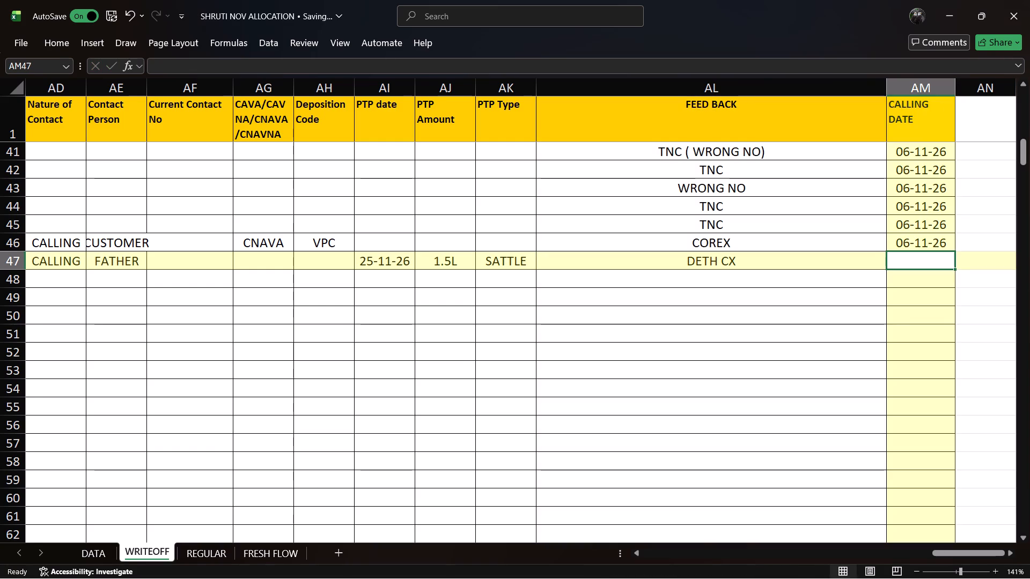
key("ctrl+semicolon")
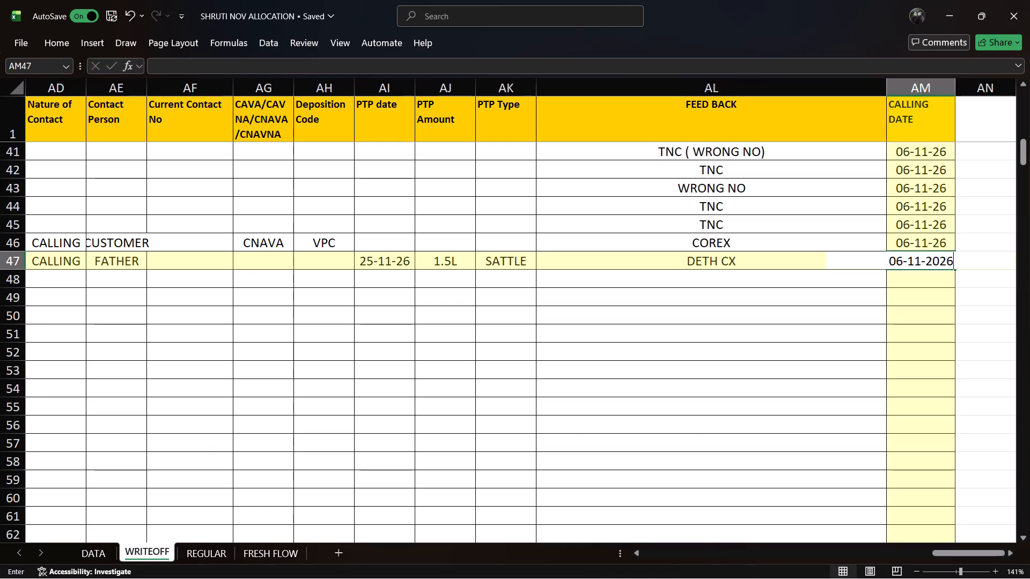
key("Down")
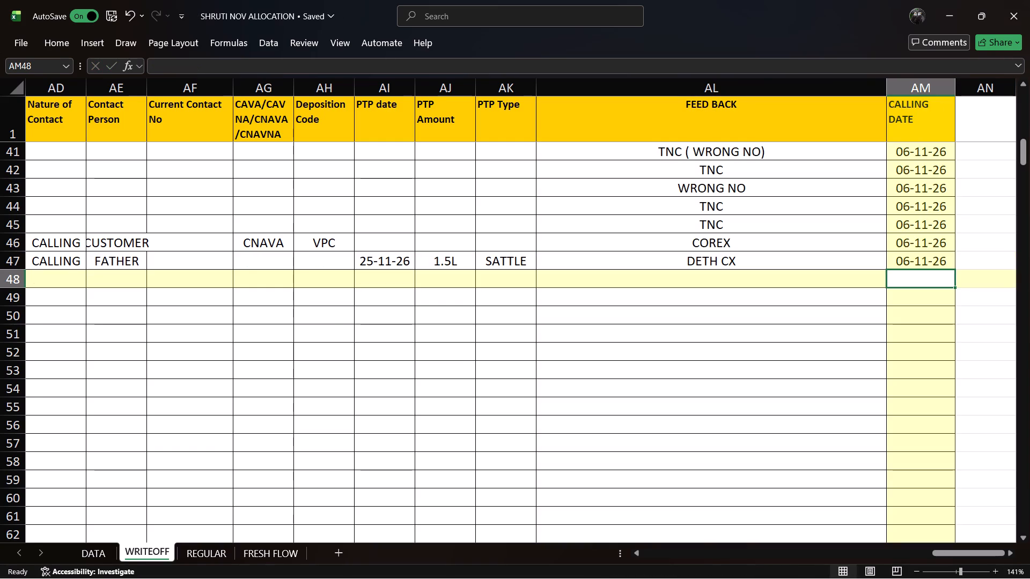
key("ctrl+s")
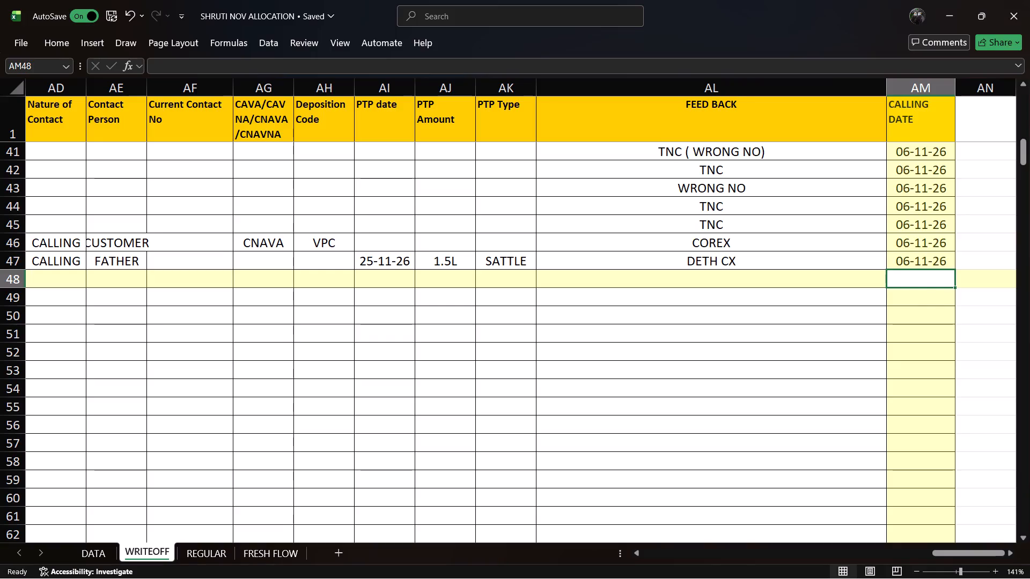
key("ctrl+s")
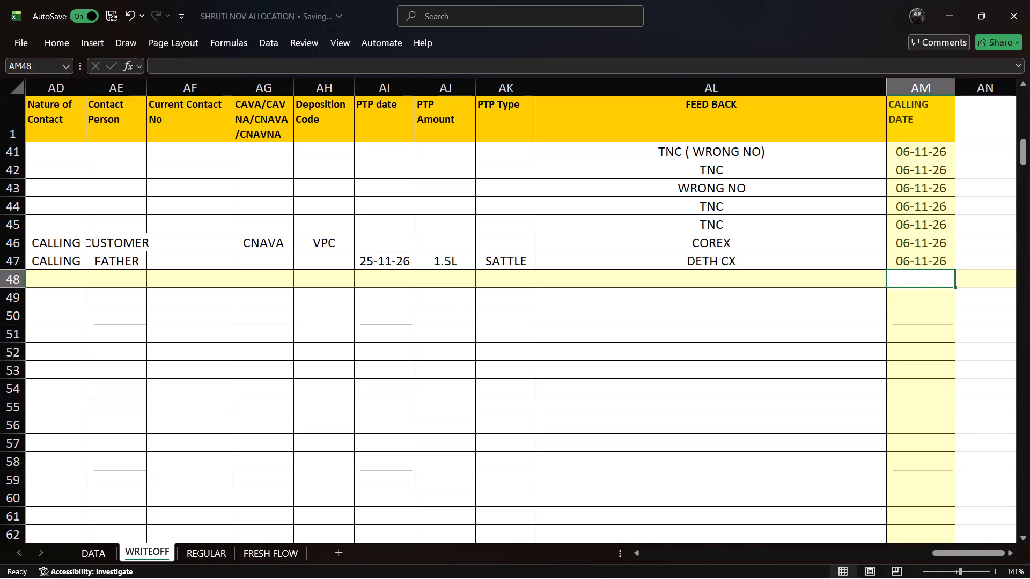
Go back across row 48 to the Mobile Number cell of the following customer to call.
key("Left")
key("Left")
key("Left")
key("Left")
key("Left")
key("Left")
key("Left")
key("Left")
key("Left")
key("Left")
key("Left")
key("Left")
key("Left")
key("Left")
key("Left")
key("Left")
key("Left")
key("Left")
key("Left")
key("Left")
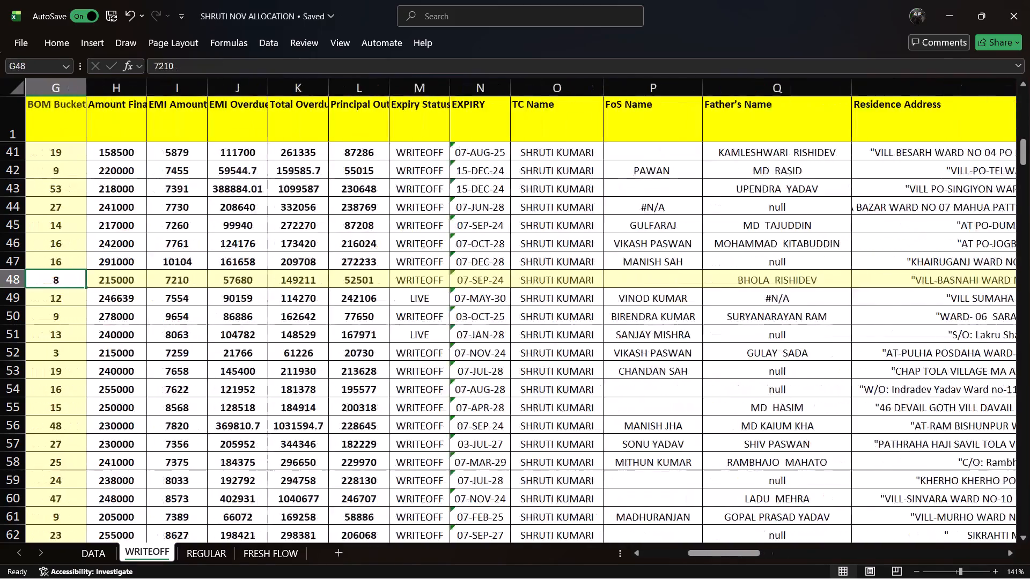
key("Right")
key("Right")
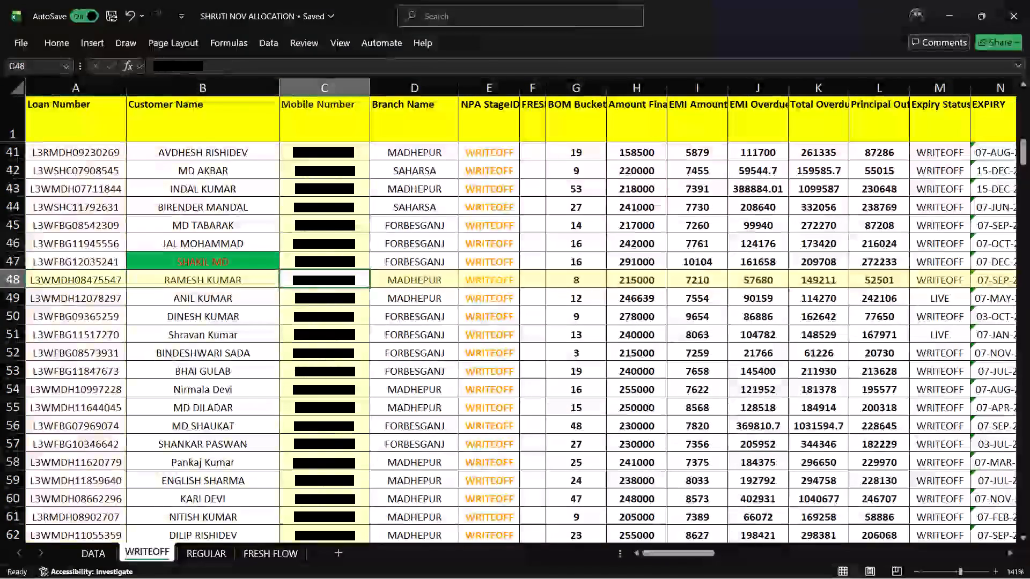
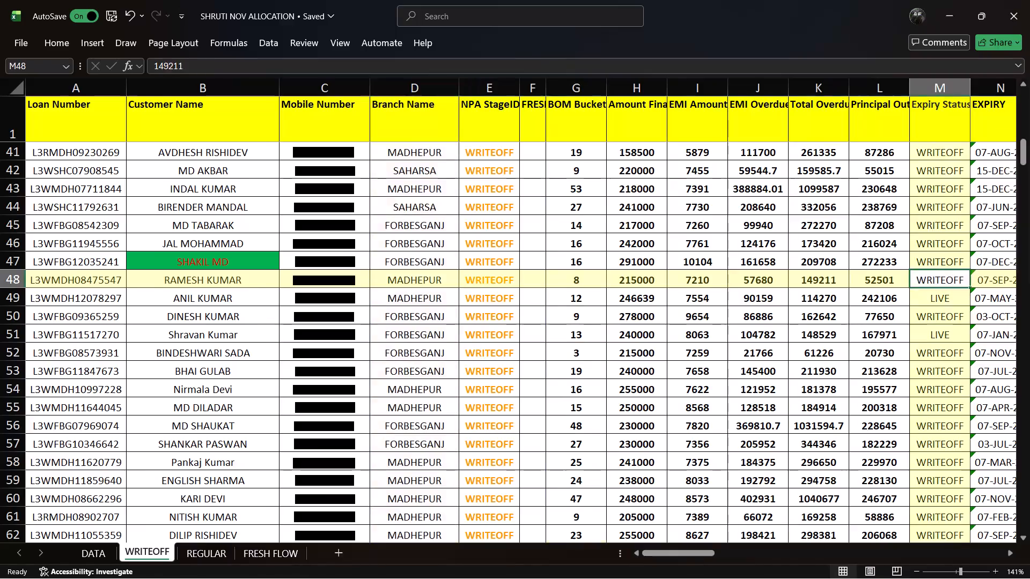
Record RINGIN as the Nature of Contact for the customer in row 48.
key("Right")
key("Right")
key("Right")
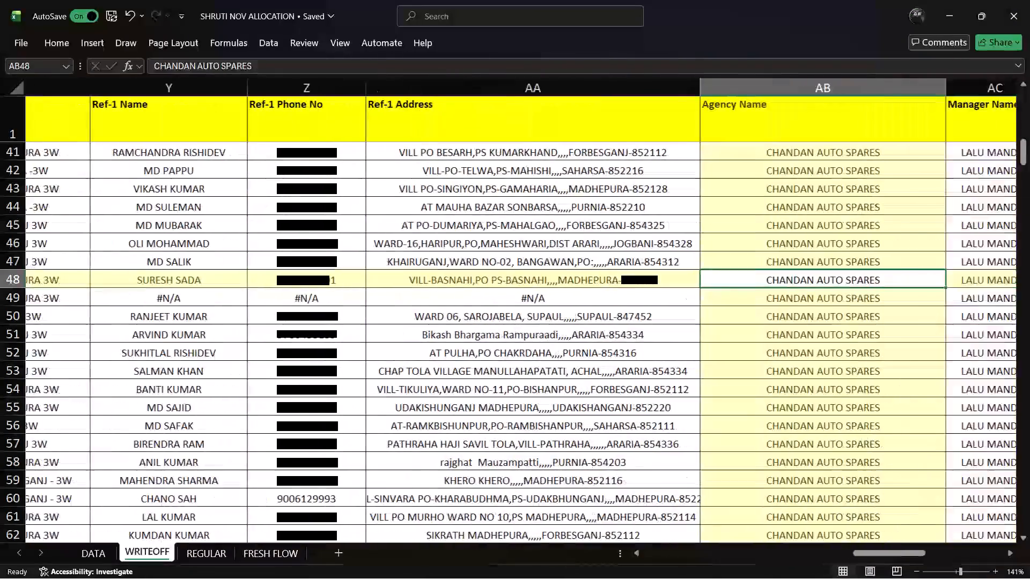
key("Right")
key("Right")
key("Right")
key("Left")
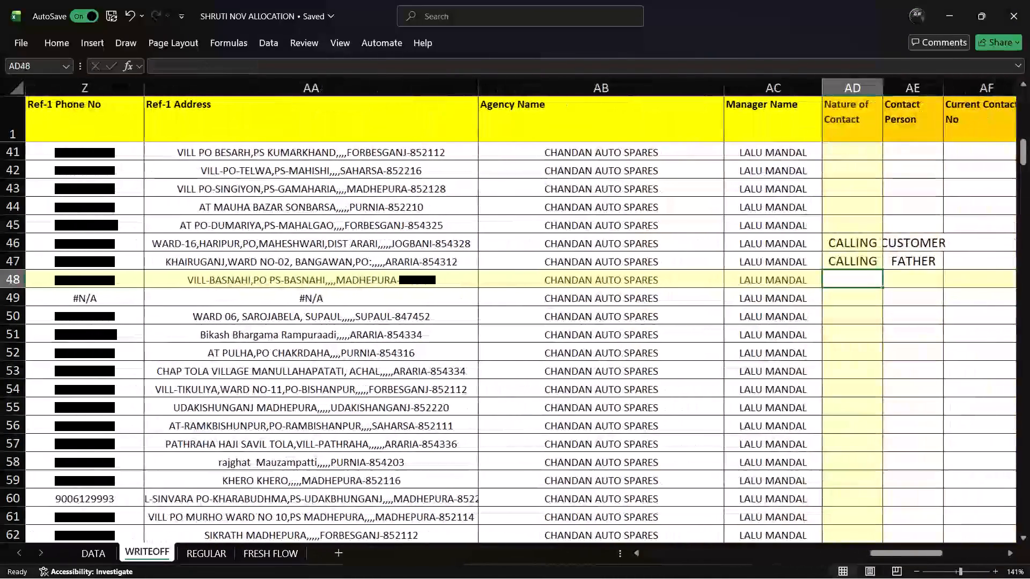
key("r")
key("Right")
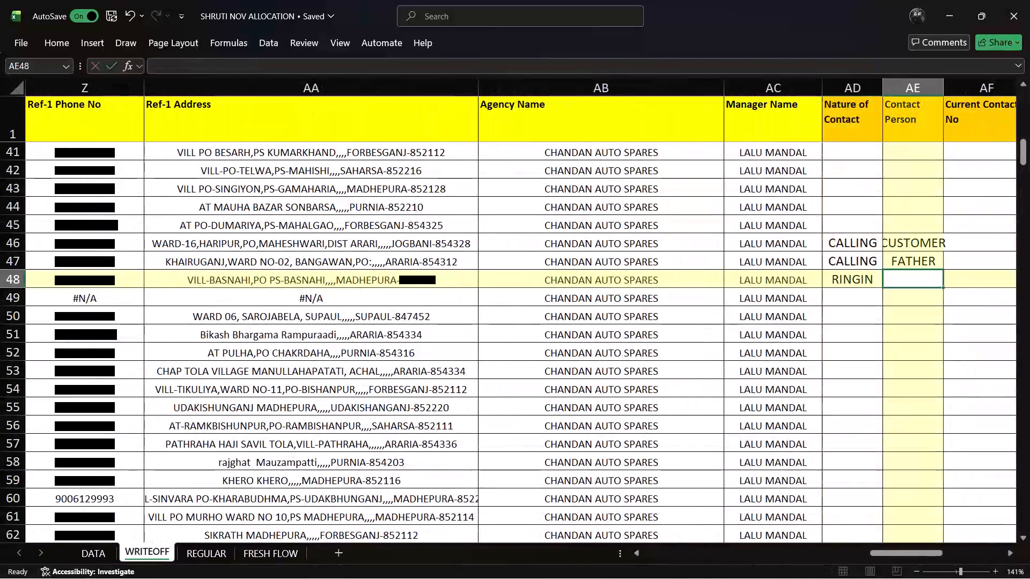
Continue along row 48 past the contact and PTP fields towards the FEED BACK cell, leaving those fields blank.
key("Right")
key("Right")
key("Right")
key("Right")
key("Right")
key("Right")
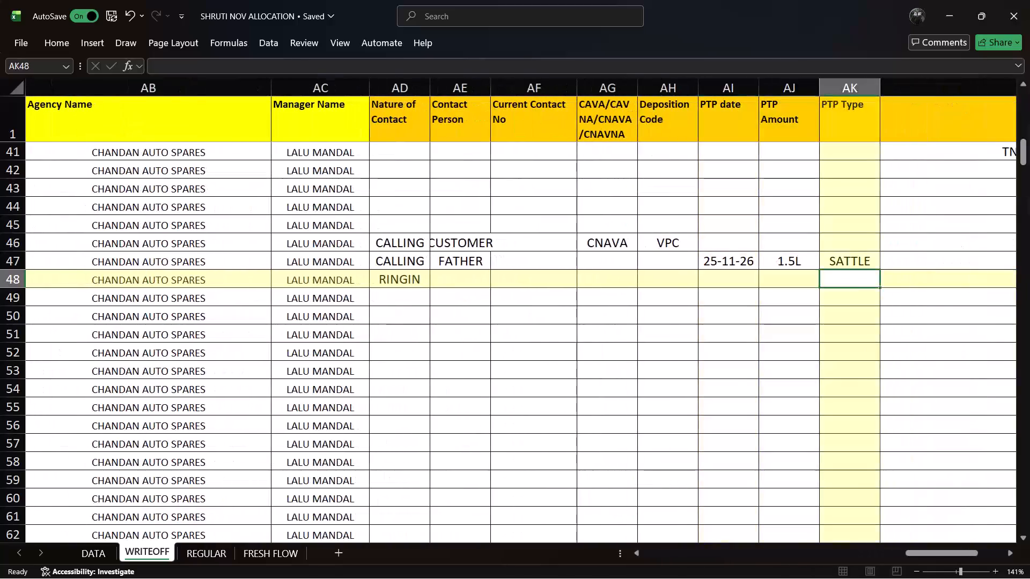
Record CALL NO RESPONSE as the FEED BACK for the customer in row 48.
key("Right")
key("Right")
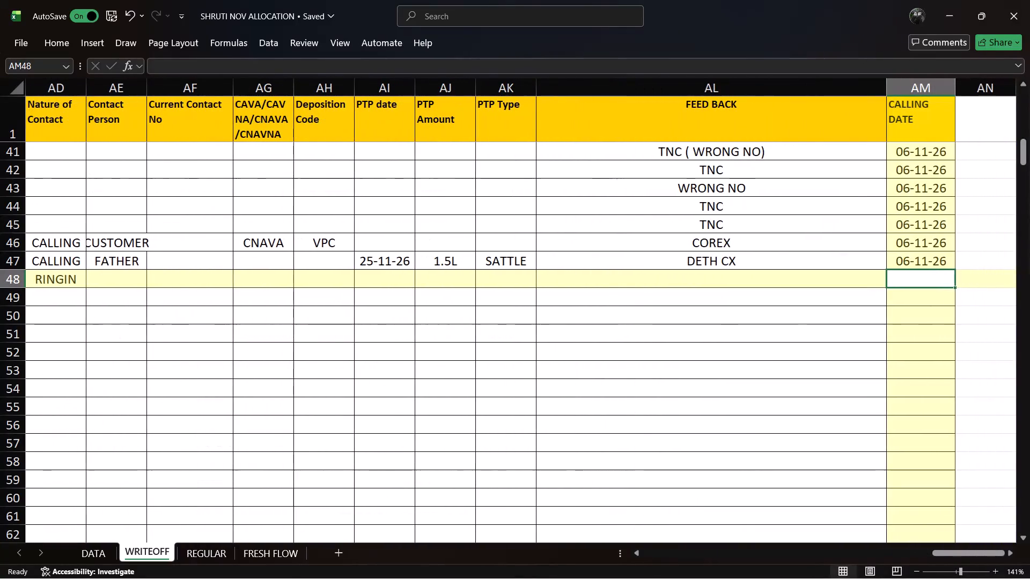
key("Left")
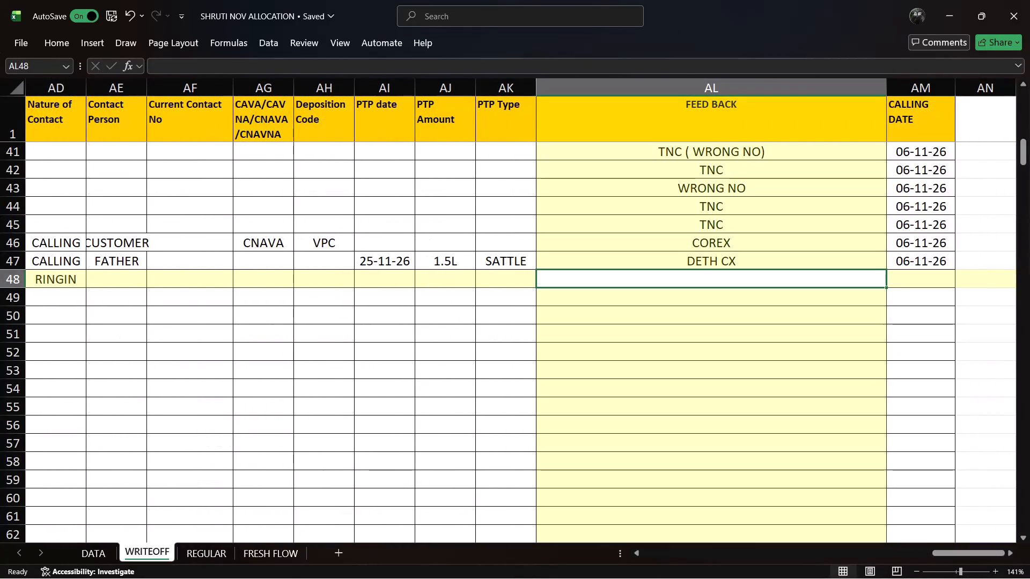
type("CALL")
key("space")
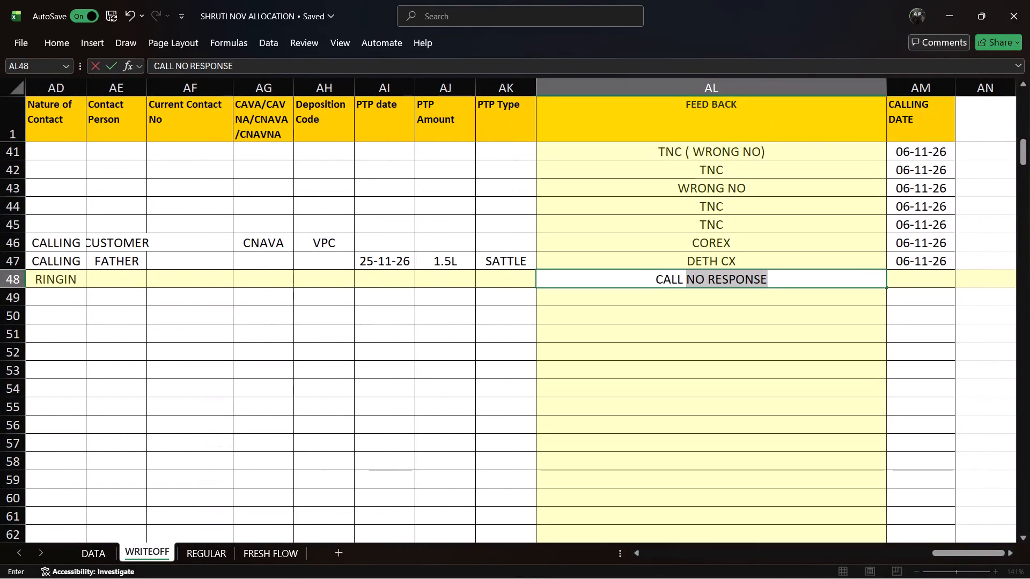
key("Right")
Enter the current date, 06-11-26, as row 48's CALLING DATE and save the workbook.
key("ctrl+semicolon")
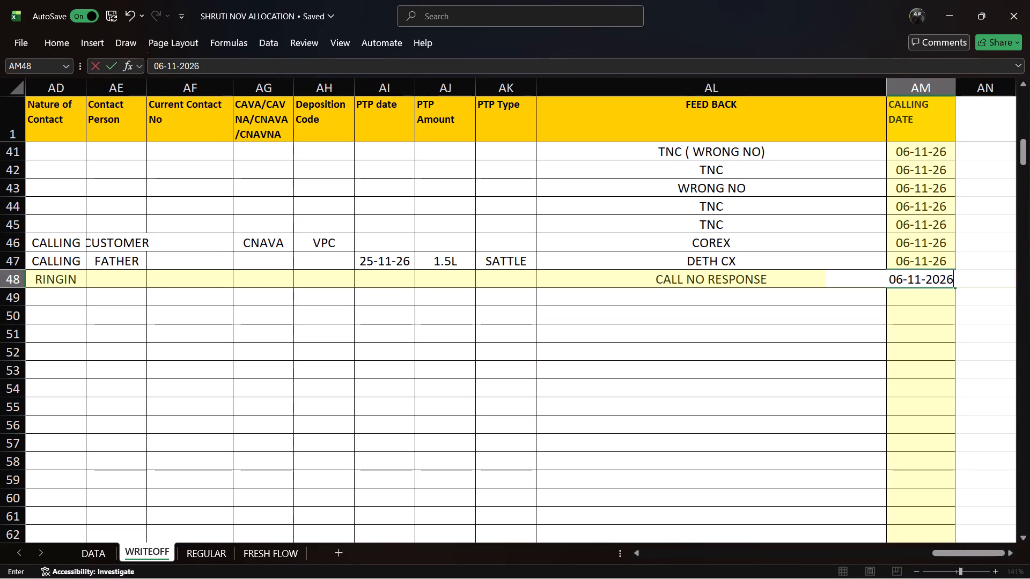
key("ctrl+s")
Go back across row 49 to the Mobile Number cell of the following customer to call.
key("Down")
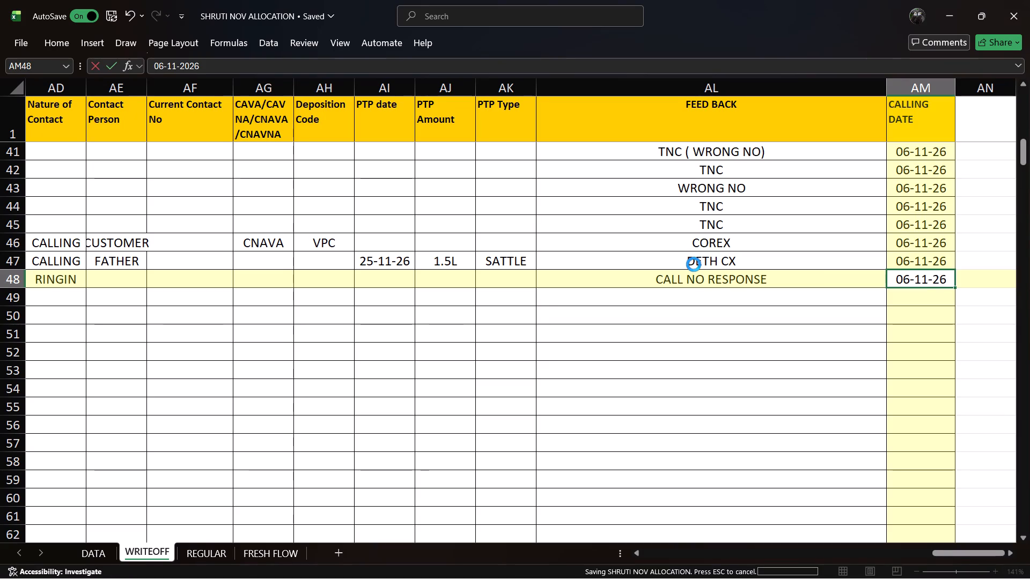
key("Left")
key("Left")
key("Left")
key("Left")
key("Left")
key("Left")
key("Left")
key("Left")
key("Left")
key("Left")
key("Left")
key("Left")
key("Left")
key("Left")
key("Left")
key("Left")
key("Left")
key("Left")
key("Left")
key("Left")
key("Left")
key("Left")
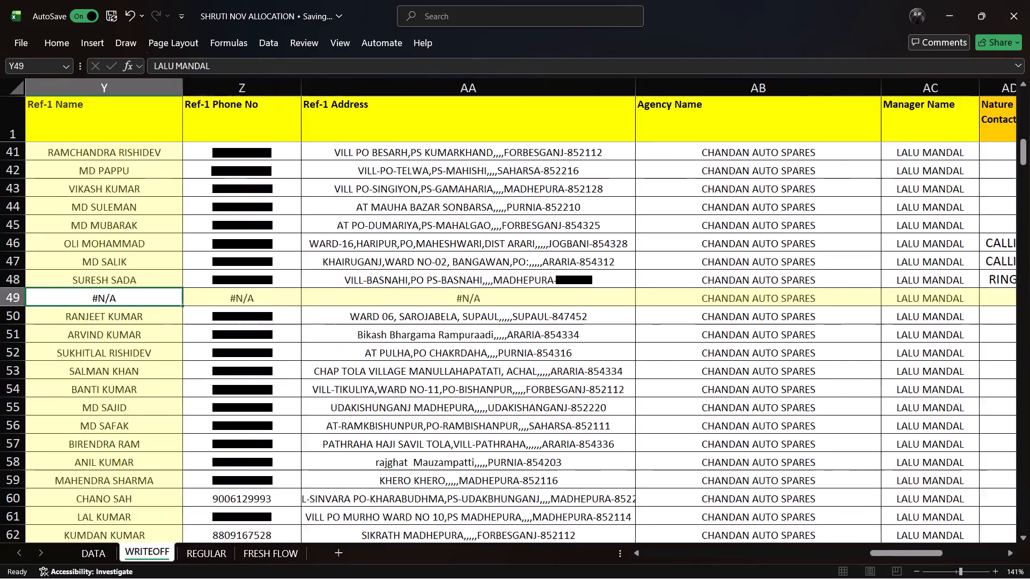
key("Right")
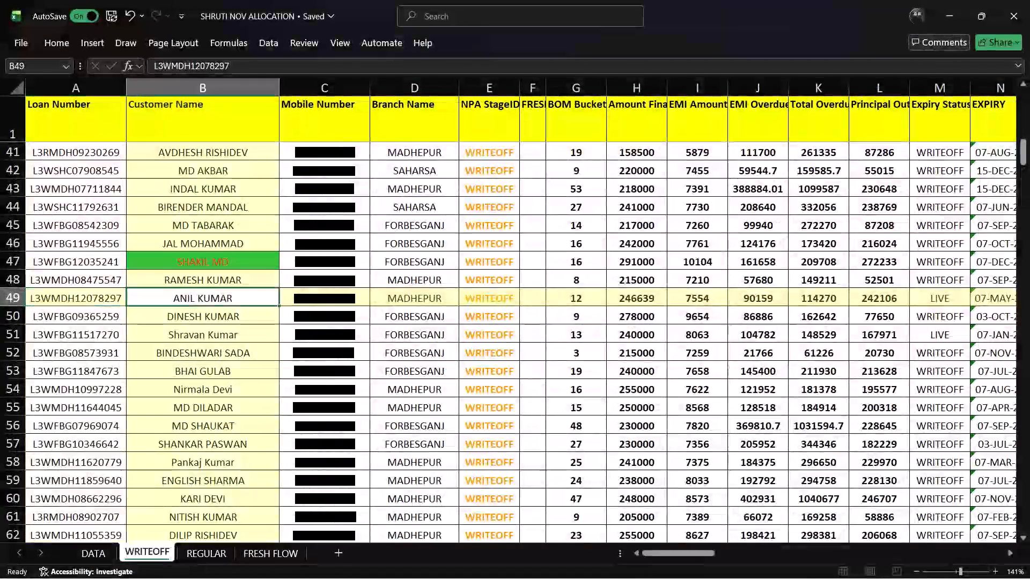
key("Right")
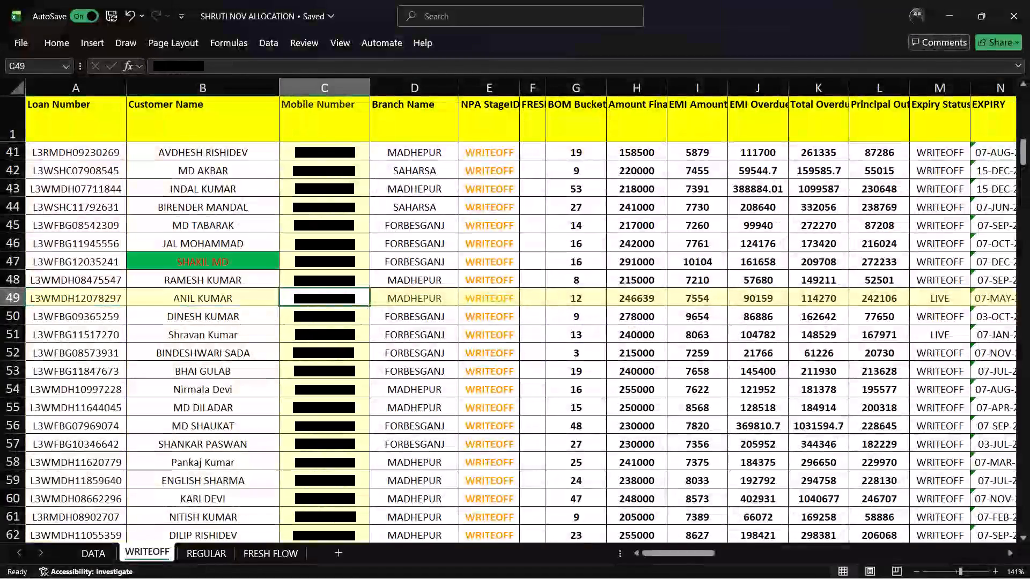
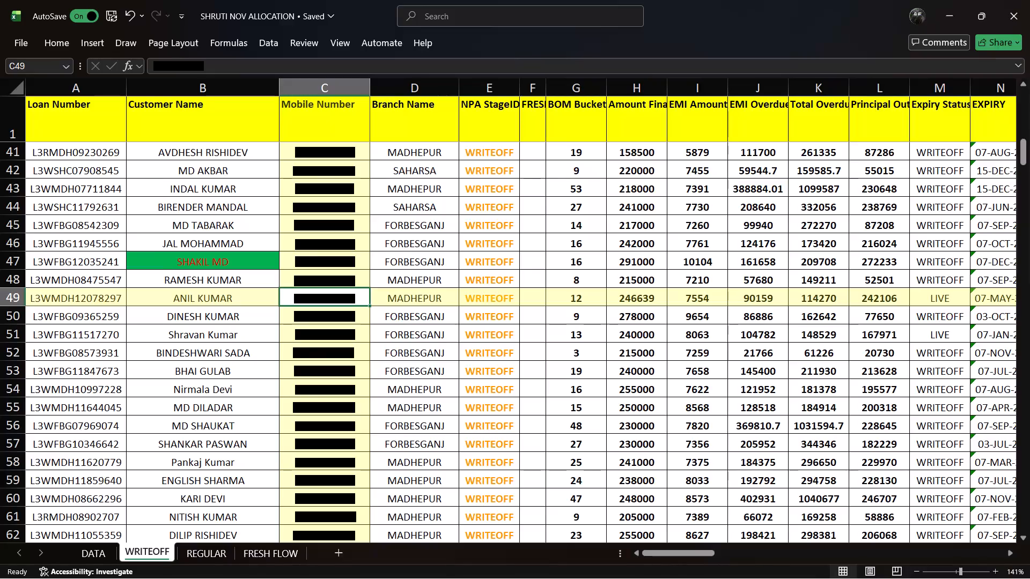
Review the row 49 customer's loan details, from mobile number and BOM bucket through EMI, overdue and principal amounts to the expiry date.
key("Left")
key("Left")
key("Left")
key("Left")
key("Right")
key("Right")
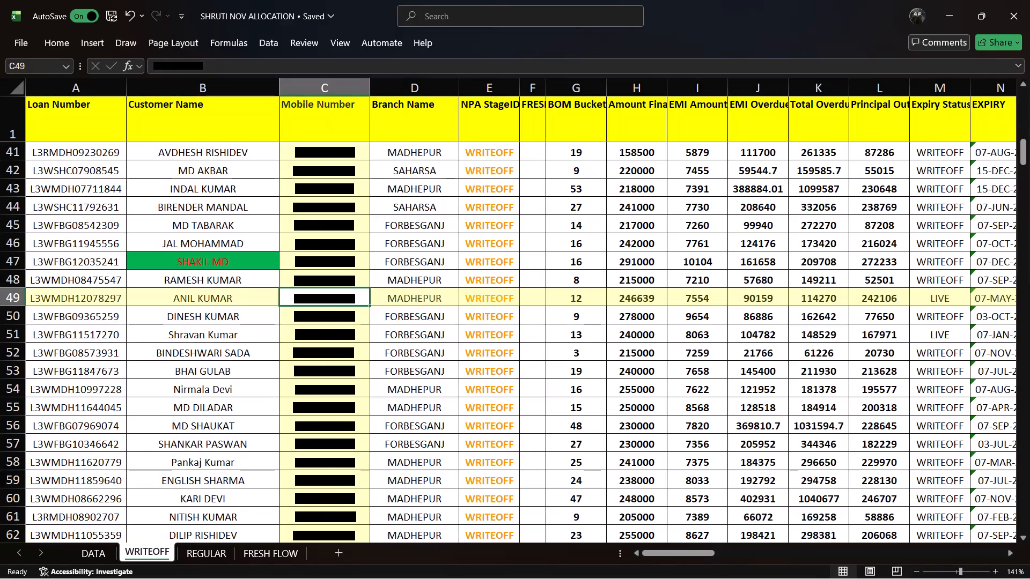
key("Right")
key("Right")
key("Right")
key("Right")
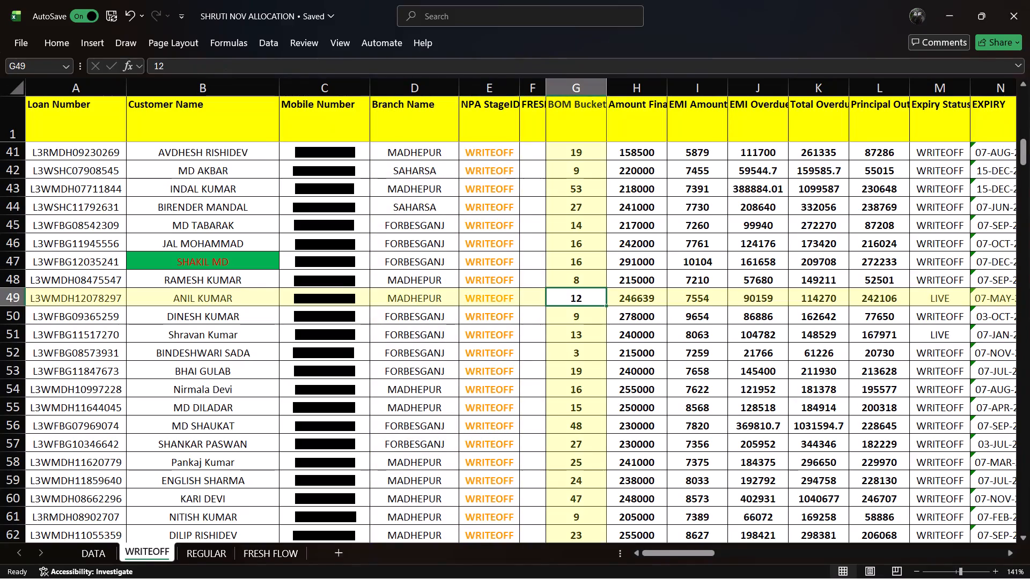
key("Right")
key("Right")
key("Right")
key("Right")
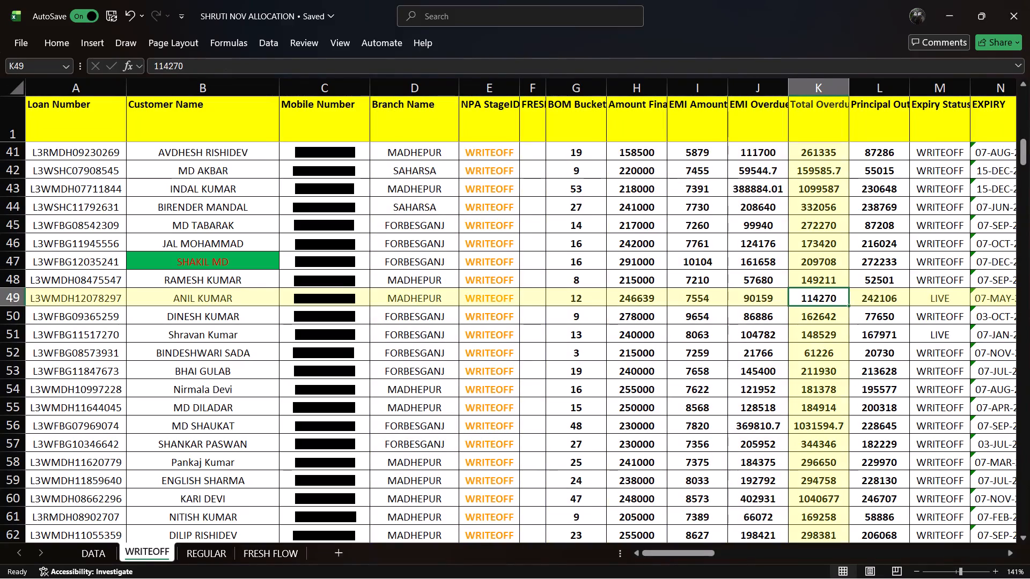
key("Right")
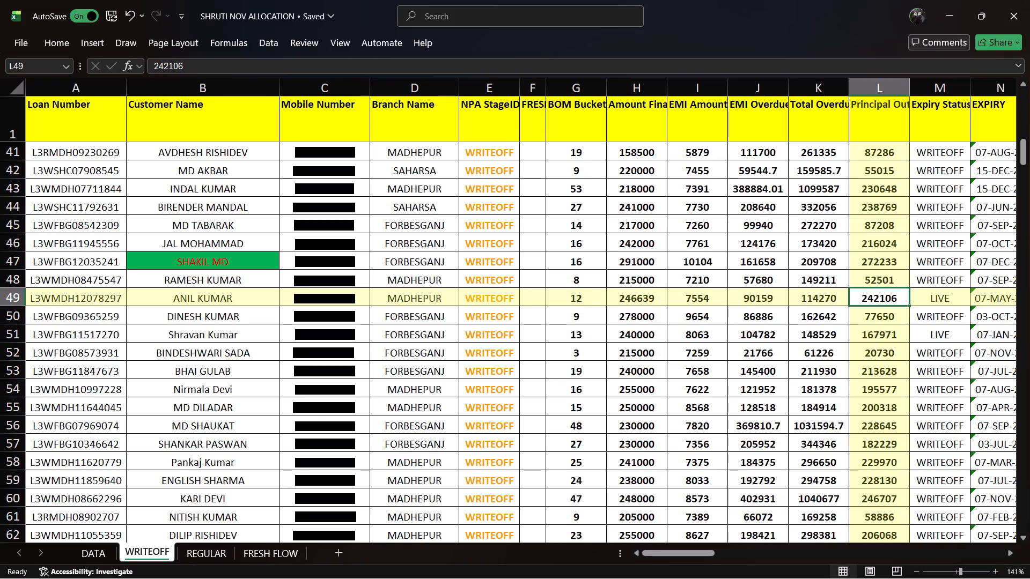
key("Right")
key("Right")
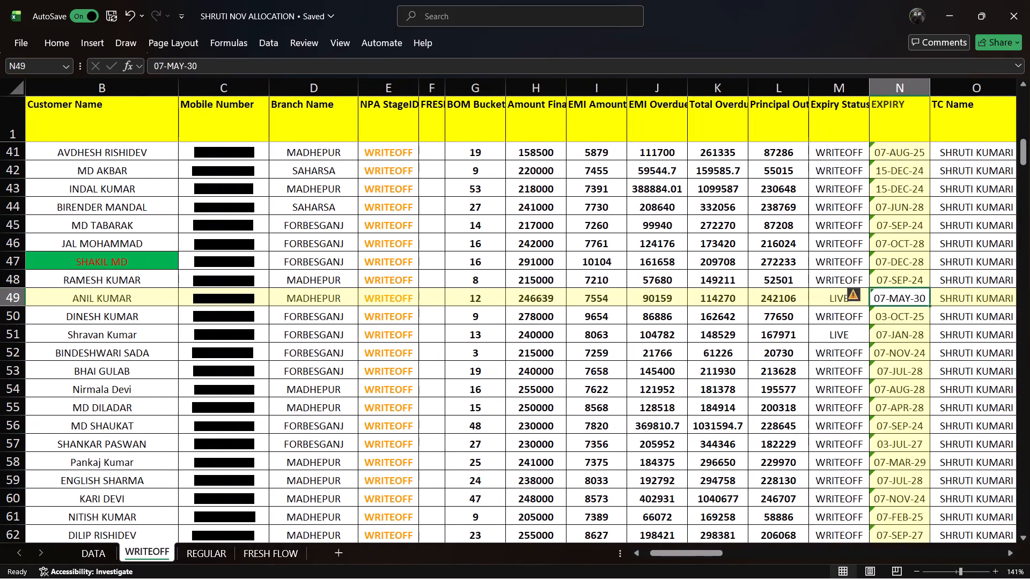
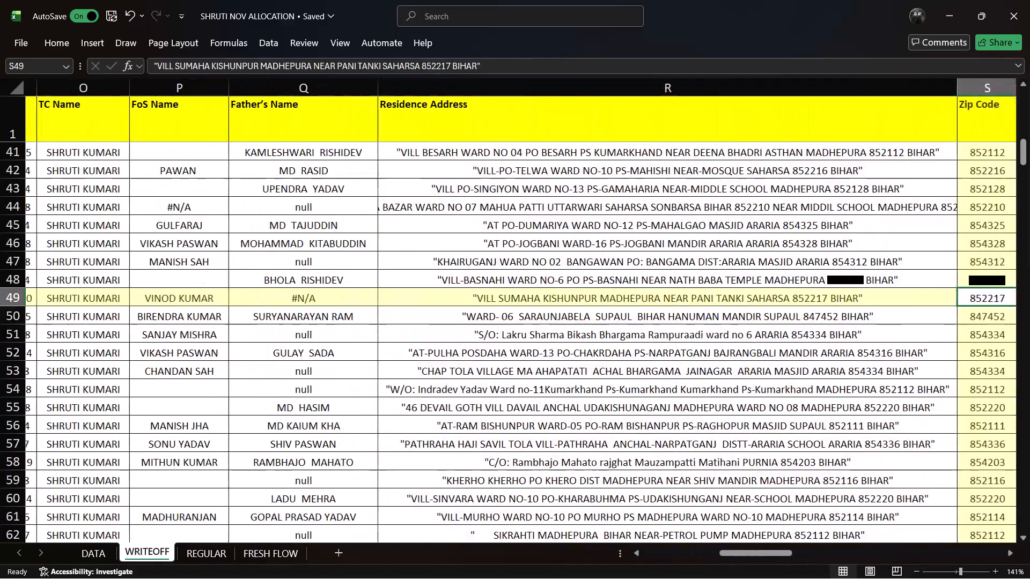
Enter RINGIN as the Nature of Contact for the row 49 customer.
key("Right")
key("Right")
key("Right")
key("Right")
key("Right")
key("Right")
key("Right")
key("Right")
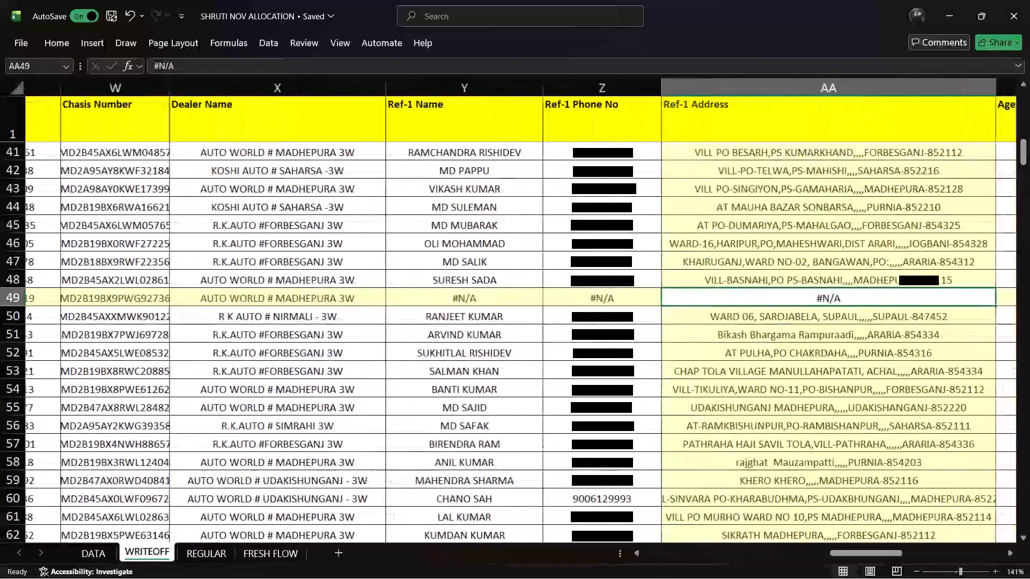
key("Right")
key("Right")
key("Right")
key("Right")
key("Left")
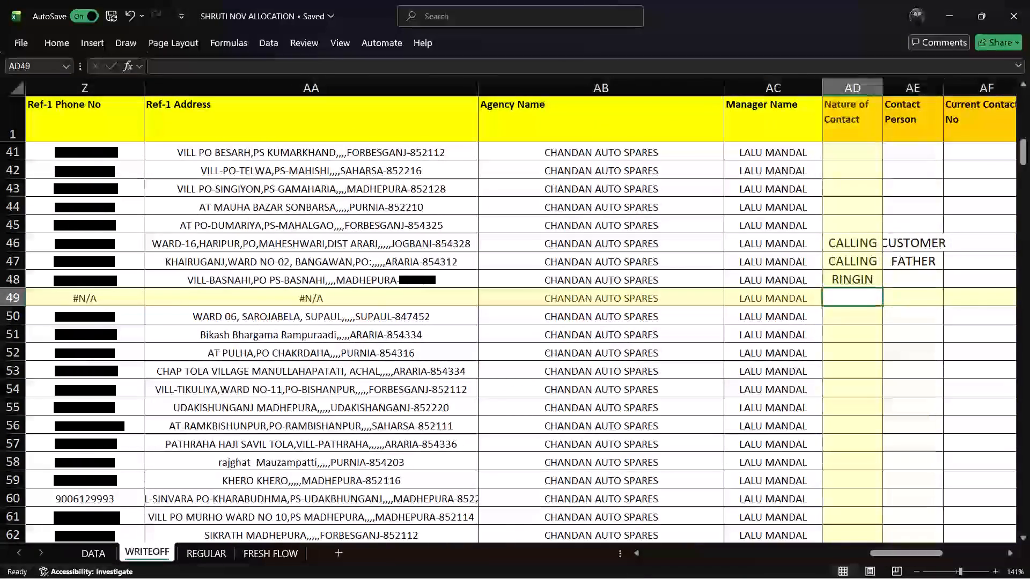
key("r")
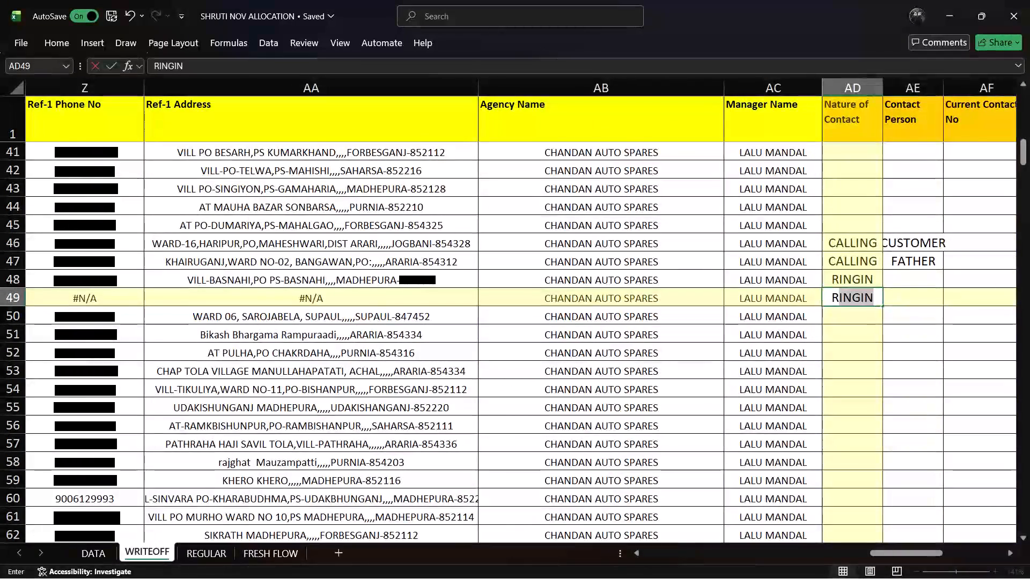
key("Right")
Record CALL NO RESPONSE as the row 49 customer's feedback, leaving the contact and PTP fields blank.
key("Right")
key("Right")
key("Right")
key("Right")
key("Right")
key("Right")
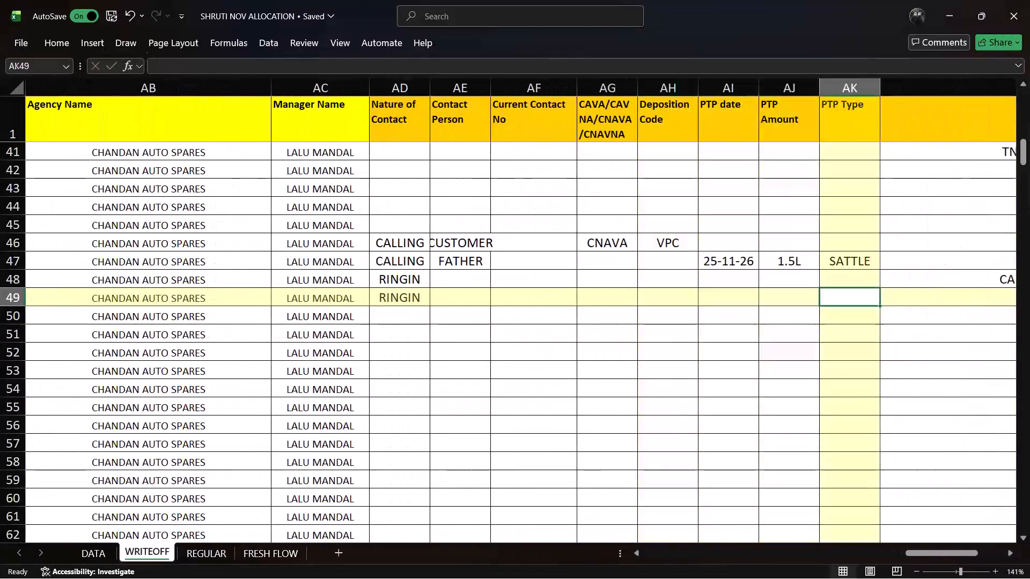
key("Right")
key("Right")
key("Right")
key("Left")
key("Left")
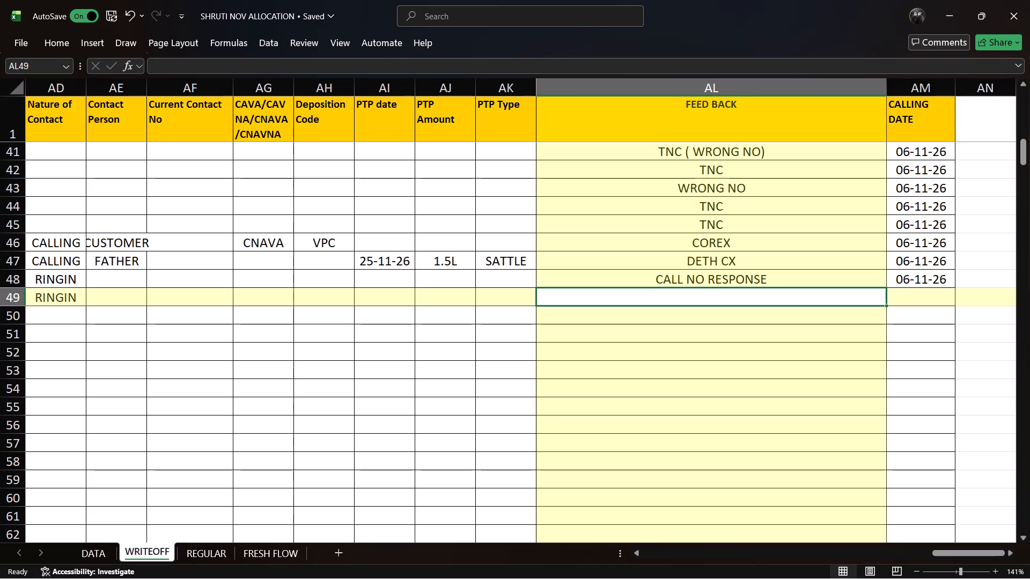
key("c")
key("a")
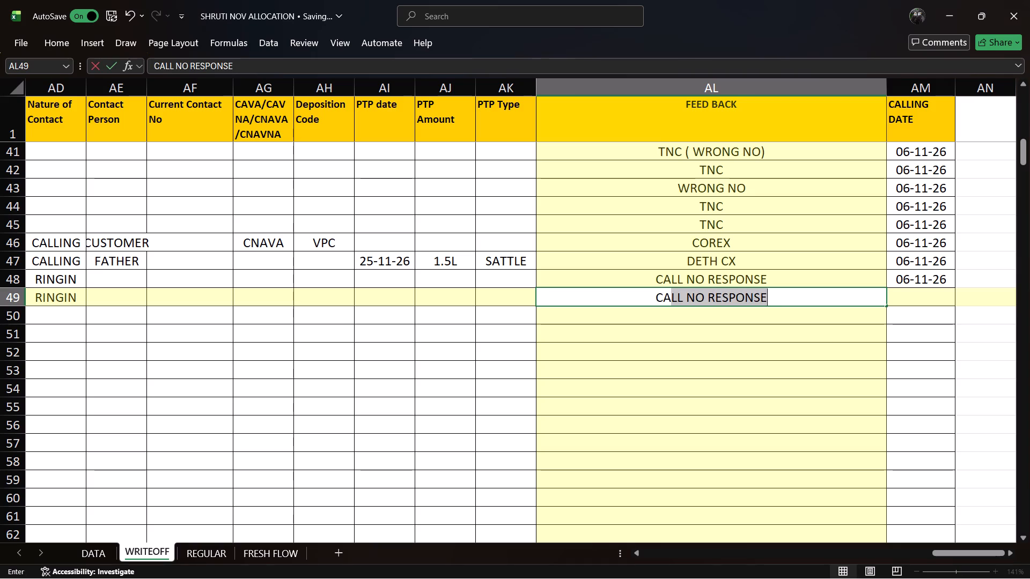
key("Right")
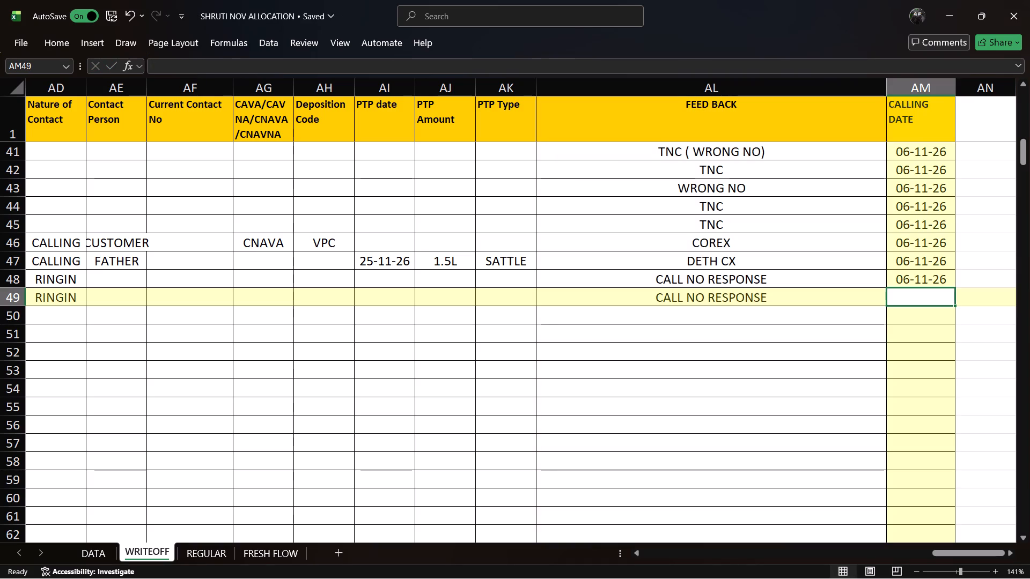
Enter 06-11-2026 as the row 49 customer's calling date and save the workbook.
key("ctrl+semicolon")
key("Down")
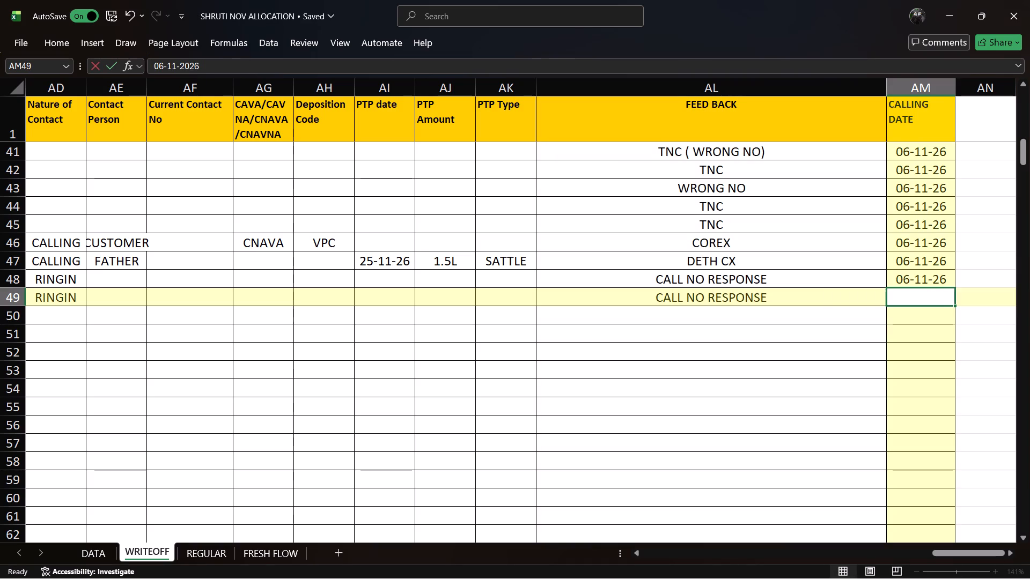
key("ctrl+s")
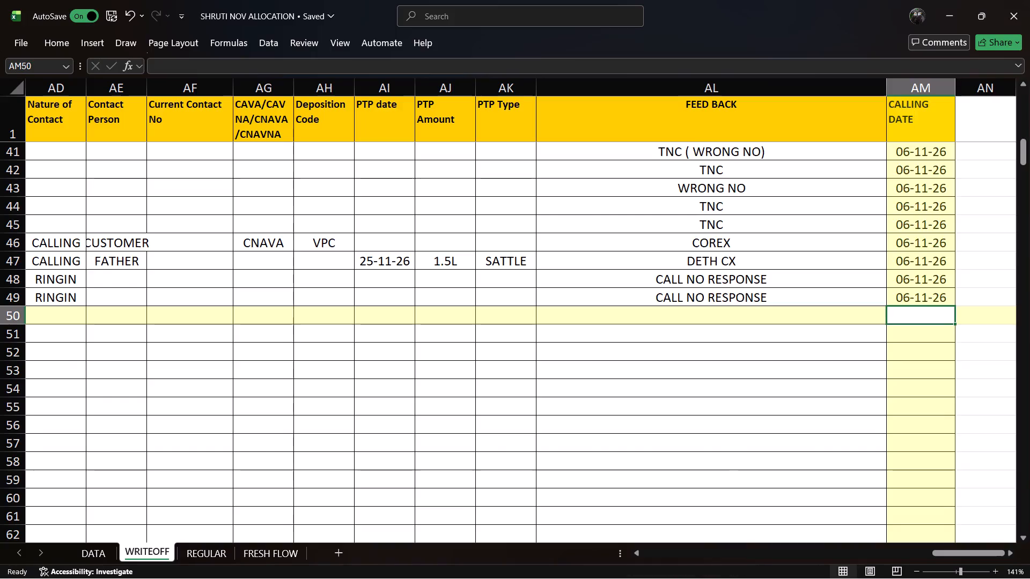
Go back to the start of the row 50 customer's record and look up the mobile number.
key("Left")
key("Left")
key("Left")
key("Left")
key("Left")
key("Left")
key("Left")
key("Left")
key("Left")
key("Left")
key("Left")
key("Left")
key("Left")
key("Left")
key("Left")
key("Left")
key("Left")
key("Left")
key("Left")
key("Left")
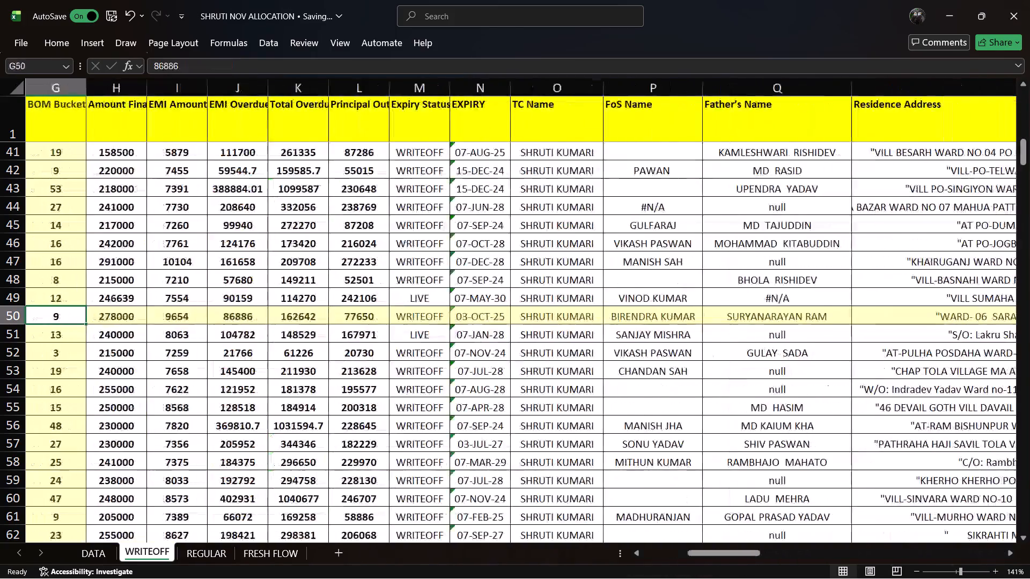
key("Right")
key("Right")
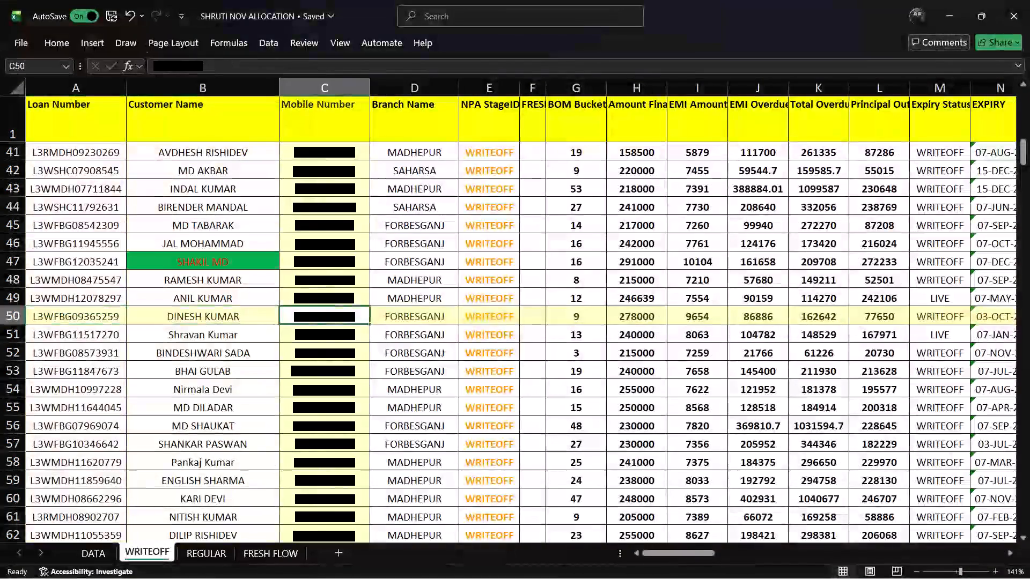
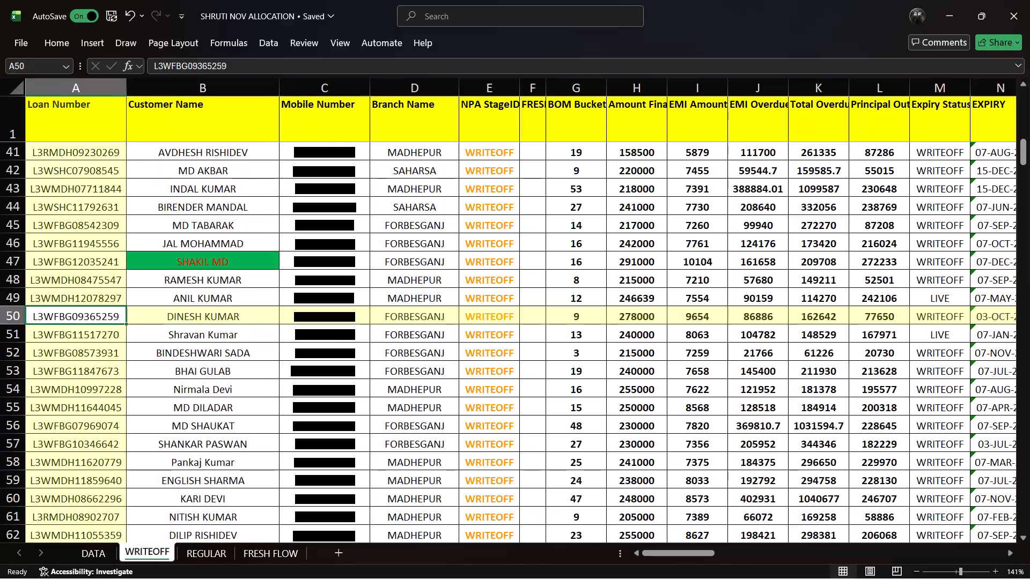
Review the row 50 customer's loan details from branch name and BOM bucket through the EMI and overdue amounts to the expiry date.
key("Right")
key("Right")
key("Right")
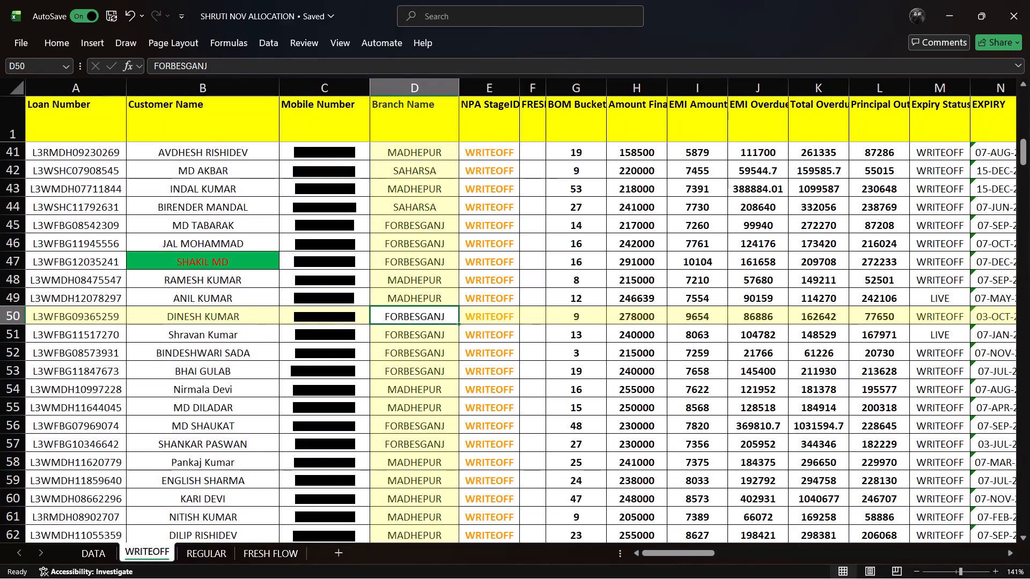
key("Right")
key("Right")
key("Right")
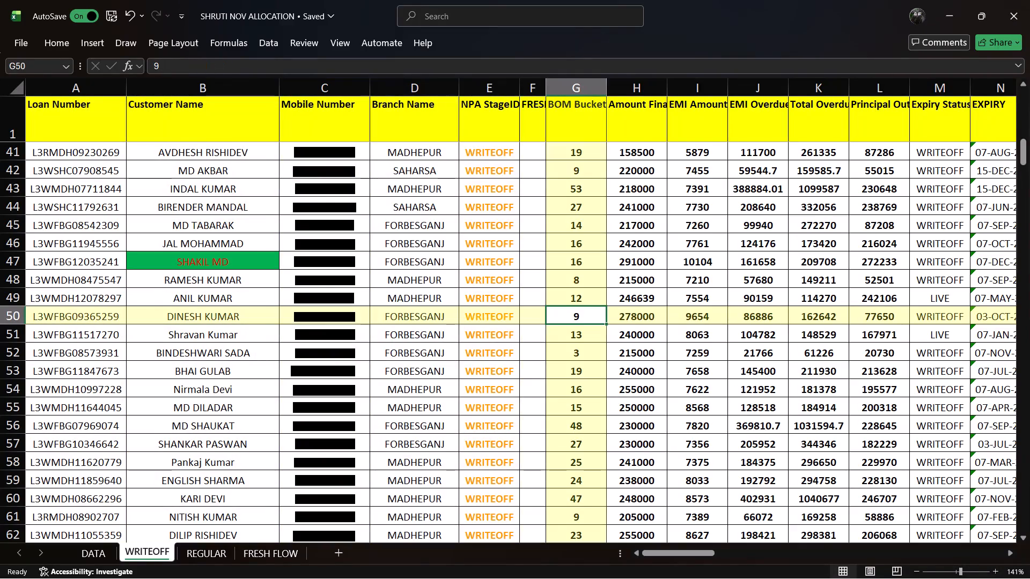
key("Right")
key("Right")
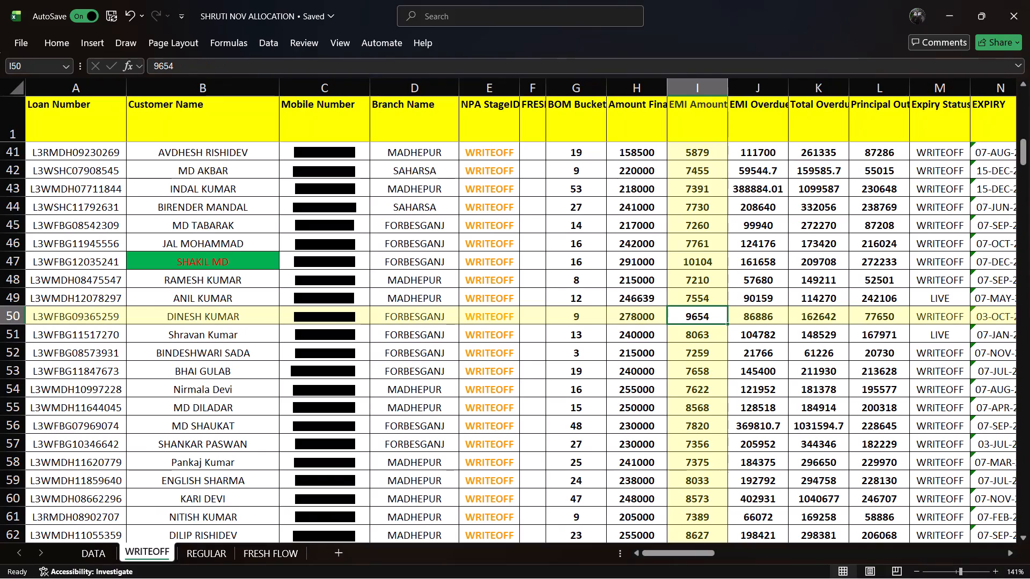
key("Right")
key("Right")
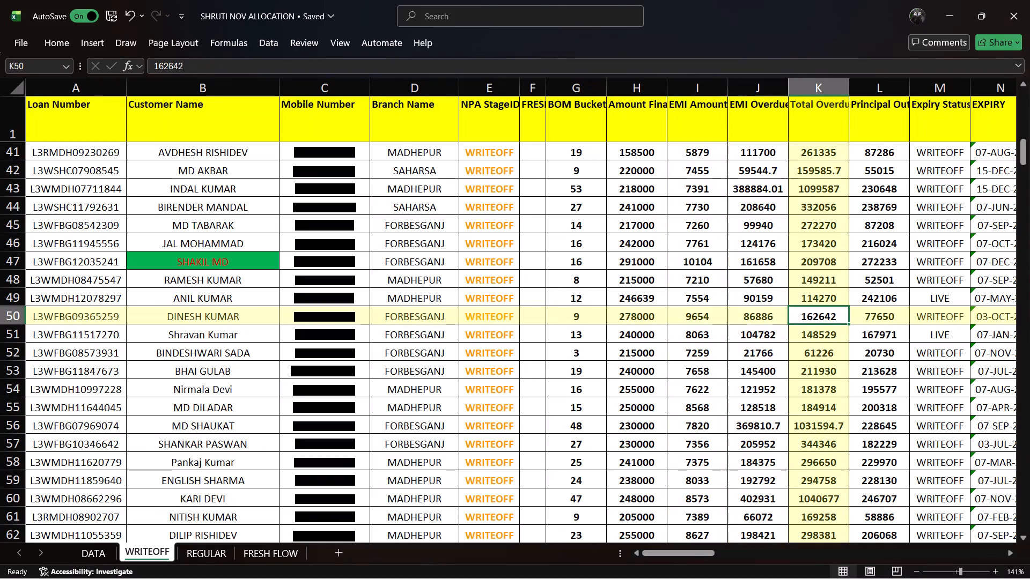
key("Right")
key("Right")
key("Right")
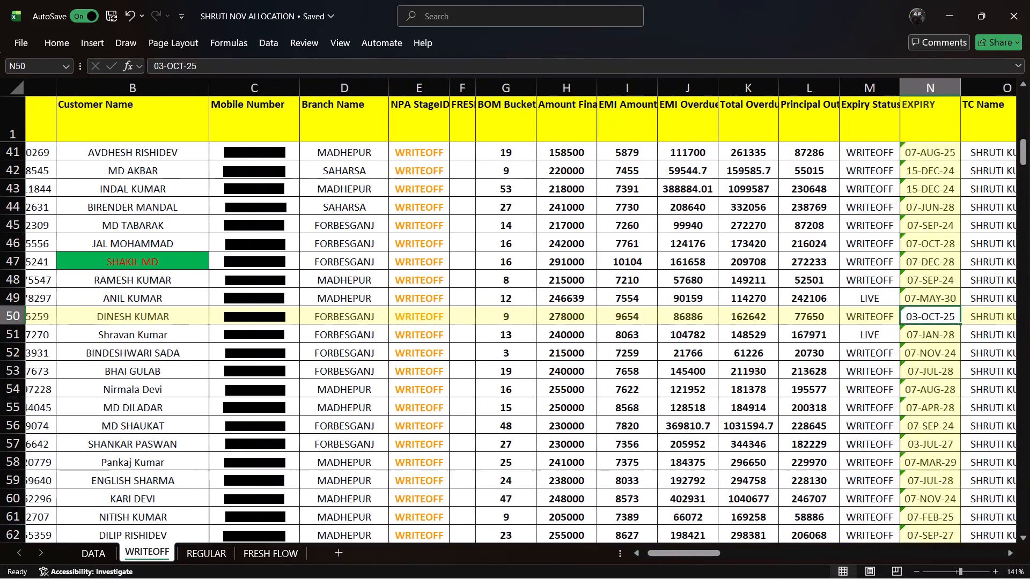
Look back through the row 50 customer's outstanding, overdue and BOM bucket figures to the loan number.
key("Left")
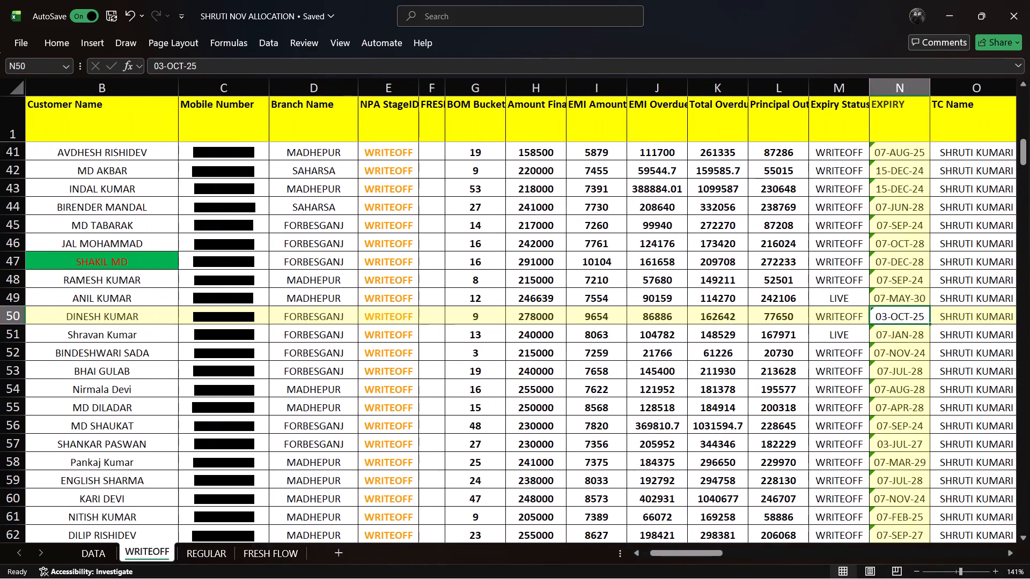
key("Left")
key("Left")
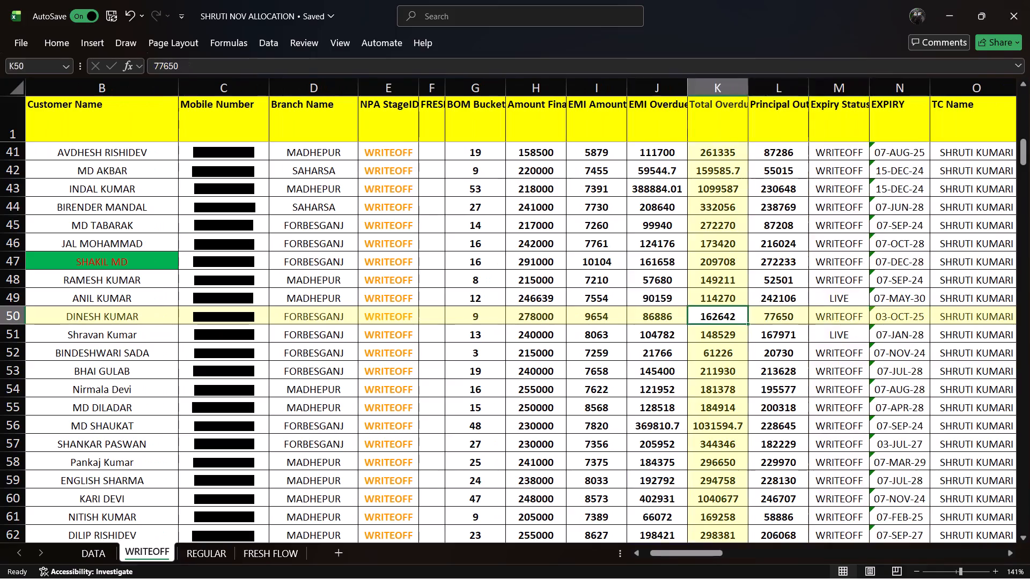
key("Left")
key("Left")
key("Left")
key("Left")
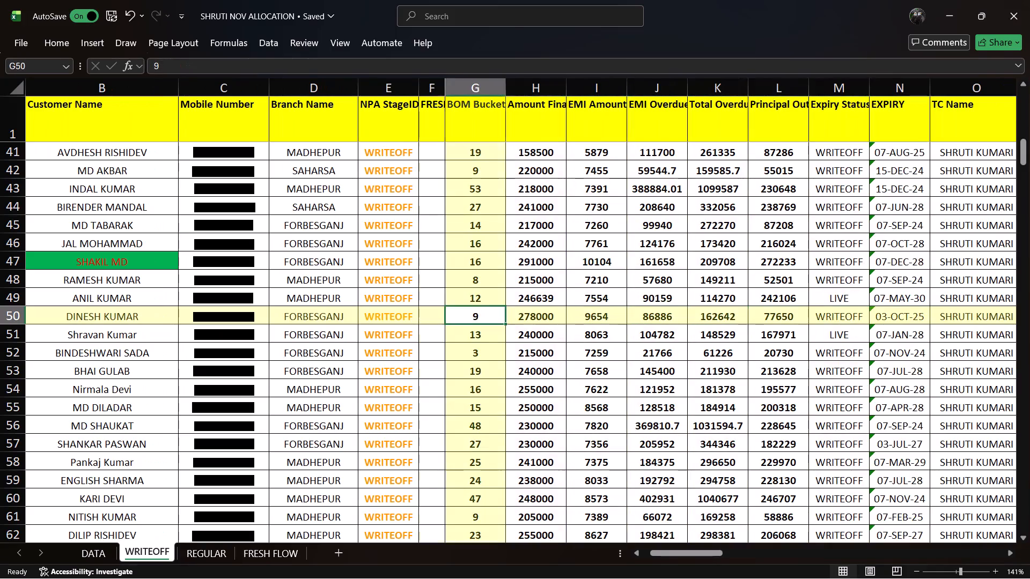
key("Left")
key("Left")
key("Left")
key("Left")
key("Left")
key("Left")
key("Left")
key("Left")
key("Left")
key("Left")
key("Left")
key("Left")
key("Left")
key("Left")
key("Left")
key("Left")
key("Left")
key("Left")
key("Left")
key("Left")
key("Left")
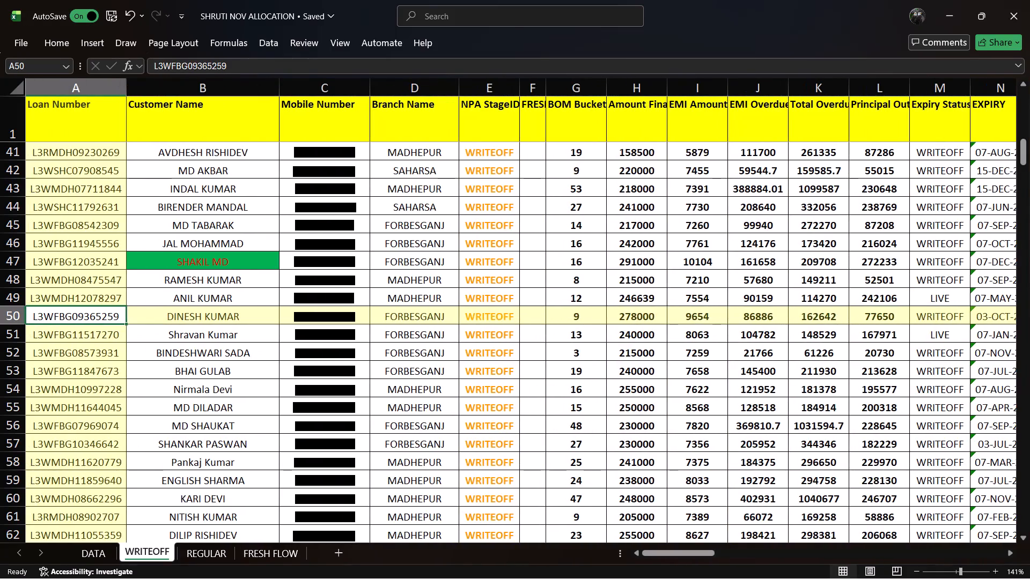
Re-examine the row 50 customer's NPA stage, BOM bucket, amount financed, EMI amount, EMI overdue and total overdue.
key("Right")
key("Right")
key("Right")
key("Right")
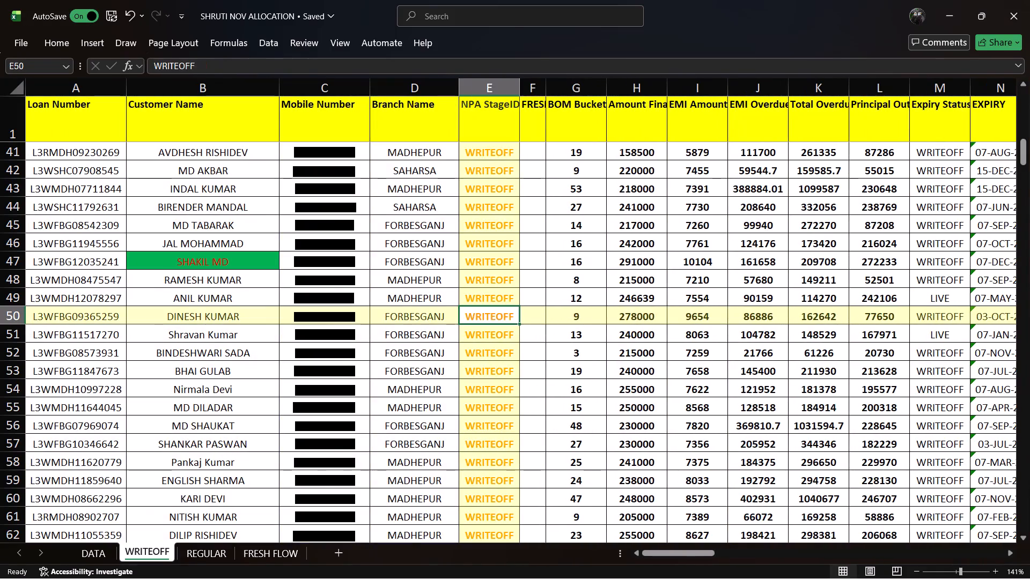
key("Right")
key("Right")
key("Right")
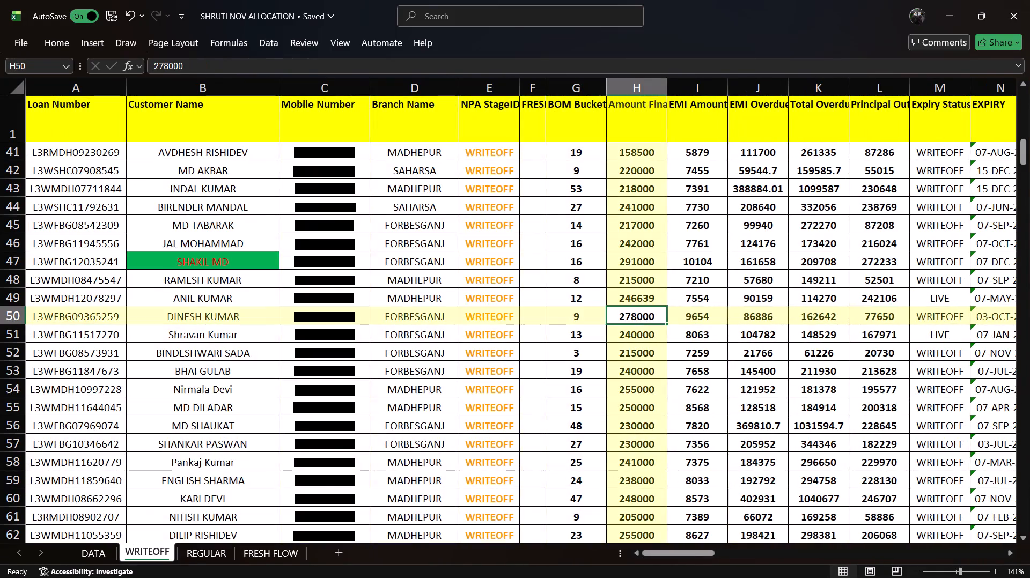
key("Right")
key("Right")
key("Right")
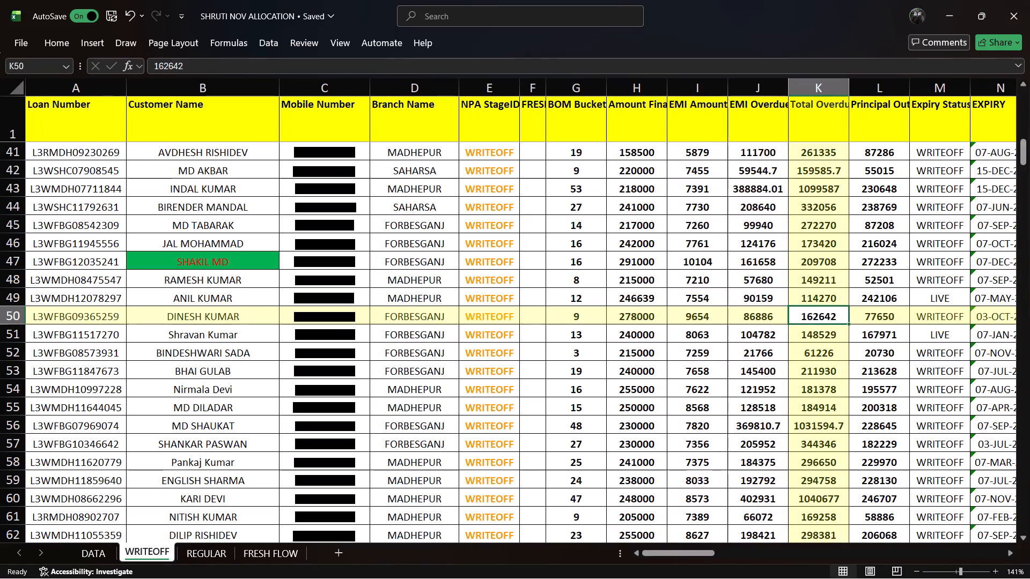
Check the row 50 customer's principal outstanding, expiry status and expiry date.
key("Right")
key("Right")
key("Right")
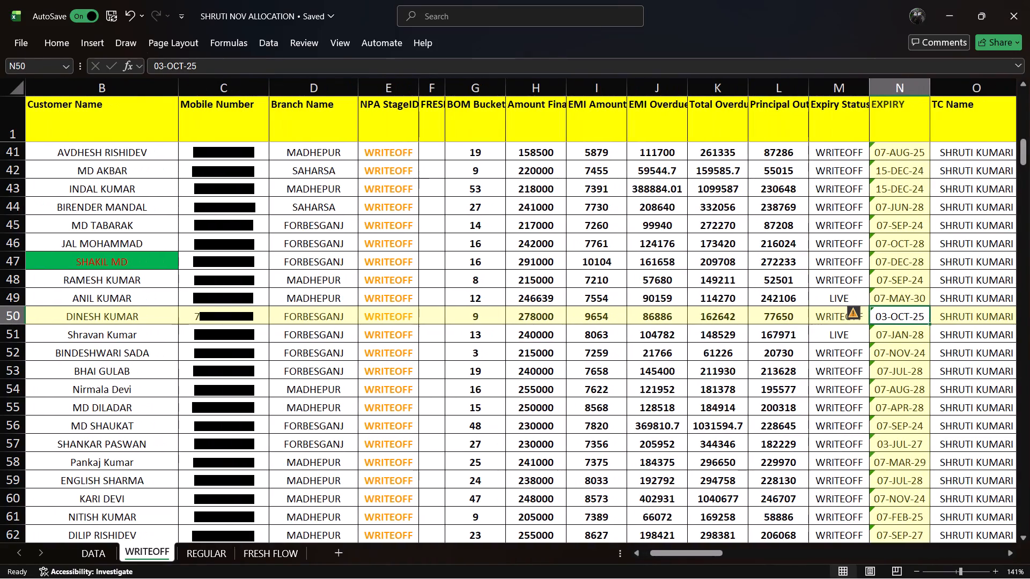
left_click(819, 315)
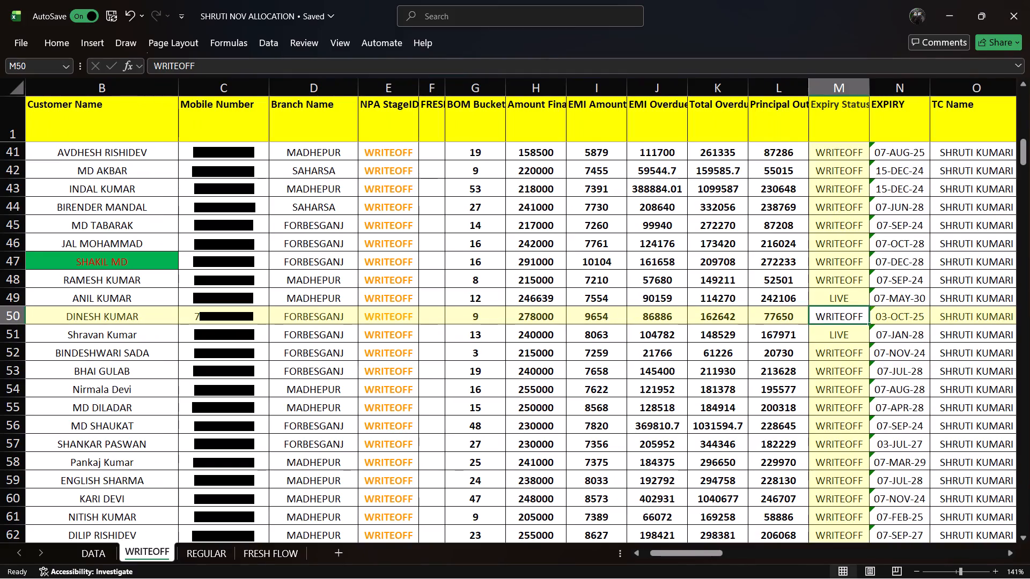
left_click(898, 315)
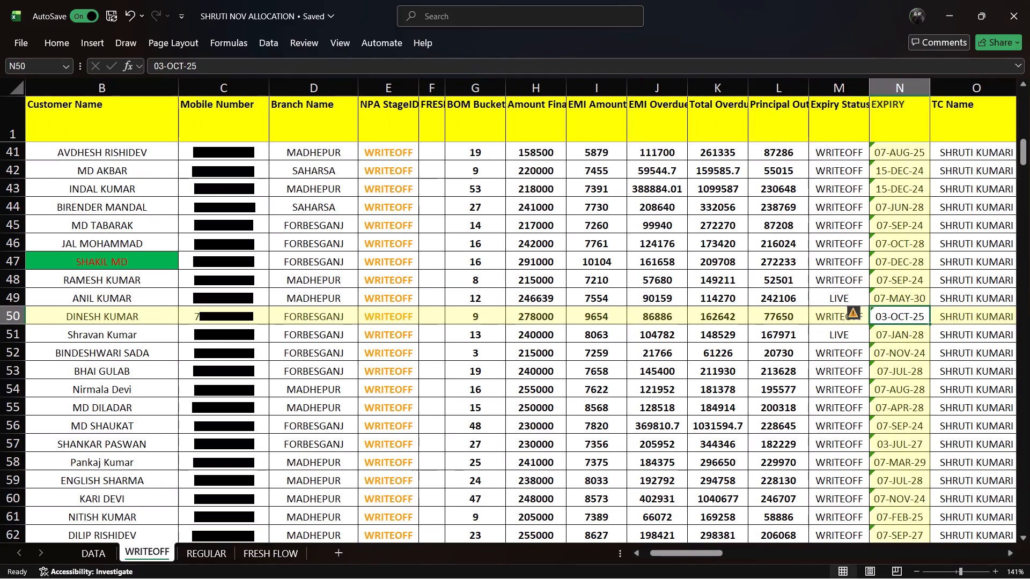
left_click(786, 319)
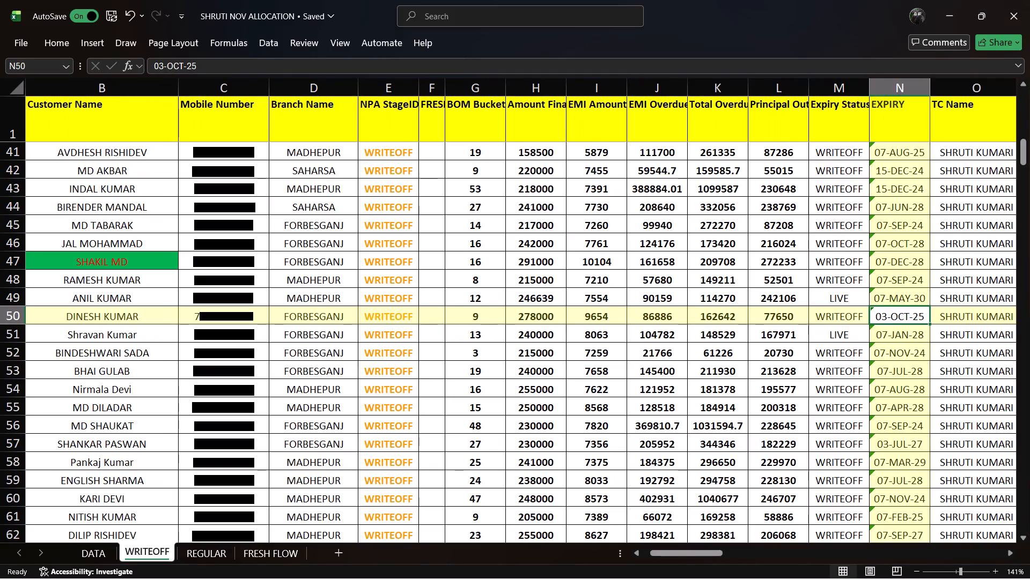
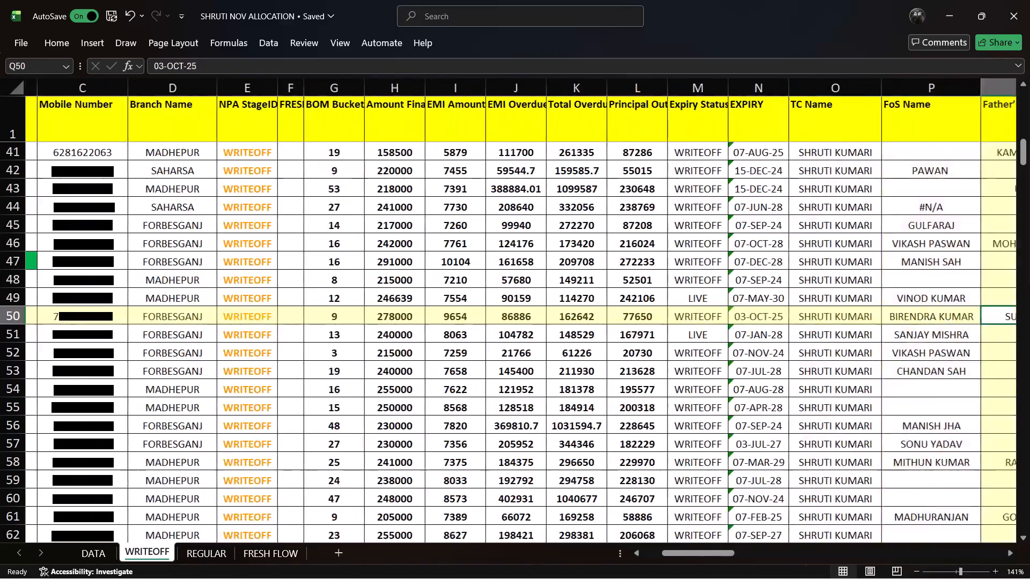
For the row 50 customer, enter CALLING as the nature of contact and CUSTOMER as the contact person.
key("Right")
key("Right")
key("Right")
key("Right")
key("Right")
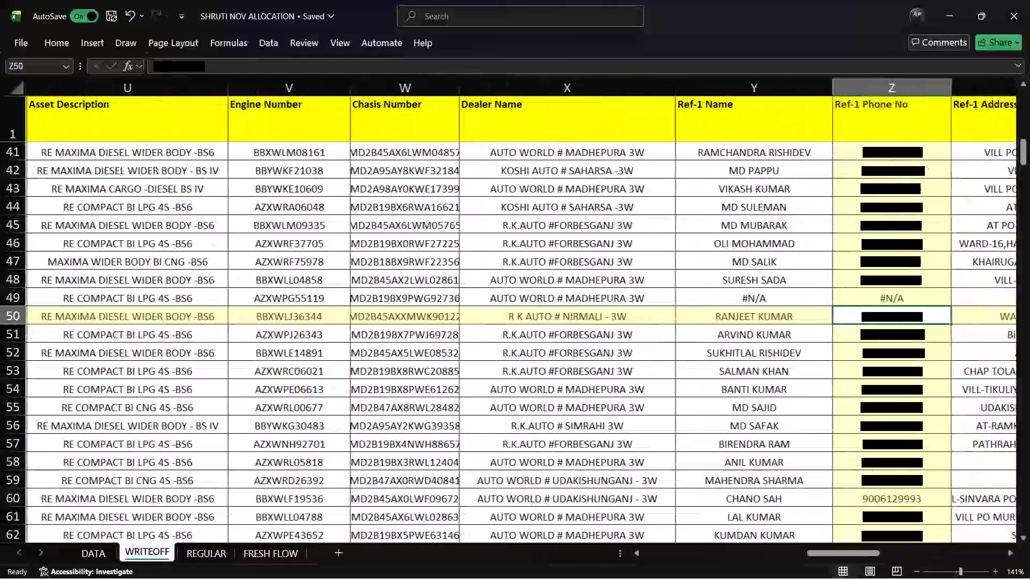
key("Right")
key("Right")
key("Right")
key("Right")
key("Right")
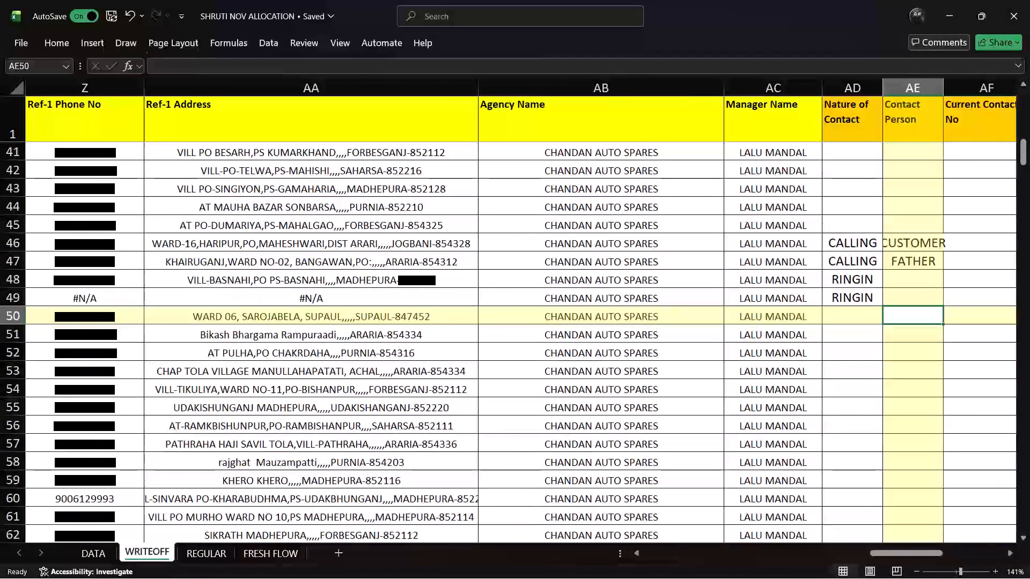
key("Left")
type("CALL")
type("ING")
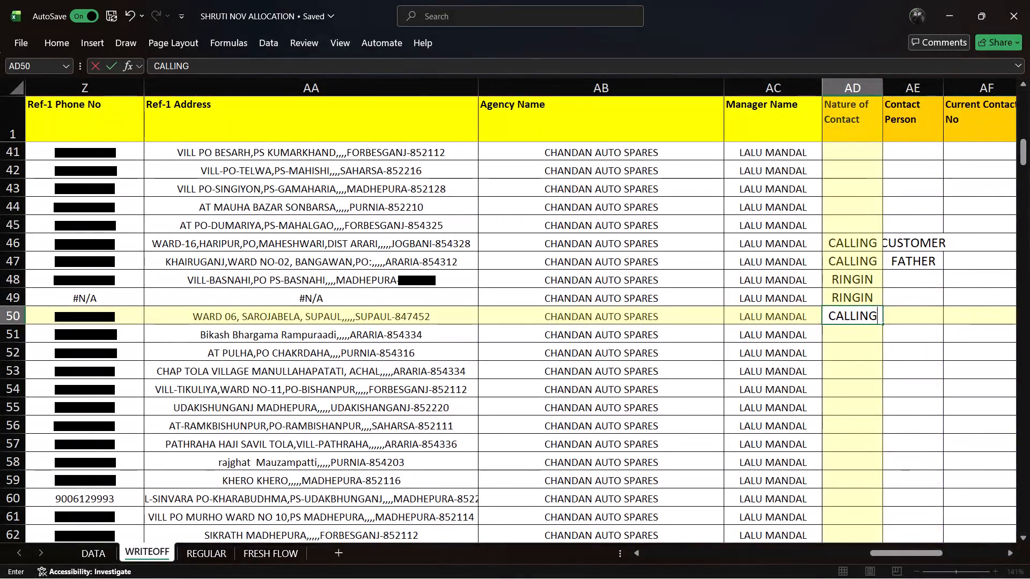
key("Right")
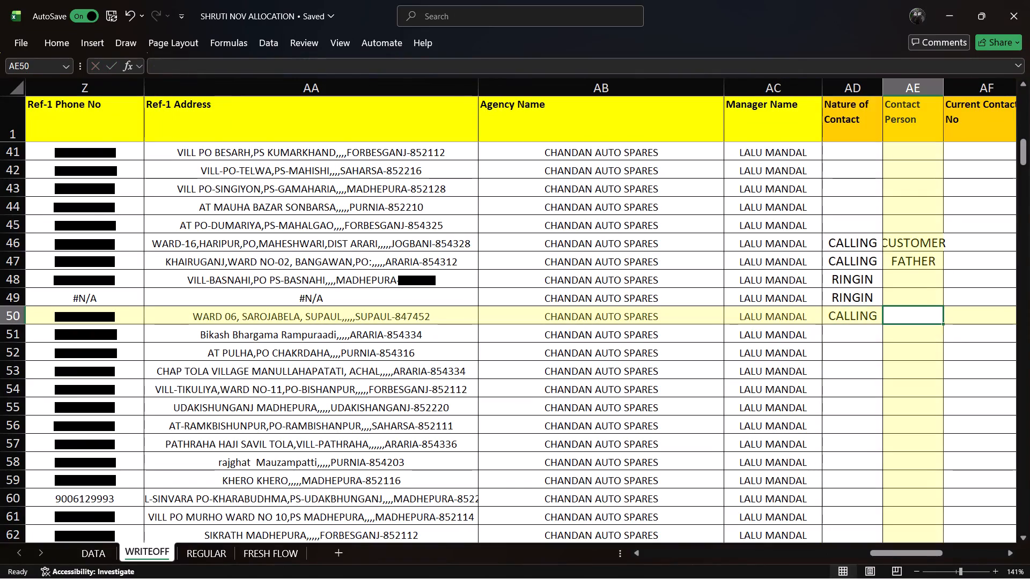
key("c")
key("u")
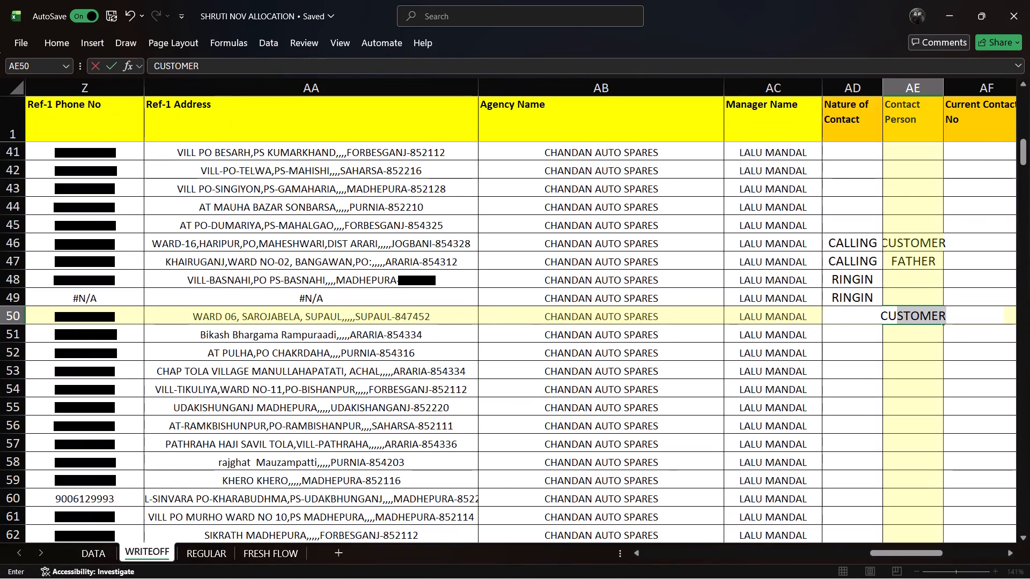
key("Right")
Enter CB as the feedback for the row 50 customer, leaving the status code and PTP fields blank.
key("Right")
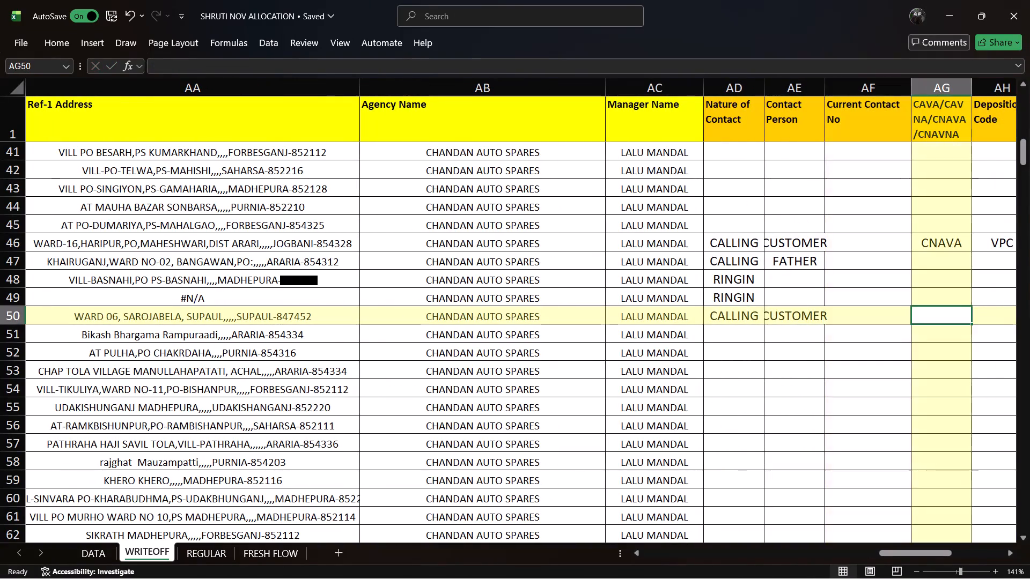
key("Right")
key("Right")
key("Right")
key("Right")
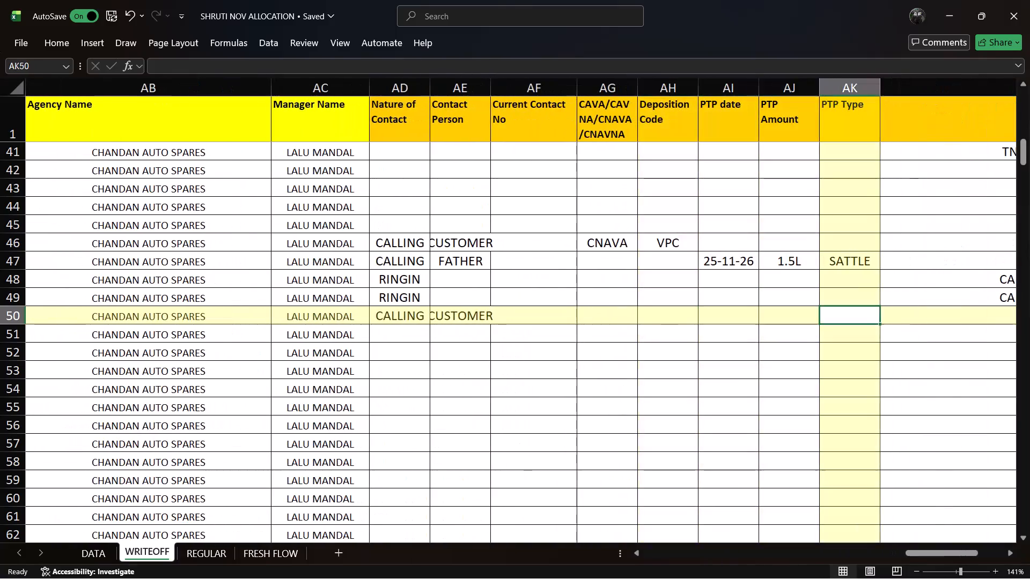
key("Right")
key("c")
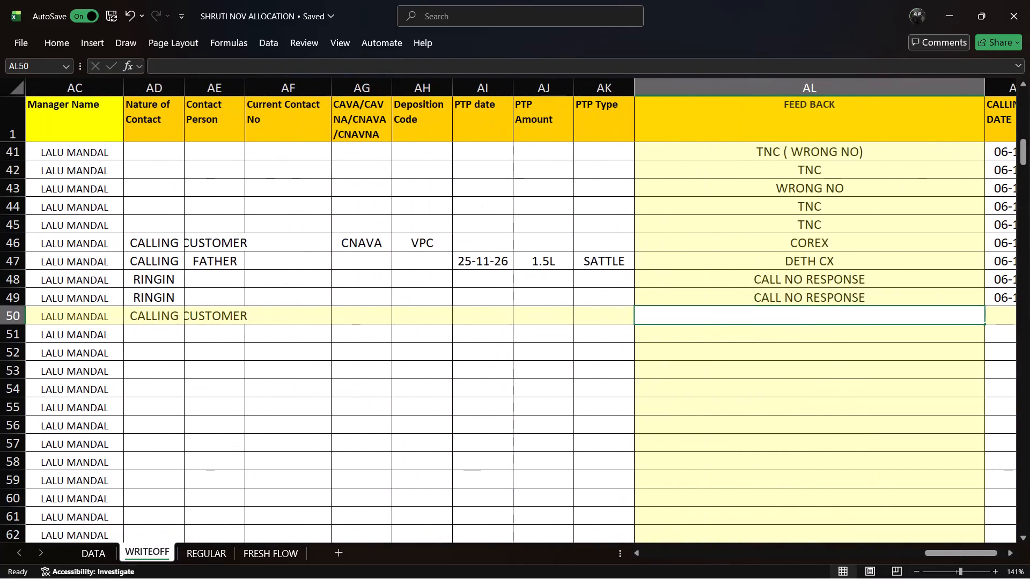
key("b")
key("Right")
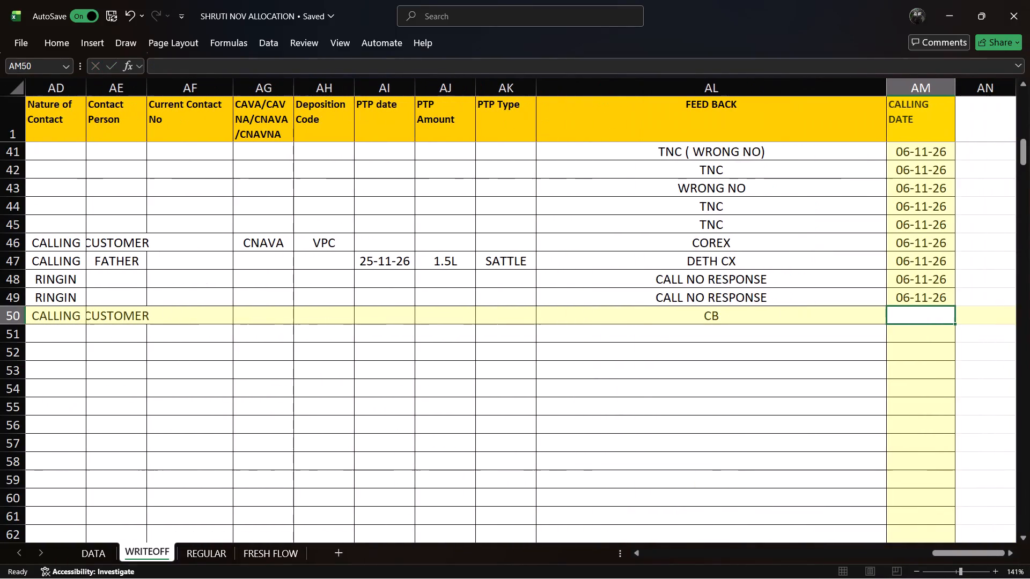
Enter 06-11-2026 as the row 50 customer's calling date and save the workbook.
key("ctrl+semicolon")
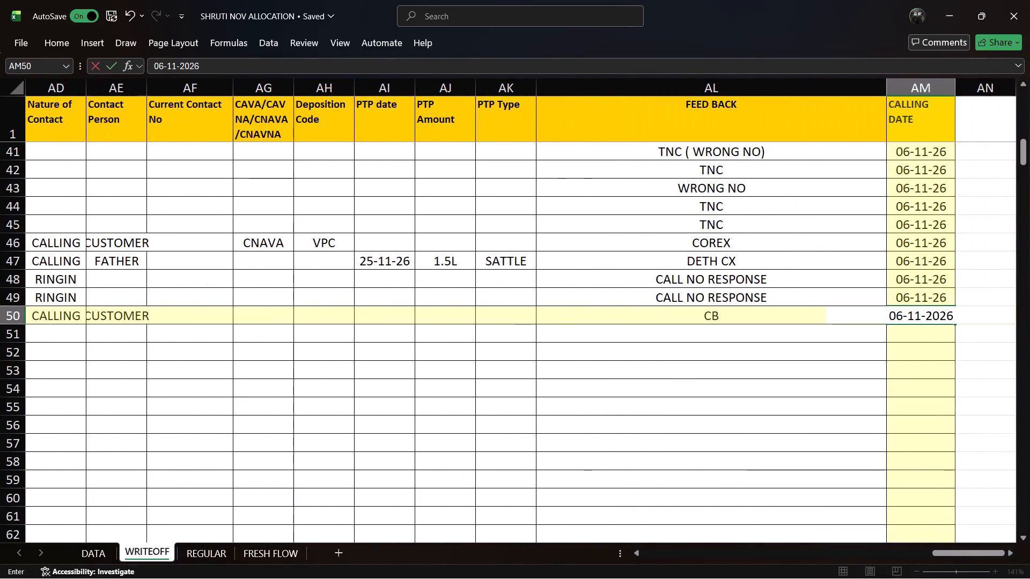
key("Down")
key("ctrl+s")
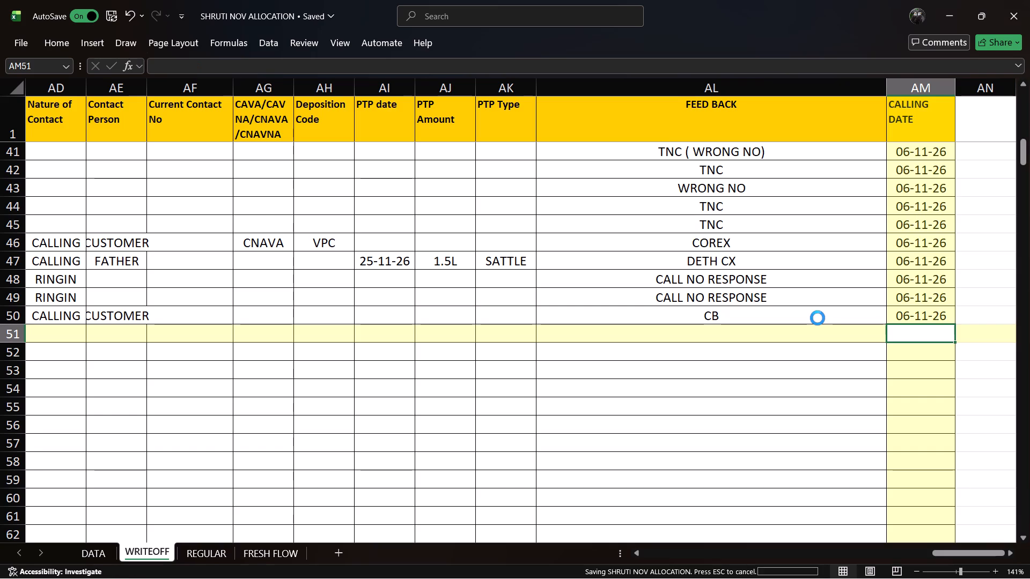
Go back to the start of row 51 and look up that customer's name and mobile number.
key("Left")
key("Left")
key("Left")
key("Left")
key("Left")
key("Left")
key("Left")
key("Left")
key("Left")
key("Left")
key("Left")
key("Left")
key("Left")
key("Left")
key("Left")
key("Left")
key("Left")
key("Left")
key("Left")
key("Left")
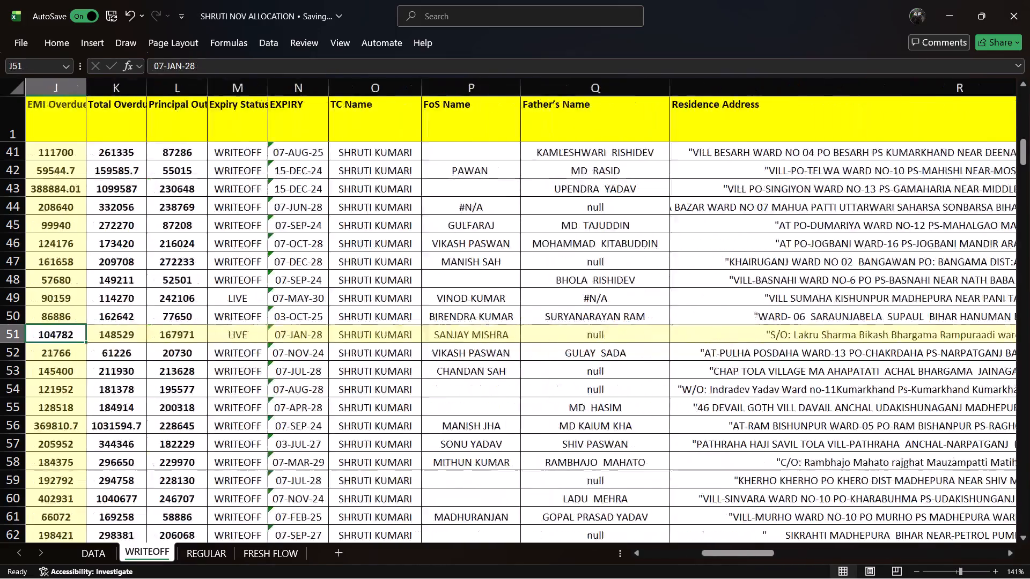
key("Right")
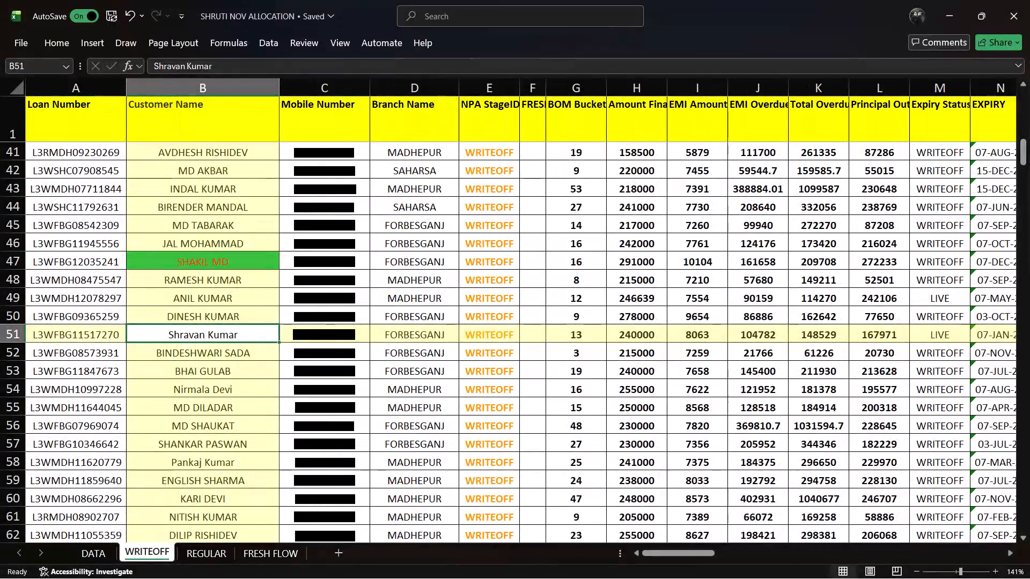
key("Right")
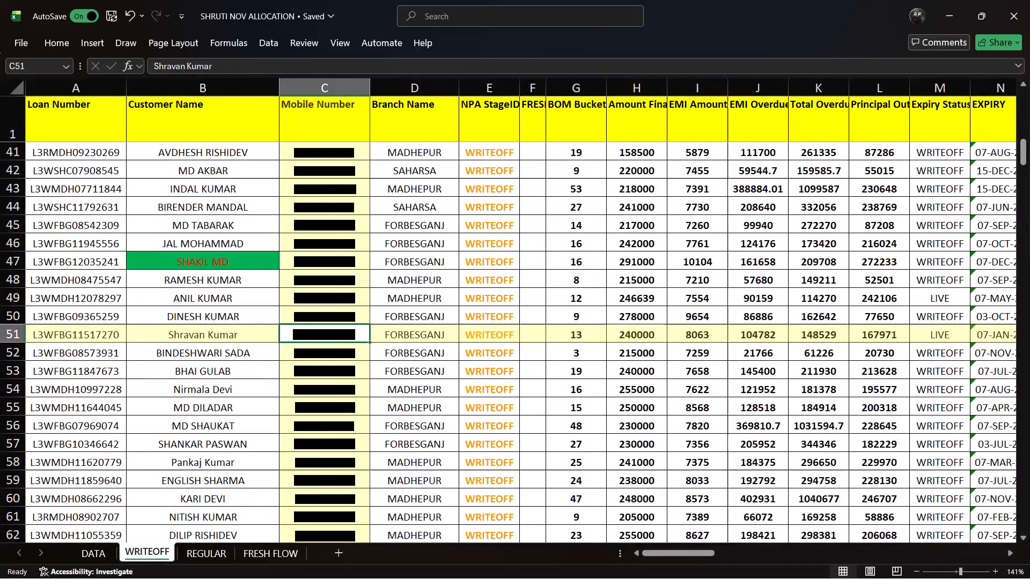
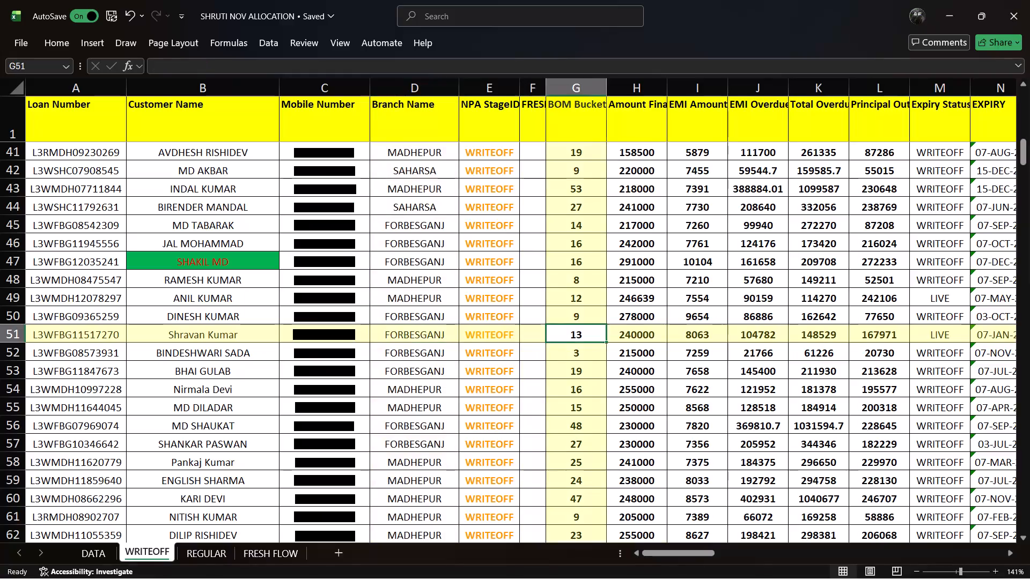
Enter TNC as the feedback for the row 51 customer, leaving the contact, status code and PTP fields blank.
key("Right")
key("Right")
key("Right")
key("Right")
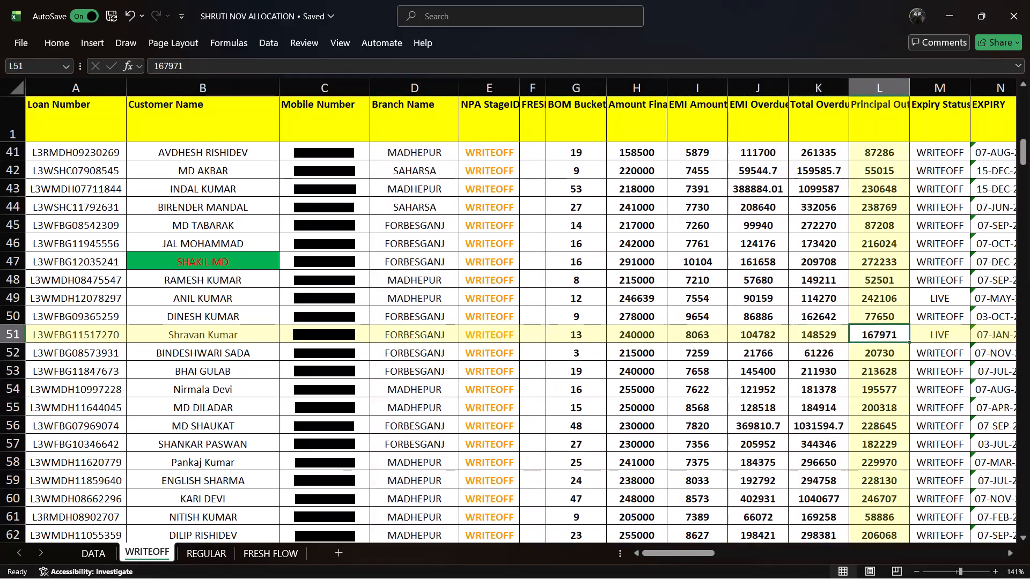
key("Right")
key("Right")
key("Right")
key("Right")
key("Right")
key("Right")
key("Right")
key("Right")
key("Right")
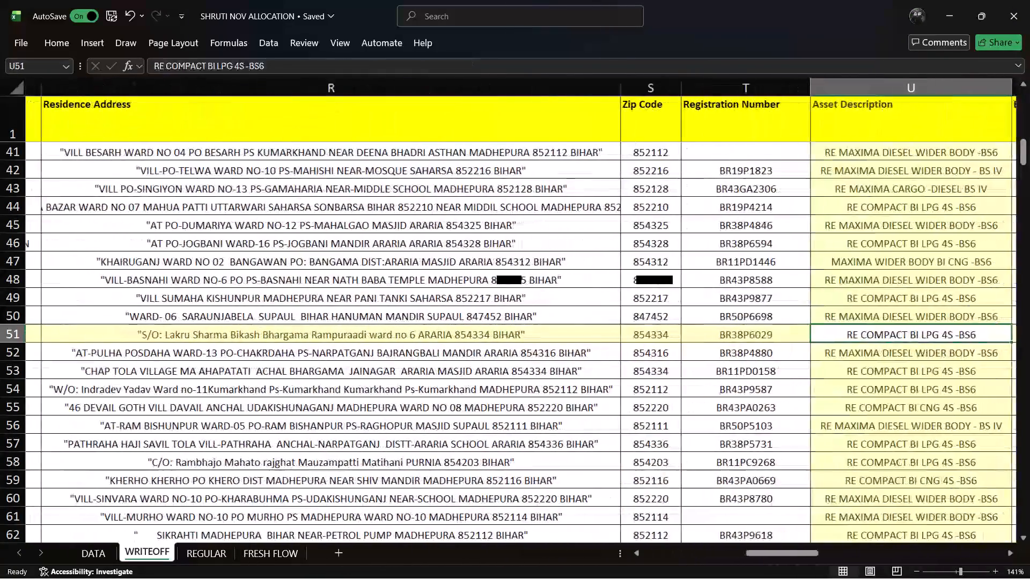
key("Right")
key("Right")
key("Right")
key("Right")
key("Right")
key("Right")
key("Right")
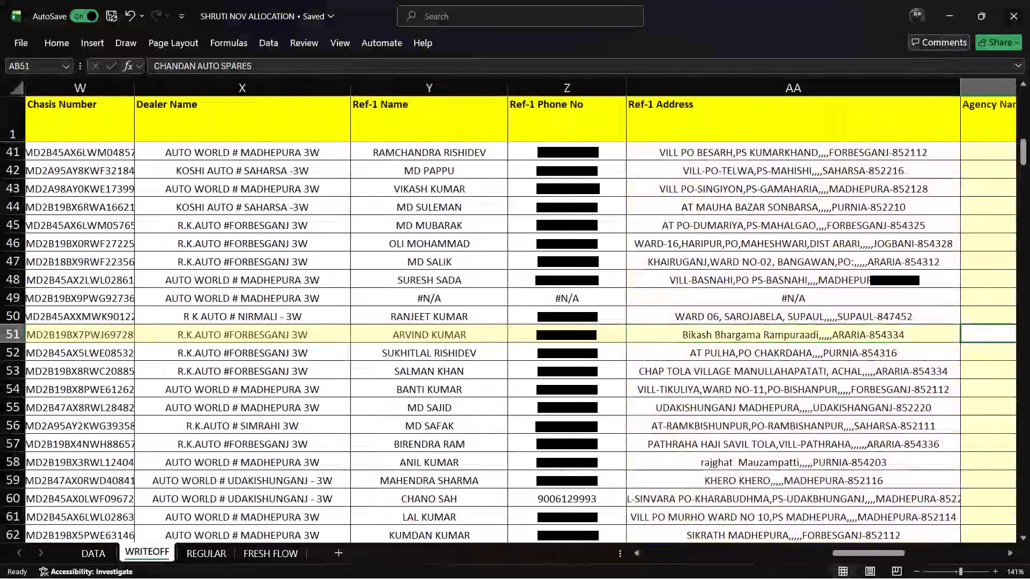
key("Right")
key("Right")
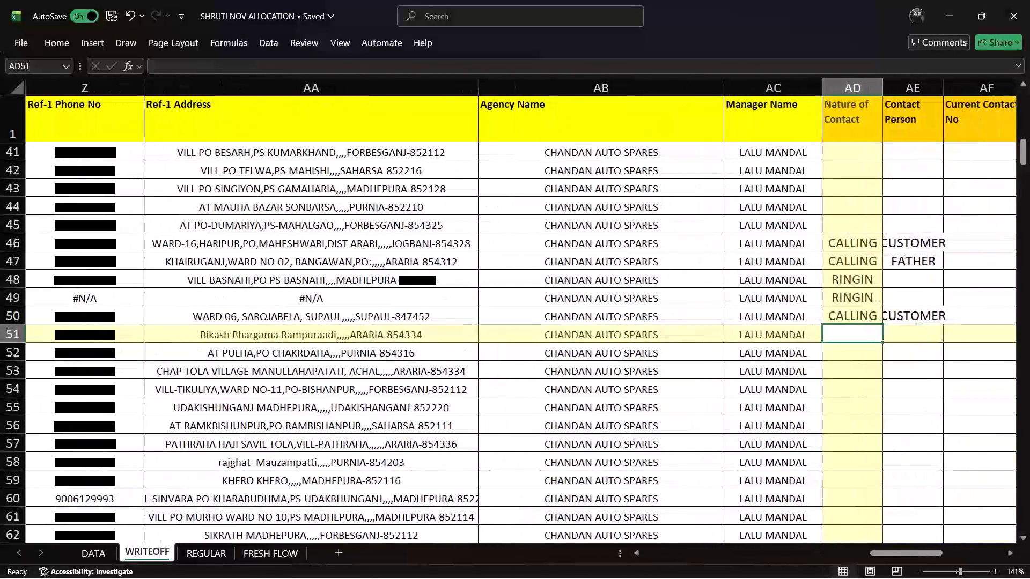
key("Right")
key("Right")
key("Right")
key("Right")
key("Right")
key("Right")
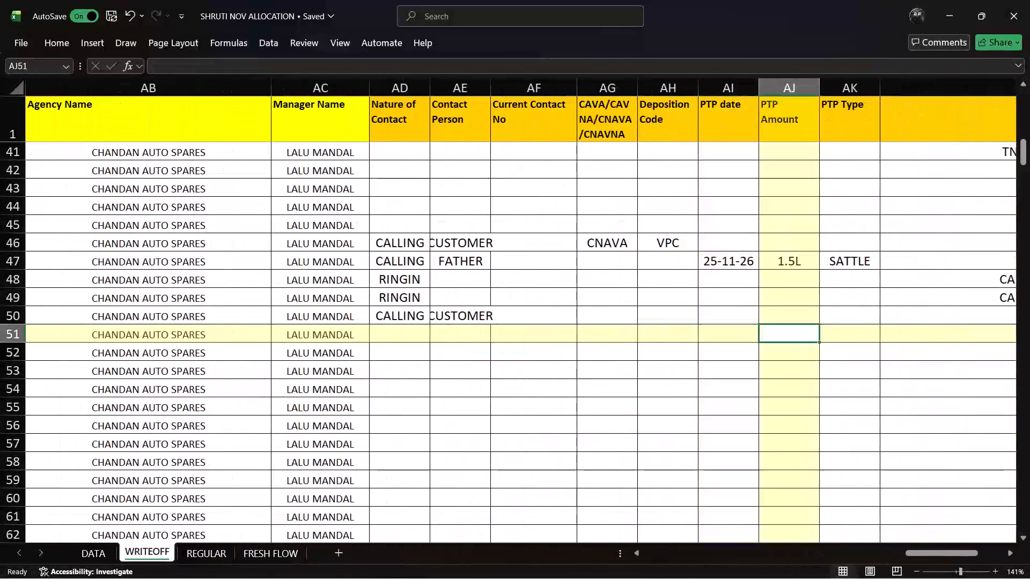
key("Right")
key("Right")
type("TNC")
key("Right")
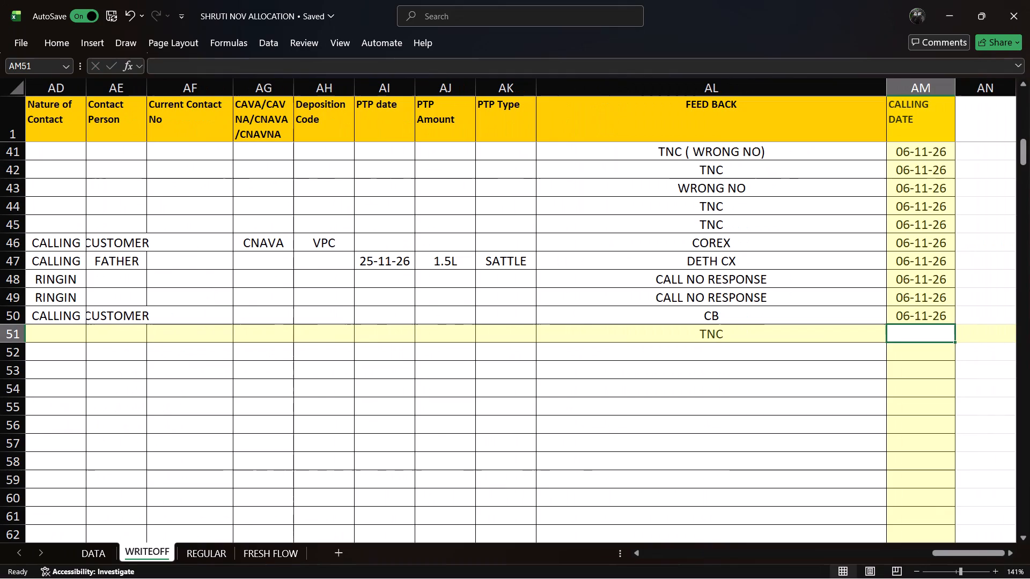
Enter 06-11-26 as the row 51 customer's calling date and save the workbook.
key("ctrl+semicolon")
key("Down")
key("ctrl+s")
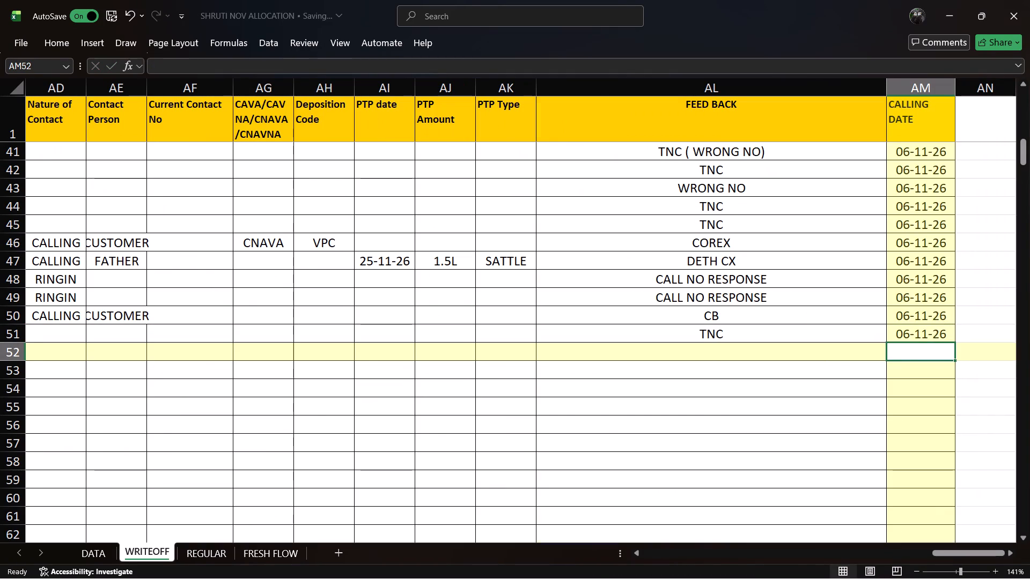
Go back to the start of row 52 and look up that customer's name and mobile number.
key("Left")
key("Left")
key("Left")
key("Left")
key("Left")
key("Left")
key("Left")
key("Left")
key("Left")
key("Left")
key("Left")
key("Left")
key("Left")
key("Left")
key("Left")
key("Left")
key("Left")
key("Left")
key("Left")
key("Left")
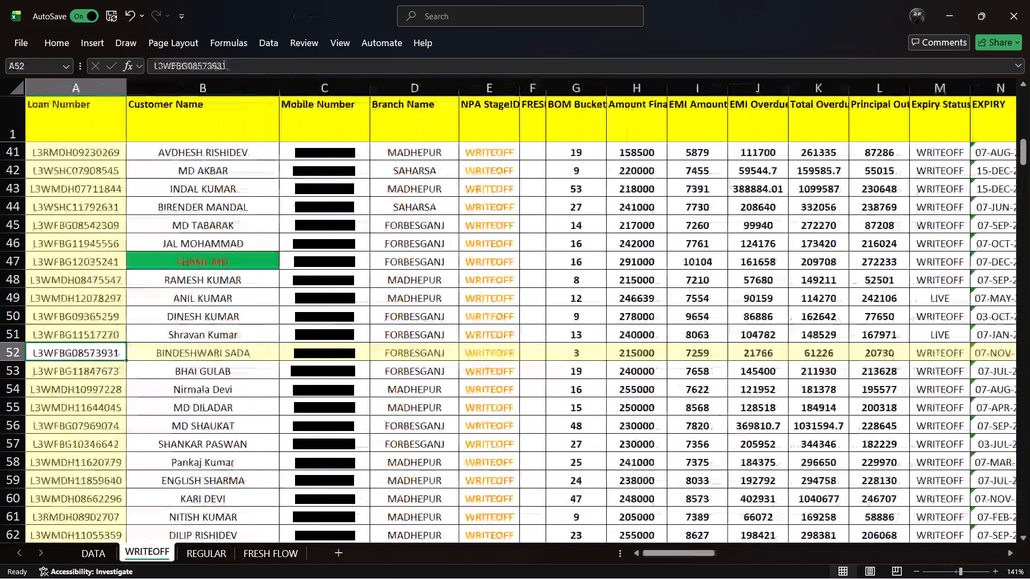
key("Right")
key("Right")
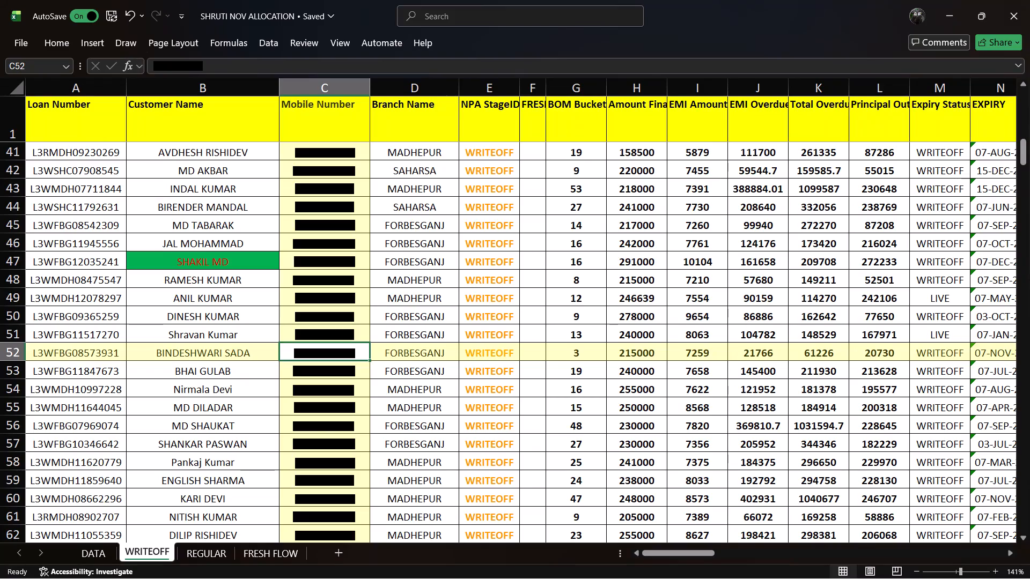
Look through the row 52 customer's record from the branch and loan details across to the contact fields.
key("Right")
key("Right")
key("Right")
key("Right")
key("Right")
key("Right")
key("Right")
key("Right")
key("Right")
key("Right")
key("Right")
key("Right")
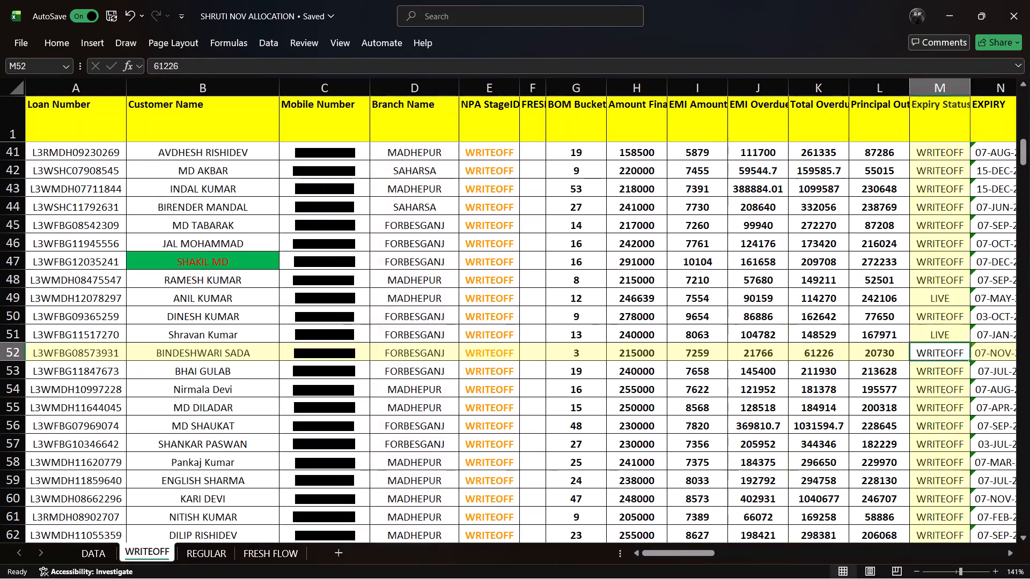
key("Right")
key("Right")
key("Right")
key("Right")
key("Right")
key("Right")
key("Right")
key("Right")
key("Right")
key("Right")
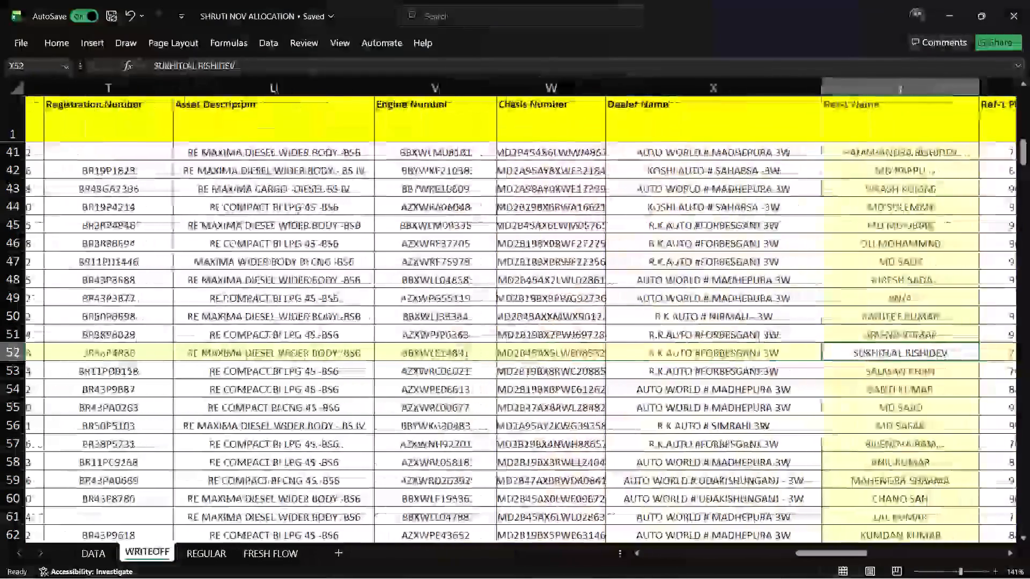
key("Right")
key("Right")
key("Right")
key("Right")
key("Right")
key("Right")
key("Right")
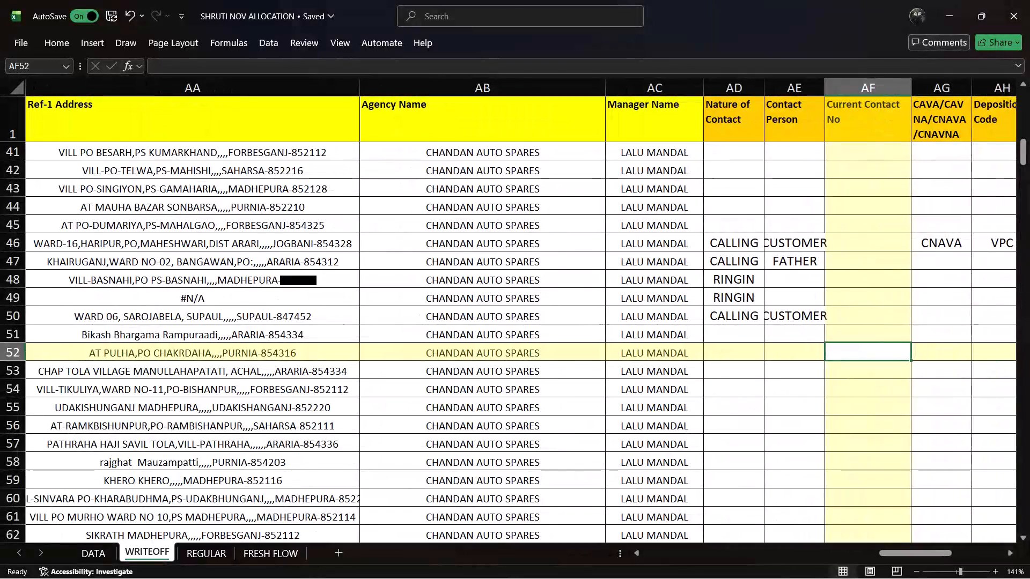
Return to the start of row 52 and recheck that customer's loan number, name and mobile number.
key("Left")
key("Left")
key("Left")
key("Left")
key("Left")
key("Left")
key("Left")
key("Left")
key("Left")
key("Left")
key("Left")
key("Left")
key("Left")
key("Left")
key("Left")
key("Left")
key("Left")
key("Left")
key("Left")
key("Left")
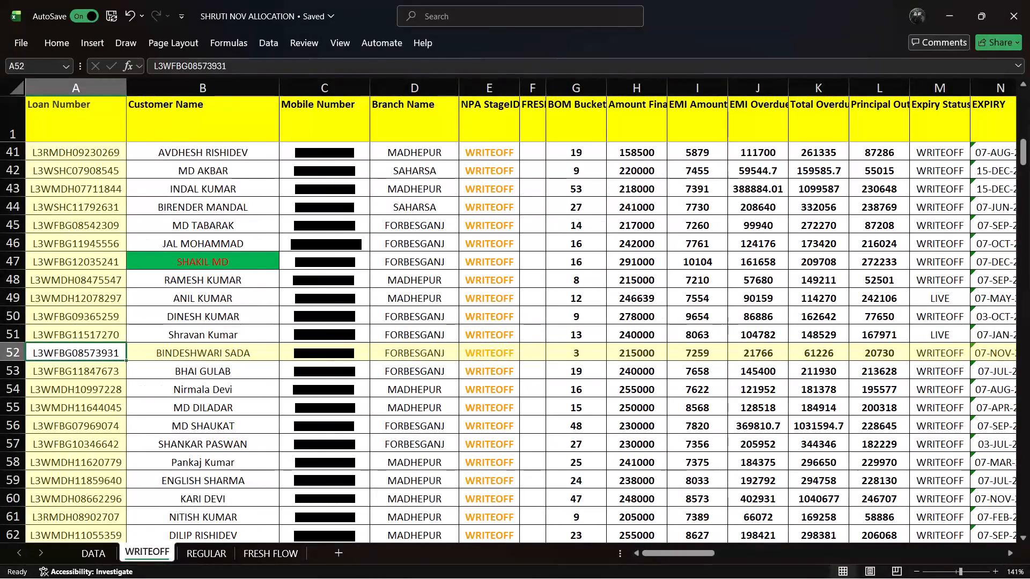
key("Right")
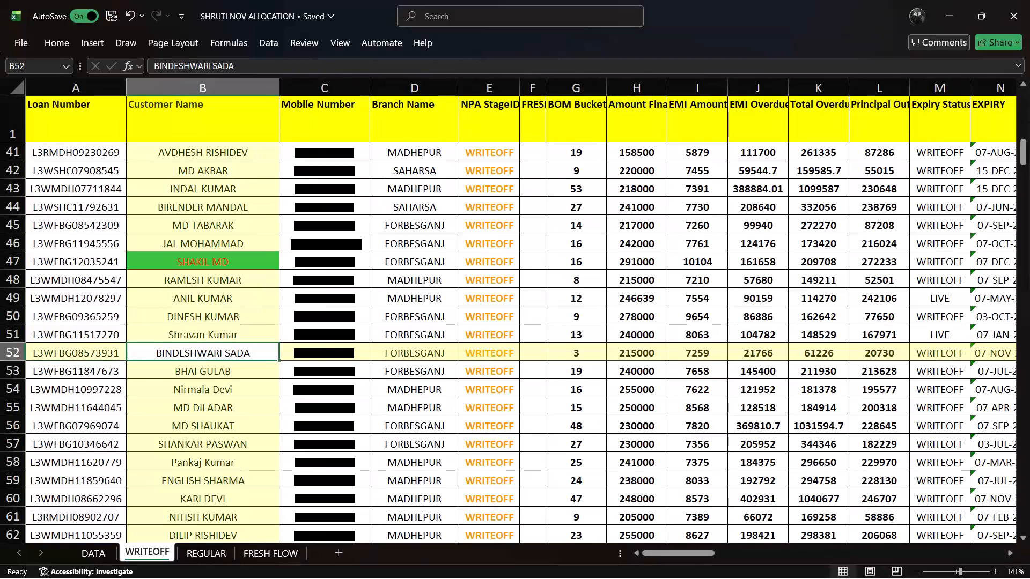
key("Right")
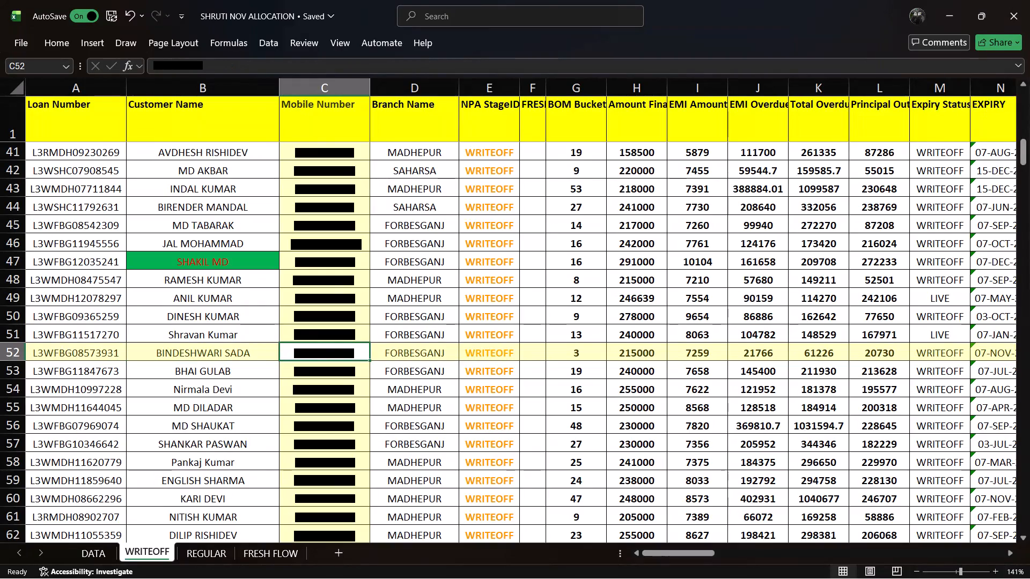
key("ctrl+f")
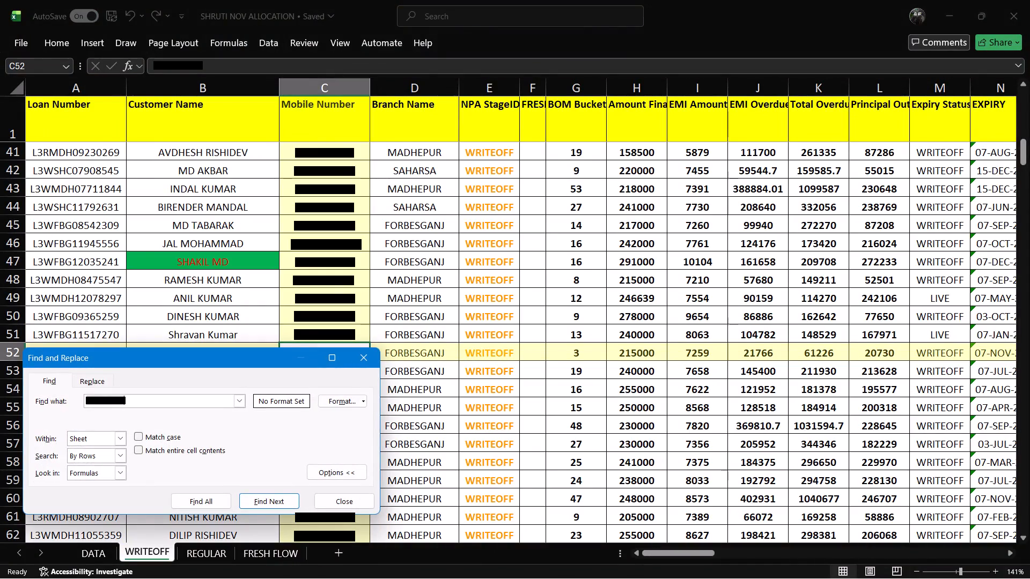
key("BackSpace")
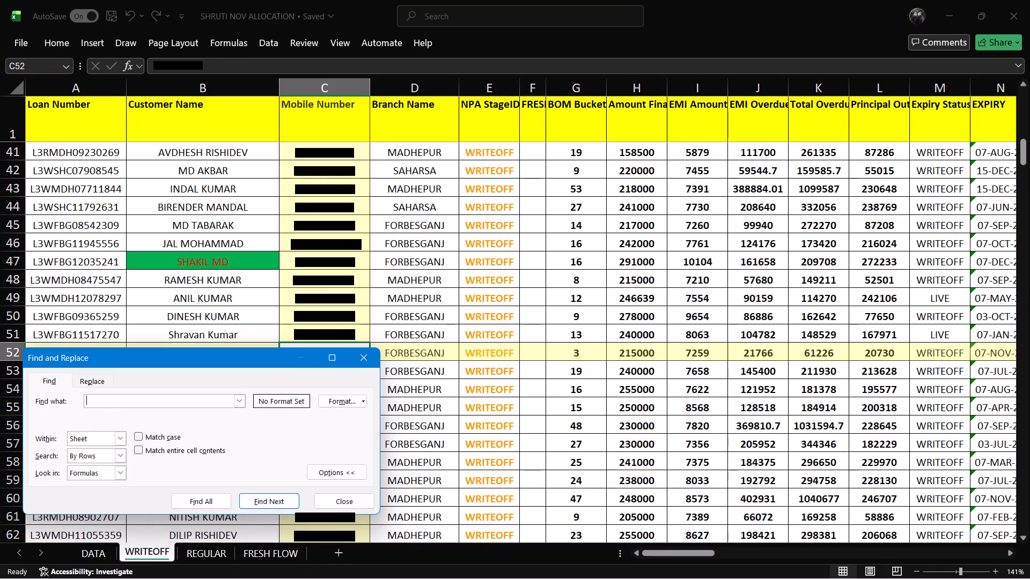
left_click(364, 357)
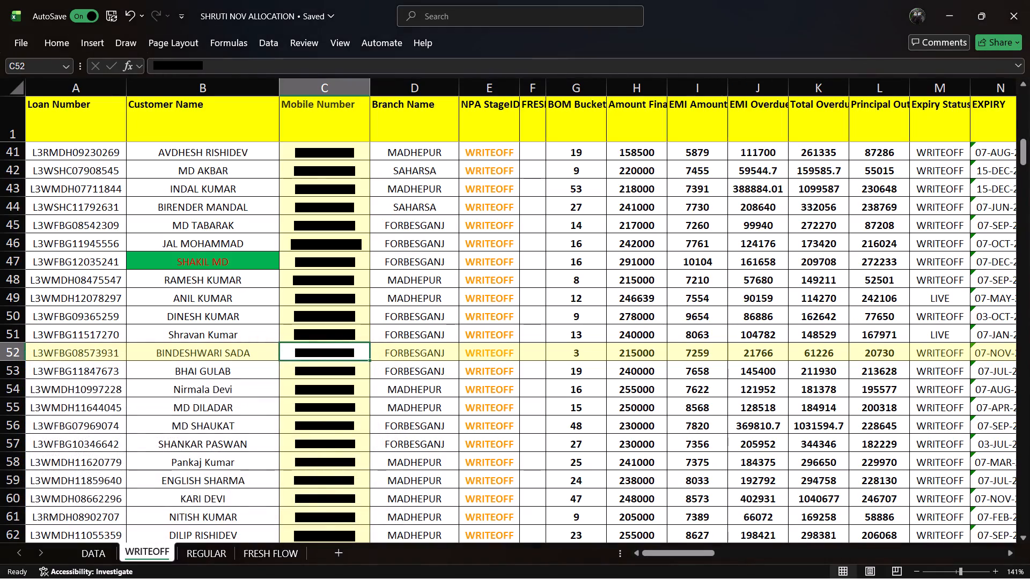
Go back to the green-highlighted customer in row 47 and check the mobile number, name and loan number.
left_click(305, 259)
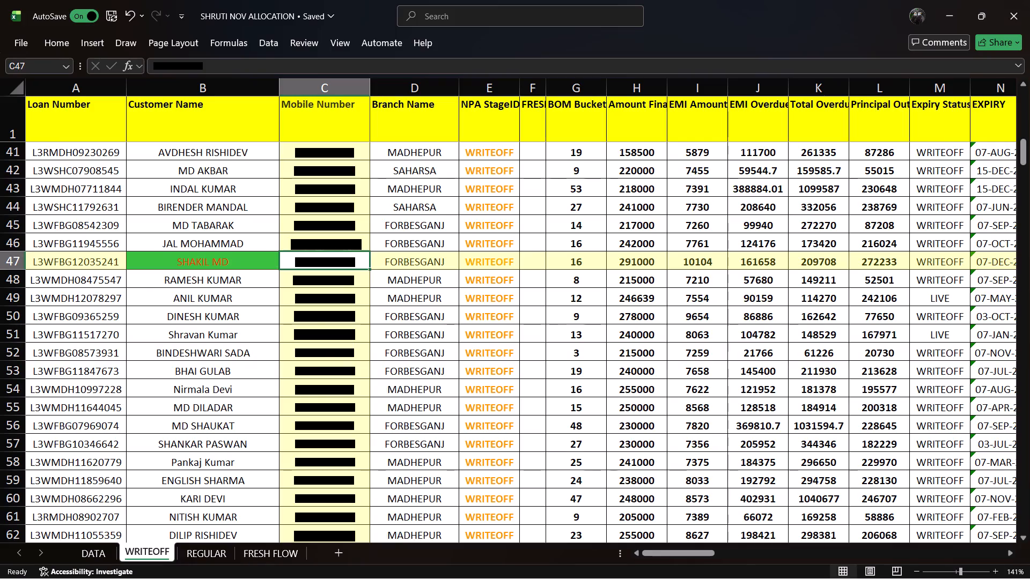
left_click(230, 261)
key("Left")
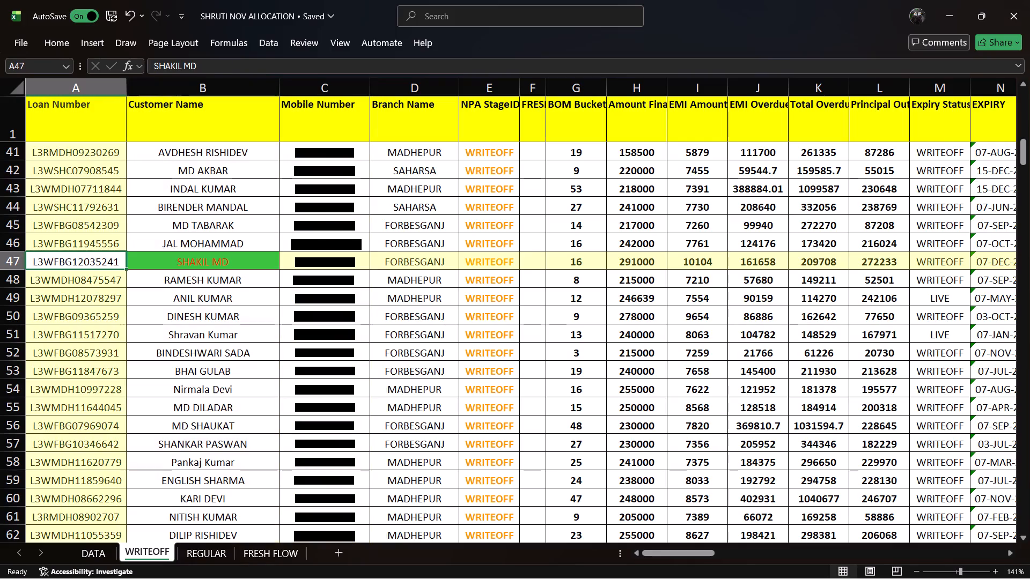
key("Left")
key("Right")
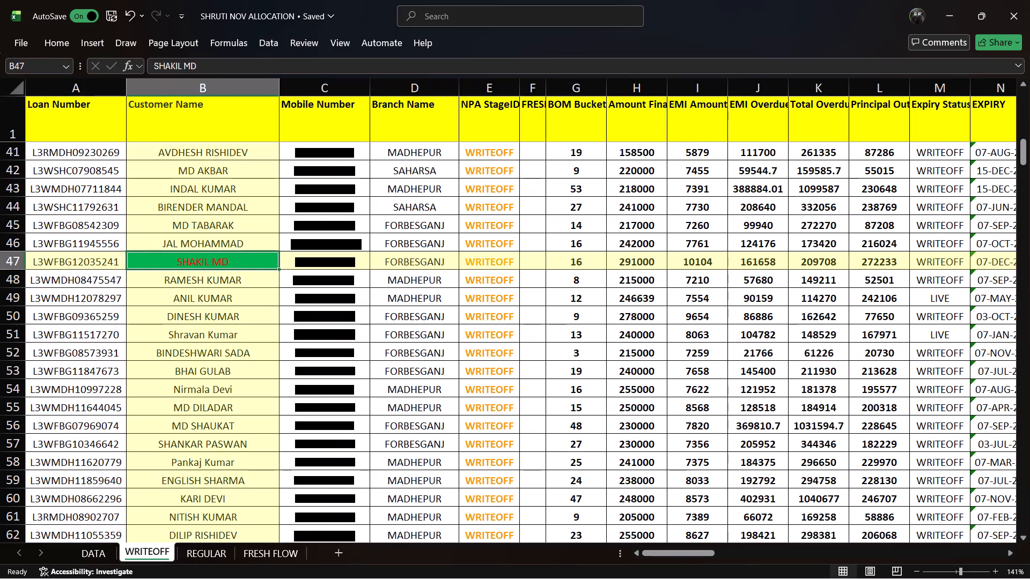
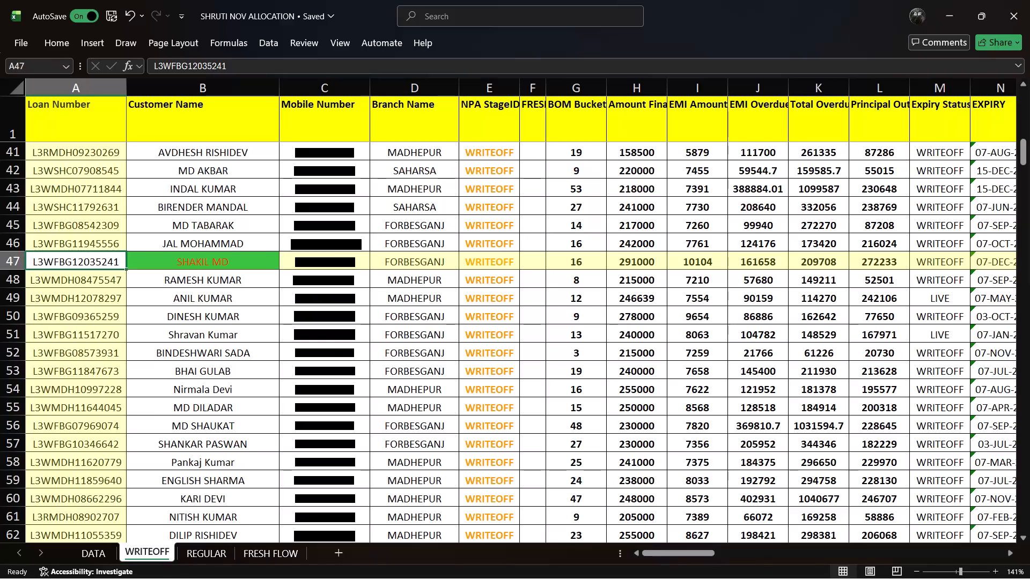
Review the green-highlighted row 47 customer's record from the loan number across to the BOM bucket, then return to the customer name.
key("Right")
key("Right")
key("Right")
key("Right")
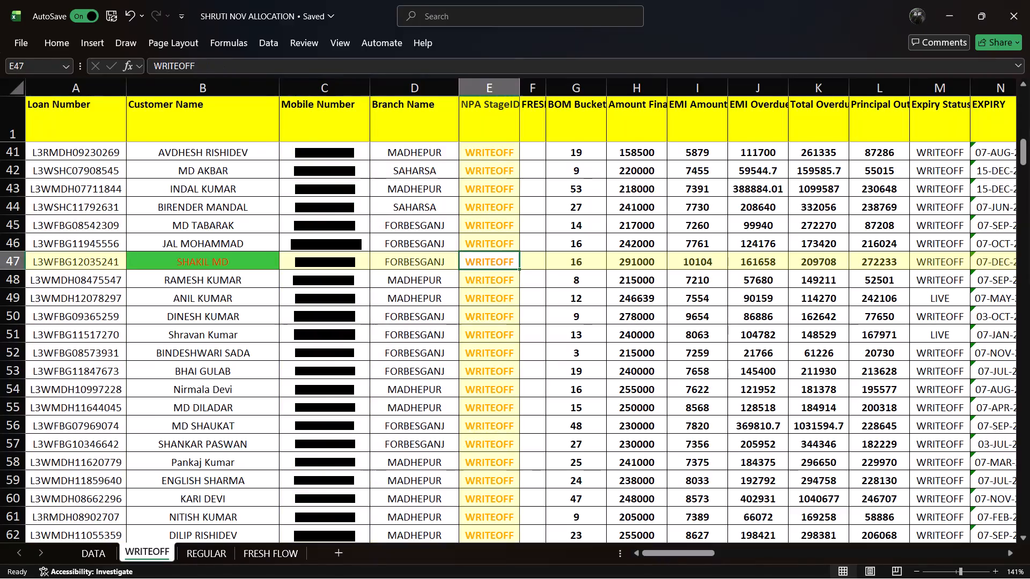
key("Right")
key("Right")
key("Left")
key("Left")
key("Left")
key("Left")
key("Left")
key("Left")
key("Left")
key("Left")
key("Left")
key("Left")
key("Left")
key("Left")
key("Left")
key("Left")
key("Left")
key("Left")
key("Left")
key("Left")
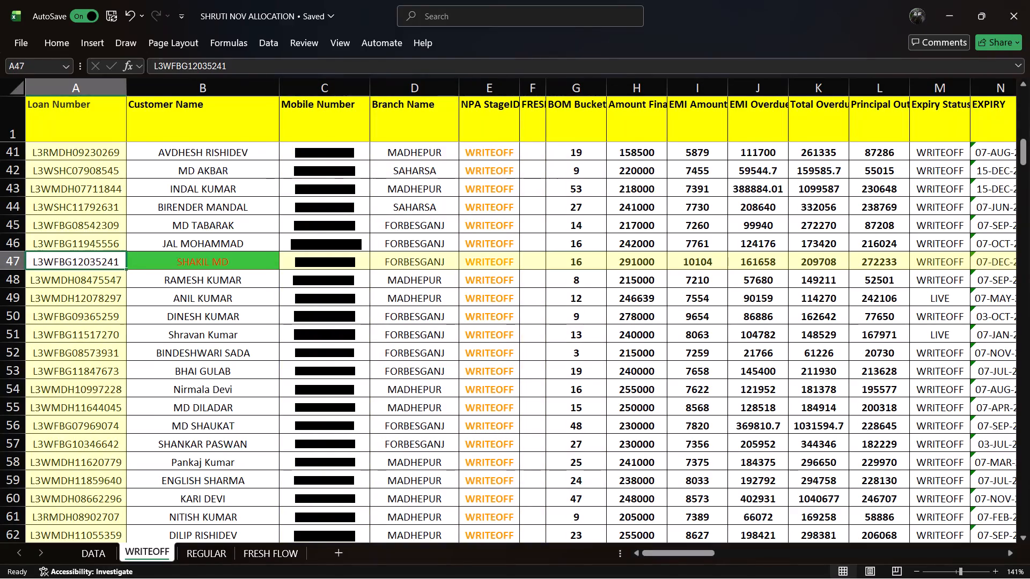
key("Right")
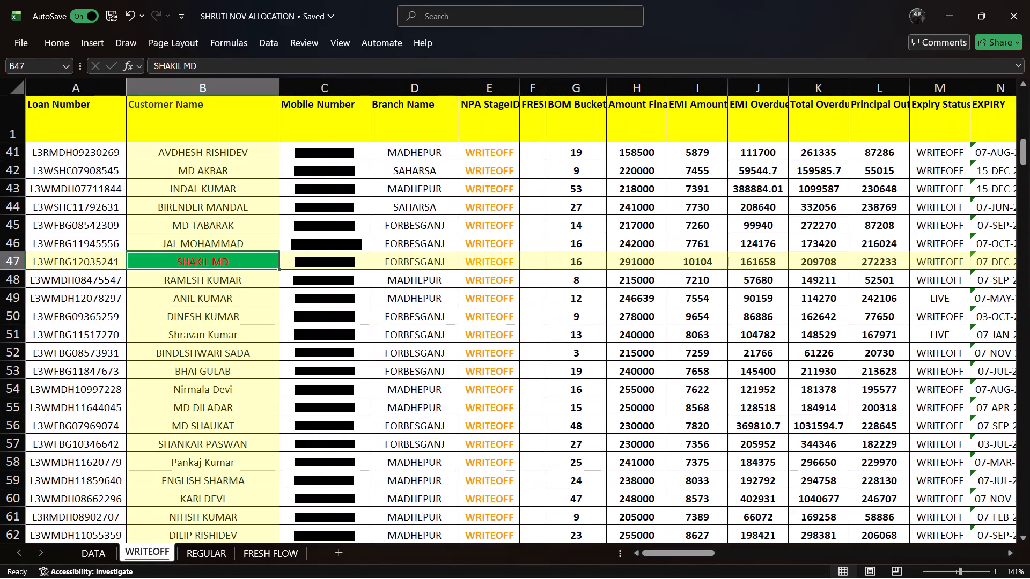
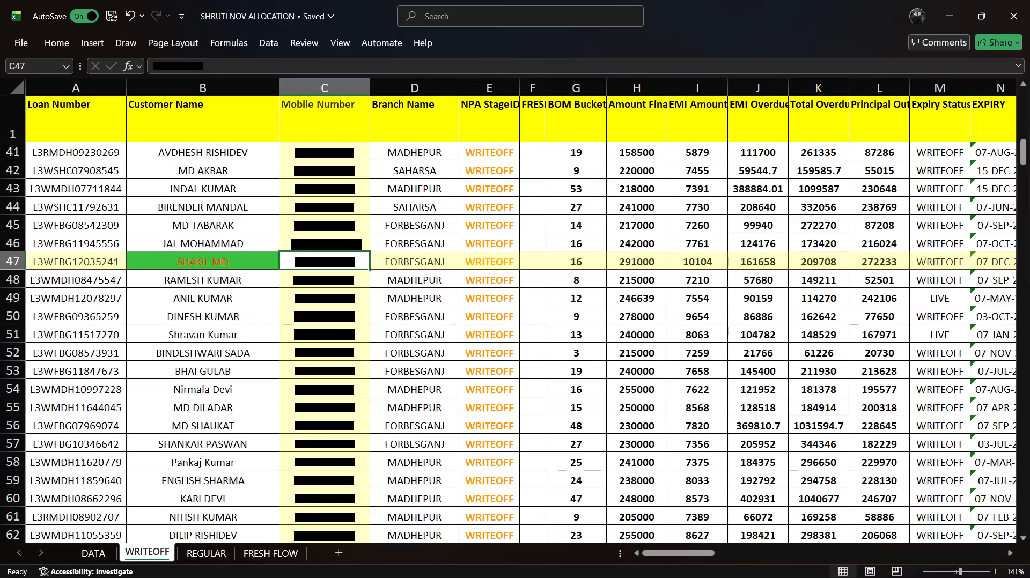
Save the November allocation workbook and go to the customer name cell in row 47.
key("ctrl+s")
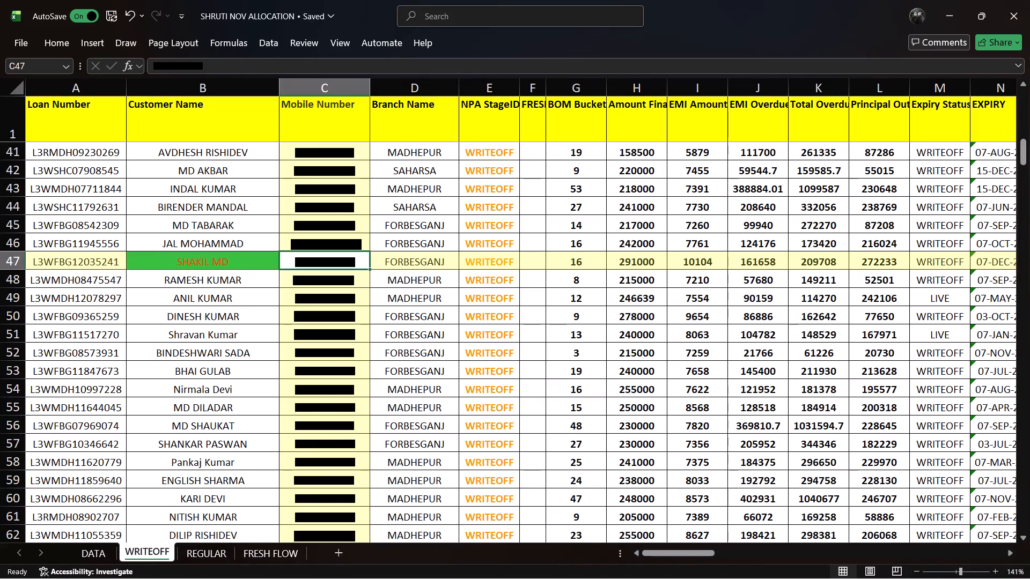
key("Left")
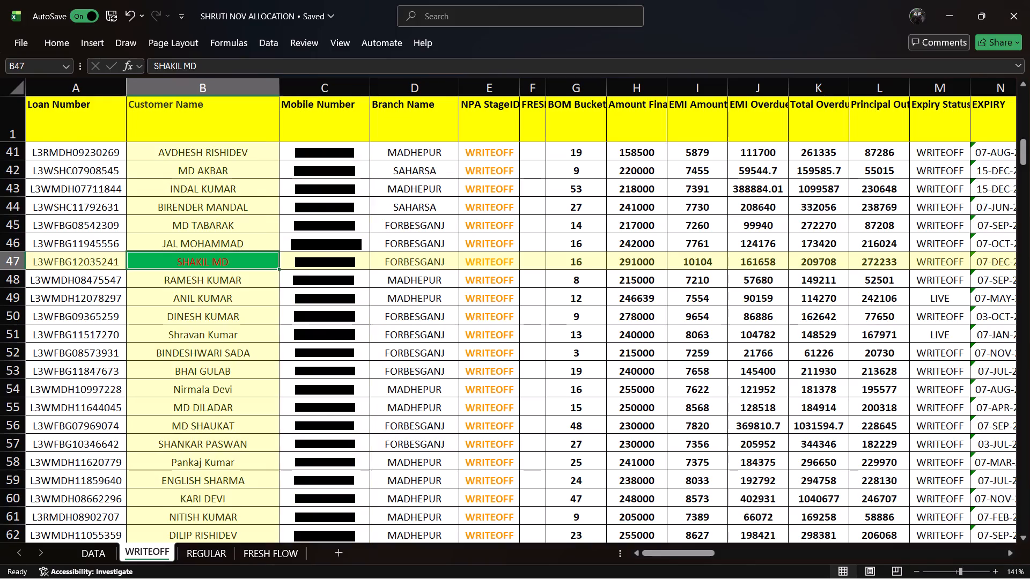
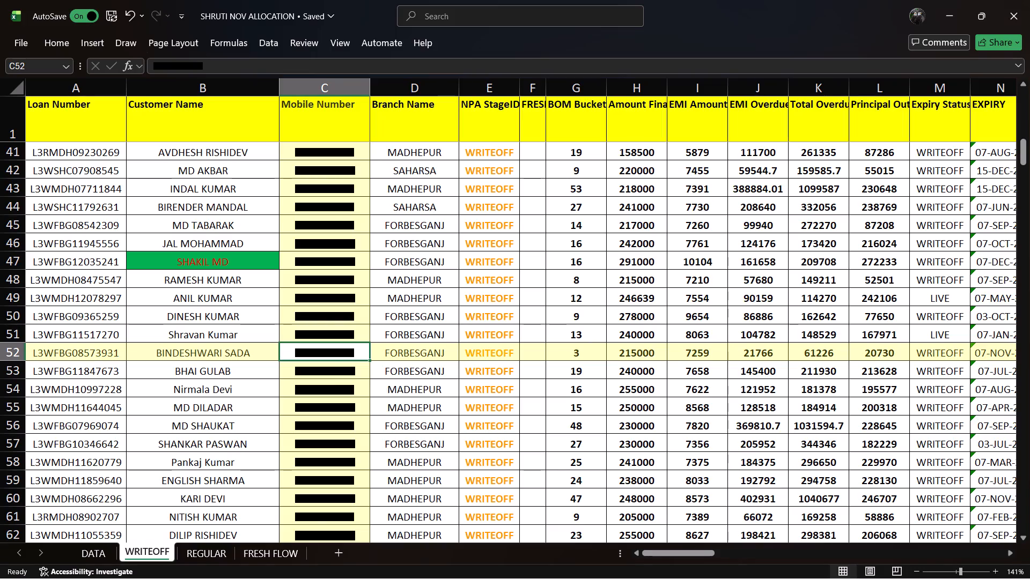
Enter TNC as the feedback for the write-off customer in row 52.
key("Right")
key("Right")
key("Right")
key("Right")
key("Right")
key("Right")
key("Right")
key("Right")
key("Right")
key("Right")
key("Right")
key("Right")
key("Right")
key("Right")
key("Right")
key("Right")
key("Right")
key("Right")
key("Right")
key("Right")
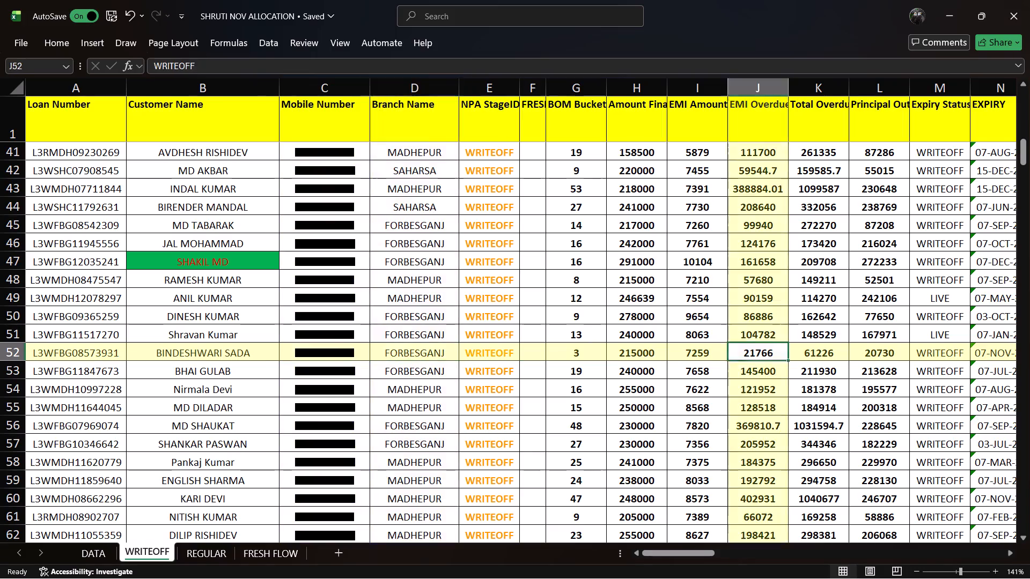
key("Right")
key("Right")
key("Right")
key("Right")
key("Right")
key("Right")
key("Right")
key("Right")
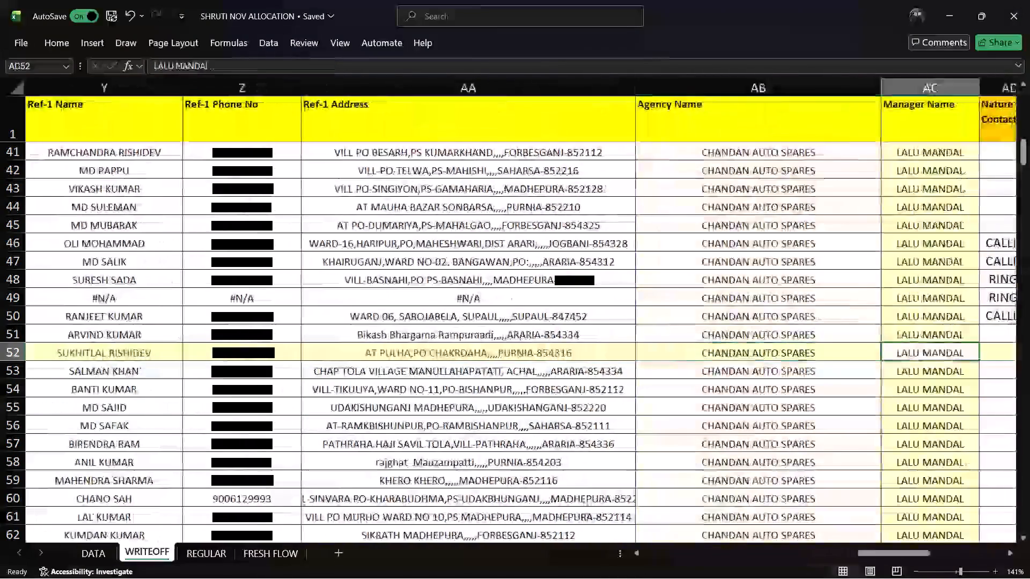
key("Right")
key("Right")
key("Right")
key("Right")
key("Right")
key("Right")
key("Right")
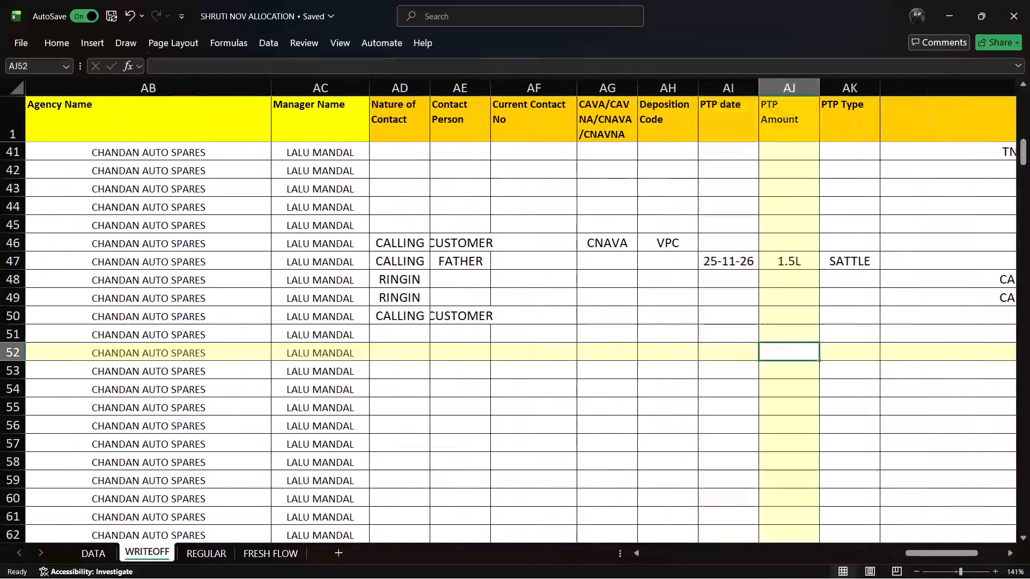
key("Right")
key("Right")
key("Right")
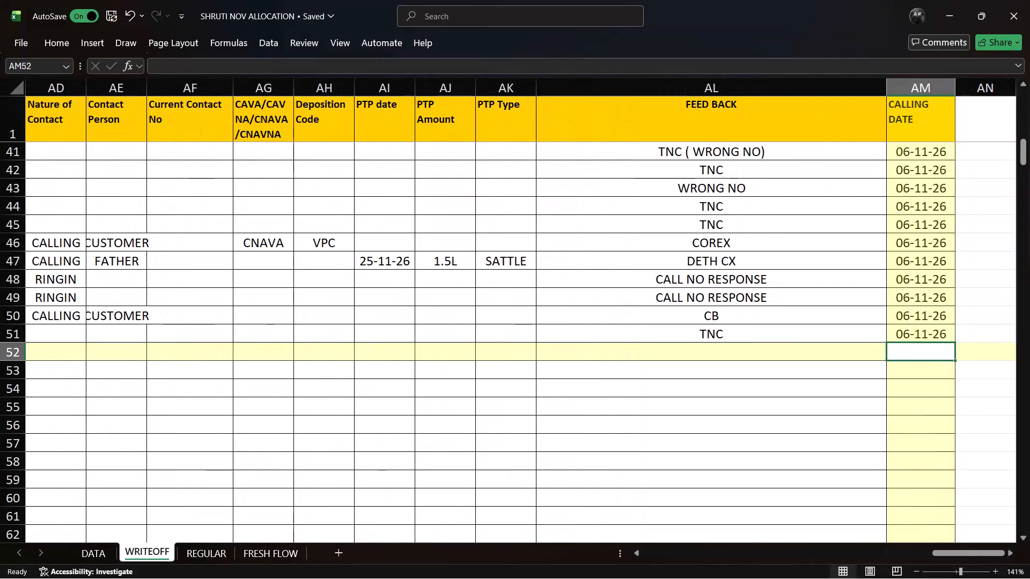
key("Left")
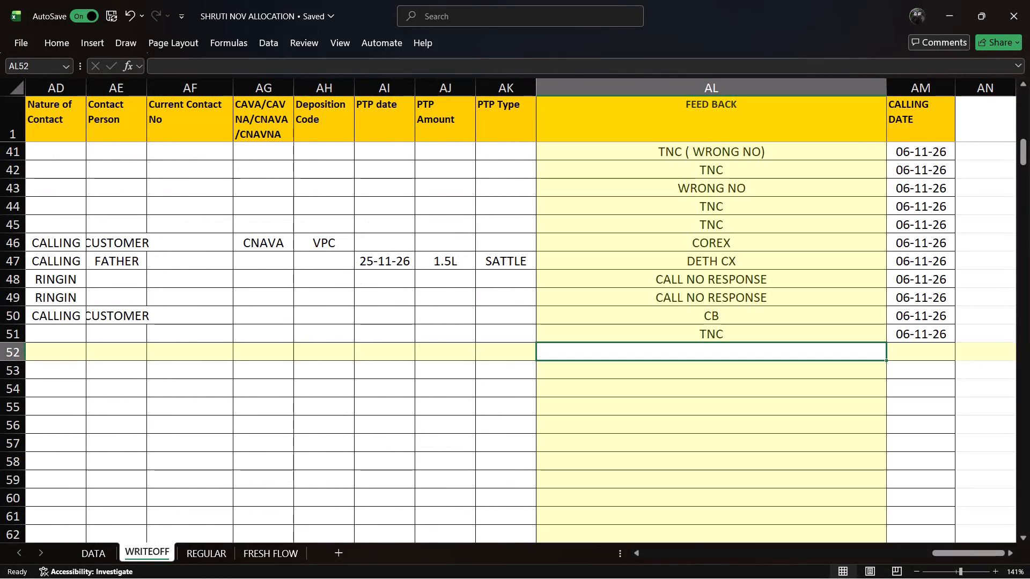
key("t")
key("BackSpace")
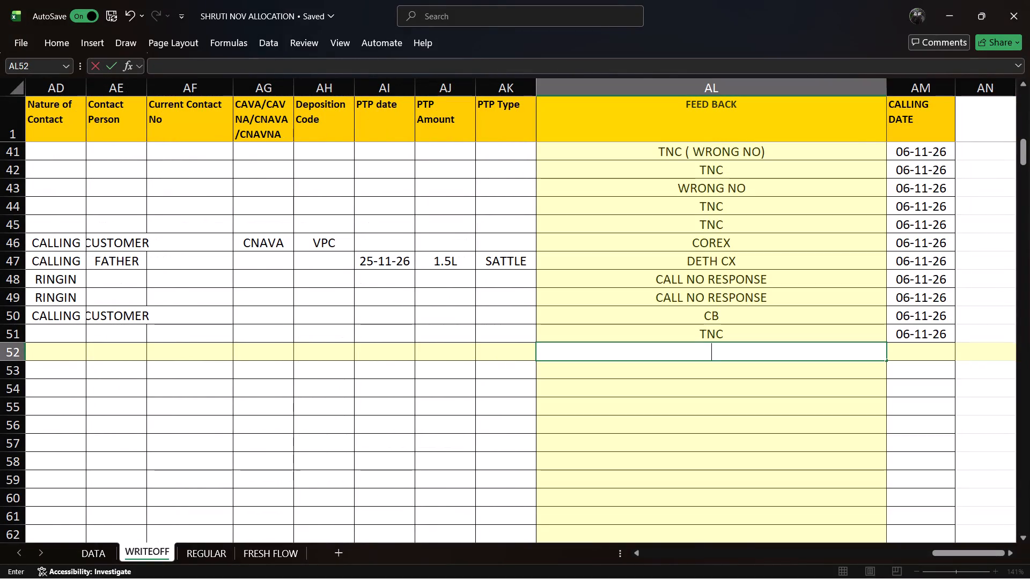
key("y")
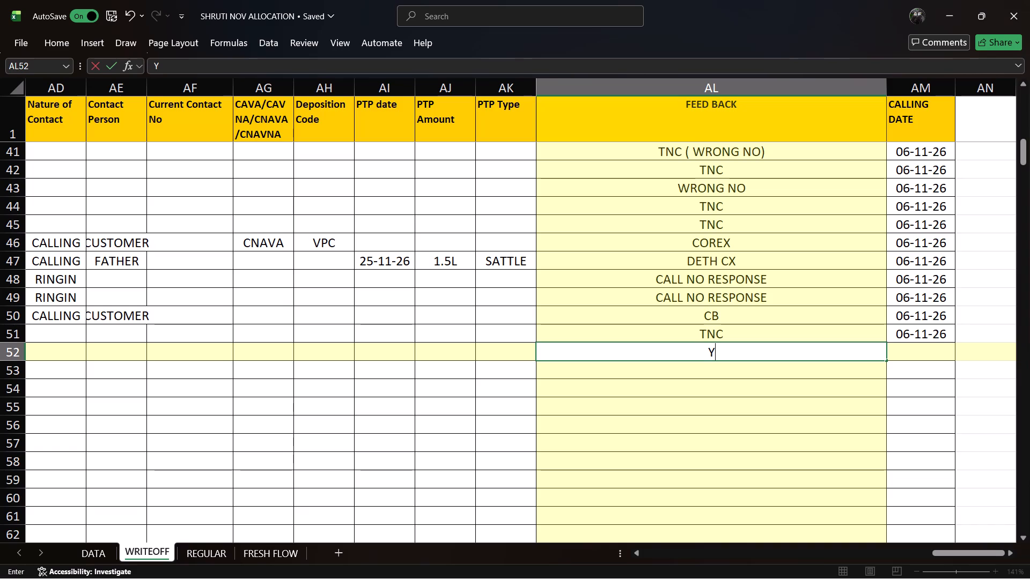
key("BackSpace")
key("t")
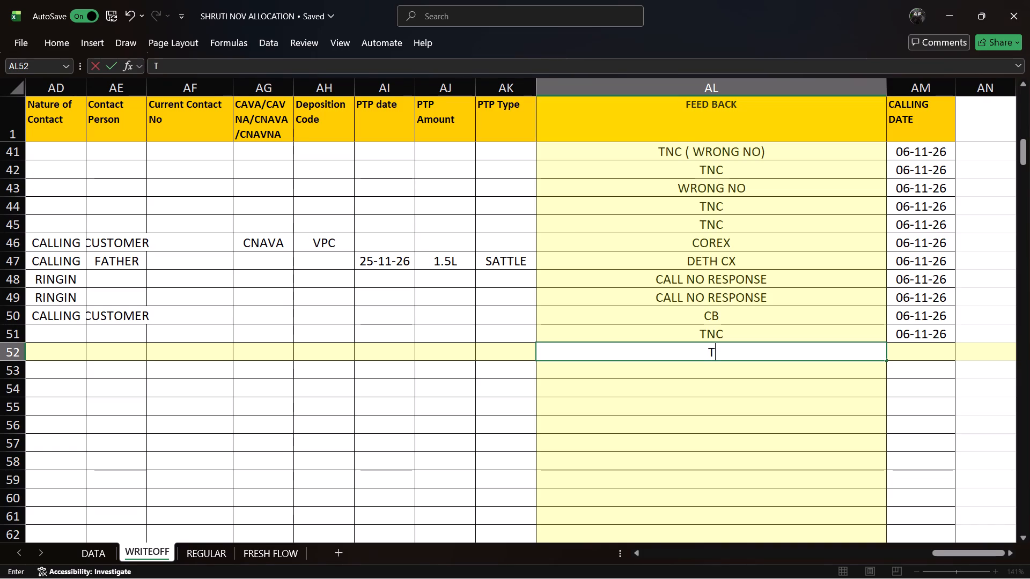
type("NC")
key("Right")
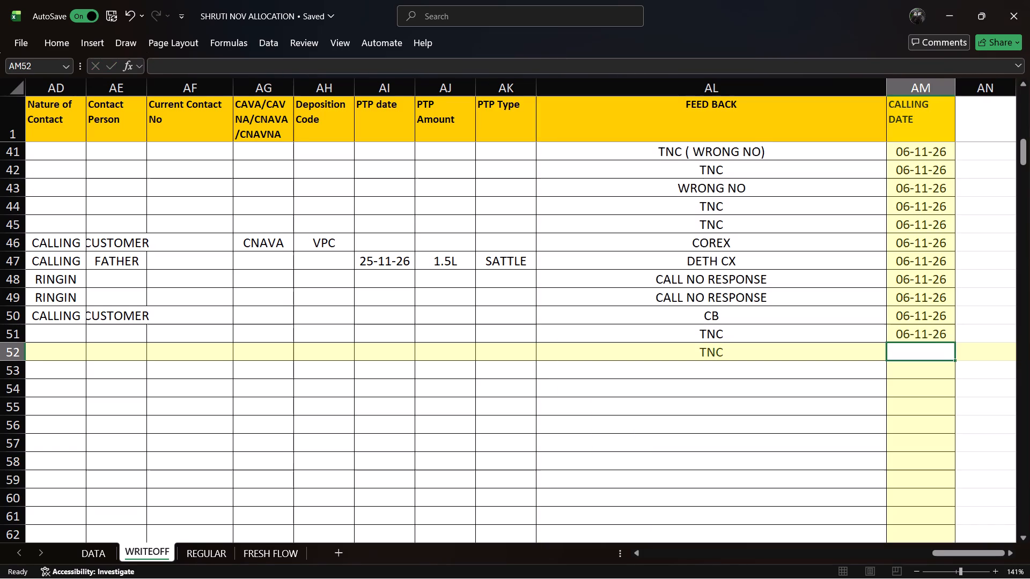
Enter today's date, 06-11-2026, as the calling date in row 52 and save the workbook.
key("ctrl+semicolon")
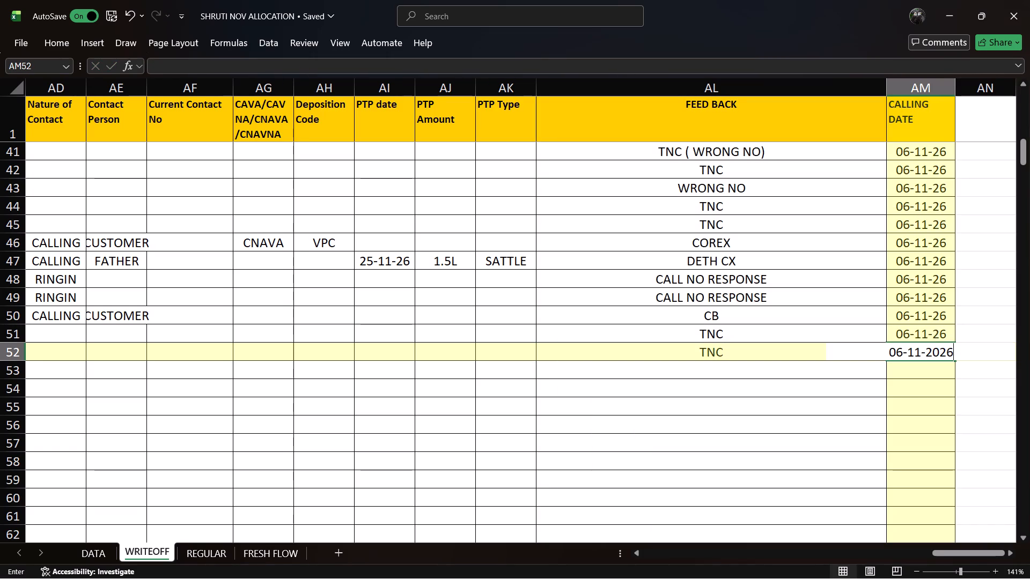
key("ctrl+s")
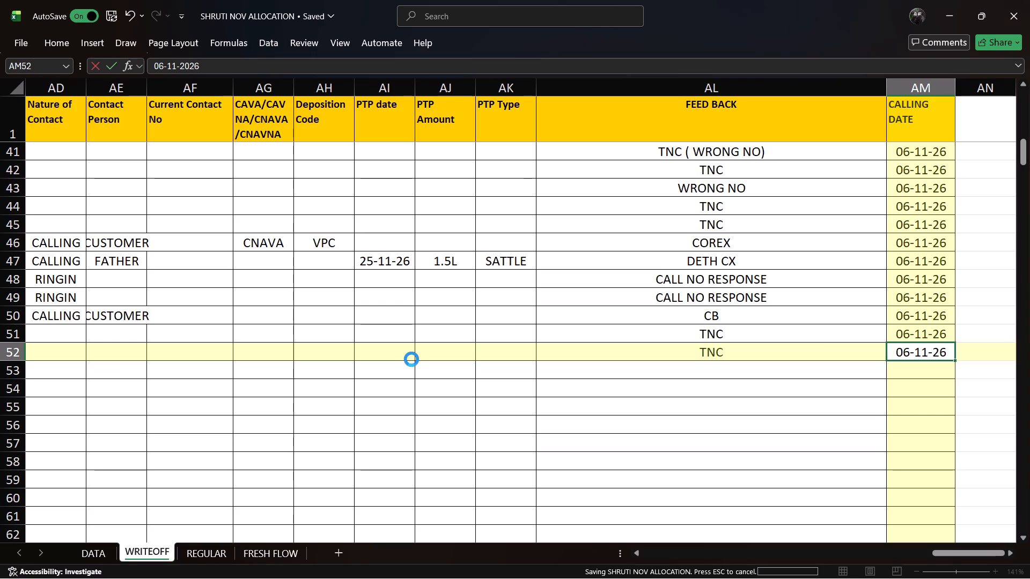
Go to the next customer's mobile number cell in row 53, saving the November allocation workbook on the way.
key("Down")
key("Left")
key("Left")
key("Left")
key("Left")
key("Left")
key("Left")
key("Left")
key("Left")
key("Left")
key("Left")
key("Left")
key("Left")
key("Left")
key("Left")
key("Left")
key("Left")
key("Left")
key("Left")
key("Left")
key("Left")
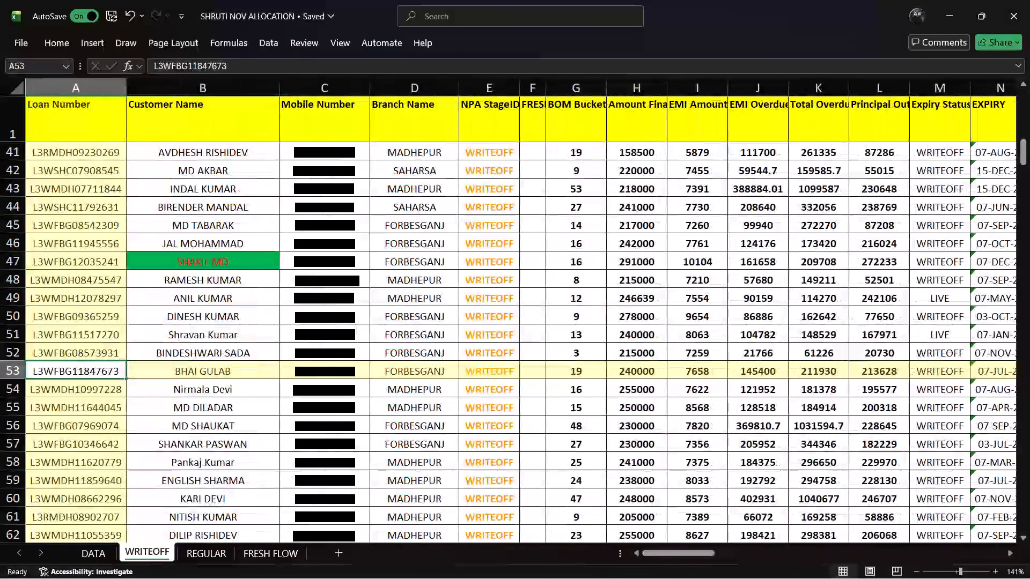
key("ctrl+s")
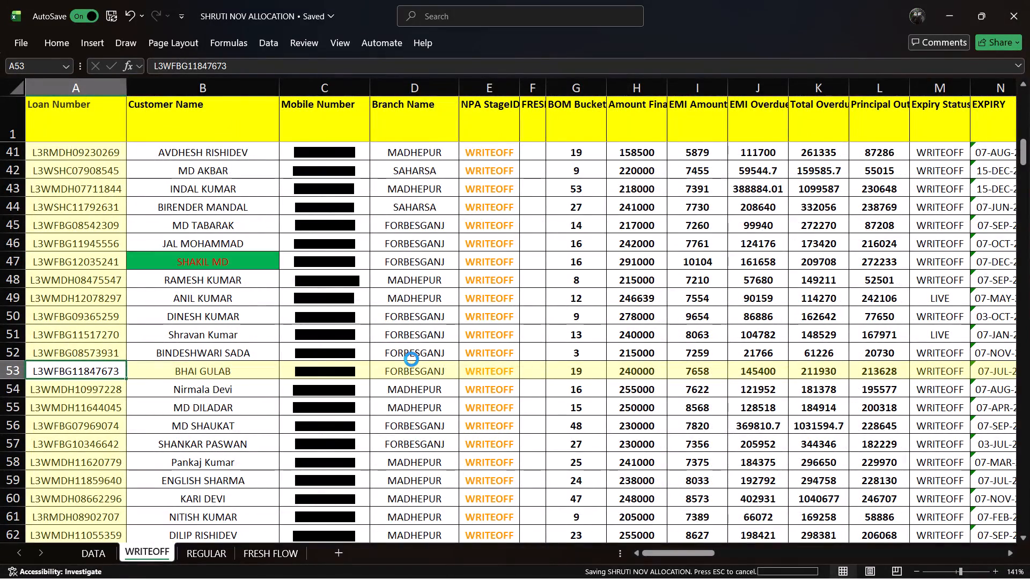
key("Right")
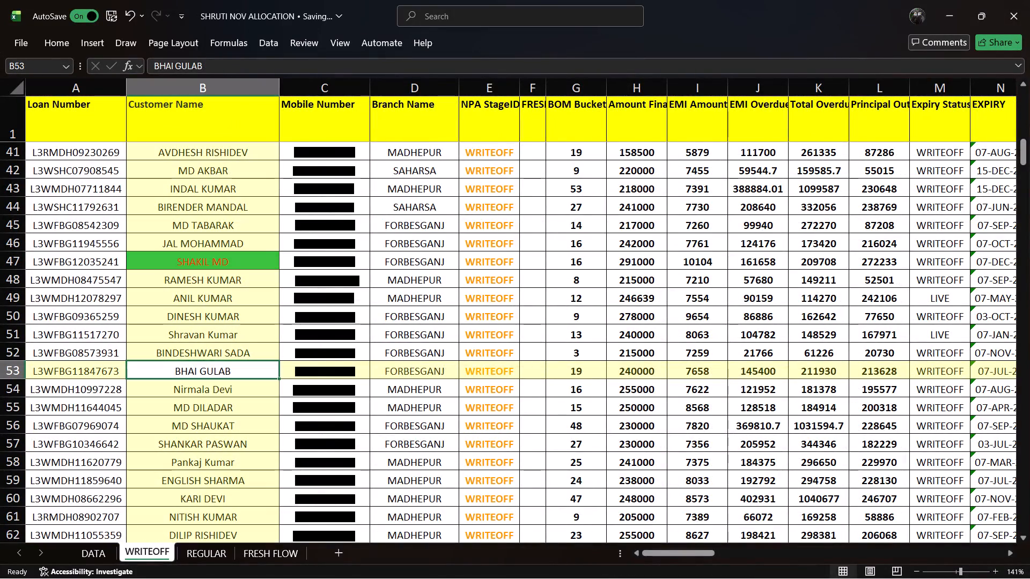
key("Right")
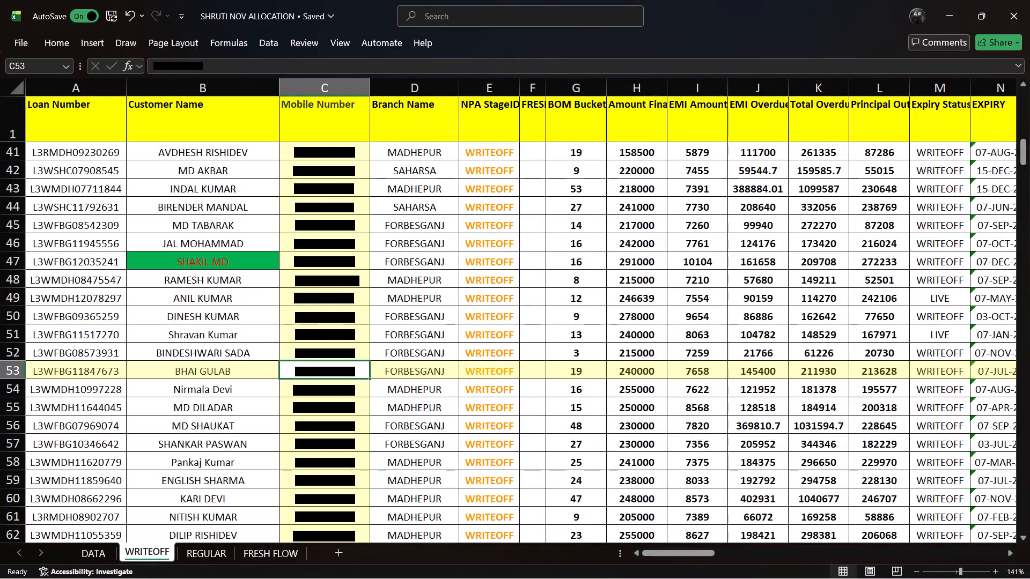
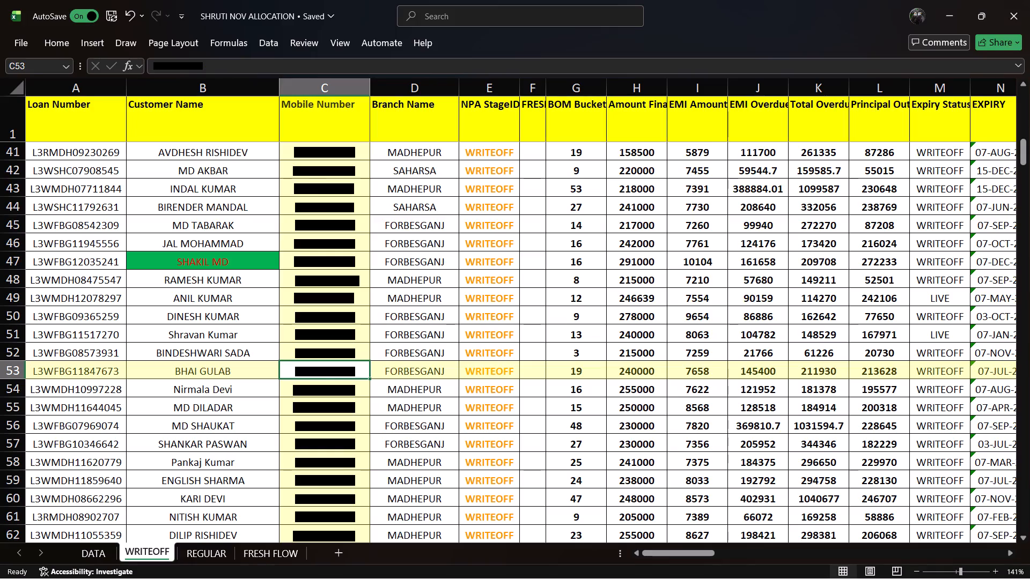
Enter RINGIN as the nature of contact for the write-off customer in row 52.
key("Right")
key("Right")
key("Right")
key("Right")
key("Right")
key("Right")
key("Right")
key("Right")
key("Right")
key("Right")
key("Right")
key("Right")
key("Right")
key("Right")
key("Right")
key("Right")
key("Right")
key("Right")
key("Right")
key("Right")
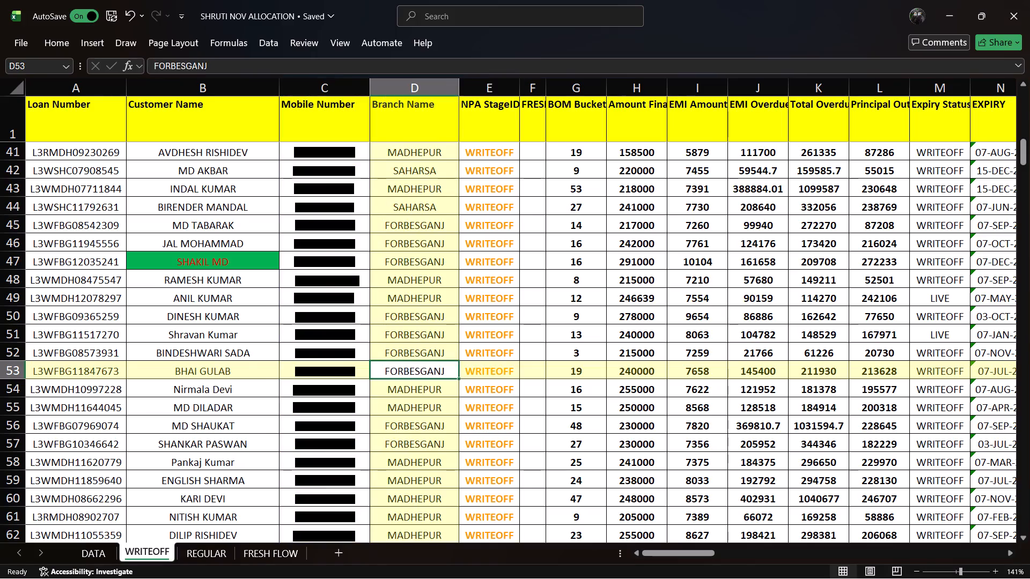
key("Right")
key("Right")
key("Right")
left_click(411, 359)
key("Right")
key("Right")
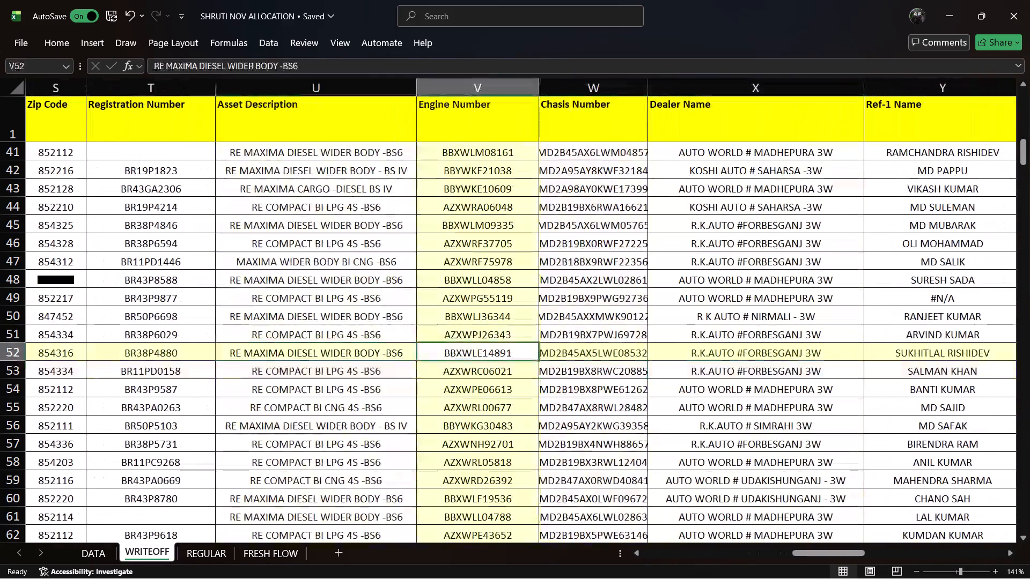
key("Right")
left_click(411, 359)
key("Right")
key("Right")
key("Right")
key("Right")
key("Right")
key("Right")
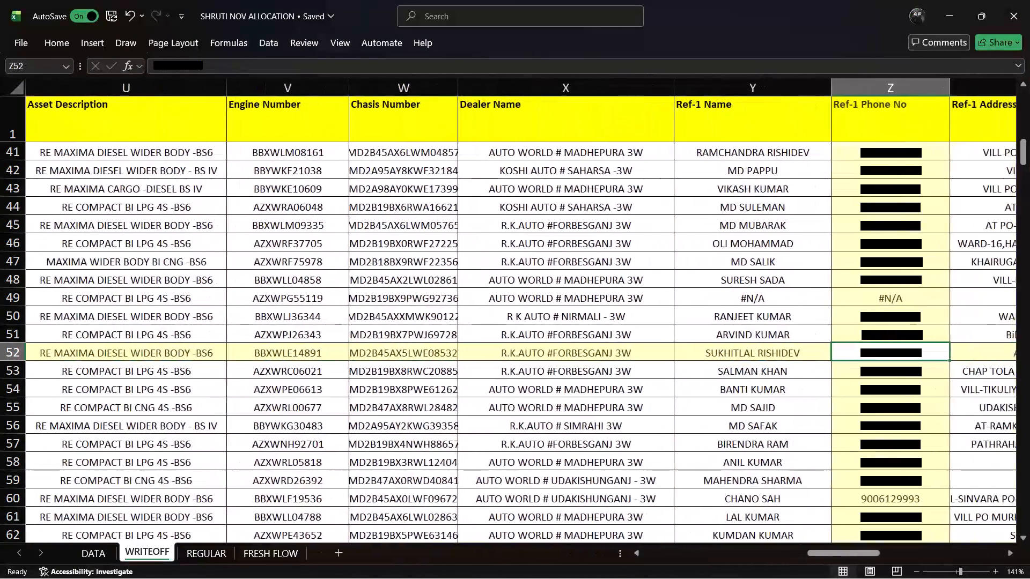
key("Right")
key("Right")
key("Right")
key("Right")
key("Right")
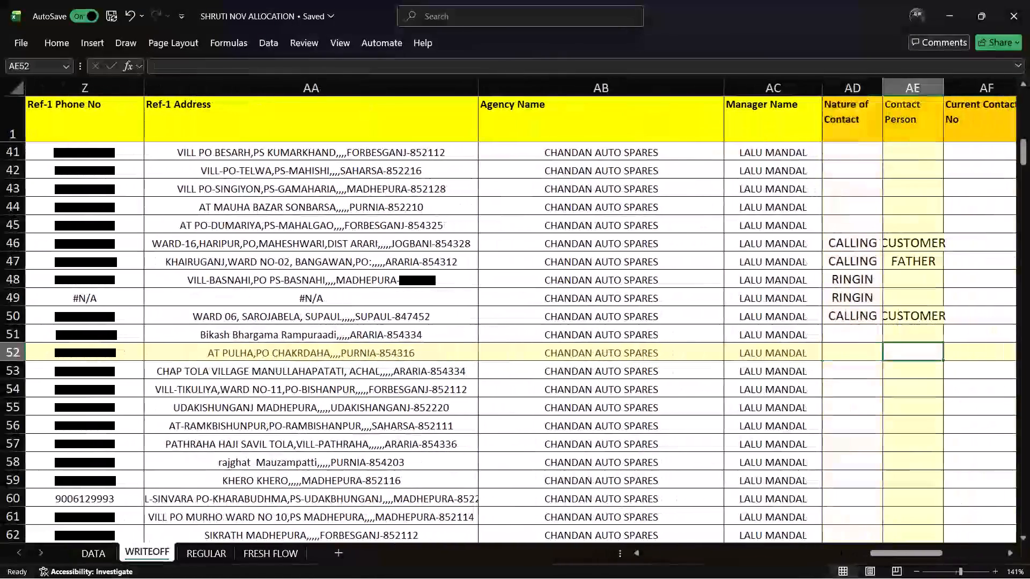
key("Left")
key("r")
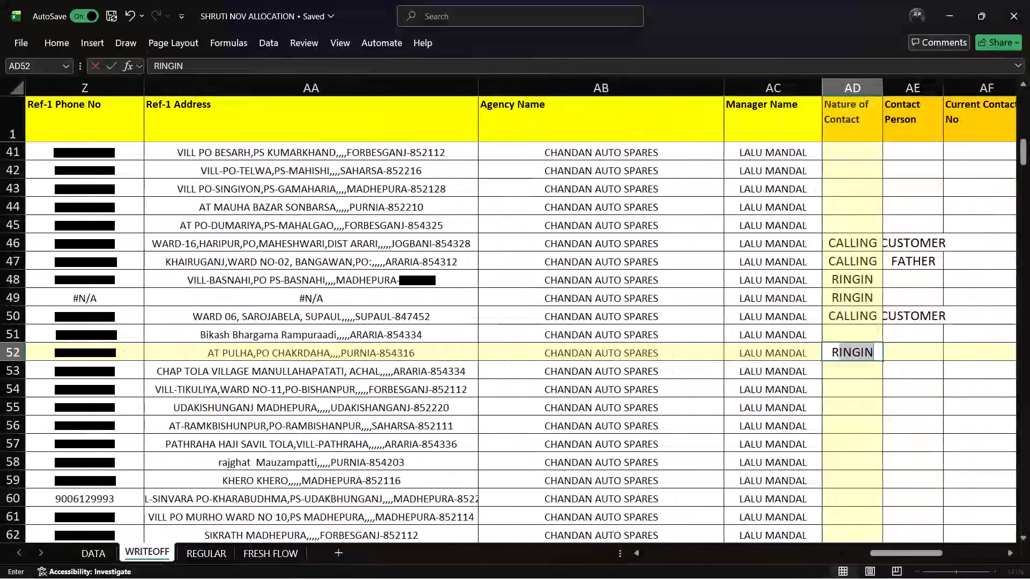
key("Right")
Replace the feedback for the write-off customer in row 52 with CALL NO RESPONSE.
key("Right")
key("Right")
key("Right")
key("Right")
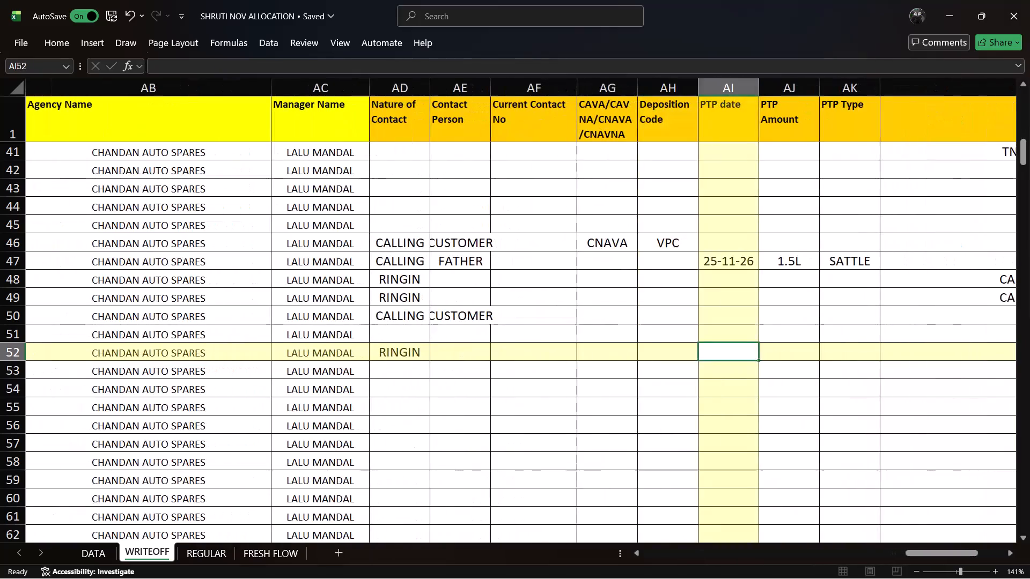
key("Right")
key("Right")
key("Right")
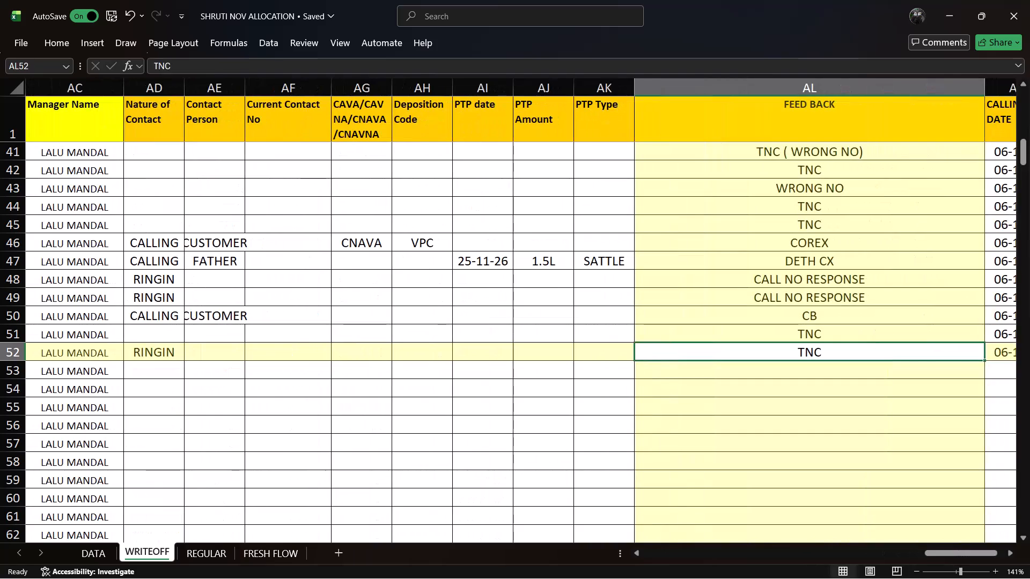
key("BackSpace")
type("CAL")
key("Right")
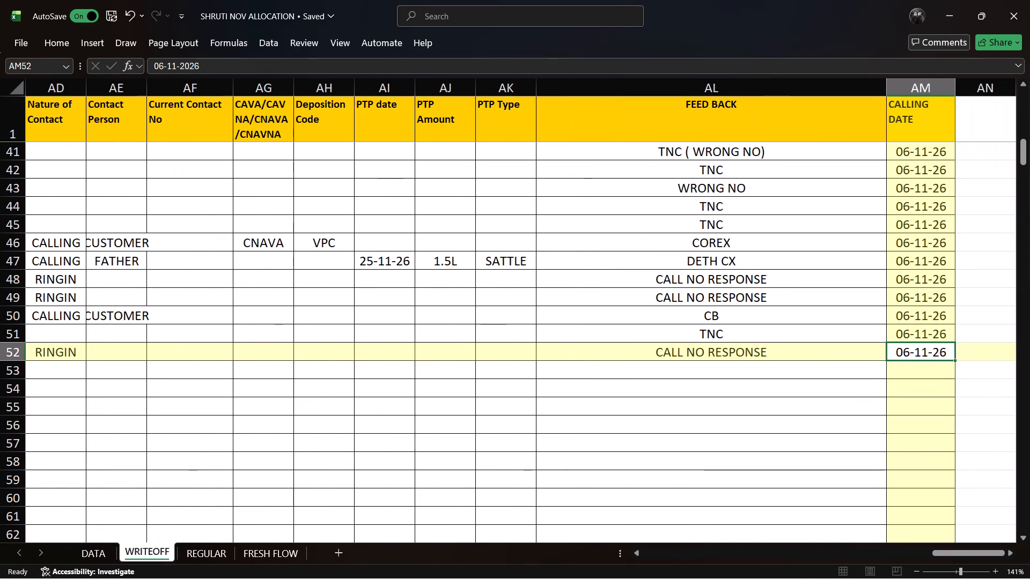
Enter RINGIN as the nature of contact for the write-off customer in row 53.
key("Left")
key("Left")
key("Left")
key("Left")
key("Left")
key("Left")
key("Left")
key("Left")
key("Left")
key("Left")
key("Left")
key("Left")
key("Left")
key("Left")
key("Left")
key("Left")
key("Left")
key("Left")
key("Left")
key("Left")
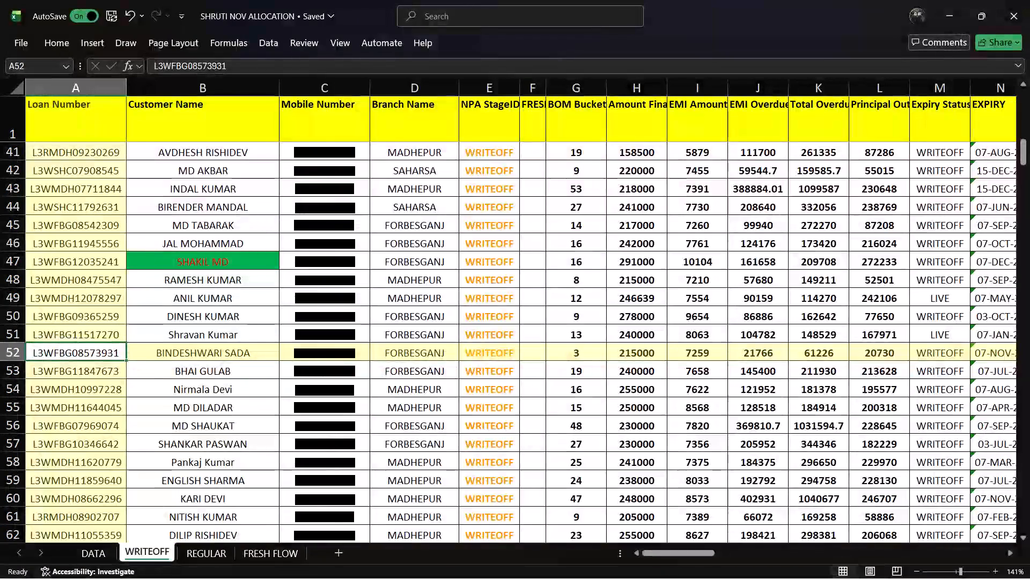
left_click(253, 370)
key("Right")
key("Right")
key("Right")
key("Right")
key("Right")
key("Right")
key("Right")
key("Right")
key("Right")
key("Right")
key("Right")
key("Right")
key("Right")
key("Right")
key("Right")
key("Right")
key("Right")
key("Right")
key("Right")
key("Right")
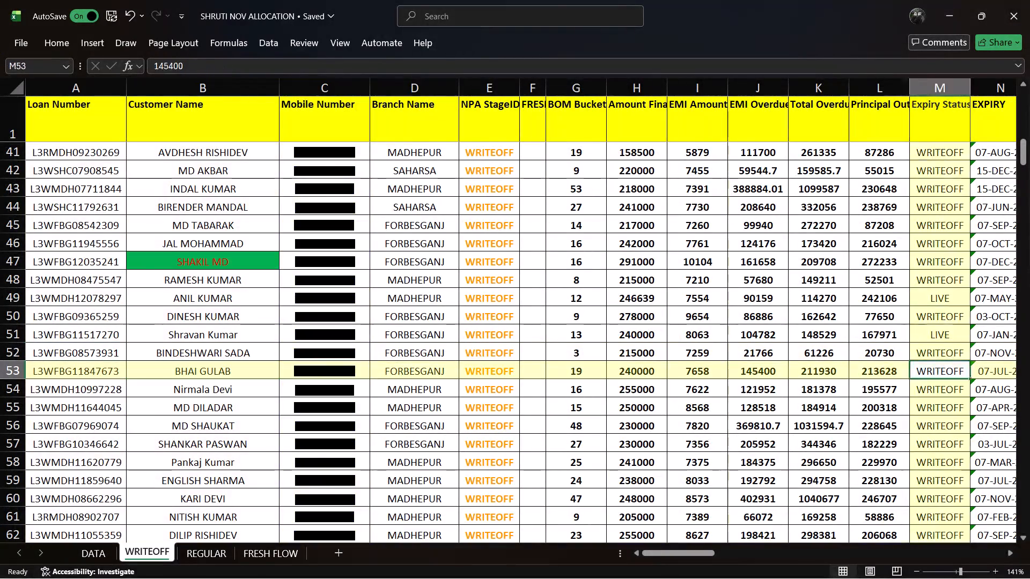
key("Right")
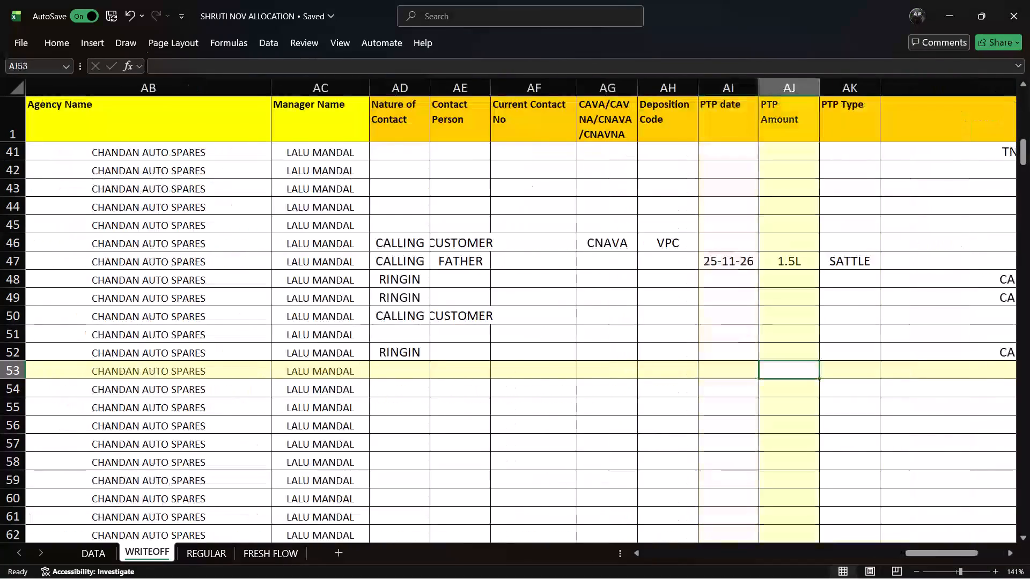
key("Left")
key("Left")
key("Left")
key("Left")
key("Left")
key("Left")
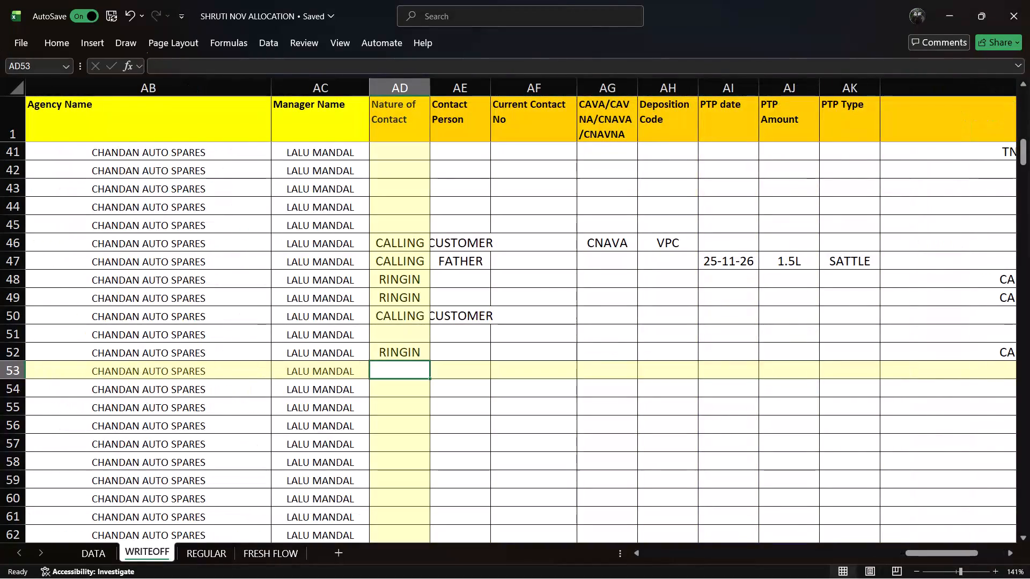
key("r")
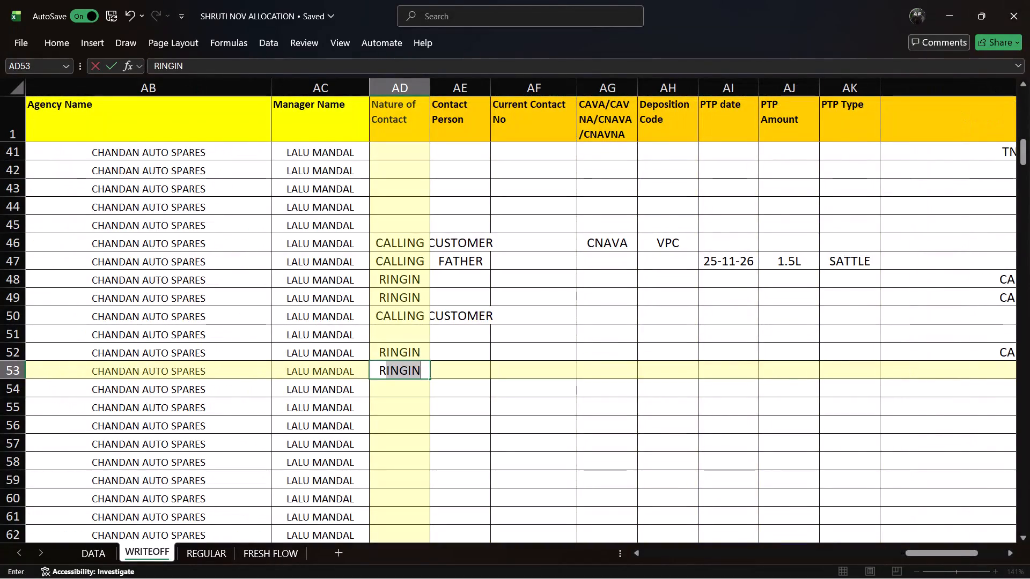
key("Up")
Clear the mistaken nature of contact entry for the customer in row 52.
key("BackSpace")
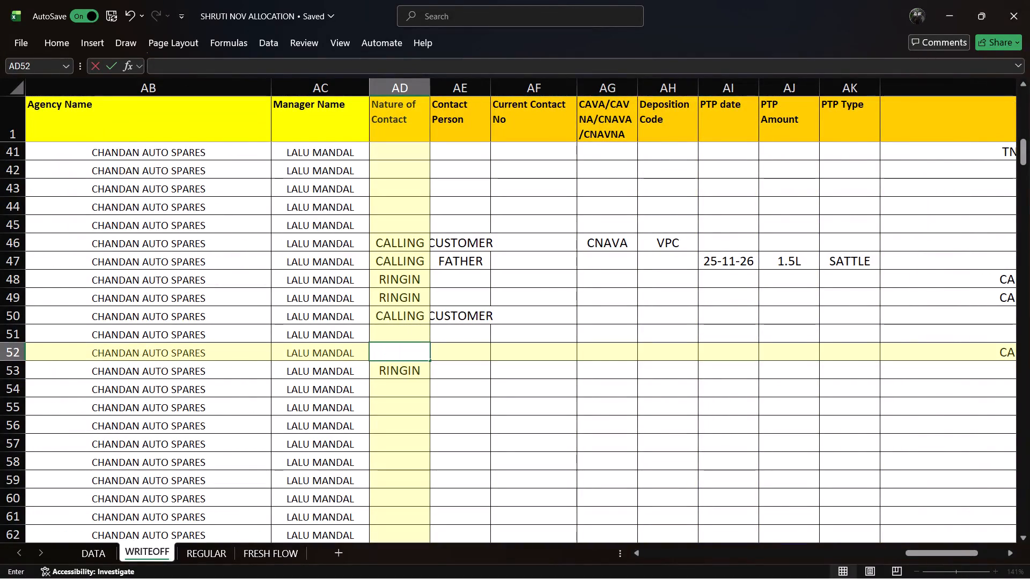
key("Down")
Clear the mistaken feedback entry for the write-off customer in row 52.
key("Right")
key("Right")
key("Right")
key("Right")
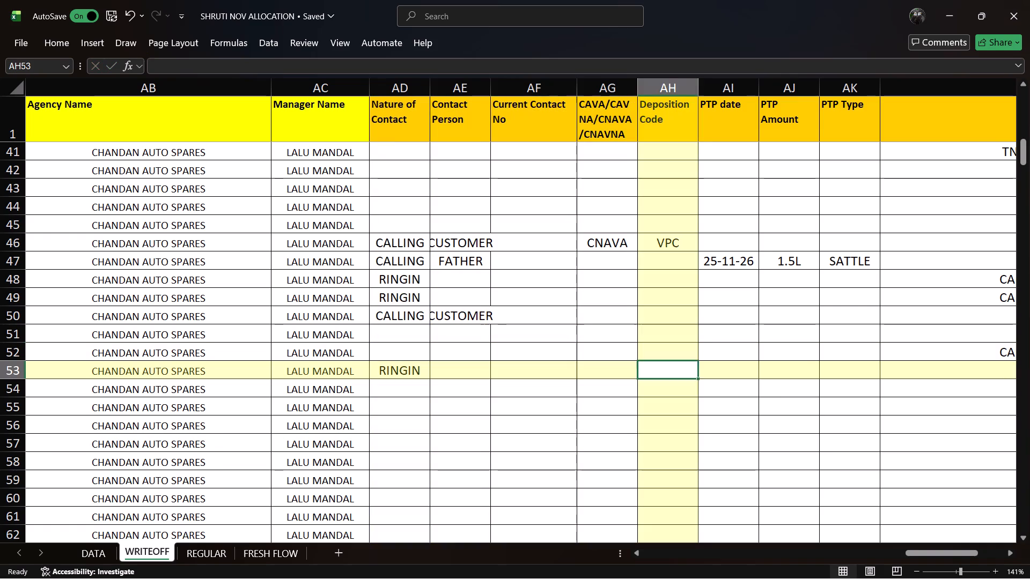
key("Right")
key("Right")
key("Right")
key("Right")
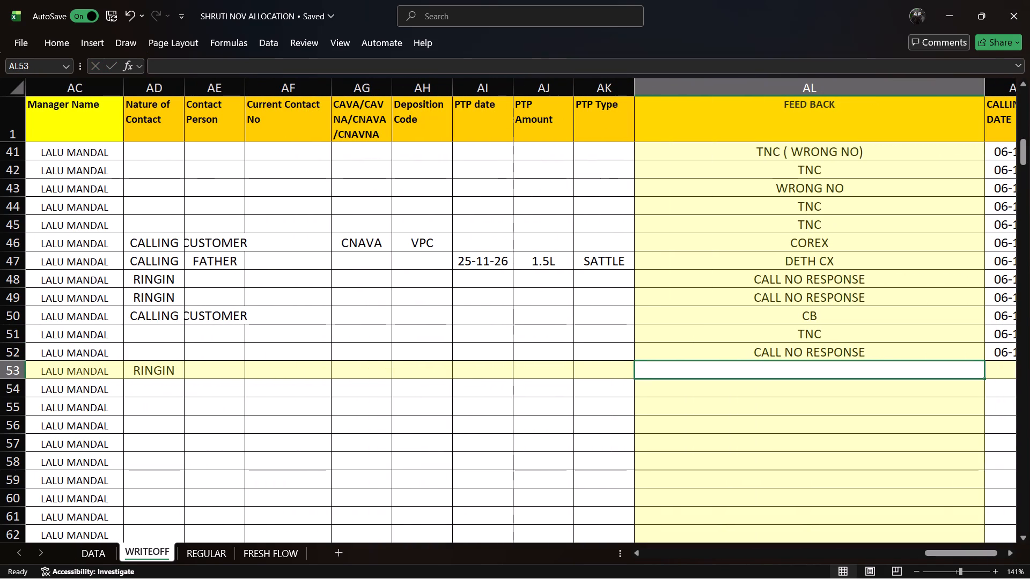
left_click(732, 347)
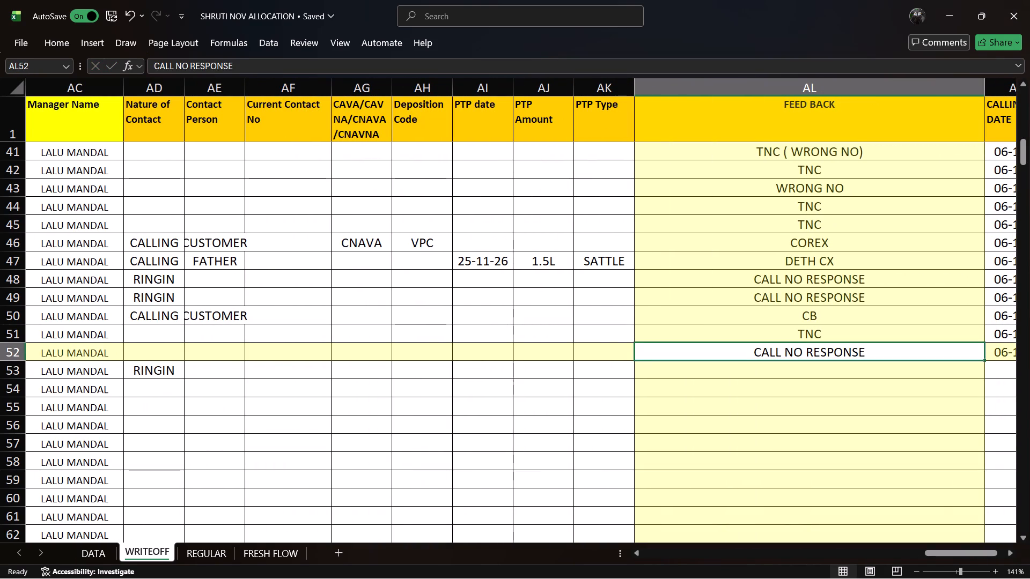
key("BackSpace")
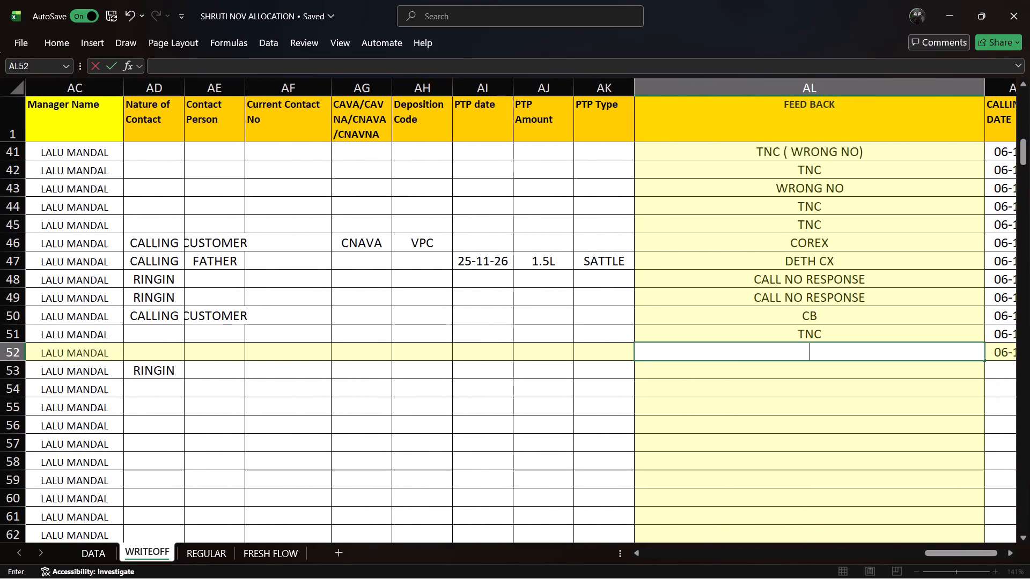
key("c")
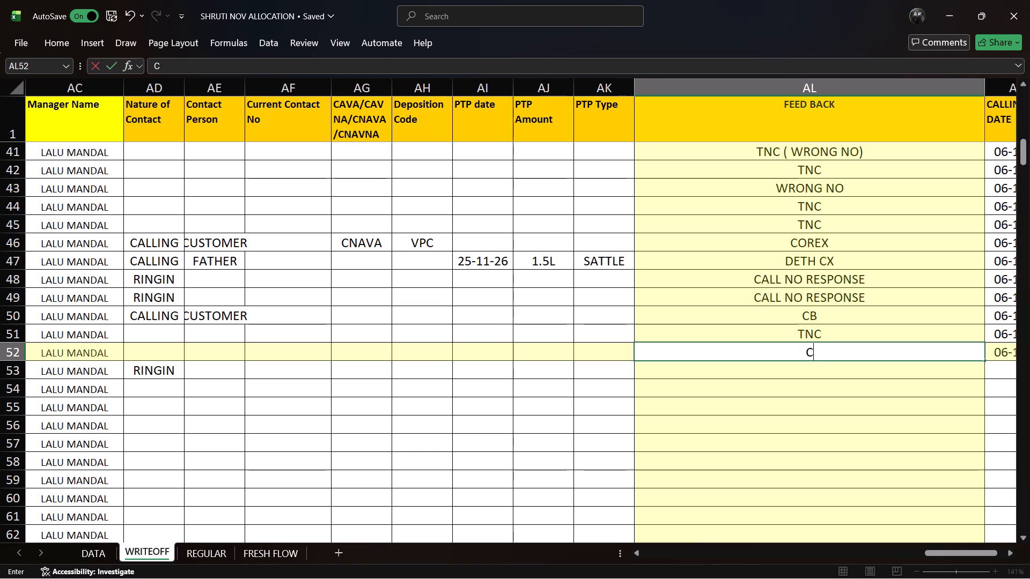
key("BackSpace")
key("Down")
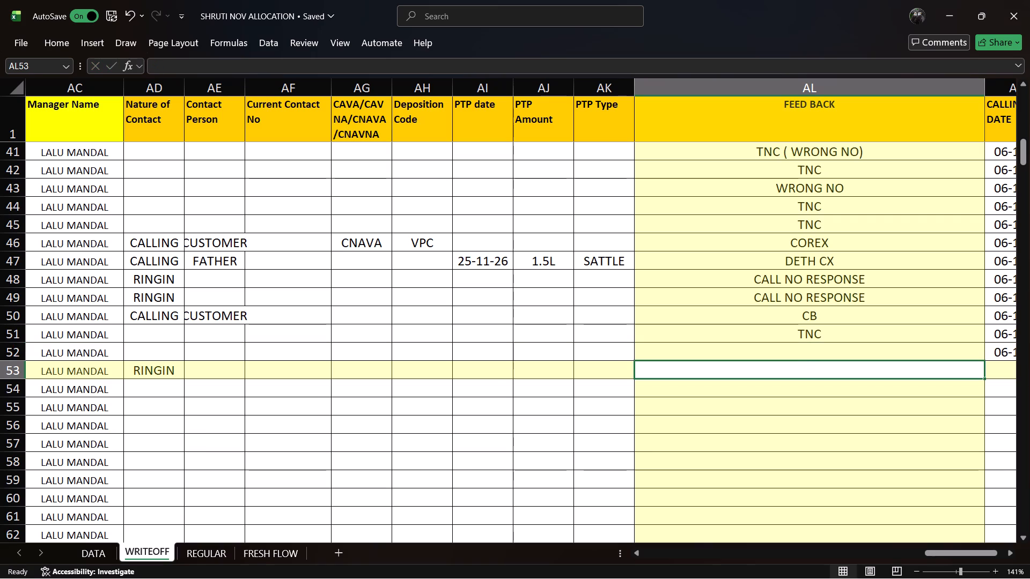
Enter CALL NO RESPONSE as the feedback for the write-off customer in row 53.
key("c")
type("AL")
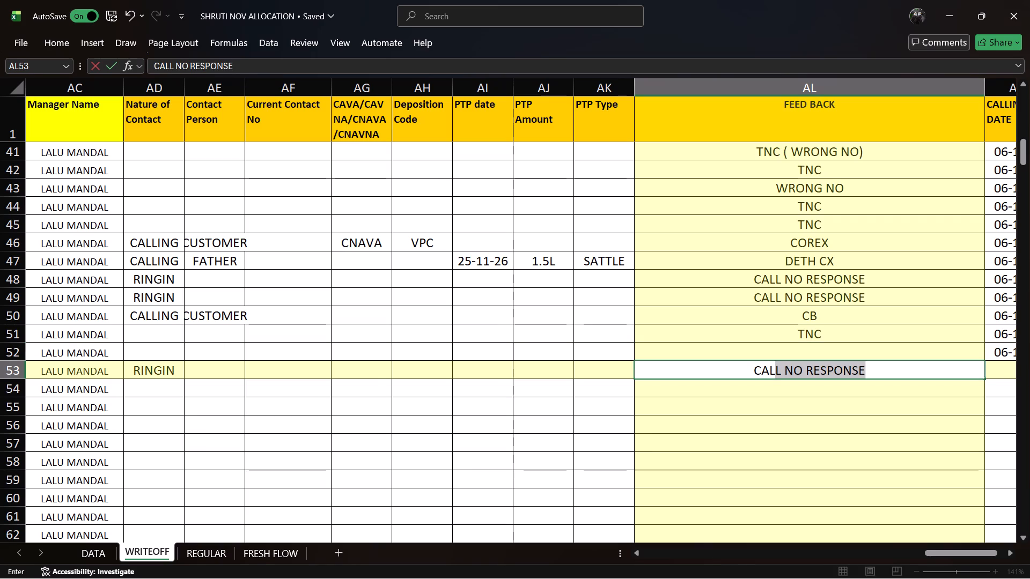
key("Up")
Enter TNC as the feedback for the write-off customer in row 52.
type("TNC")
key("Right")
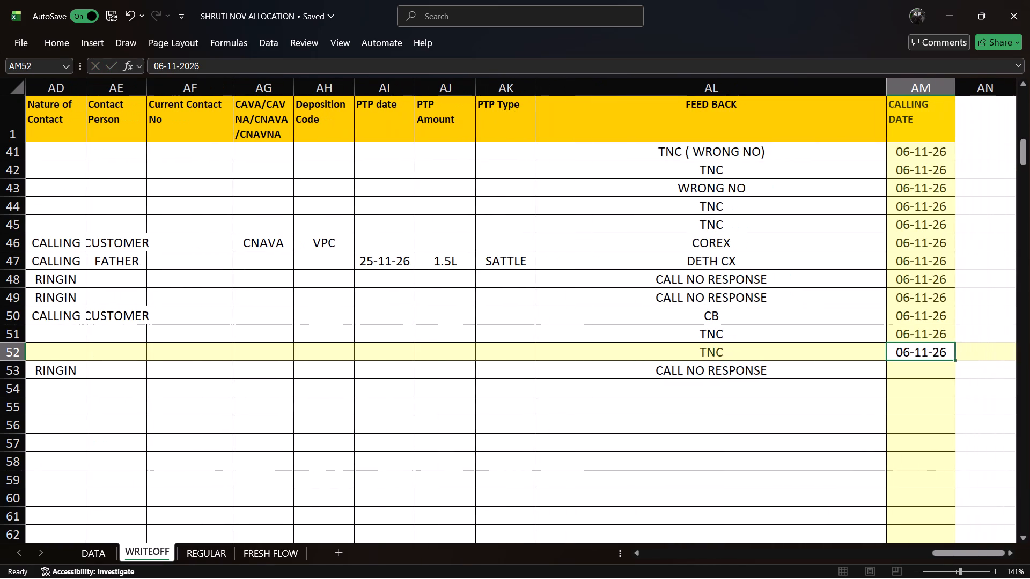
Enter today's date, 06-11-2026, as the calling date in row 53 and save the workbook.
key("Down")
key("ctrl+semicolon")
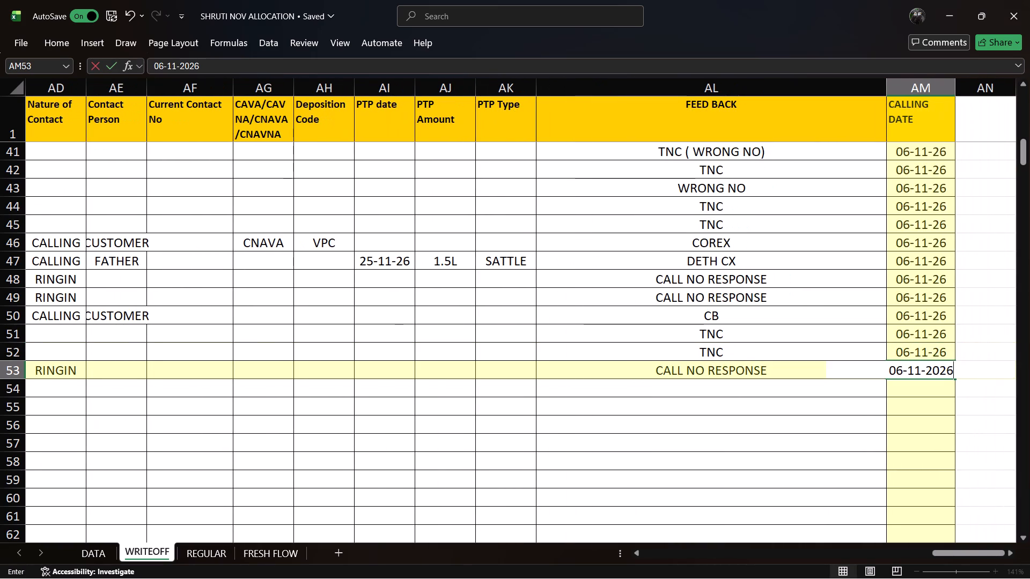
key("ctrl+s")
Go to the next write-off customer's mobile number cell in row 54.
key("Down")
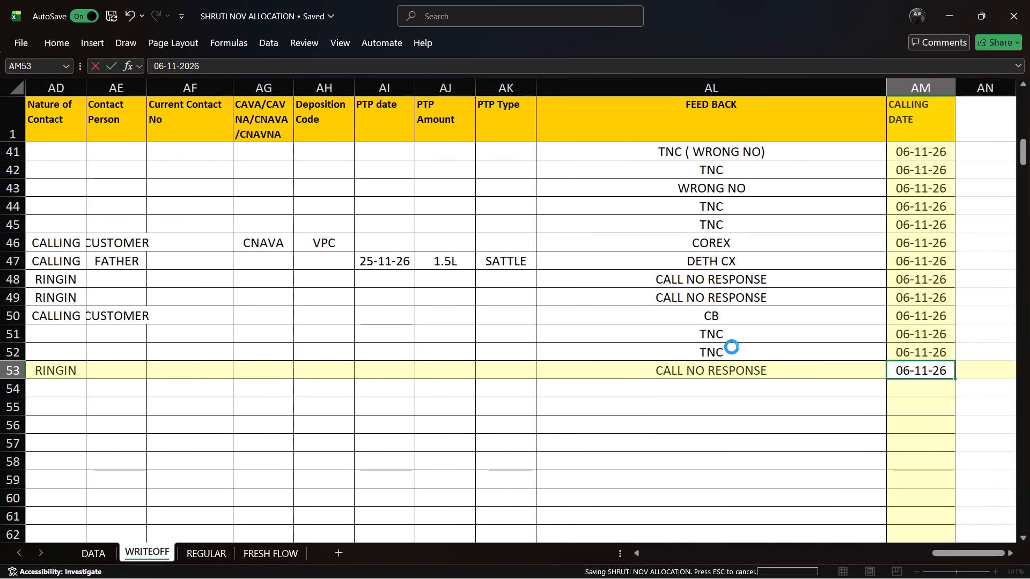
key("Down")
key("Up")
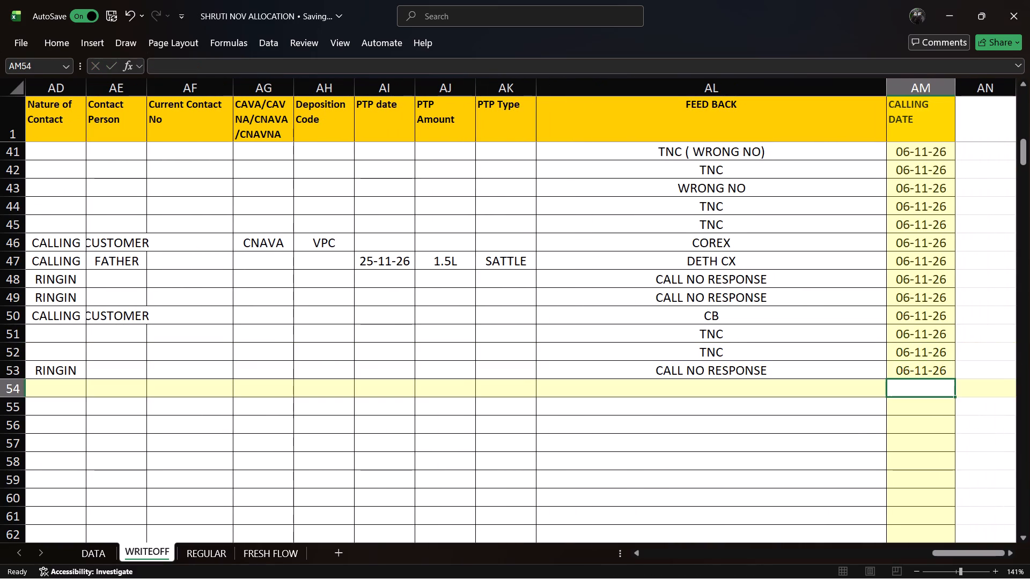
key("Left")
key("Left")
key("Left")
key("Left")
key("Left")
key("Left")
key("Left")
key("Left")
key("Left")
key("Left")
key("Left")
key("Left")
key("Left")
key("Left")
key("Left")
key("Left")
key("Left")
key("Left")
key("Left")
key("Left")
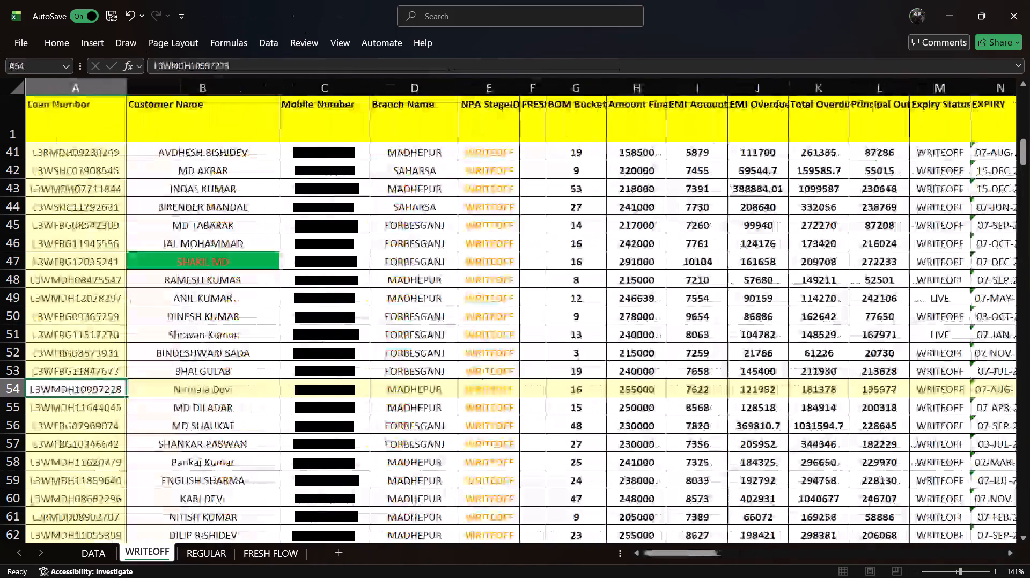
key("Right")
key("Right")
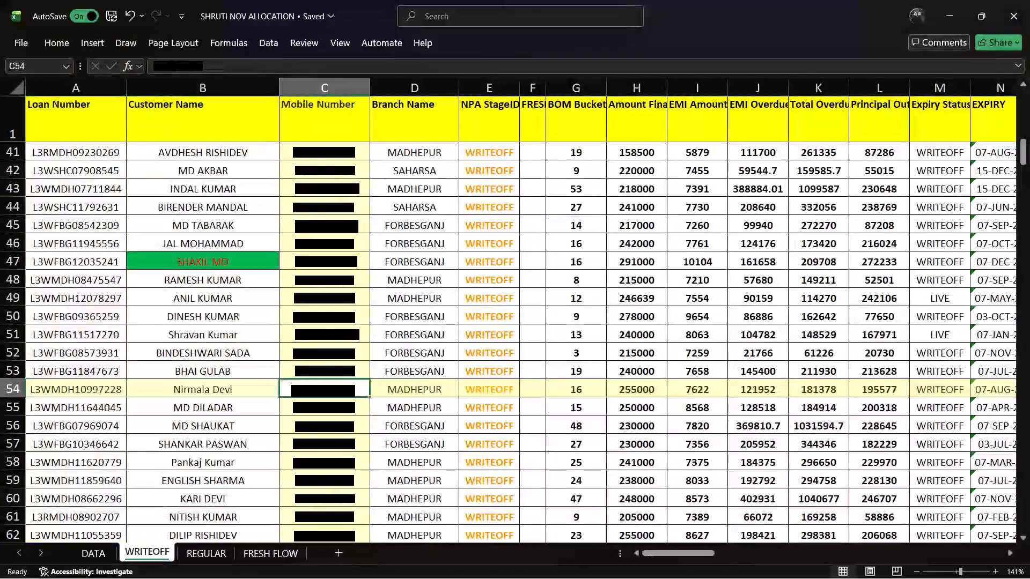
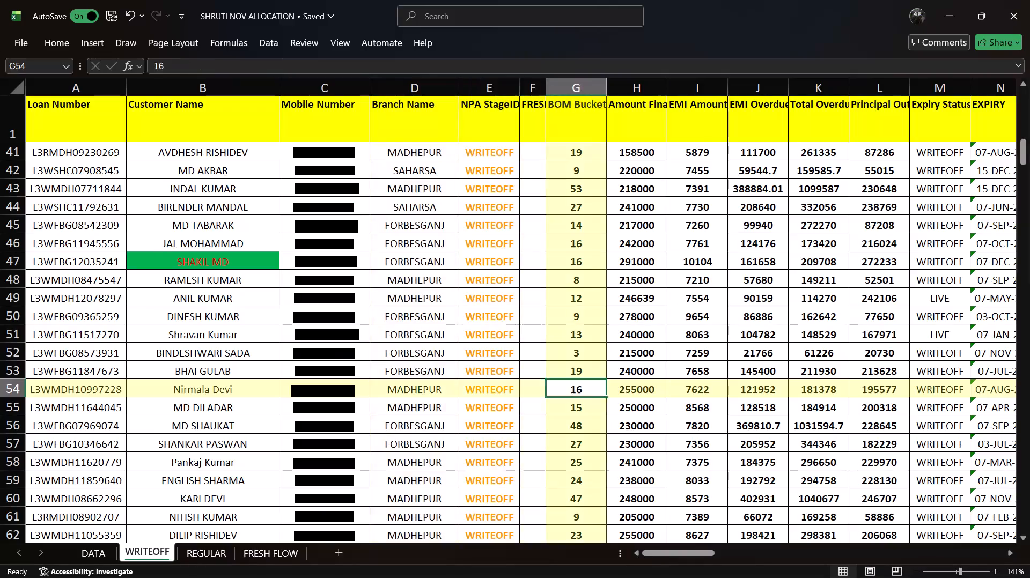
Enter RINGIN as the nature of contact for the write-off customer in row 54.
key("Right")
key("Right")
key("Right")
key("Right")
key("Right")
key("Right")
key("Right")
key("Right")
key("Right")
key("Right")
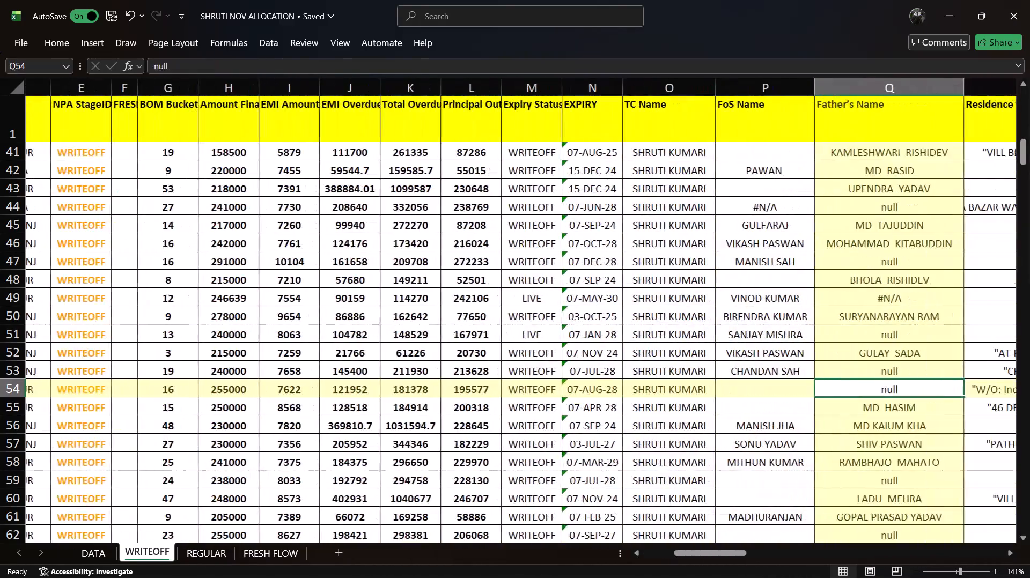
key("Right")
key("Right")
key("Right")
key("Right")
key("Right")
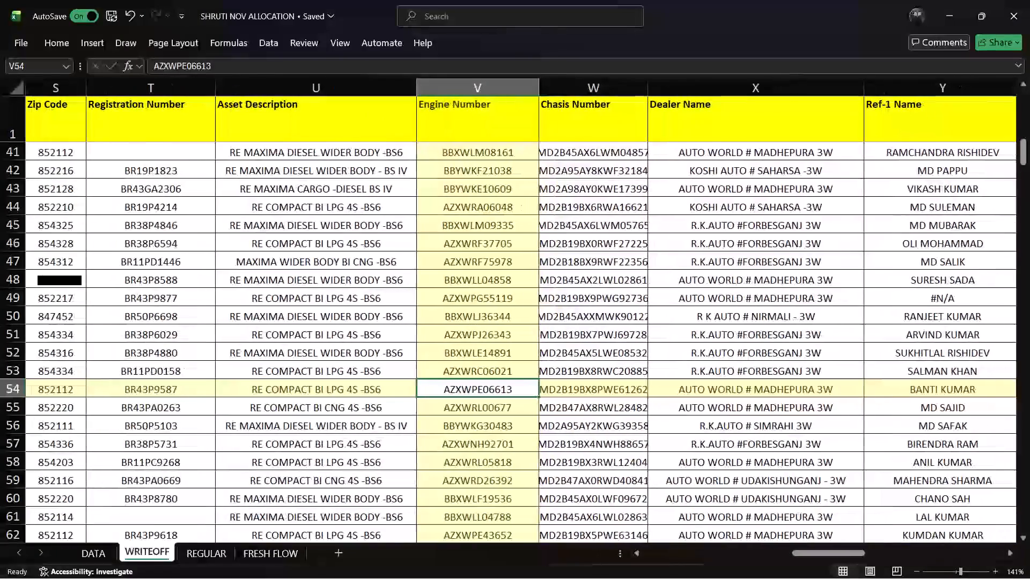
key("Right")
key("Right")
key("Right")
key("Right")
key("Right")
key("Right")
key("Right")
key("Right")
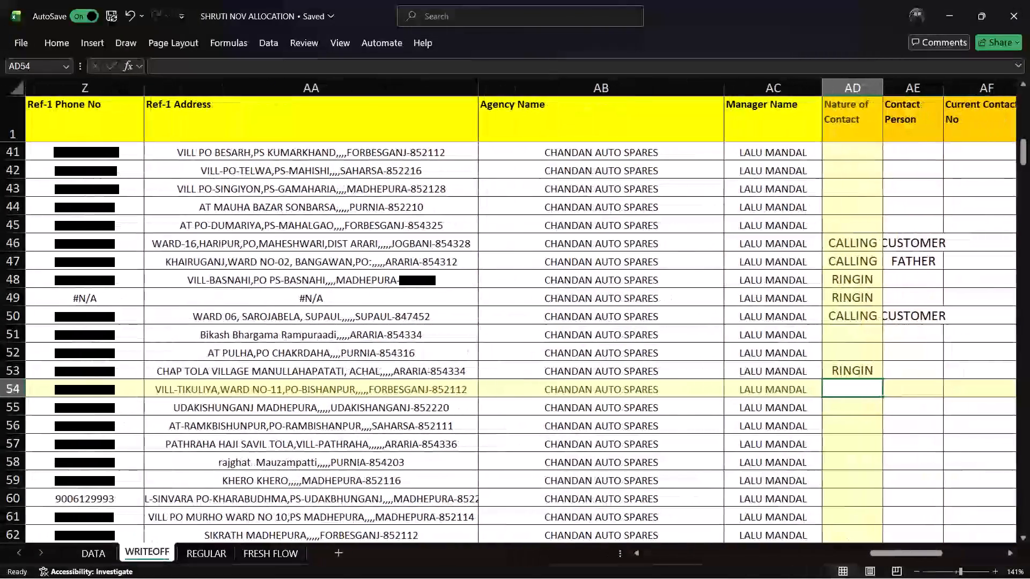
key("r")
key("Right")
Enter CALL NO RESPONSE as the feedback for the write-off customer in row 54.
key("Right")
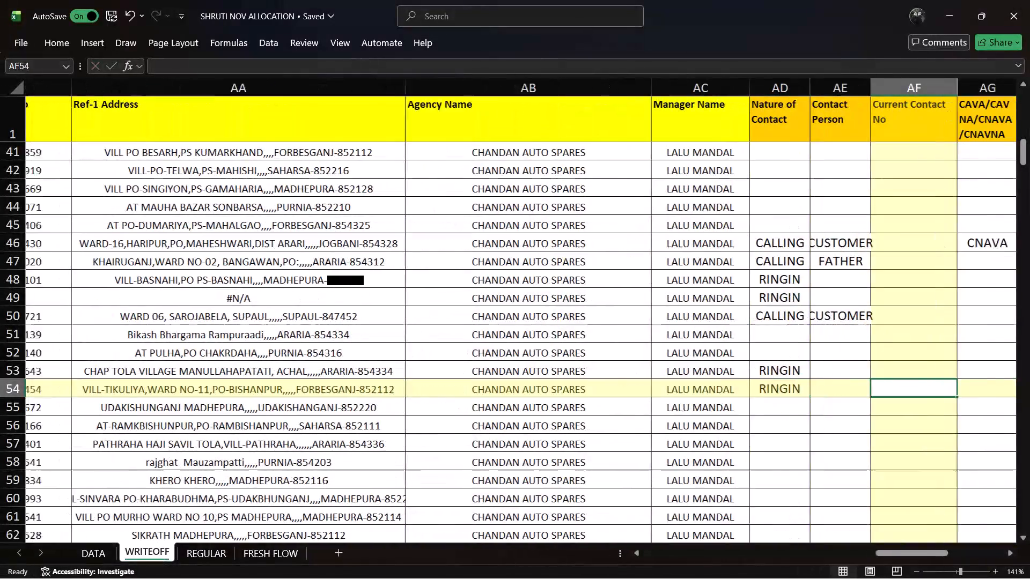
key("Right")
key("Right")
key("Right")
key("Right")
key("Right")
key("Right")
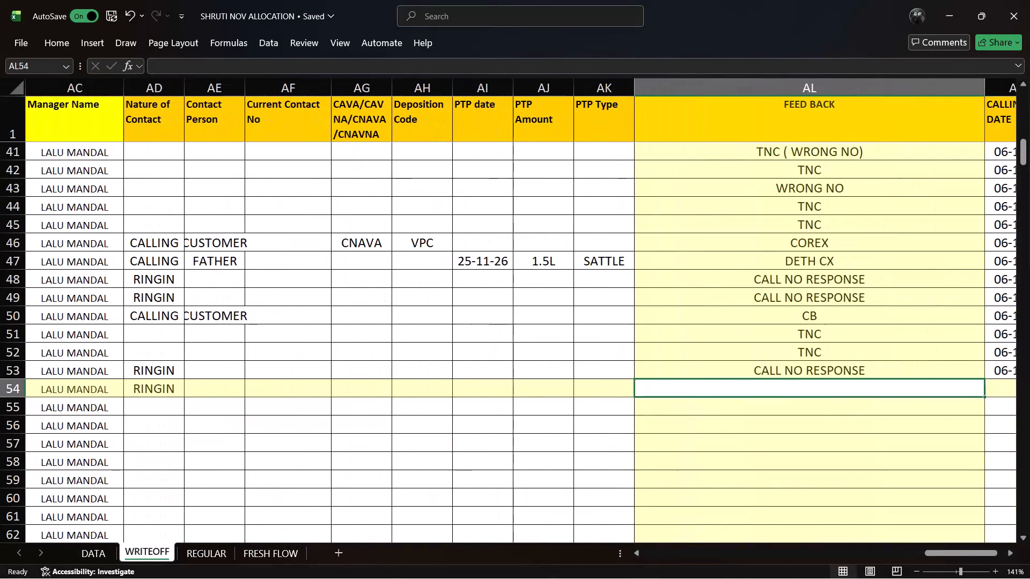
key("c")
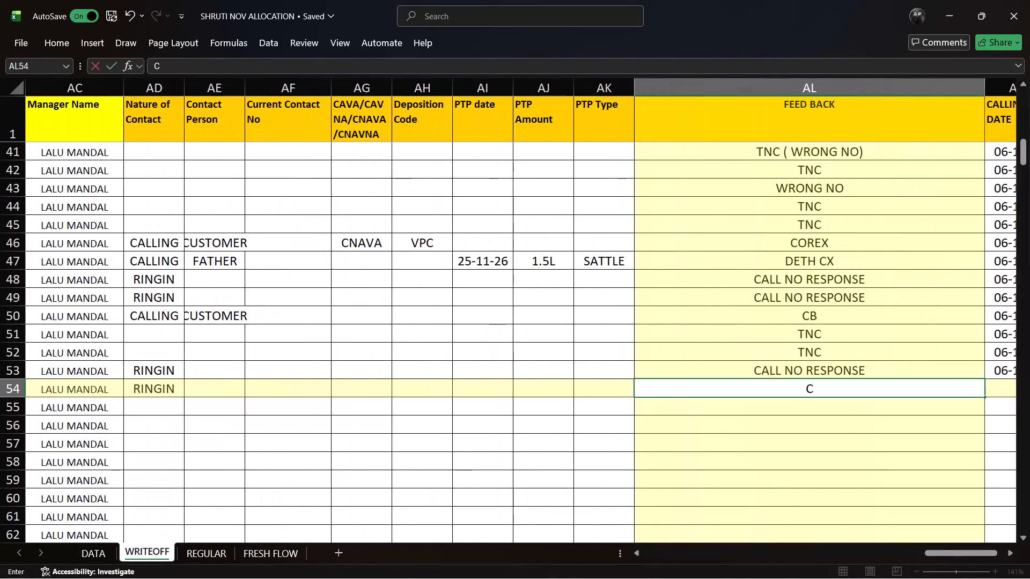
key("a")
key("Right")
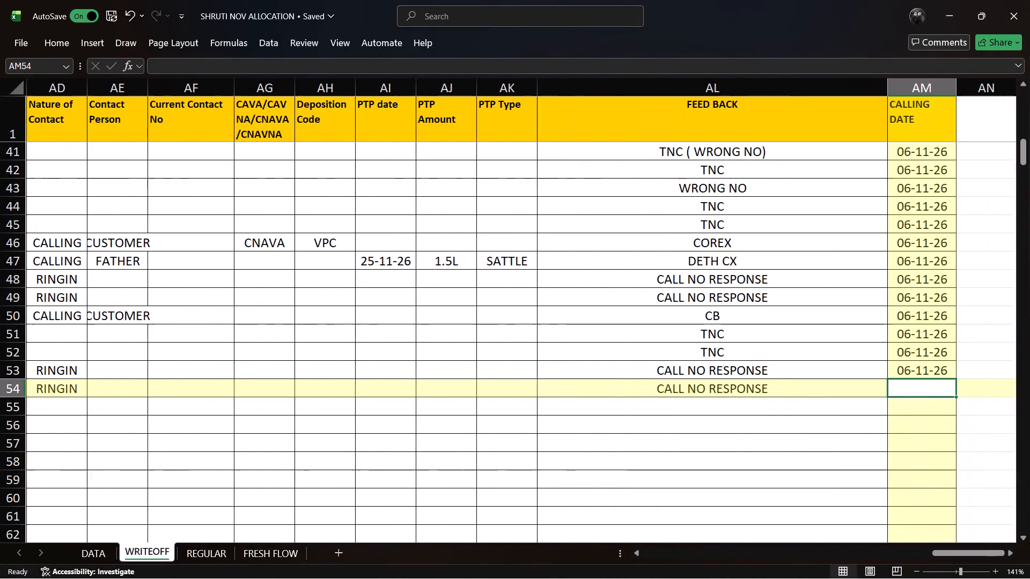
Enter today's date, 06-11-2026, as the calling date in row 54 and save the workbook.
key("ctrl+semicolon")
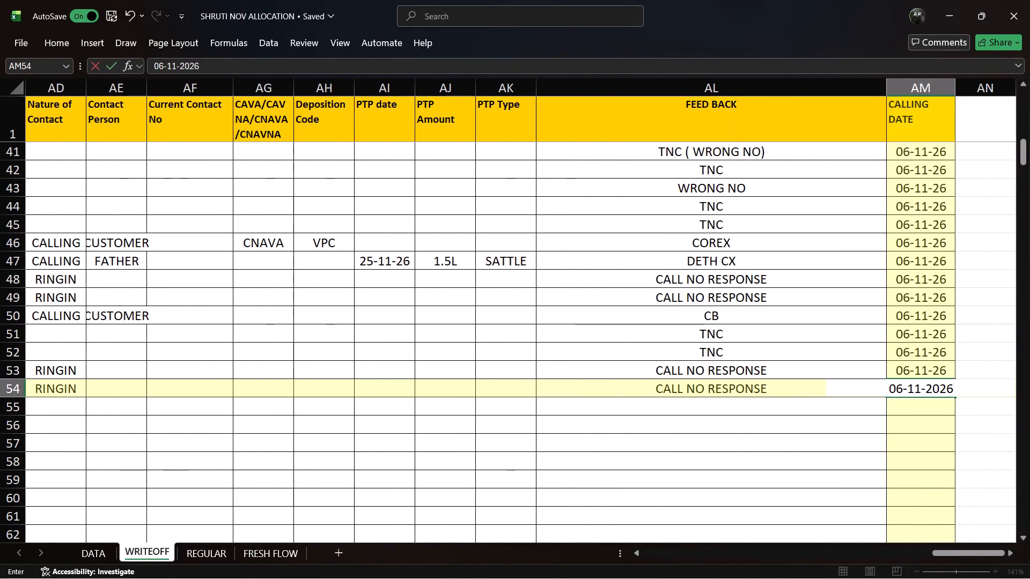
key("Down")
key("ctrl+s")
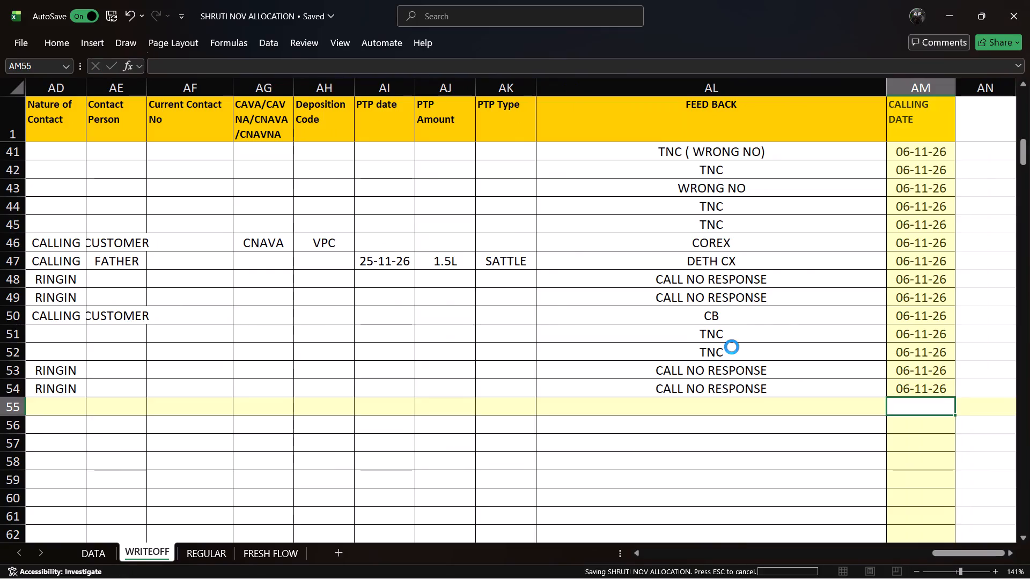
Go to the next write-off customer's mobile number cell in row 55.
key("Left")
key("Left")
key("Left")
key("Left")
key("Left")
key("Left")
key("Left")
key("Left")
key("Left")
key("Left")
key("Left")
key("Left")
key("Left")
key("Left")
key("Left")
key("Left")
key("Left")
key("Left")
key("Left")
key("Left")
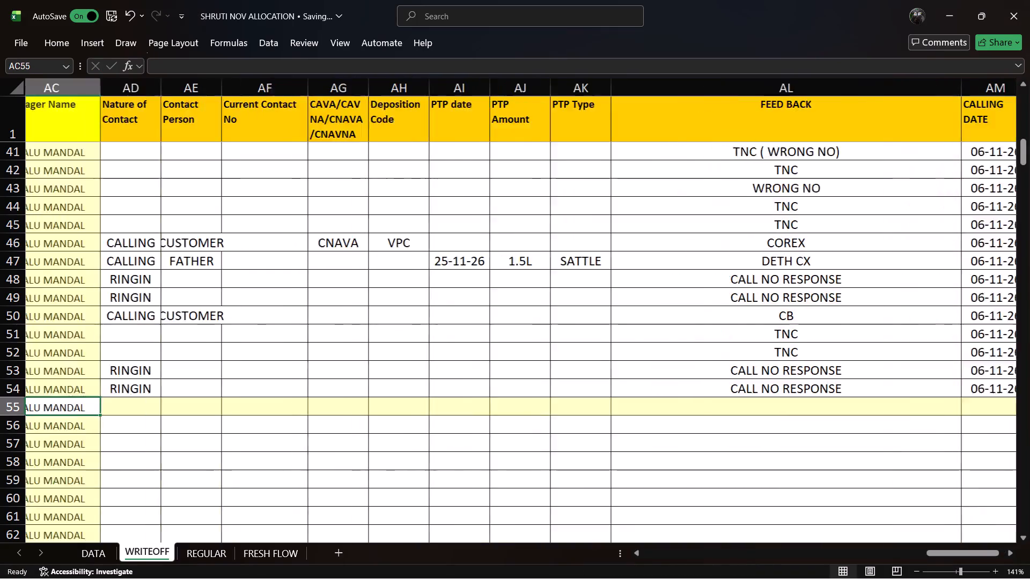
key("Right")
key("Right")
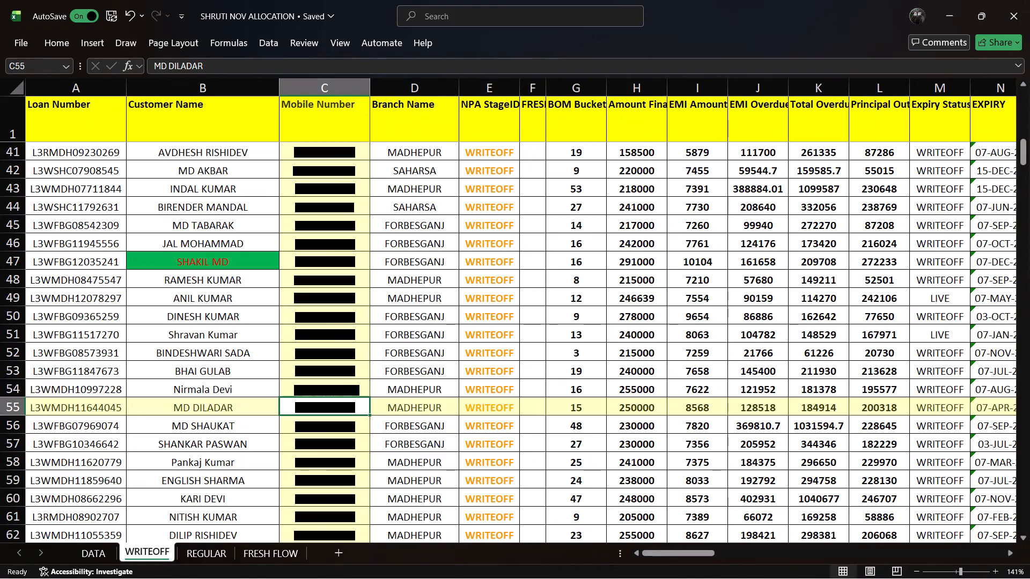
Enter TNC as the feedback for the write-off customer in row 55.
key("Right")
key("Right")
key("Right")
key("Right")
key("Right")
key("Right")
key("Right")
key("Right")
key("Right")
key("Right")
key("Right")
key("Right")
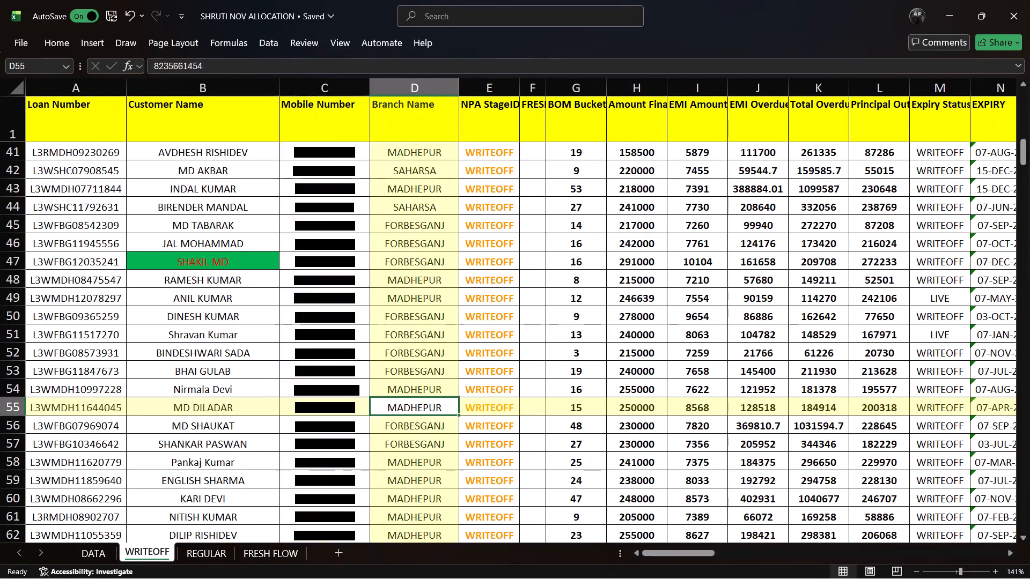
key("Right")
key("Right")
key("Right")
key("Right")
key("Right")
key("Right")
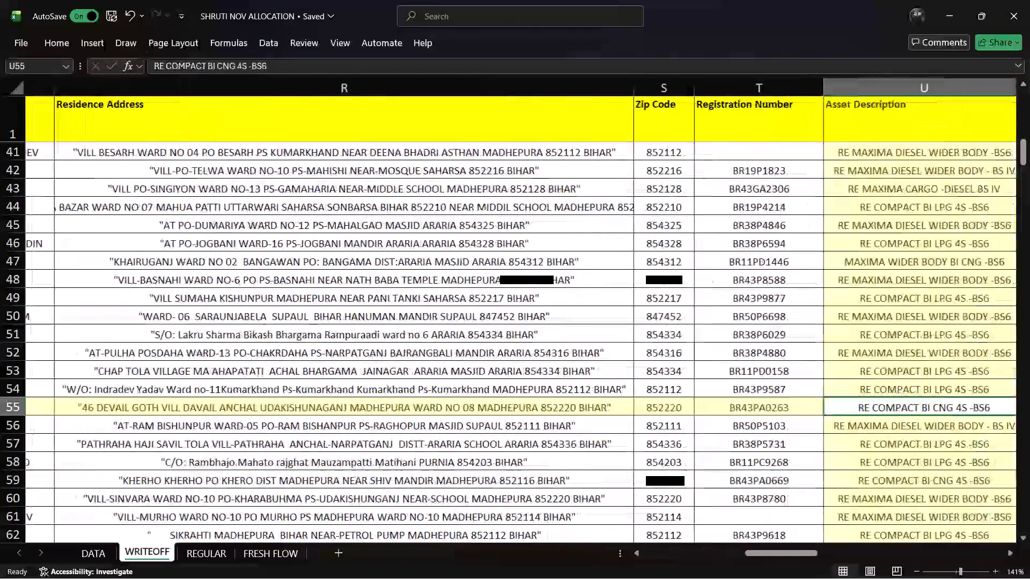
key("Right")
key("Right")
key("Right")
key("Right")
key("Right")
key("Right")
key("Right")
key("Right")
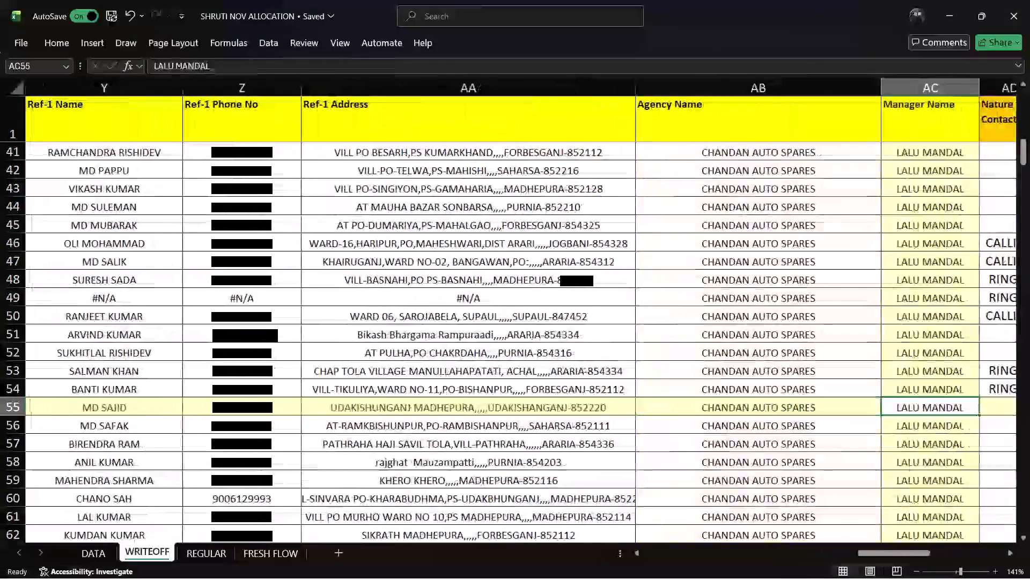
key("Right")
key("Right")
key("Right")
key("Right")
key("Right")
key("Right")
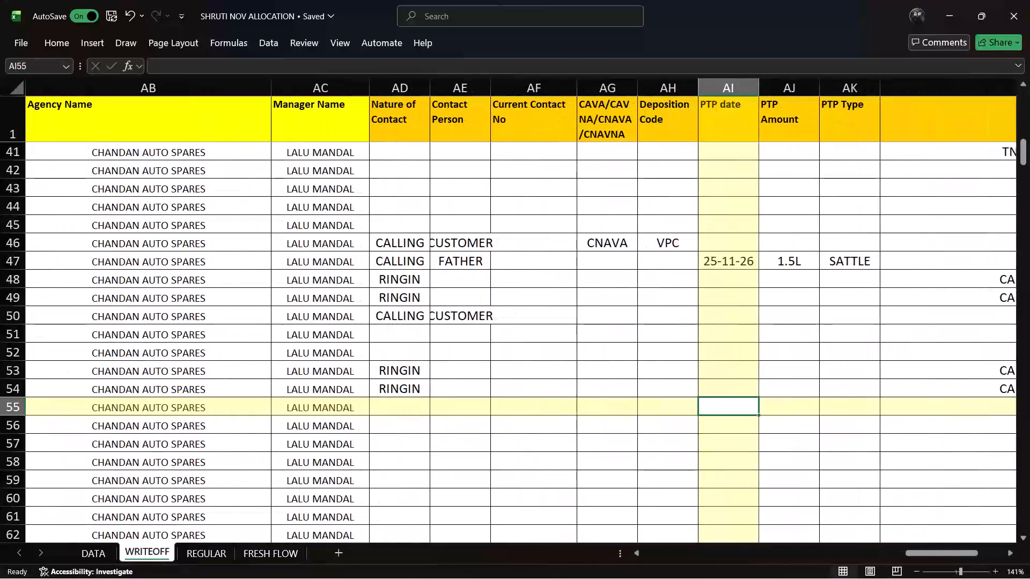
key("Right")
key("Right")
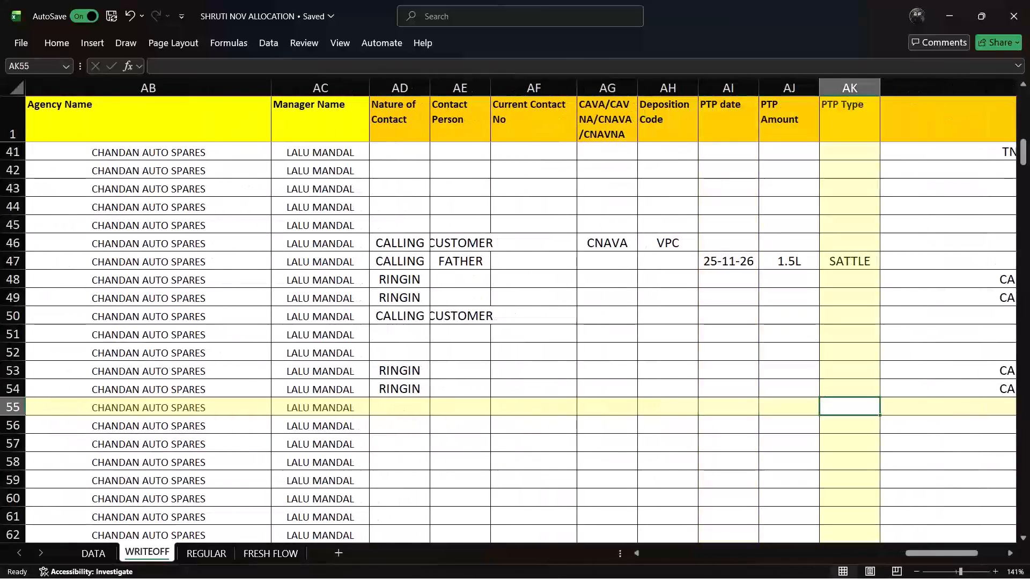
key("Right")
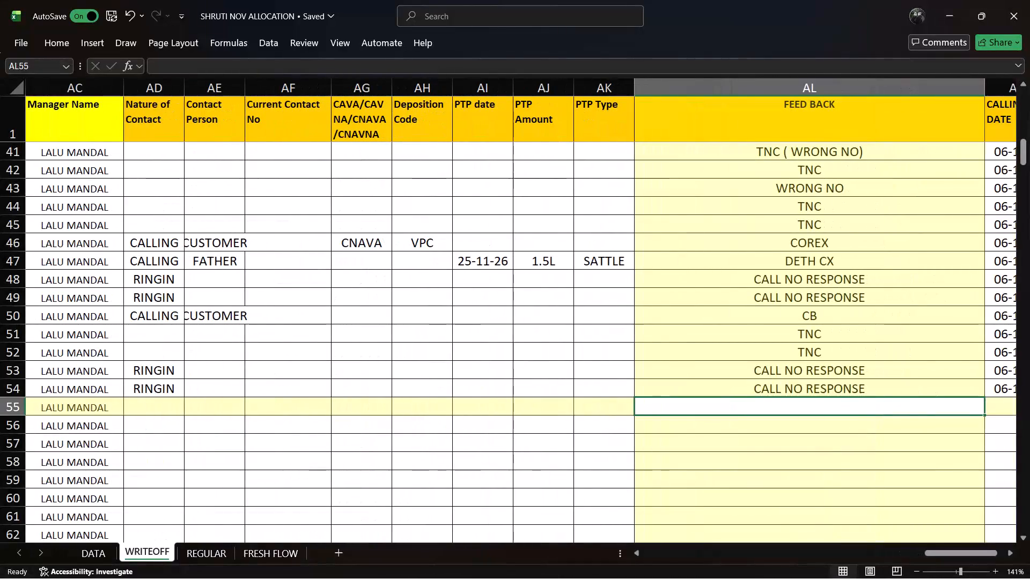
type("TNC")
key("Right")
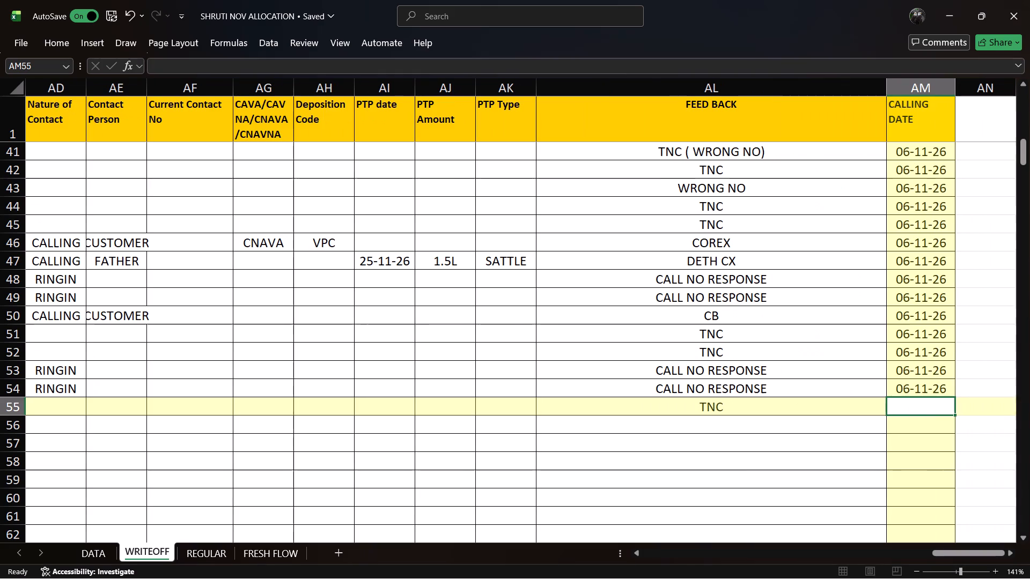
Enter today's date, 06-11-2026, as the calling date in row 55.
key("ctrl+semicolon")
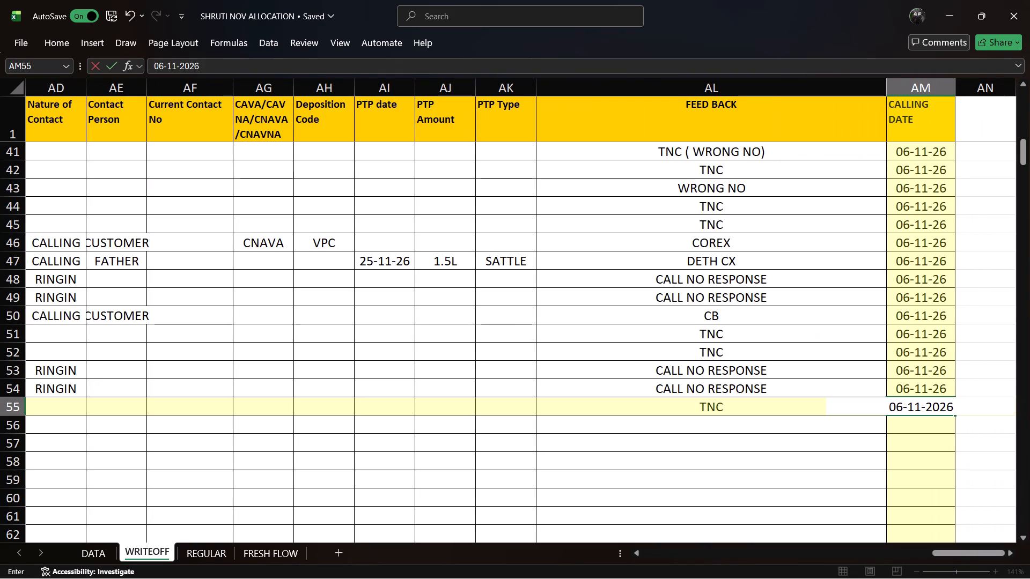
key("Down")
Go to the next write-off customer's mobile number cell in row 56 and save the workbook.
key("Left")
key("Left")
key("Left")
key("Left")
key("Left")
key("Left")
key("Left")
key("Left")
key("Left")
key("Left")
key("Left")
key("Left")
key("Left")
key("Left")
key("Left")
key("Left")
key("Left")
key("Left")
key("Left")
key("Left")
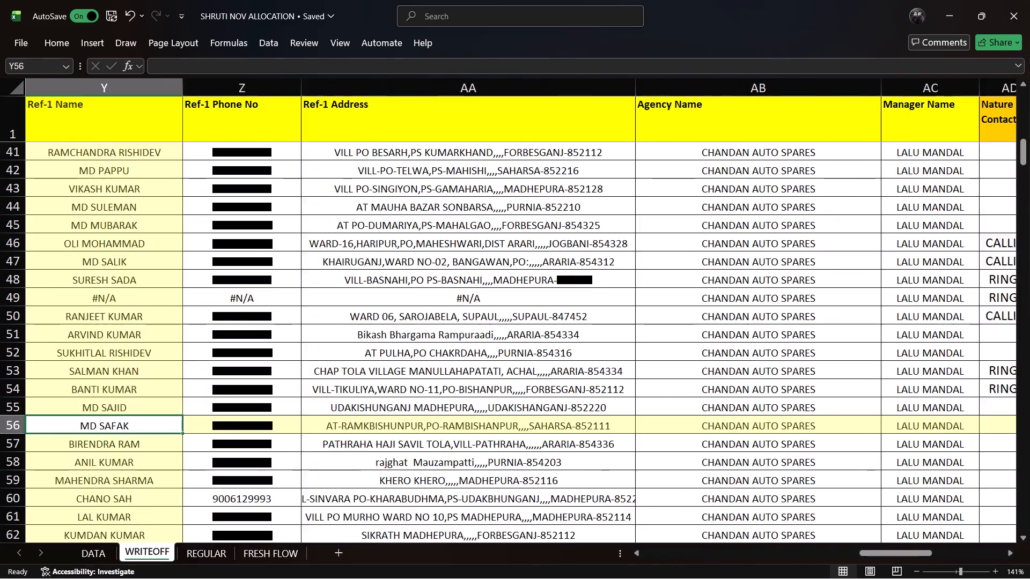
key("Right")
key("Right")
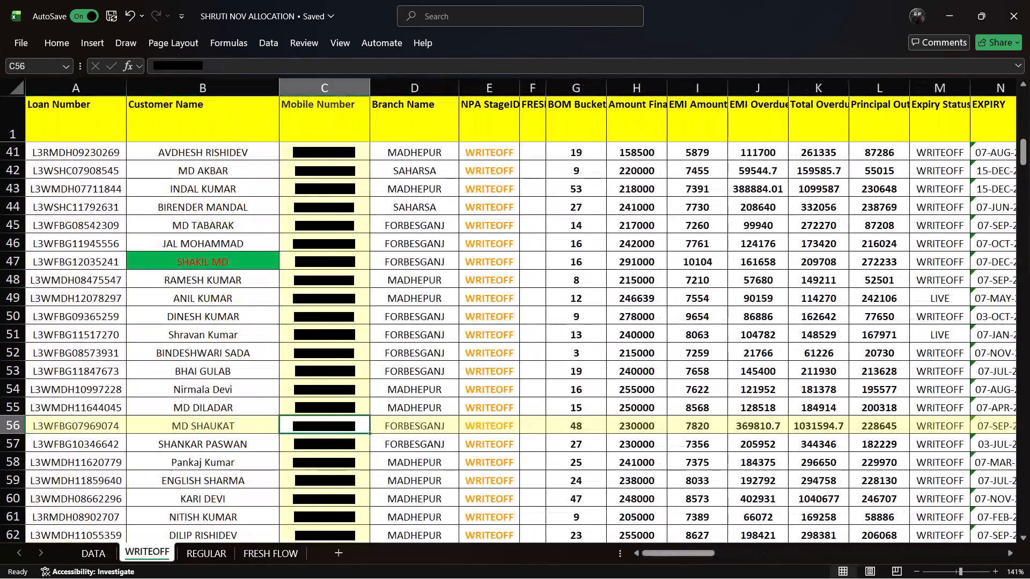
key("ctrl+s")
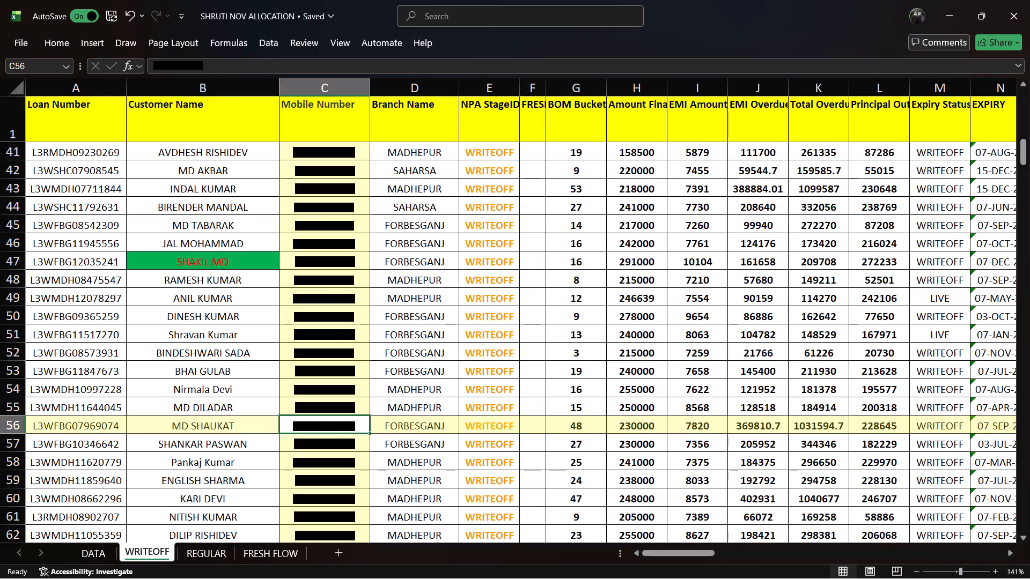
Enter TNC as the feedback for the write-off customer in row 56.
key("Right")
key("Right")
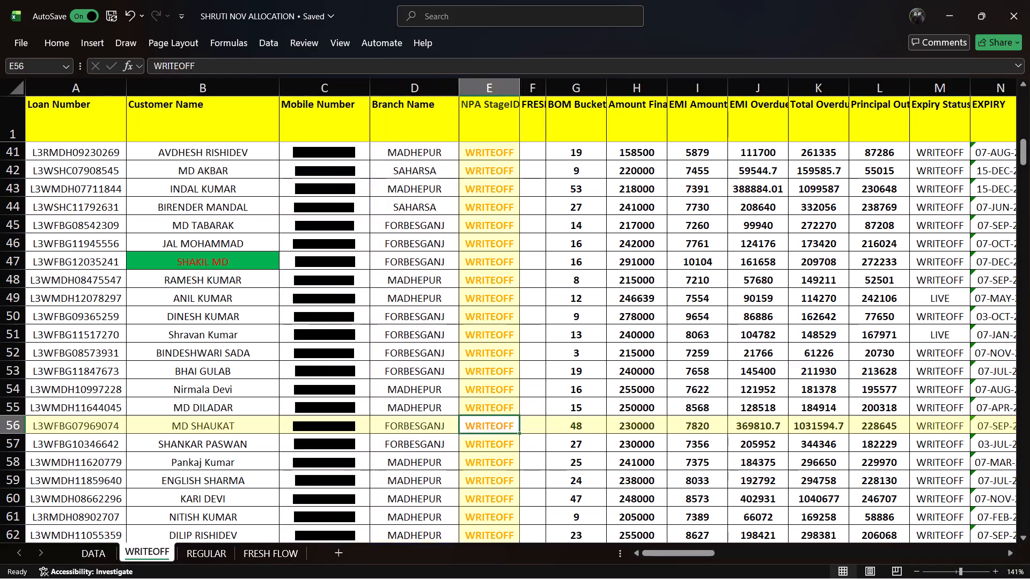
key("Right")
key("Right")
key("Right")
key("Right")
key("Right")
key("Right")
key("Right")
key("Right")
key("Right")
key("Right")
key("Right")
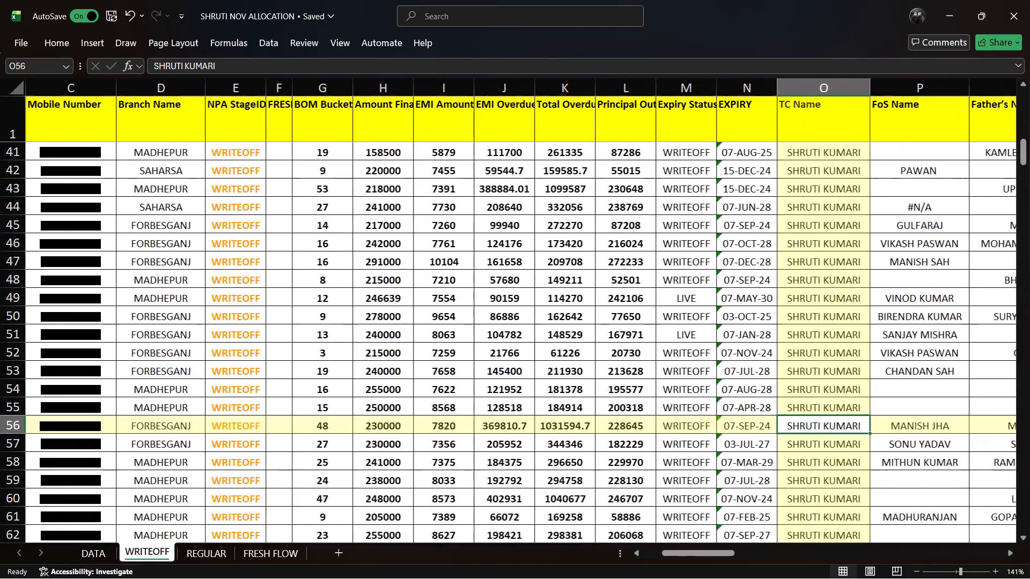
key("Right")
key("Right")
key("Right")
key("Right")
key("Right")
key("Right")
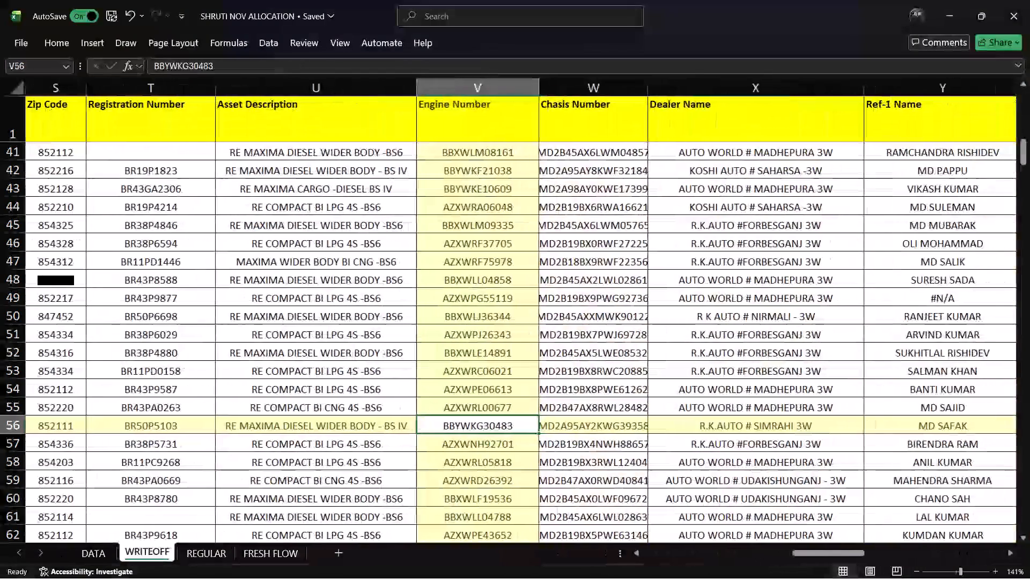
key("Right")
key("Right")
key("Right")
key("Right")
key("Right")
key("Right")
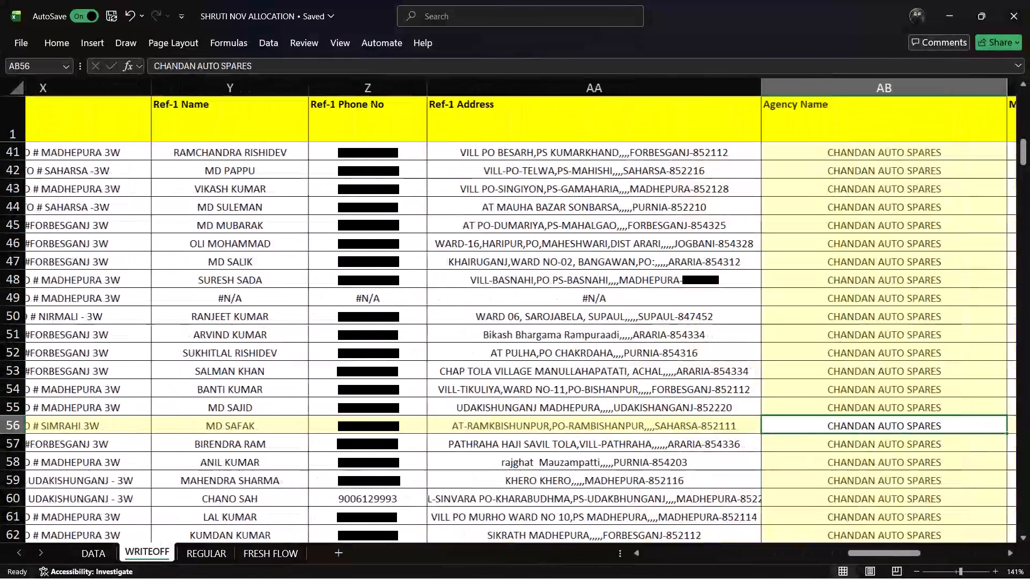
key("Right")
key("Right")
key("Right")
key("Right")
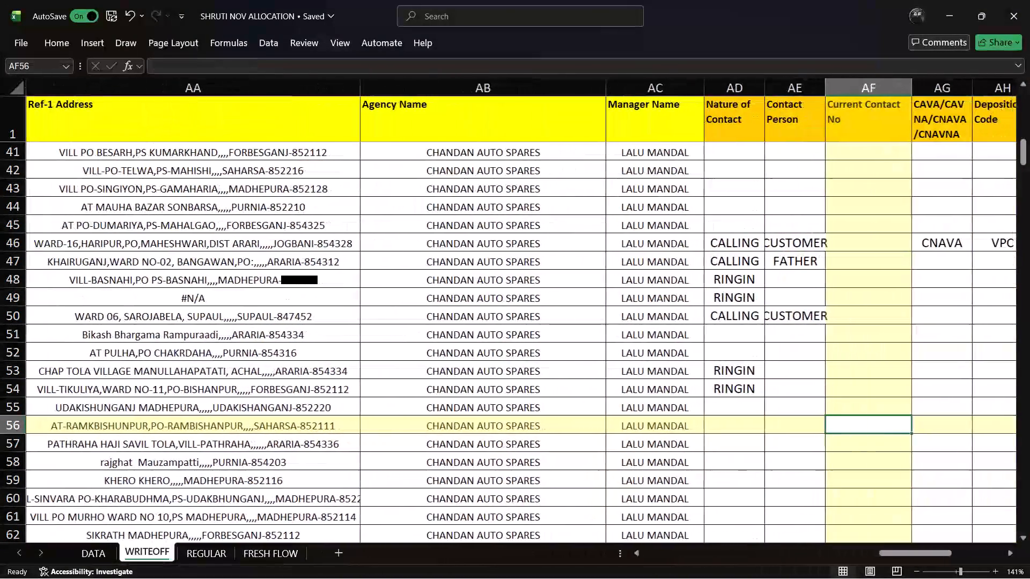
key("Right")
key("Right")
key("Right")
key("Right")
key("Right")
key("Right")
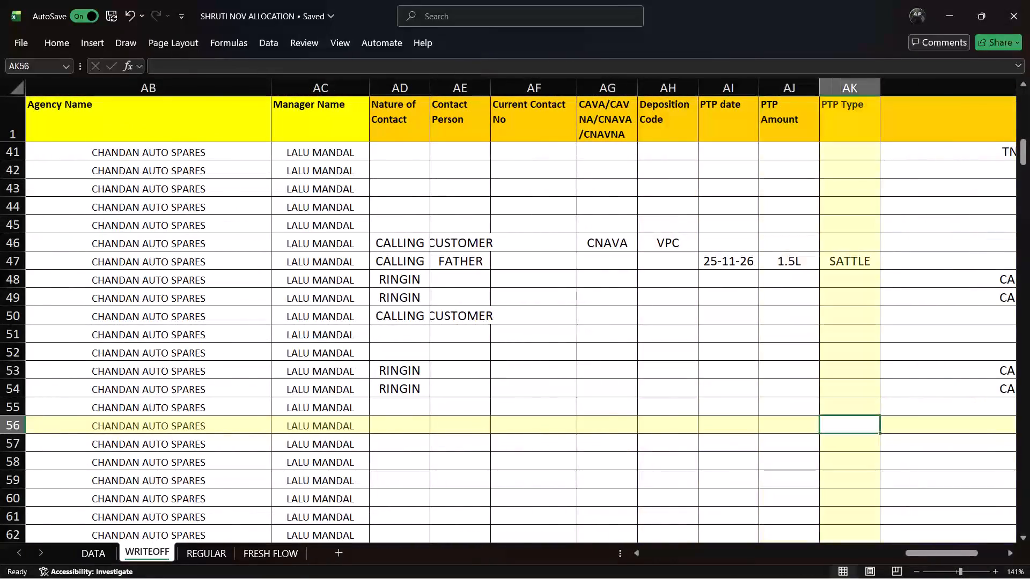
key("t")
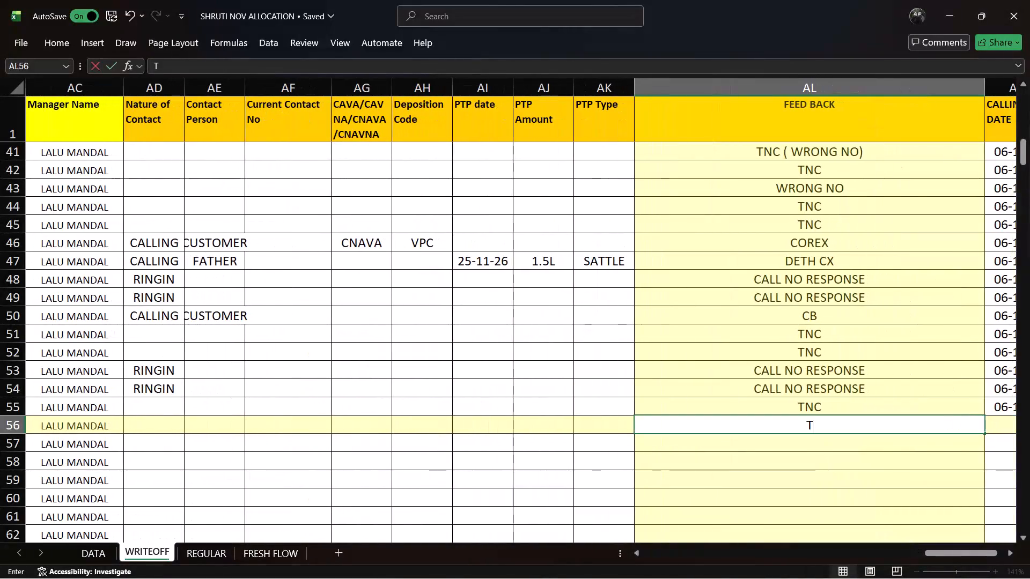
type("NC")
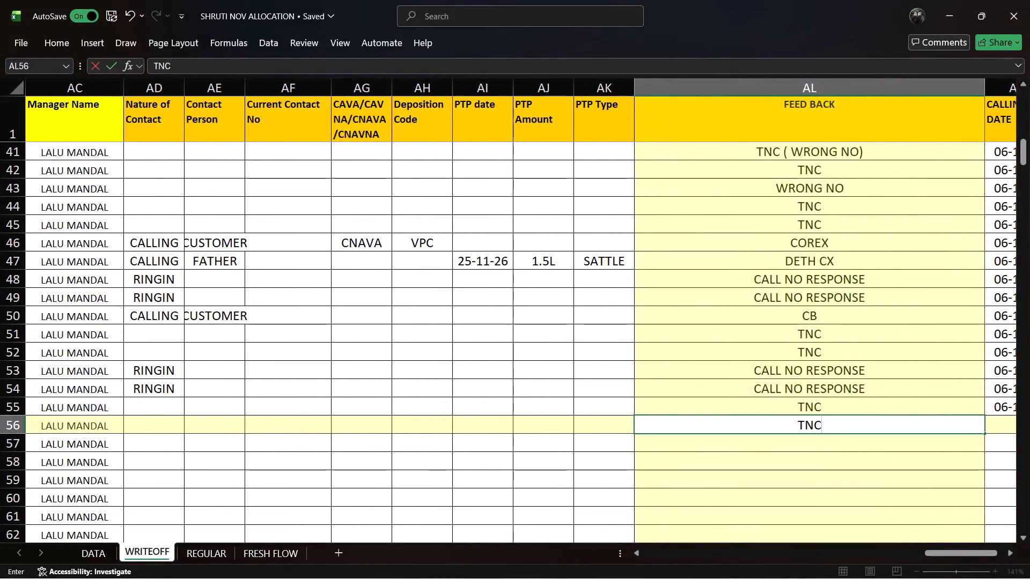
key("Right")
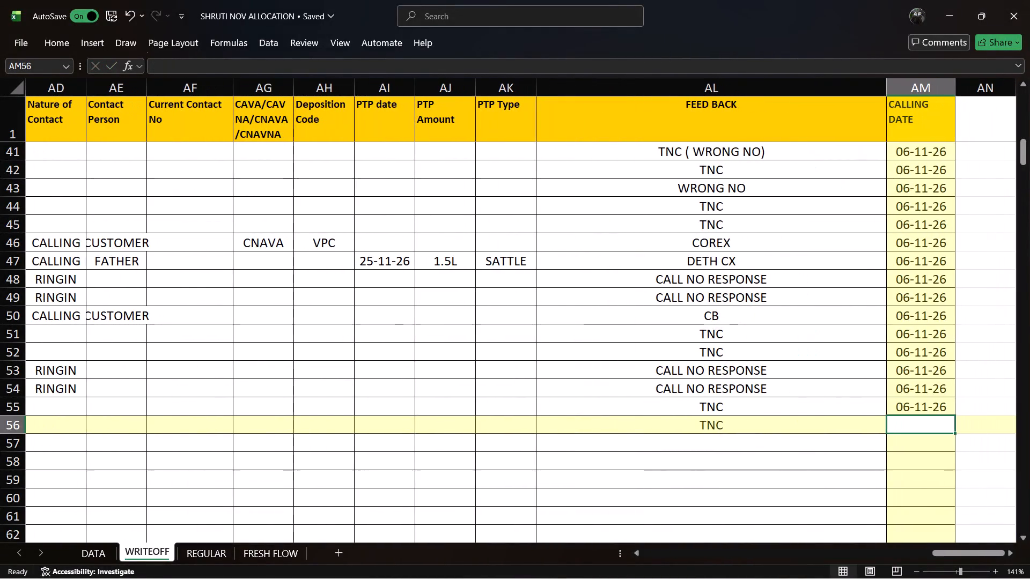
Enter today's date, 06-11-2026, as the calling date in row 56.
key("ctrl+semicolon")
key("Down")
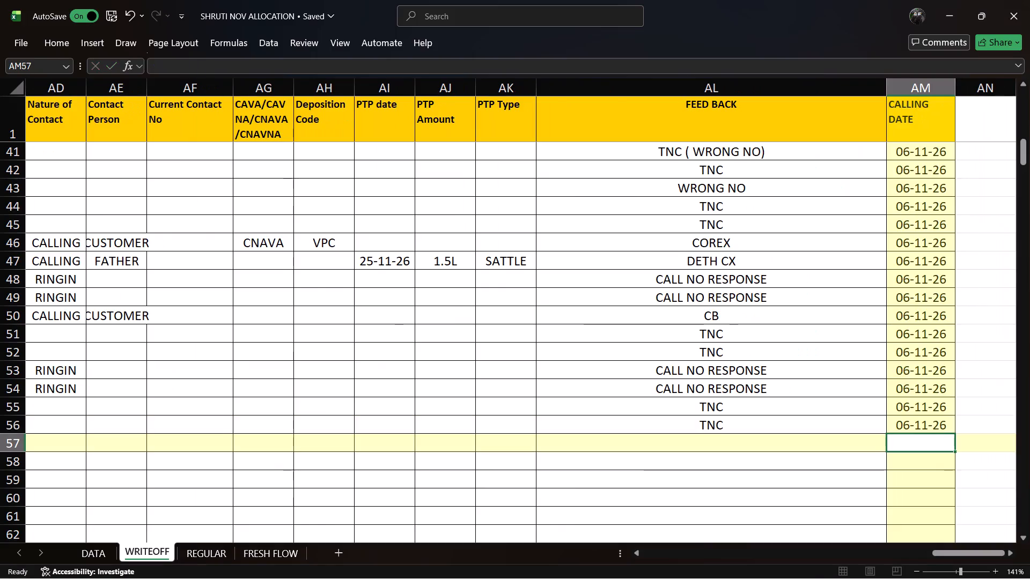
Save the workbook and go to the next write-off customer's mobile number cell in row 57.
key("ctrl+s")
key("Left")
key("Left")
key("Left")
key("Left")
key("Left")
key("Left")
key("Left")
key("Left")
key("Left")
key("Left")
key("Left")
key("Left")
key("Left")
key("Left")
key("Left")
key("Left")
key("Left")
key("Left")
key("Left")
key("Left")
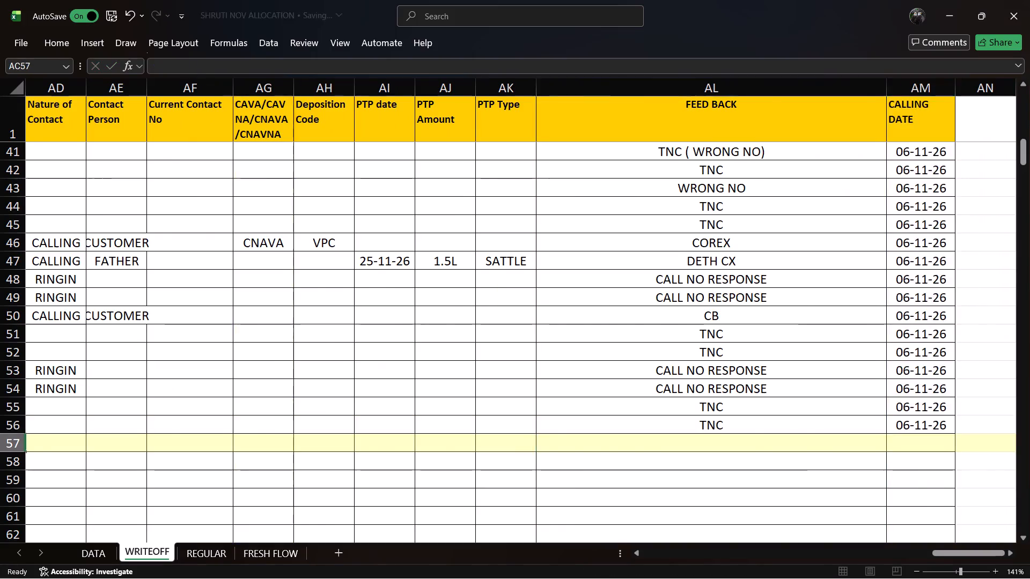
key("Right")
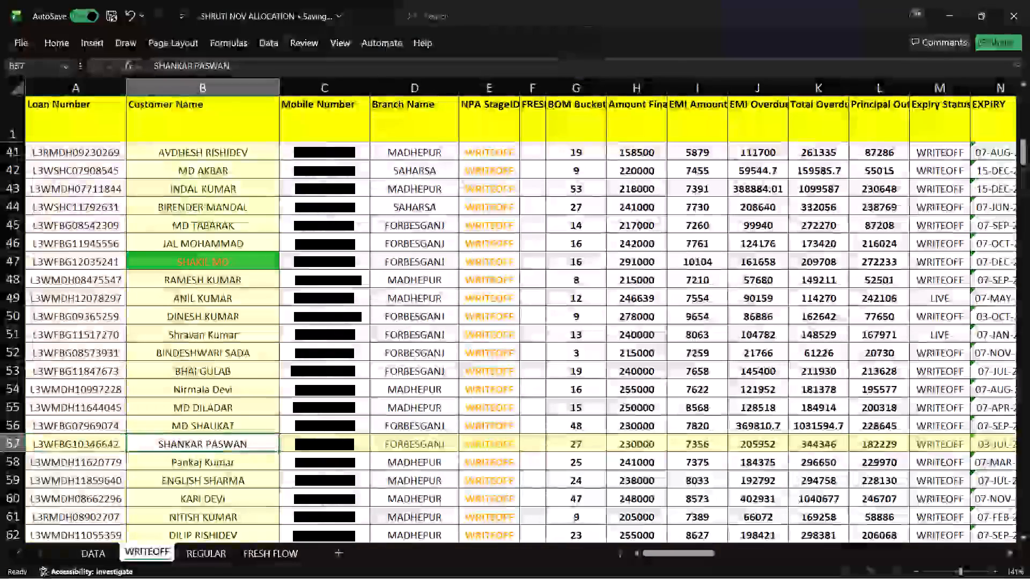
key("Right")
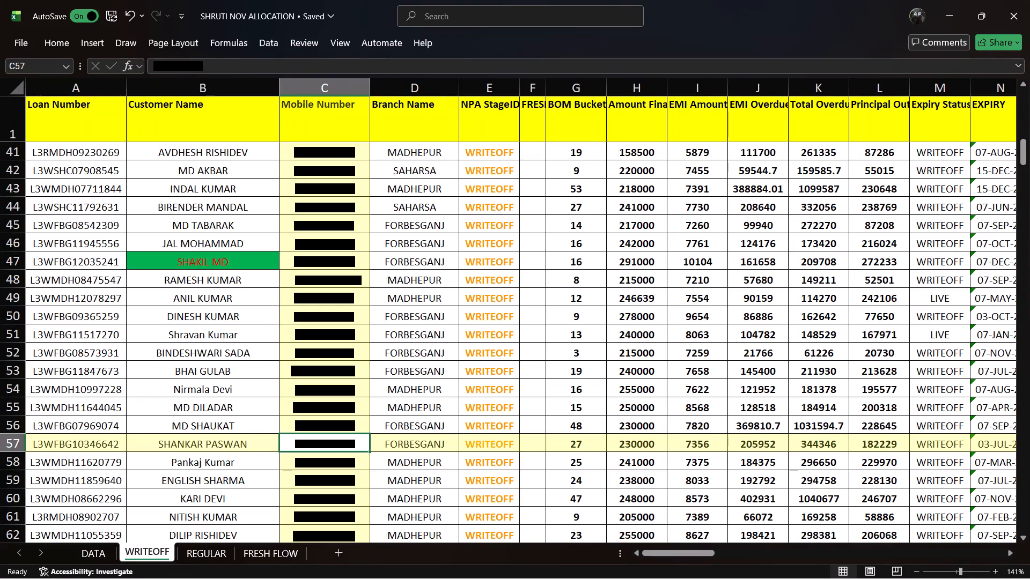
Look up the Ref-1 phone number and address of the write-off customer in row 57.
key("Right")
key("Right")
key("Right")
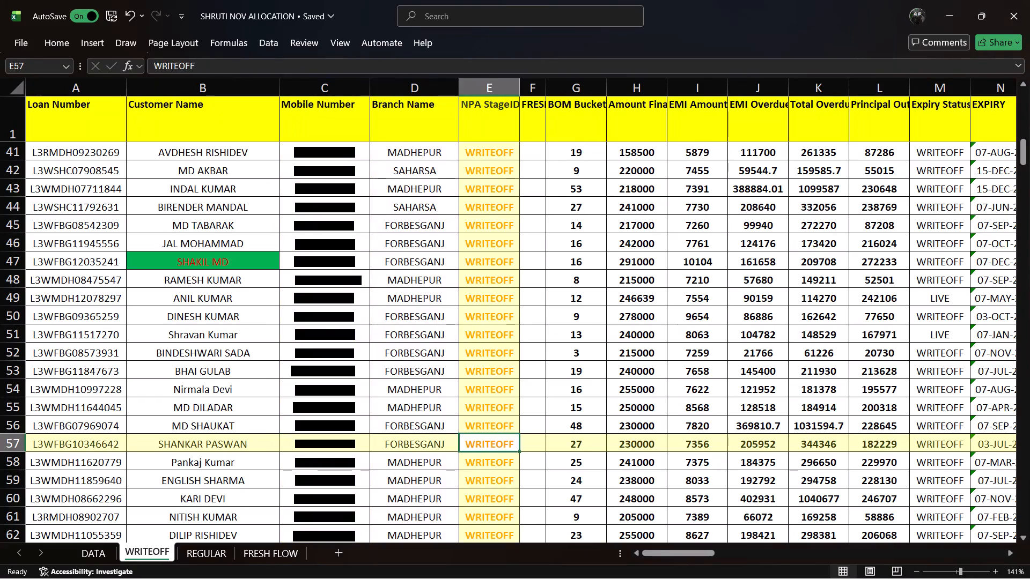
key("Right")
key("Right")
key("Right")
key("Right")
key("Right")
key("Right")
key("Right")
key("Right")
key("Right")
key("Right")
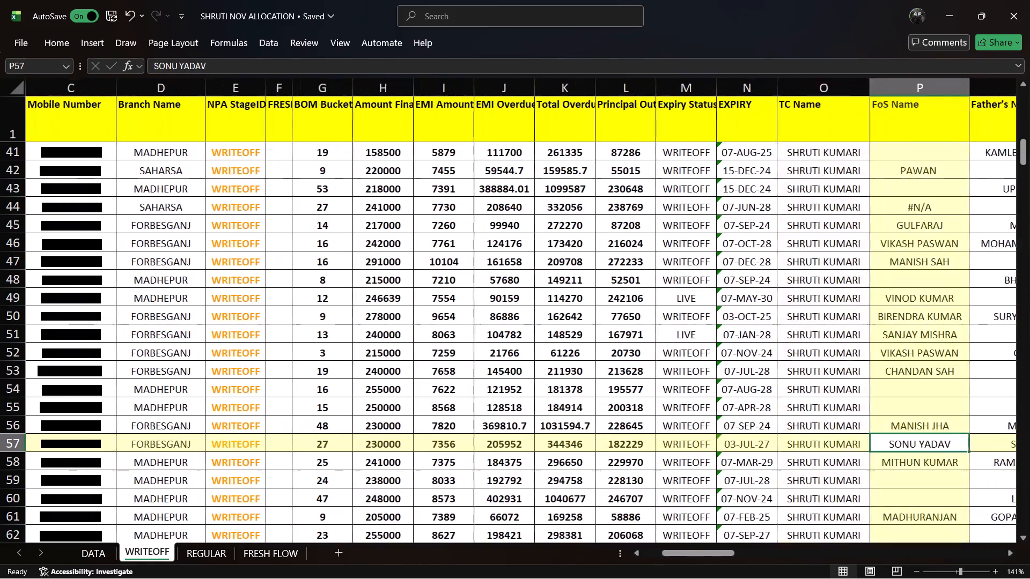
key("Right")
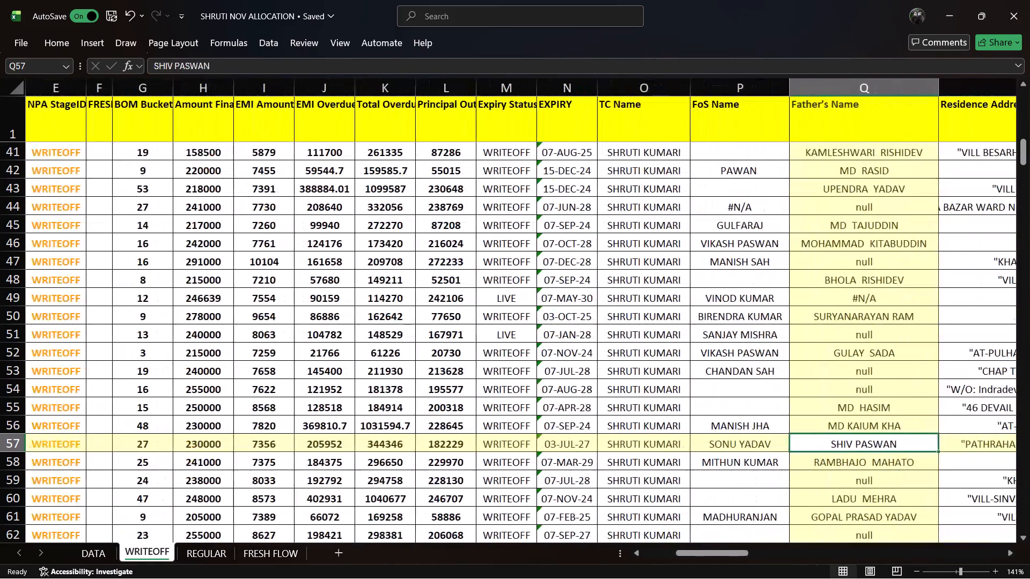
key("Right")
key("Right")
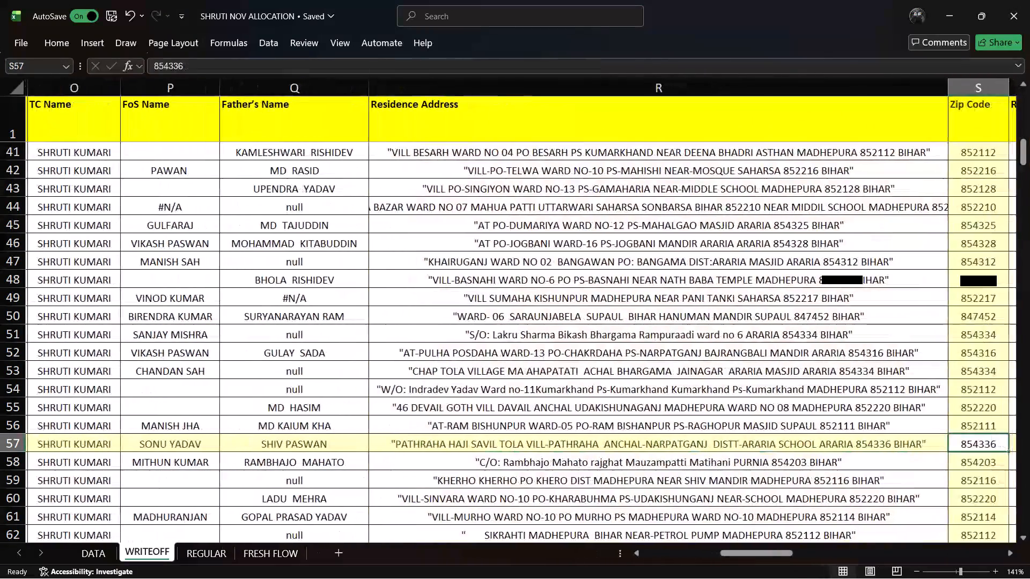
key("Right")
key("Right")
key("Right")
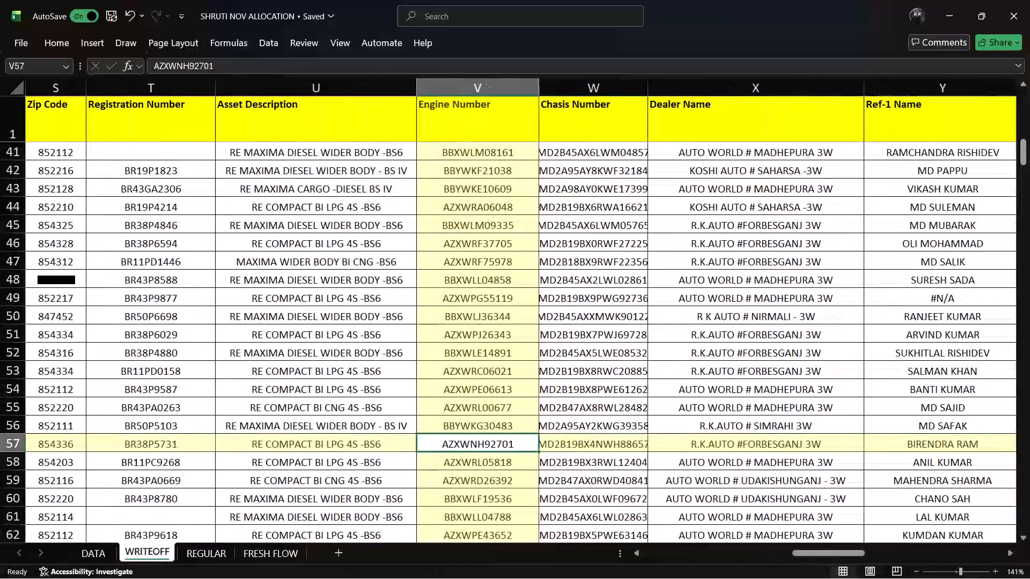
key("Right")
key("Right")
key("Right")
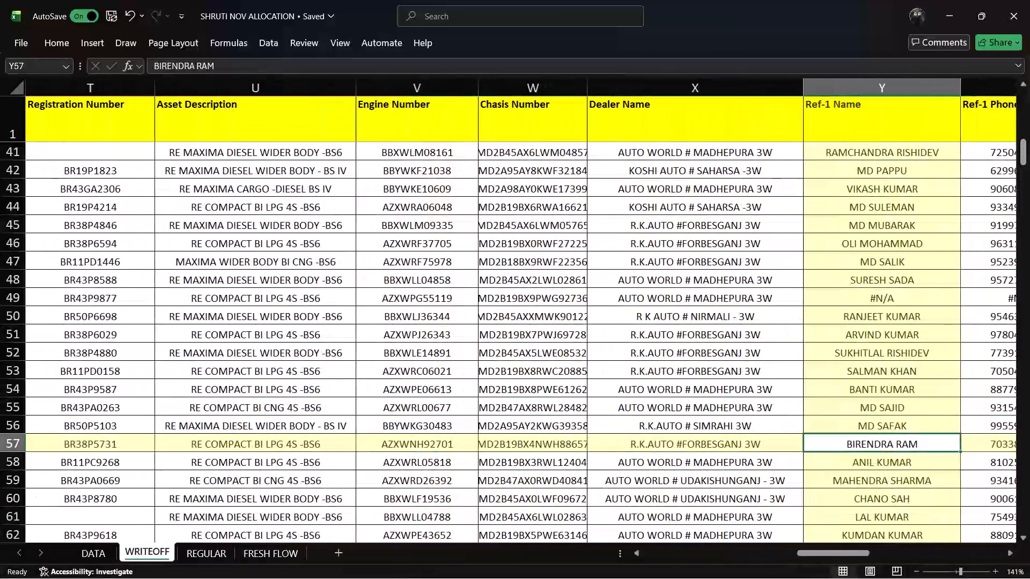
key("Right")
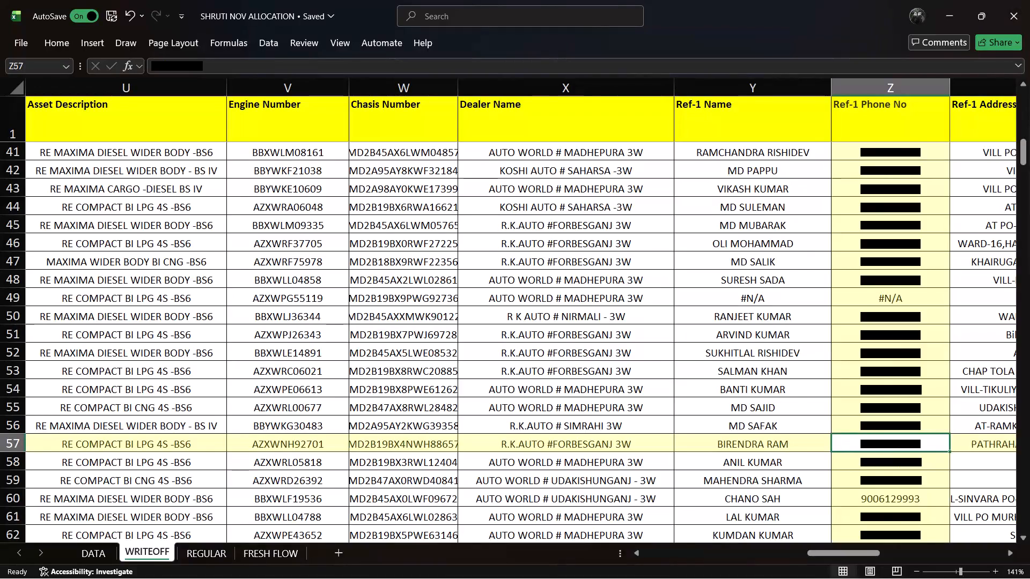
key("Right")
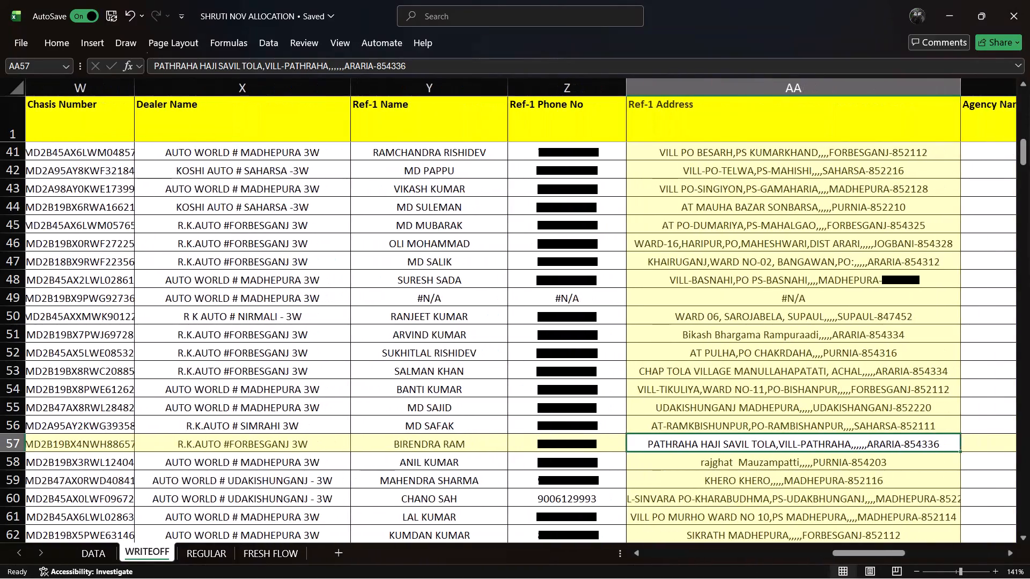
key("Left")
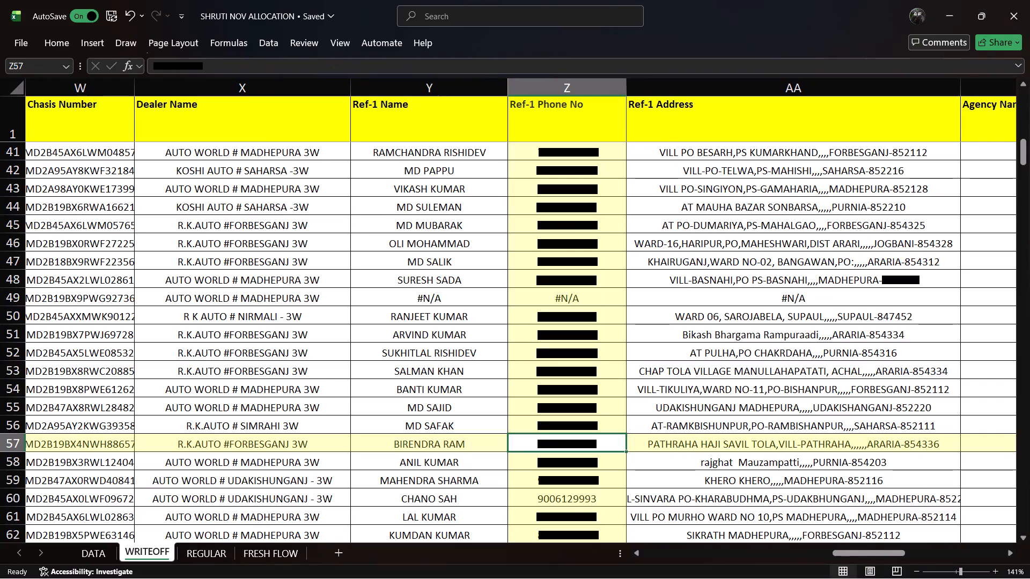
Enter TNC as the feedback for the write-off customer in row 57.
key("Right")
key("Right")
key("Right")
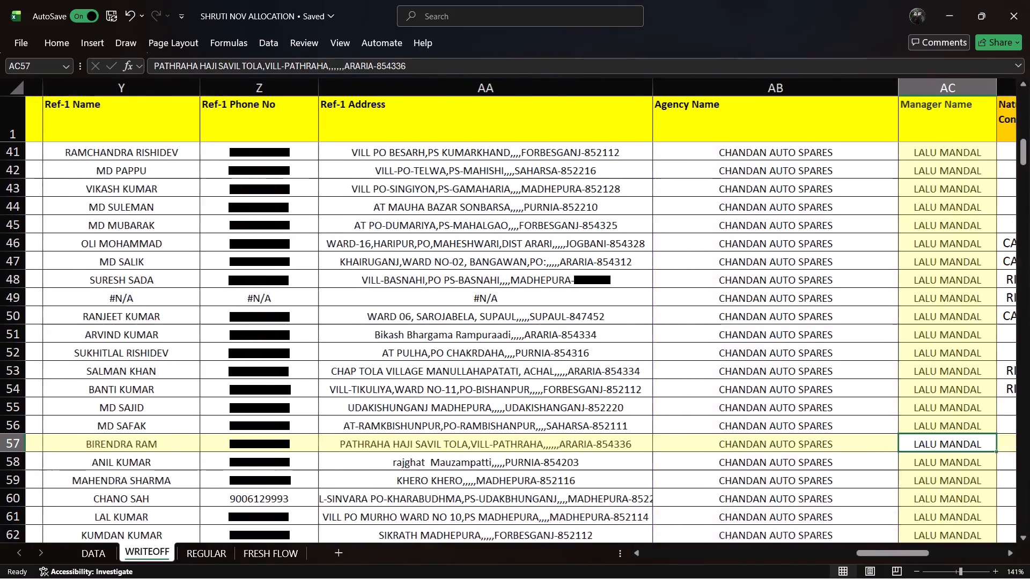
key("Right")
key("Right")
key("Right")
key("Right")
key("Right")
key("Right")
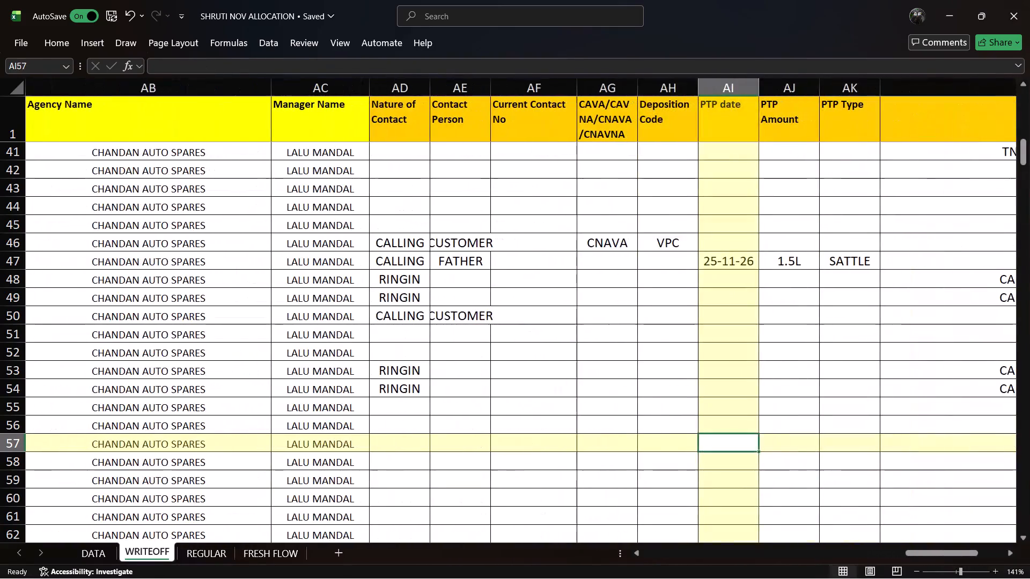
key("Right")
key("Right")
key("Right")
key("Right")
key("Left")
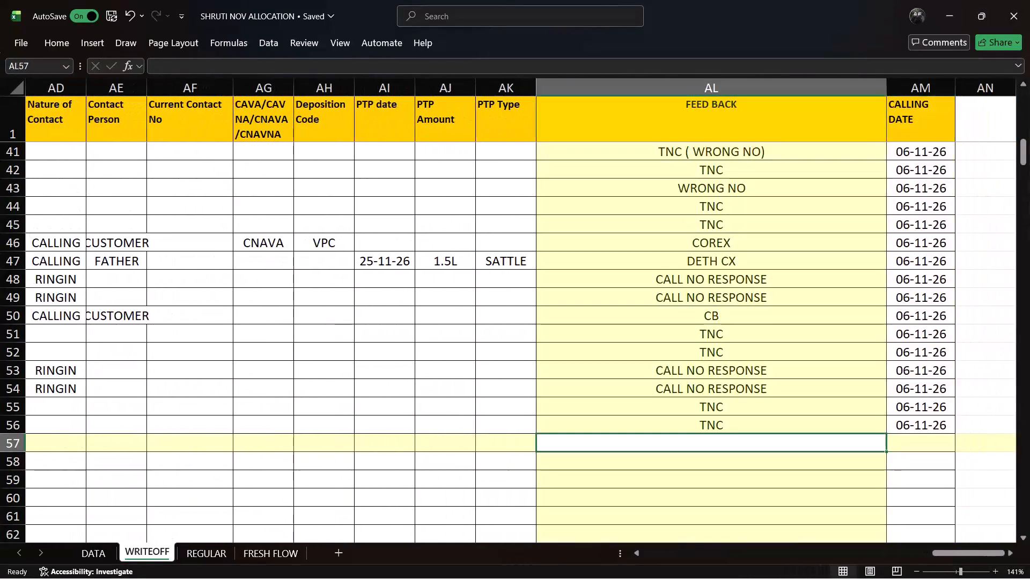
type("TNC")
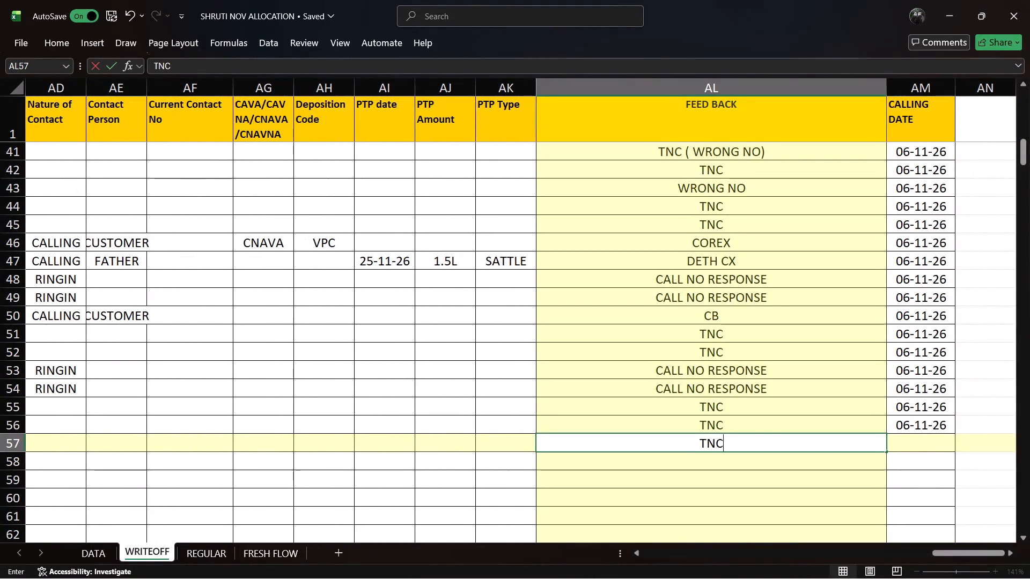
key("Right")
Enter today's date, 06-11-2026, as the calling date in row 57 and save the workbook.
key("ctrl+semicolon")
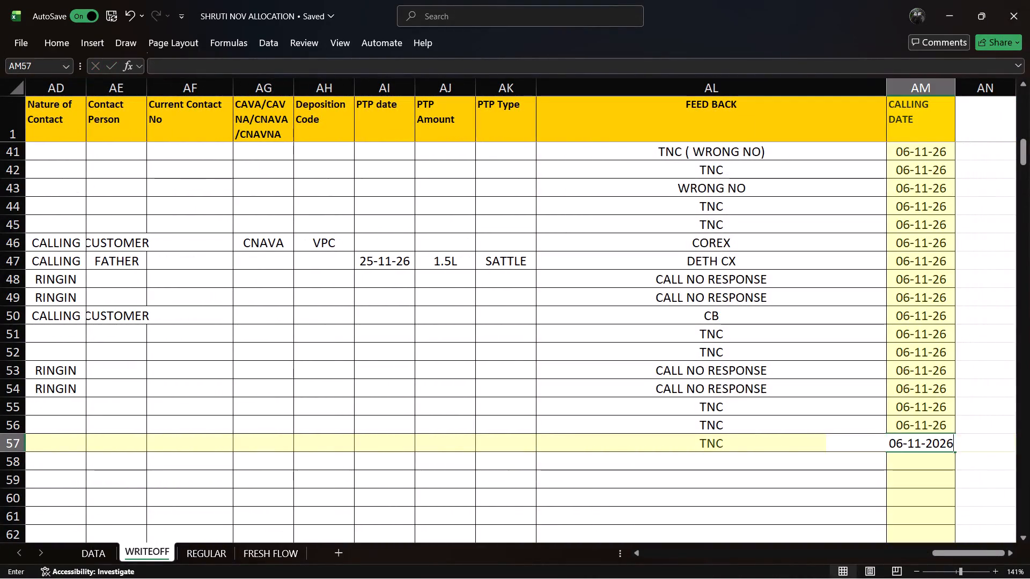
key("ctrl+s")
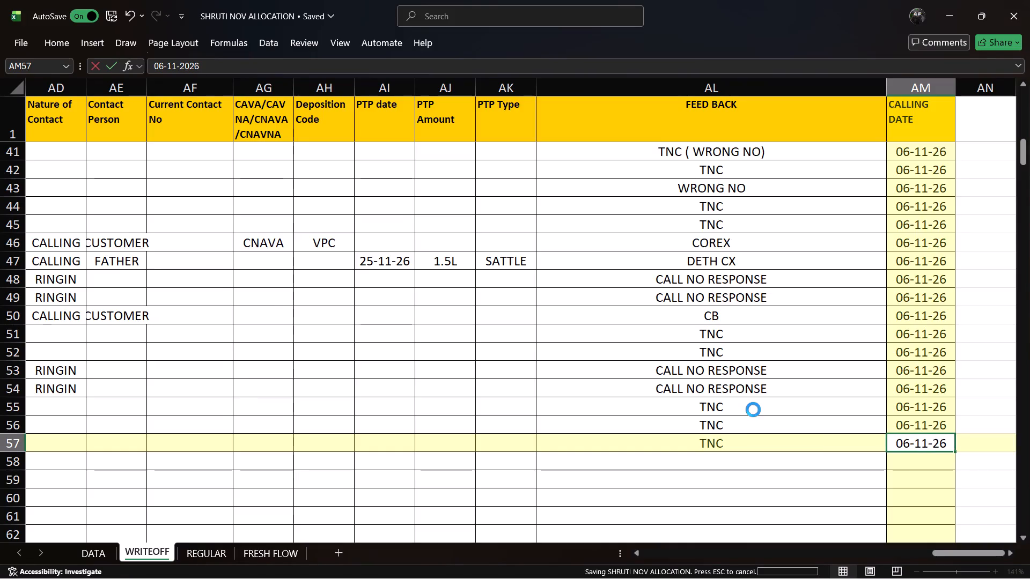
Go to the next write-off customer's mobile number cell in row 58.
key("Down")
key("Left")
key("Left")
key("Left")
key("Left")
key("Left")
key("Left")
key("Left")
key("Left")
key("Left")
key("Left")
key("Left")
key("Left")
key("Left")
key("Left")
key("Left")
key("Left")
key("Left")
key("Left")
key("Left")
key("Left")
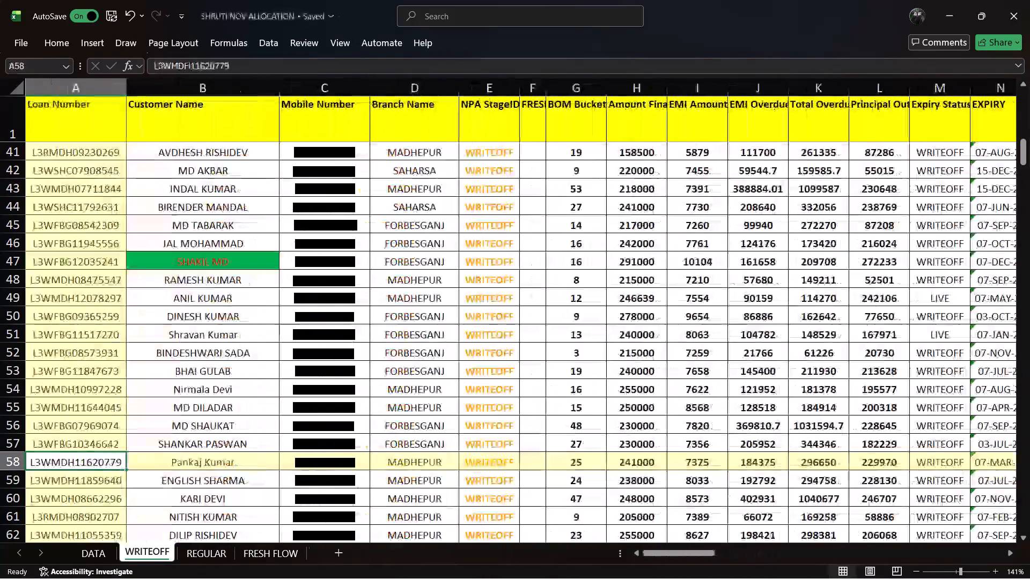
key("Right")
key("Right")
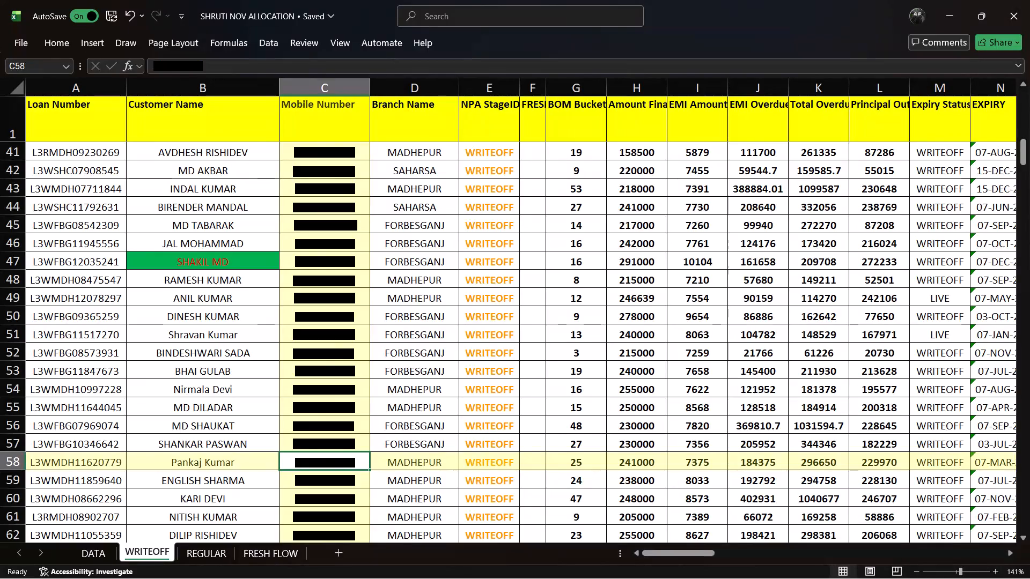
Look up the Ref-1 name, phone number and address of the write-off customer in row 58.
key("Right")
key("Right")
key("Right")
key("Right")
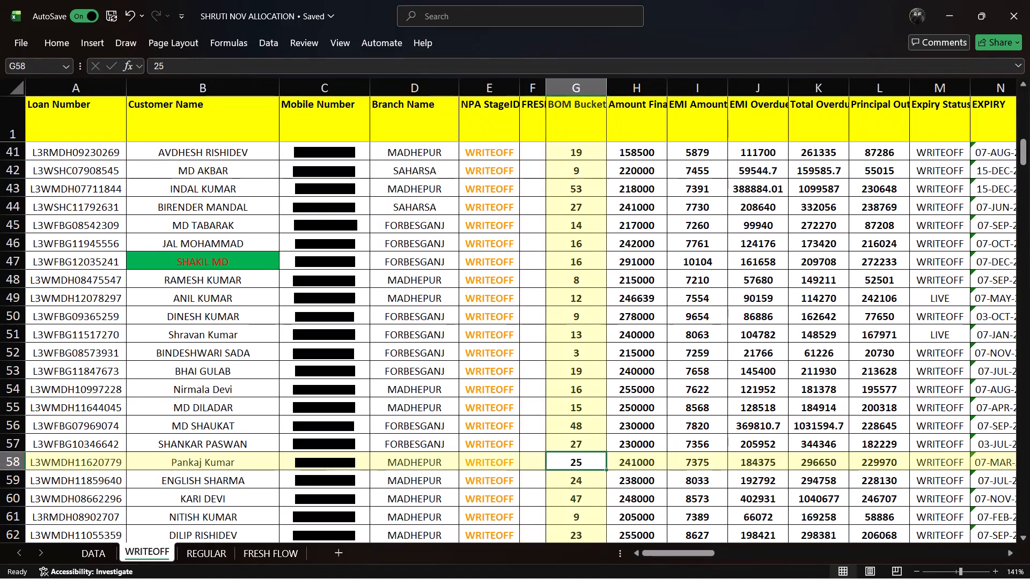
key("Right")
key("Right")
key("Right")
key("Right")
key("Right")
key("Right")
key("Right")
key("Right")
key("Right")
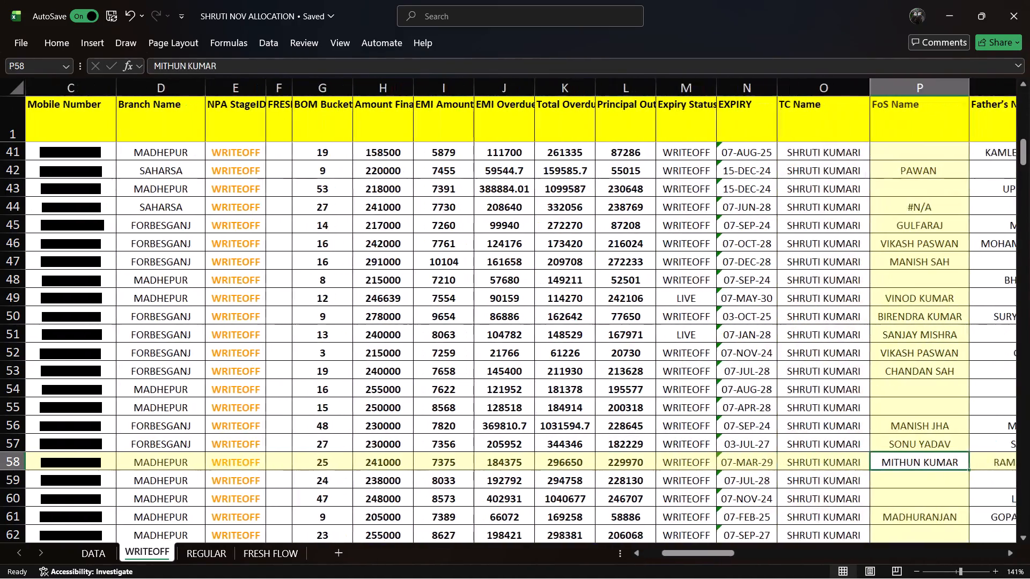
key("Right")
key("Right")
key("Right")
key("Right")
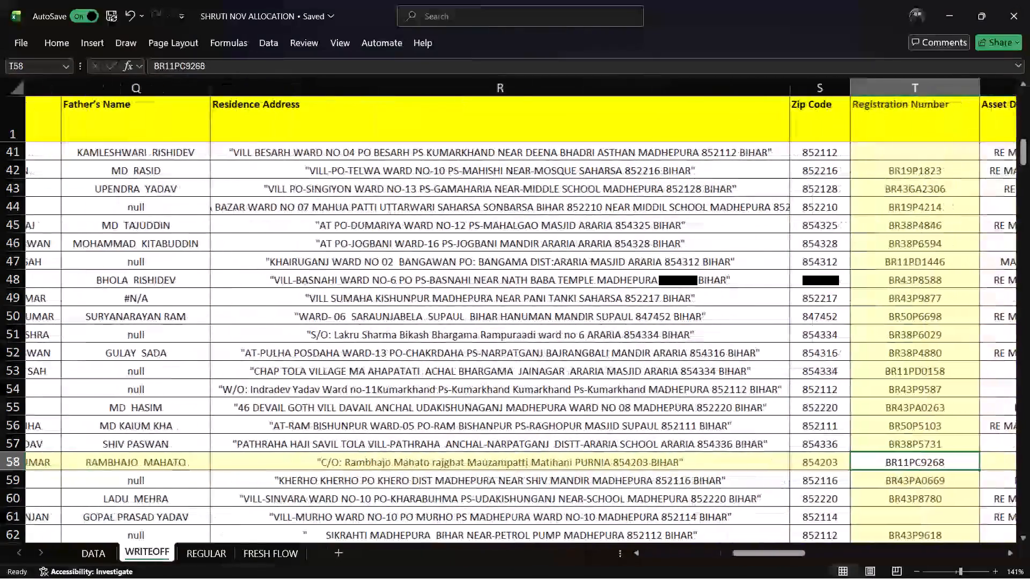
key("Right")
key("Right")
key("Right")
key("Right")
key("Right")
key("Right")
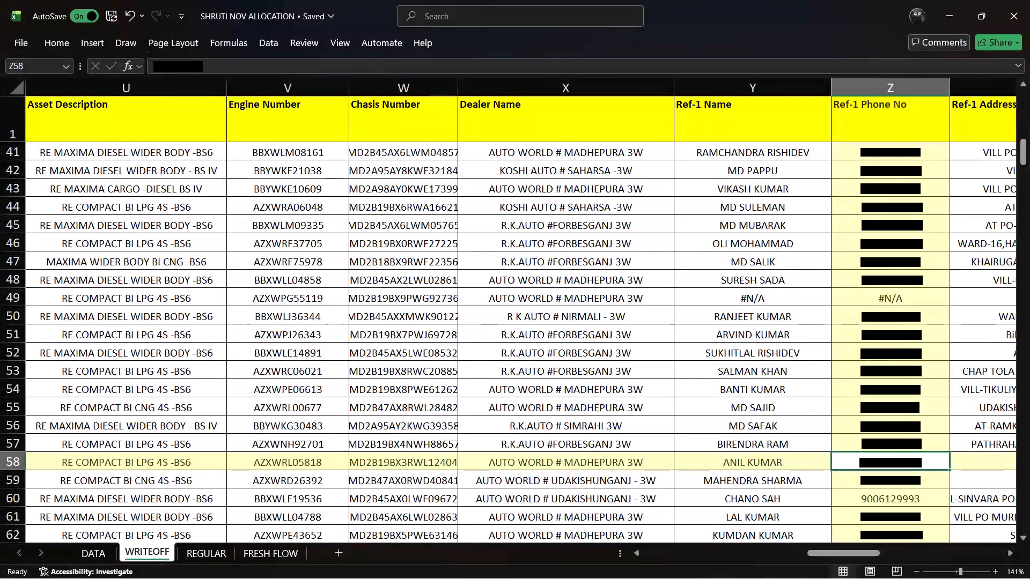
key("Right")
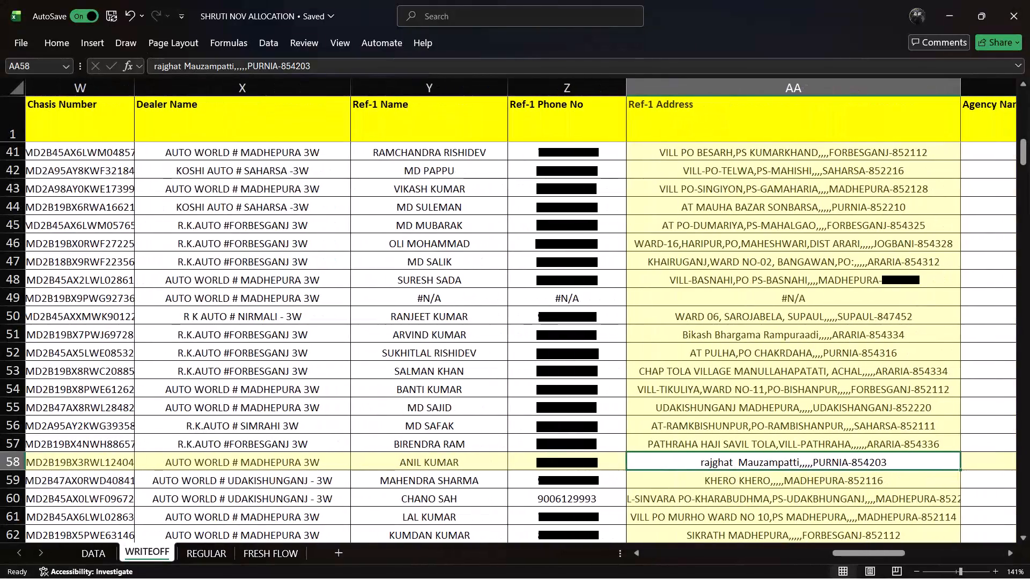
key("Left")
key("Left")
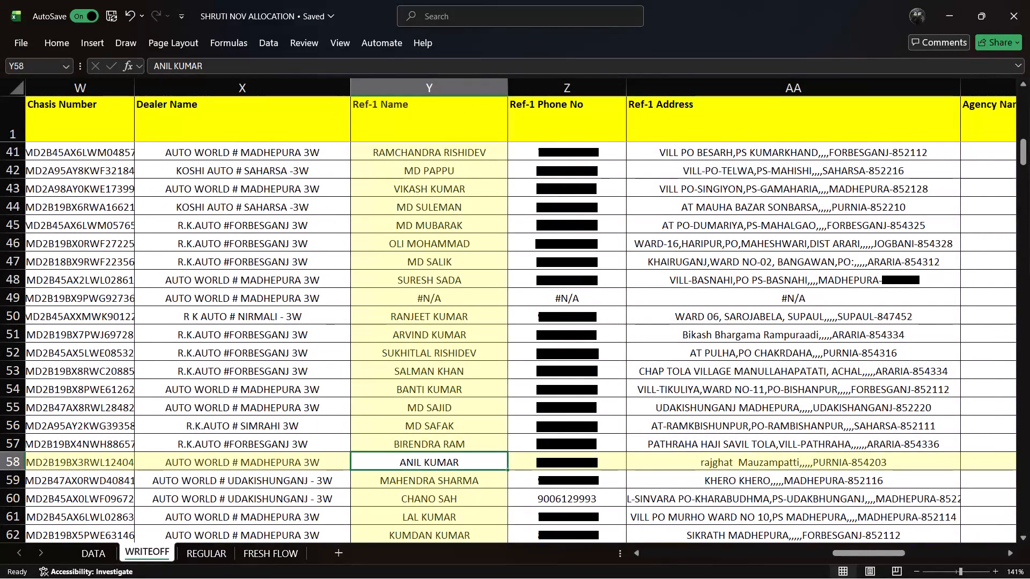
Return to the customer name cell in row 58 to check the customer's details again.
key("Left")
key("Left")
key("Left")
key("Left")
key("Left")
key("Left")
key("Left")
key("Left")
key("Left")
key("Left")
key("Left")
key("Left")
key("Left")
key("Left")
key("Left")
key("Left")
key("Left")
key("Left")
key("Left")
key("Left")
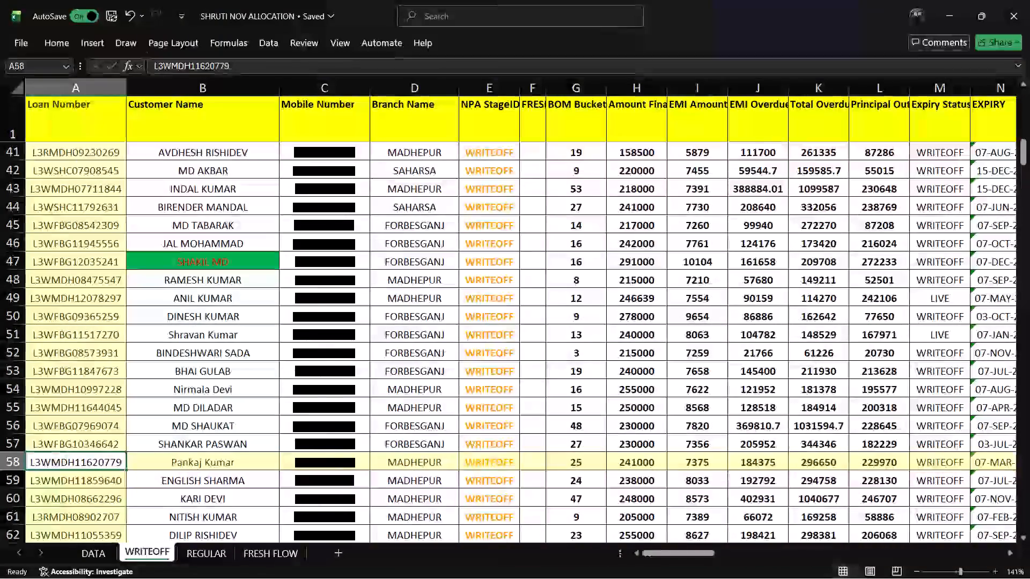
key("Right")
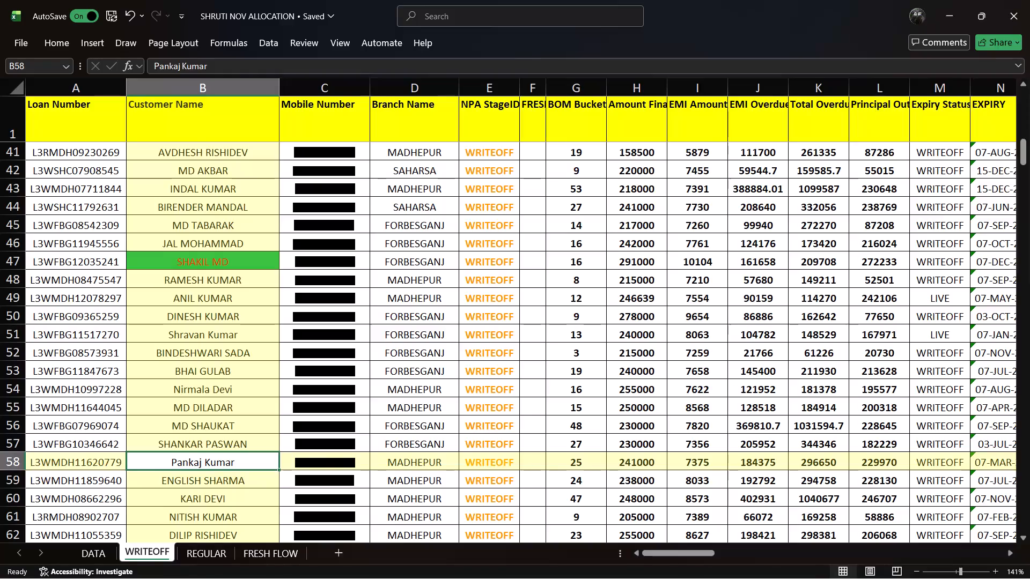
Review the loan amounts, expiry, FoS name, father's name and residence address of the write-off customer in row 58.
key("Right")
key("Right")
key("Right")
key("Right")
key("Right")
key("Right")
key("Right")
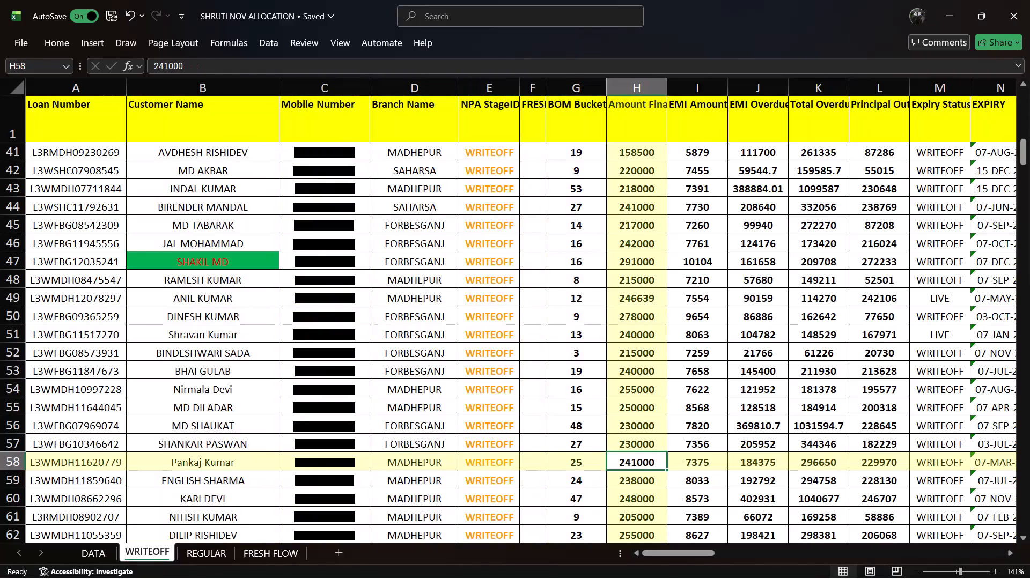
key("Right")
key("Right")
key("Right")
key("Right")
key("Right")
key("Right")
key("Right")
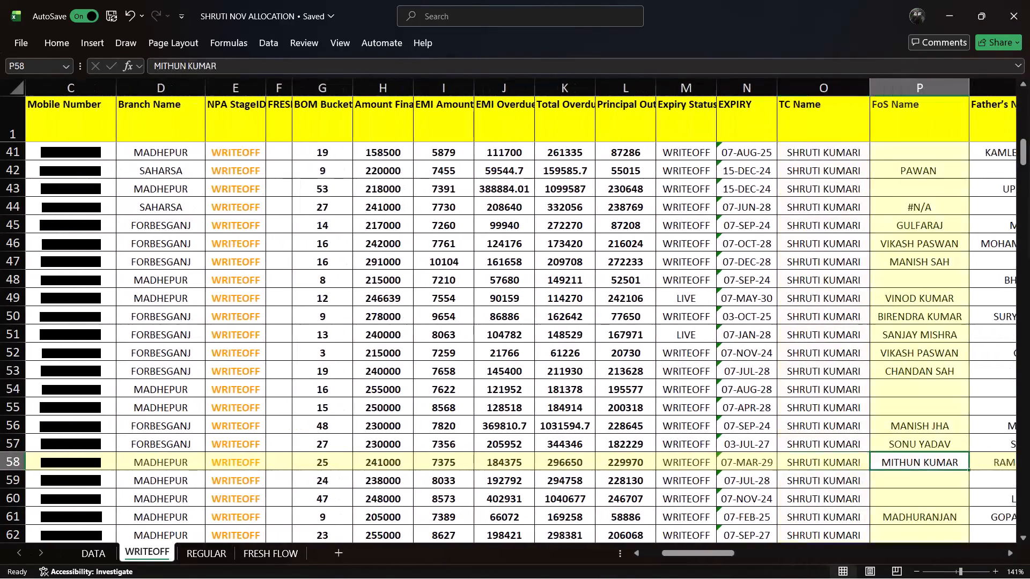
key("Right")
key("Right")
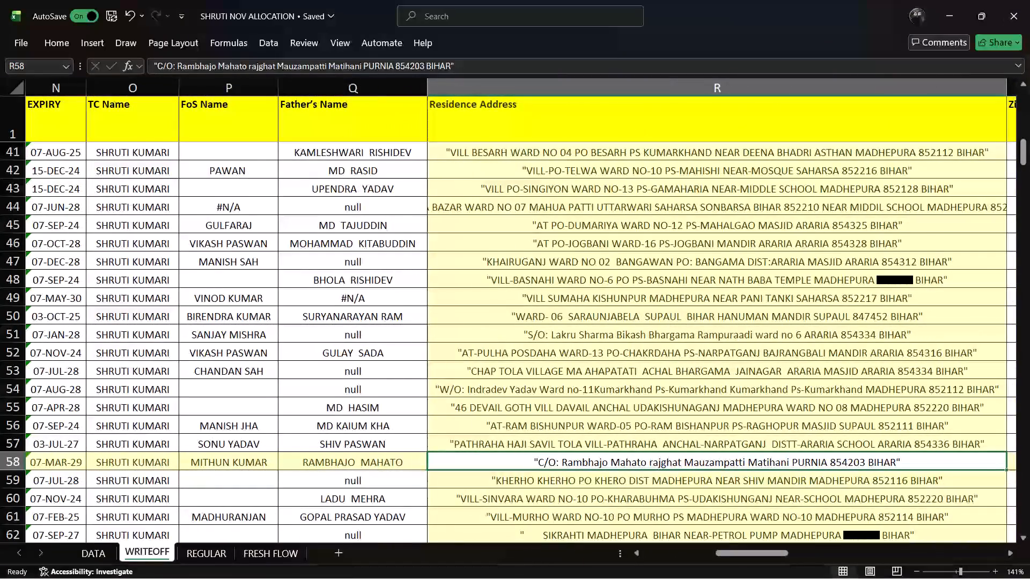
Check the vehicle details and the Ref-1 name, phone number and address for the customer in row 58.
key("Right")
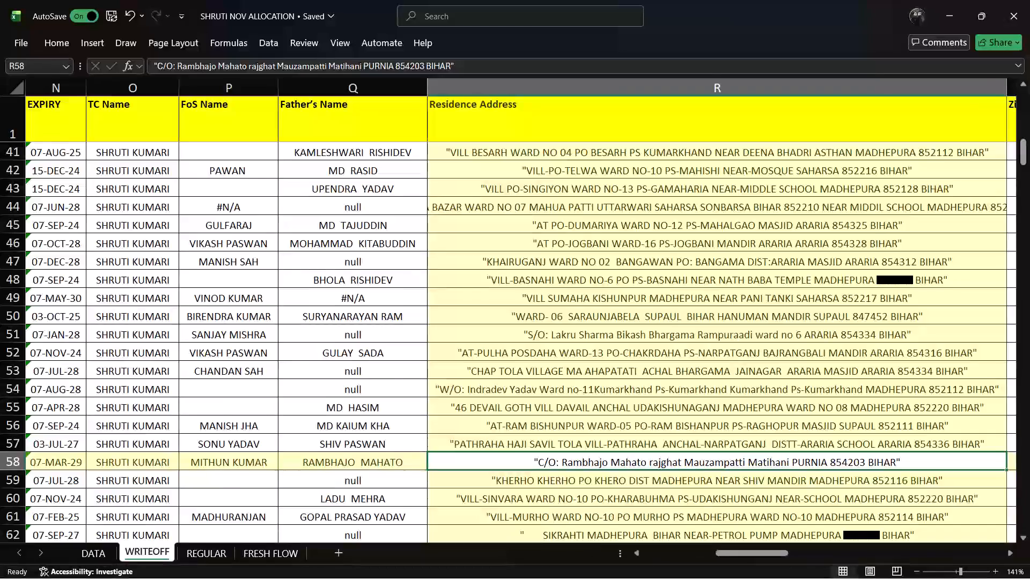
key("Right")
key("Right")
key("Right")
key("Right")
key("Right")
key("Right")
key("Right")
key("Right")
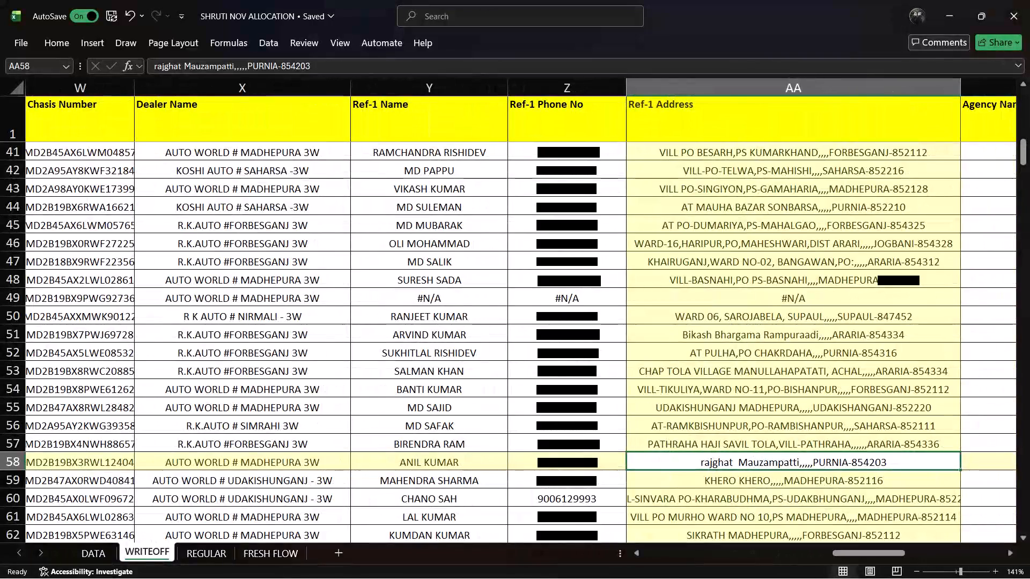
Go back to the residence address in row 58 and check it again.
key("Left")
key("Left")
key("Left")
key("Left")
key("Left")
key("Left")
key("Left")
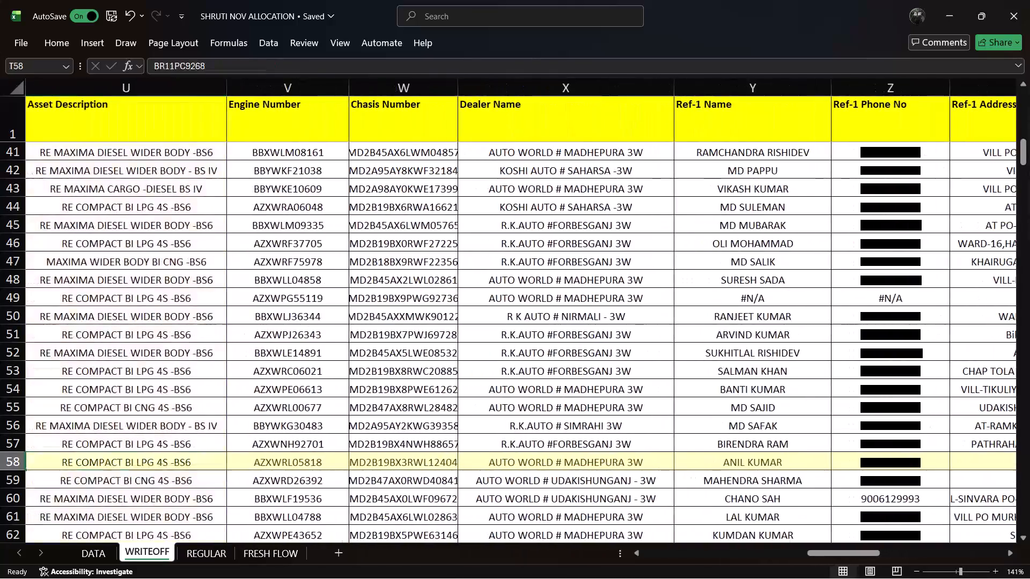
key("Left")
key("Left")
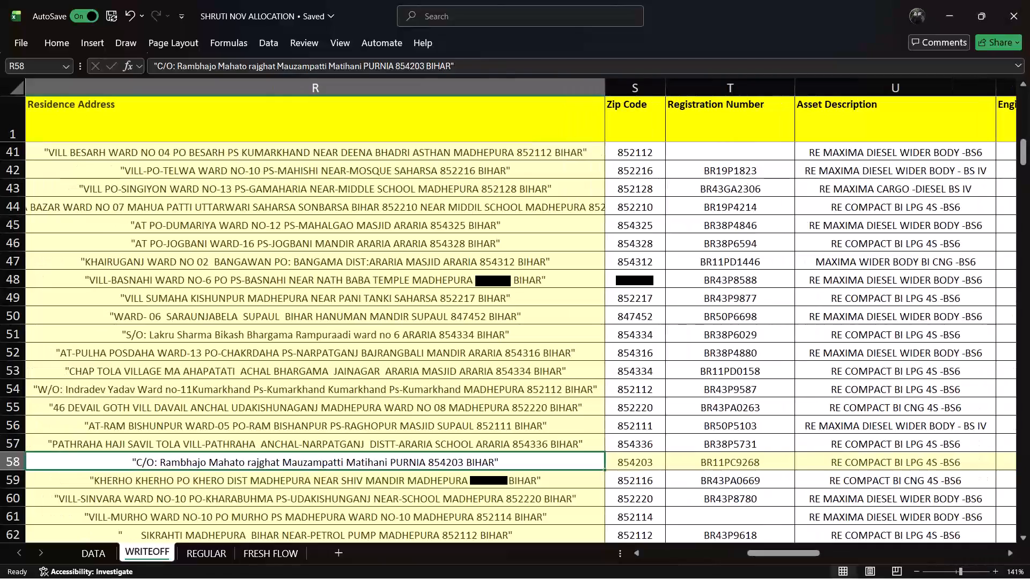
Enter TNC as the feedback for the write-off customer in row 58.
key("Right")
key("Right")
key("Right")
key("Right")
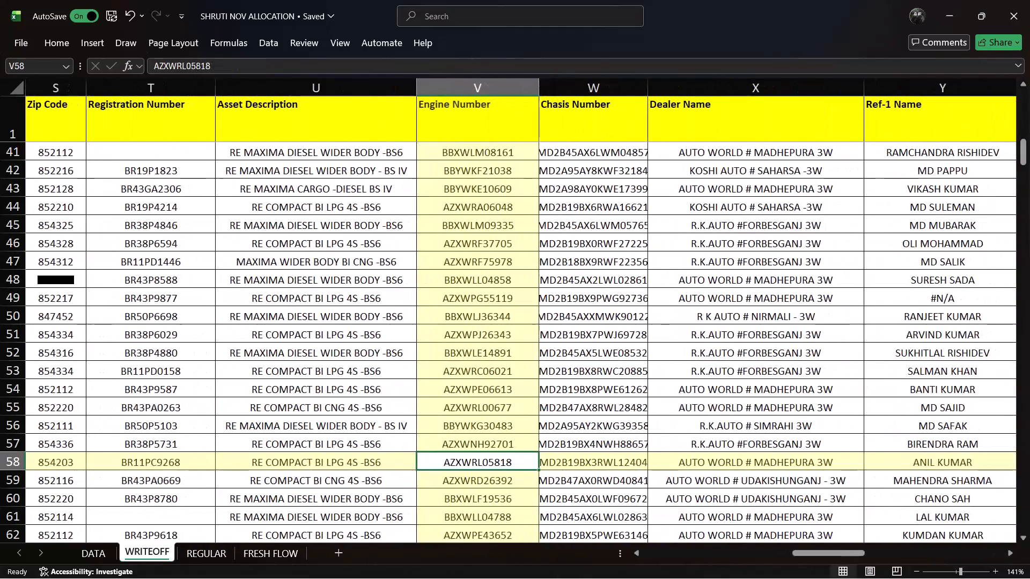
key("Right")
key("Right")
key("Right")
key("Right")
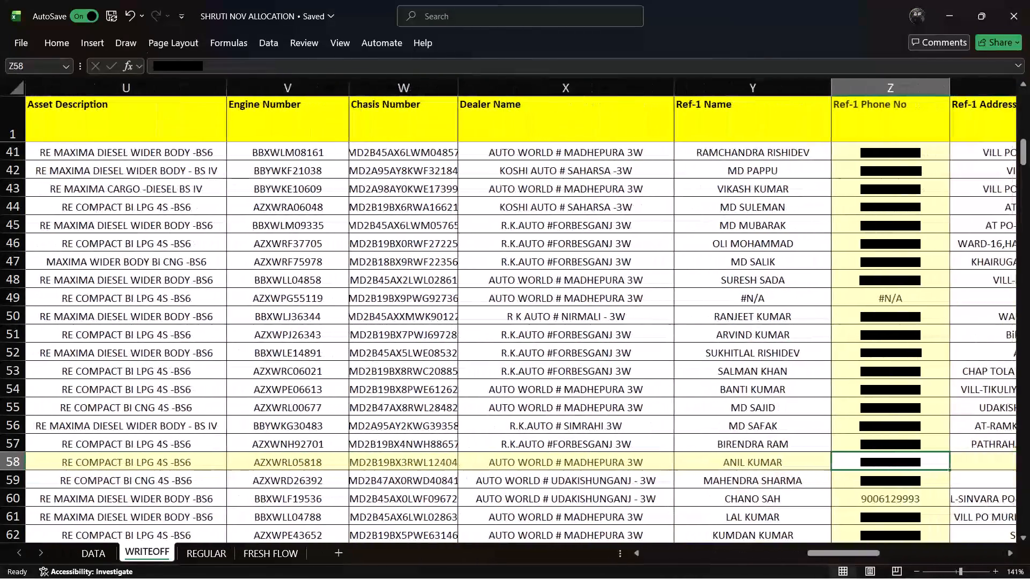
key("Right")
key("Right")
key("Right")
key("Right")
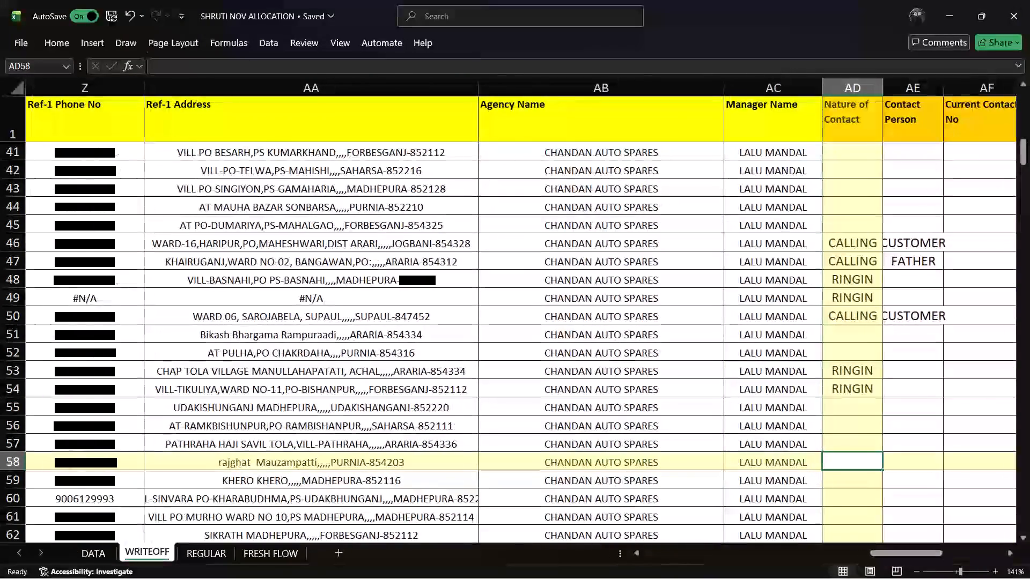
key("Right")
key("Right")
key("Right")
key("Right")
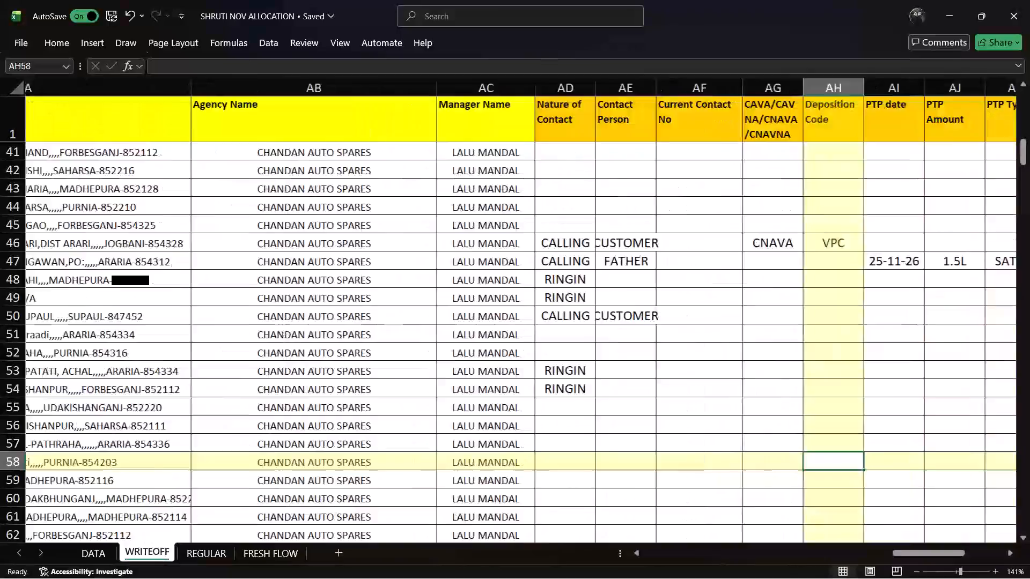
key("Right")
key("Right")
key("Right")
key("Right")
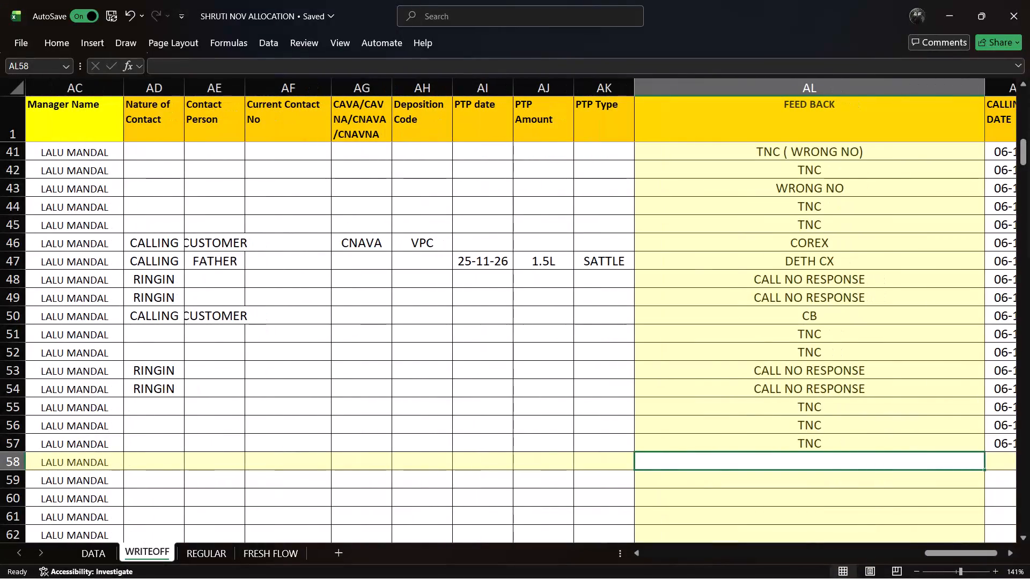
type("TNC")
key("Right")
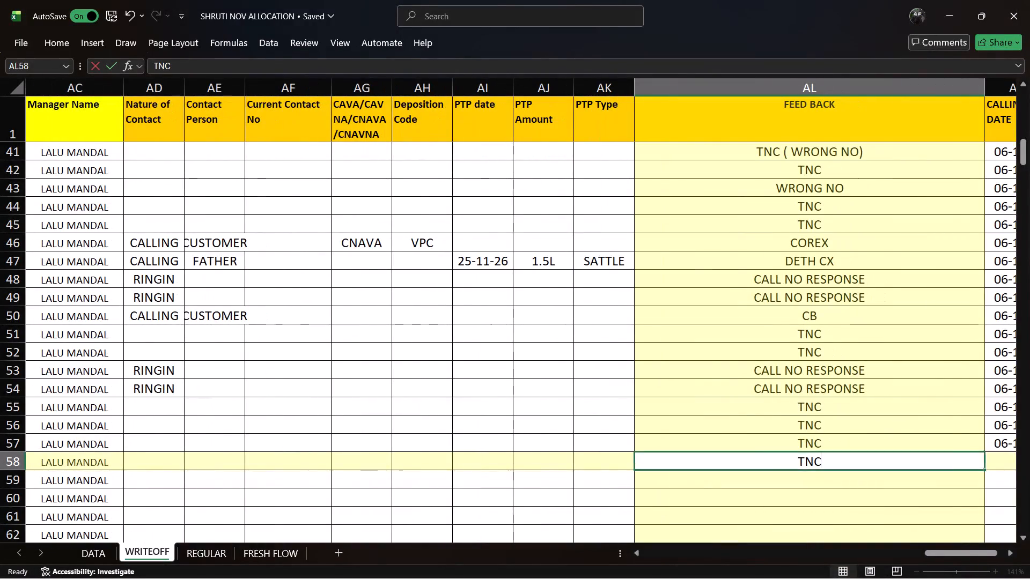
Enter today's date, 06-11-2026, as the calling date in row 58 and save the workbook.
key("ctrl+semicolon")
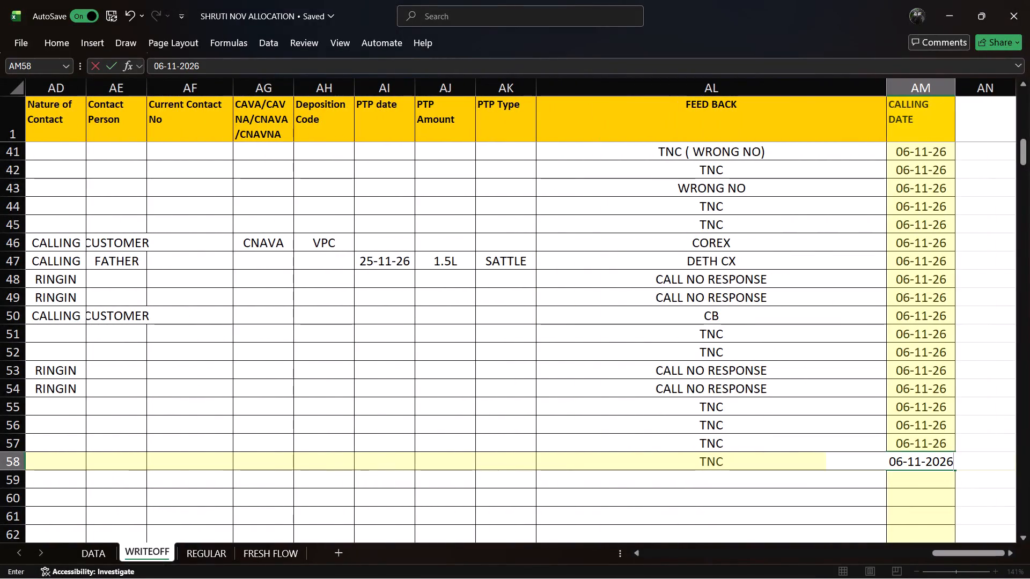
key("ctrl+s")
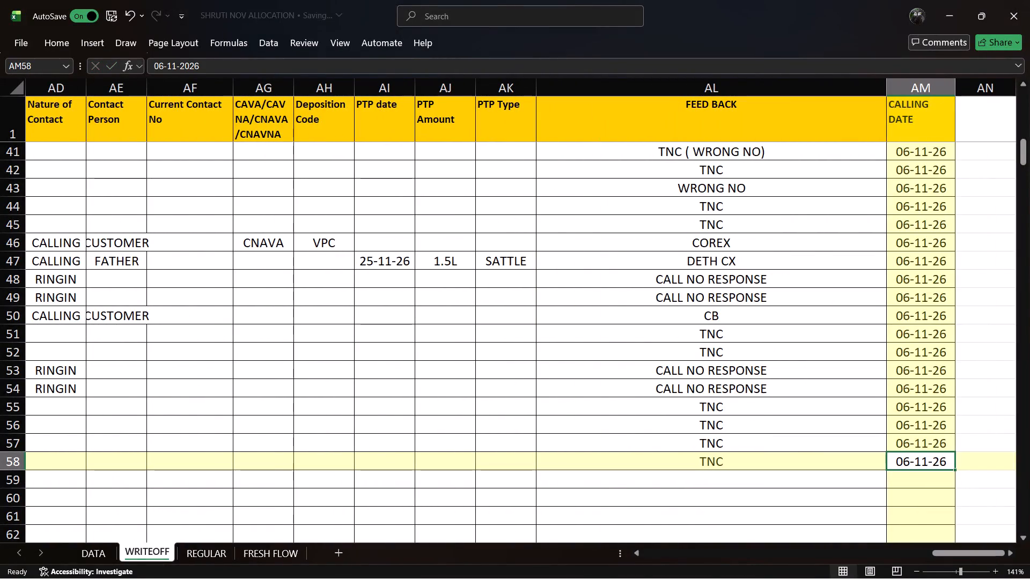
Go to the next write-off customer in row 59 and look up the customer's name and mobile number.
key("Down")
key("Left")
key("Left")
key("Left")
key("Left")
key("Left")
key("Left")
key("Left")
key("Left")
key("Left")
key("Left")
key("Left")
key("Left")
key("Left")
key("Left")
key("Left")
key("Left")
key("Left")
key("Left")
key("Left")
key("Left")
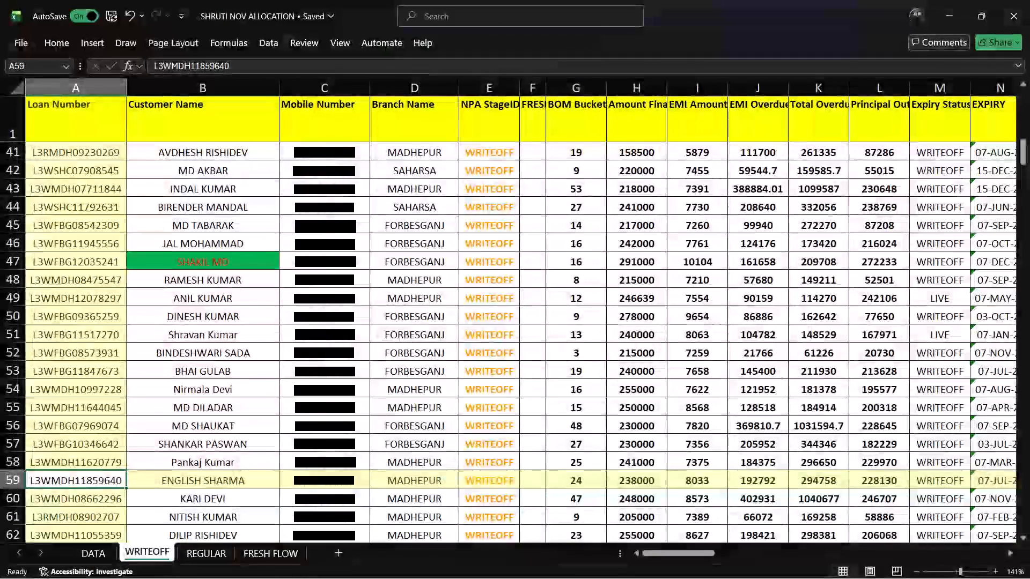
key("Right")
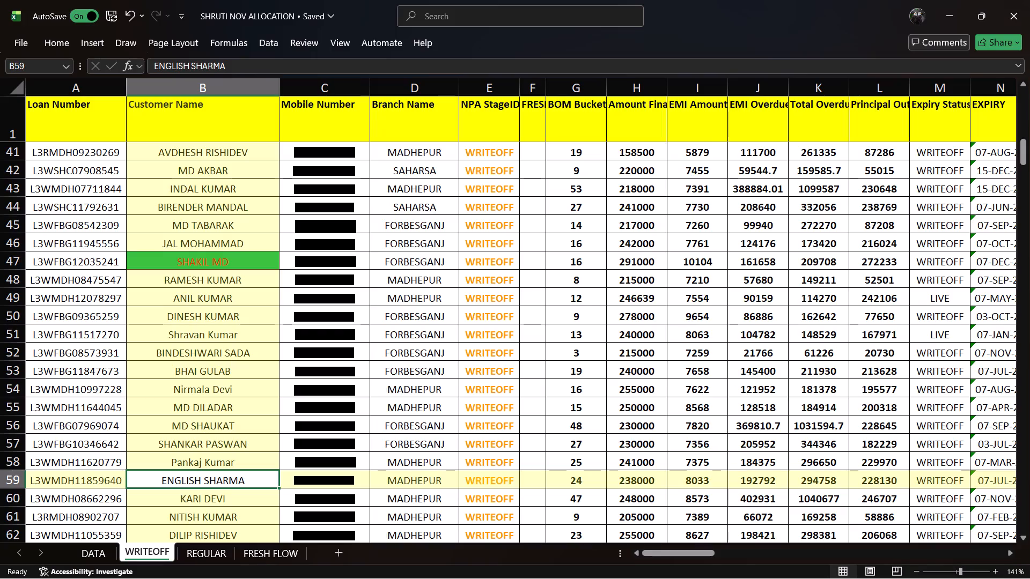
key("Right")
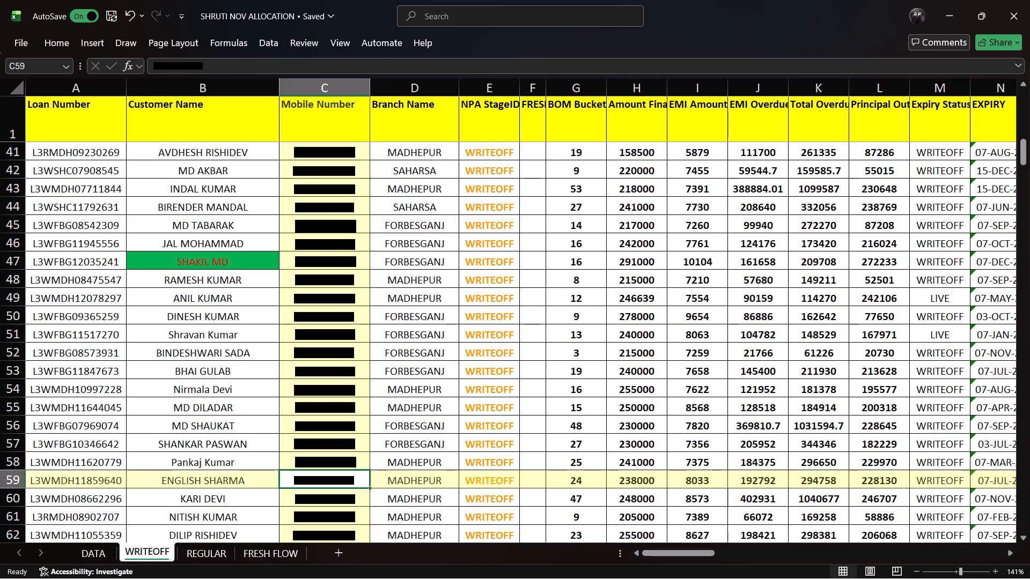
Recheck the loan number and mobile number of the write-off customer in row 59.
key("Left")
key("Left")
key("Left")
key("Left")
key("Left")
key("Left")
key("Left")
key("Left")
key("Left")
key("Left")
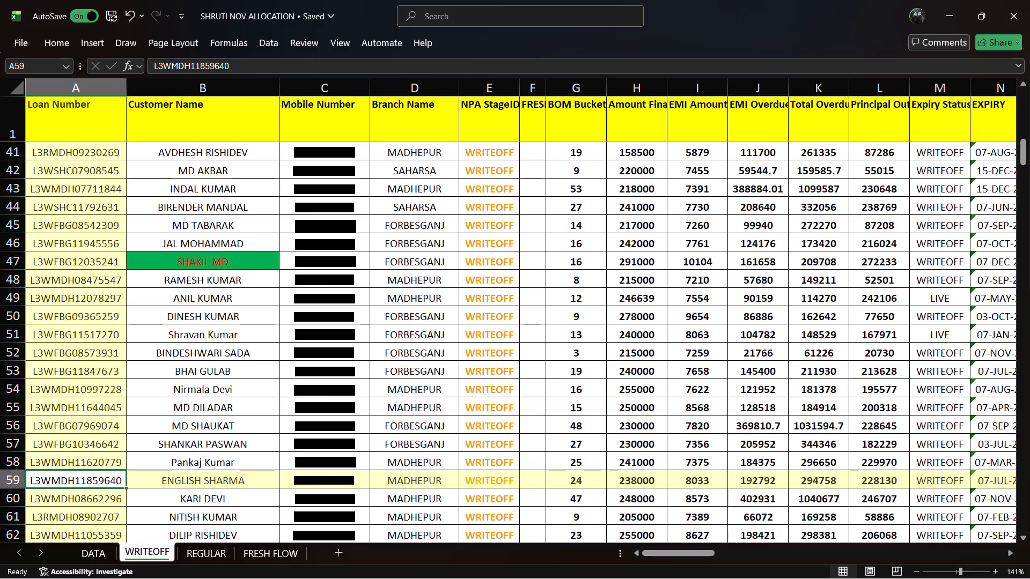
key("Right")
key("Right")
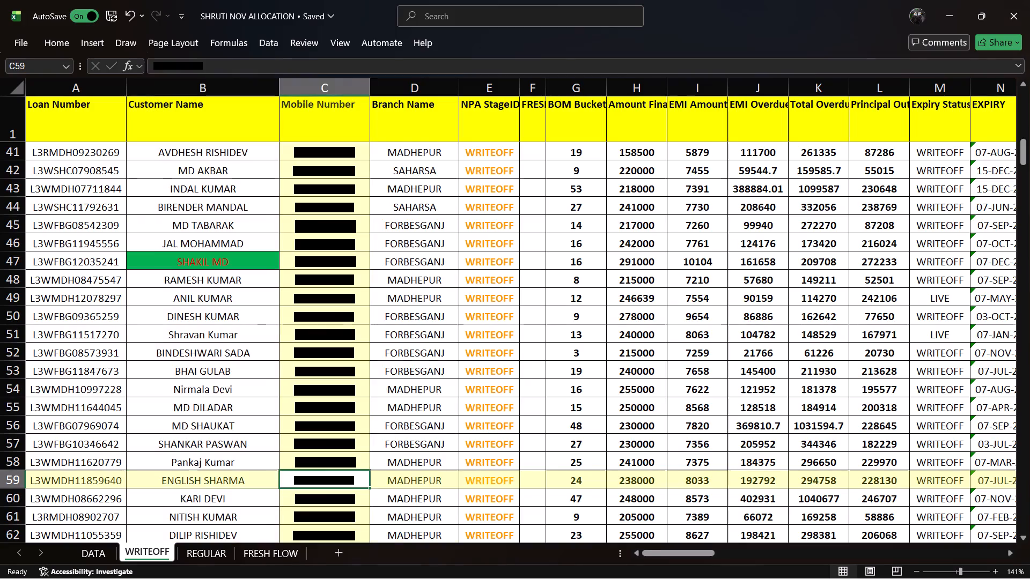
Review the branch, loan and overdue amounts, expiry status, expiry date and TC name of the customer in row 59.
key("Right")
key("Right")
key("Right")
key("Right")
key("Right")
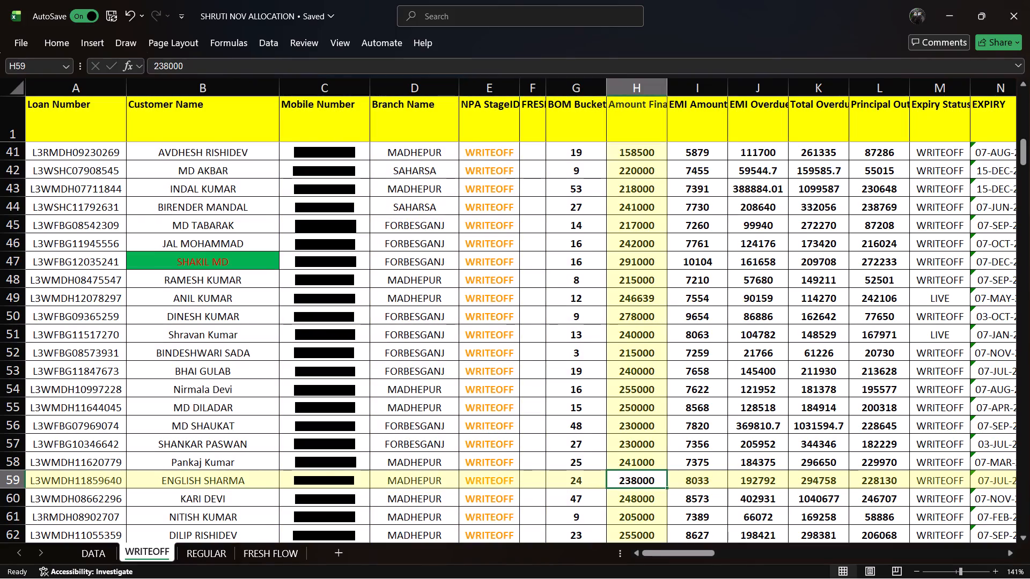
key("Right")
key("Right")
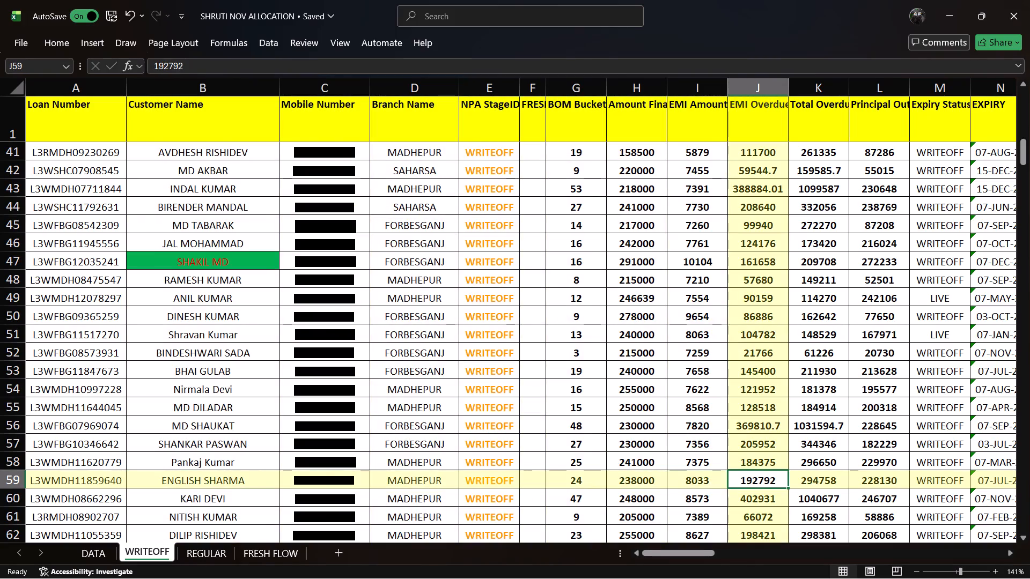
key("Right")
key("Right")
key("Right")
key("Right")
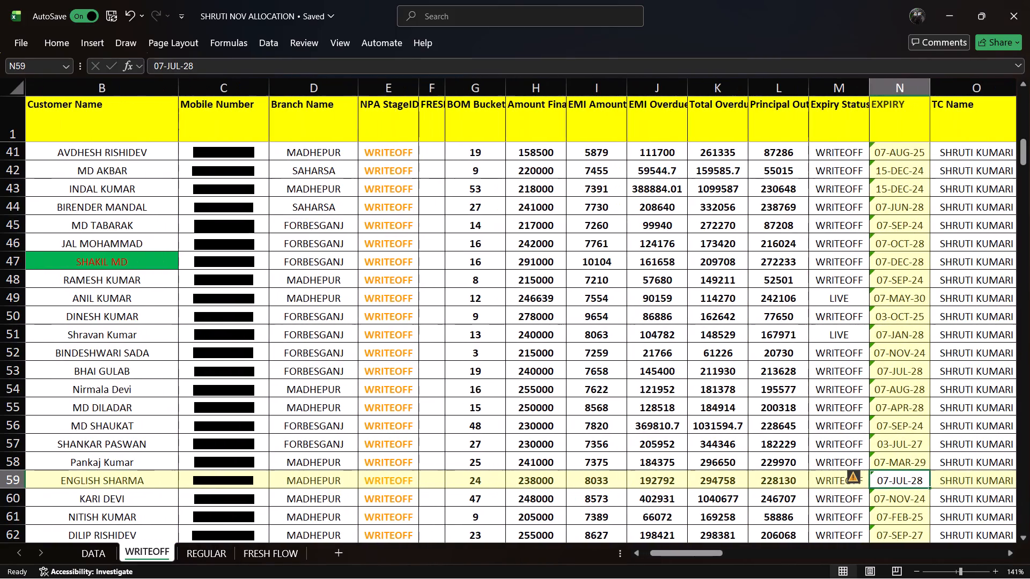
key("Right")
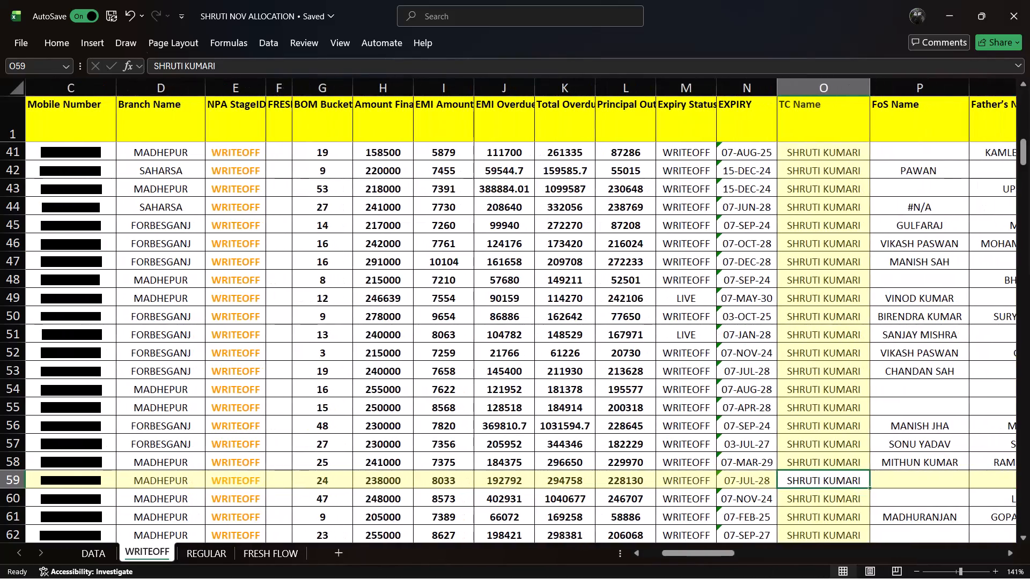
Re-examine the amount financed, EMI, overdue and principal outstanding figures of the customer in row 59.
key("Left")
key("Left")
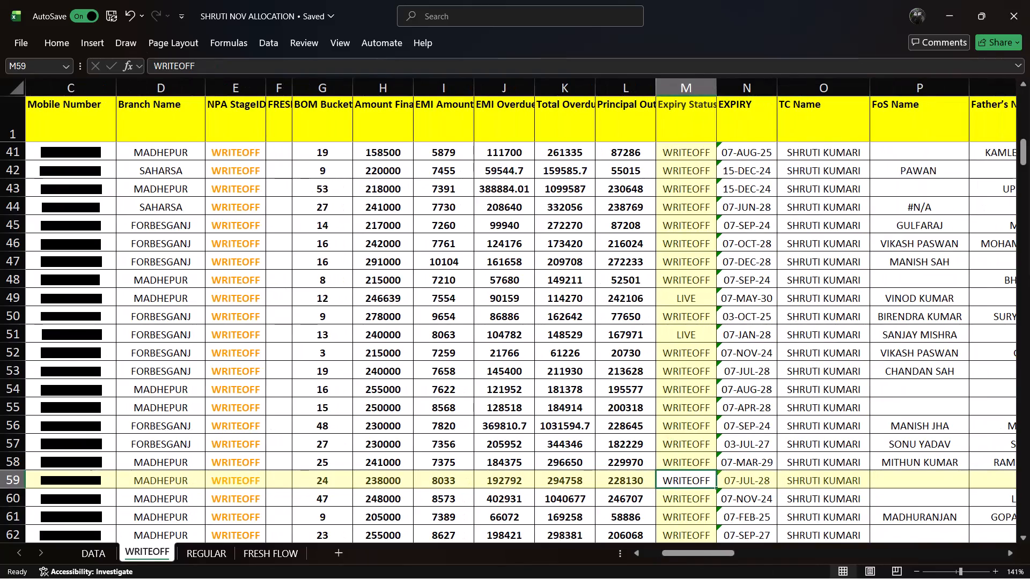
key("Left")
key("Left")
key("Left")
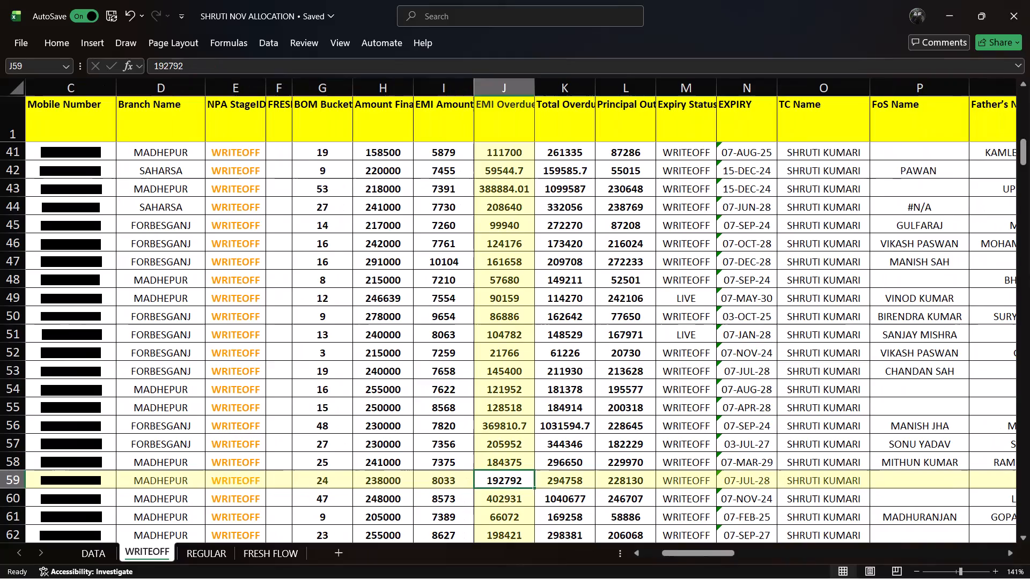
key("Left")
key("Left")
left_click(408, 473)
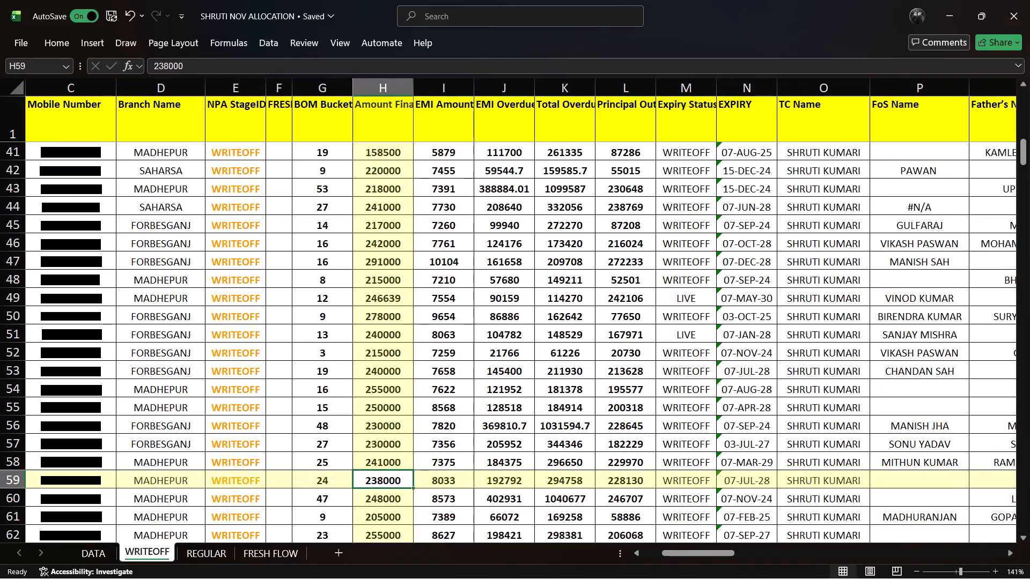
key("Right")
key("Right")
key("Right")
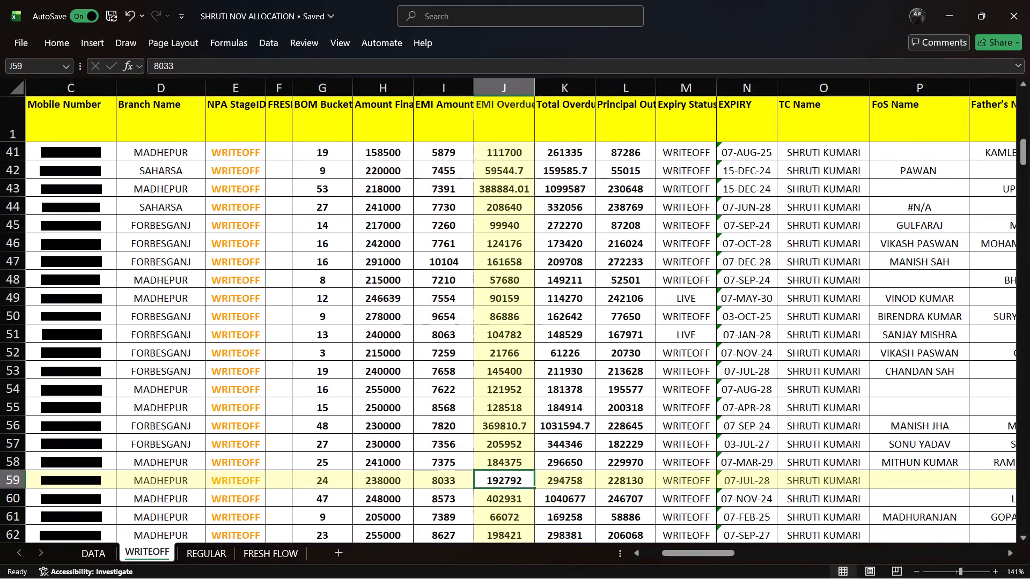
key("Right")
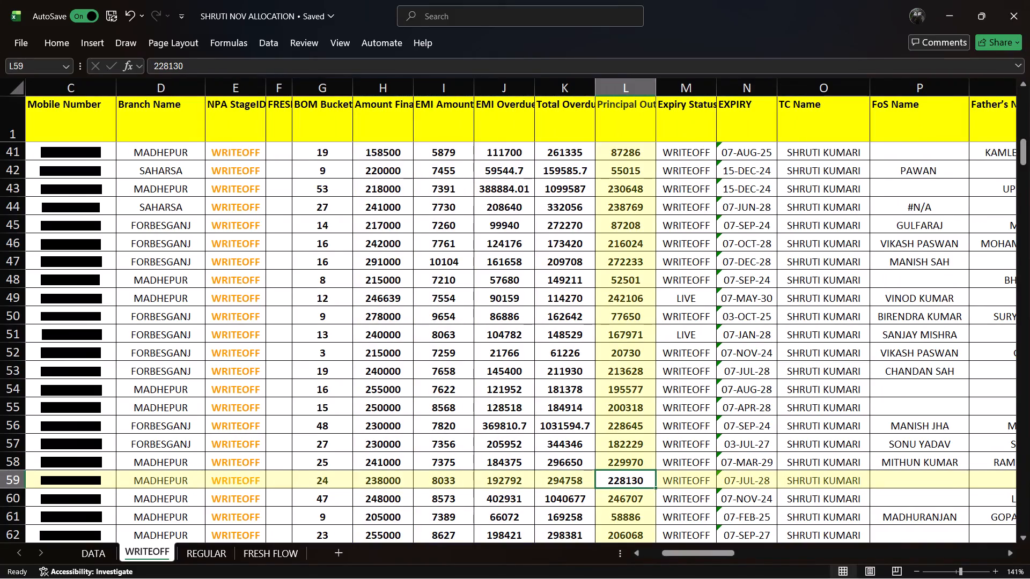
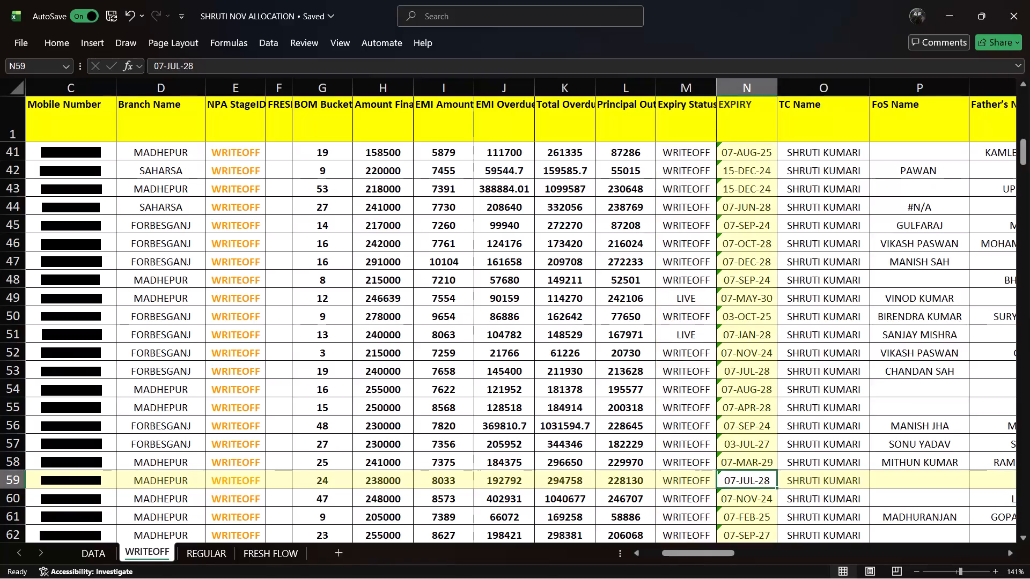
Review the address, registration, asset, engine, chassis, dealer and first reference name details of the customer in row 59.
key("Right")
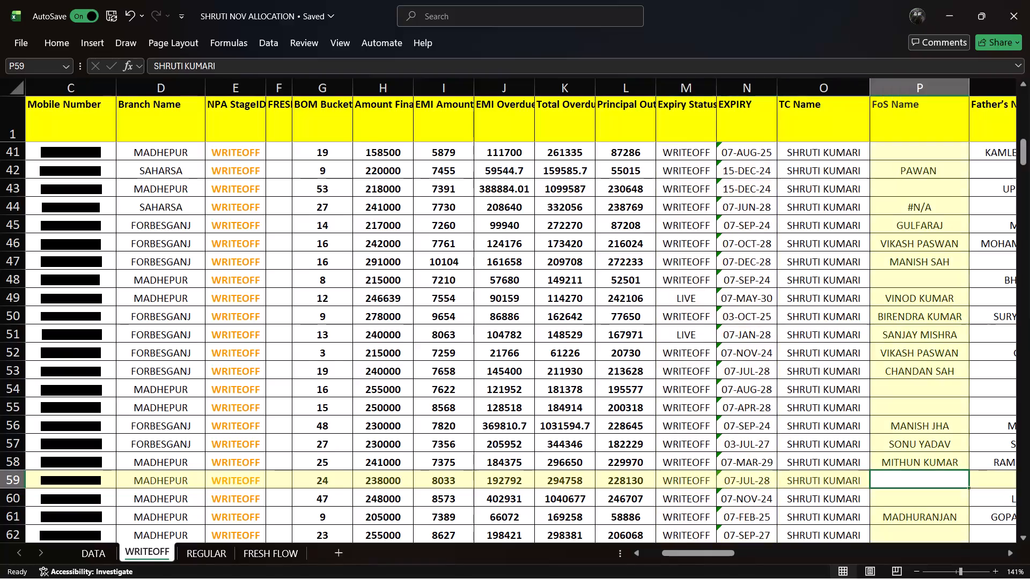
key("Right")
key("Right")
key("Right")
key("Right")
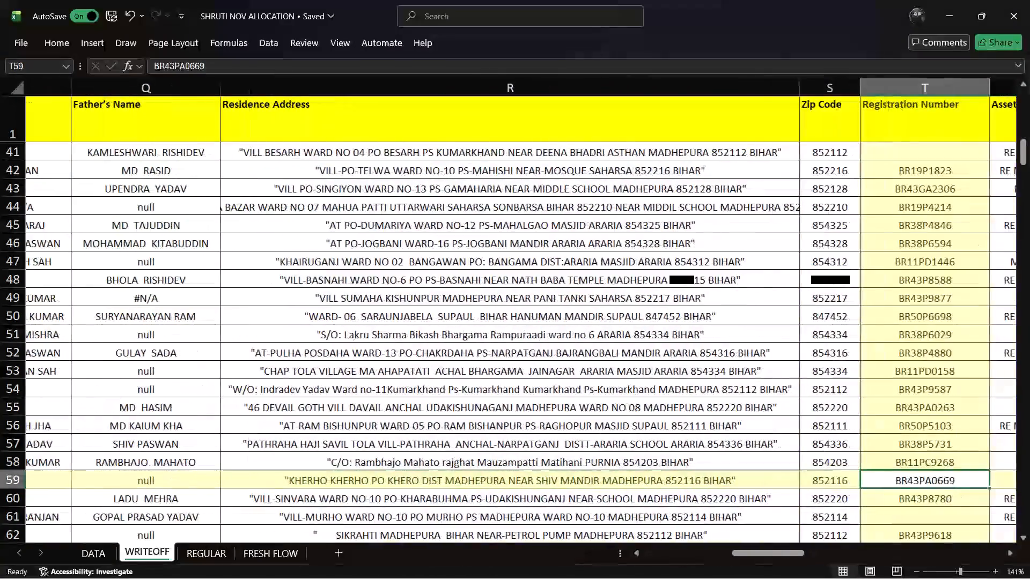
key("Right")
key("Right")
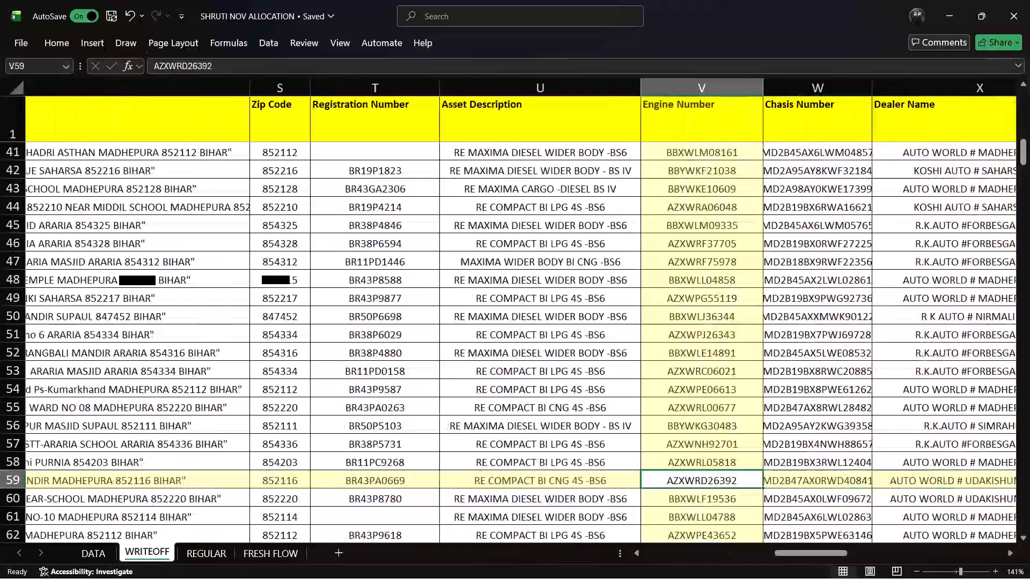
key("Right")
key("Right")
key("Right")
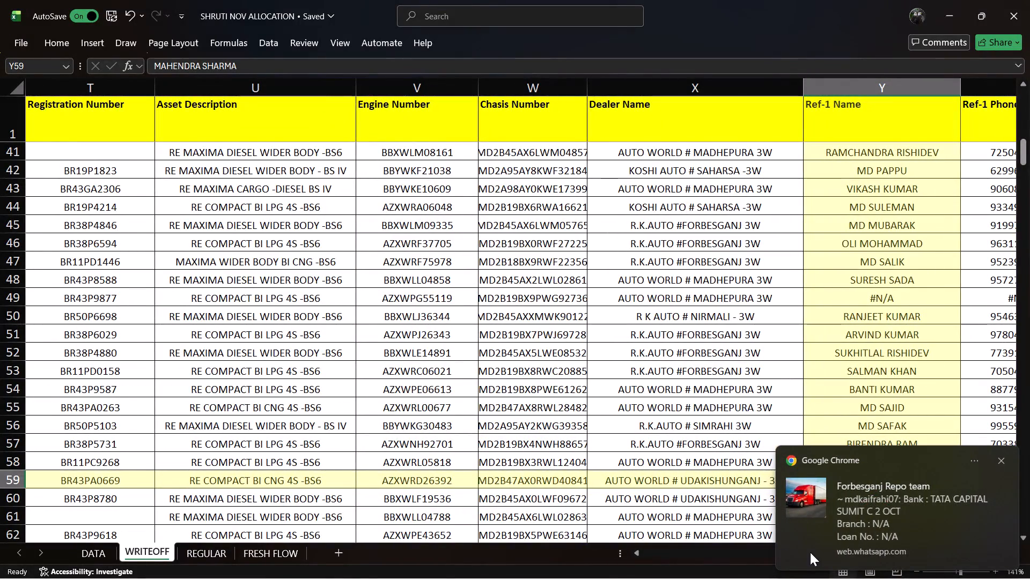
left_click(999, 461)
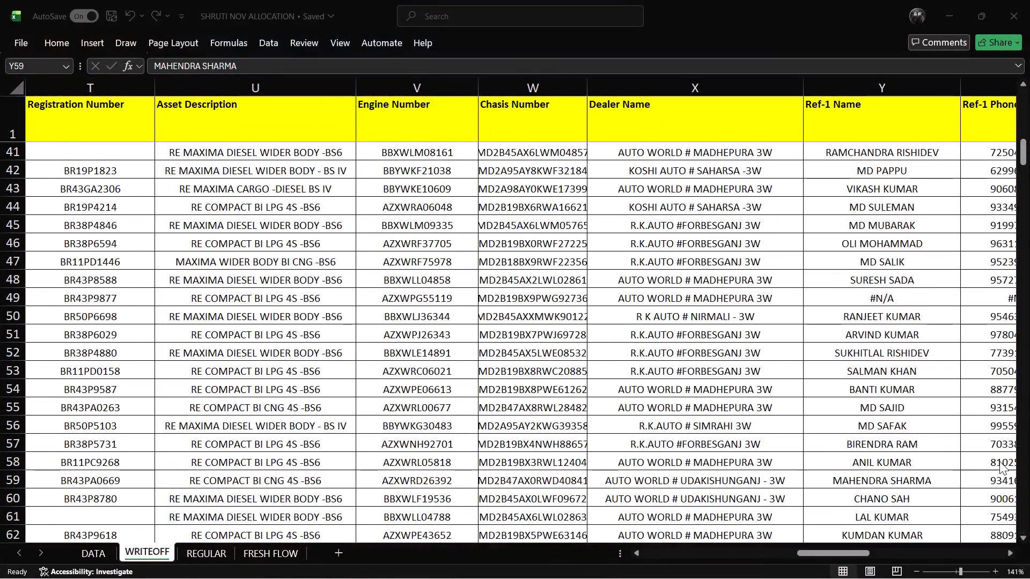
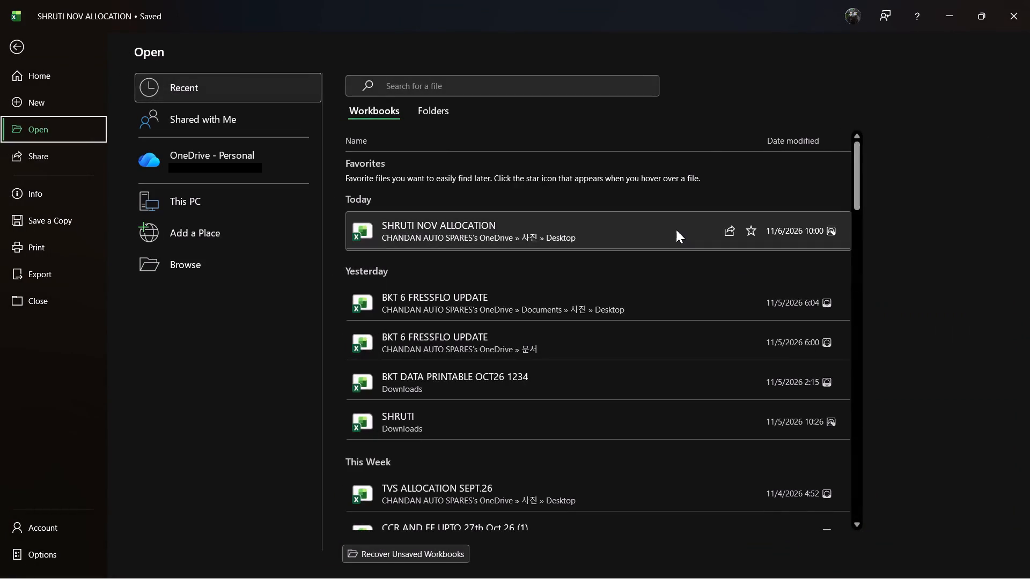
Open the recent workbook BKT DATA PRINTABLE OCT26 1234.
left_click(496, 369)
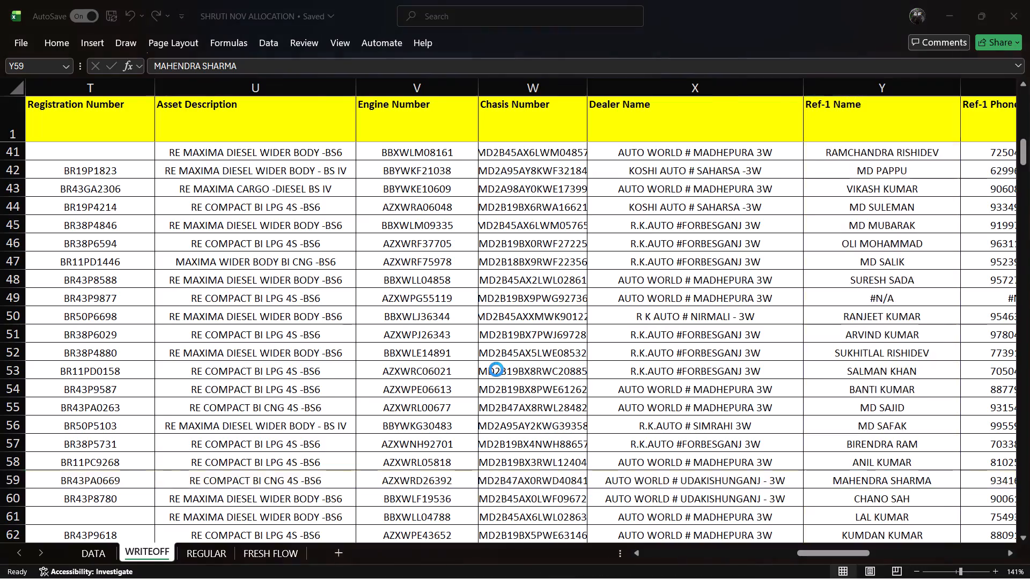
Search Sheet1 of the BKT DATA PRINTABLE workbook for SHAMBHU, closing the search after the first match.
key("ctrl+f")
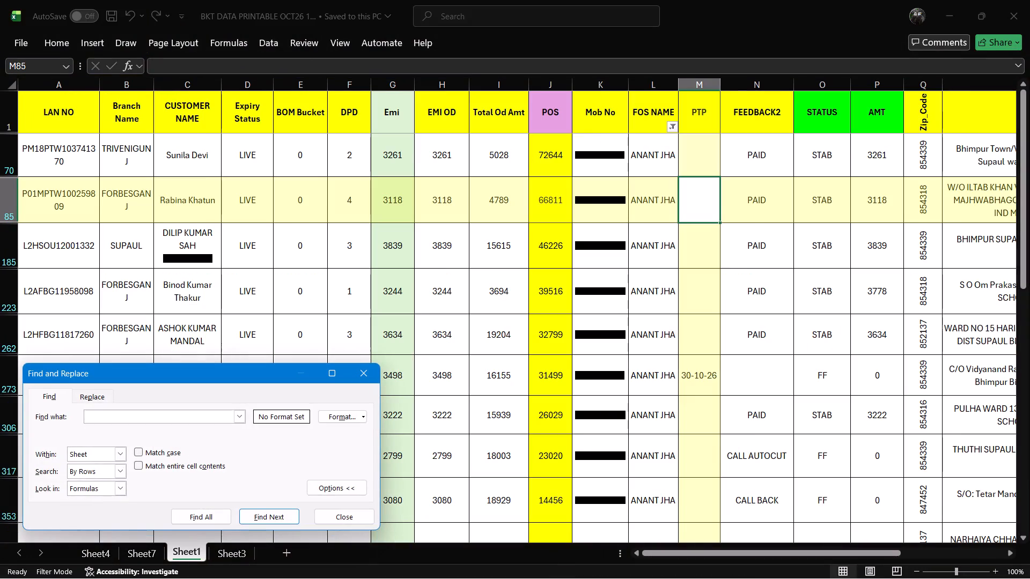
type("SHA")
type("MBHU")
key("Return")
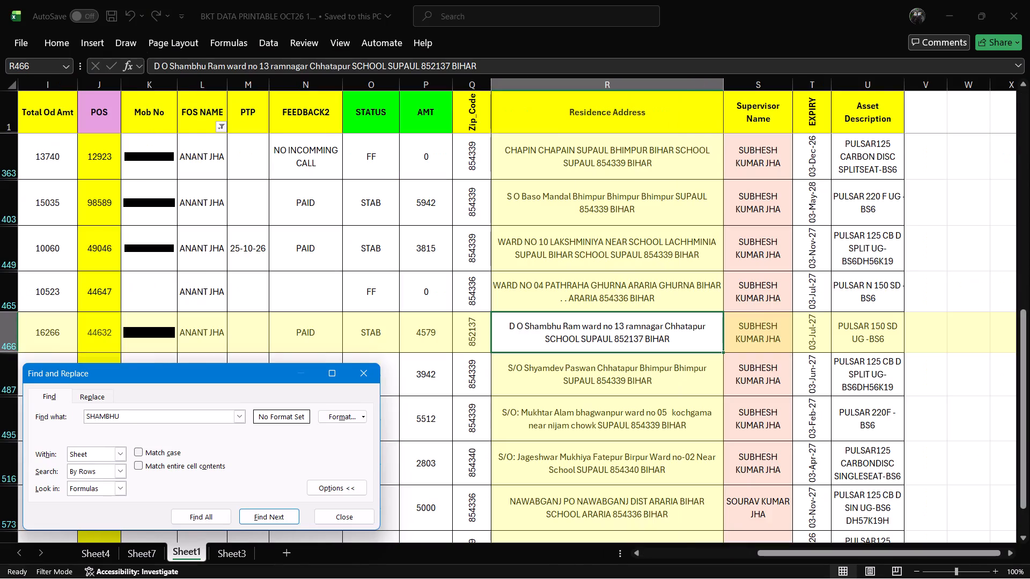
left_click(362, 372)
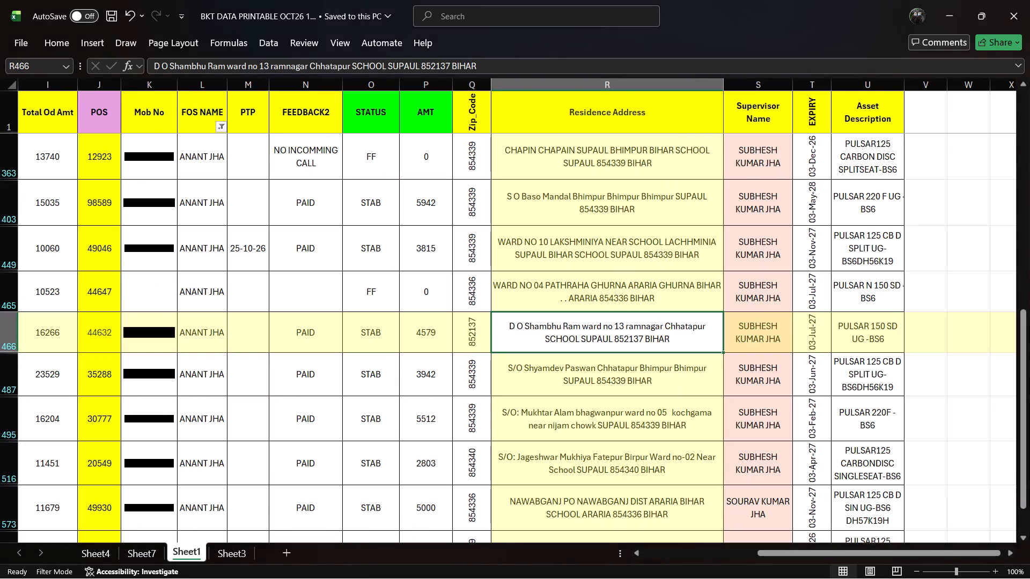
Examine the matched record in row 466 from its residence address back to its customer name and LAN number.
key("Left")
key("Left")
key("Left")
key("Left")
key("Left")
key("Left")
key("Left")
key("Left")
key("Left")
key("Left")
key("Left")
key("Left")
key("Left")
key("Left")
key("Left")
key("Left")
key("Left")
key("Left")
key("Left")
key("Left")
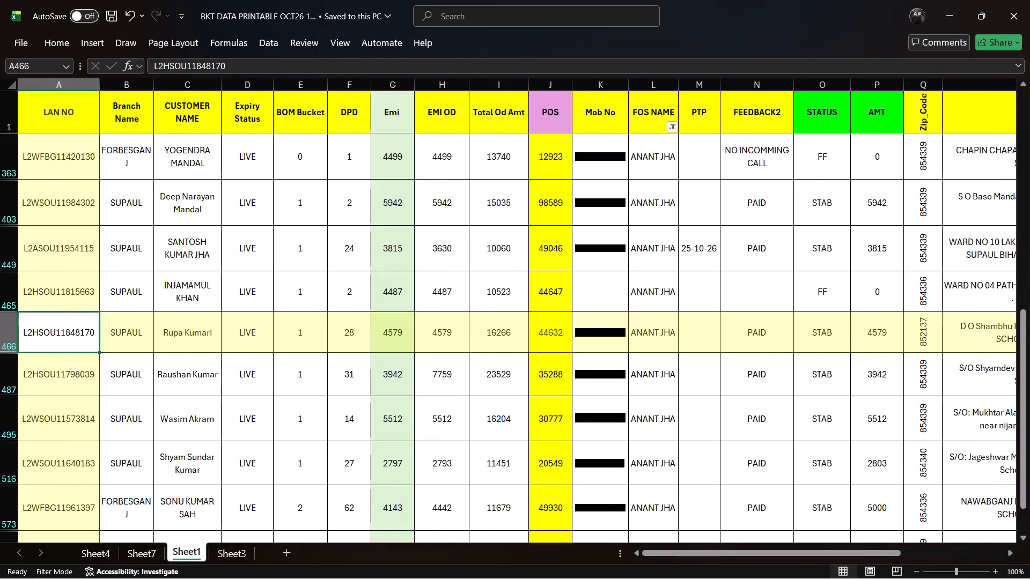
Search Sheet1 for all occurrences of the customer's full name, starting with SHAMBHU.
key("ctrl+f")
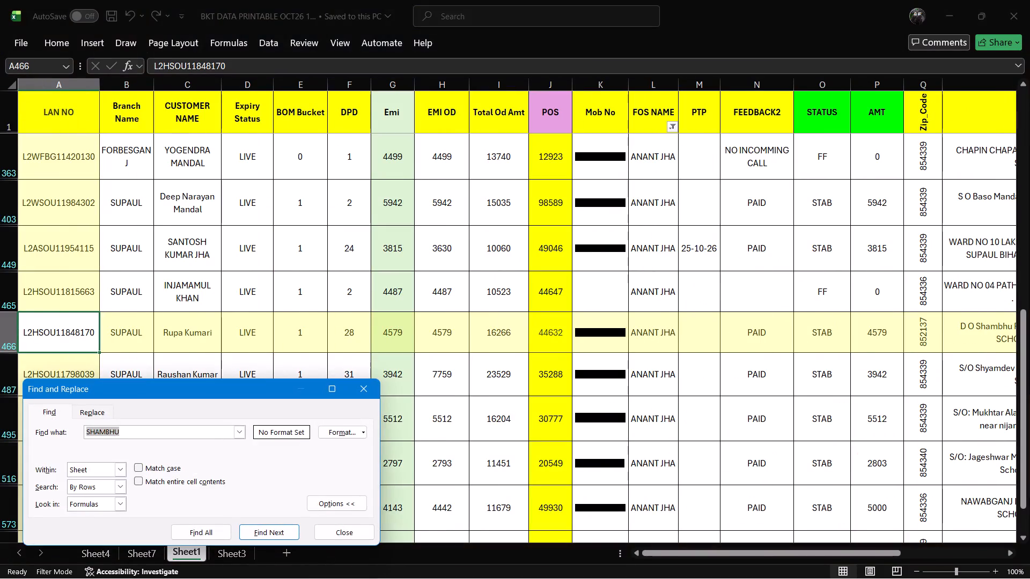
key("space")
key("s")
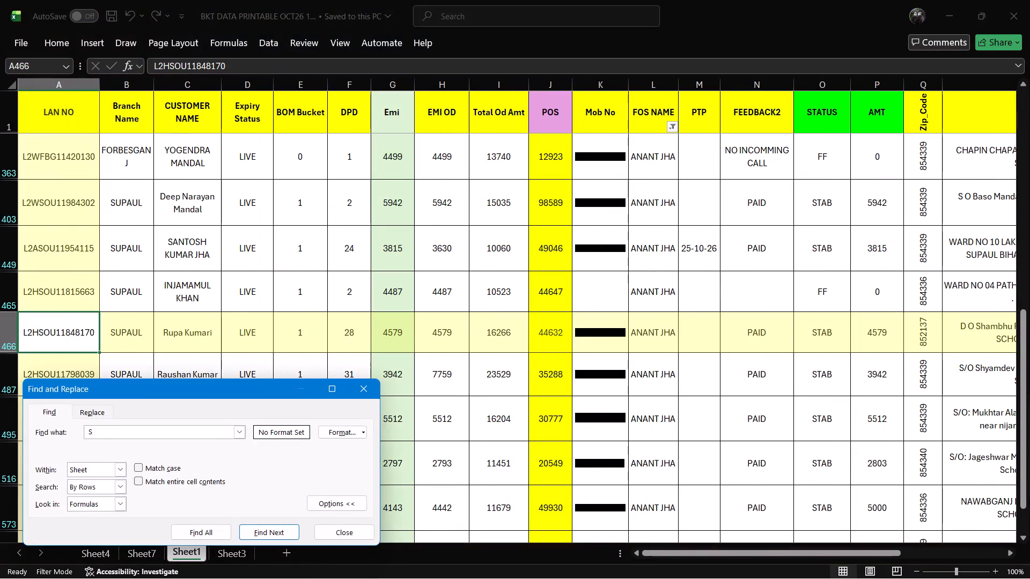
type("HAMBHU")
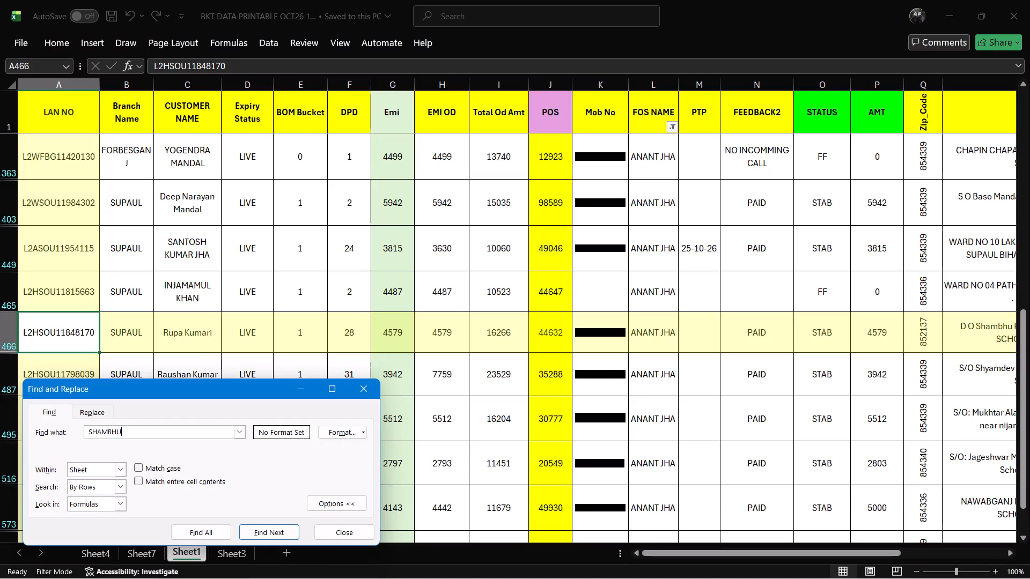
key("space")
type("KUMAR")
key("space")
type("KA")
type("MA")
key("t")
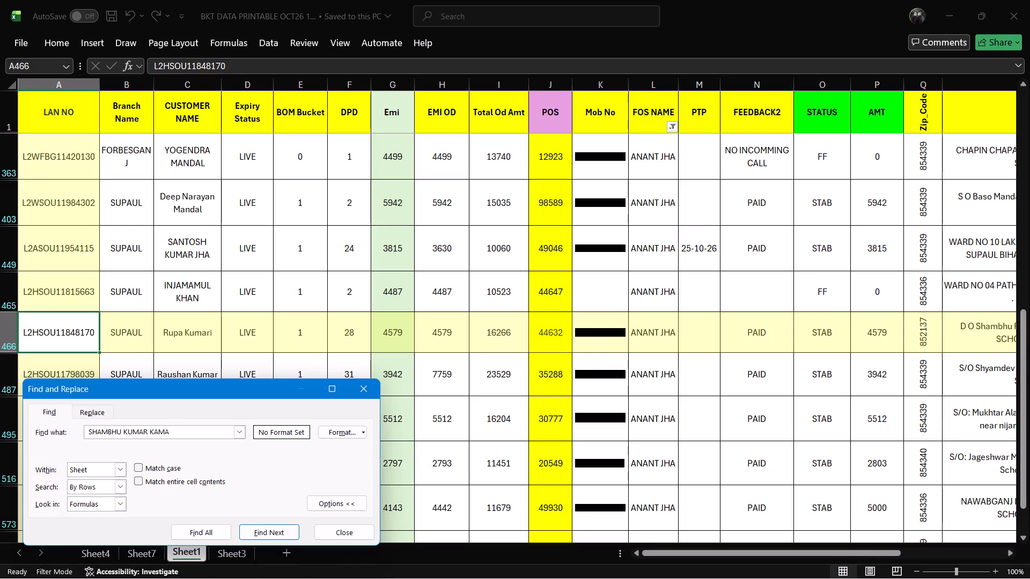
left_click(201, 532)
left_click(314, 413)
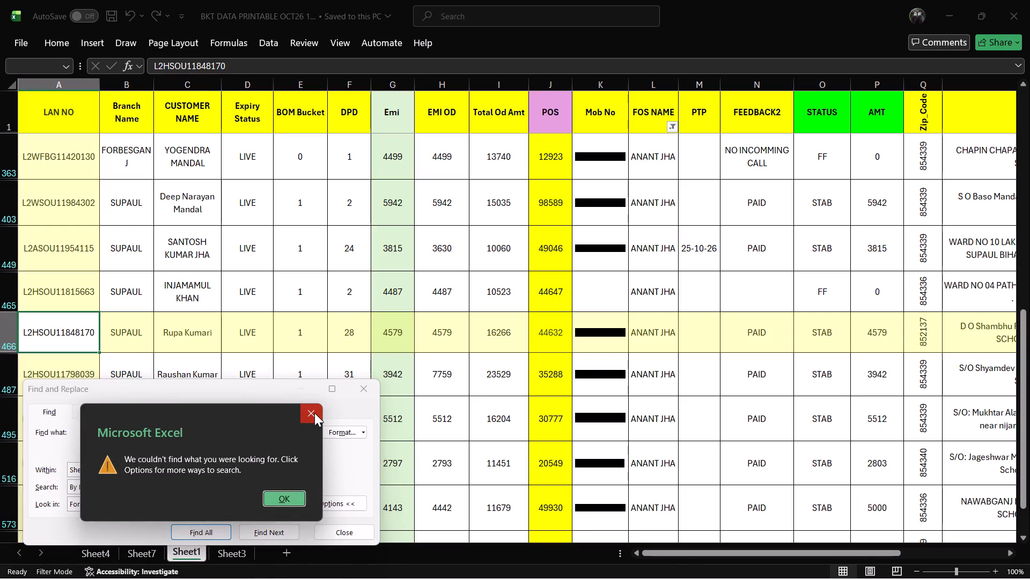
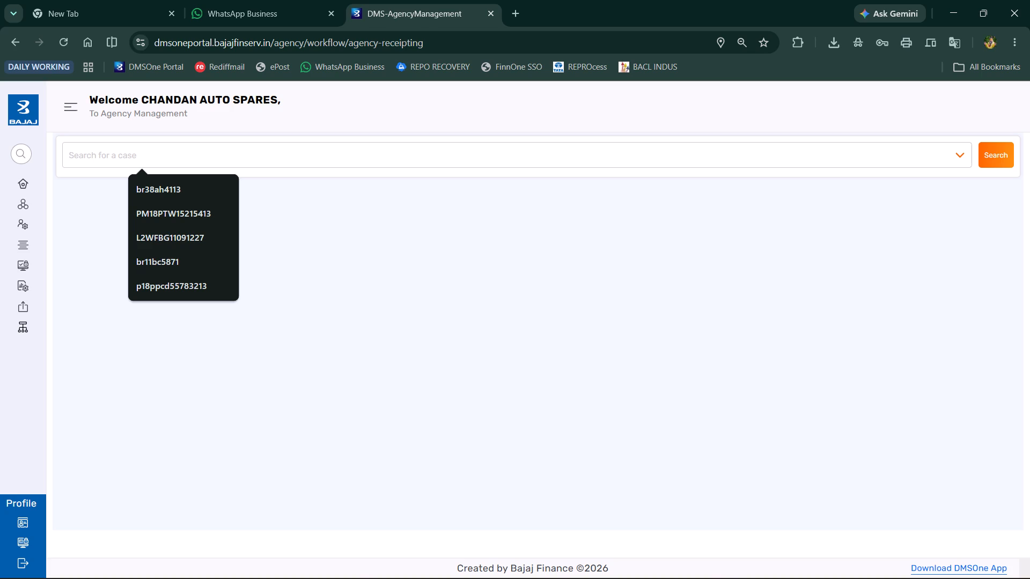
Search Agency Receipting in the DMSOne portal for the customer's vehicle registration number and open the matching case's loan details.
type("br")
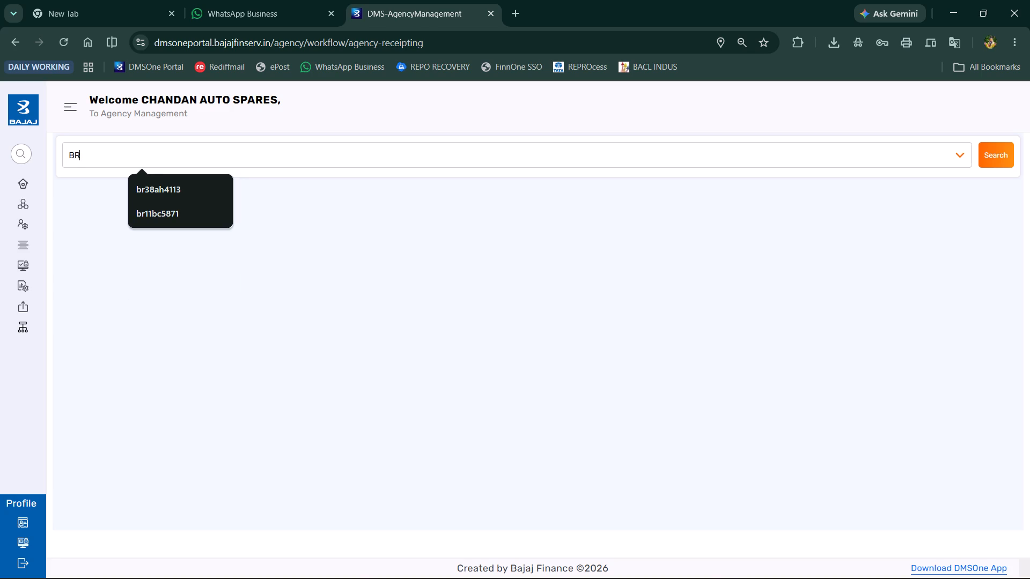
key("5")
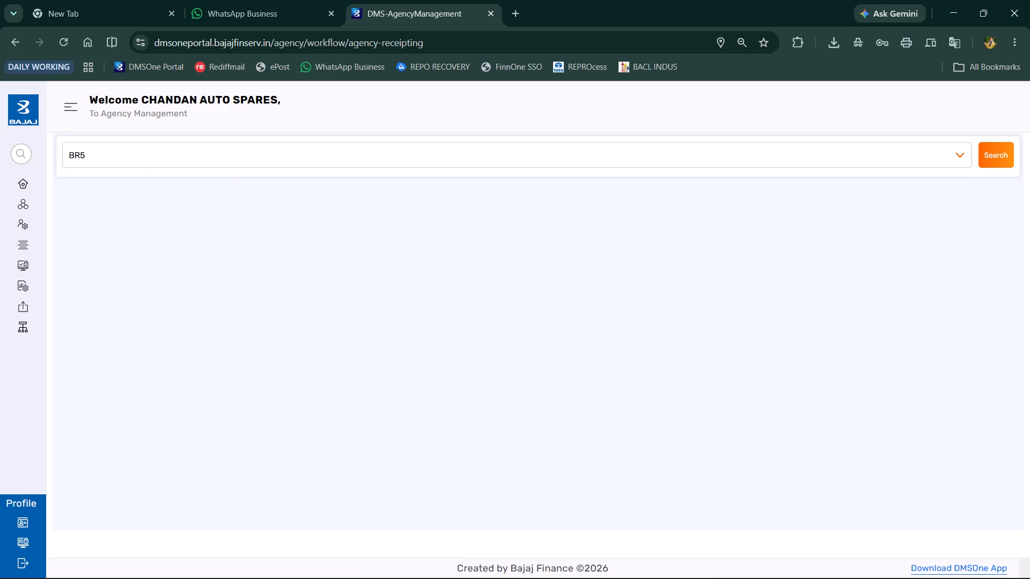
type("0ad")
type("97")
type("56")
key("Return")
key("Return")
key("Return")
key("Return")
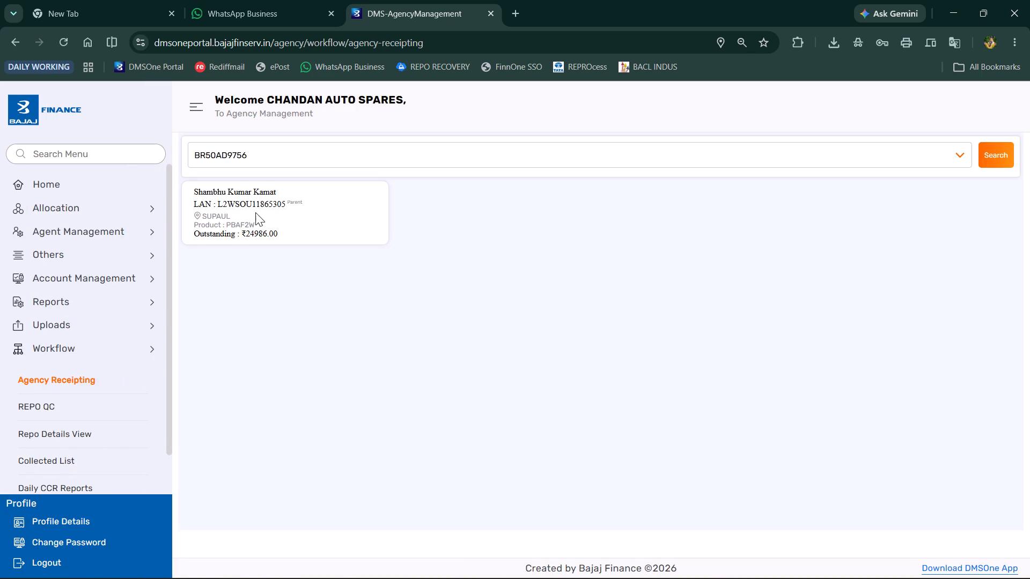
double_click(255, 212)
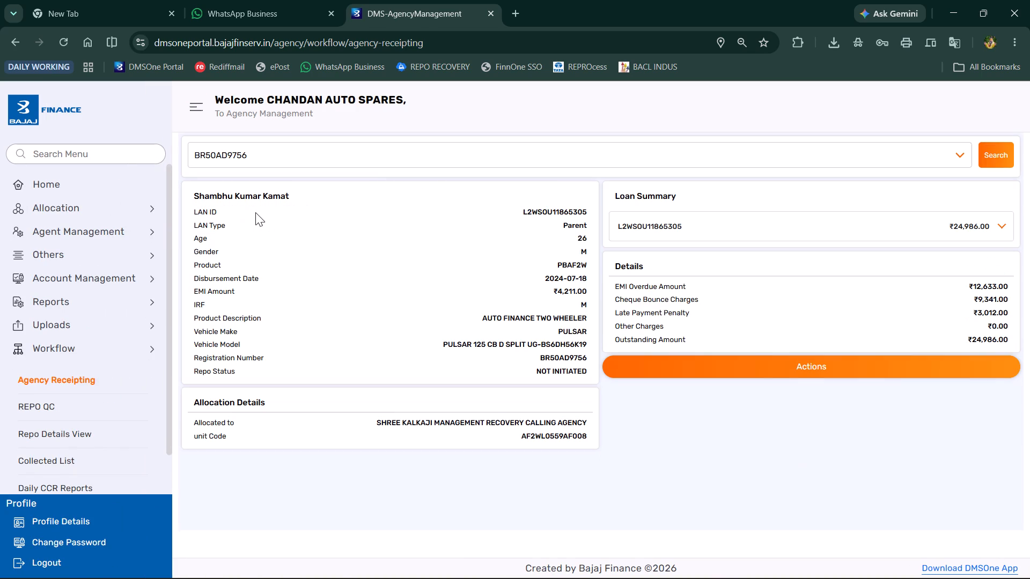
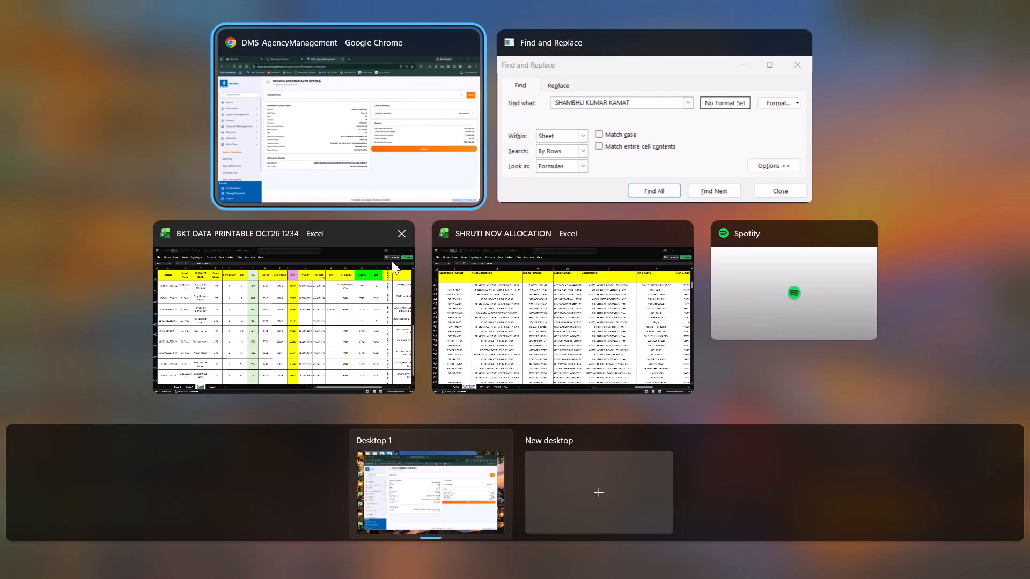
Switch to the SHRUTI NOV ALLOCATION workbook, close Find and Replace, and enter 06-11-26 as the calling date in row 59 of WRITEOFF.
left_click(521, 311)
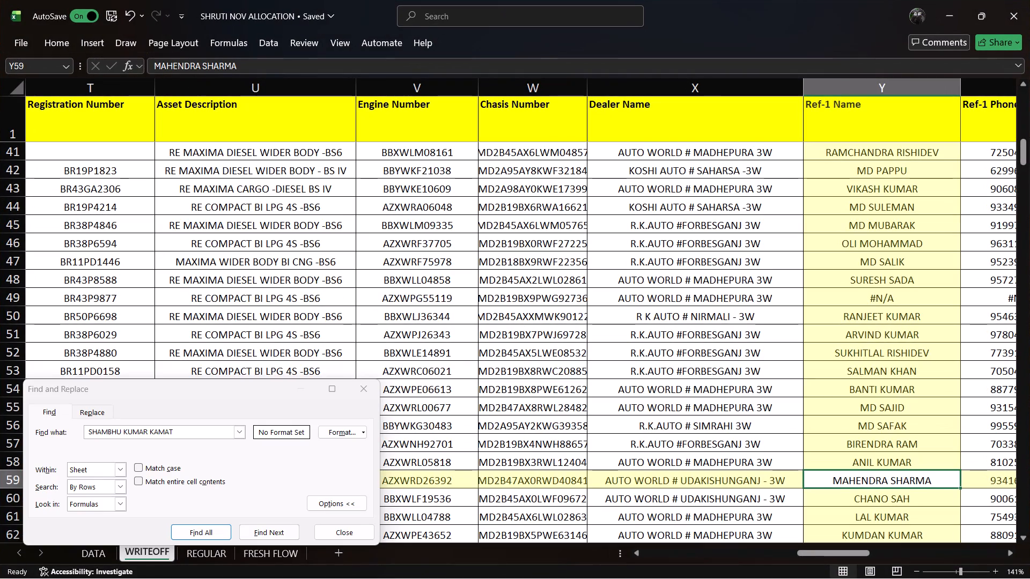
left_click(374, 388)
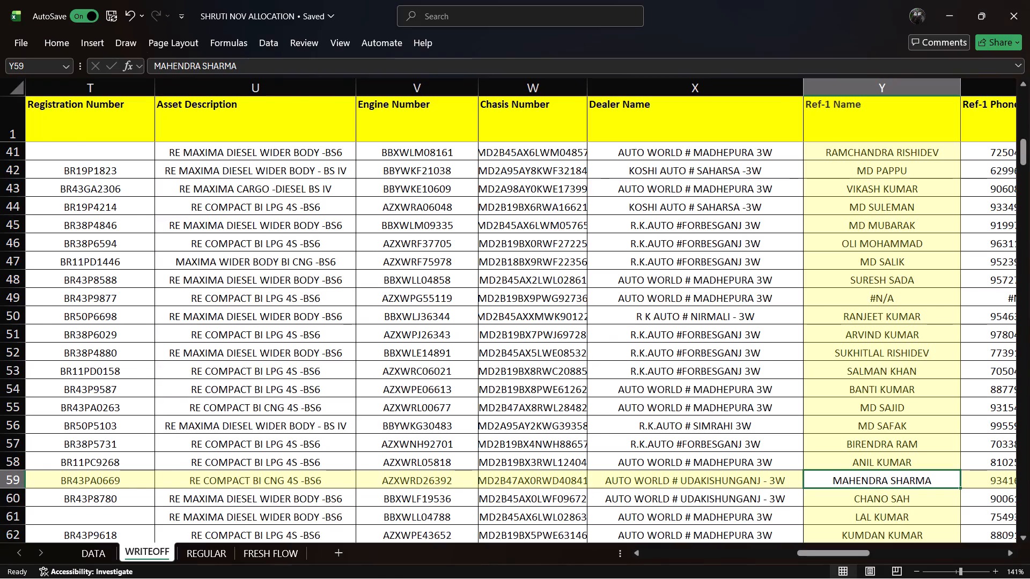
key("Right")
key("Right")
key("Right")
key("Right")
key("Right")
key("Right")
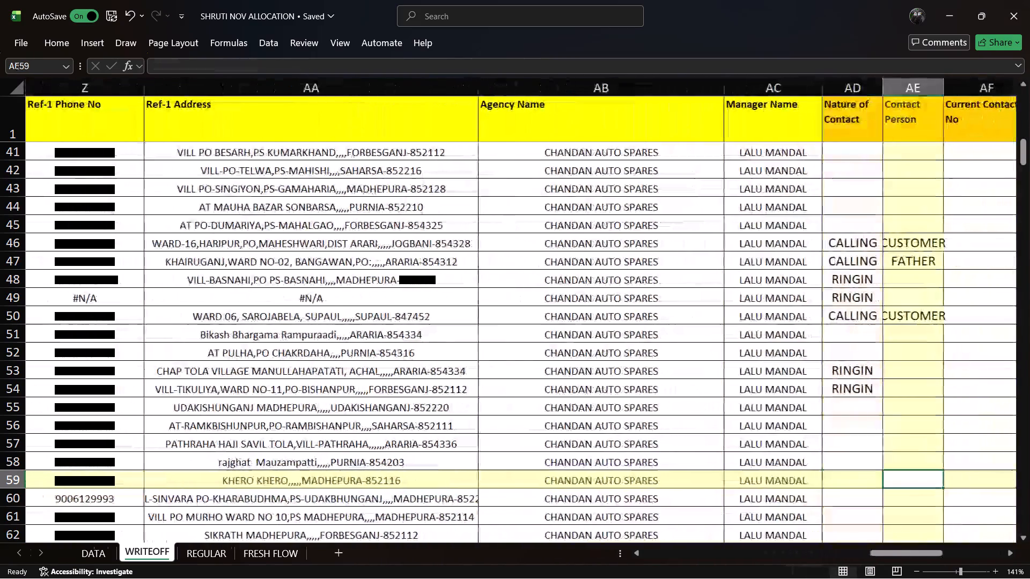
key("Right")
key("Right")
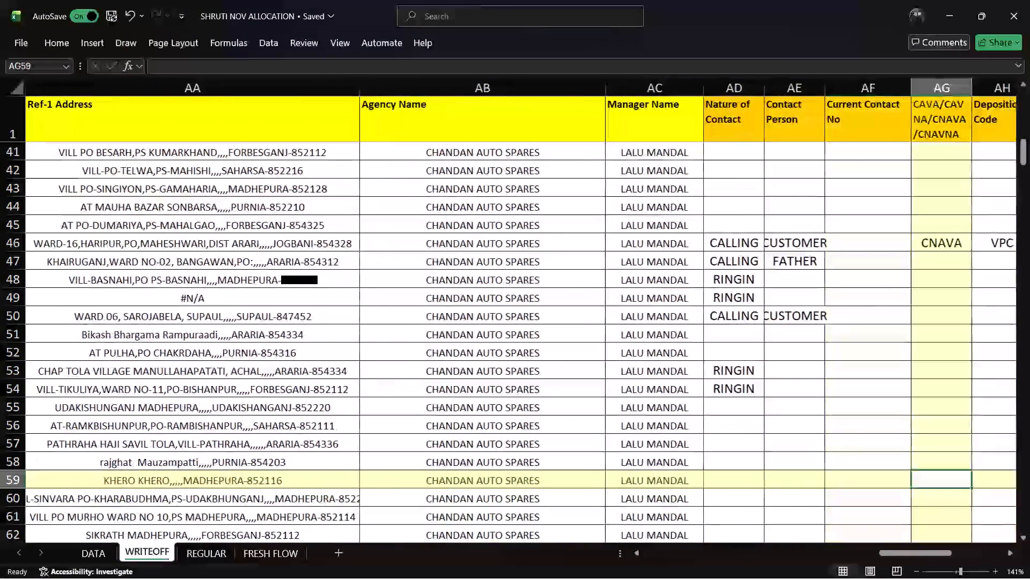
key("Right")
key("Right")
key("Right")
key("Right")
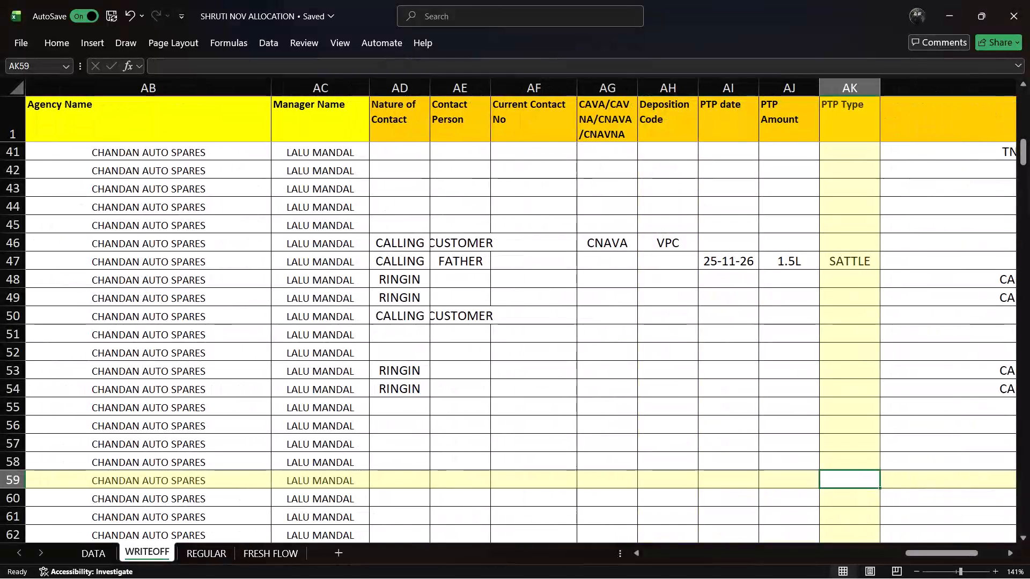
key("Right")
key("Right")
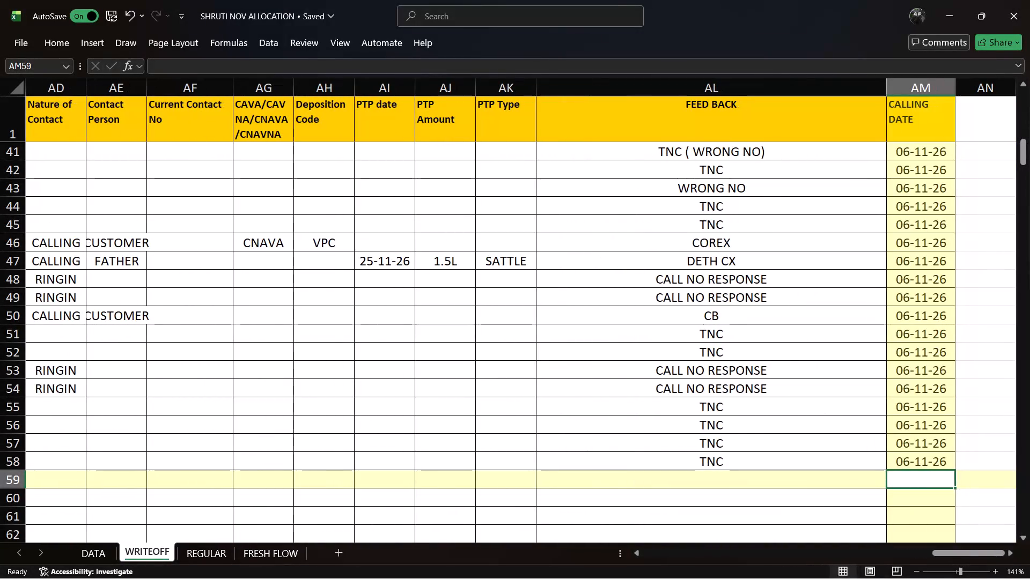
key("ctrl+semicolon")
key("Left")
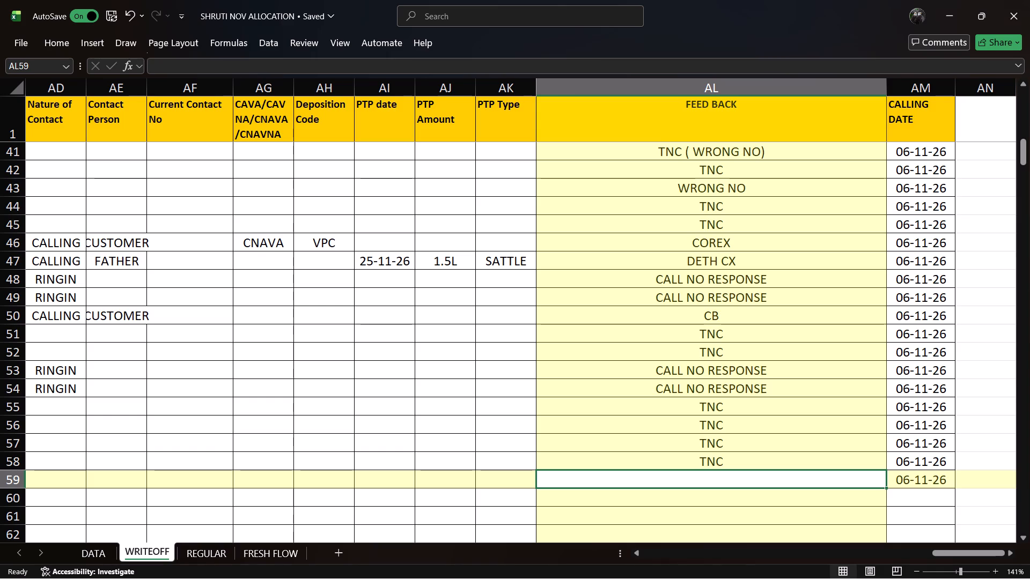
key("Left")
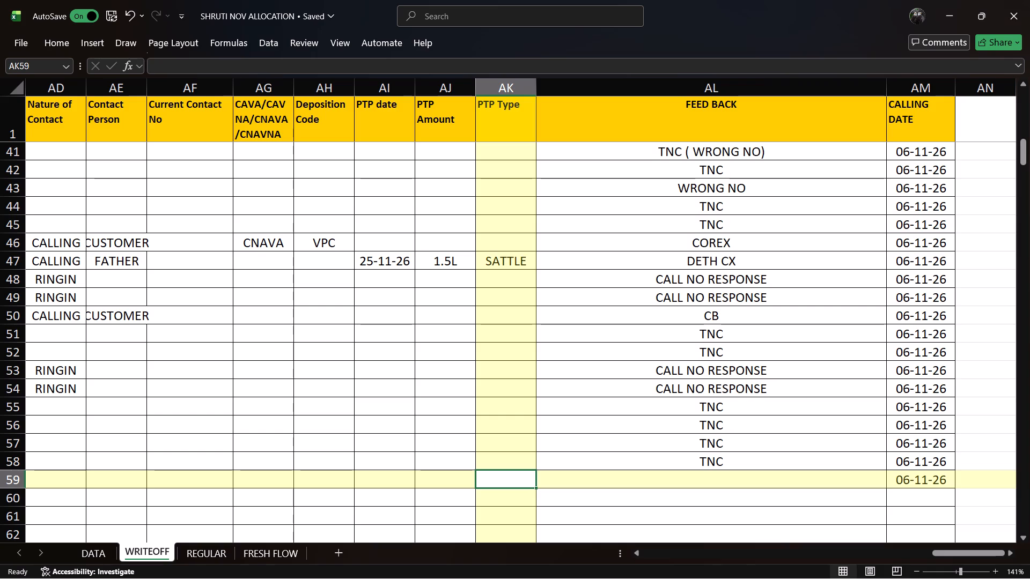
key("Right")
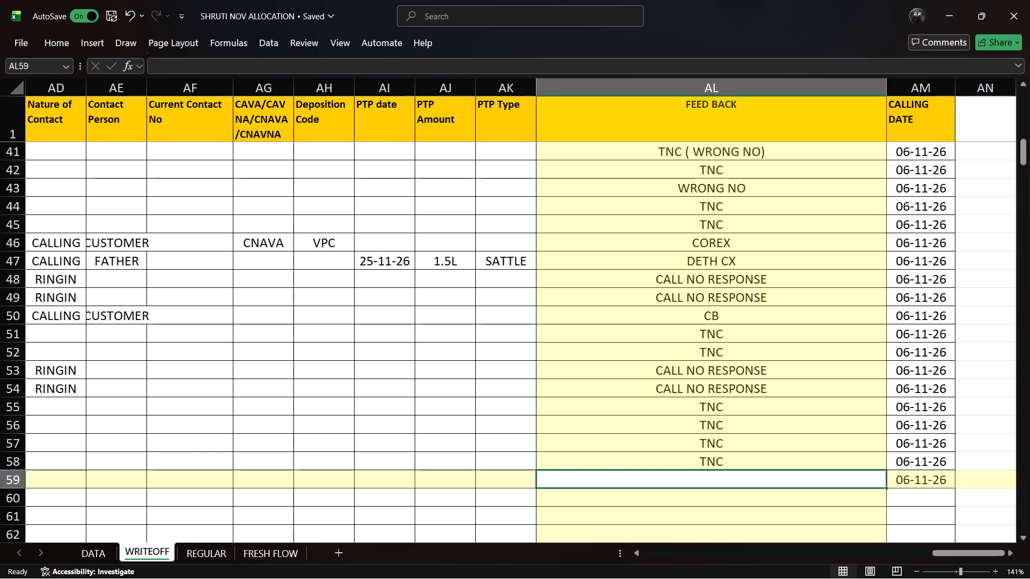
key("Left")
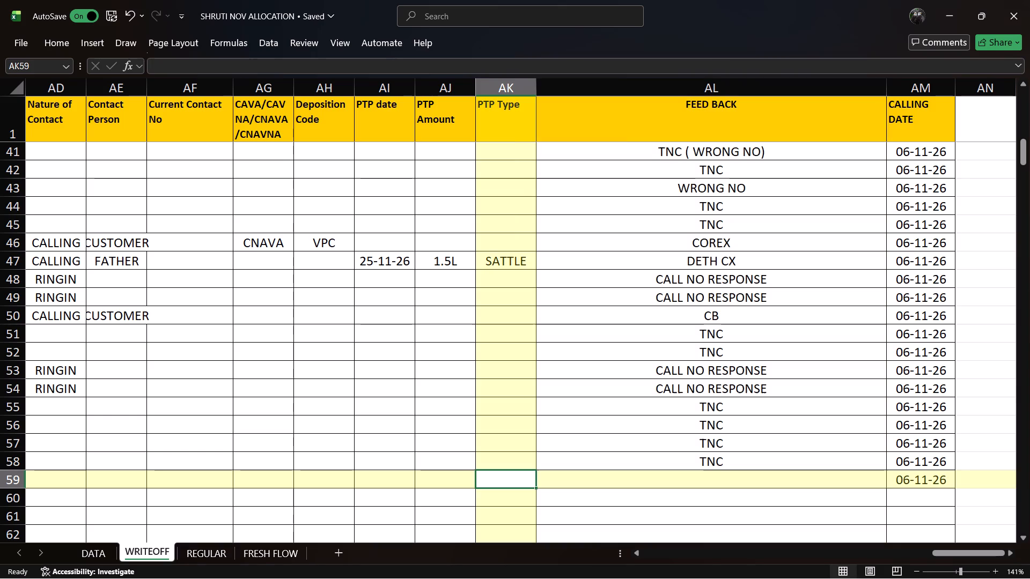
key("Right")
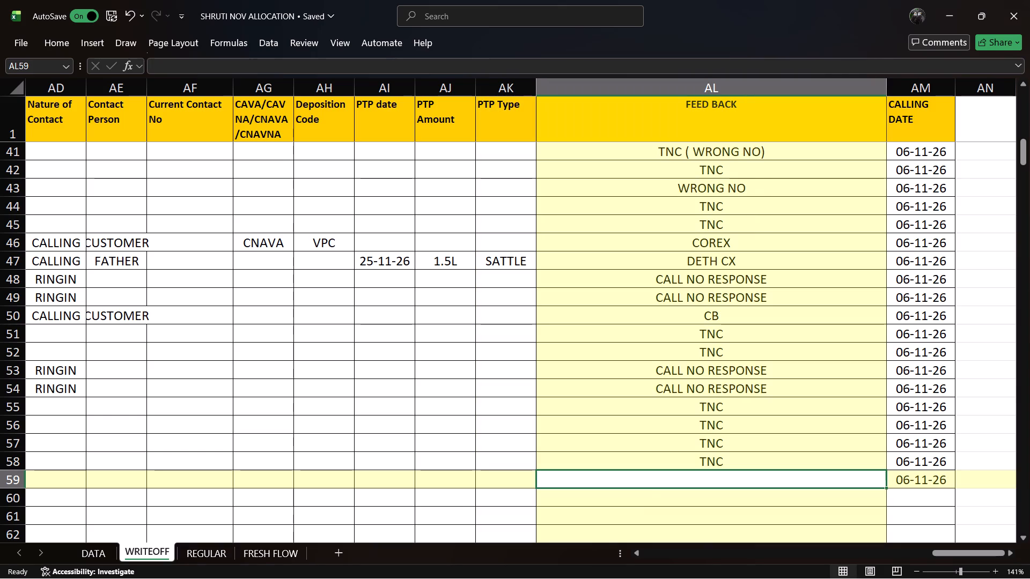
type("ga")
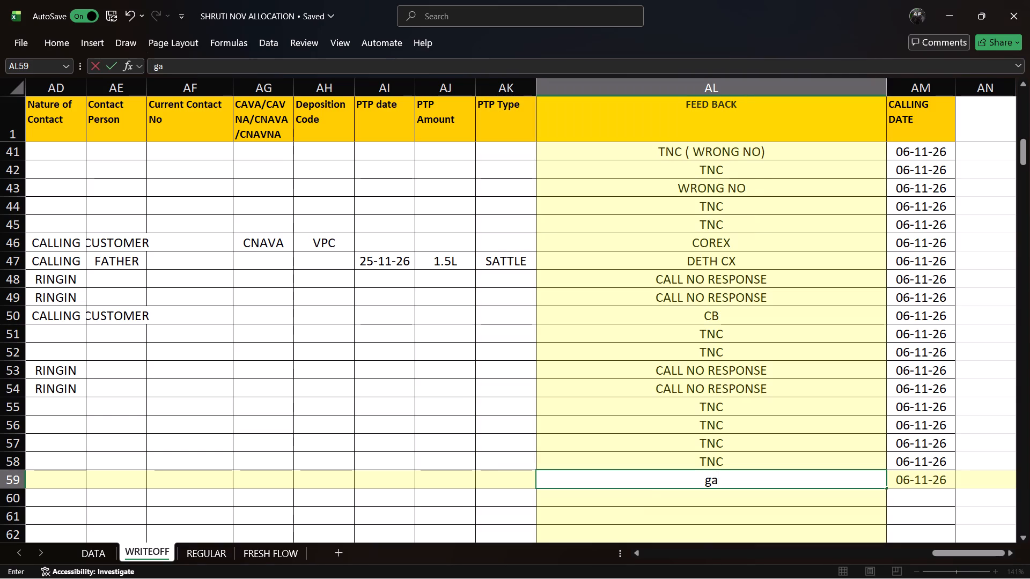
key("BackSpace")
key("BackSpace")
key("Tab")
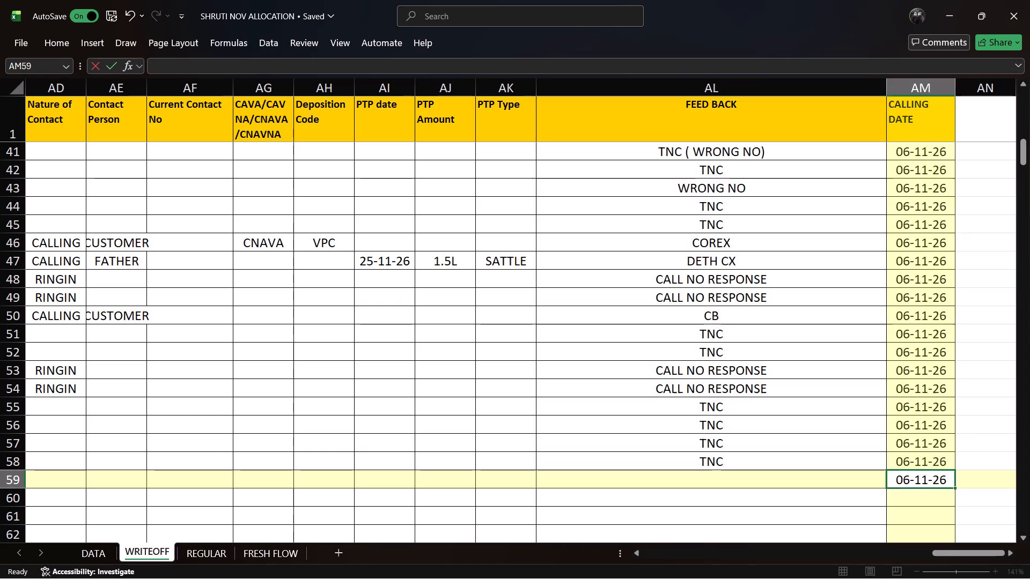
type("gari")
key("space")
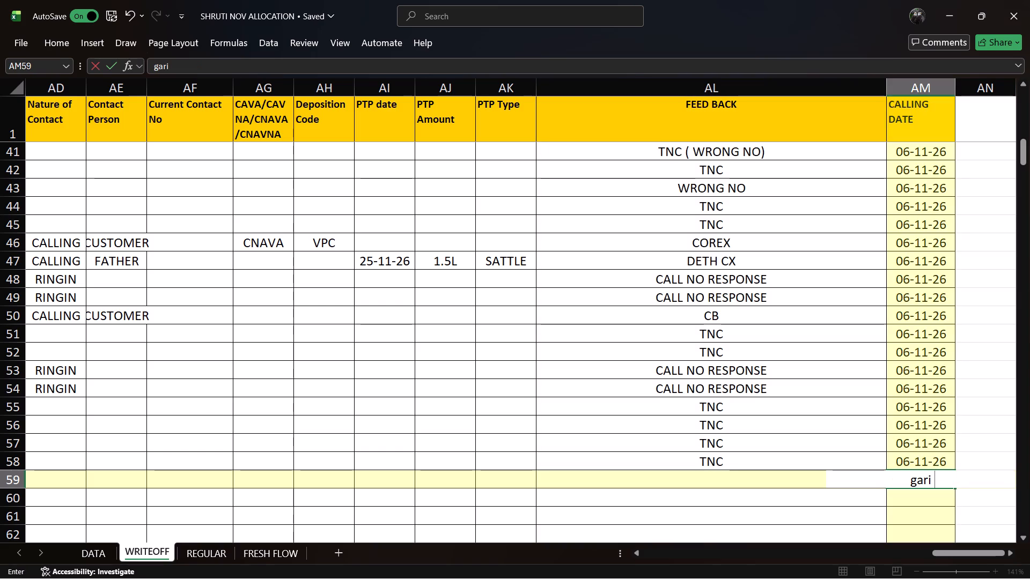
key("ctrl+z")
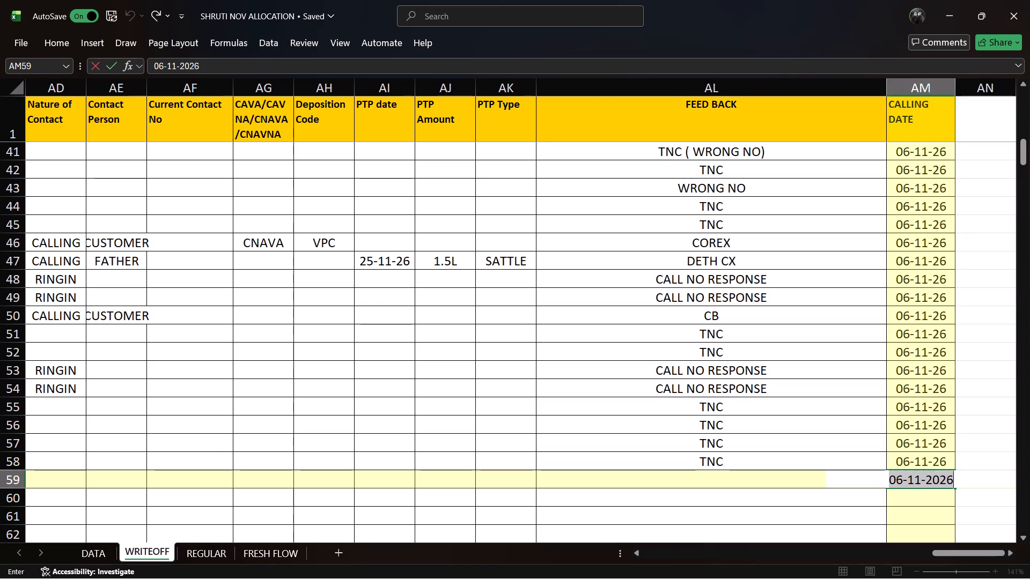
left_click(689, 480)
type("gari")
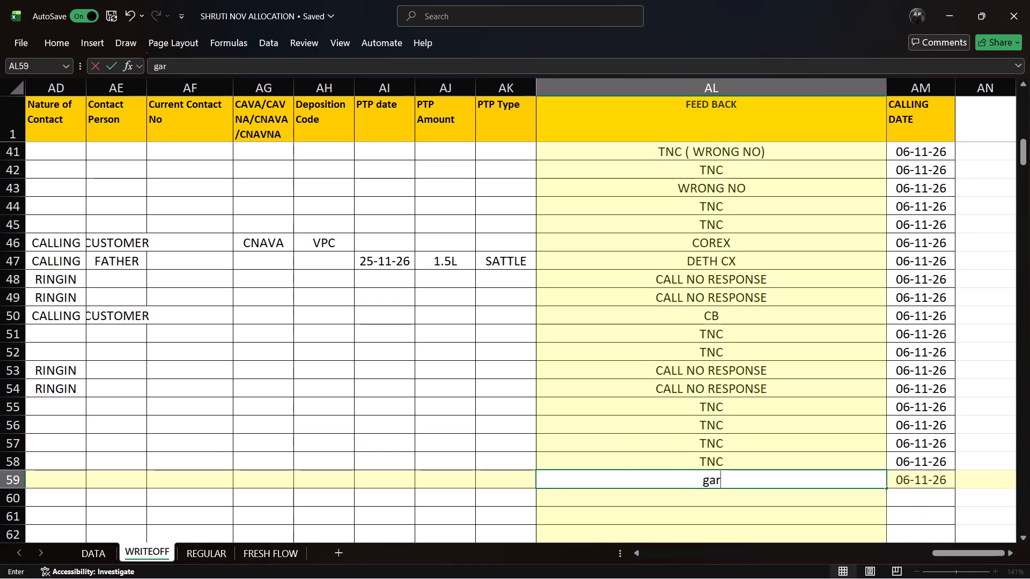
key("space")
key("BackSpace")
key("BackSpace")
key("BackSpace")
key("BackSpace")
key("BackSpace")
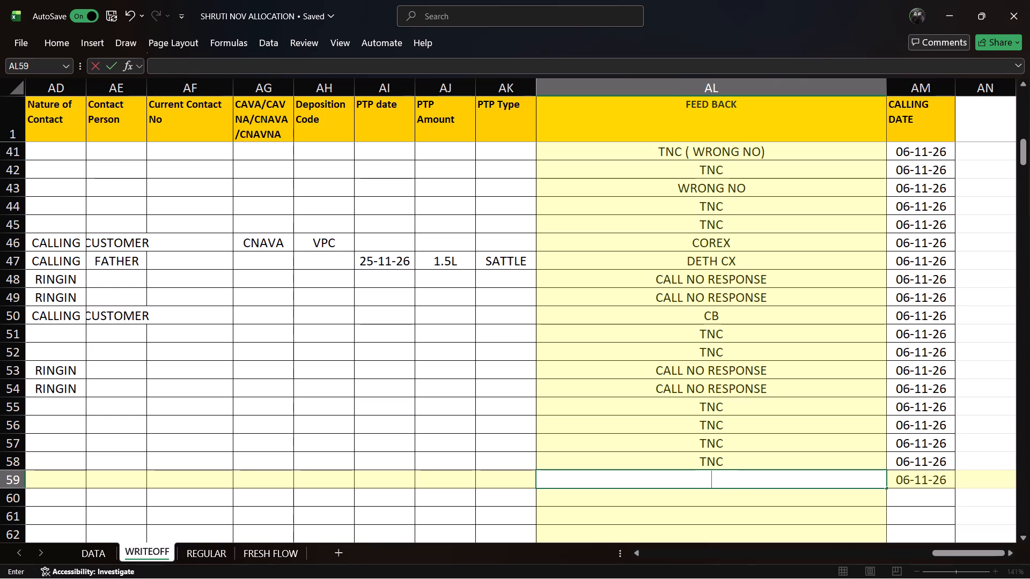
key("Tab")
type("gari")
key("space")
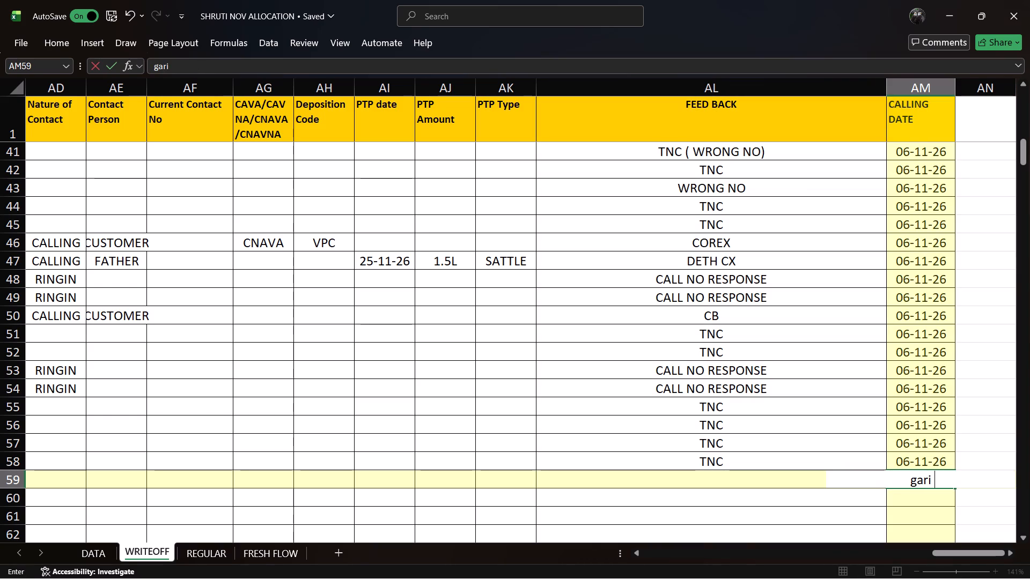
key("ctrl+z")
Enter the feedback "GARI JAL GYA H" for the customer in row 59.
left_click(689, 480, "ctrl")
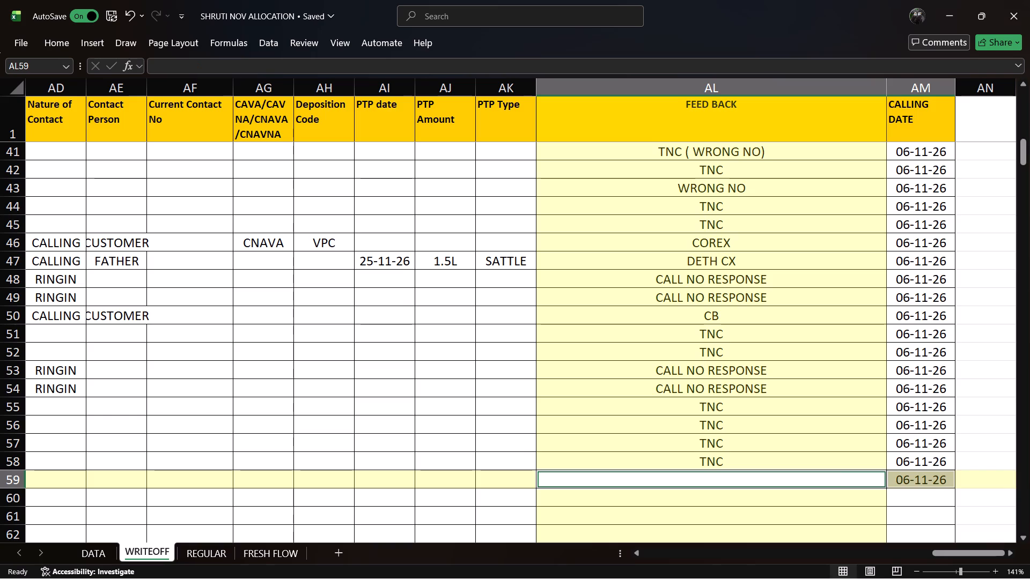
type("GA")
type("RI")
key("space")
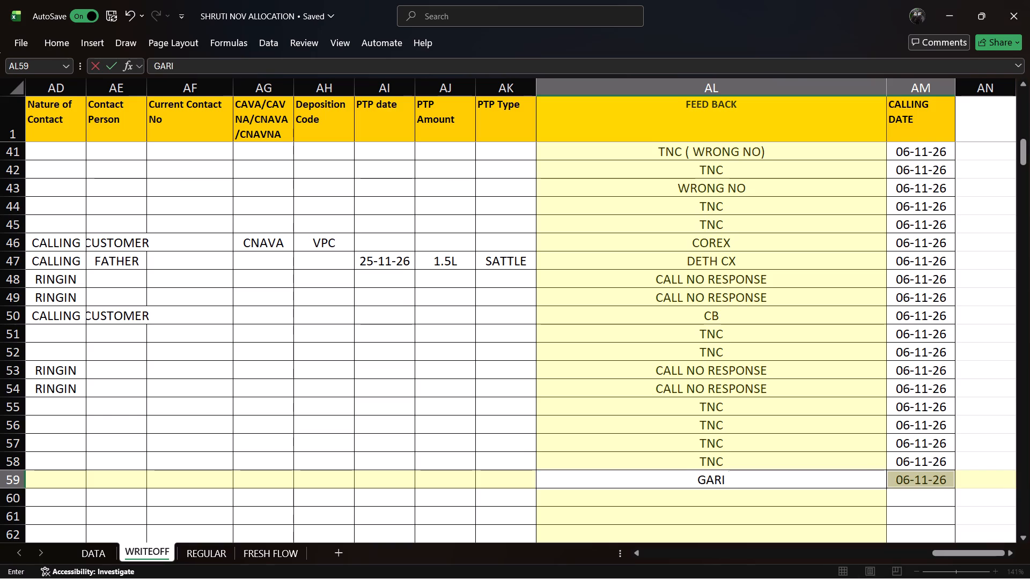
type("HA")
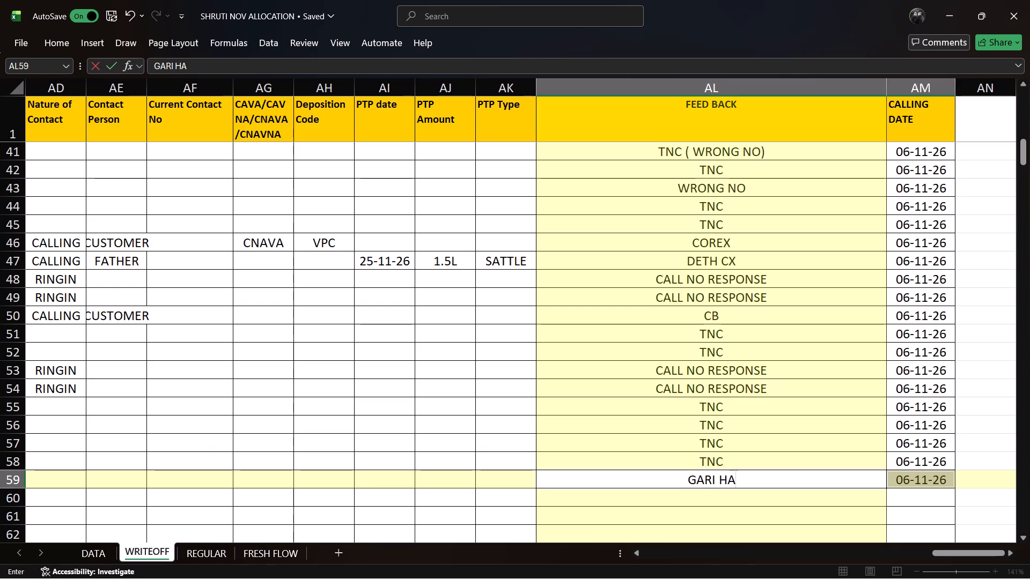
key("BackSpace")
key("BackSpace")
type("JAL")
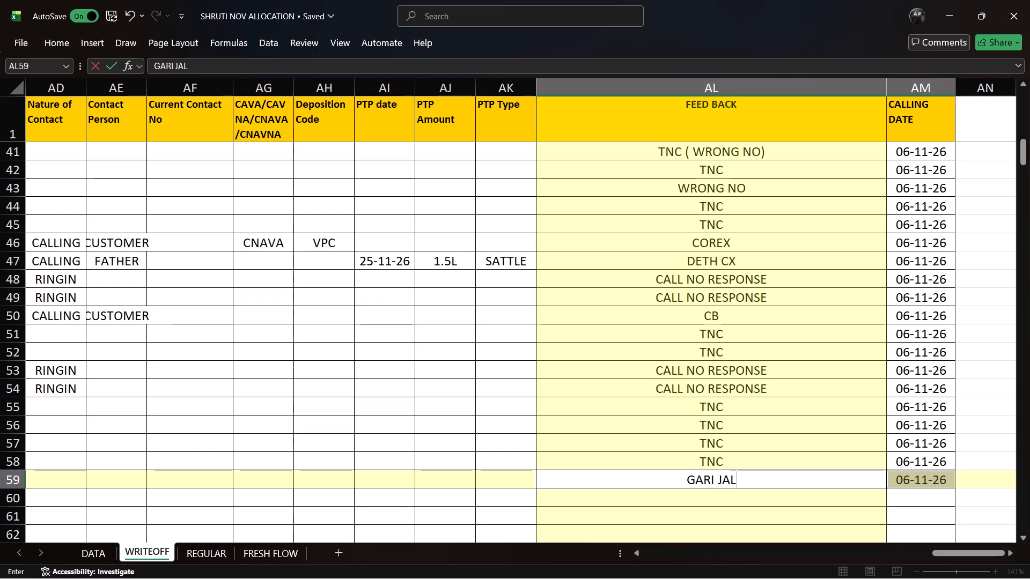
key("space")
type("GYA H")
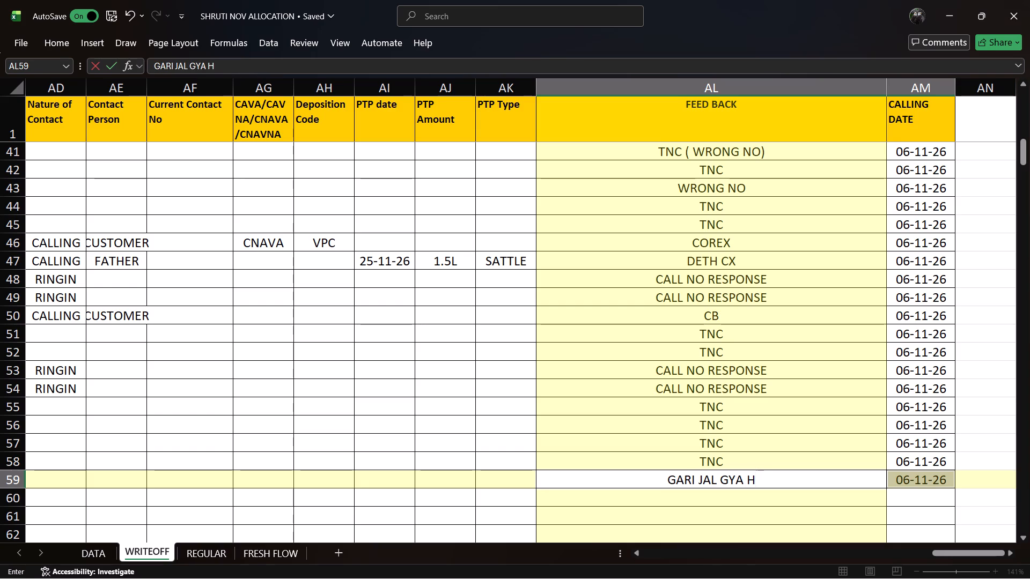
key("Left")
Set row 59's nature of contact to CALLING and its contact person to CUSTOMER, and save the workbook.
key("Left")
key("Left")
key("Left")
key("Left")
key("Left")
key("Left")
key("Left")
key("Left")
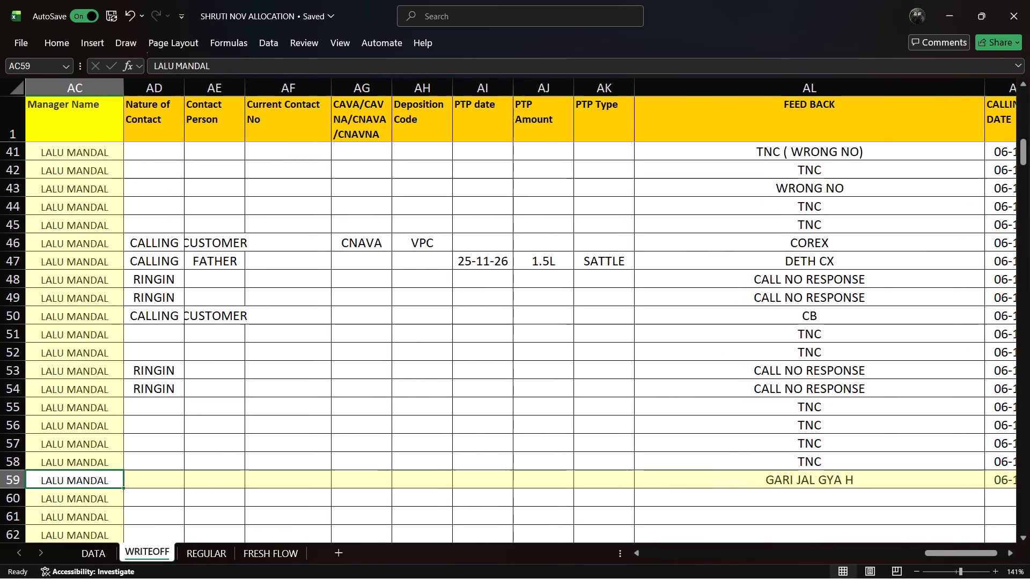
key("Right")
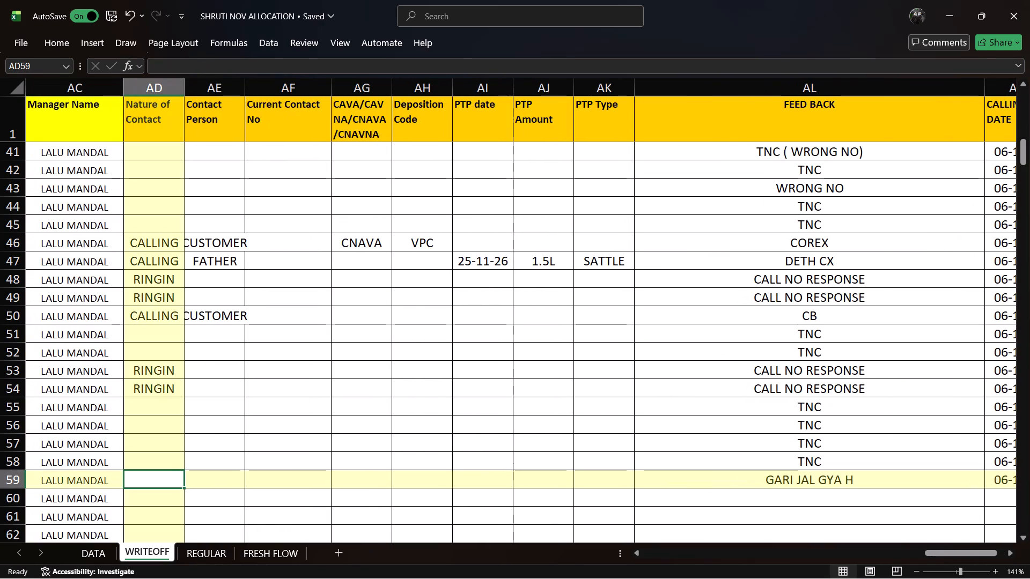
key("c")
key("a")
type("LLING")
key("Right")
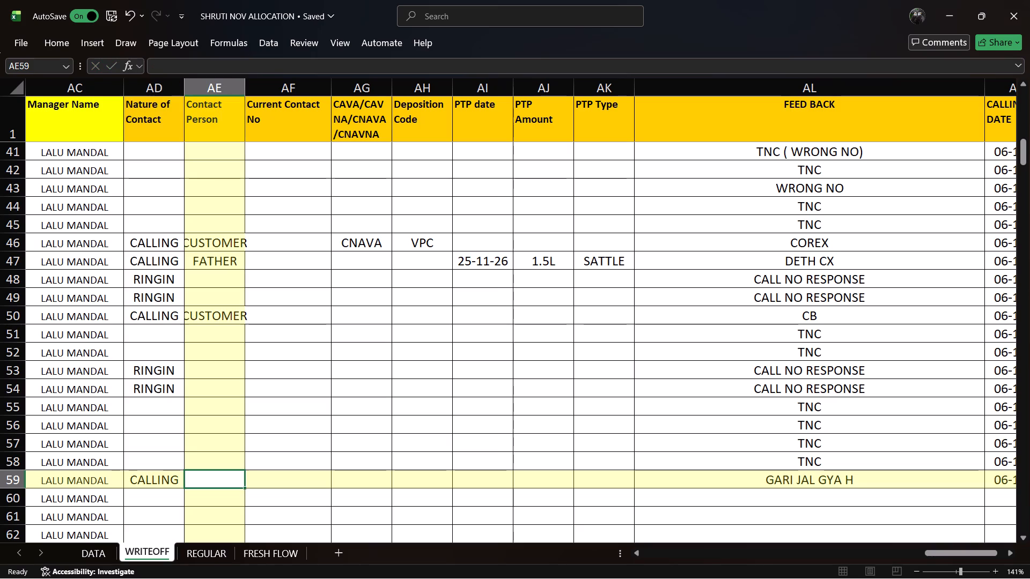
key("c")
key("Right")
key("Right")
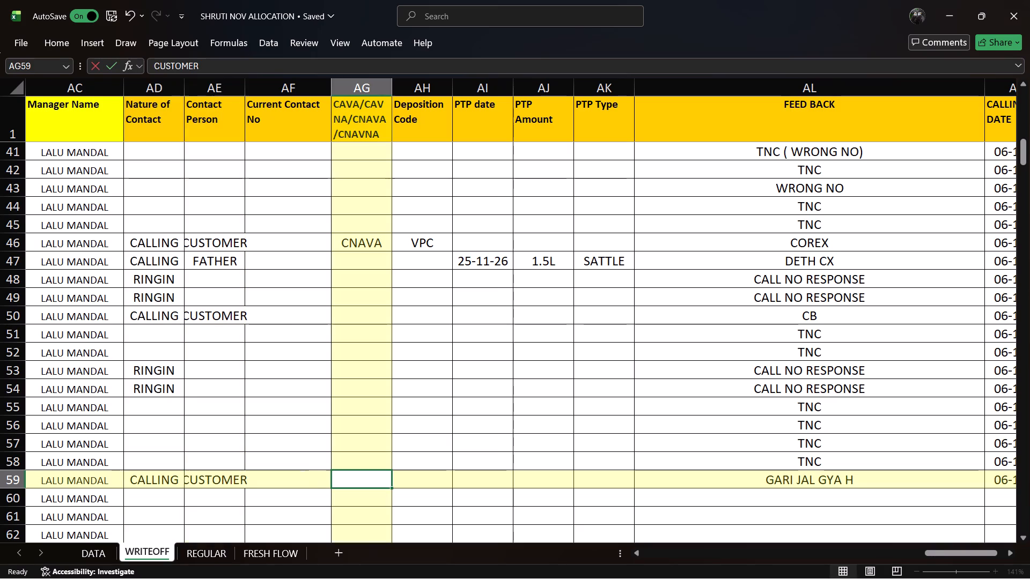
key("ctrl+s")
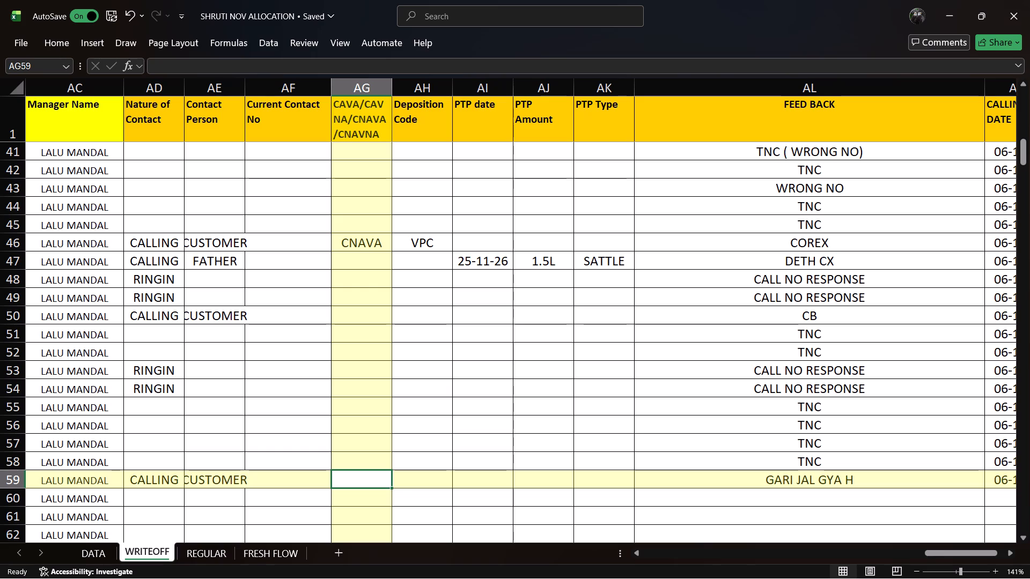
Go back to the start of row 59, save the workbook again, and select the row's customer name.
key("Left")
key("Left")
key("Left")
key("Left")
key("Left")
key("Left")
key("Left")
key("Left")
key("Left")
key("Left")
key("Left")
key("Left")
key("Left")
key("Left")
key("Left")
key("Left")
key("Left")
key("Left")
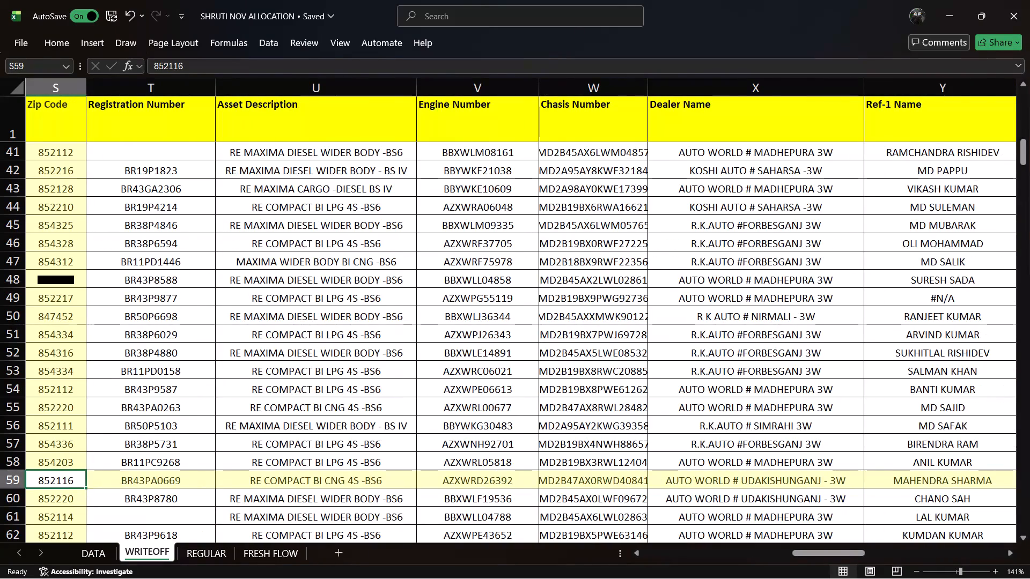
key("Left")
key("Left")
key("Left")
key("Left")
key("Left")
key("Left")
key("Left")
key("Left")
key("Left")
key("Left")
key("Left")
key("Left")
key("Left")
key("Left")
key("Left")
key("Left")
key("Left")
key("Left")
key("Left")
key("Left")
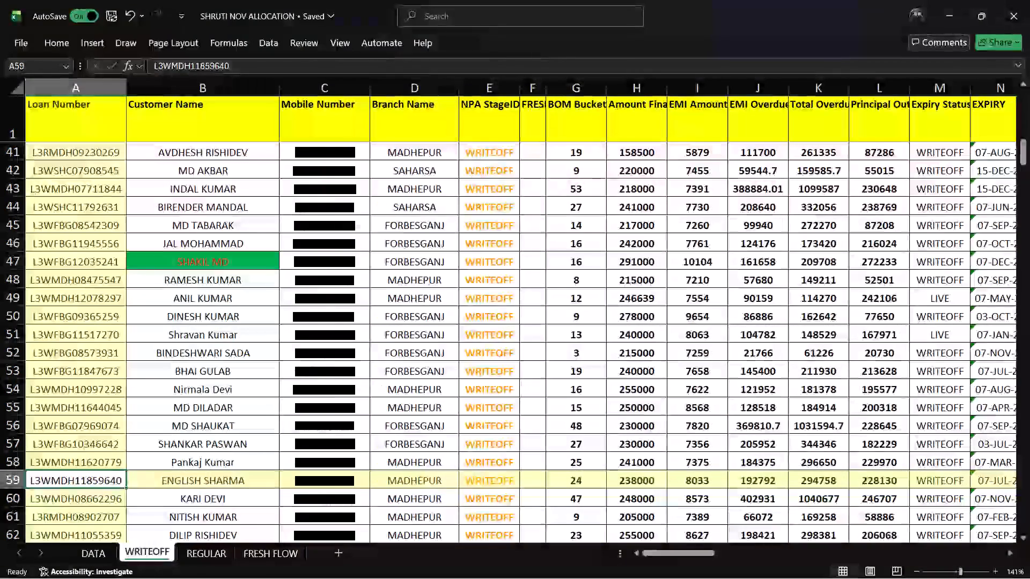
key("ctrl+s")
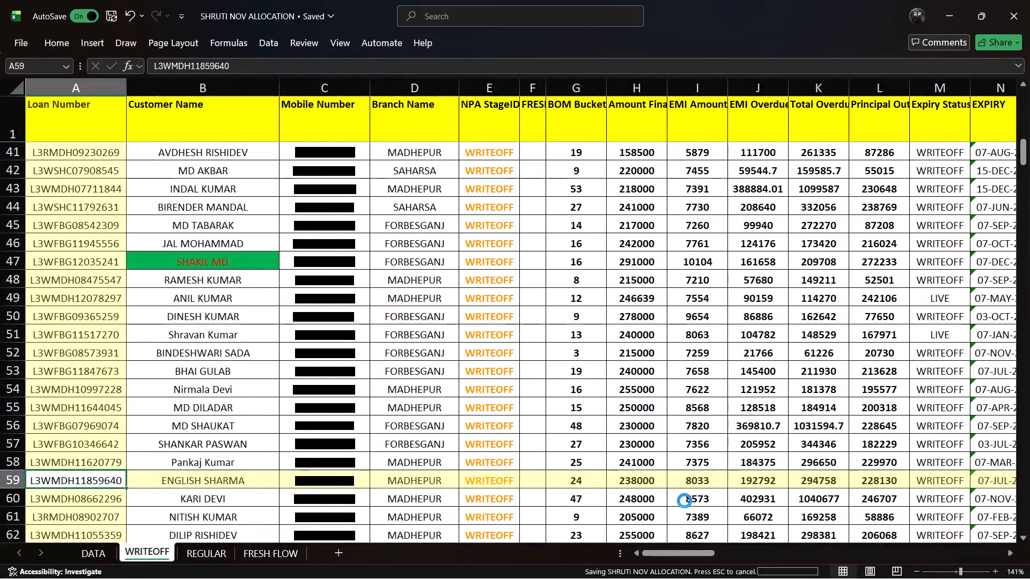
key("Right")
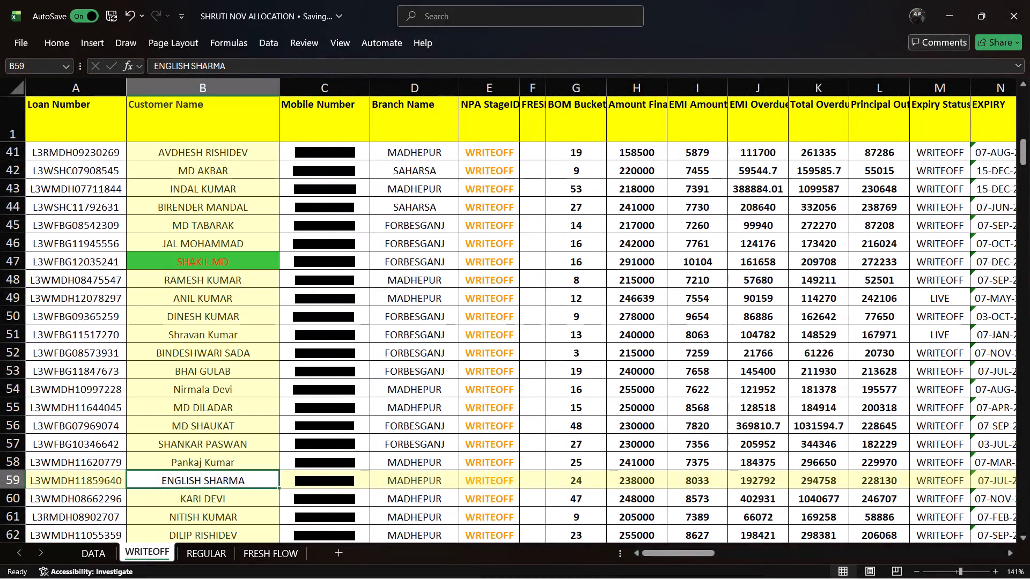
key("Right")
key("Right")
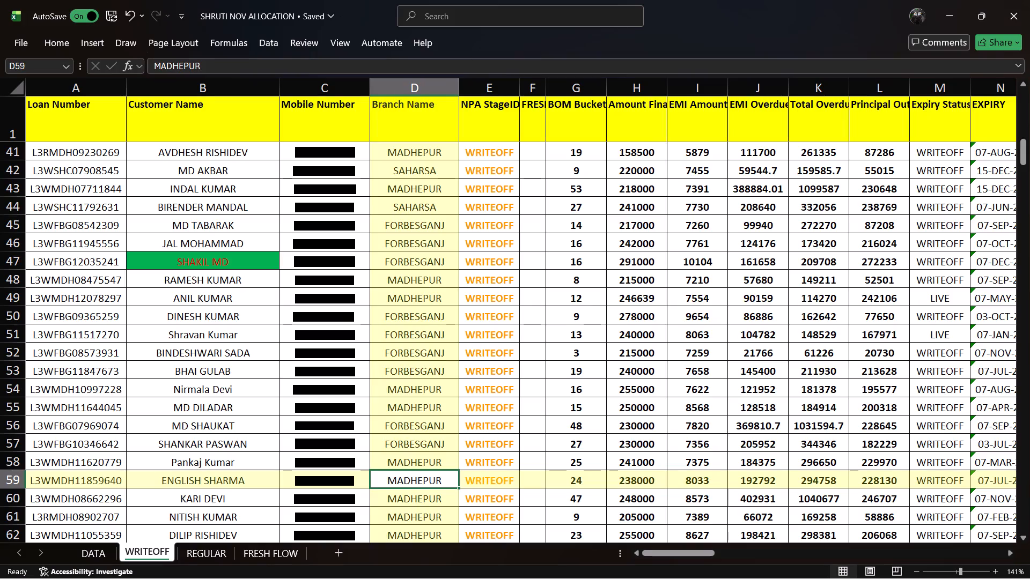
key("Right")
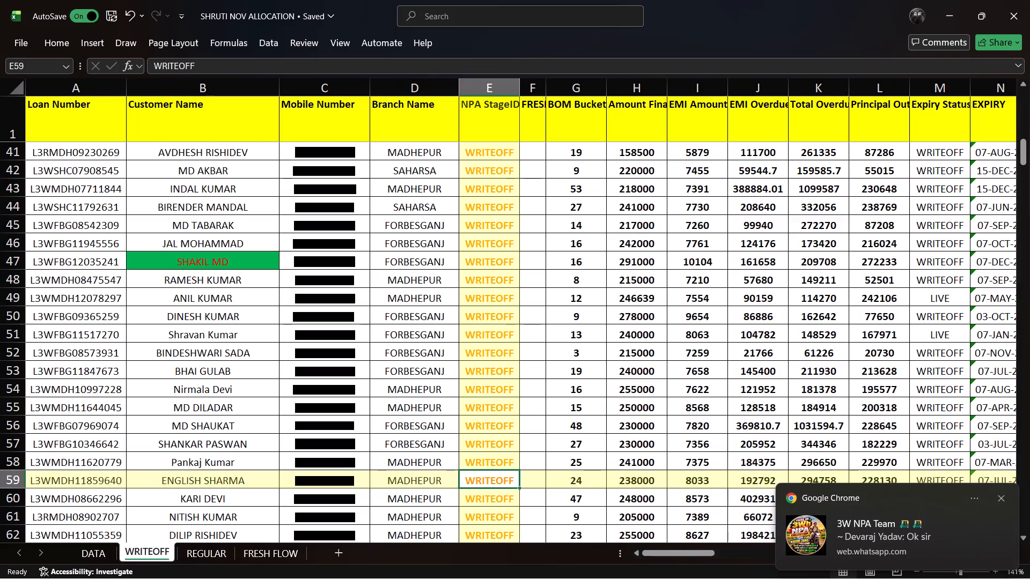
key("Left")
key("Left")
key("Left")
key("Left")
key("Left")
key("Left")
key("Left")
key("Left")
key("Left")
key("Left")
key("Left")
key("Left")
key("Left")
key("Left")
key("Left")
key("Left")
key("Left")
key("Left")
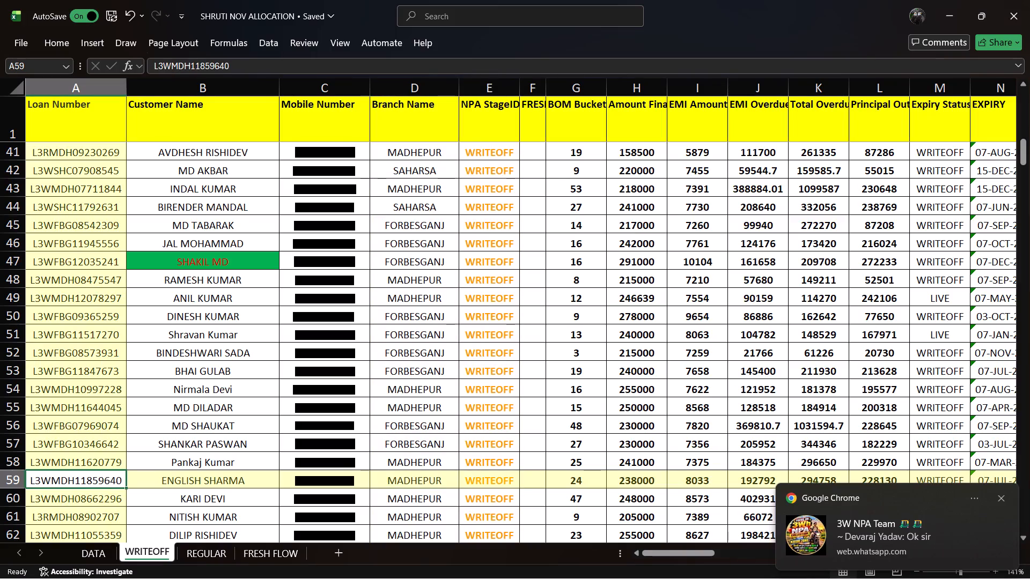
Go to the next write-off customer in row 60 and select their mobile number for the call.
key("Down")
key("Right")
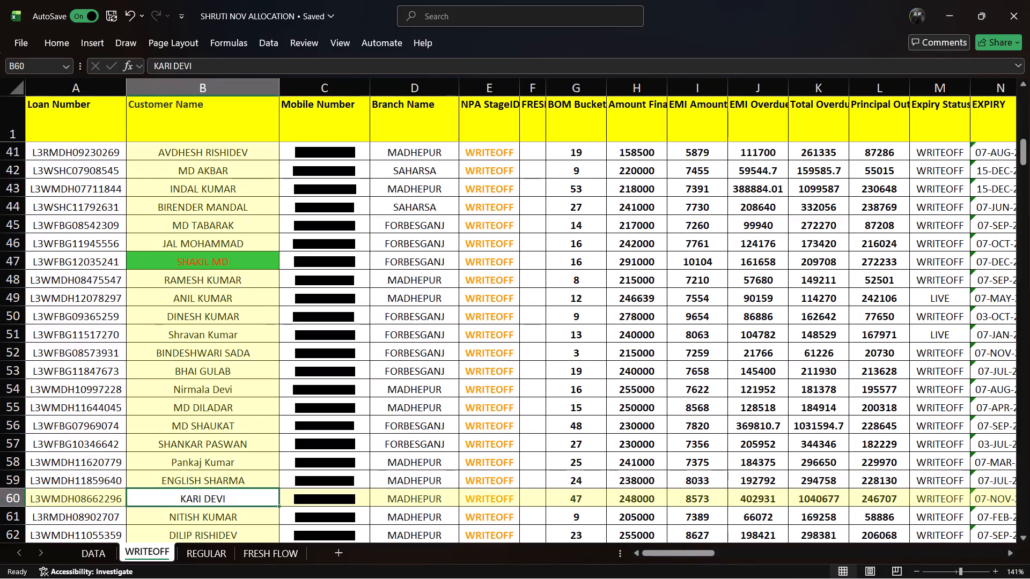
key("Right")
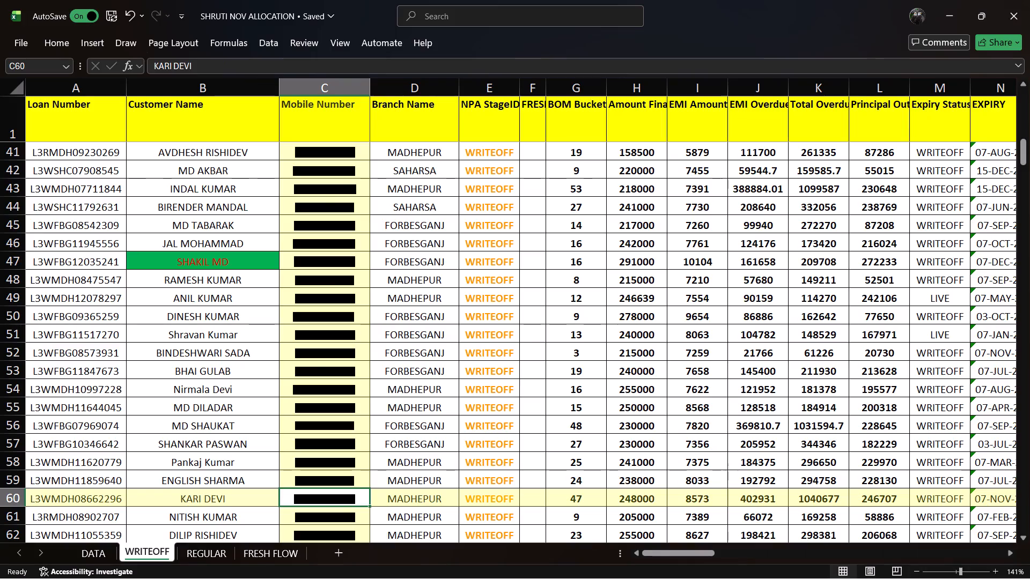
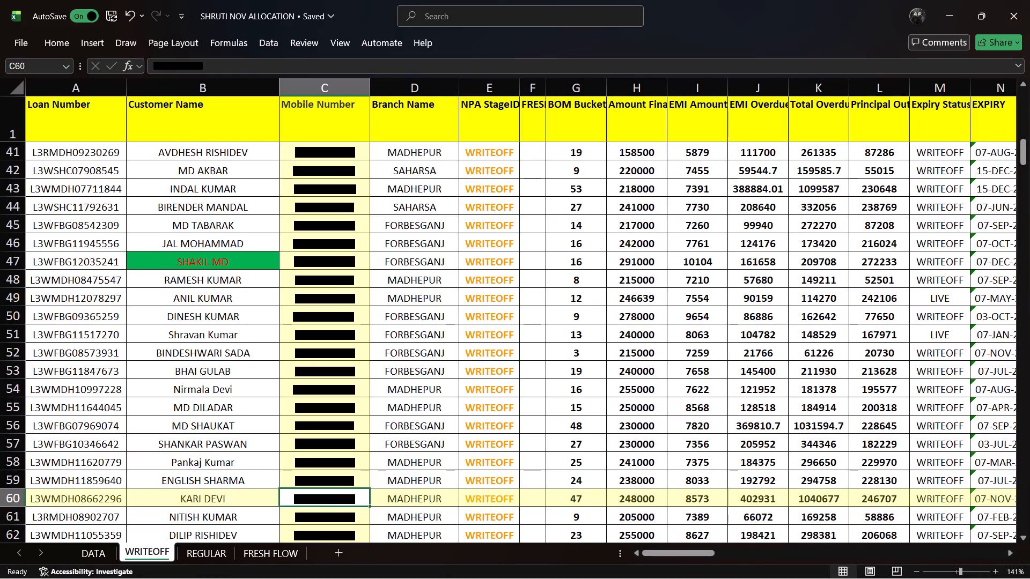
Save the workbook.
key("ctrl+s")
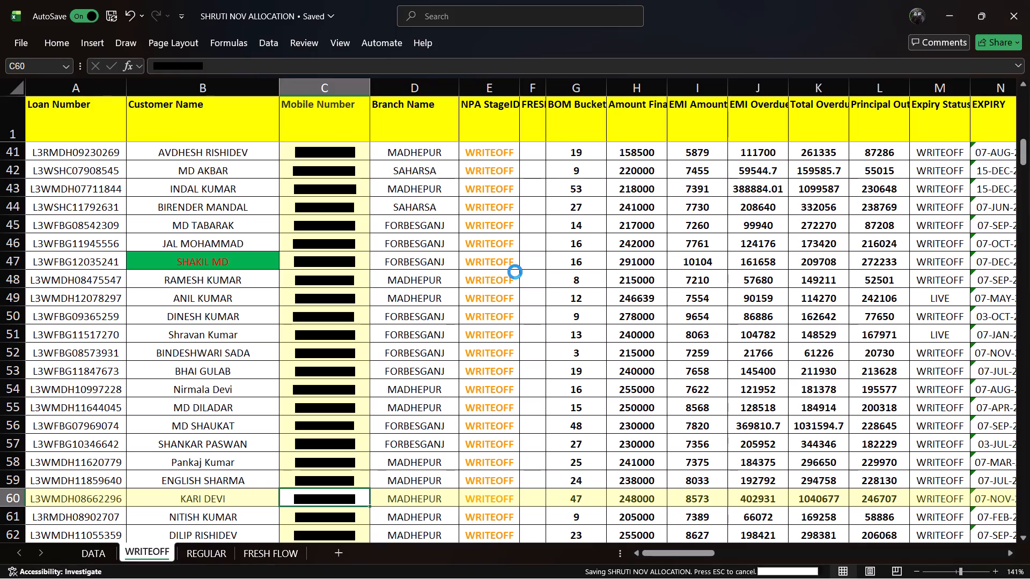
Add a filter to the FoS Name column in WRITEOFF, look through its full list of names, and remove the filter again.
left_click(891, 159)
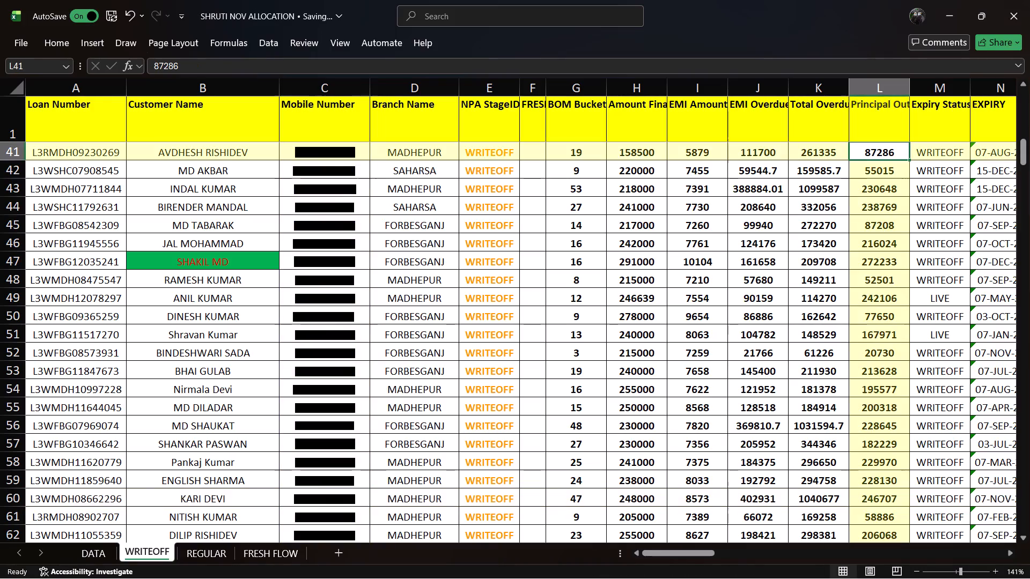
key("Right")
key("Right")
key("Right")
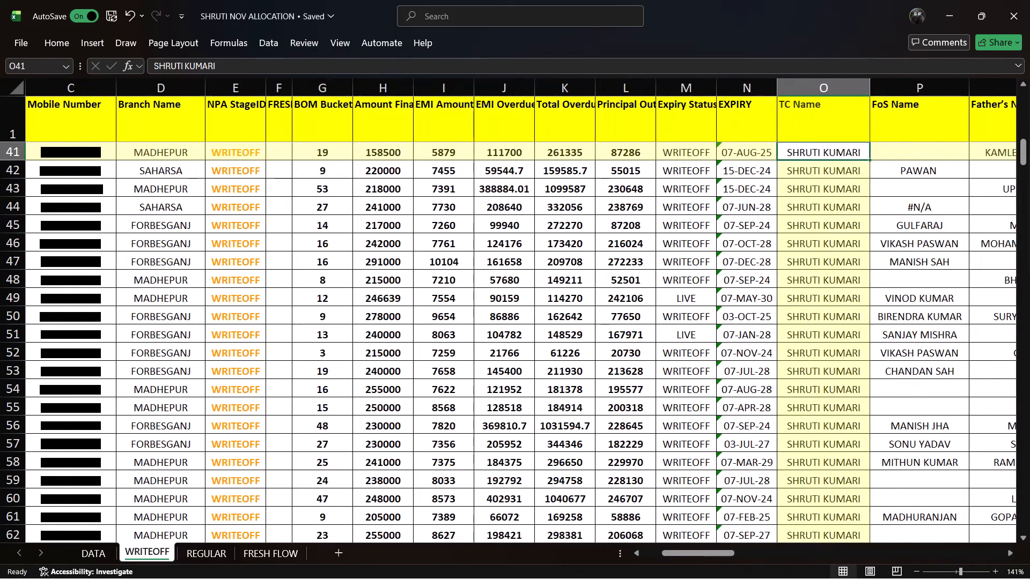
key("Right")
key("Right")
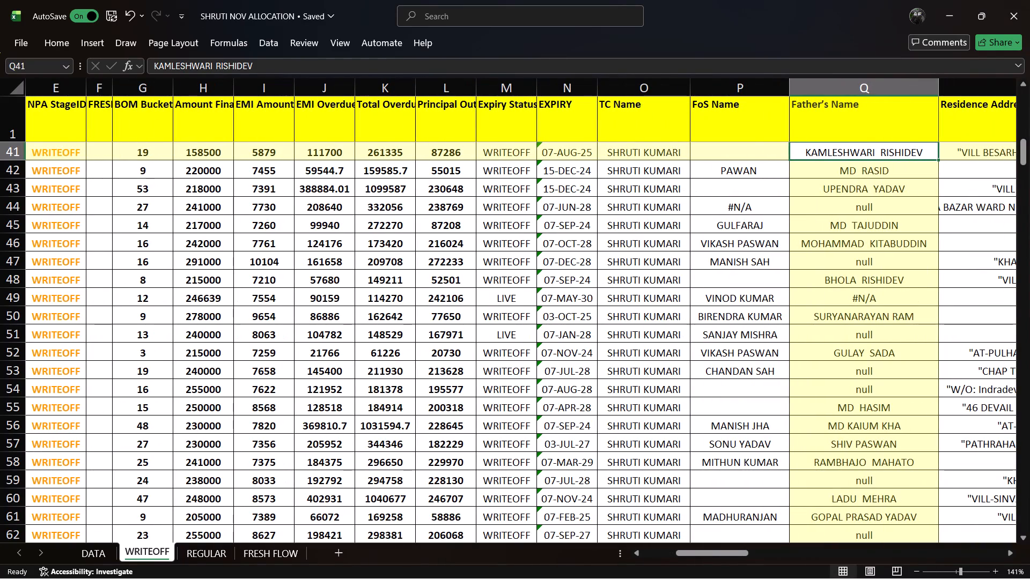
left_click(762, 84)
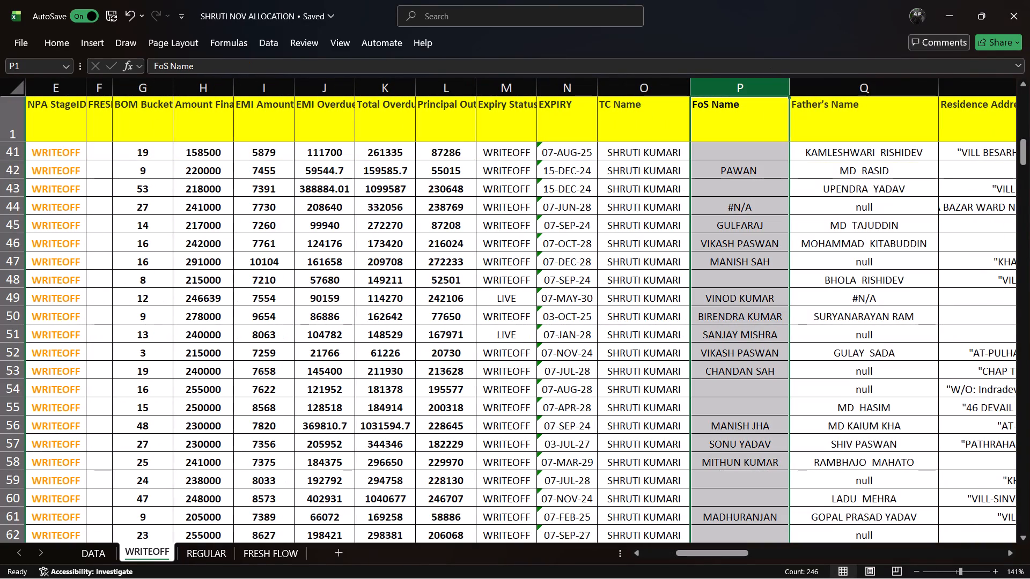
key("ctrl+shift+l")
left_click(785, 136)
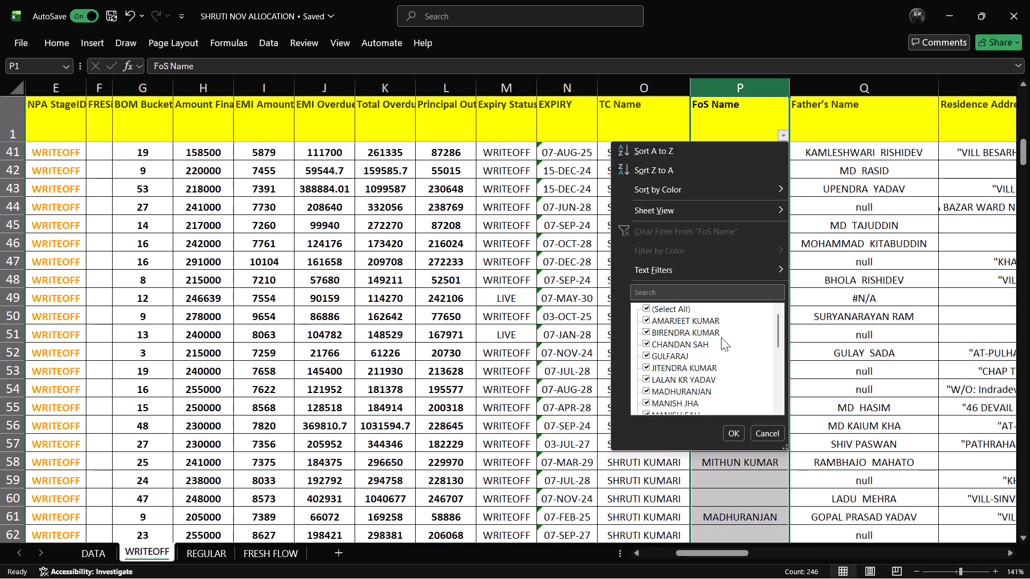
triple_click(781, 409)
triple_click(781, 409)
triple_click(781, 409)
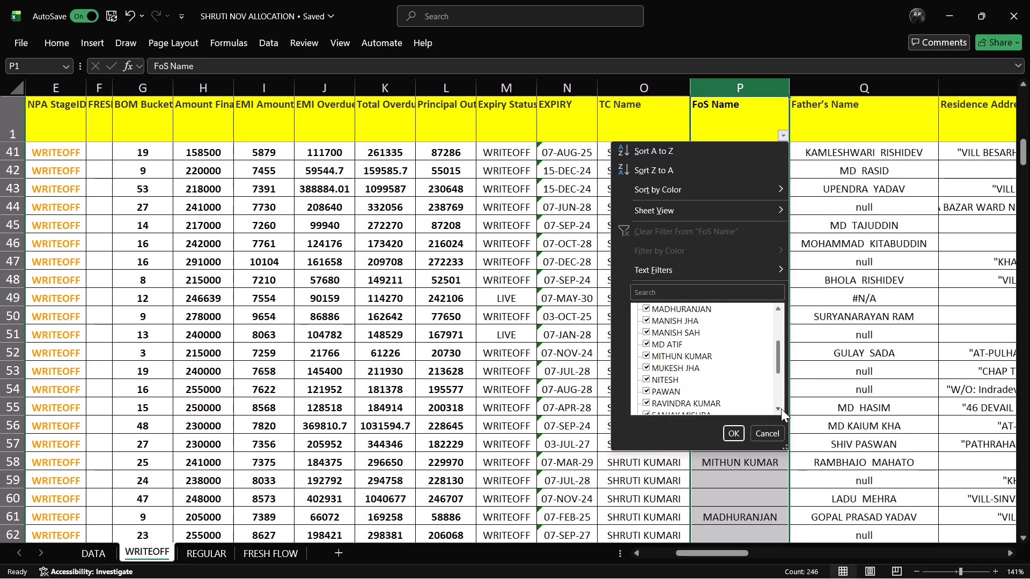
triple_click(781, 409)
triple_click(781, 409)
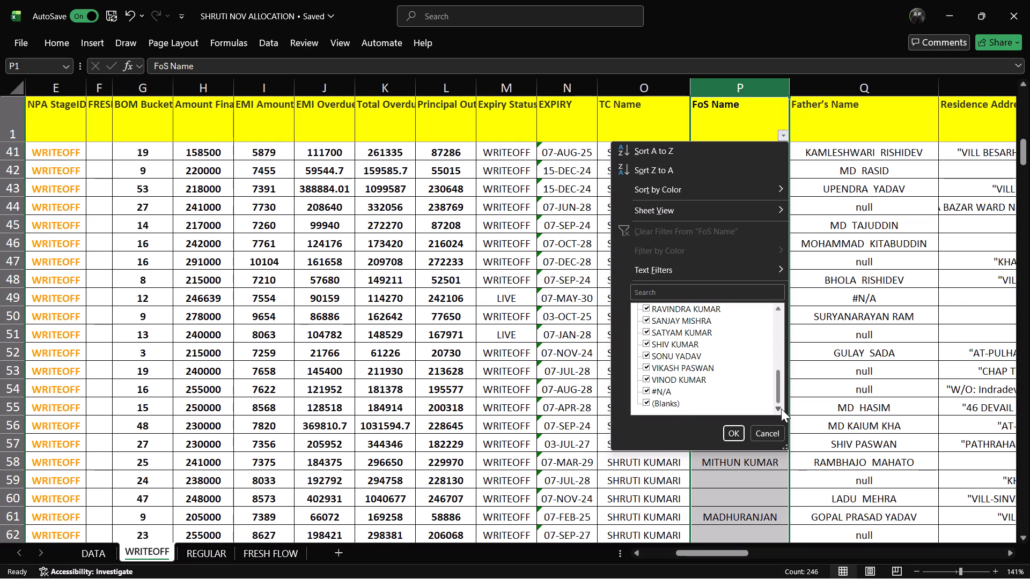
key("Down")
key("Down")
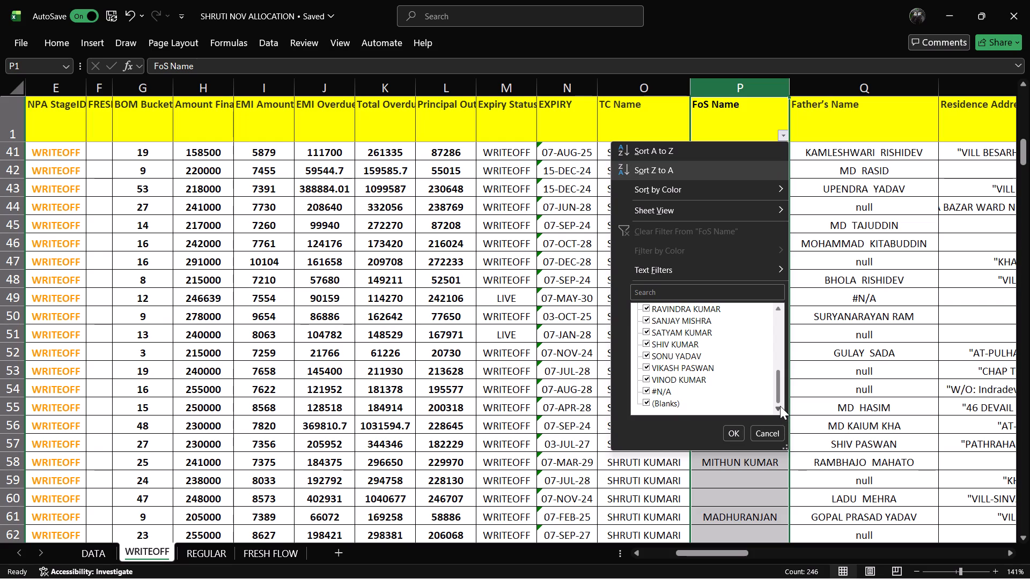
double_click(780, 406)
triple_click(777, 311)
triple_click(777, 311)
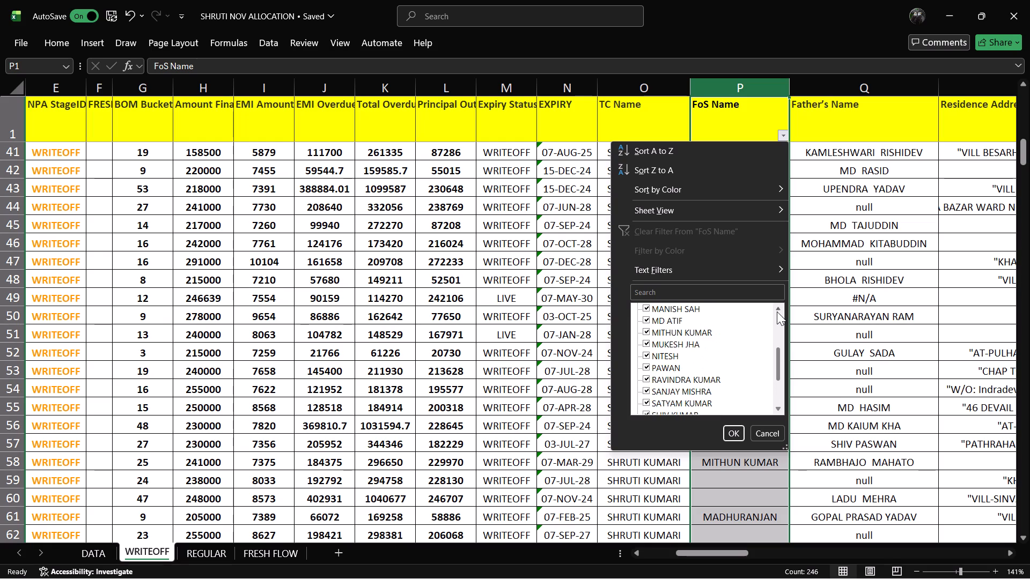
triple_click(777, 311)
double_click(777, 311)
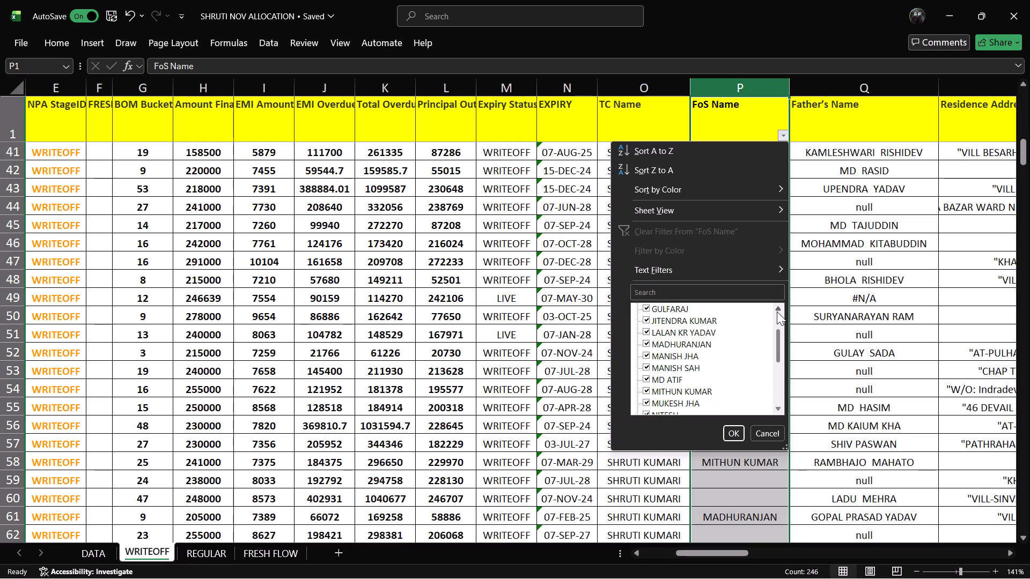
triple_click(777, 311)
triple_click(777, 311)
triple_click(777, 311)
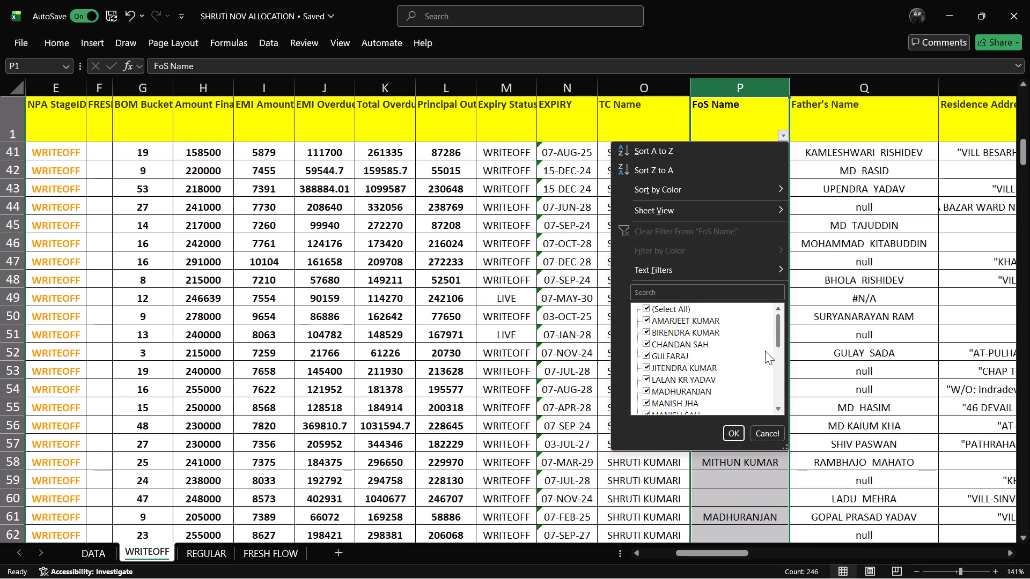
left_click(930, 312)
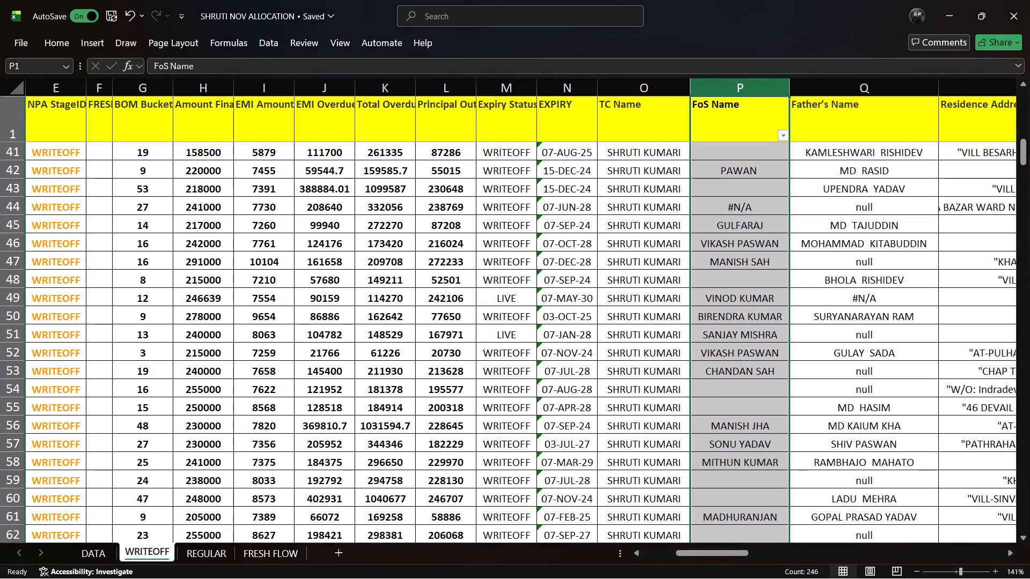
key("ctrl+shift+l")
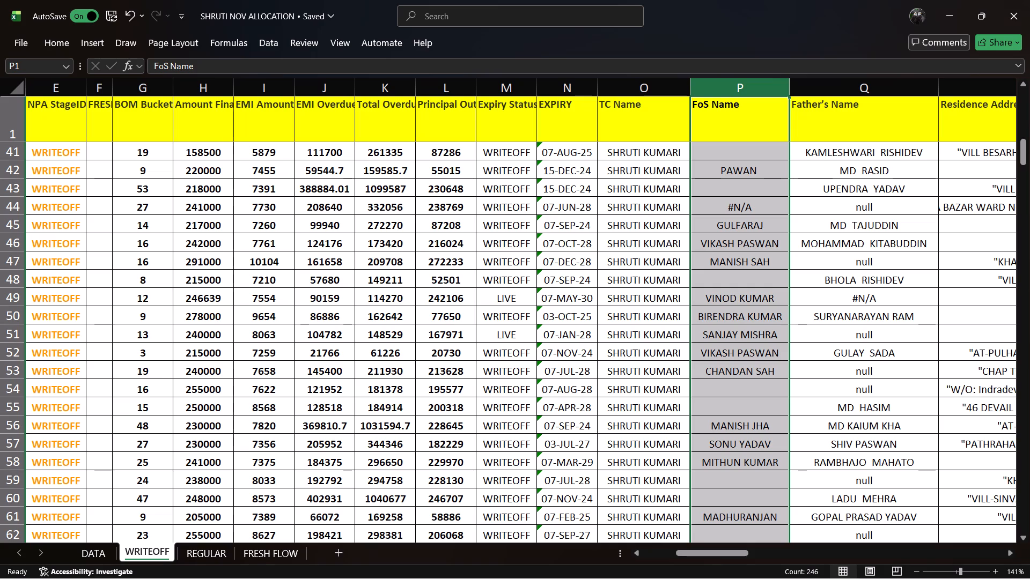
Go back to the customer in row 60 of WRITEOFF and select that row's mobile number.
key("Left")
key("Left")
key("Left")
key("Left")
key("Left")
key("Left")
key("Left")
key("Left")
key("Left")
key("Left")
key("Left")
key("Left")
key("Left")
key("Left")
key("Left")
key("Left")
key("Left")
key("Left")
key("Left")
key("Left")
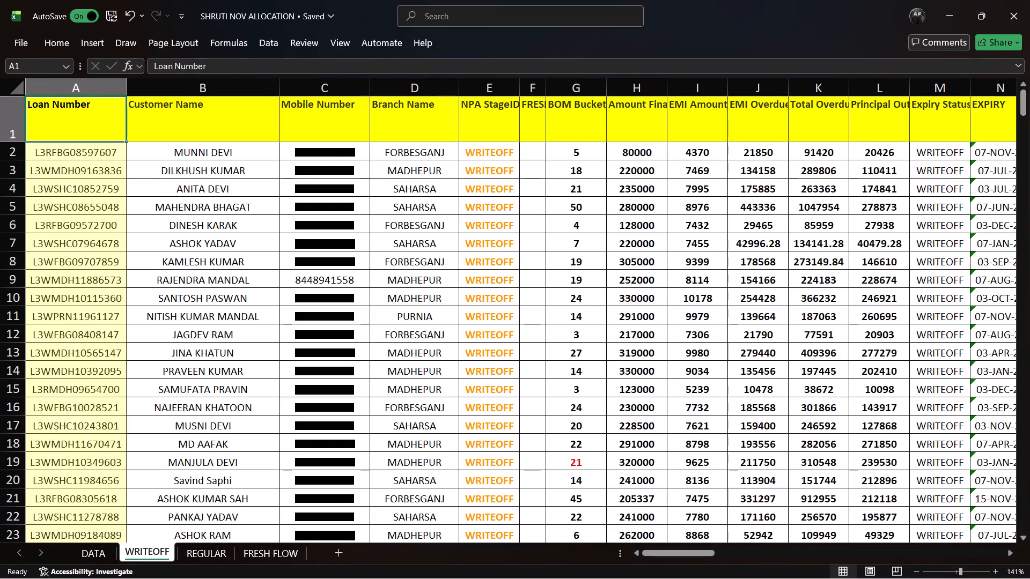
left_click(207, 478)
key("Down")
key("Down")
key("Down")
key("Down")
key("Down")
key("Down")
key("Down")
key("Down")
key("Down")
key("Down")
key("Down")
key("Down")
key("Down")
key("Down")
key("Down")
key("Down")
key("Down")
key("Down")
key("Down")
key("Down")
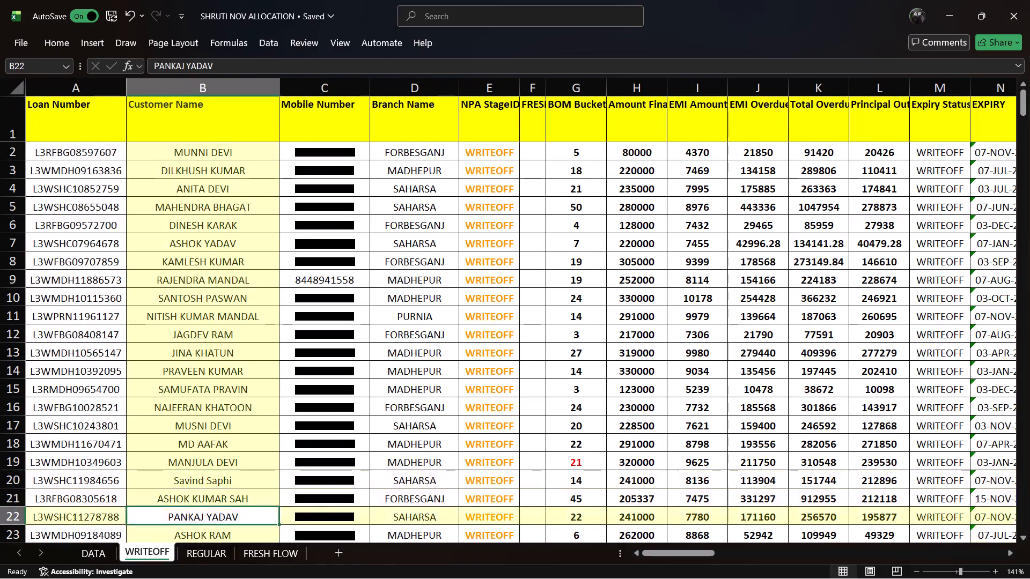
key("Down")
key("Down")
key("Down")
key("Down")
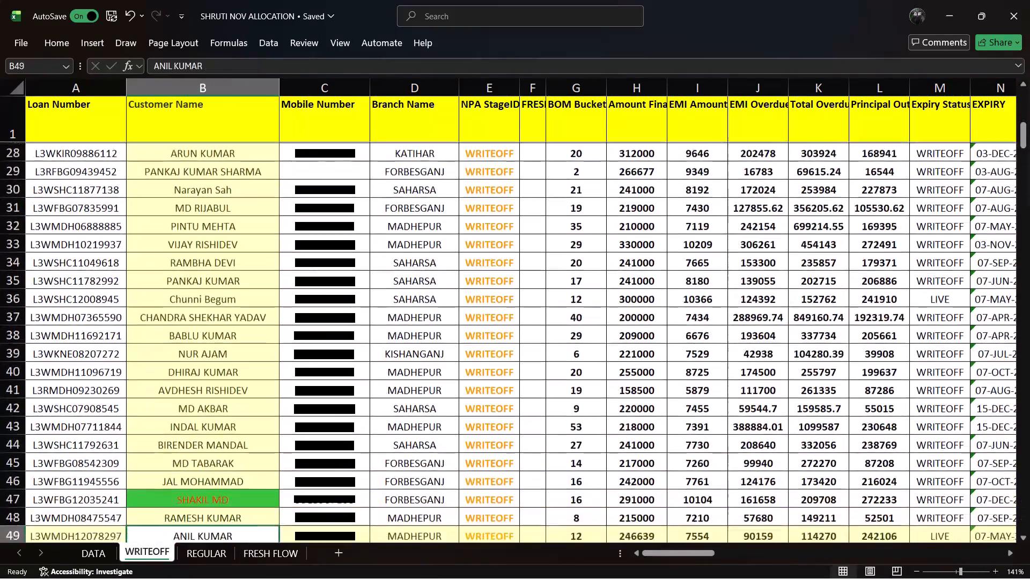
key("Down")
key("Down")
key("Down")
key("Down")
key("Down")
key("Down")
key("Down")
key("Down")
key("Down")
key("Down")
key("Down")
key("Down")
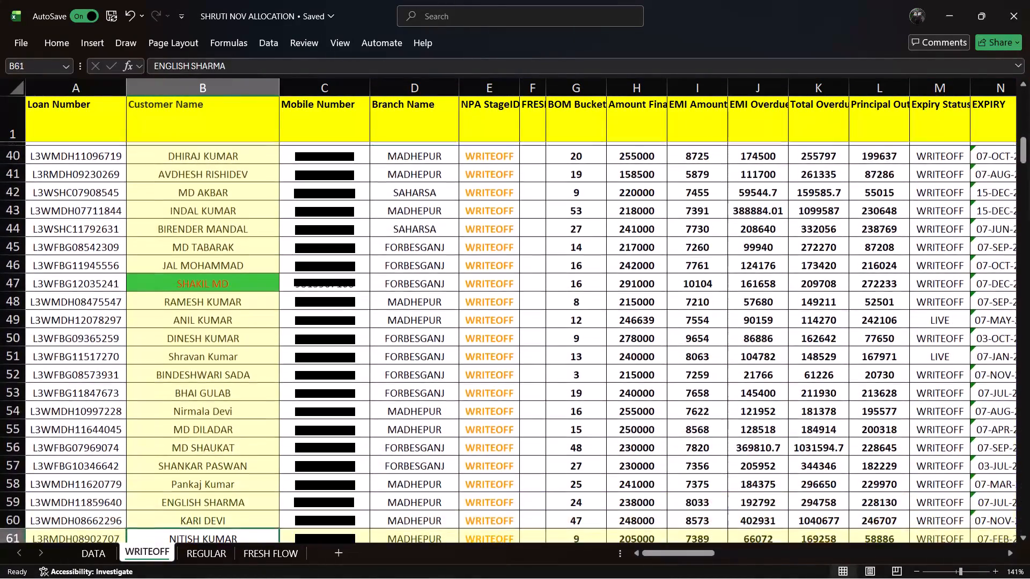
key("Down")
key("Down")
key("Down")
key("Down")
key("Down")
key("Down")
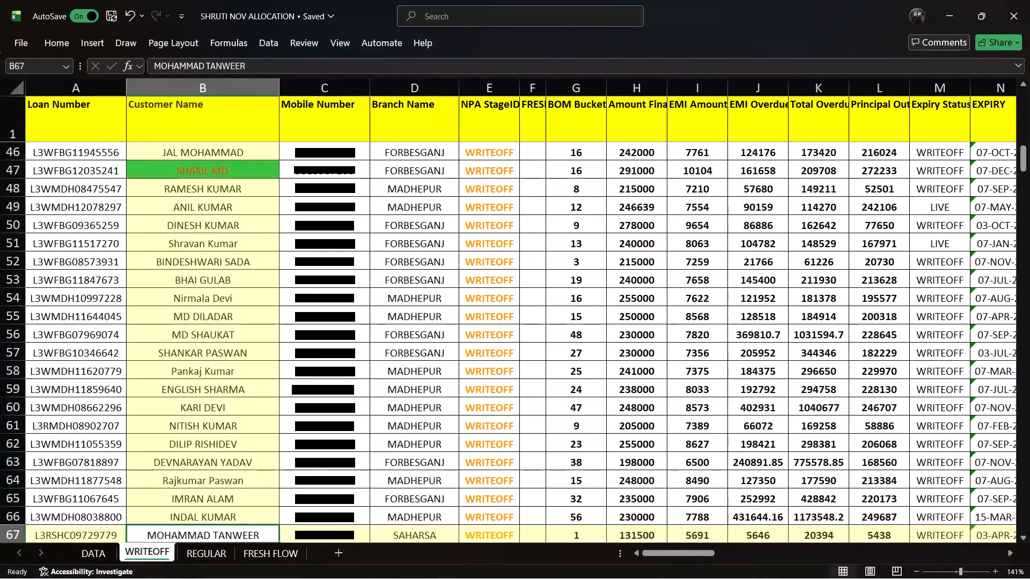
left_click(220, 335)
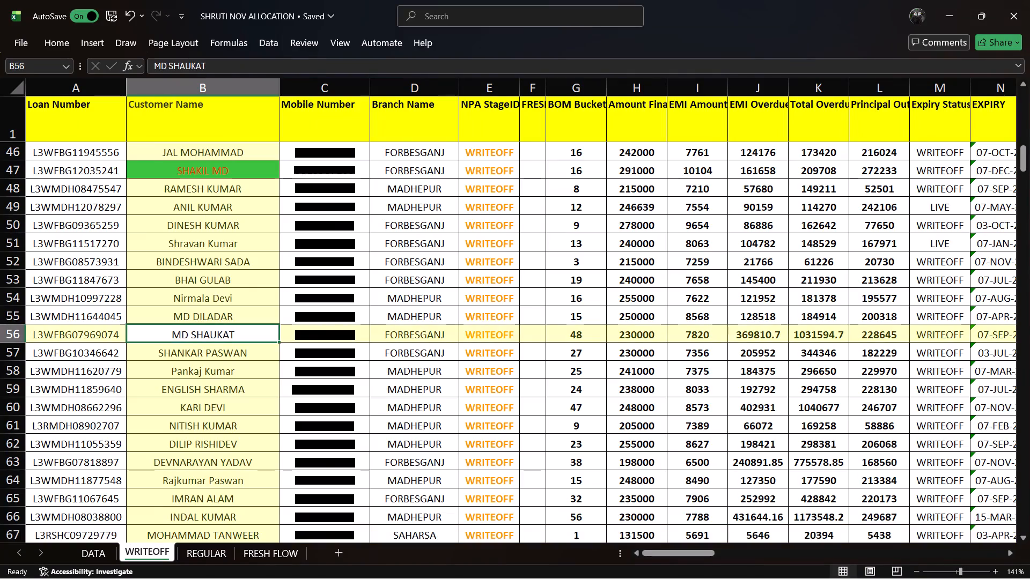
left_click(219, 392)
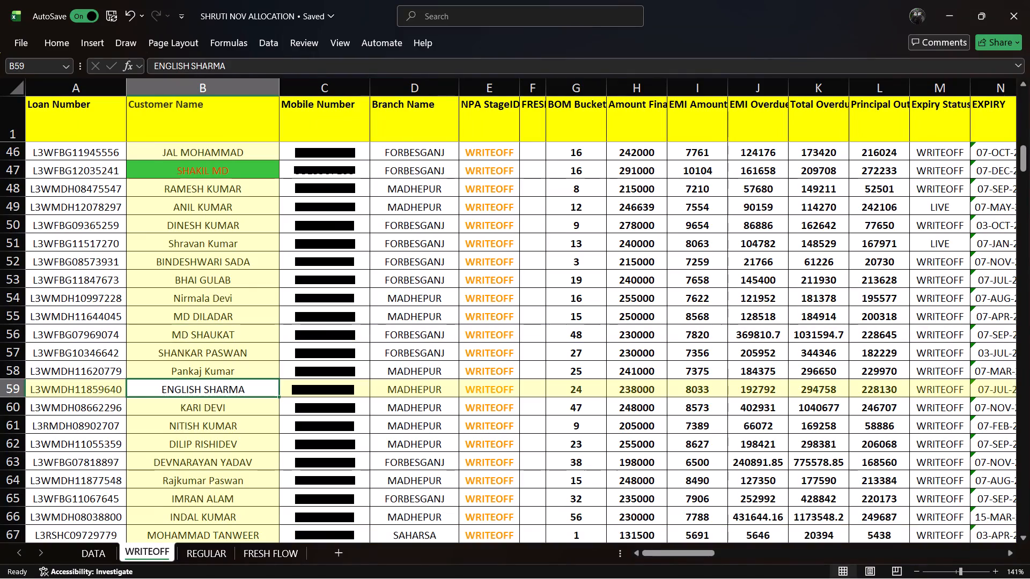
key("Down")
key("Right")
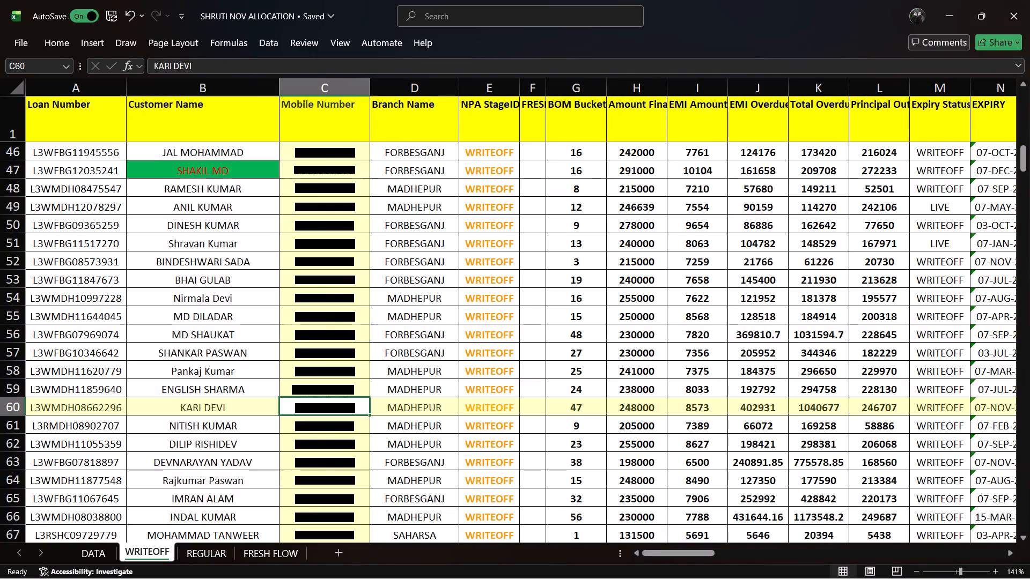
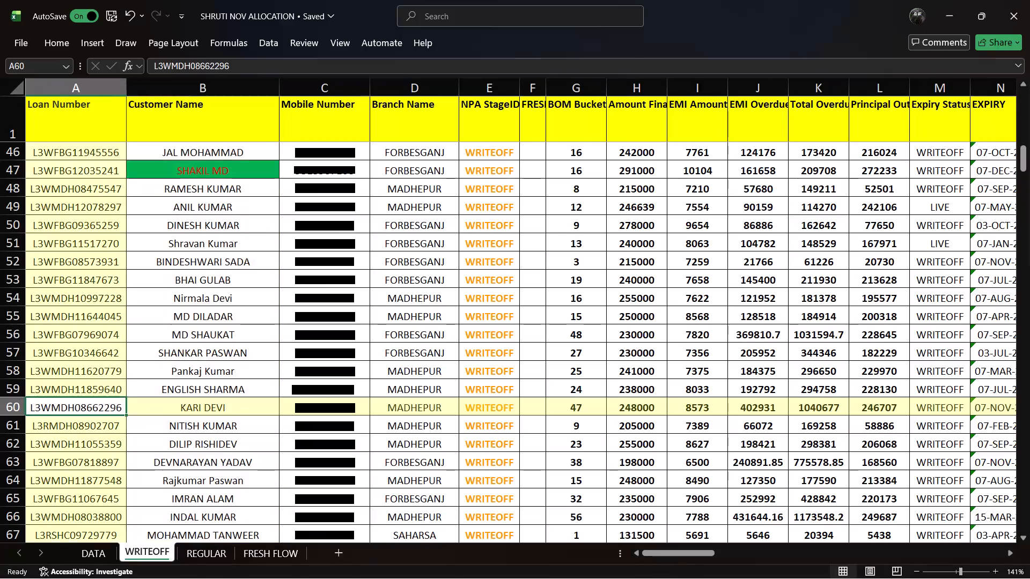
Go through the row 60 customer's record in WRITEOFF, from the customer name across to the total overdue amount.
key("Right")
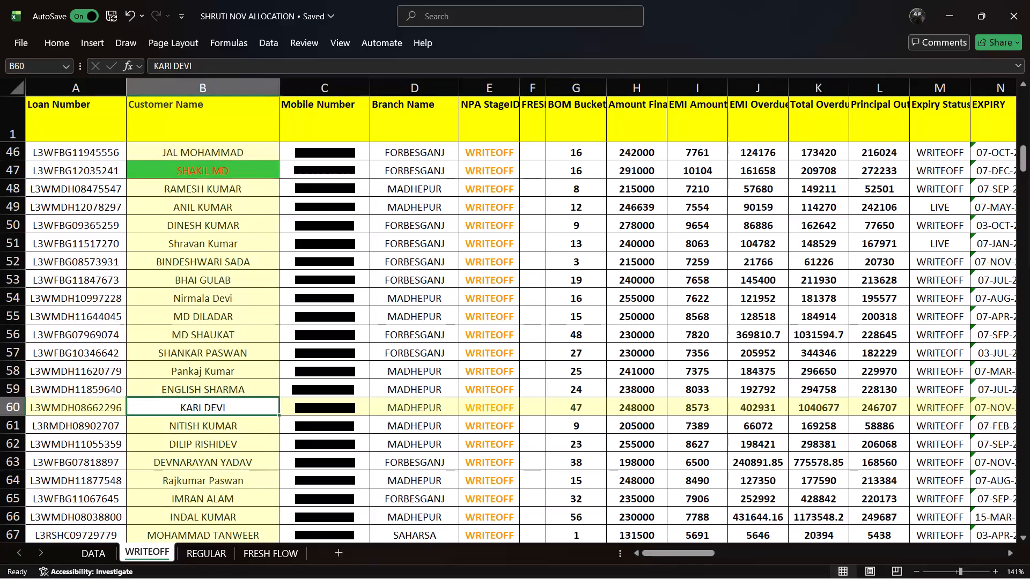
key("Right")
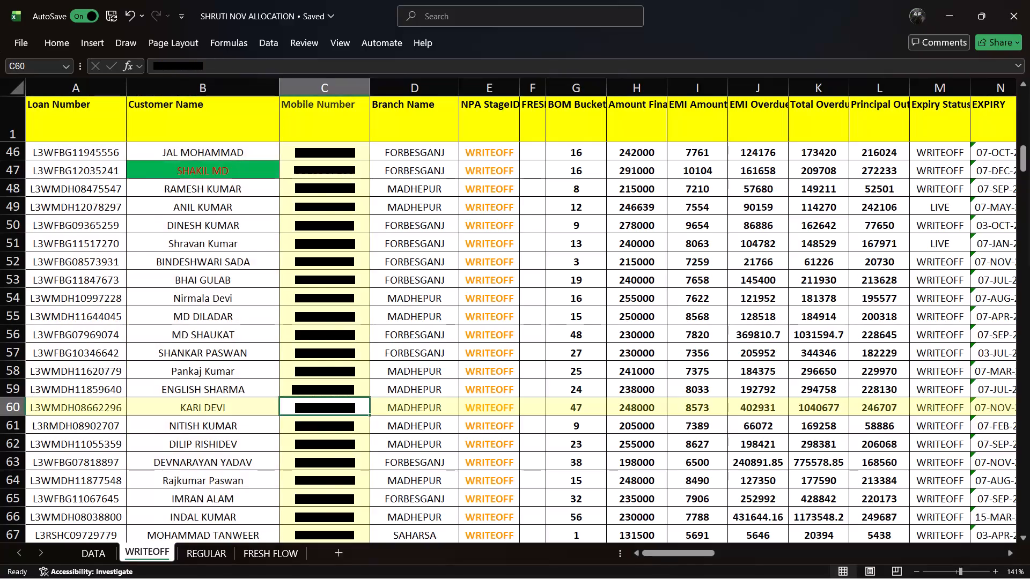
key("Right")
key("Right")
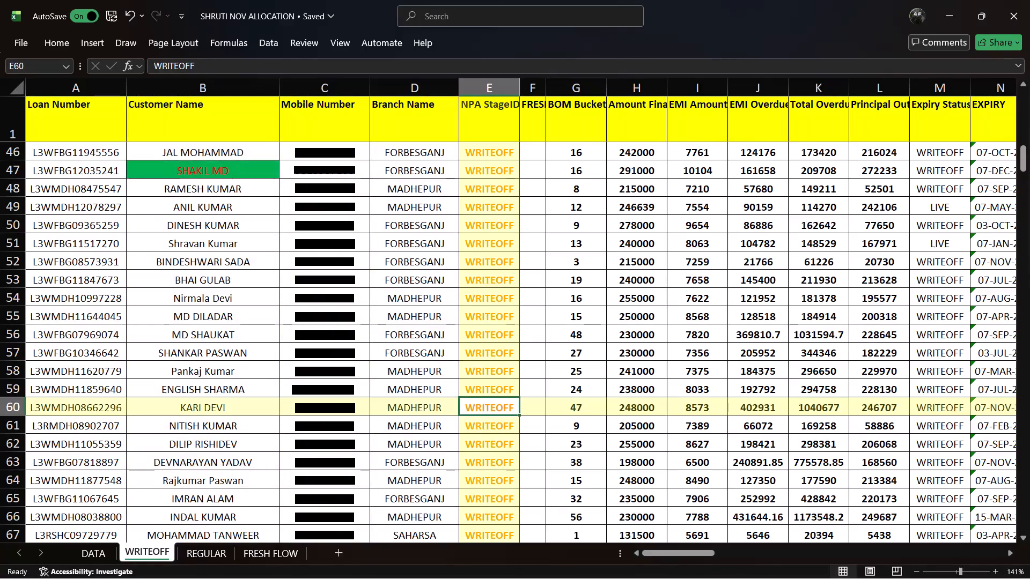
key("Right")
key("Right")
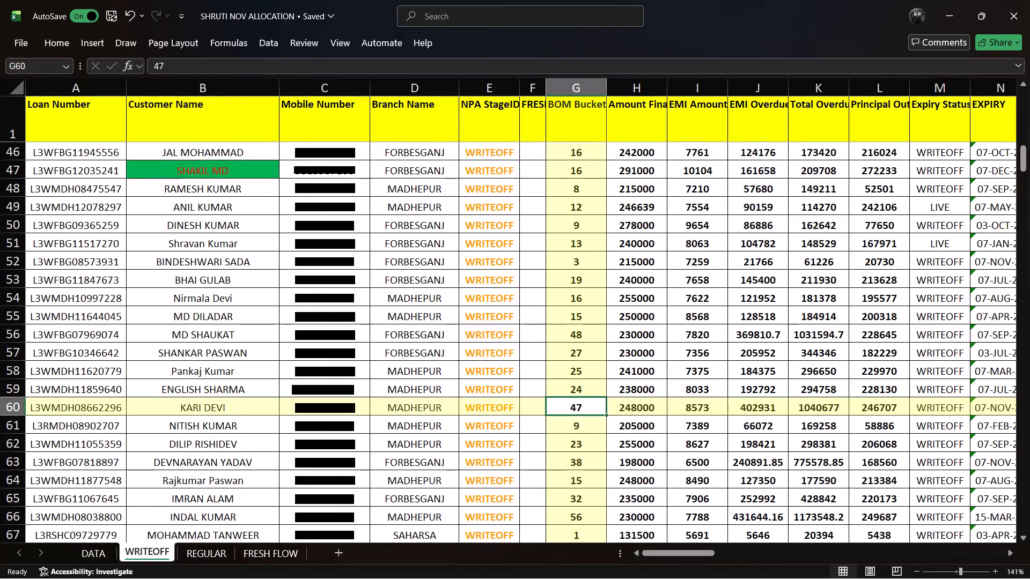
key("Right")
key("Right")
key("Right")
key("Right")
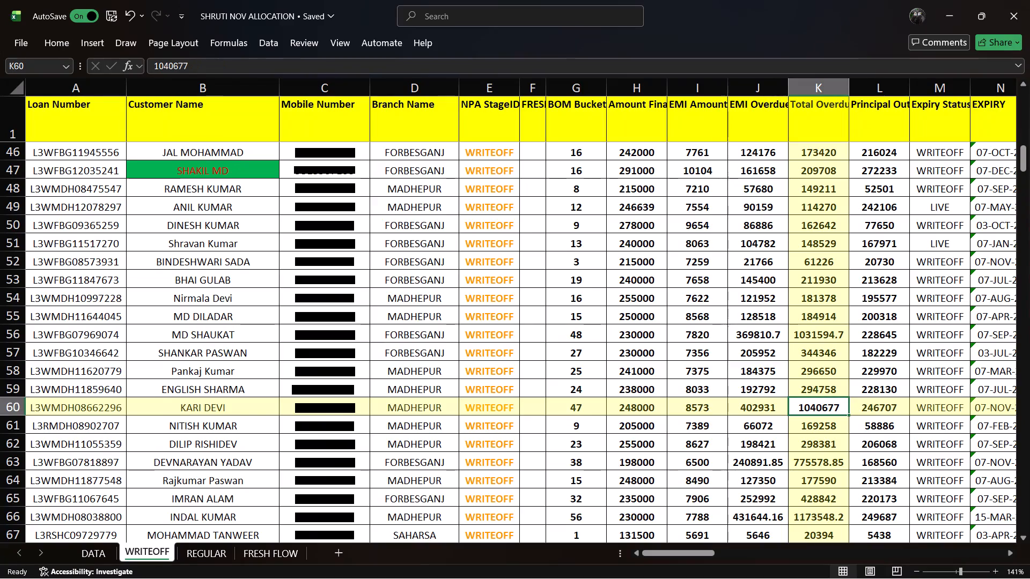
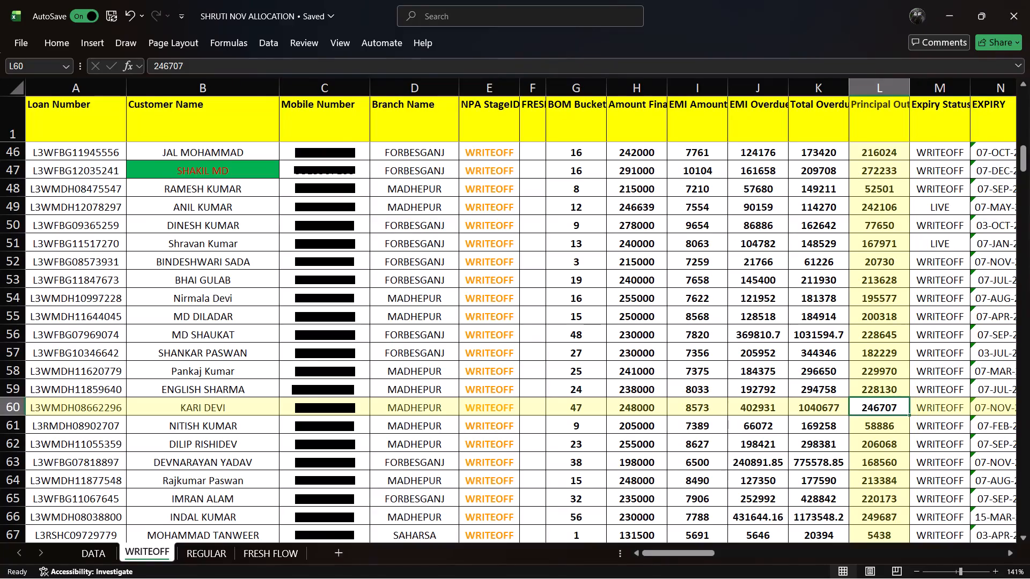
Check the row 60 customer's name, loan number and mobile number in WRITEOFF.
left_click(227, 404)
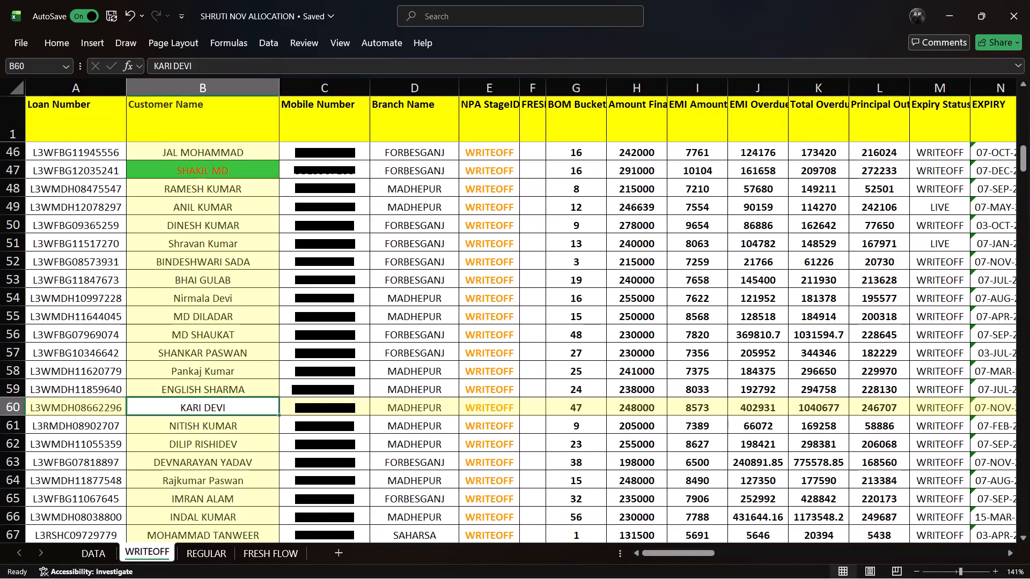
key("Left")
key("Left")
key("Left")
key("Right")
key("Right")
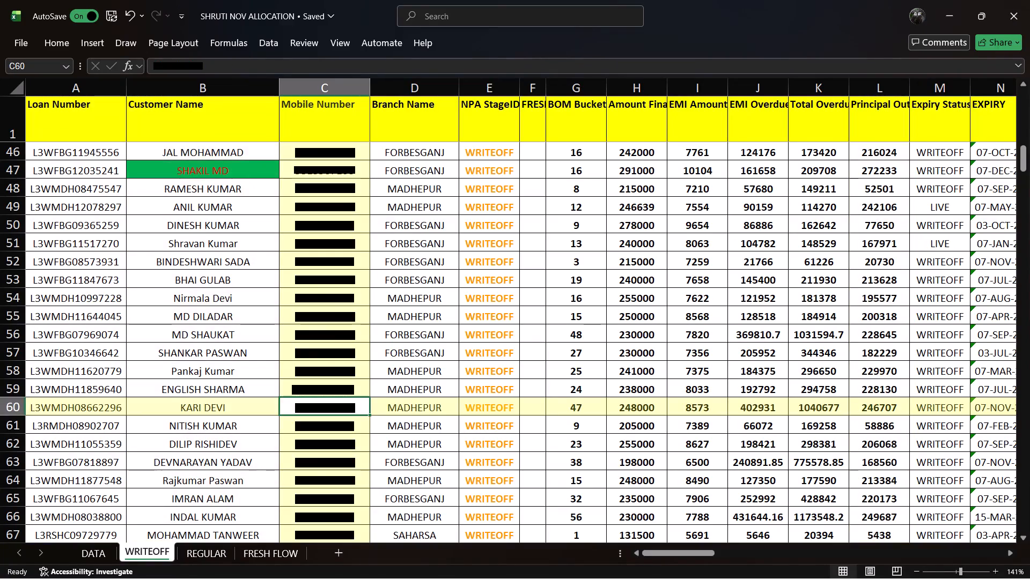
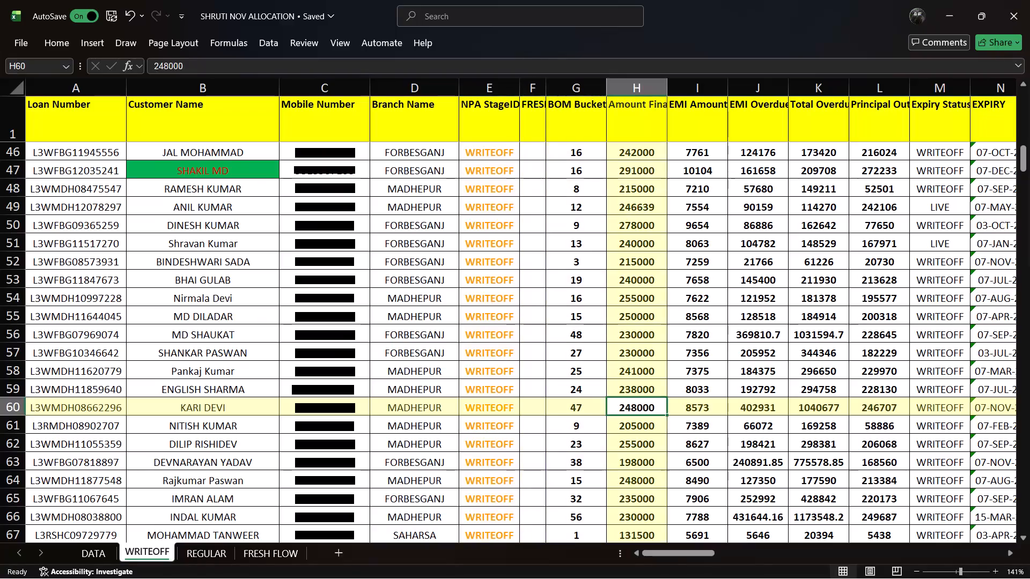
Record RINGIN as the Nature of Contact for the row 60 customer in the WRITEOFF sheet.
key("Right")
key("Right")
key("Right")
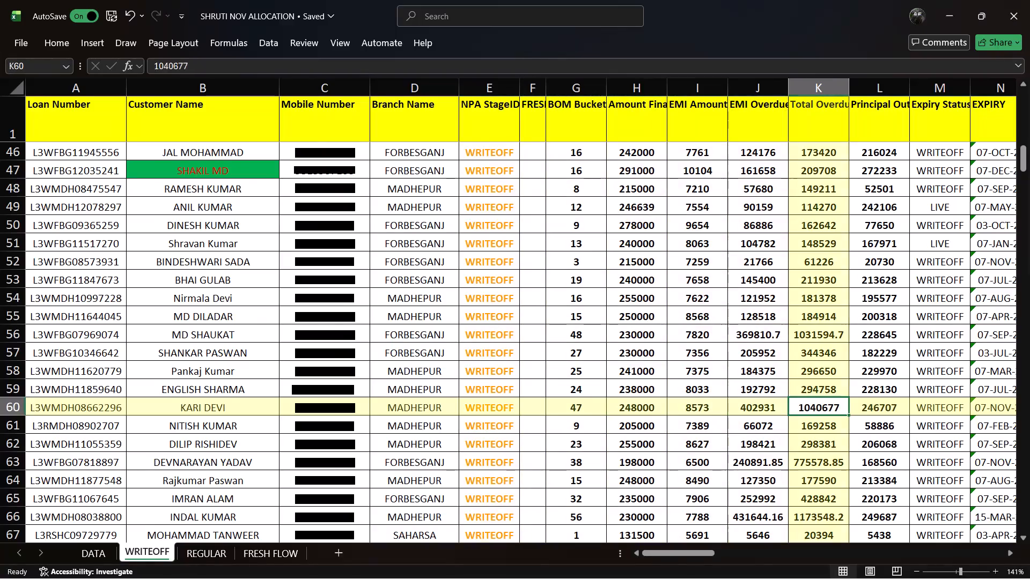
key("Right")
key("Right")
key("Right")
key("Right")
key("Right")
key("Right")
key("Right")
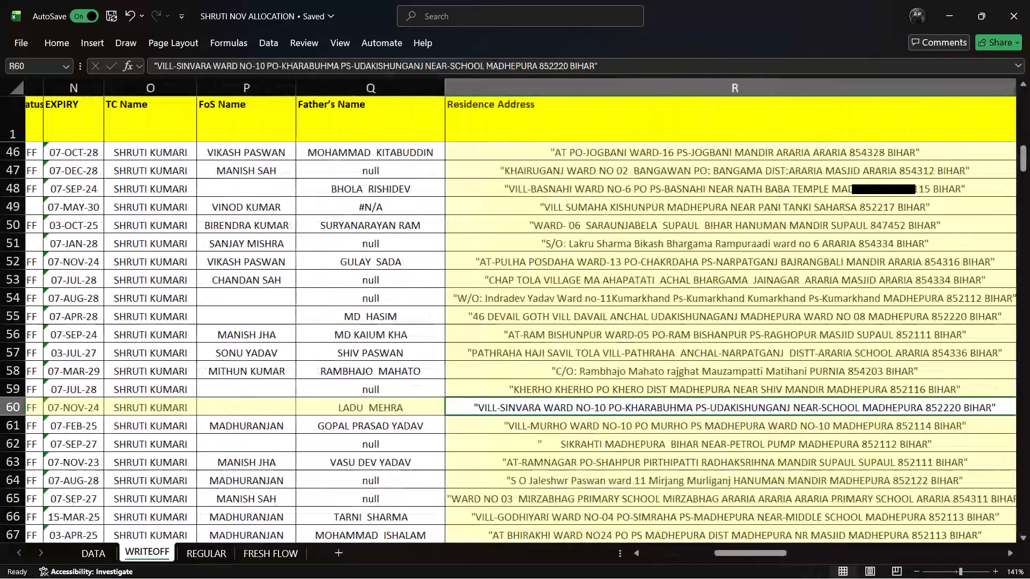
key("Right")
key("Right")
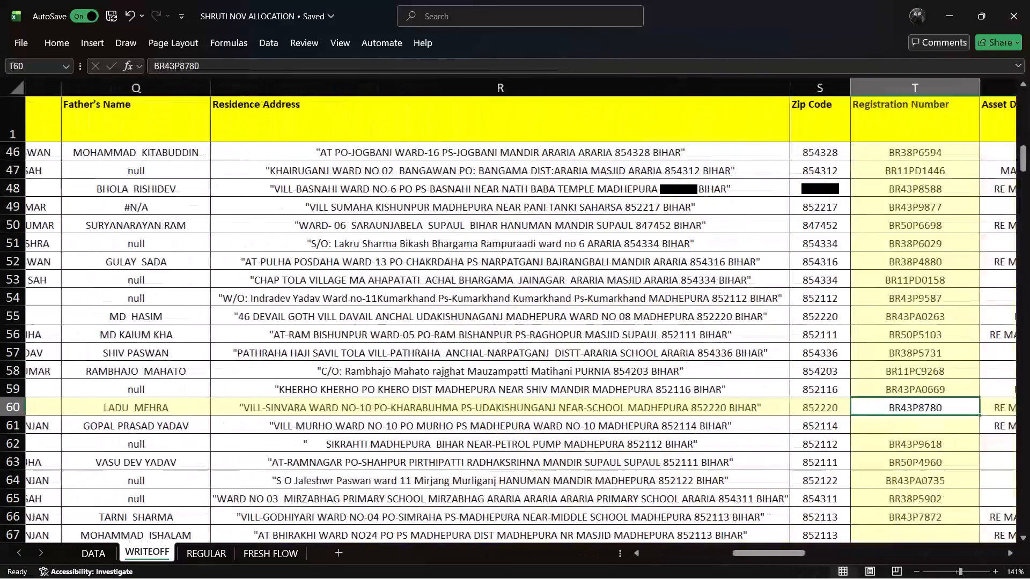
key("Right")
key("Right")
key("Right")
key("Right")
key("Right")
key("Right")
key("Right")
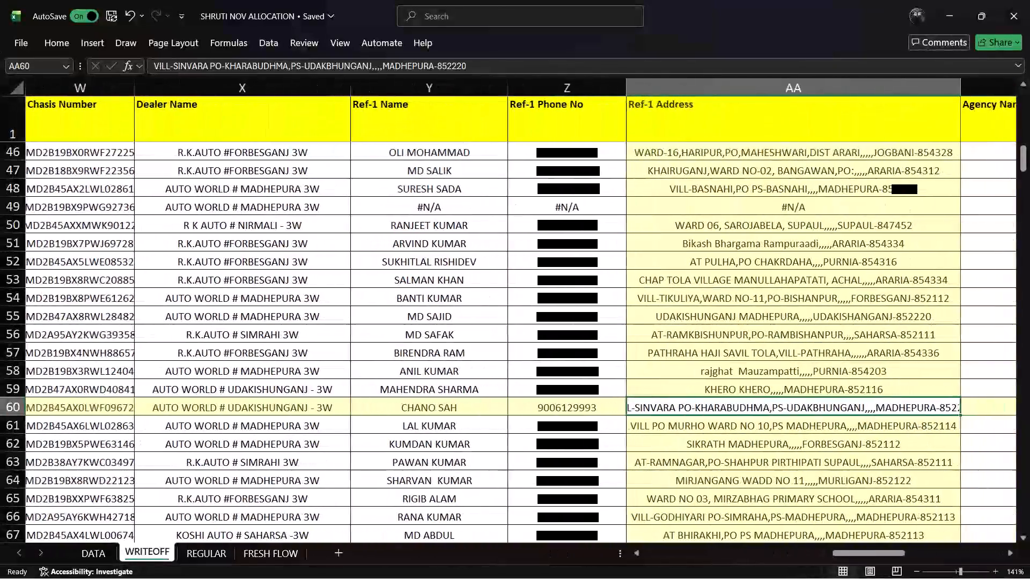
key("Right")
key("Right")
key("Right")
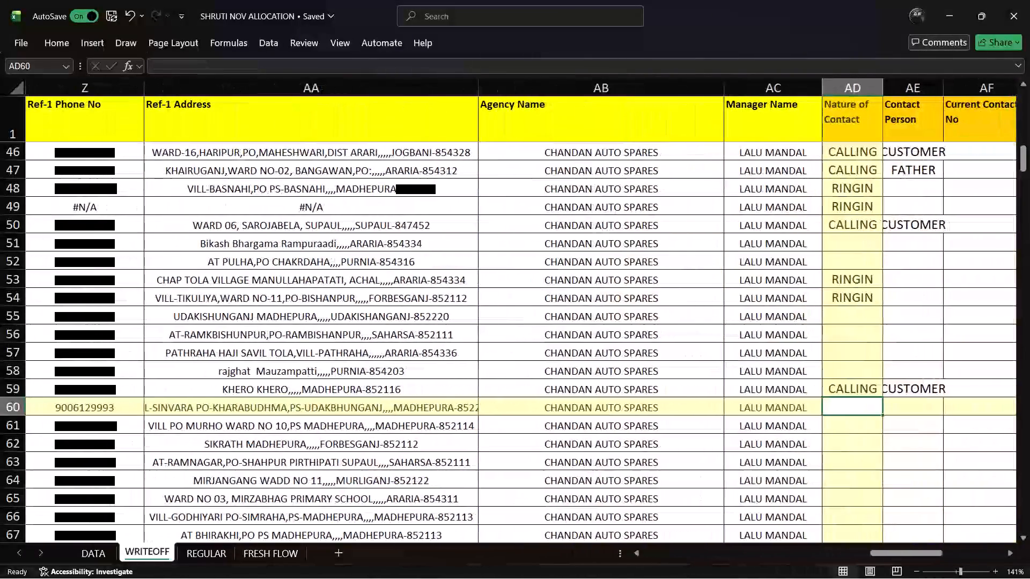
key("r")
key("Right")
Look over row 60's remaining contact and PTP fields up to the FEED BACK and CALLING DATE columns.
key("Right")
key("Right")
key("Right")
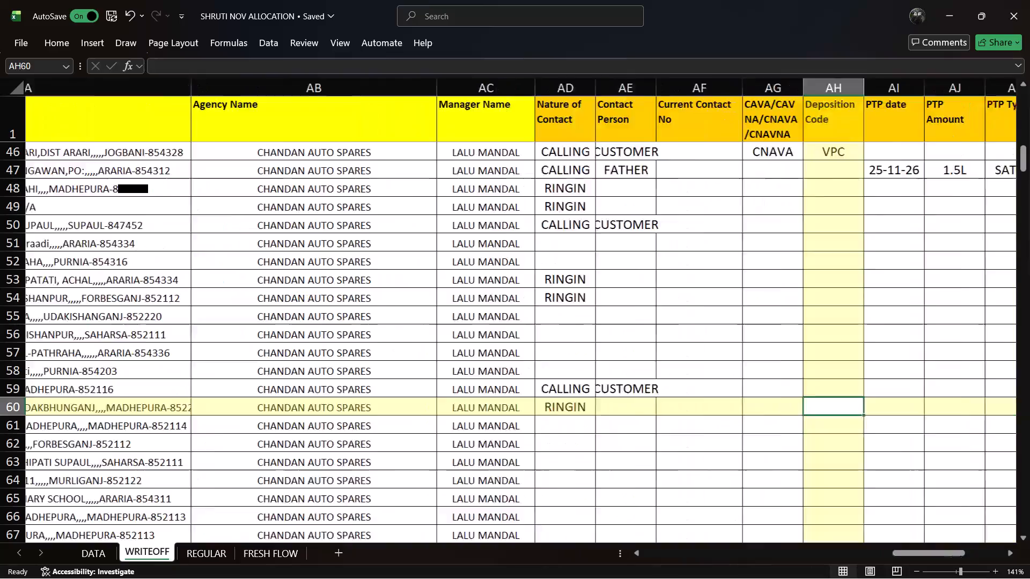
key("Right")
key("Right")
key("Right")
key("Right")
key("Right")
key("Left")
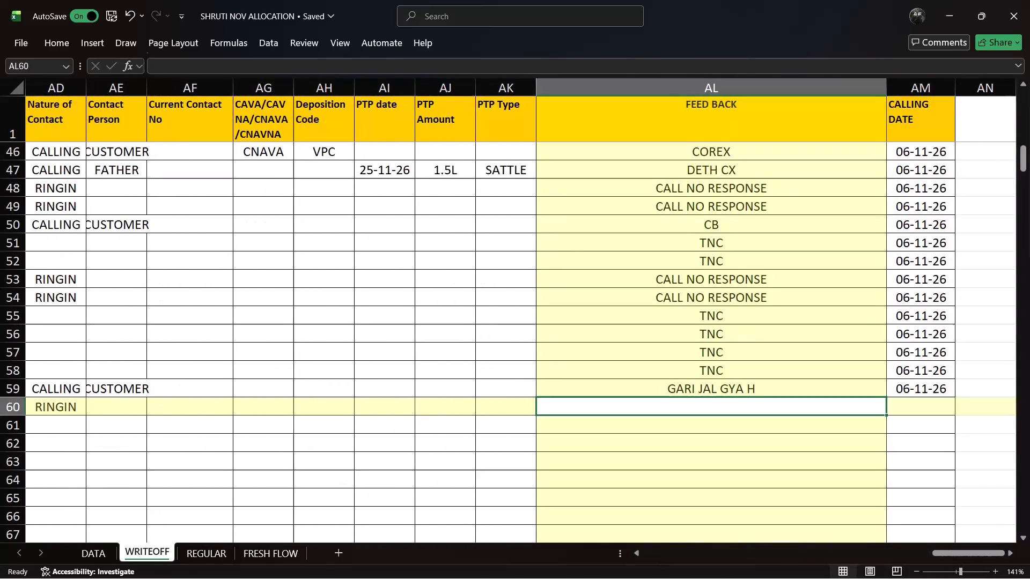
Go back to the start of row 60 and check the customer's loan number and name.
key("Left")
key("Left")
key("Left")
key("Left")
key("Left")
key("Left")
key("Left")
key("Left")
key("Left")
key("Left")
key("Left")
key("Left")
key("Left")
key("Left")
key("Left")
key("Left")
key("Left")
key("Left")
key("Left")
key("Left")
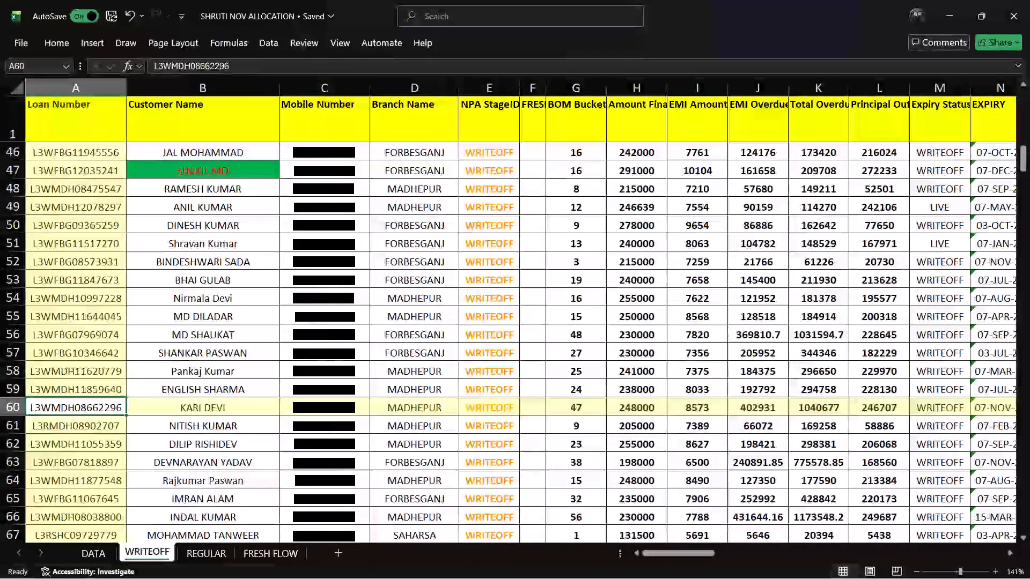
key("Right")
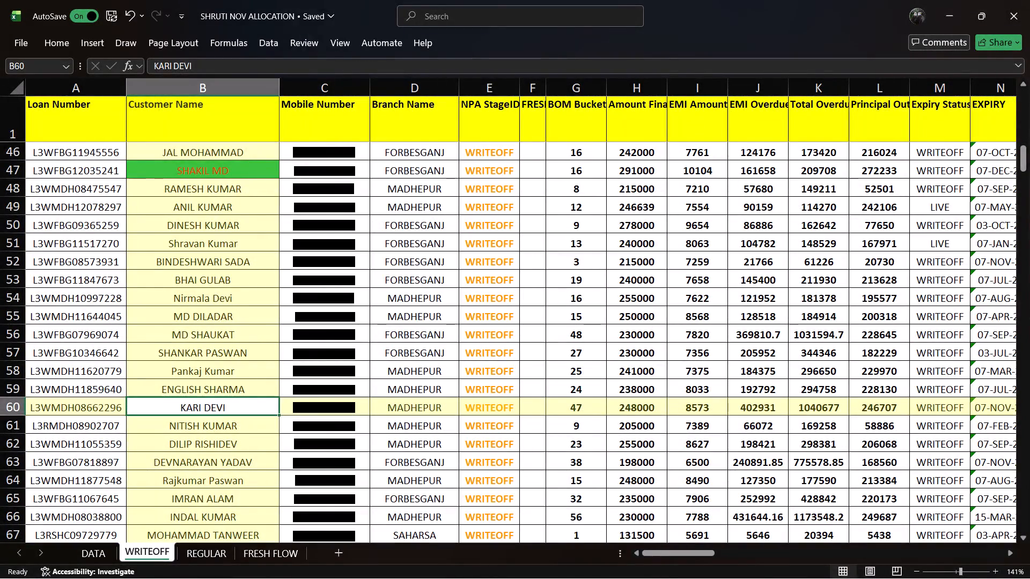
left_click(111, 403)
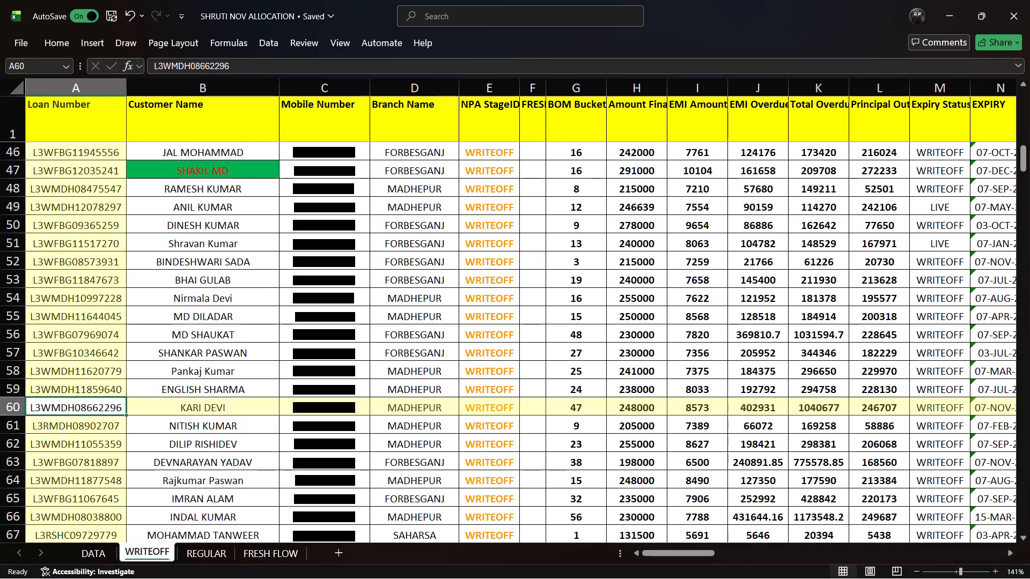
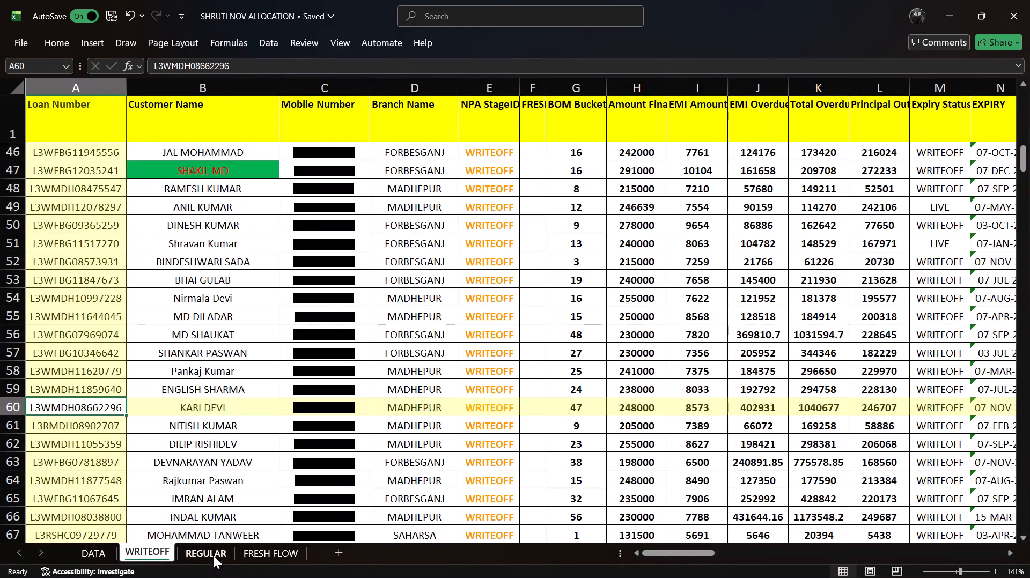
Switch to the REGULAR sheet and look across its column headers from Loan Number to FEED BACK and CALLING DATE.
left_click(209, 552)
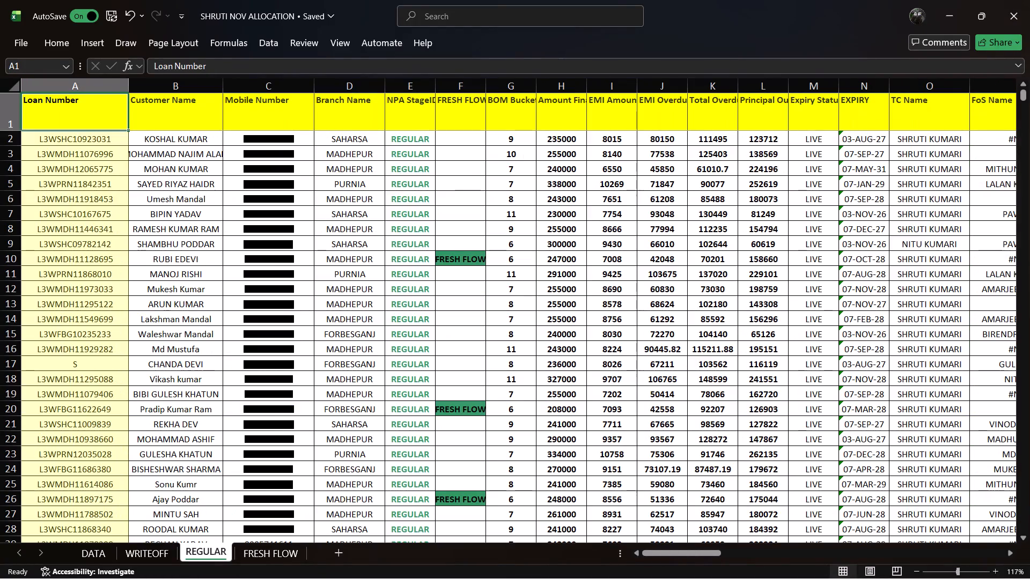
key("Right")
key("Right")
key("Right")
key("Right")
key("Right")
key("Right")
key("Right")
key("Right")
key("Right")
key("Right")
key("Right")
key("Right")
key("Right")
key("Right")
key("Right")
key("Right")
key("Right")
key("Right")
key("Right")
key("Right")
key("Right")
key("Right")
key("Right")
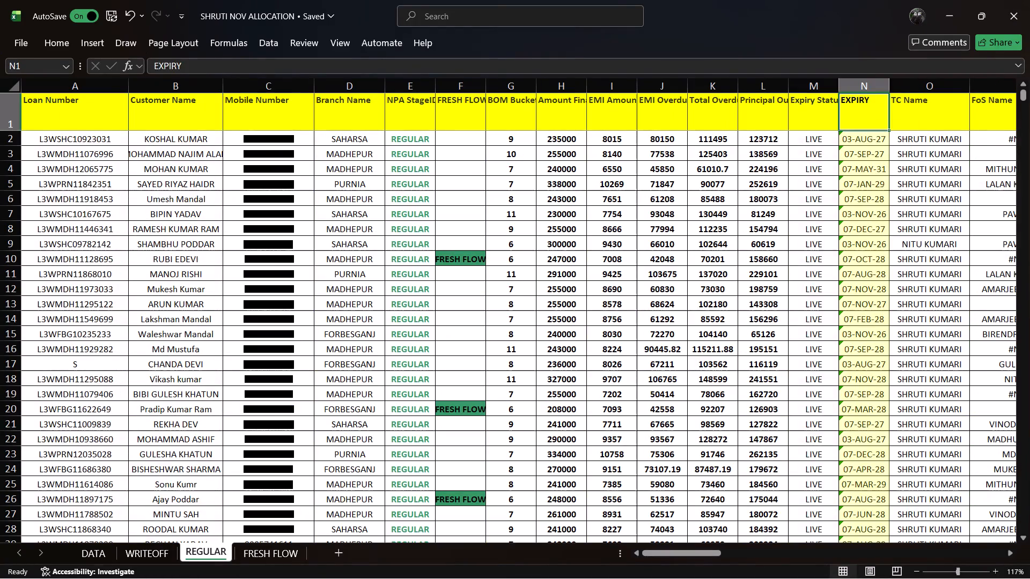
key("Right")
key("Right")
key("Right")
key("Right")
key("Right")
key("Right")
key("Right")
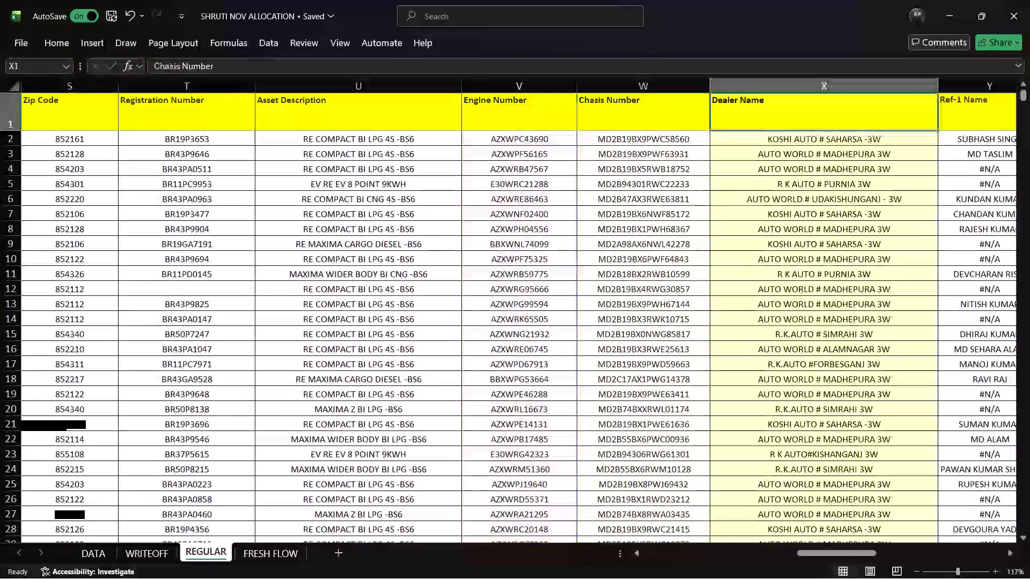
key("Right")
key("Right")
key("Right")
key("Right")
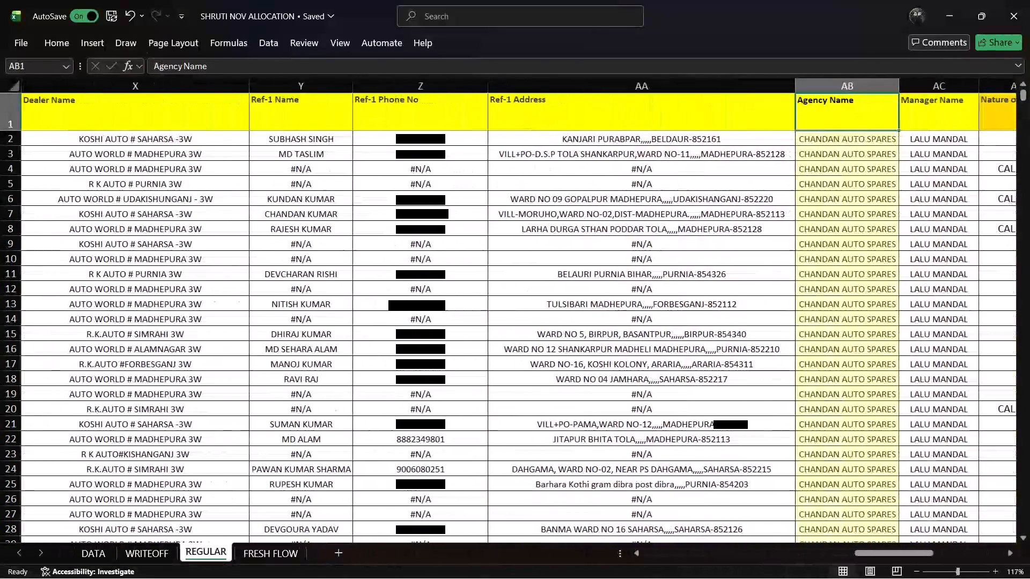
key("Right")
key("Right")
key("Right")
key("Right")
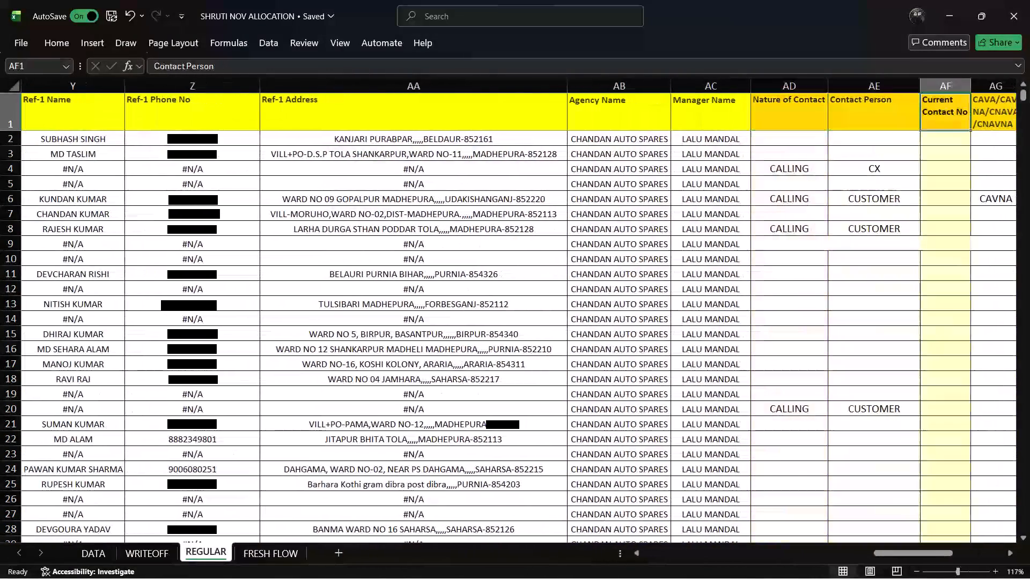
key("Right")
key("Right")
key("Right")
key("Right")
key("Right")
key("Right")
key("Right")
key("Right")
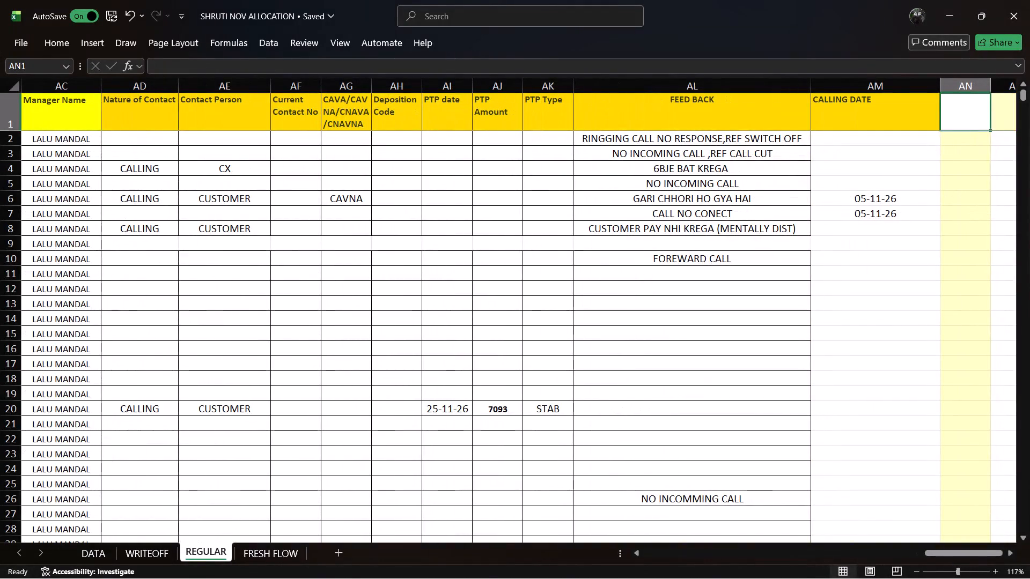
Review the FEED BACK entries in the REGULAR sheet from row 2 down to row 31 and back up to the header.
left_click(638, 137)
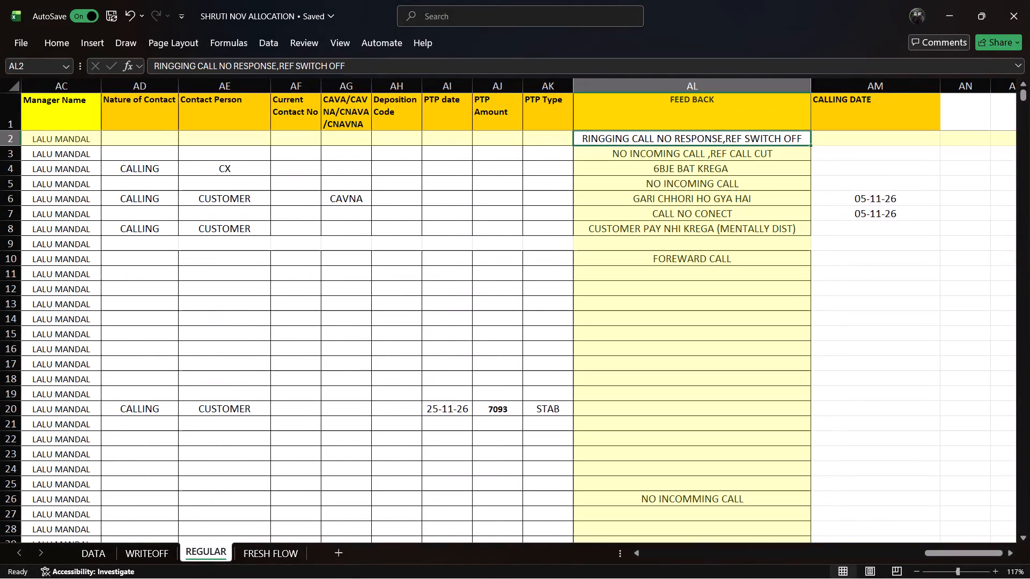
key("Up")
key("Up")
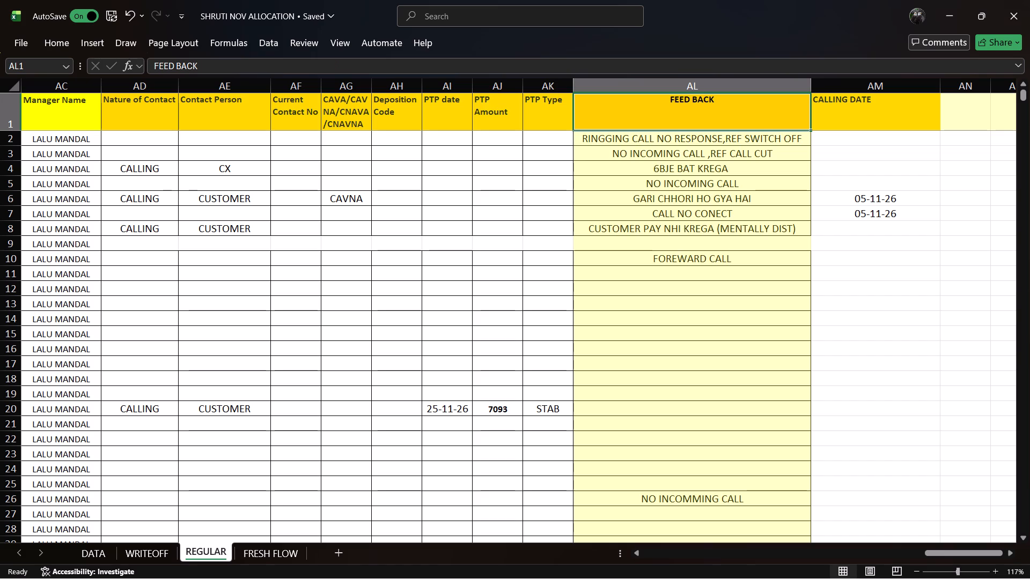
key("Down")
key("Down")
key("Down")
key("Down")
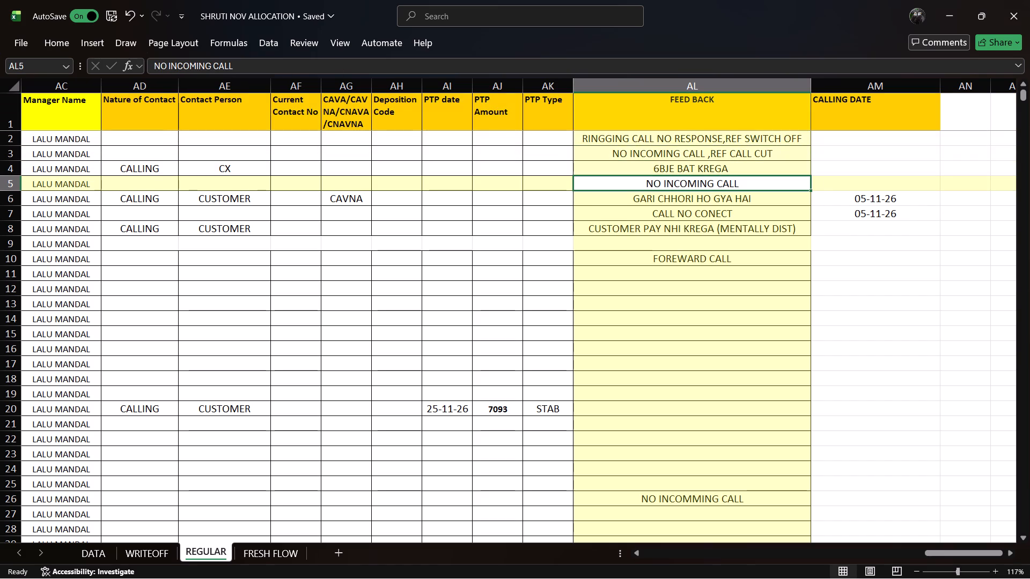
key("Down")
key("Down")
key("Down")
key("Down")
key("Down")
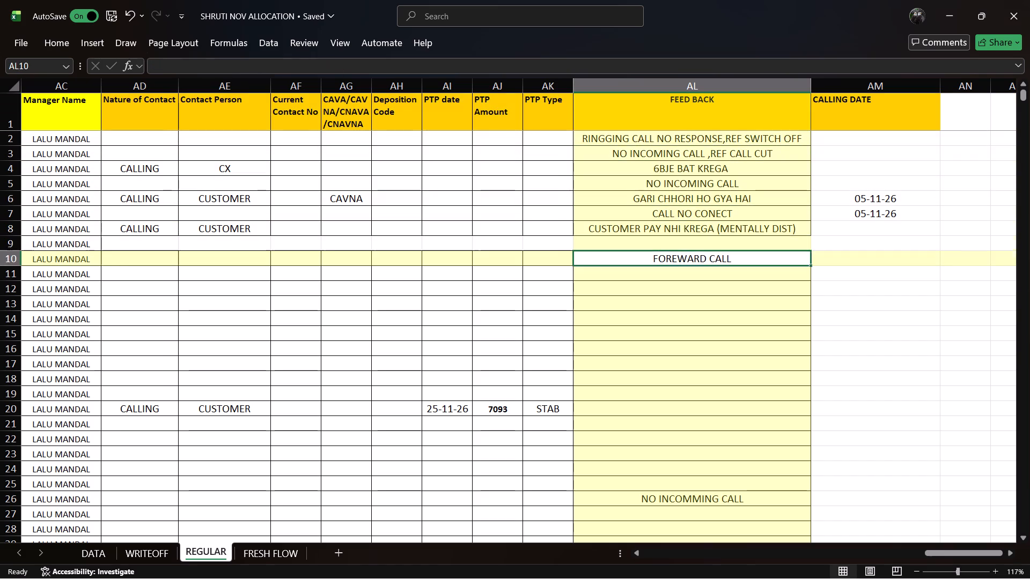
key("Down")
key("Down")
key("Down")
key("Down")
key("Down")
key("Down")
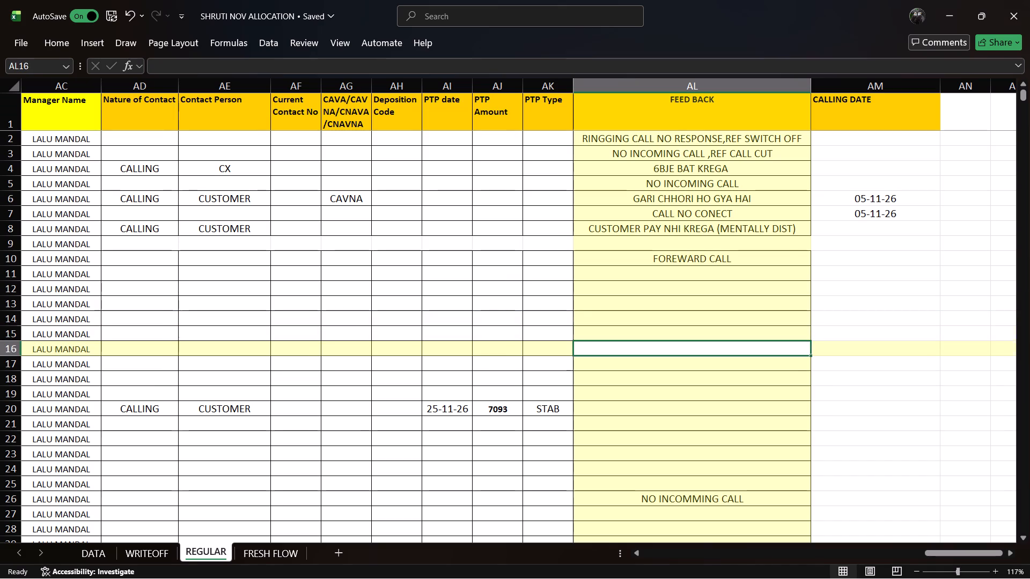
key("Down")
key("Down")
key("Down")
key("Down")
key("Down")
key("Down")
key("Down")
key("Down")
key("Down")
key("Down")
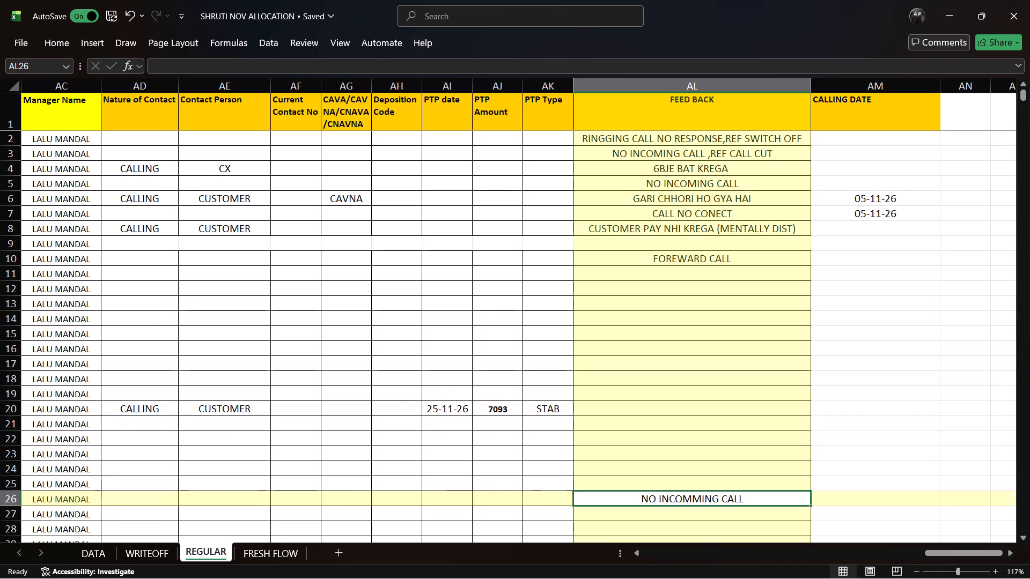
key("Down")
key("Down")
key("Down")
key("Down")
key("Down")
key("Down")
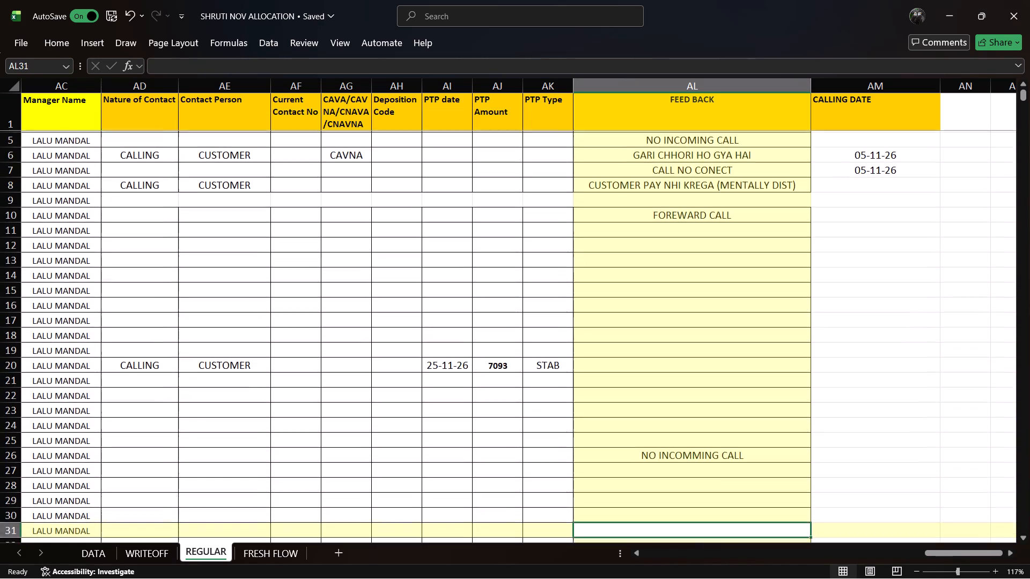
key("Up")
key("Up")
key("Up")
key("Up")
key("Up")
key("Up")
key("Up")
key("Up")
key("Up")
key("Up")
key("Up")
key("Up")
key("Up")
key("Up")
key("Up")
key("Up")
key("Up")
key("Up")
key("Up")
key("Up")
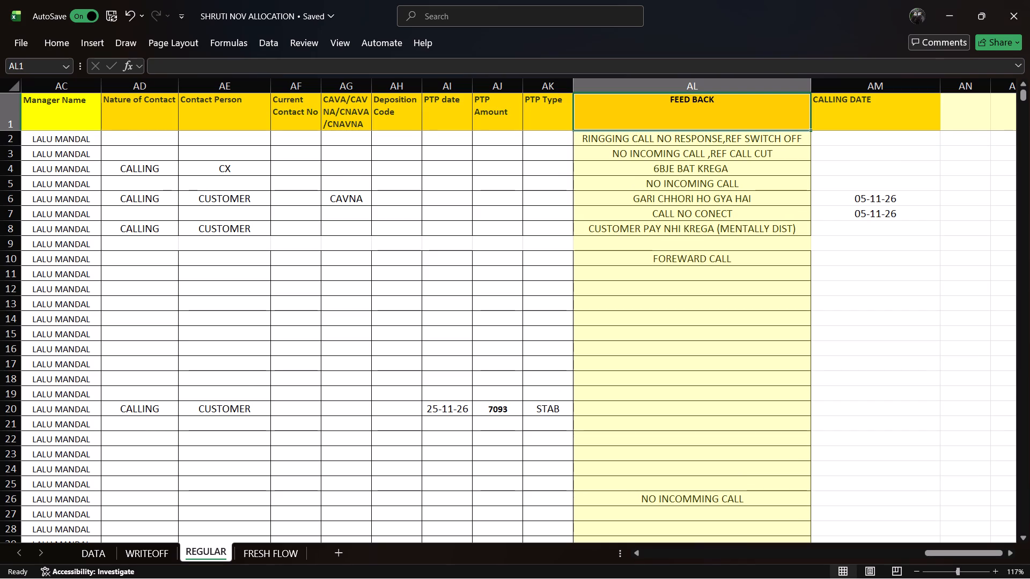
Trace row 20 of the REGULAR sheet from its PTP Type back to the customer's name and loan number.
left_click(561, 407)
key("Left")
key("Left")
key("Left")
key("Left")
key("Left")
key("Left")
key("Left")
key("Left")
key("Left")
key("Left")
key("Left")
key("Left")
key("Left")
key("Left")
key("Left")
key("Left")
key("Left")
key("Left")
key("Left")
key("Left")
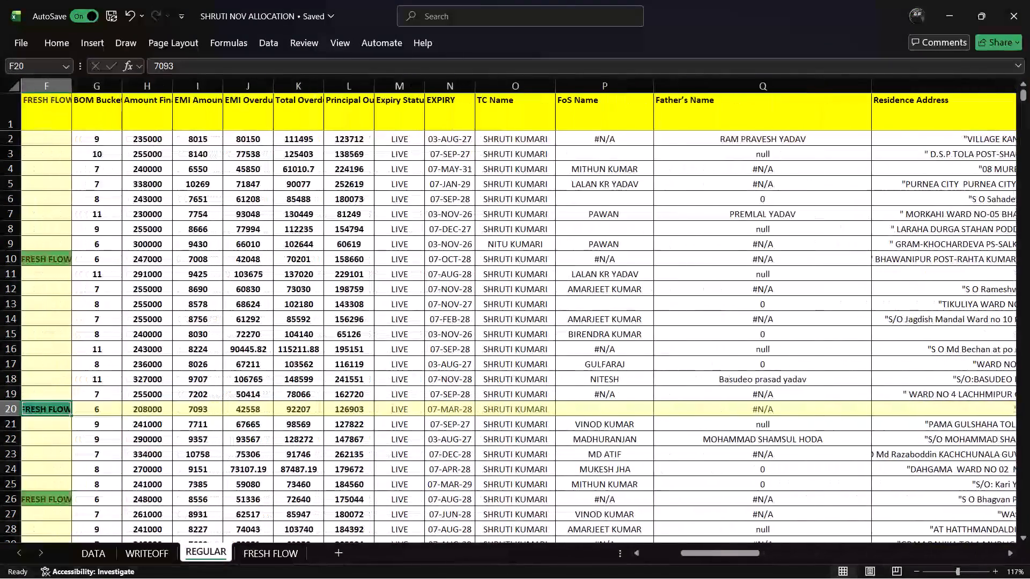
key("Right")
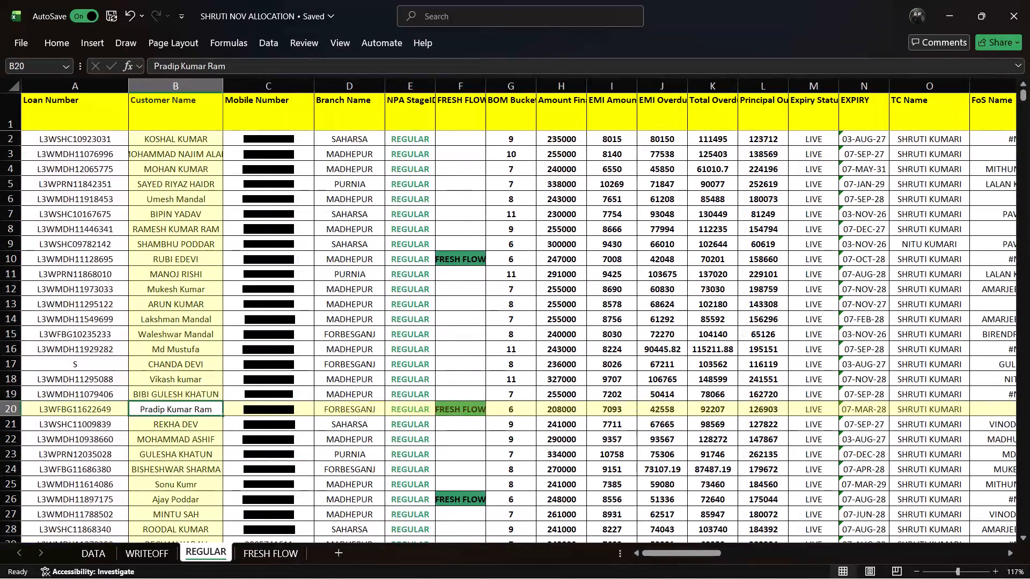
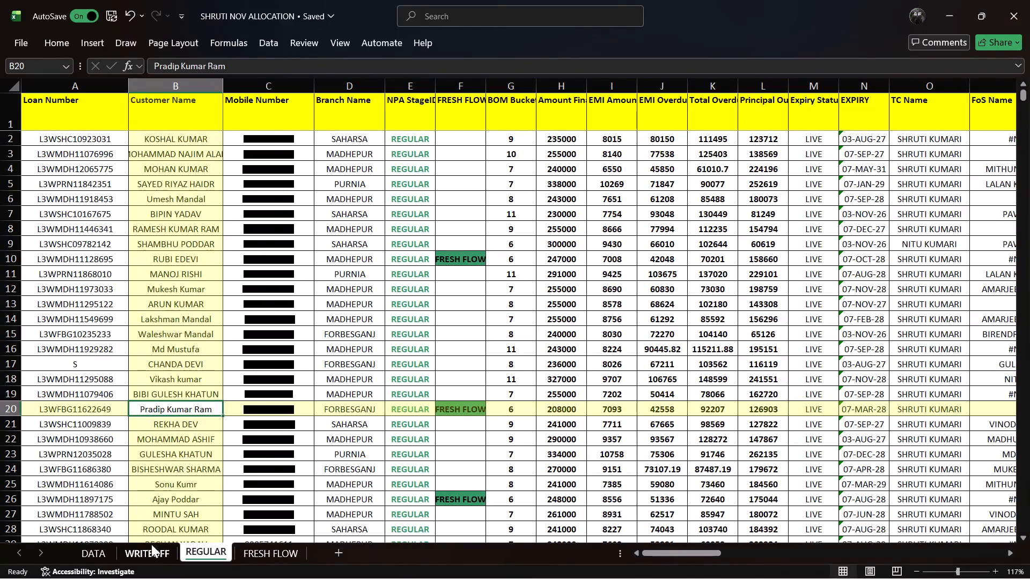
Examine the row 2 customer's record in the REGULAR sheet, from Mobile Number across to FEED BACK and CALLING DATE.
left_click(200, 407)
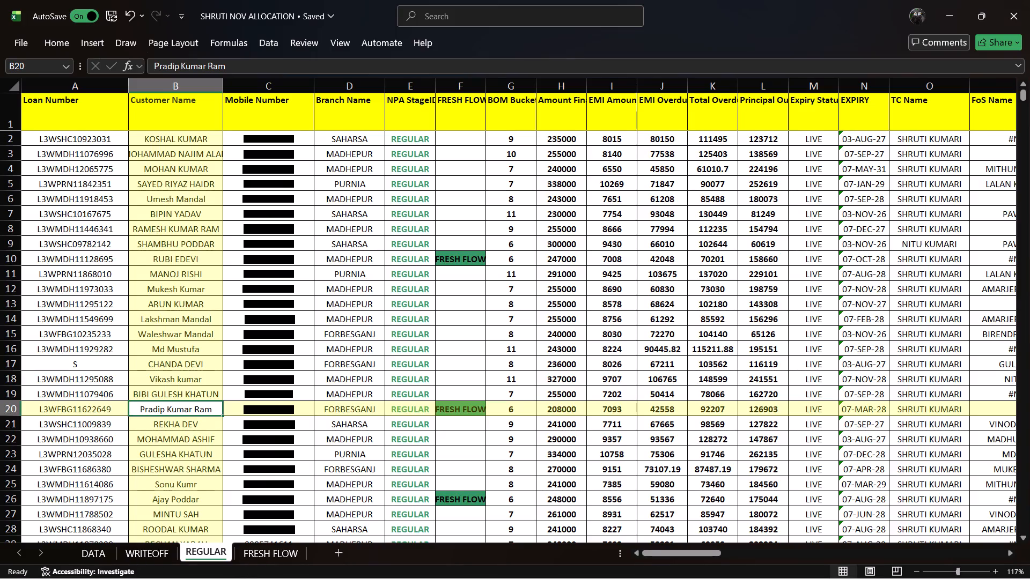
left_click(251, 135)
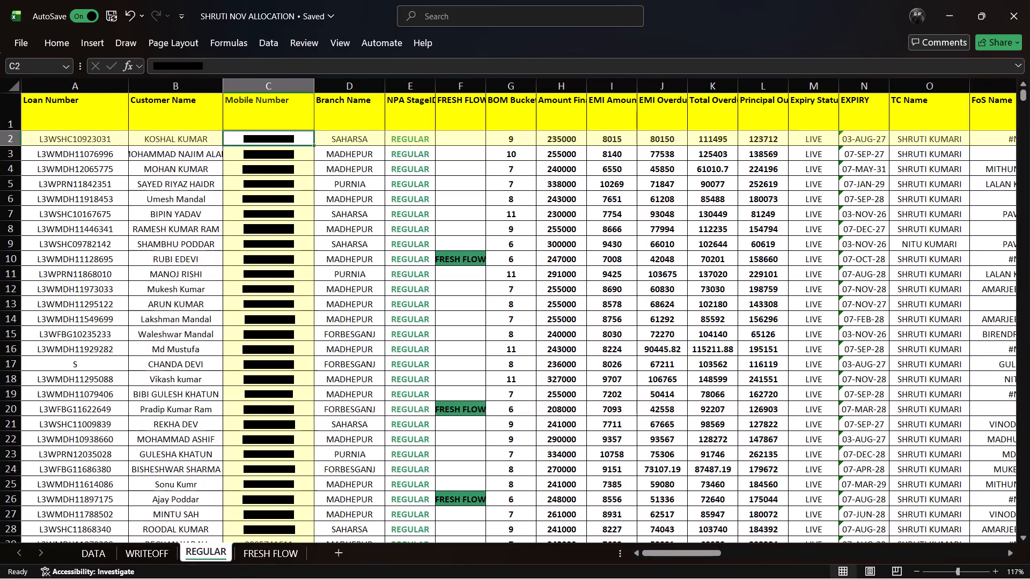
key("Right")
key("Right")
key("Right")
key("Right")
key("Right")
key("Right")
key("Right")
key("Right")
key("Right")
key("Right")
key("Right")
key("Right")
key("Right")
key("Right")
key("Right")
key("Right")
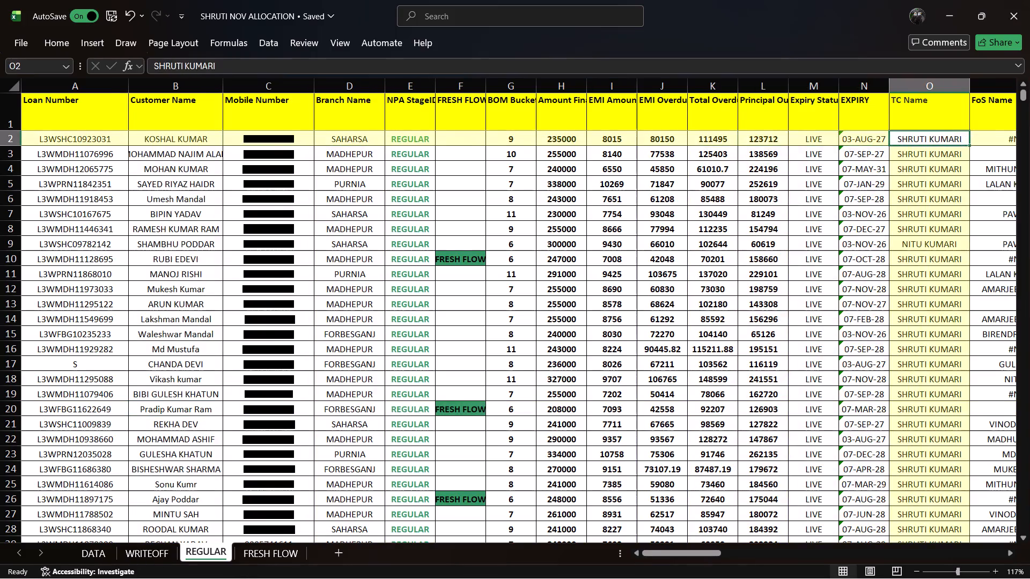
key("Right")
key("Right")
key("Right")
key("Right")
key("Right")
key("Right")
key("Right")
key("Right")
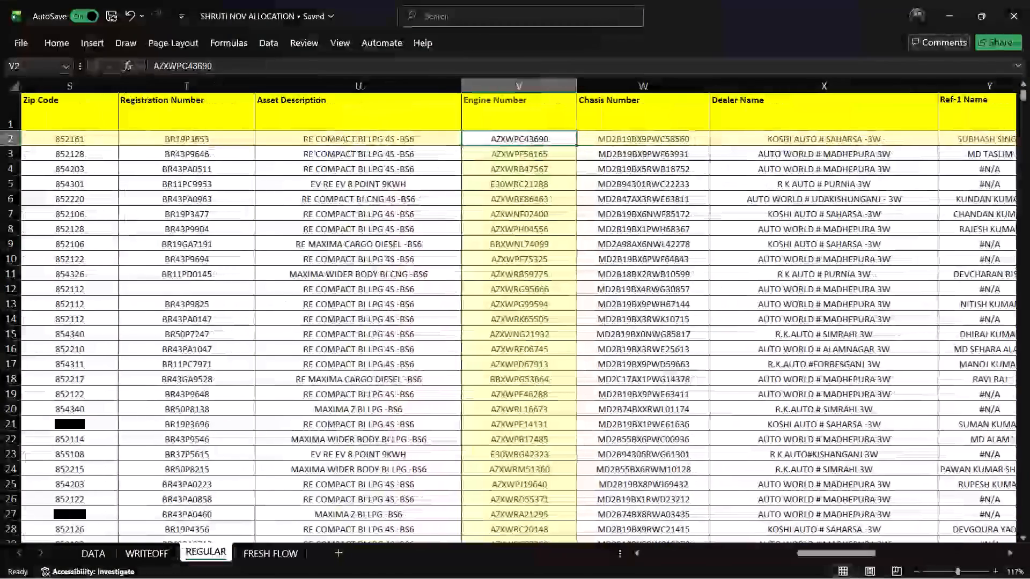
key("Right")
key("Right")
key("Right")
key("Right")
key("Right")
key("Right")
key("Right")
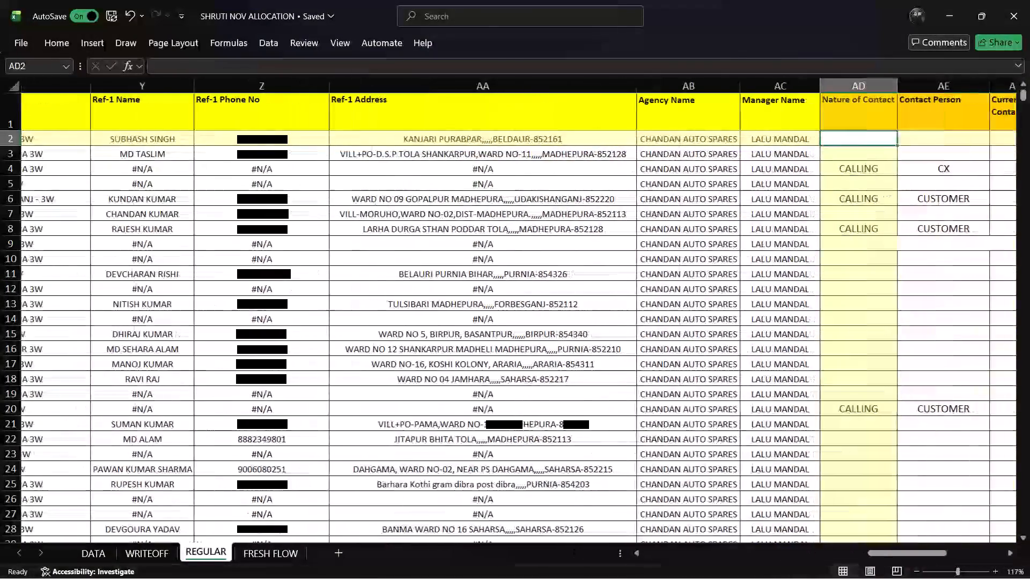
key("Right")
key("Right")
key("Right")
key("Right")
key("Right")
key("Right")
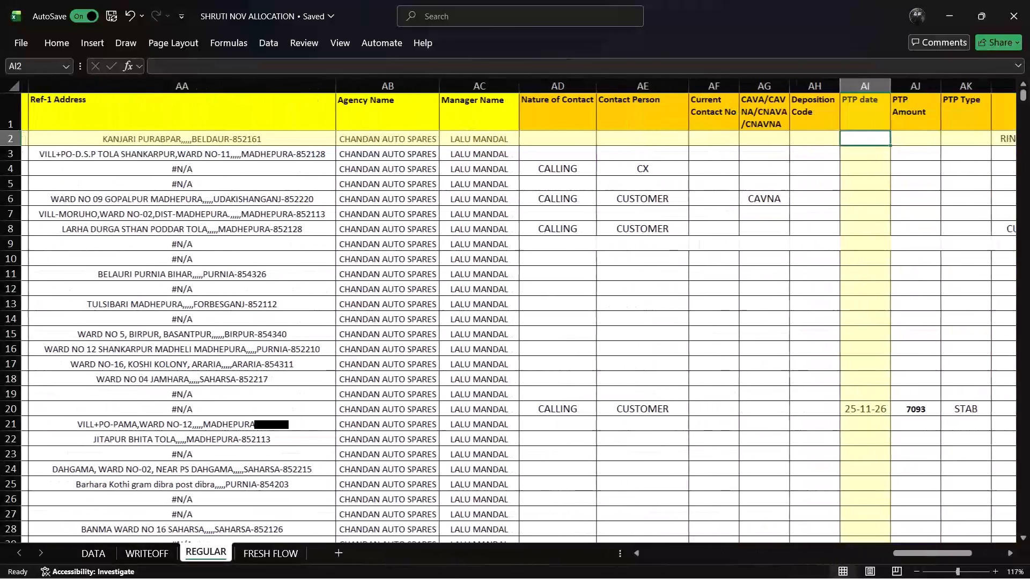
key("Right")
key("Right")
key("Right")
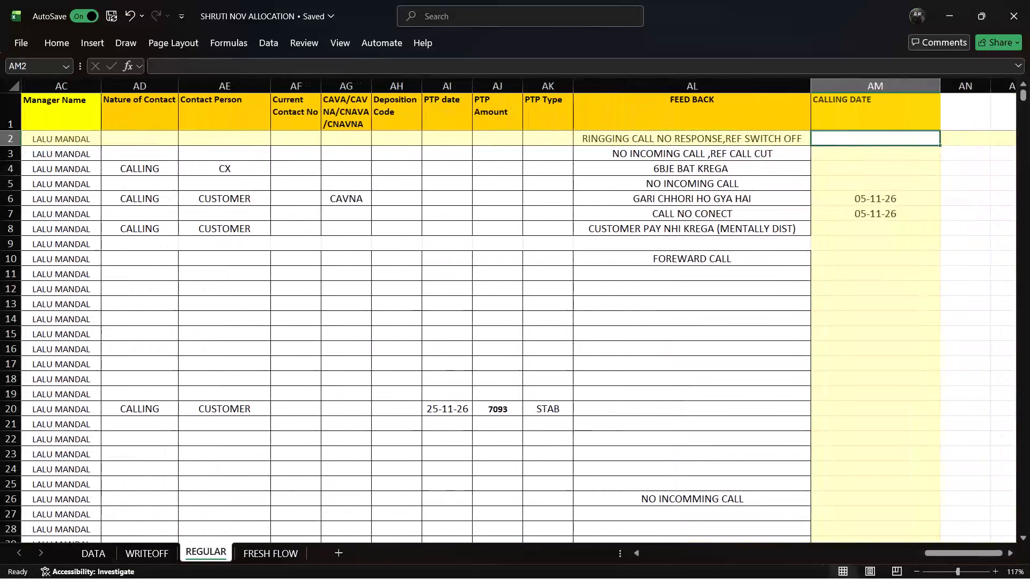
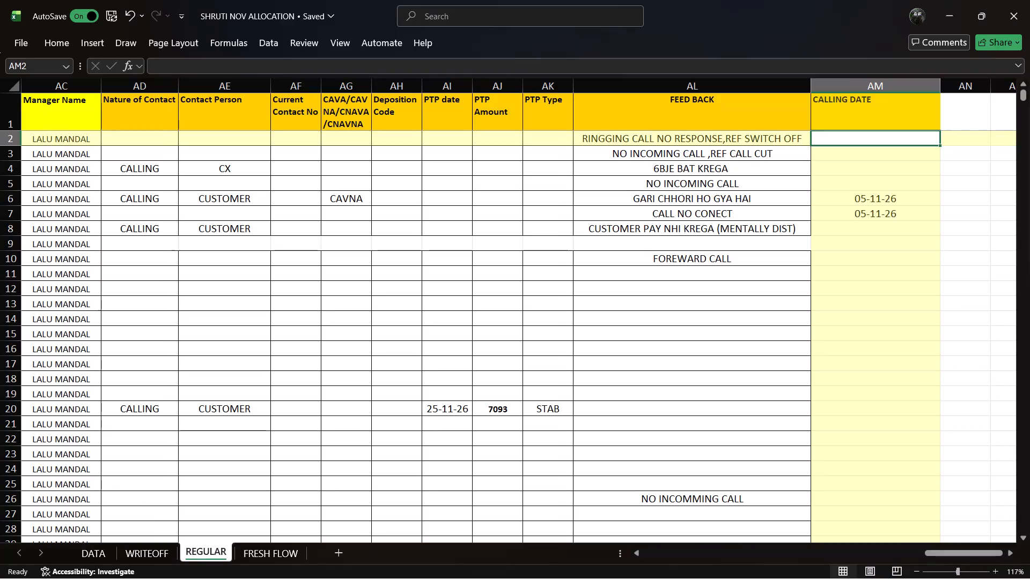
Examine the customer records in the WRITEOFF sheet around row 60 and down the Loan Number column to row 103.
left_click(154, 555)
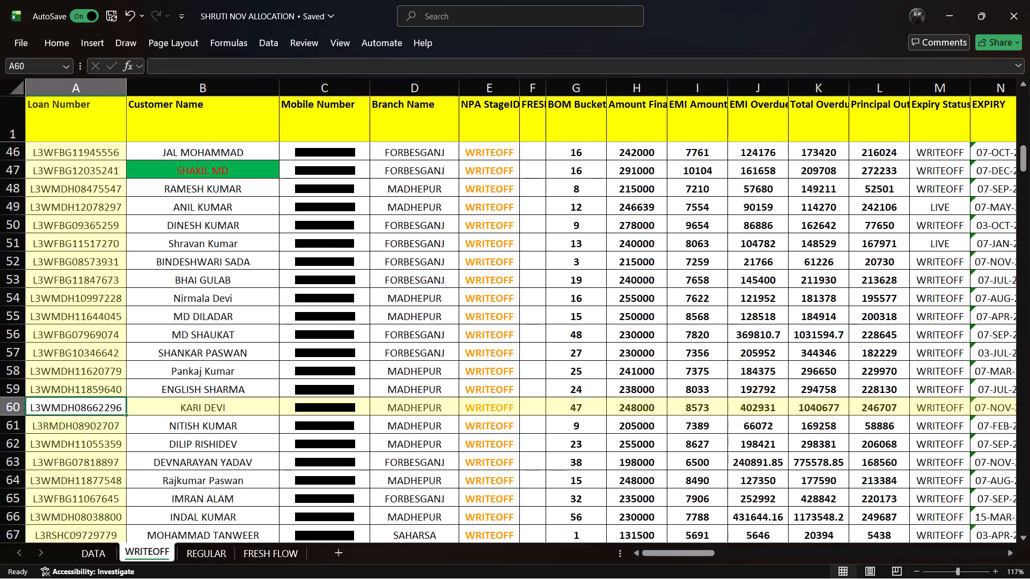
key("Up")
key("Up")
key("Up")
key("Up")
key("Up")
key("Up")
key("Up")
key("Up")
key("Up")
key("Up")
key("Up")
key("Up")
key("Up")
key("Up")
key("Up")
key("Up")
key("Up")
key("Up")
key("Up")
key("Up")
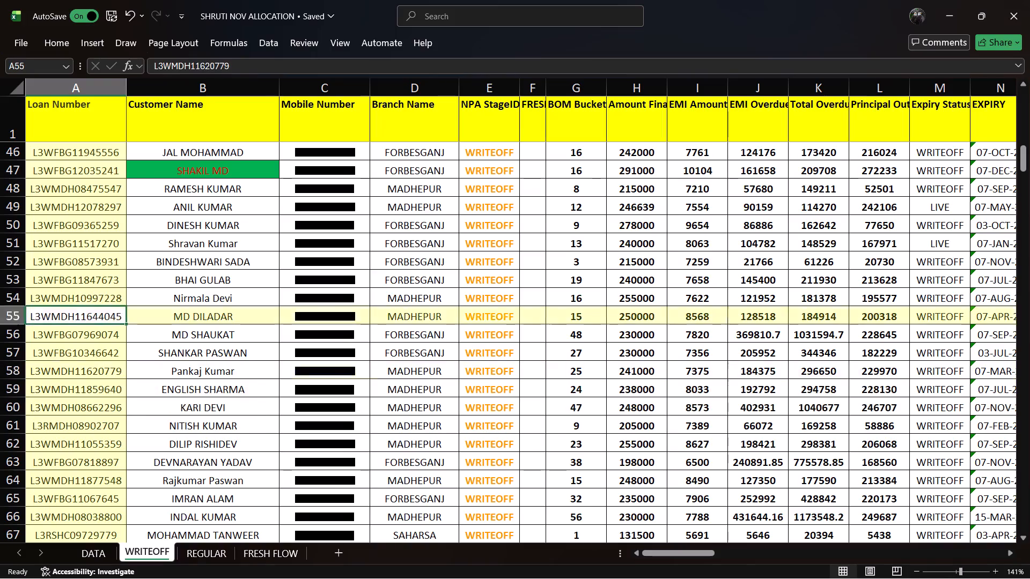
key("Down")
key("Down")
key("Down")
key("Down")
key("Down")
key("Down")
key("Down")
key("Down")
key("Down")
key("Down")
key("Down")
key("Down")
key("Down")
key("Down")
key("Down")
key("Down")
key("Down")
key("Down")
key("Down")
key("Down")
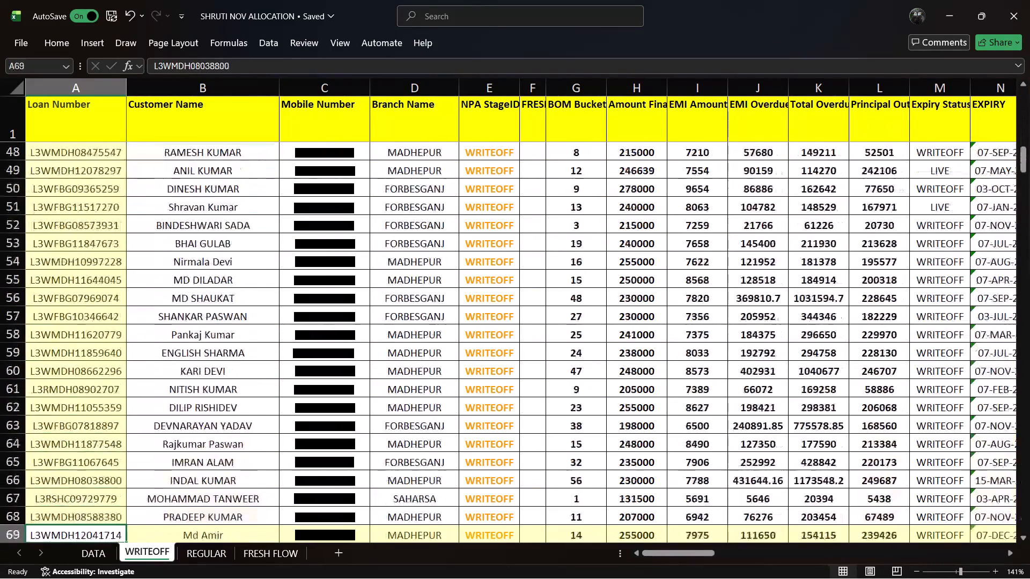
key("Down")
key("Down")
key("Down")
key("Down")
key("Down")
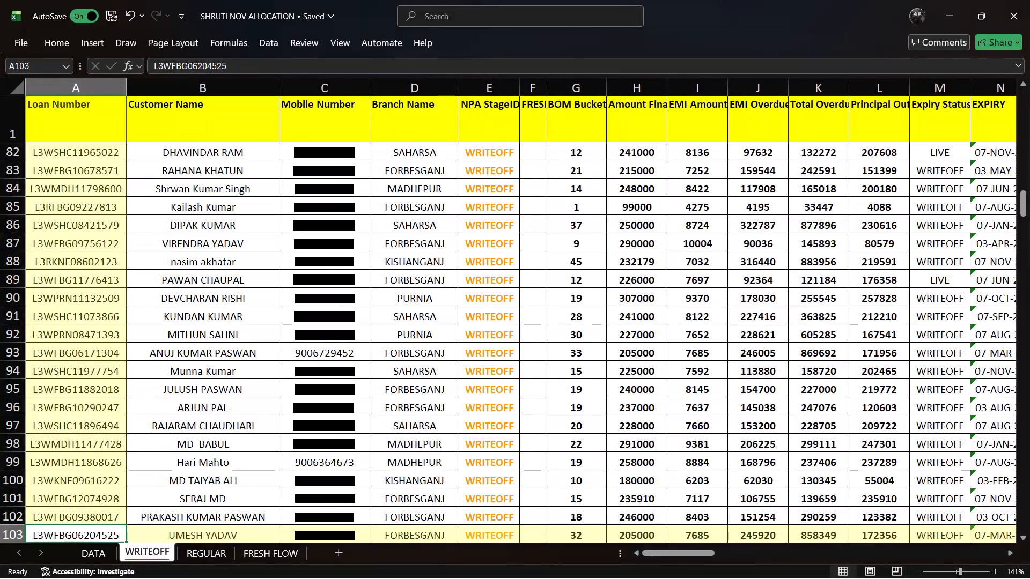
Check the REGULAR sheet's Nature of Contact column and examine the row 4 record back to its Loan Number.
left_click(220, 556)
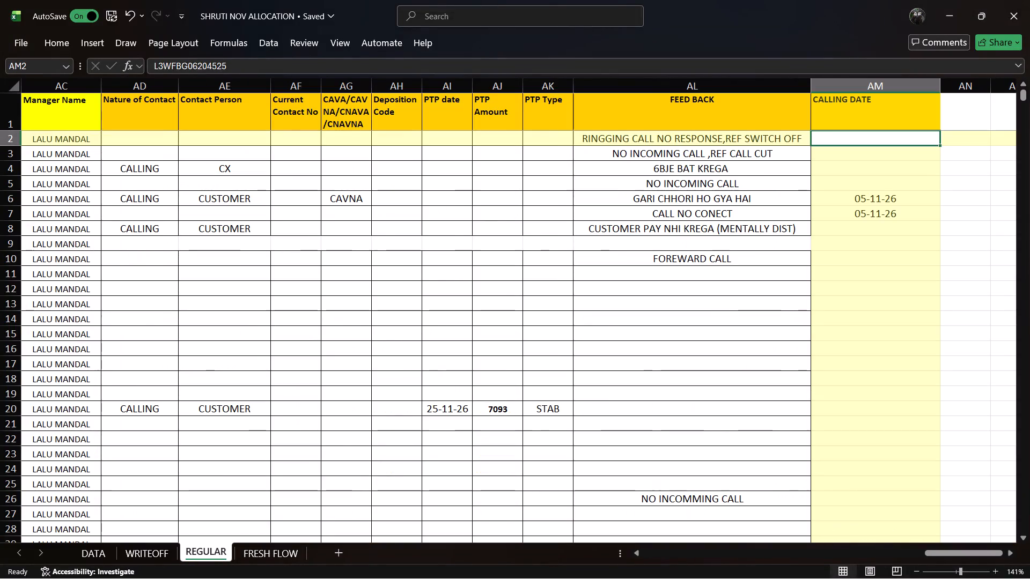
left_click(146, 85)
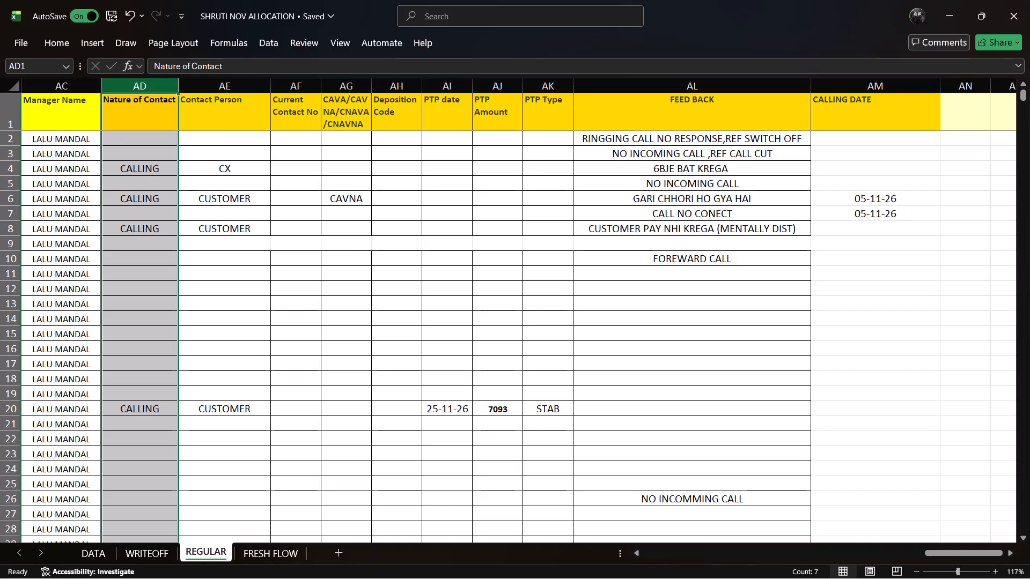
left_click(246, 164)
key("Left")
key("Left")
key("Left")
key("Left")
key("Left")
key("Left")
key("Left")
key("Left")
key("Left")
key("Left")
key("Left")
key("Left")
key("Left")
key("Left")
key("Left")
key("Left")
key("Left")
key("Left")
key("Left")
key("Left")
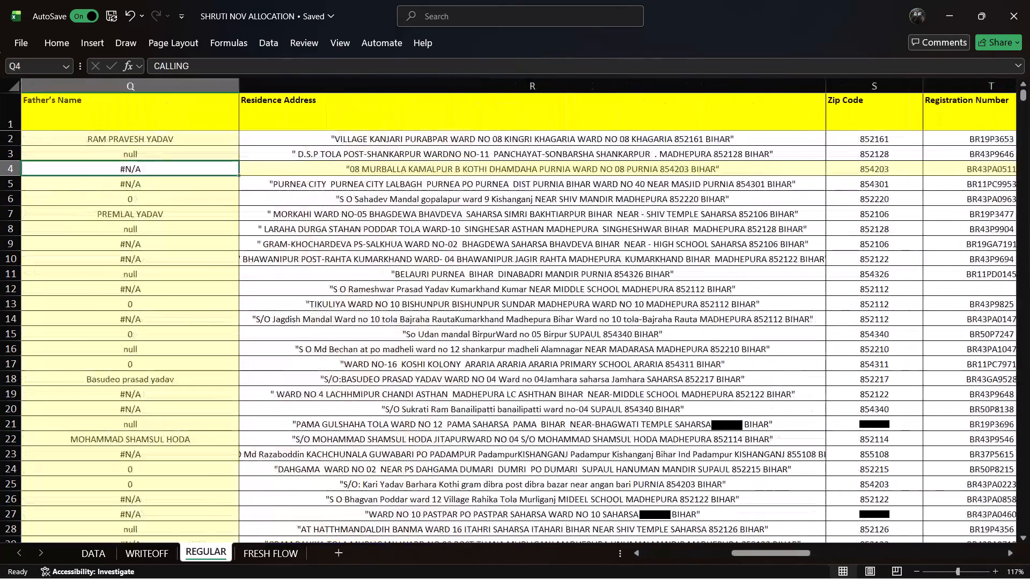
key("Left")
key("Left")
key("Left")
key("Left")
key("Left")
key("Left")
key("Left")
key("Left")
key("Left")
key("Left")
key("Left")
key("Left")
key("Left")
key("Left")
key("Left")
key("Left")
key("Left")
key("Left")
key("Left")
key("Left")
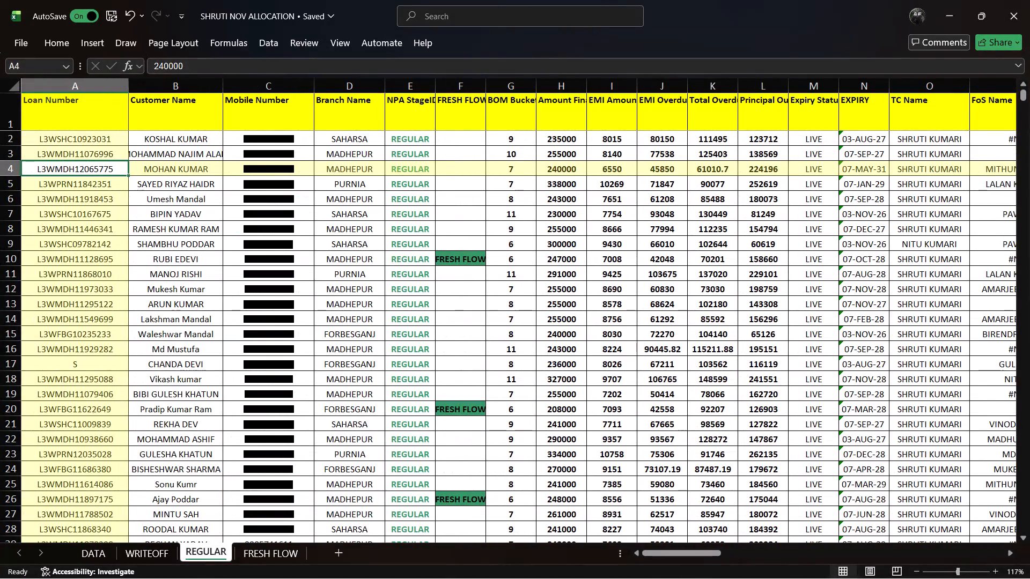
Check the REGULAR sheet's Loan Number column and examine the row 2 customer's record across to Contact Person.
left_click(77, 81)
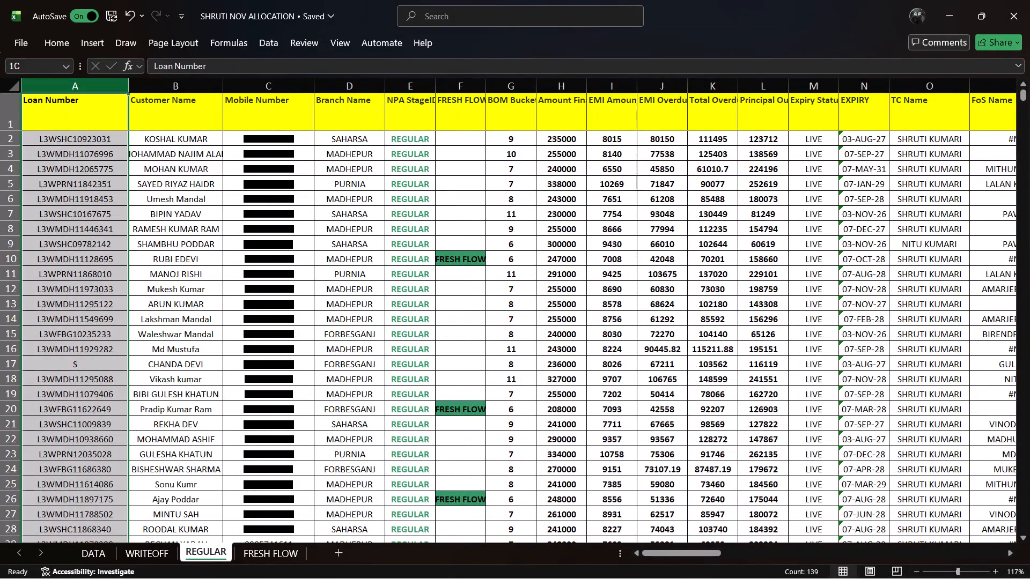
left_click(185, 220)
left_click(67, 135)
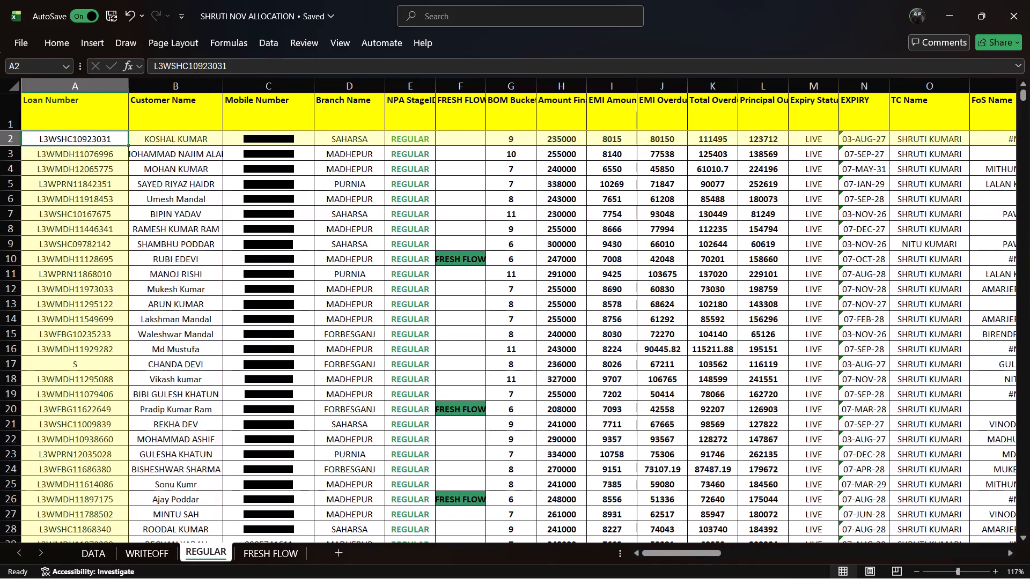
key("Right")
key("Right")
key("Right")
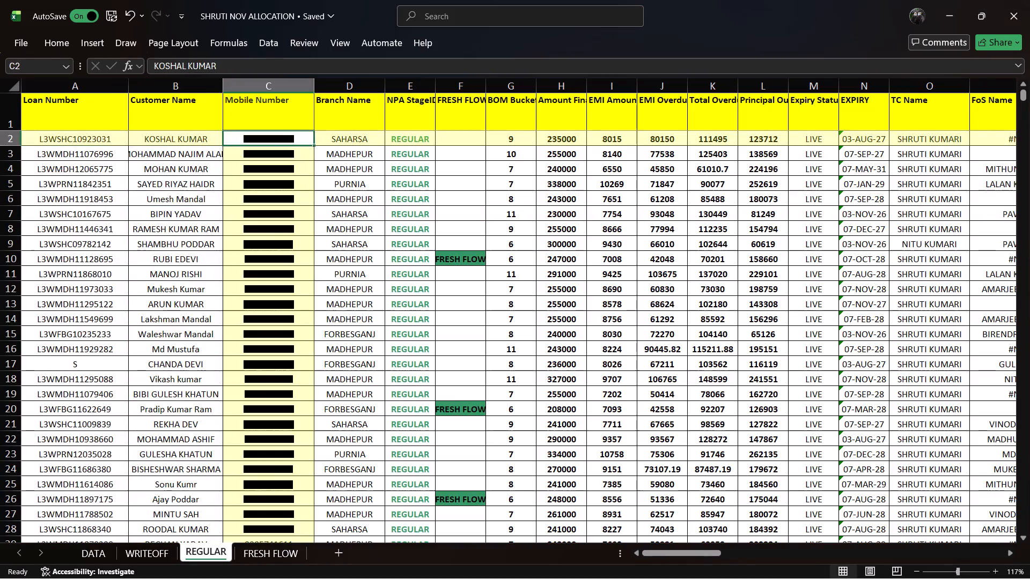
key("Right")
key("Right")
key("Right")
key("Right")
key("Right")
key("Right")
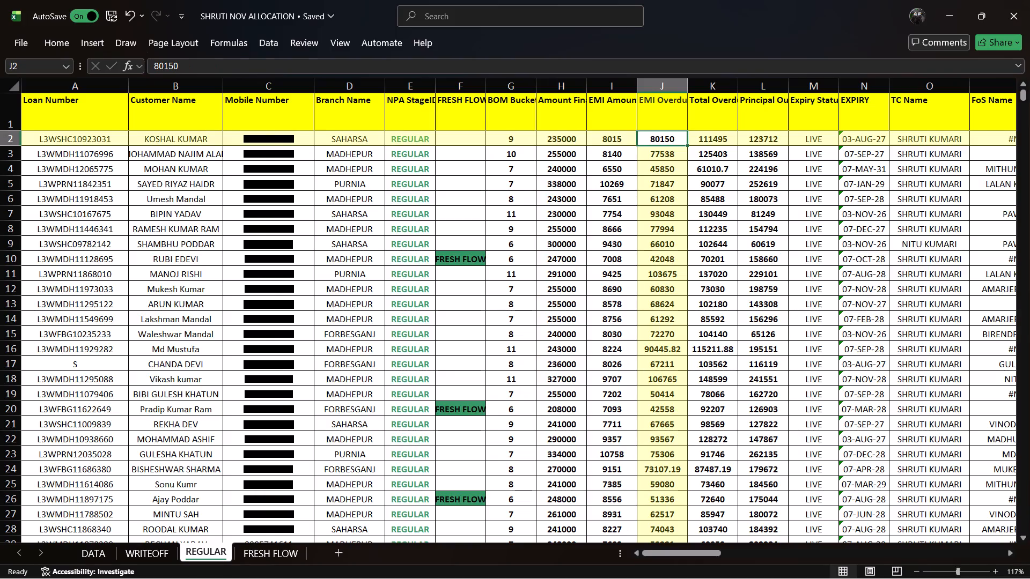
key("Right")
key("Right")
key("Right")
key("Right")
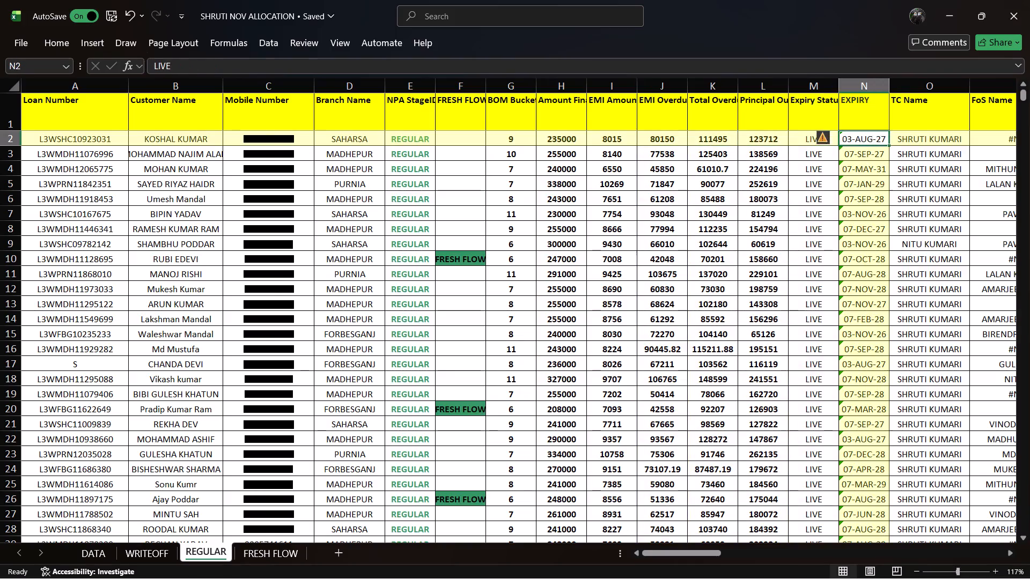
key("Right")
key("Right")
key("Right")
key("Right")
key("Right")
key("Right")
key("Right")
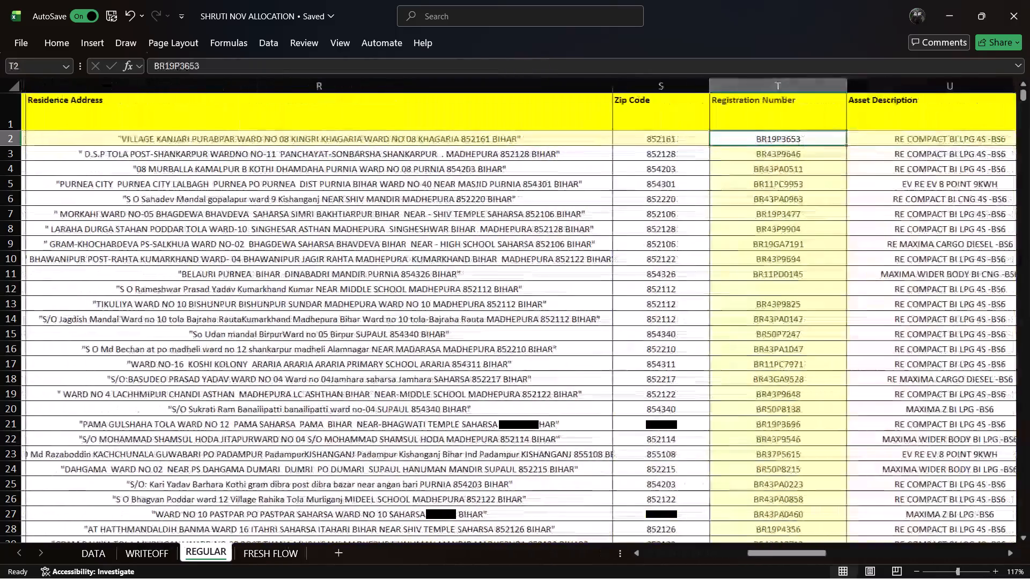
key("Right")
key("Right")
key("Right")
key("Right")
key("Right")
key("Right")
key("Right")
key("Right")
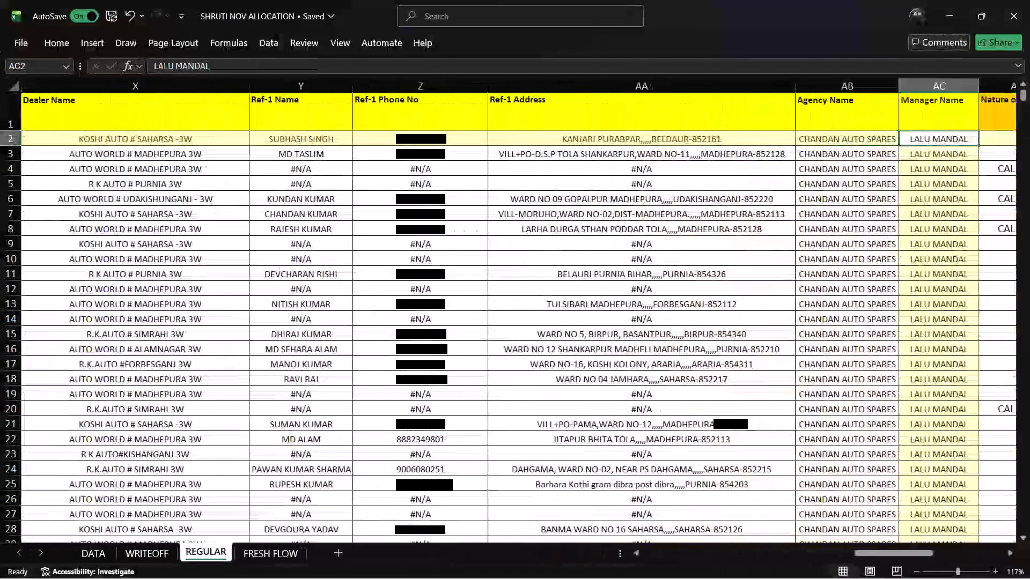
key("Right")
key("Right")
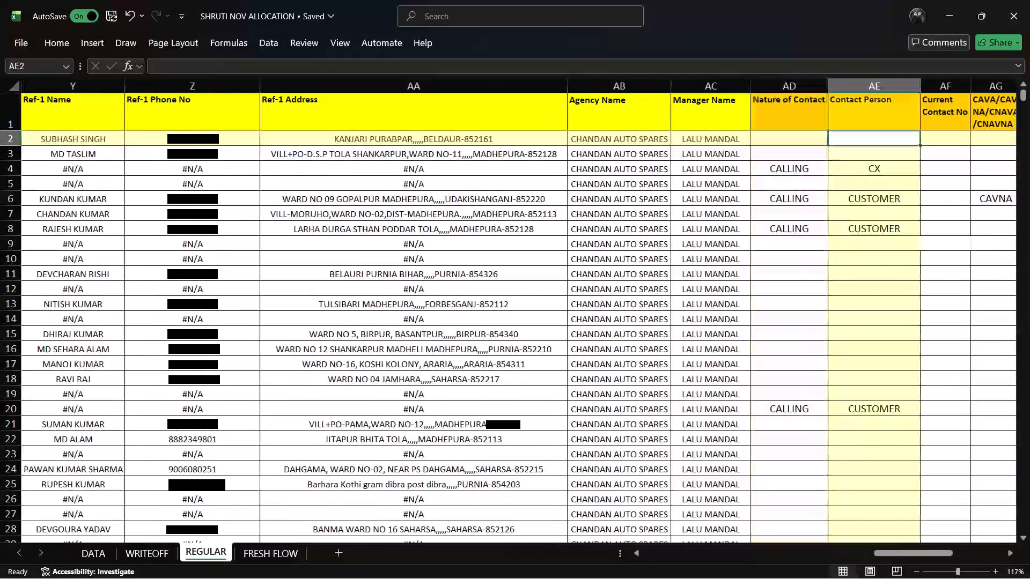
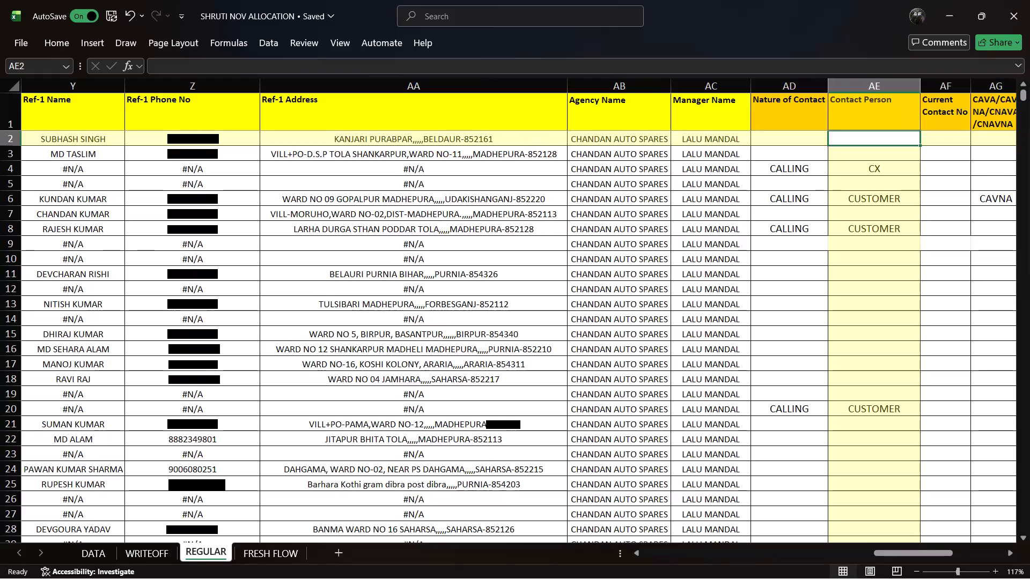
Turn on column filters in the DATA sheet and search the Loan Number filter for the customer's loan number digits.
left_click(106, 560)
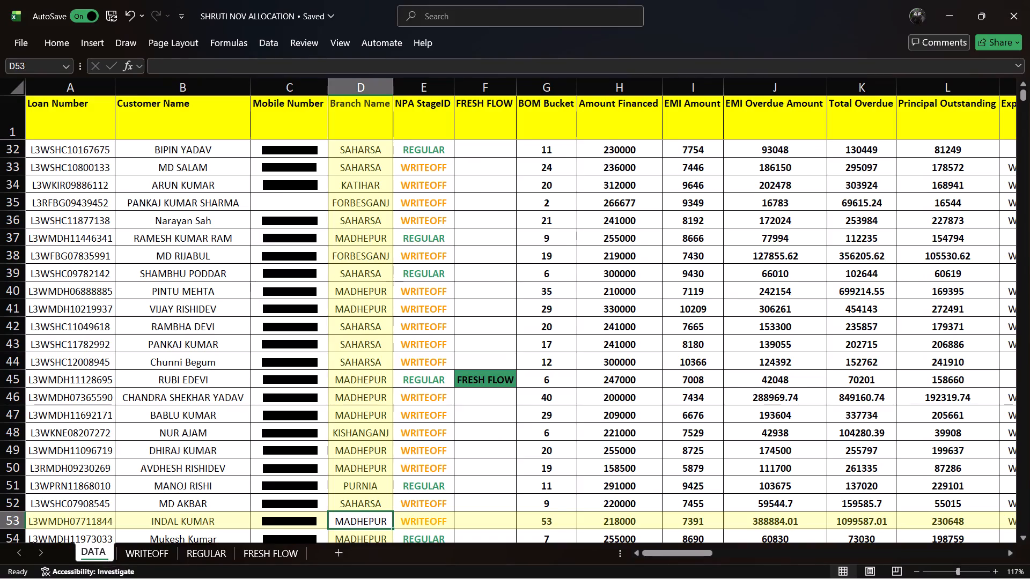
key("ctrl+shift+l")
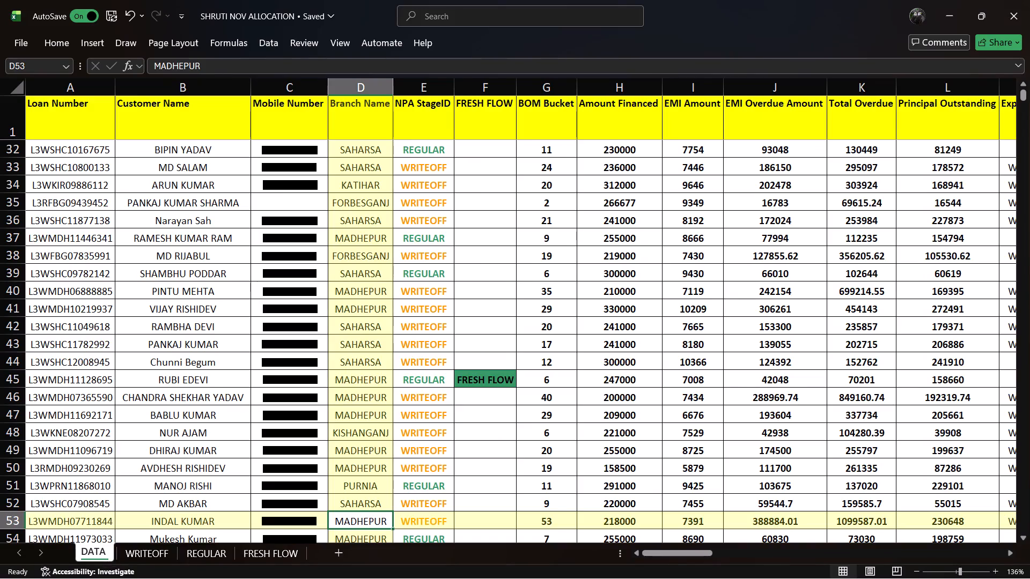
left_click(113, 135)
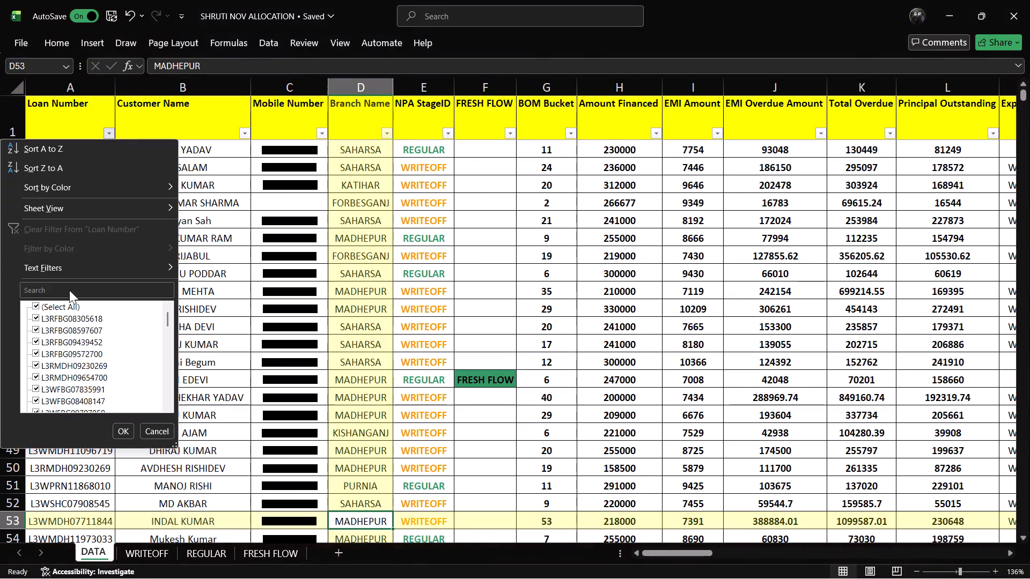
left_click(61, 307)
left_click(55, 292)
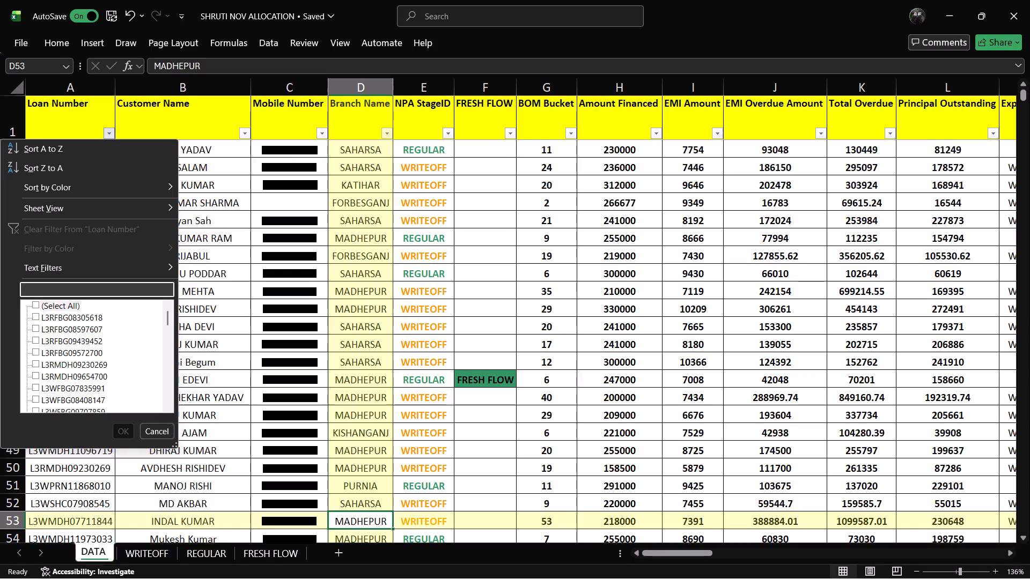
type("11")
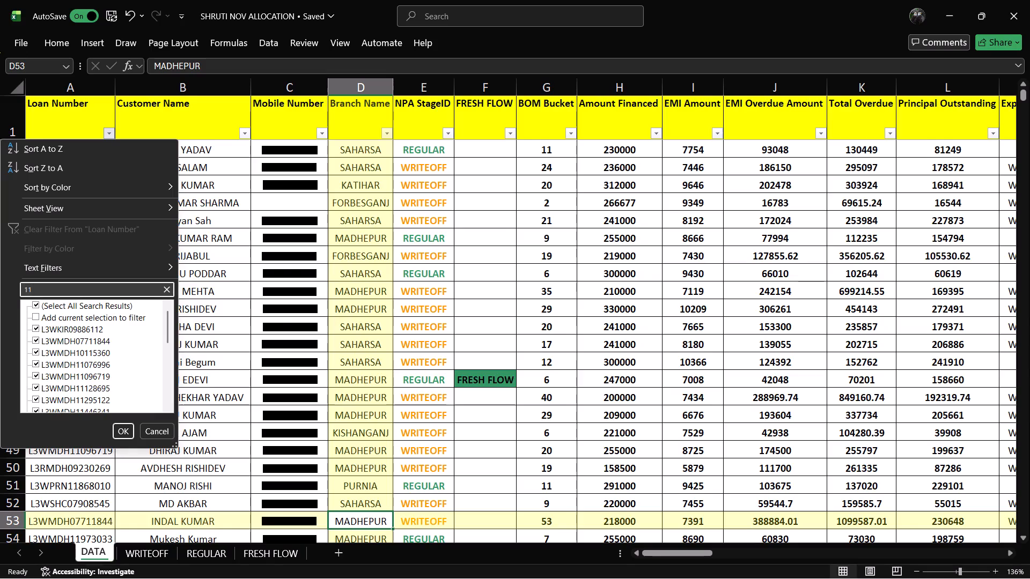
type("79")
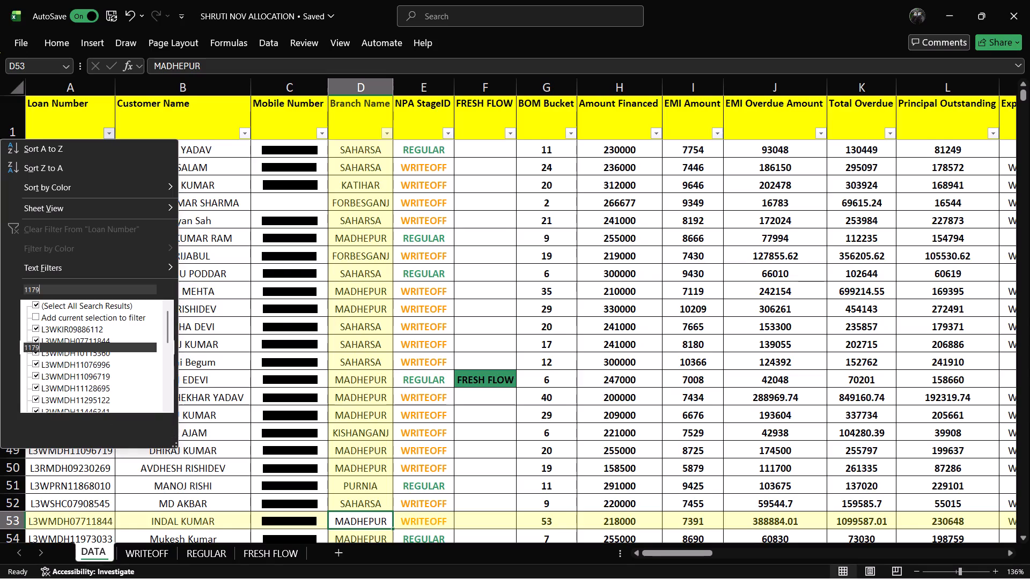
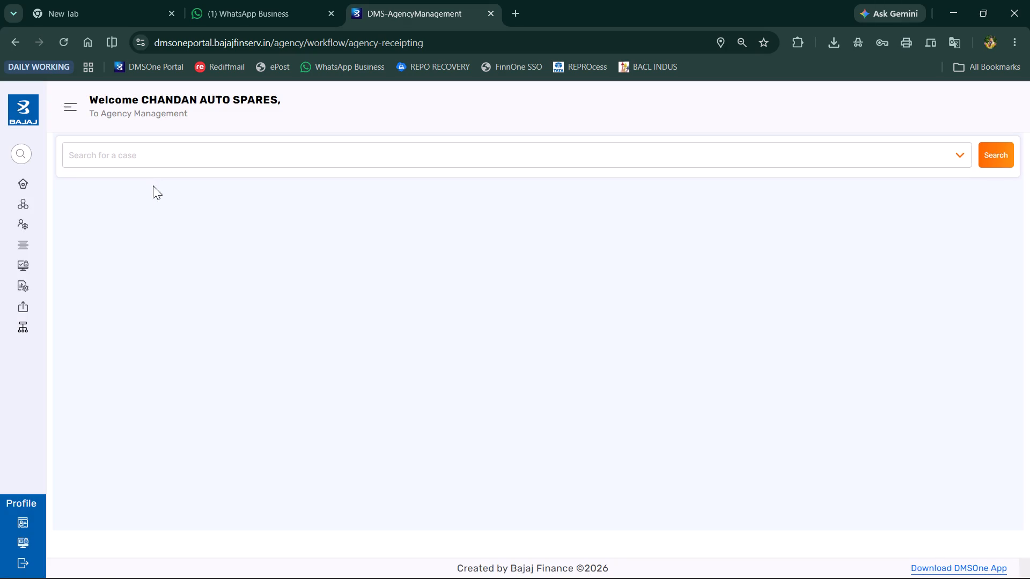
left_click(112, 158)
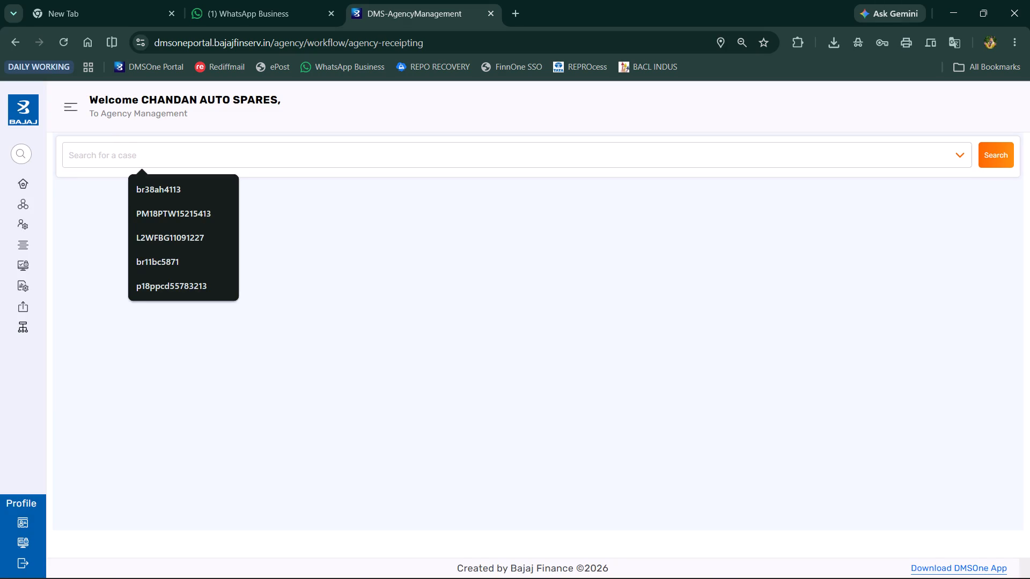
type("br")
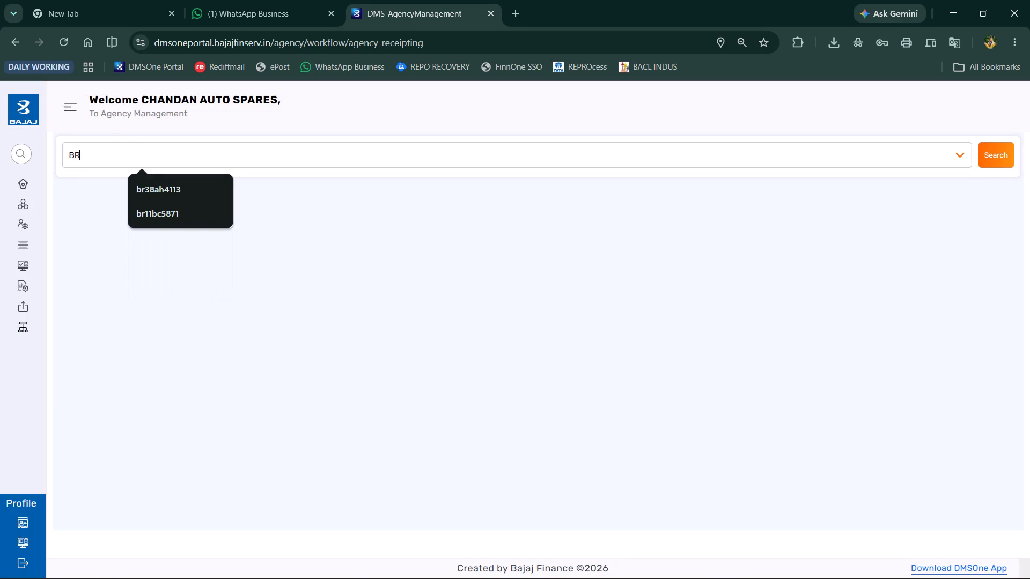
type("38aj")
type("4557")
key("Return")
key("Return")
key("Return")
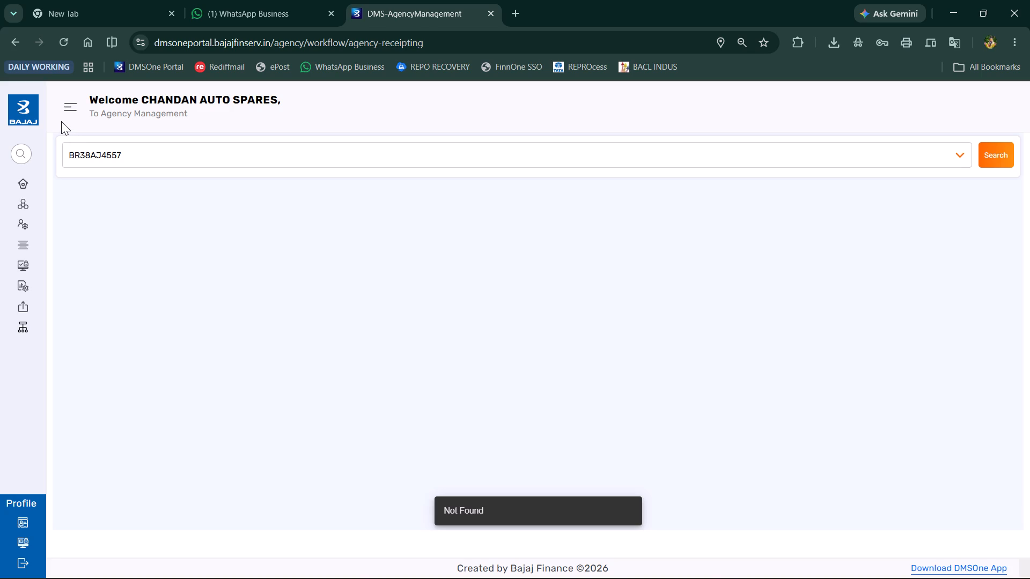
Switch to the SHRUTI NOV ALLOCATION workbook and examine the contact, PTP, feedback and calling date columns of the REGULAR sheet.
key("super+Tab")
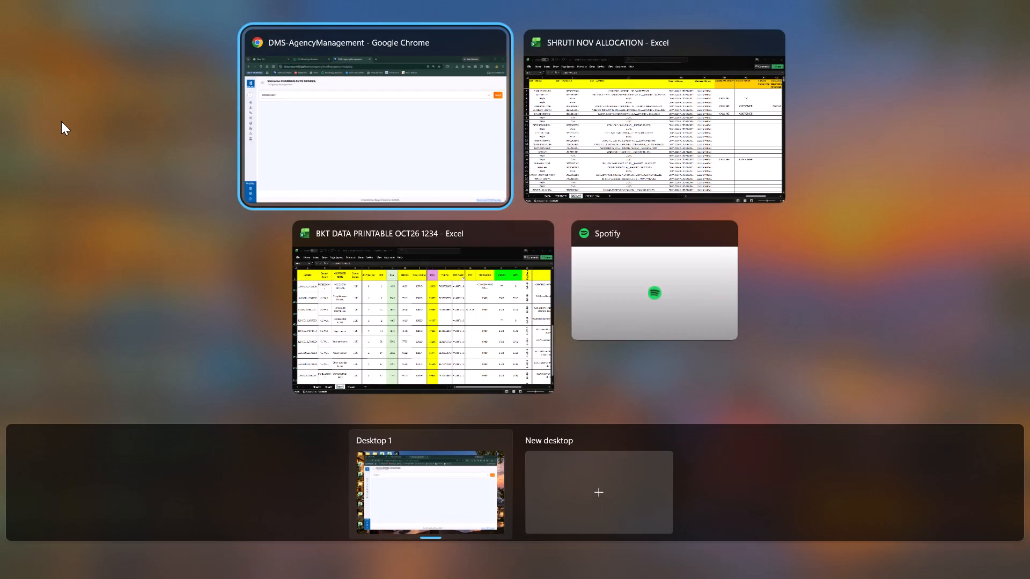
left_click(416, 73)
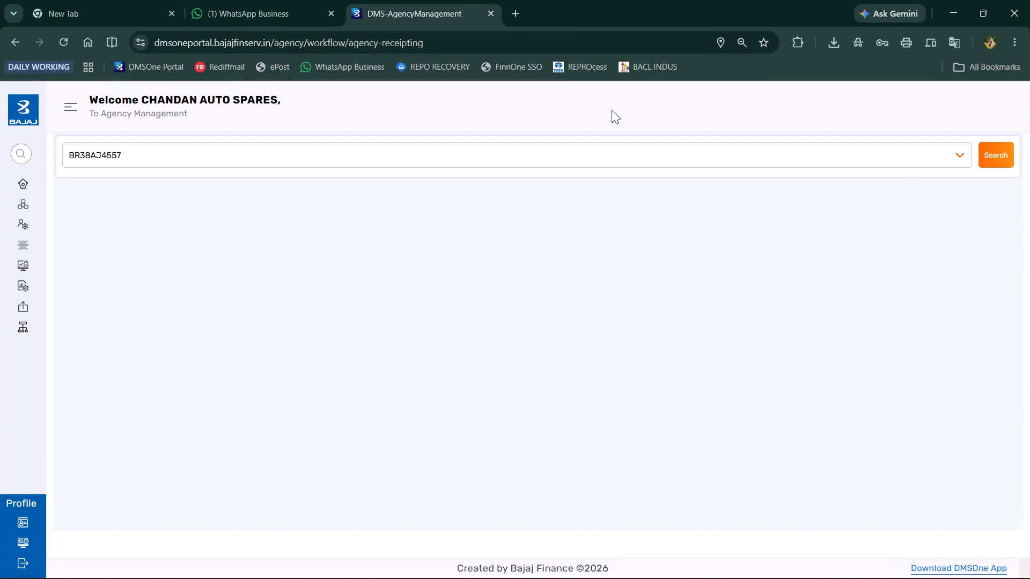
key("super+Tab")
left_click(675, 146)
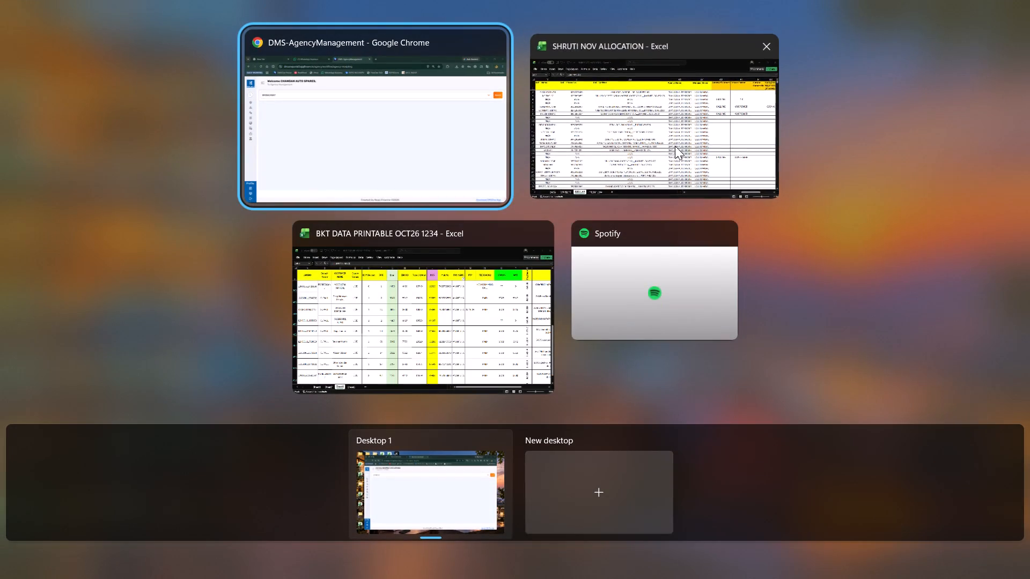
key("Right")
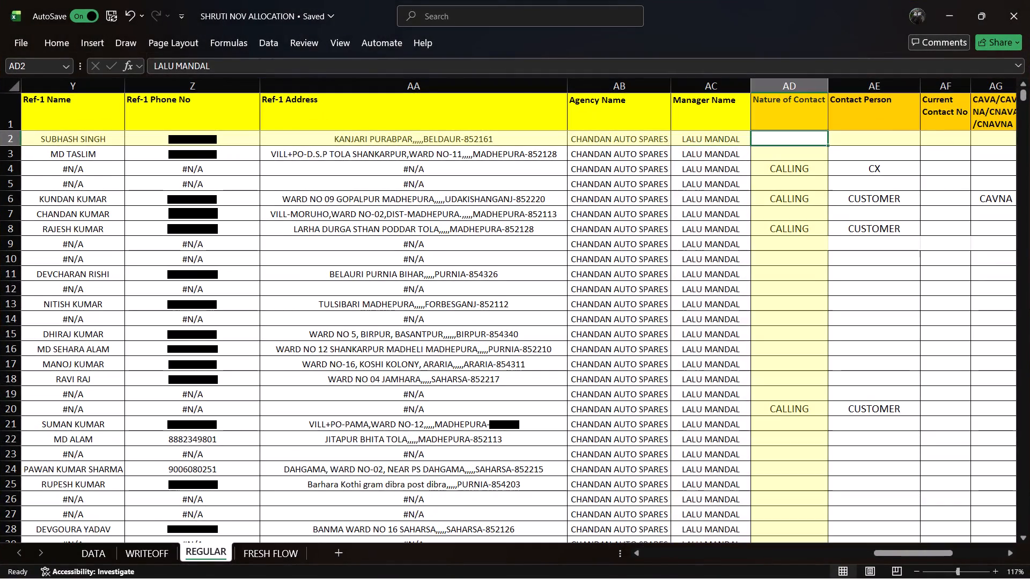
key("Right")
key("Right")
key("Right")
key("Right")
key("Right")
key("Right")
key("Right")
key("Right")
key("Right")
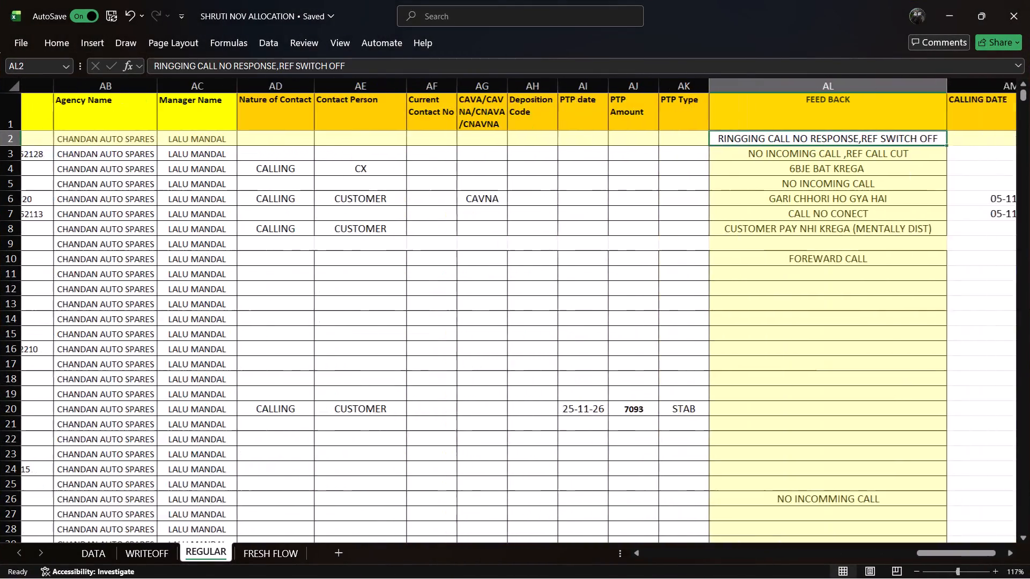
key("Right")
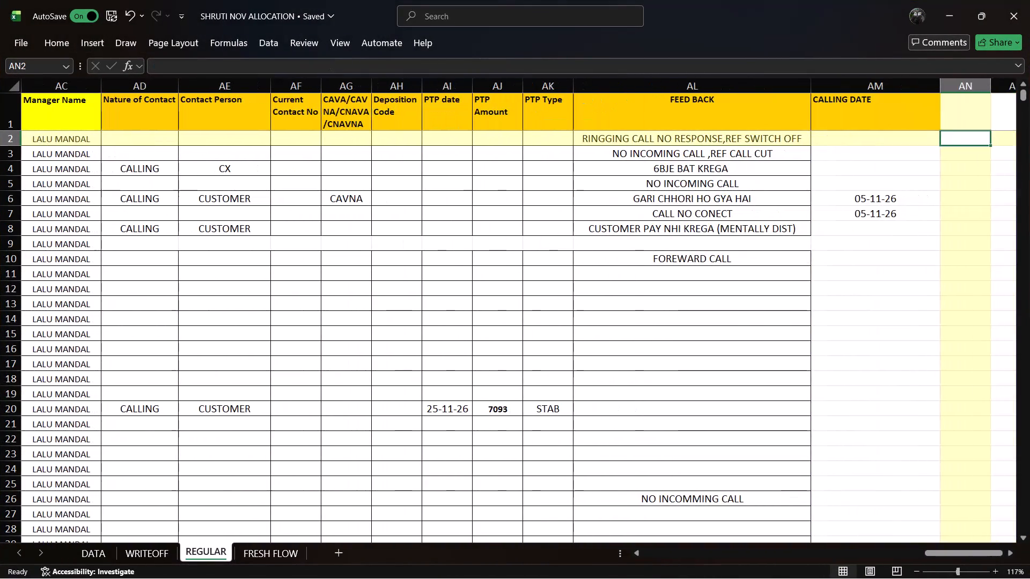
key("Right")
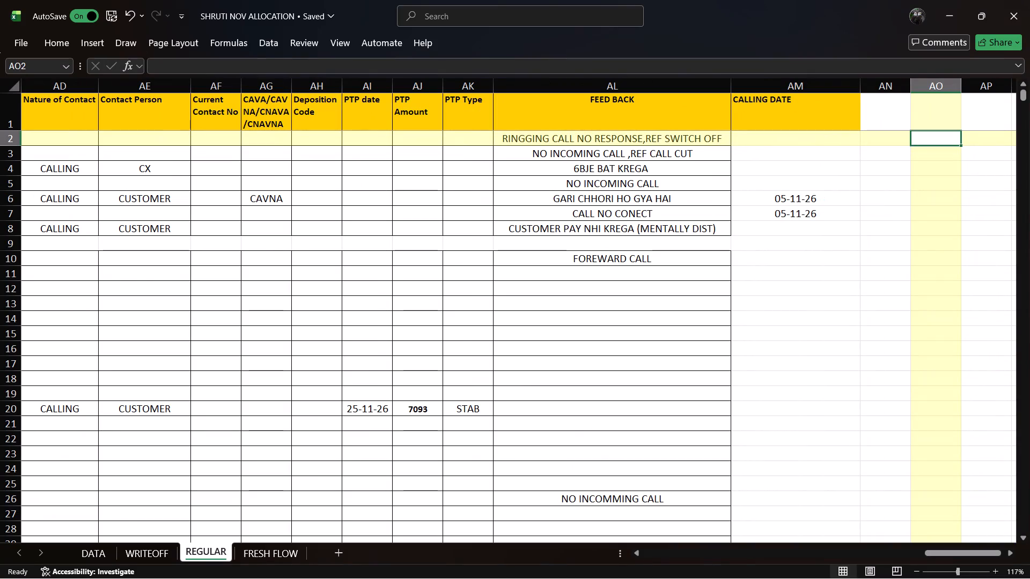
Enter THEF as the Deposition Code in row 6, whose feedback is GARI CHHORI HO GYA HAI.
left_click(593, 195)
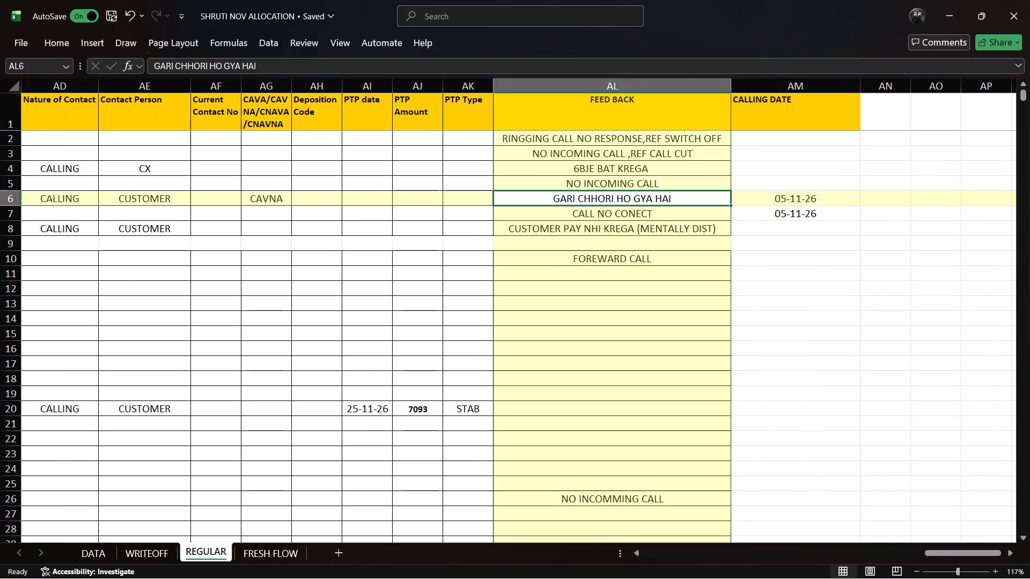
key("Left")
key("Left")
key("Left")
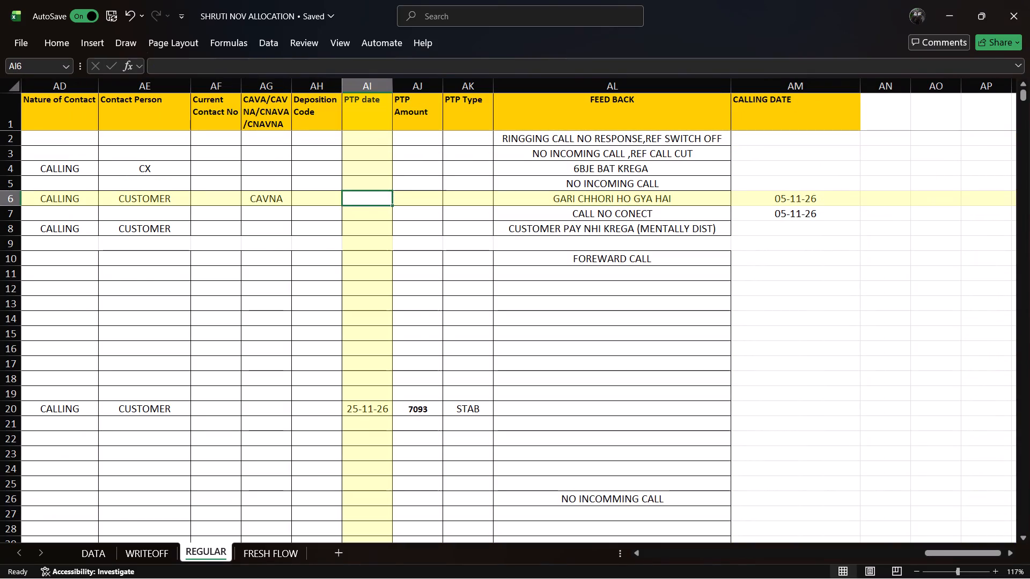
key("Left")
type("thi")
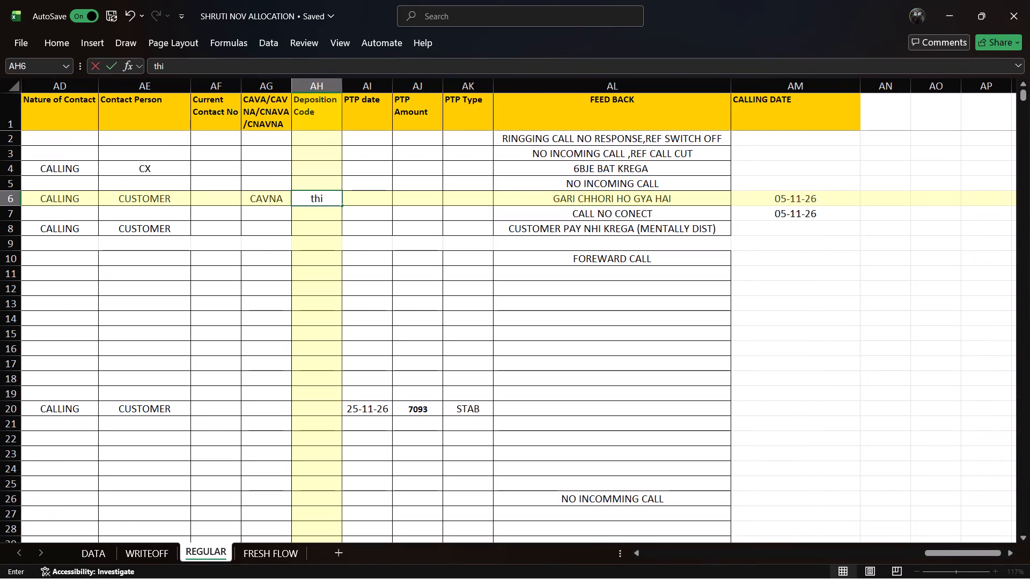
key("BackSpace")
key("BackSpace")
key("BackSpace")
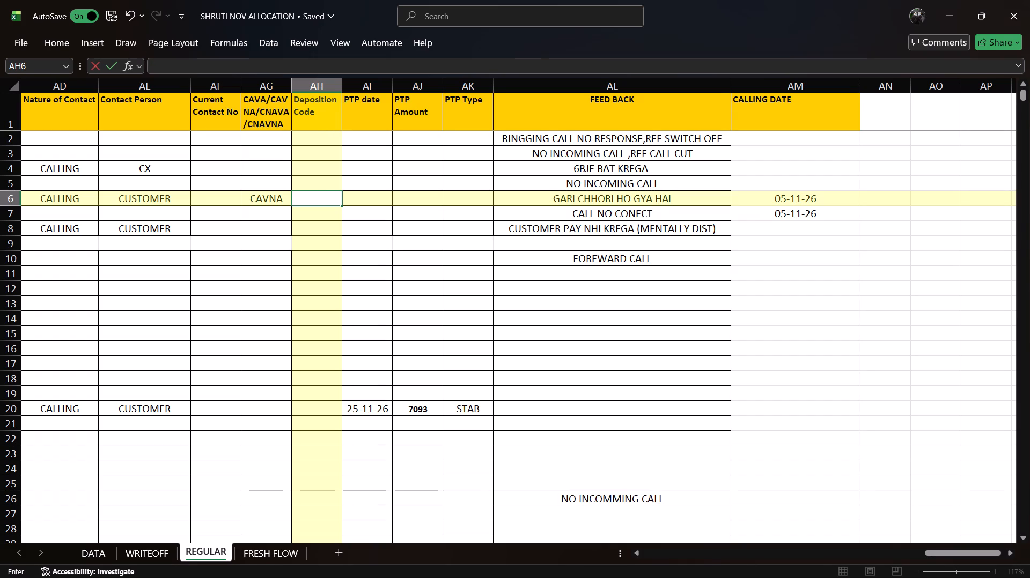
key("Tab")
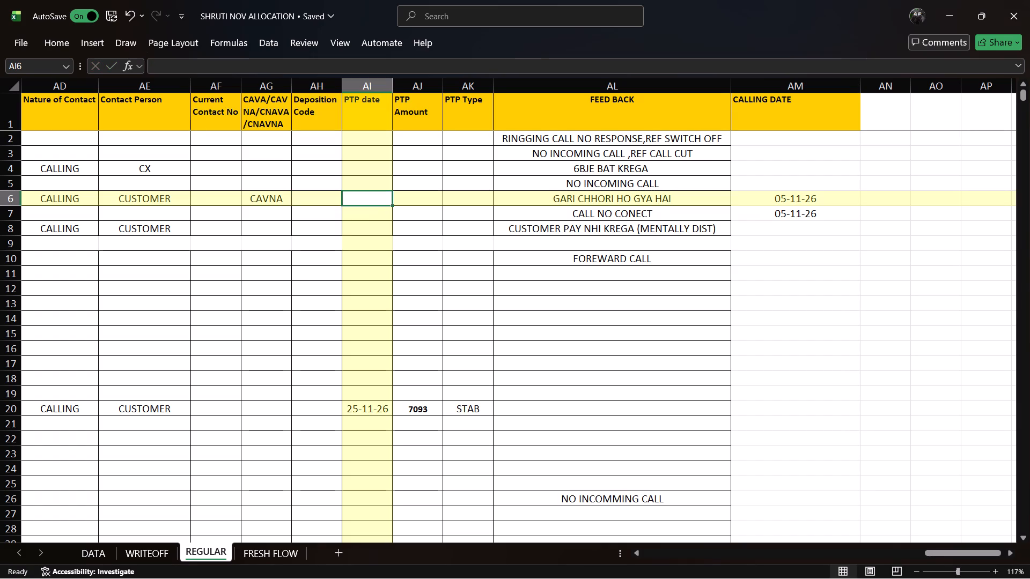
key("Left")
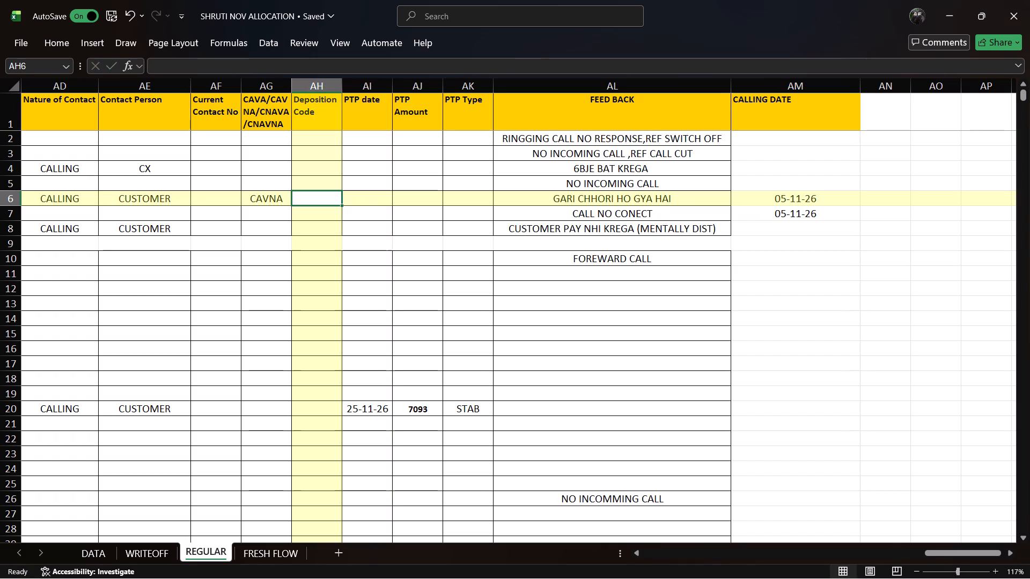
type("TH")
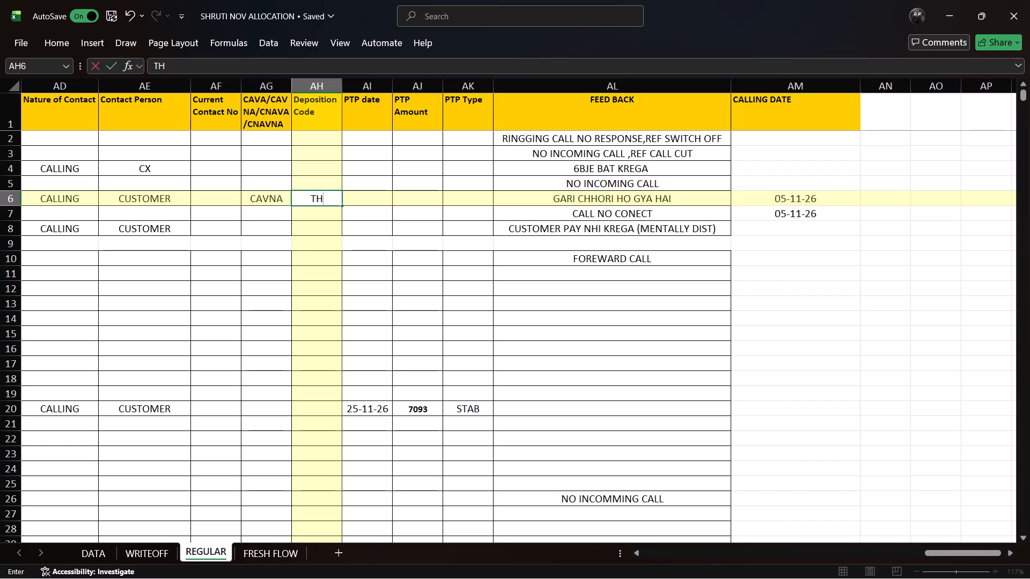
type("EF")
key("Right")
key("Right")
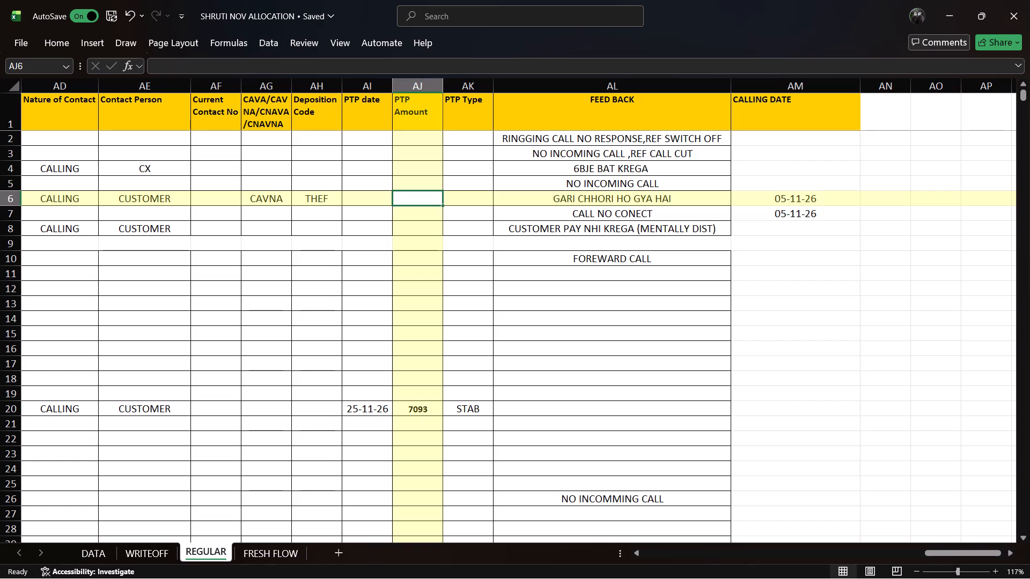
Review the FEED BACK entries in rows 2 to 9 of the REGULAR sheet.
left_click(601, 227)
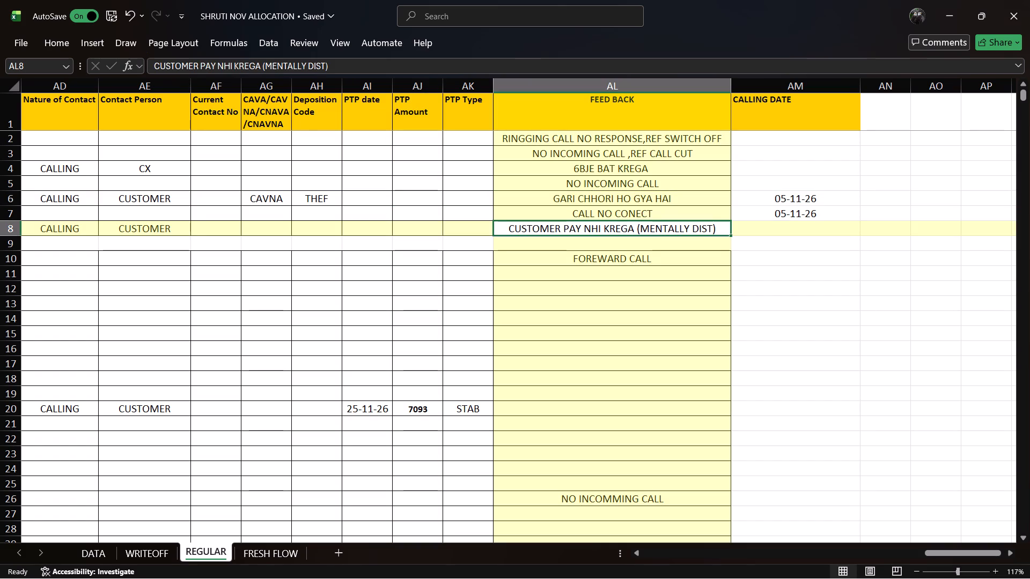
left_click(629, 139)
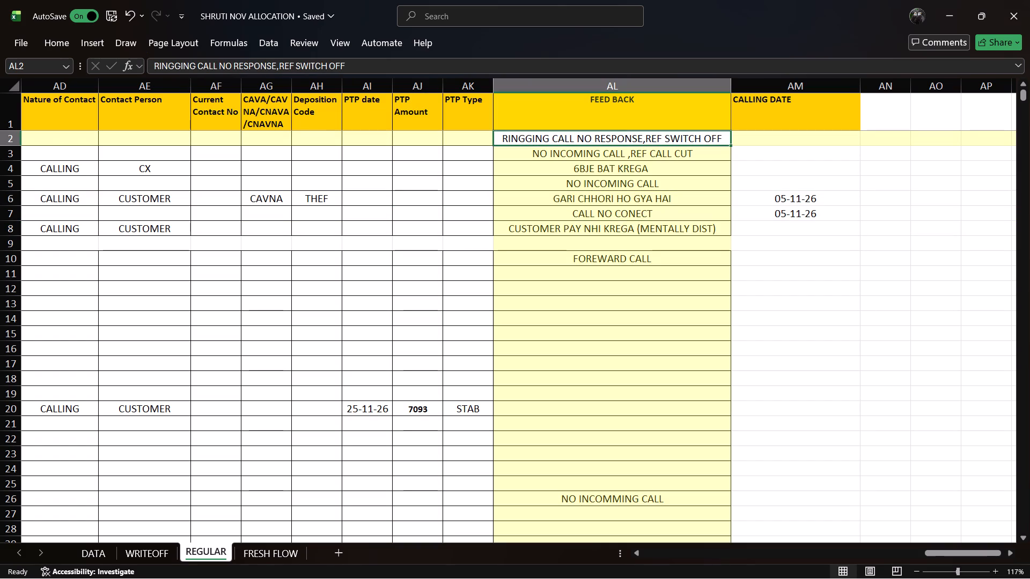
left_click_drag(632, 154, 648, 185)
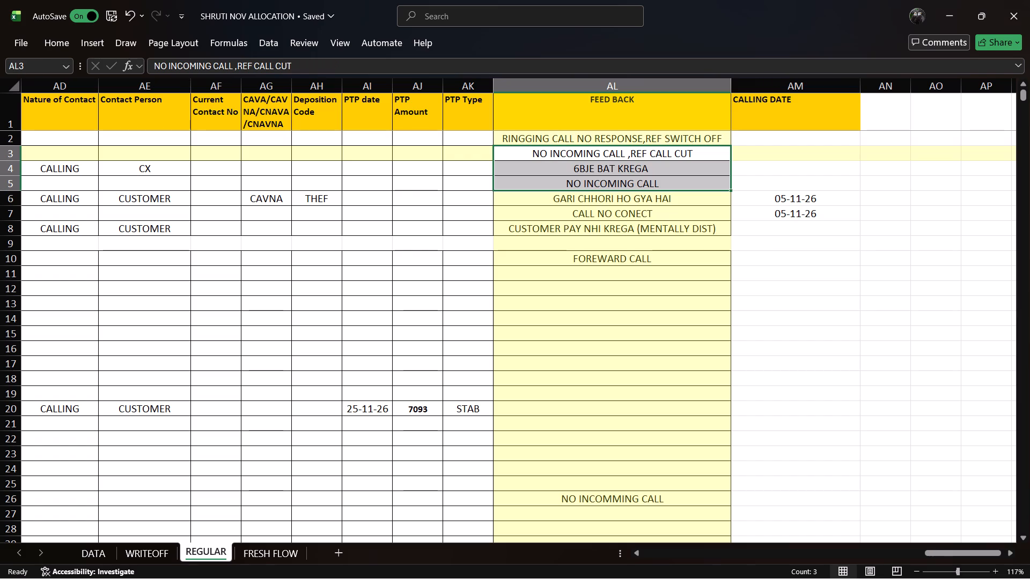
left_click(648, 173)
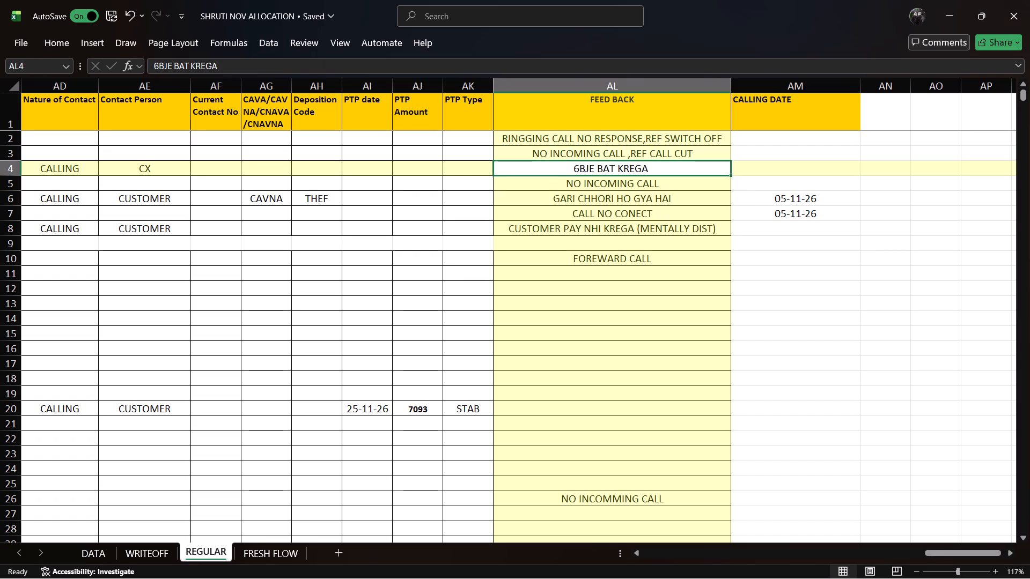
left_click(628, 140)
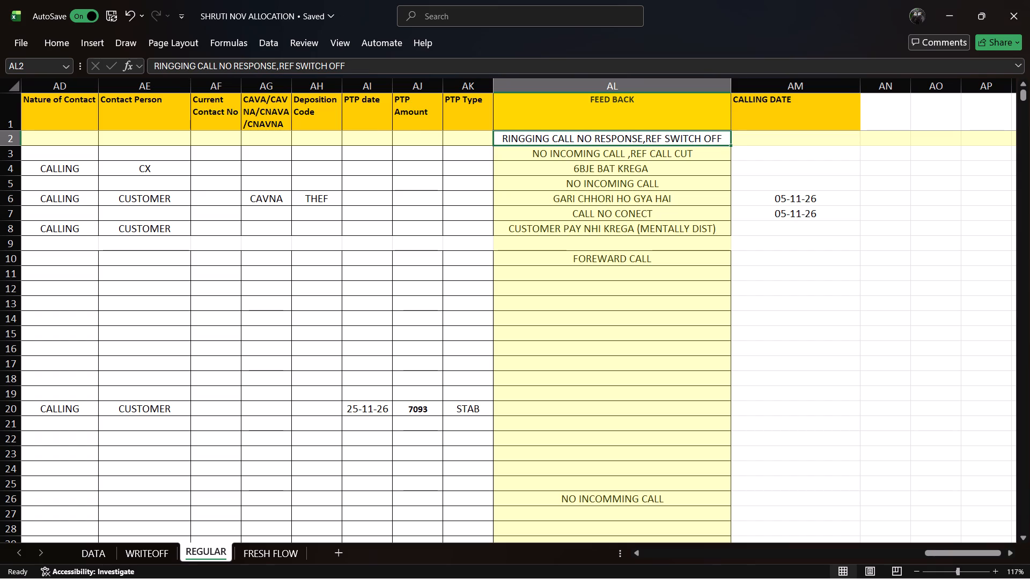
key("Down")
key("Down")
key("Down")
key("Down")
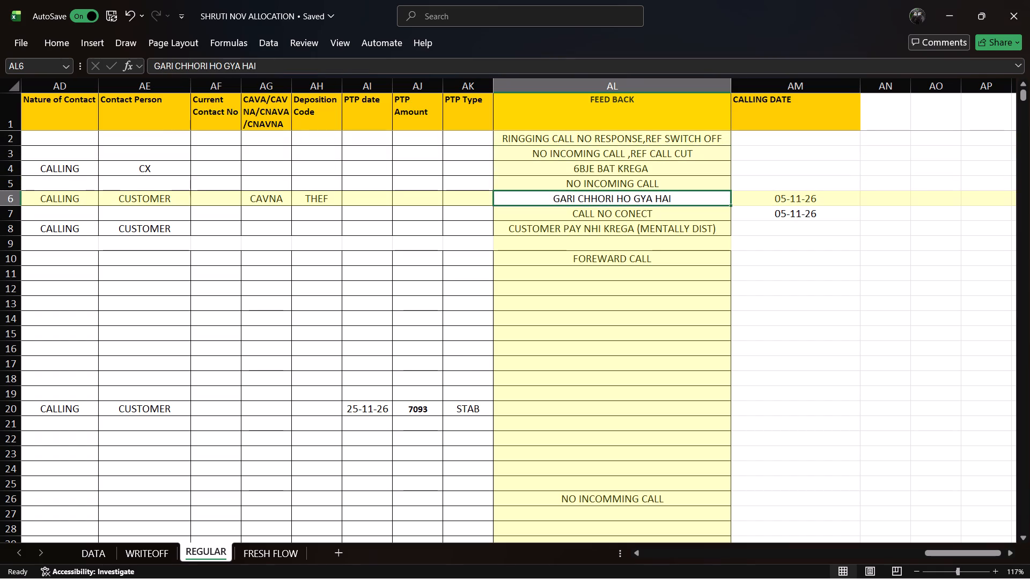
key("Down")
key("Down")
key("Down")
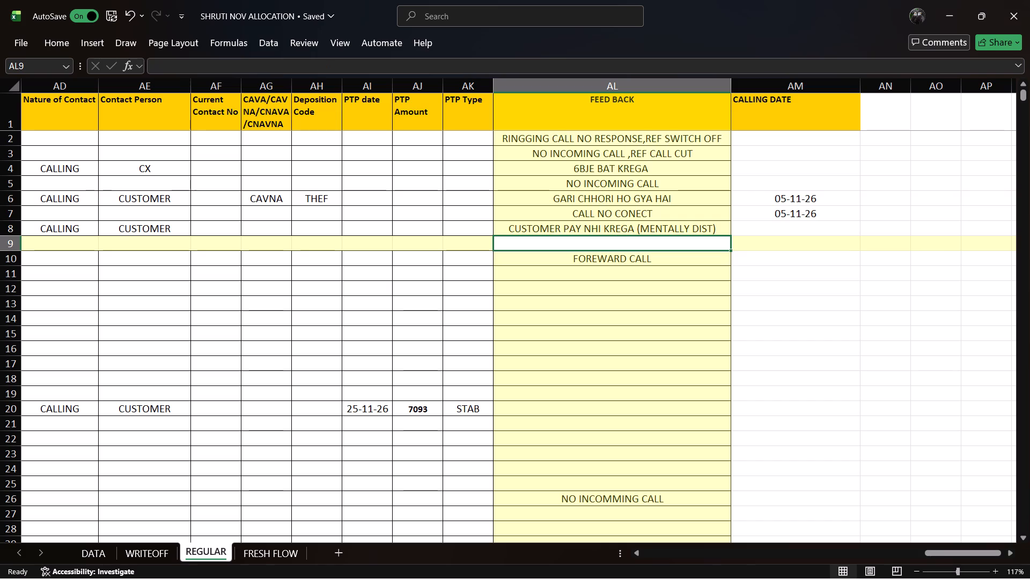
left_click(626, 137)
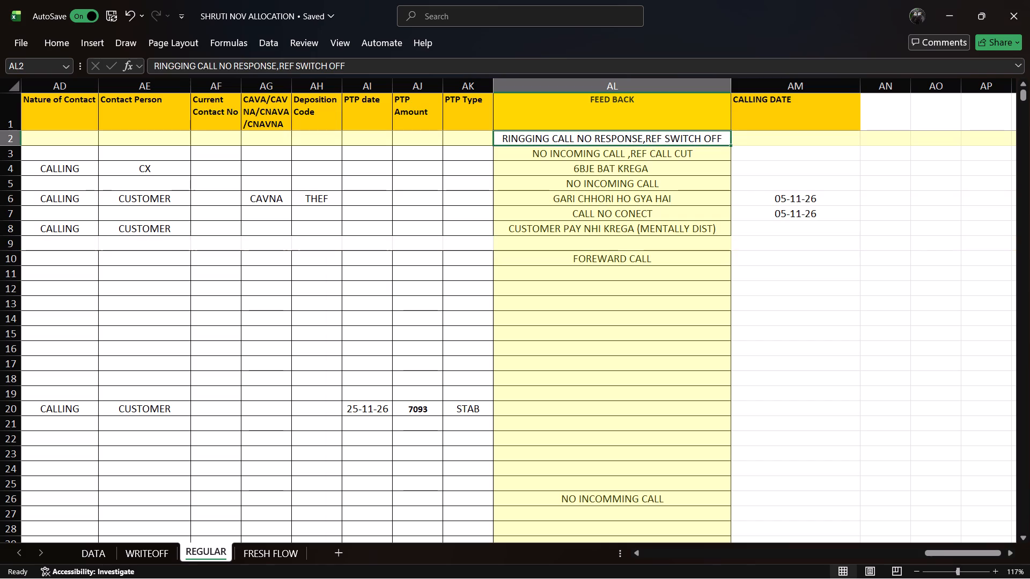
key("Down")
key("Down")
key("Down")
key("Down")
key("Down")
key("Down")
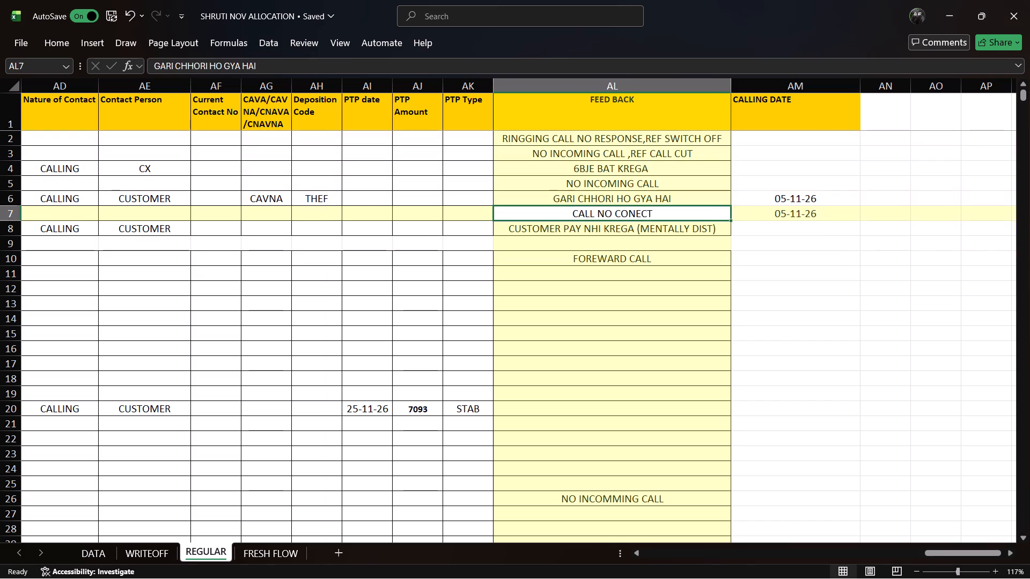
Check the loan number, customer and overdue details for row 9, the row with blank feedback.
key("Down")
key("Left")
key("Left")
key("Left")
key("Left")
key("Left")
key("Left")
key("Left")
key("Left")
key("Left")
key("Left")
key("Left")
key("Left")
key("Left")
key("Left")
key("Left")
key("Left")
key("Left")
key("Left")
key("Left")
key("Left")
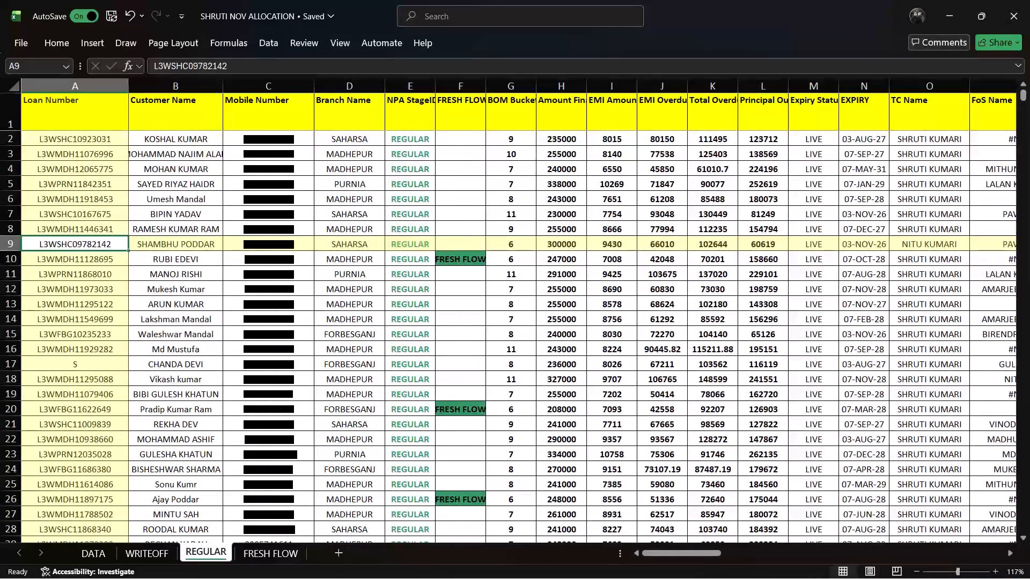
key("Left")
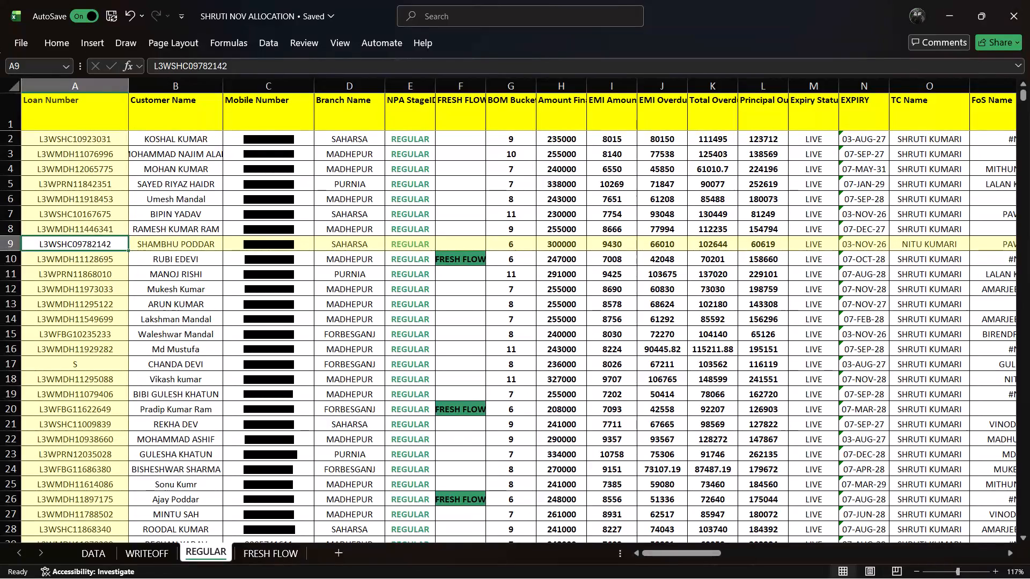
Examine row 9 from its vehicle and reference details through to the contact, deposition code and PTP columns.
key("Right")
key("Right")
key("Right")
key("Right")
key("Right")
key("Right")
key("Right")
key("Right")
key("Right")
key("Right")
key("Right")
key("Right")
key("Right")
key("Right")
key("Right")
key("Right")
key("Right")
key("Right")
key("Right")
key("Right")
key("Right")
key("Right")
key("Right")
key("Right")
key("Right")
key("Right")
key("Right")
key("Right")
key("Right")
key("Right")
key("Right")
key("Right")
key("Right")
key("Right")
key("Right")
key("Right")
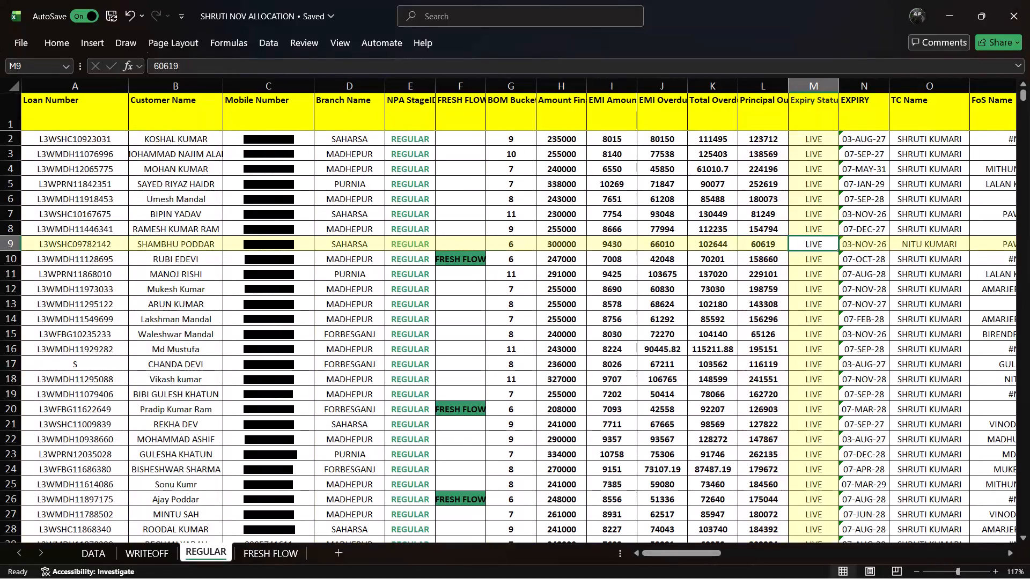
key("Right")
key("Right")
key("Right")
key("Right")
key("Right")
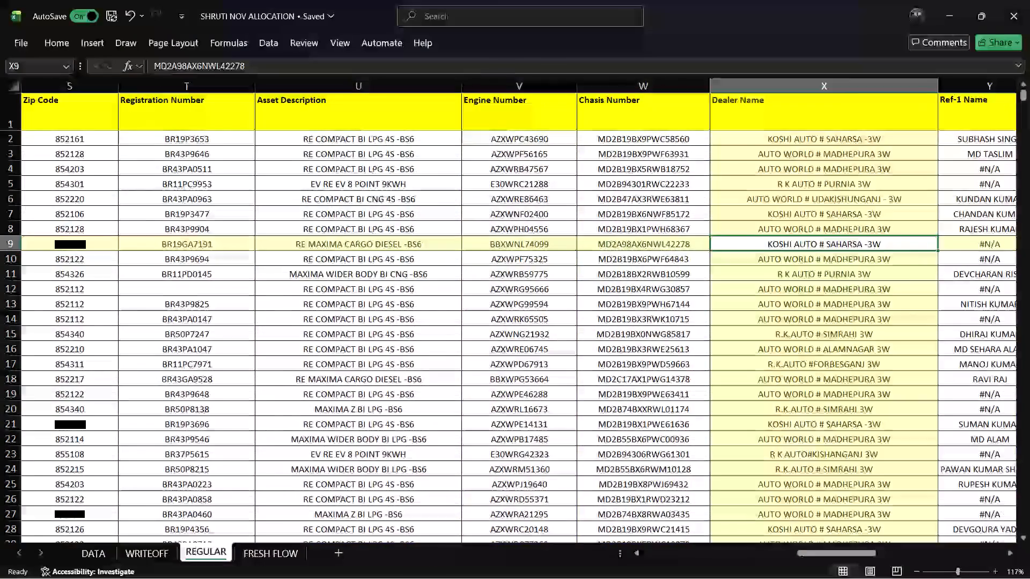
key("Right")
key("Right")
key("Right")
key("Right")
key("Right")
key("Right")
key("Right")
key("Right")
key("Right")
key("Right")
key("Right")
key("Right")
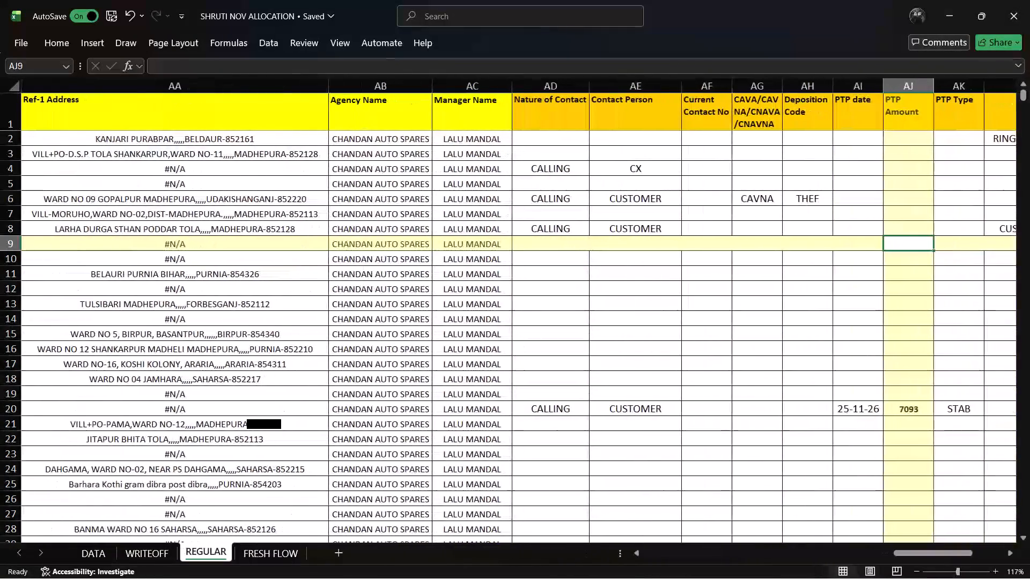
key("Right")
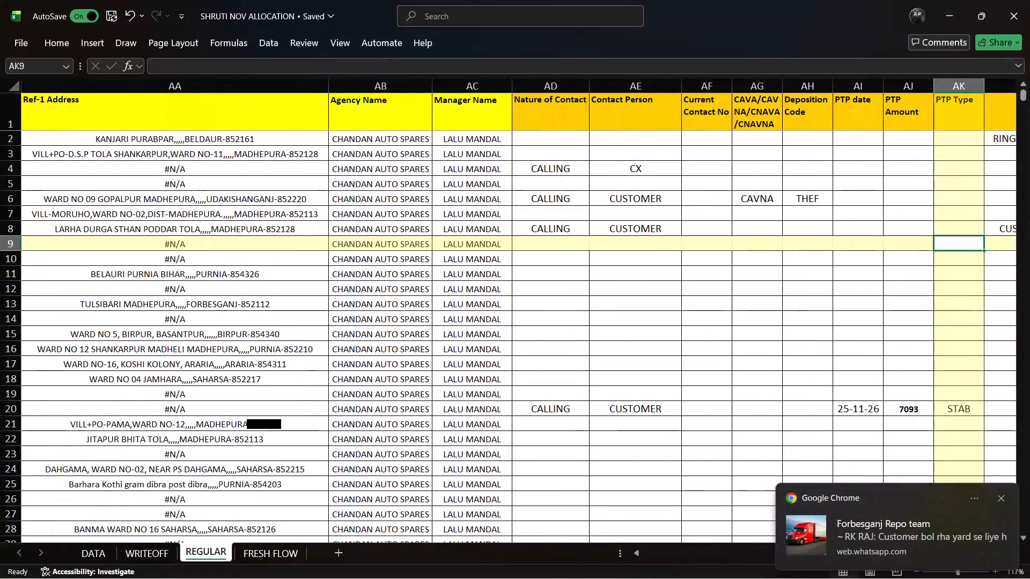
Review row 9 backwards from PTP Type through the reference, vehicle and residence address details to the TC Name.
key("Left")
key("Left")
key("Left")
key("Left")
key("Left")
key("Left")
key("Left")
key("Left")
key("Left")
key("Left")
key("Left")
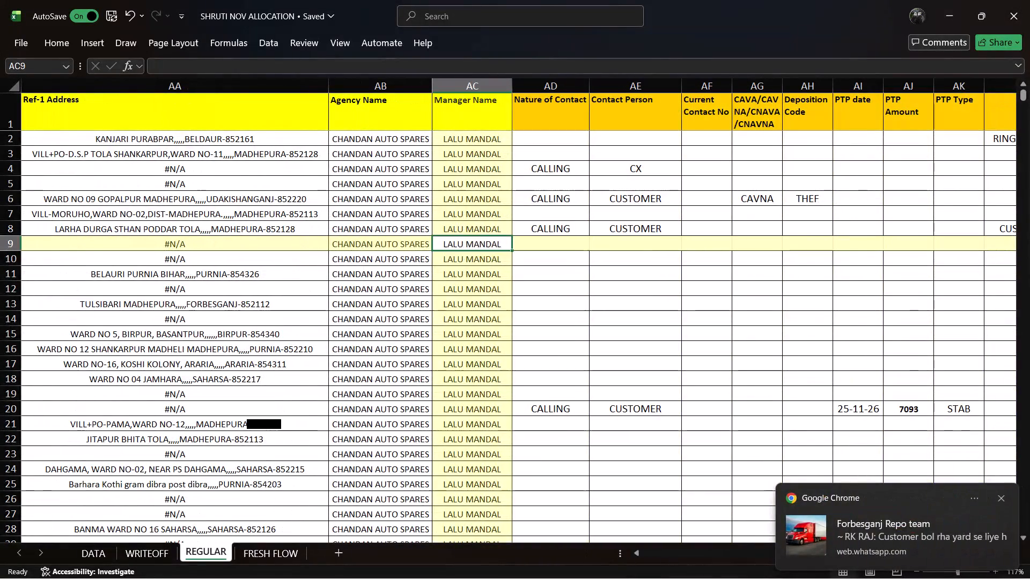
key("Left")
key("Left")
key("Left")
key("Left")
key("Left")
key("Left")
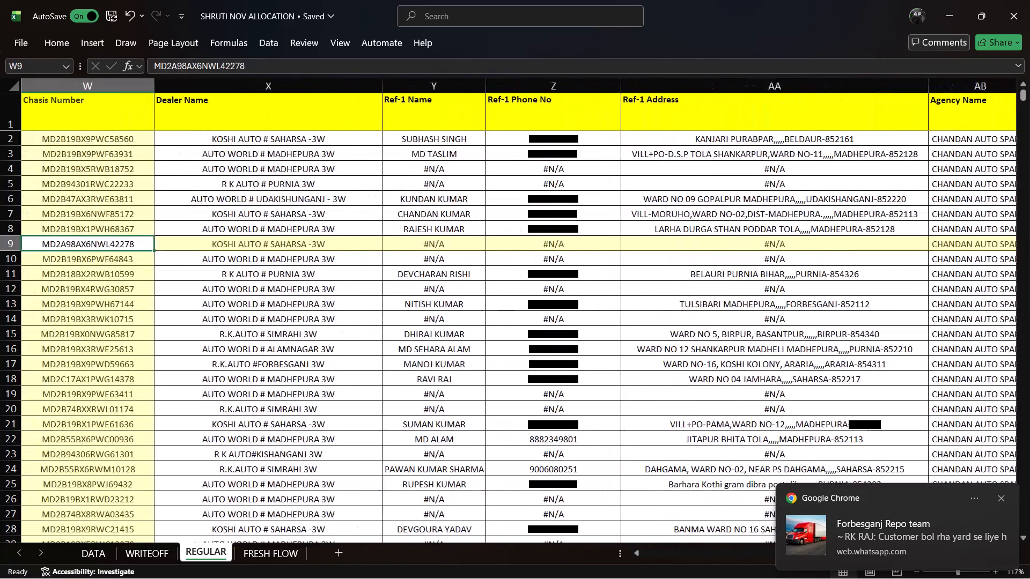
key("Left")
key("Left")
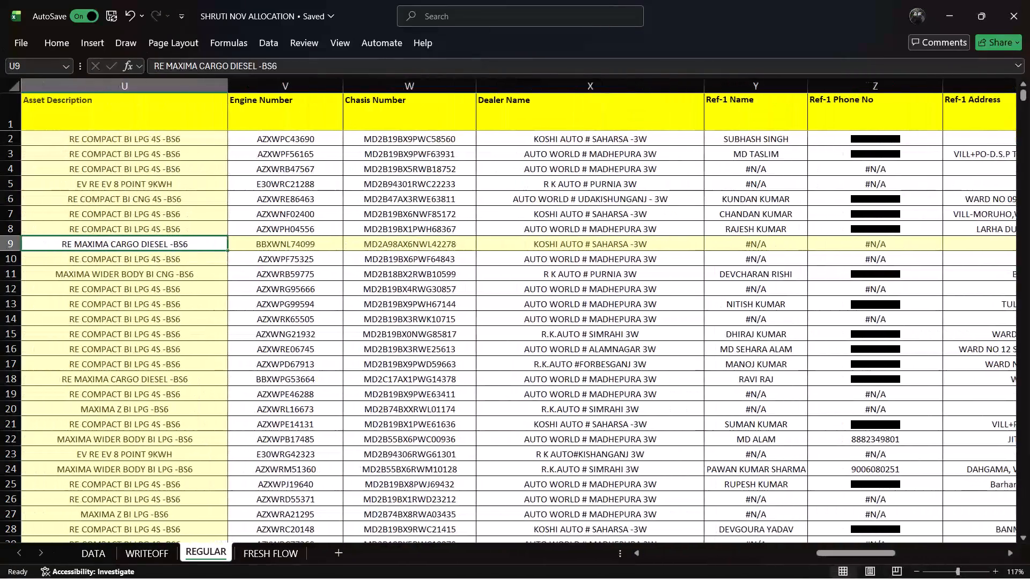
key("Left")
key("Left")
key("Left")
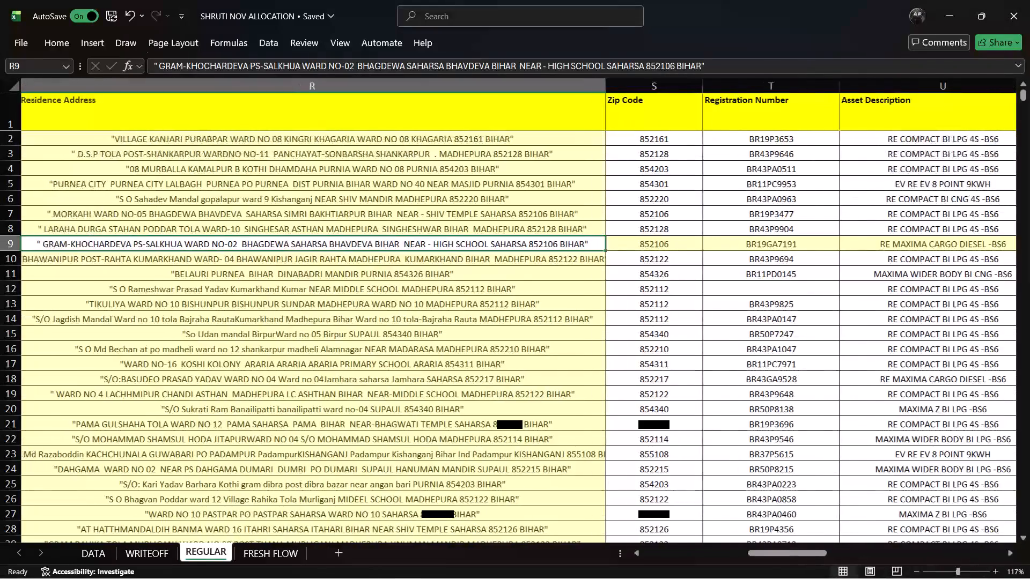
key("Left")
key("Left")
key("Left")
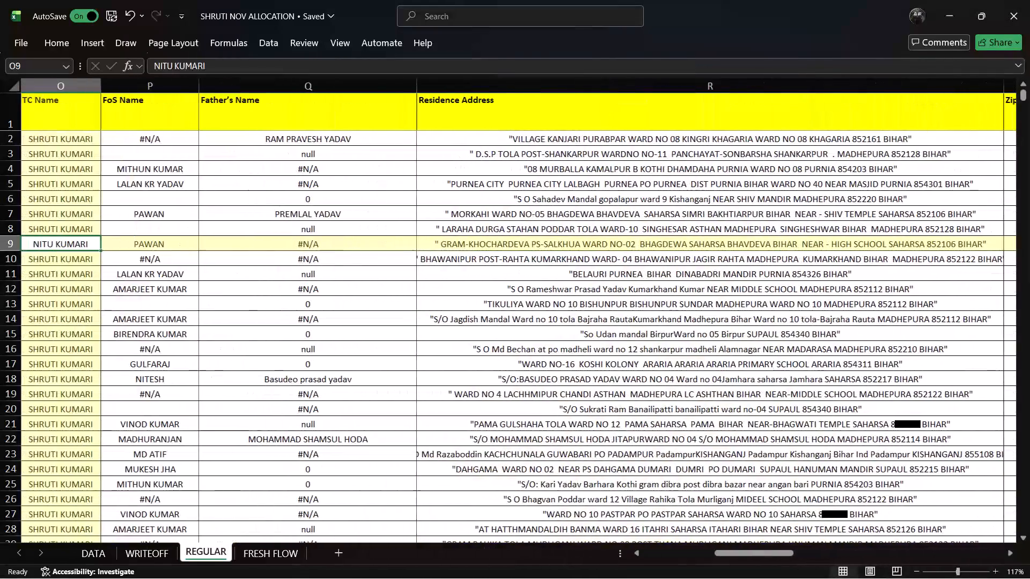
Check row 9's expiry, overdue and branch details back to its loan number and customer name.
key("Left")
key("Left")
key("Left")
key("Left")
key("Left")
key("Left")
key("Left")
key("Left")
key("Left")
key("Left")
key("Left")
key("Left")
key("Left")
key("Left")
key("Left")
key("Left")
key("Left")
key("Left")
key("Left")
key("Left")
key("Left")
key("Left")
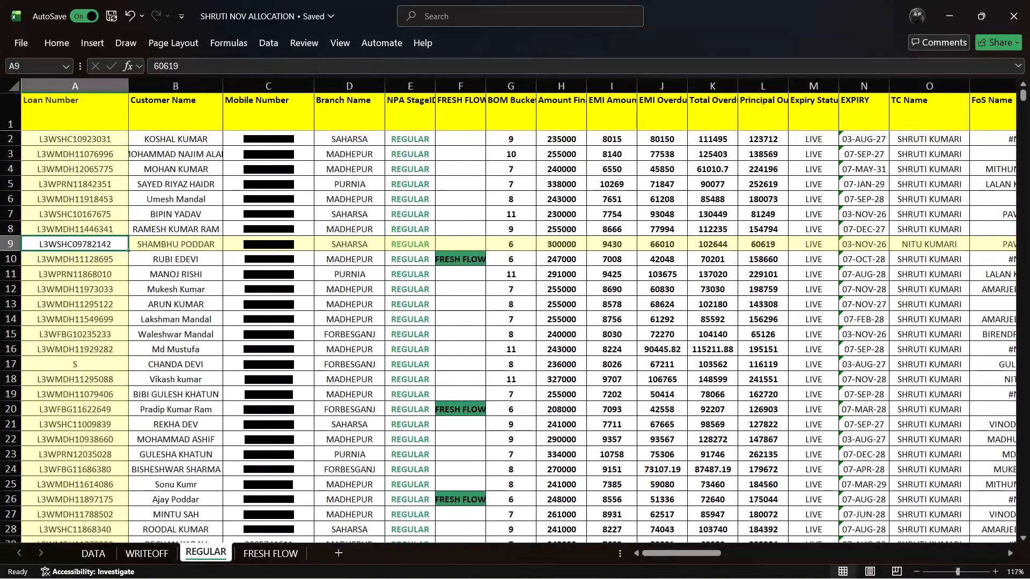
key("Right")
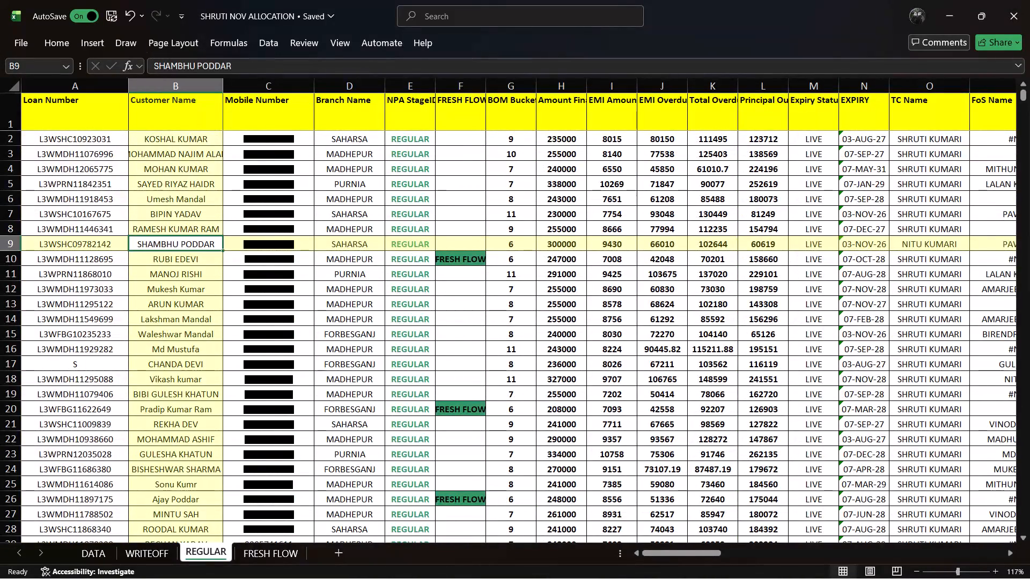